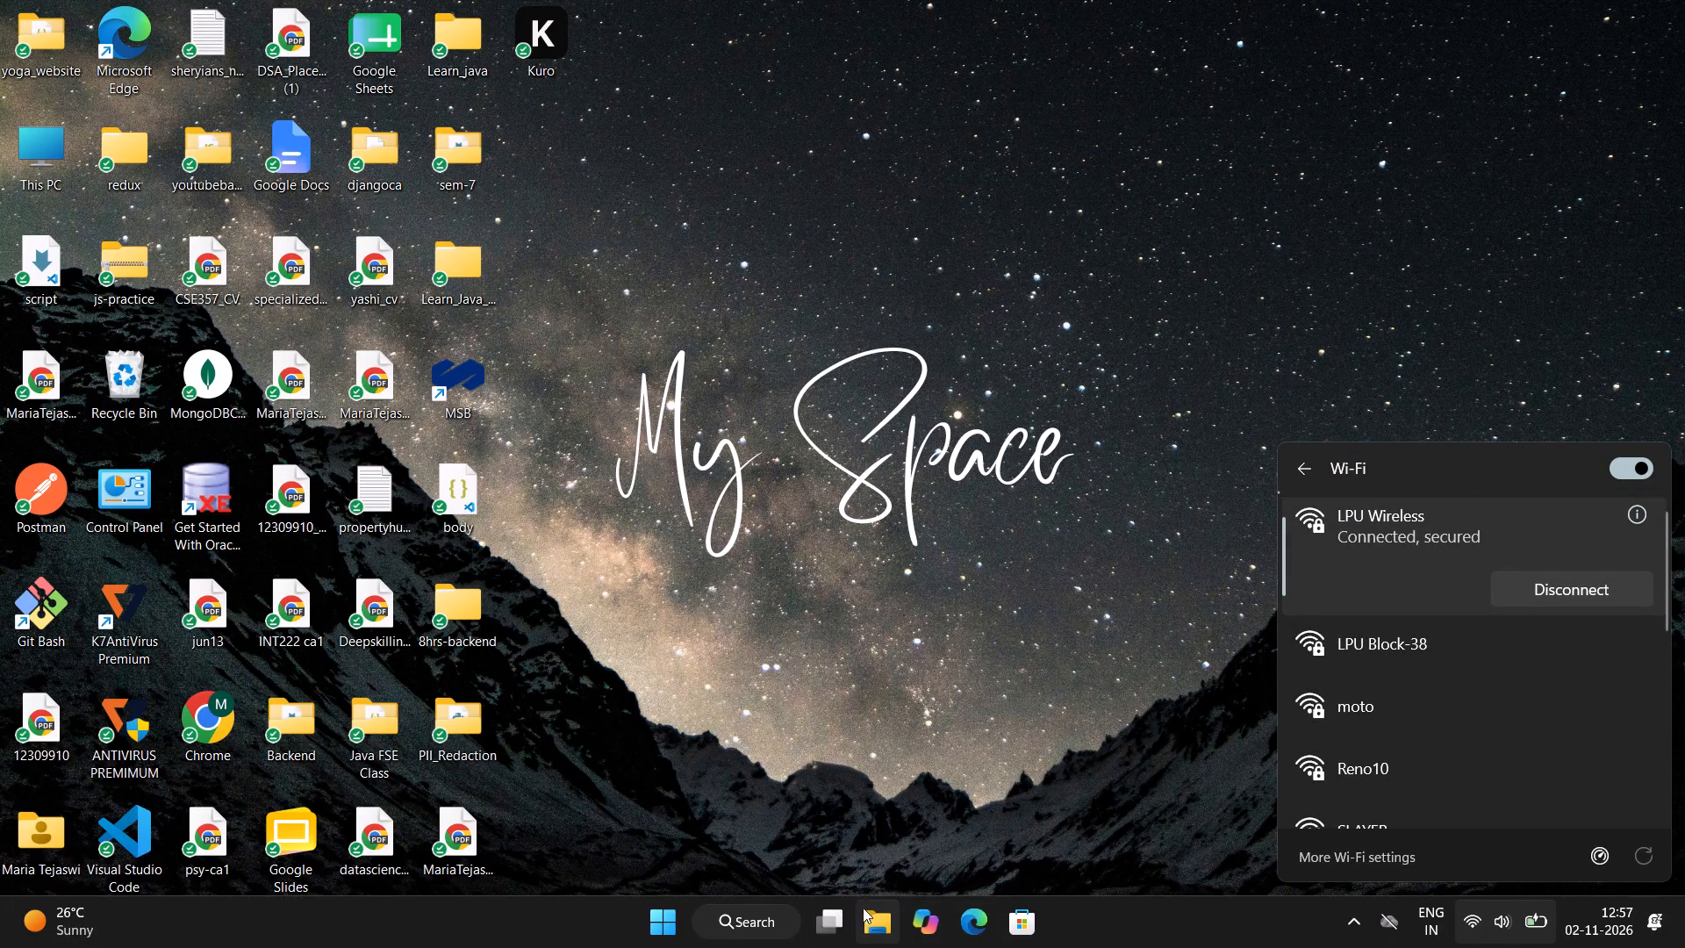
Open a maximised File Explorer window and look into the Food_Delivery_Prediction folder in D:\Downloads.
{"action": "left_click", "coordinate": [866, 909]}
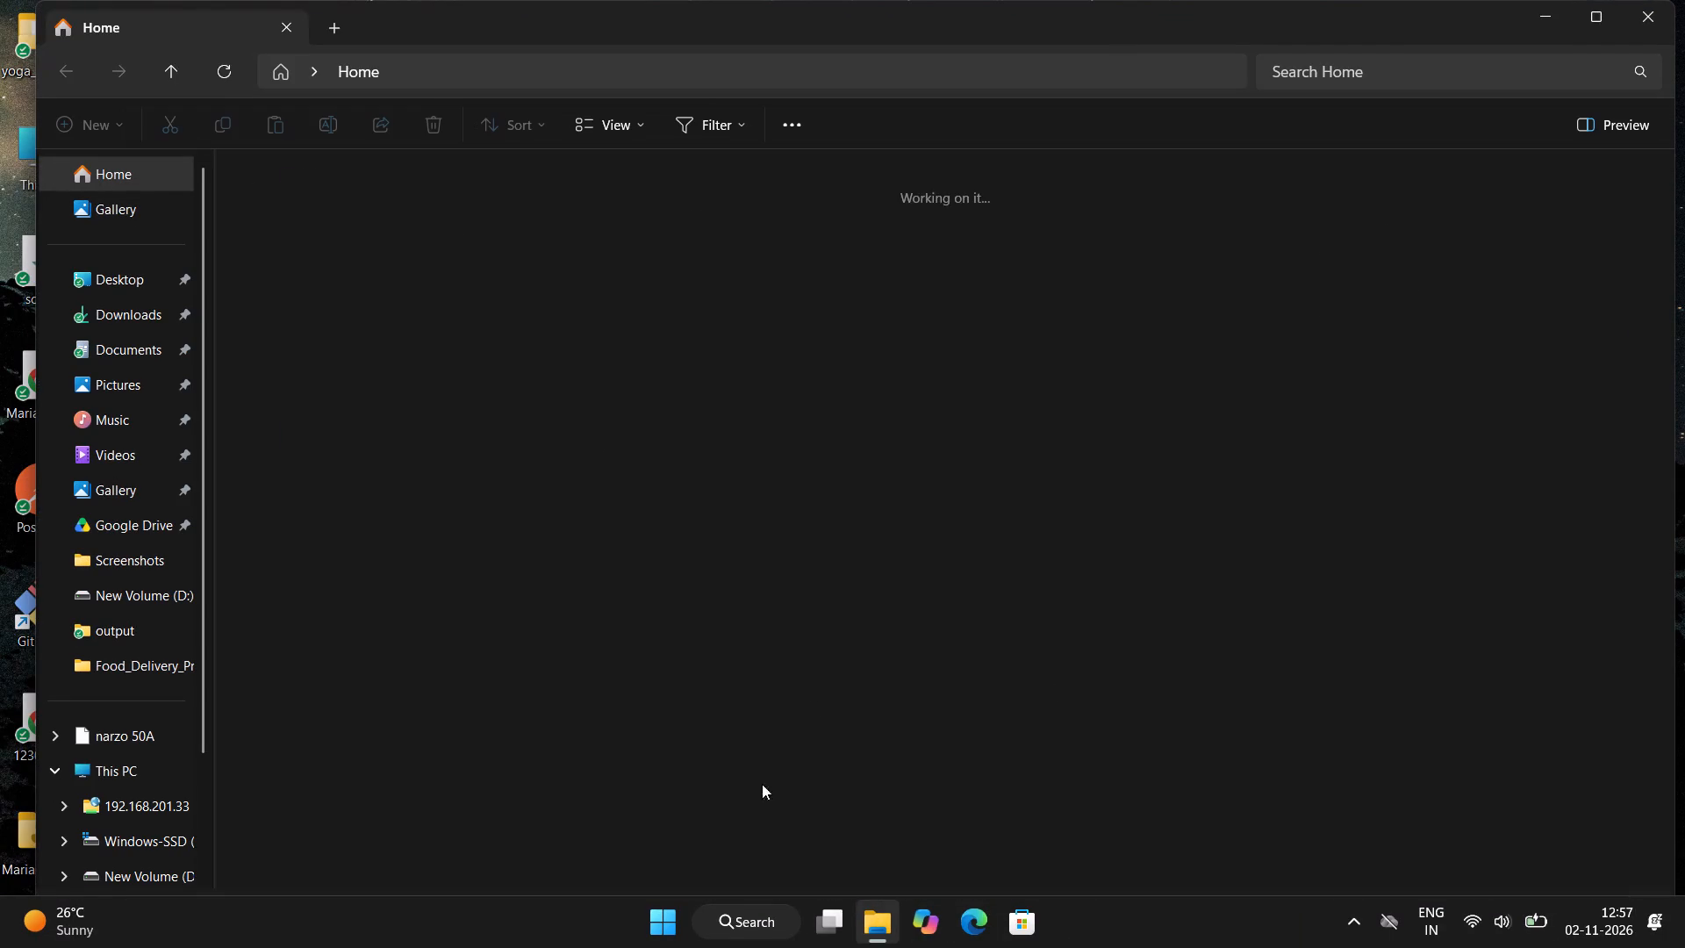
{"action": "left_click", "coordinate": [1595, 14]}
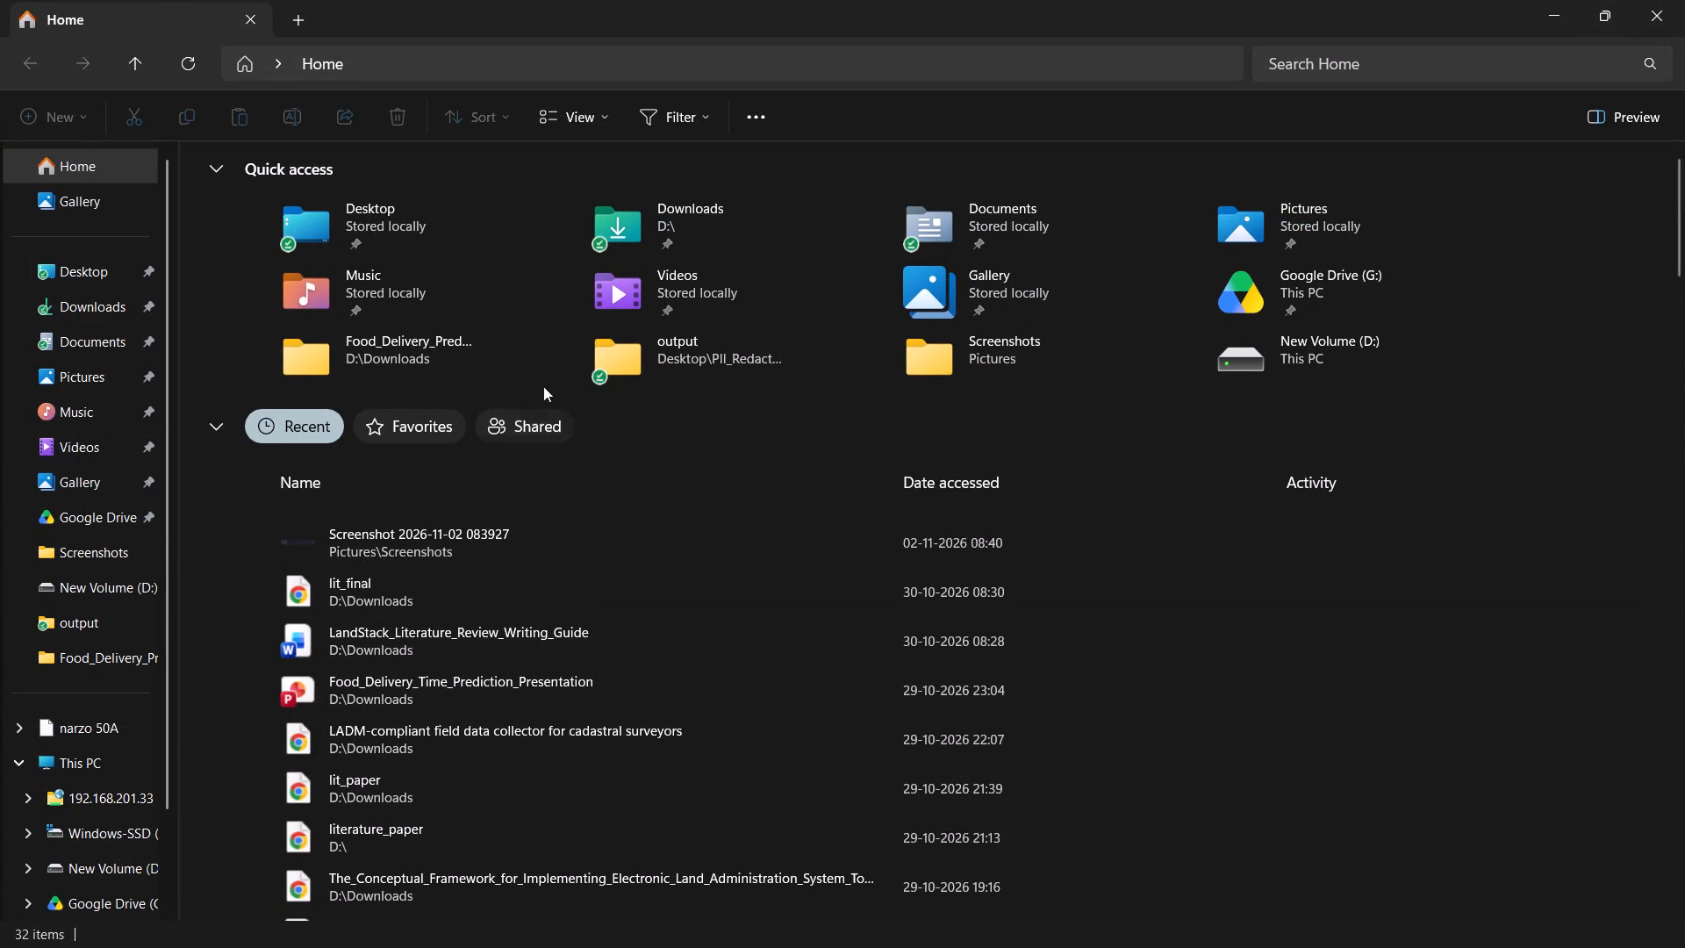
{"action": "double_click", "coordinate": [420, 355]}
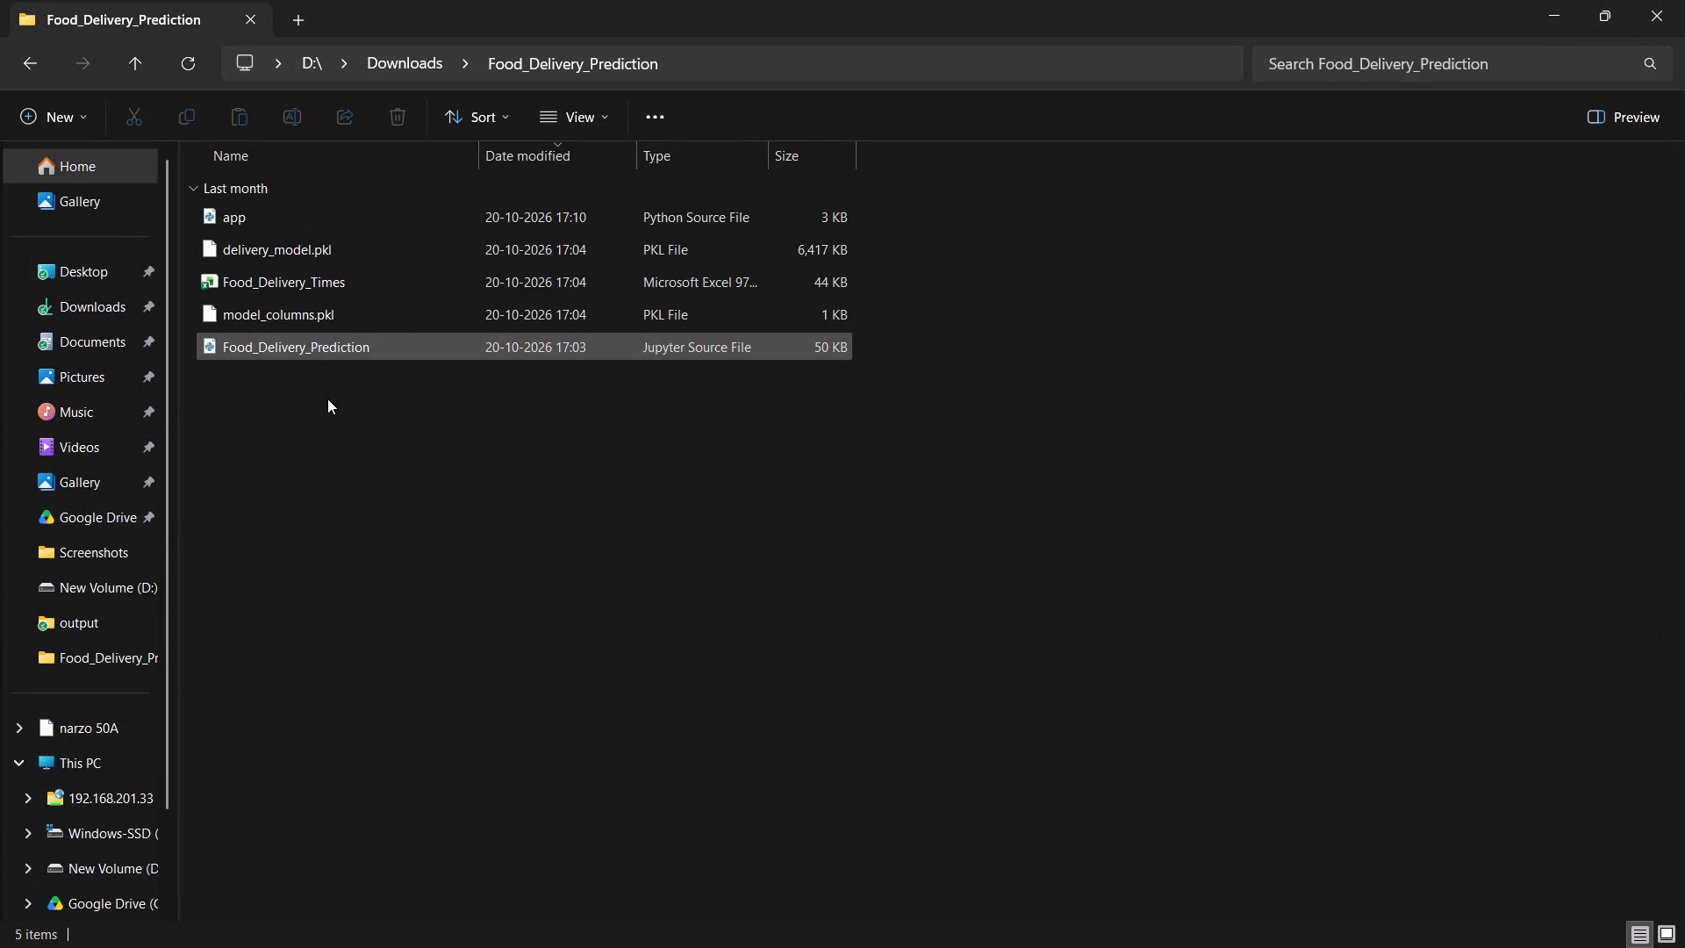
Return to the Home view and open the recent Word document project_report from D:\Downloads.
{"action": "left_click", "coordinate": [118, 166]}
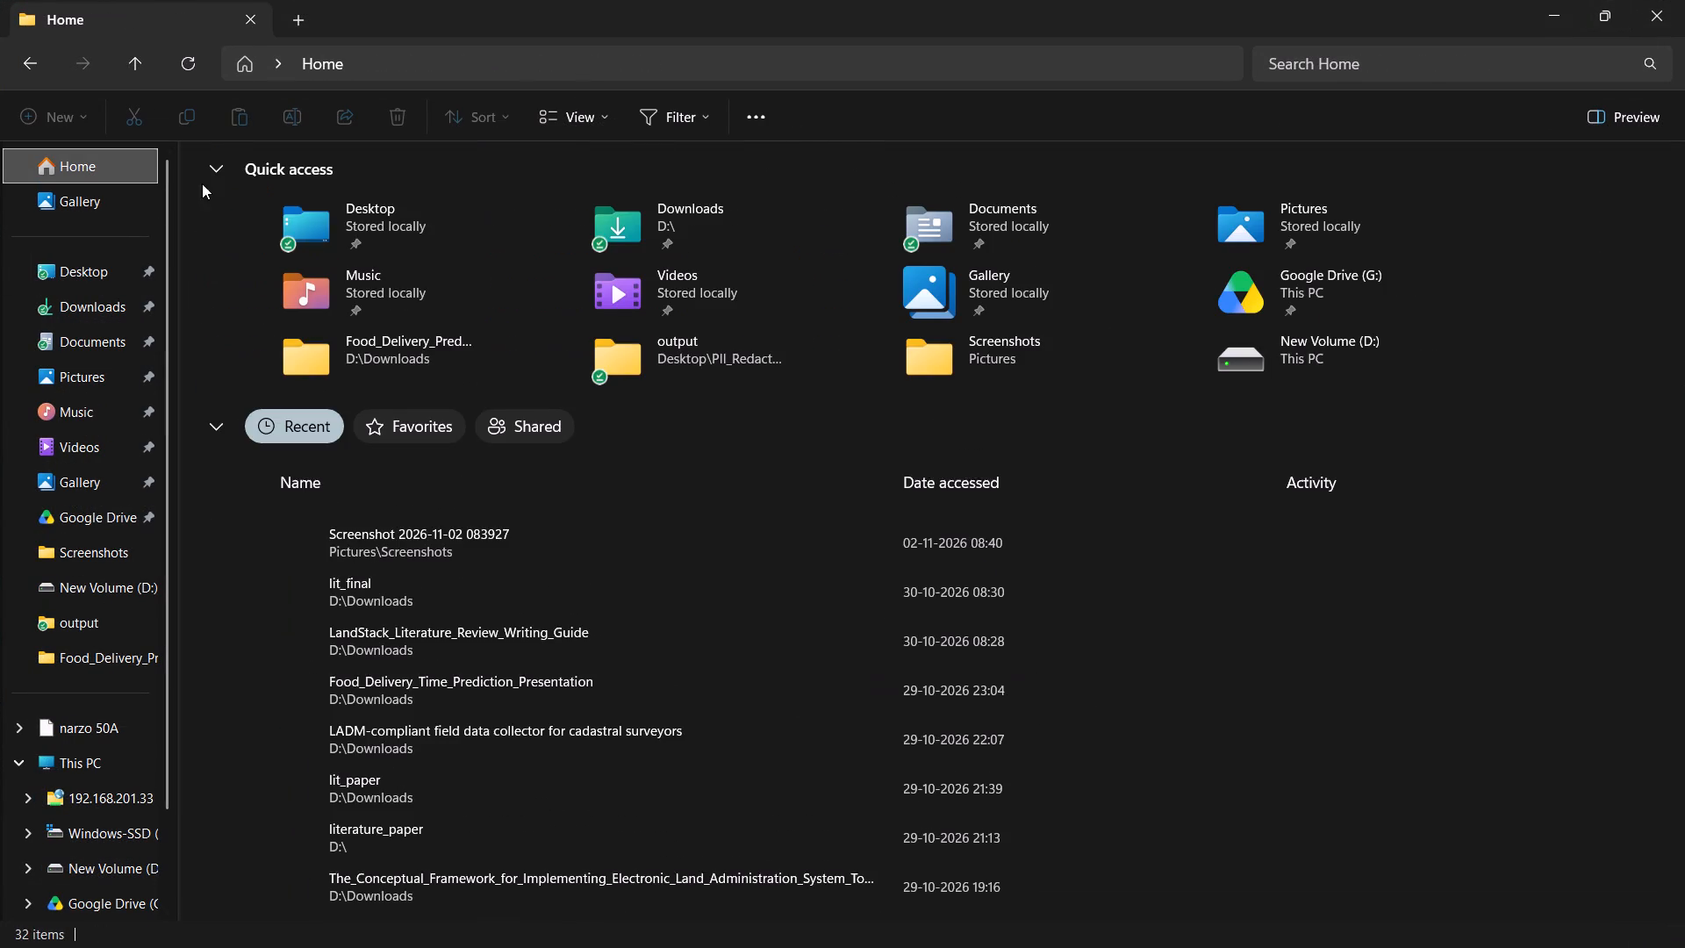
{"action": "scroll", "coordinate": [583, 642], "scroll_direction": "down", "scroll_amount": 2}
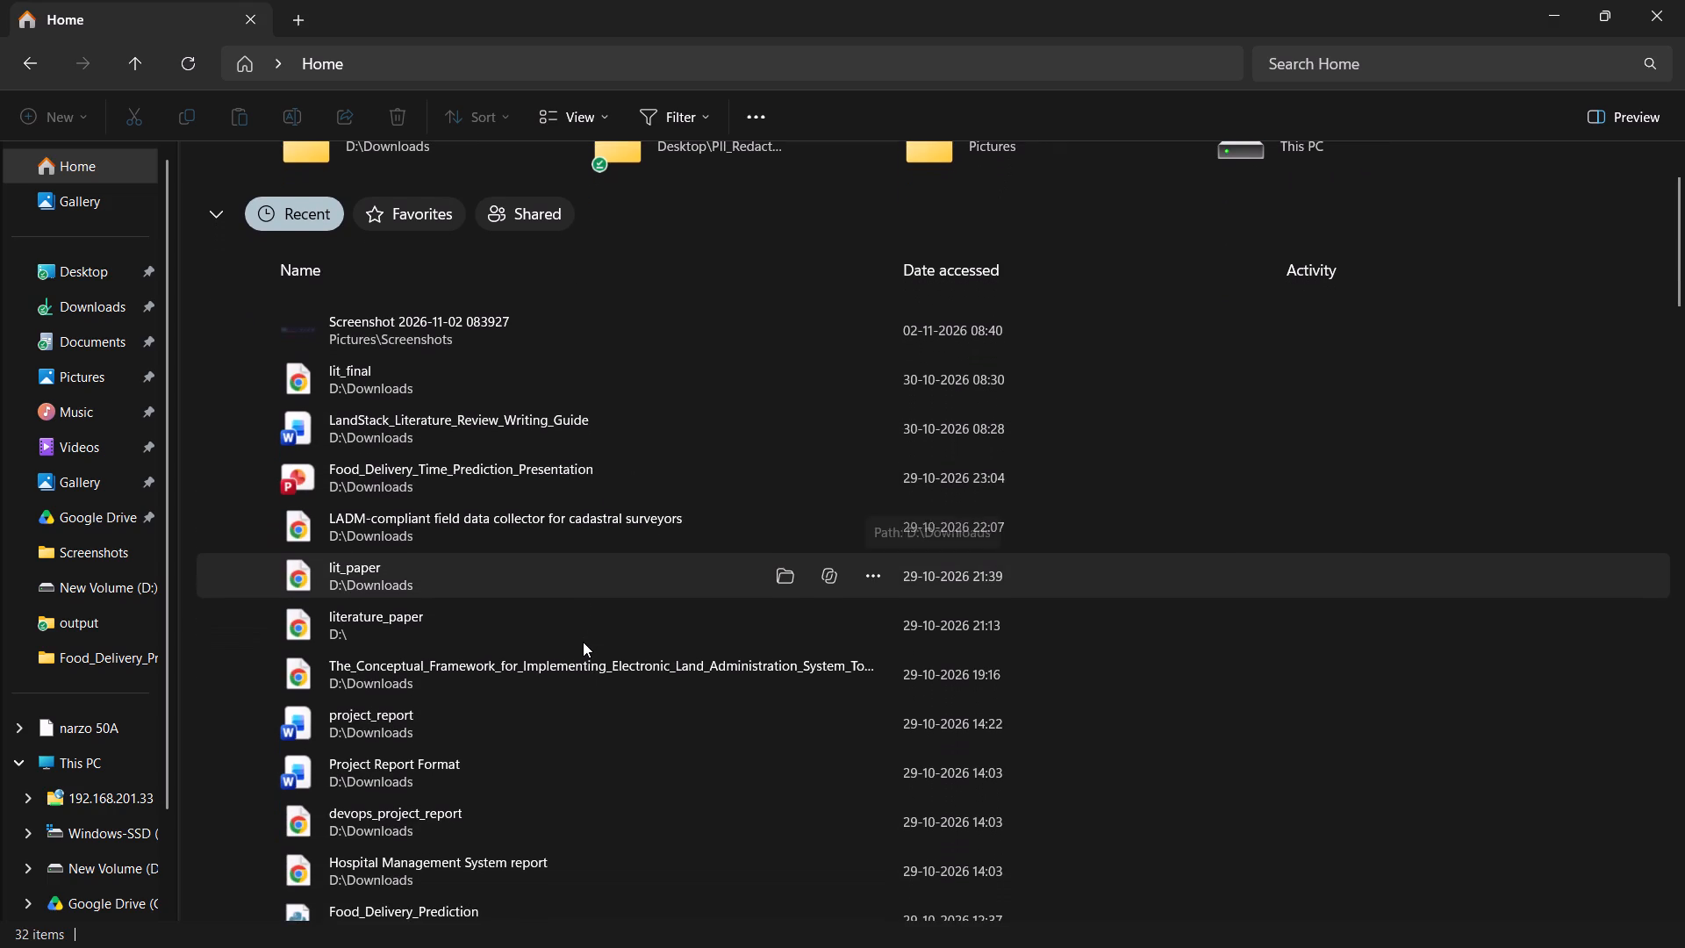
{"action": "scroll", "coordinate": [583, 642], "scroll_direction": "down", "scroll_amount": 1}
{"action": "scroll", "coordinate": [462, 701], "scroll_direction": "down", "scroll_amount": 1}
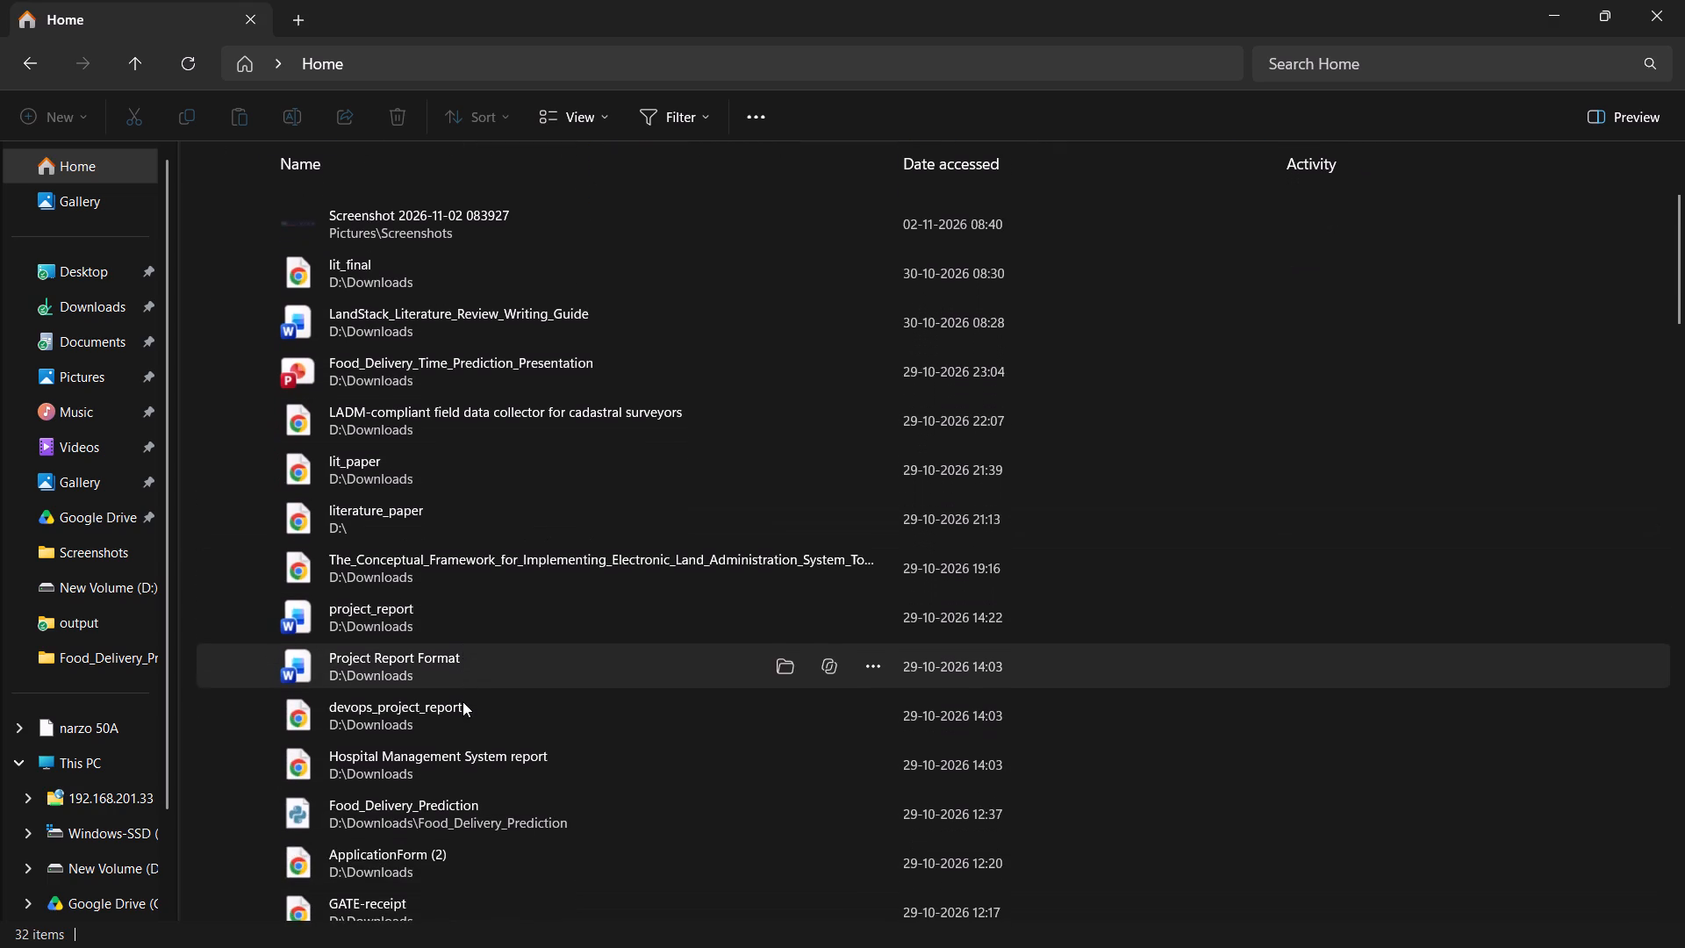
{"action": "double_click", "coordinate": [417, 628]}
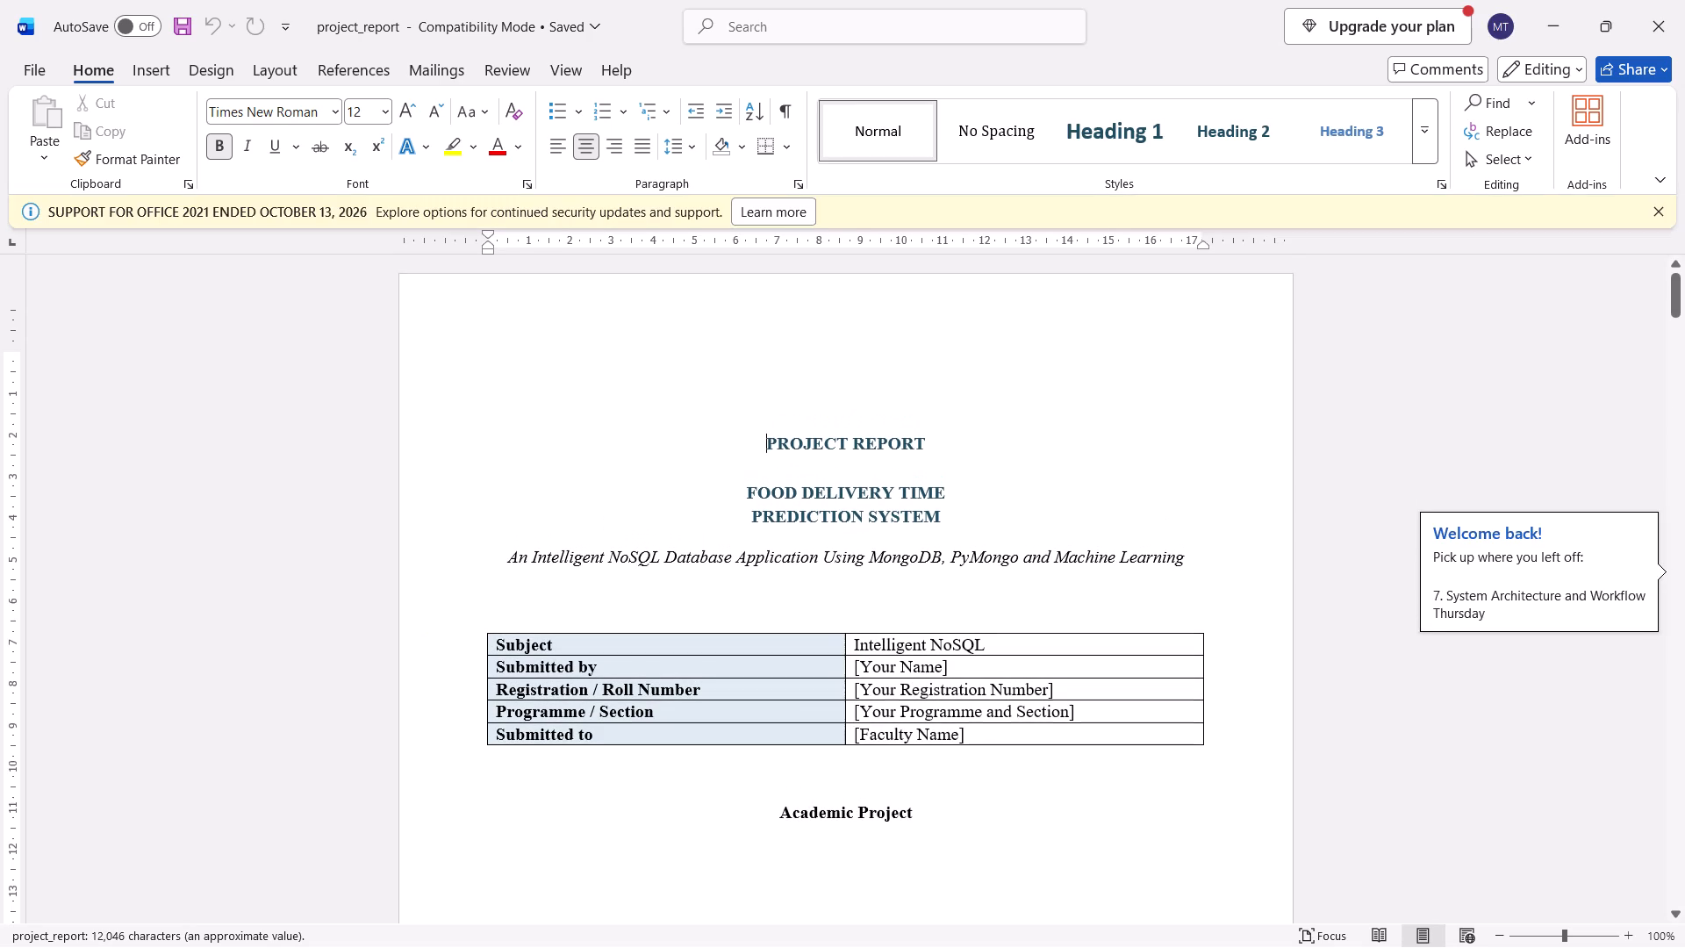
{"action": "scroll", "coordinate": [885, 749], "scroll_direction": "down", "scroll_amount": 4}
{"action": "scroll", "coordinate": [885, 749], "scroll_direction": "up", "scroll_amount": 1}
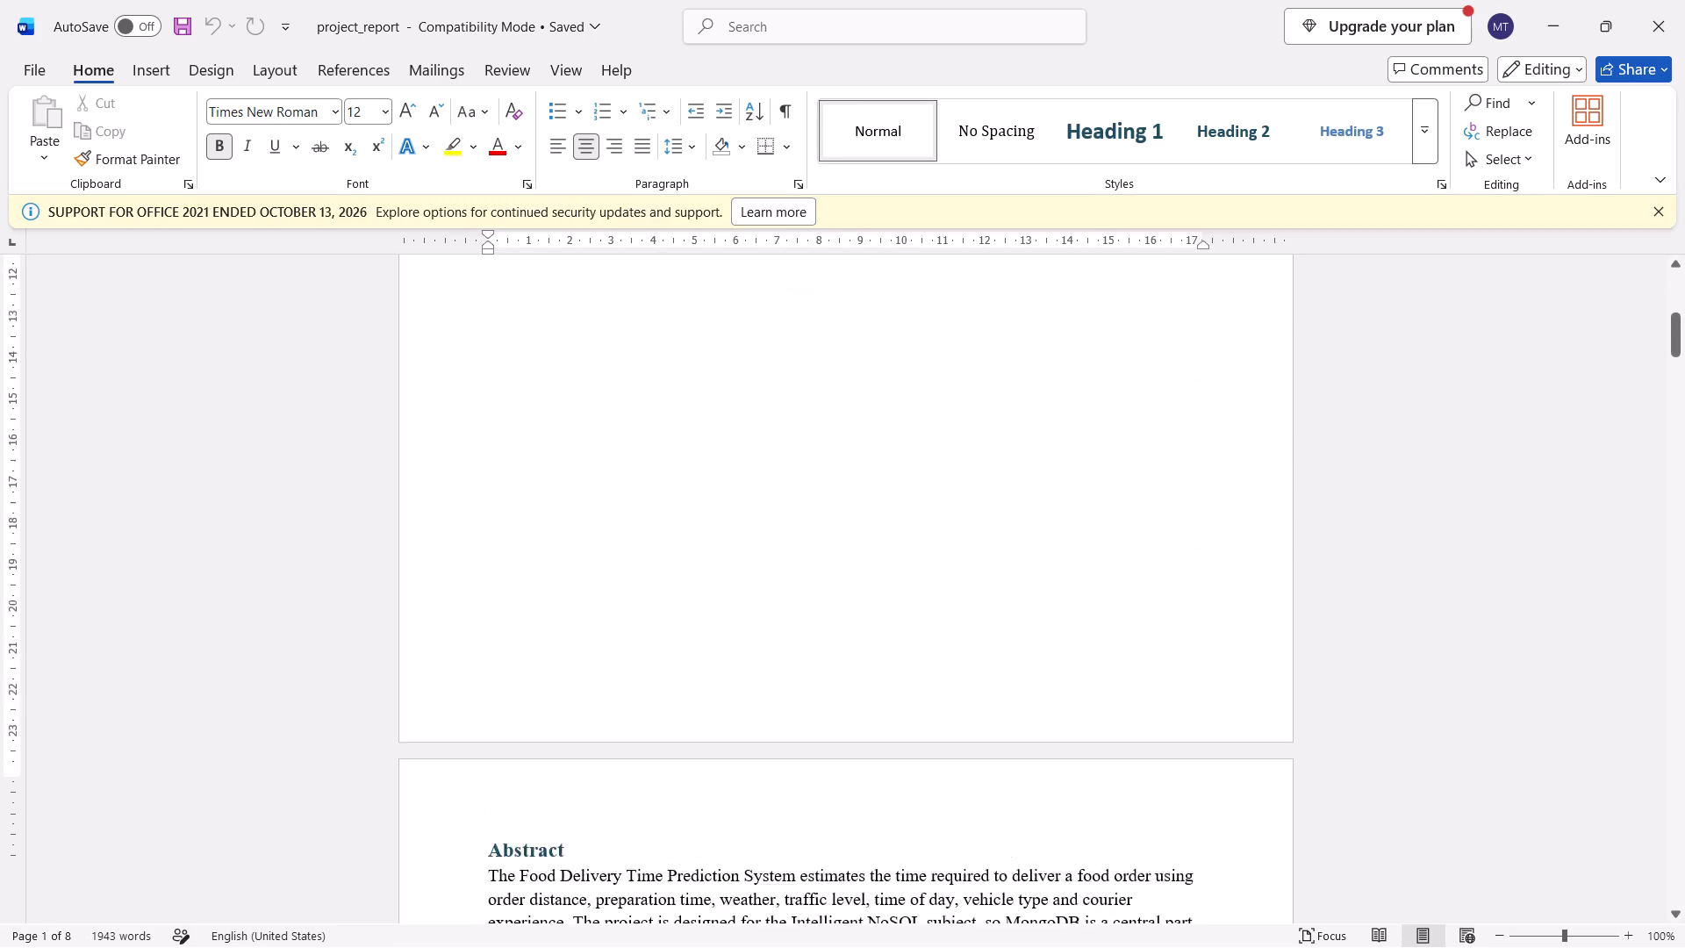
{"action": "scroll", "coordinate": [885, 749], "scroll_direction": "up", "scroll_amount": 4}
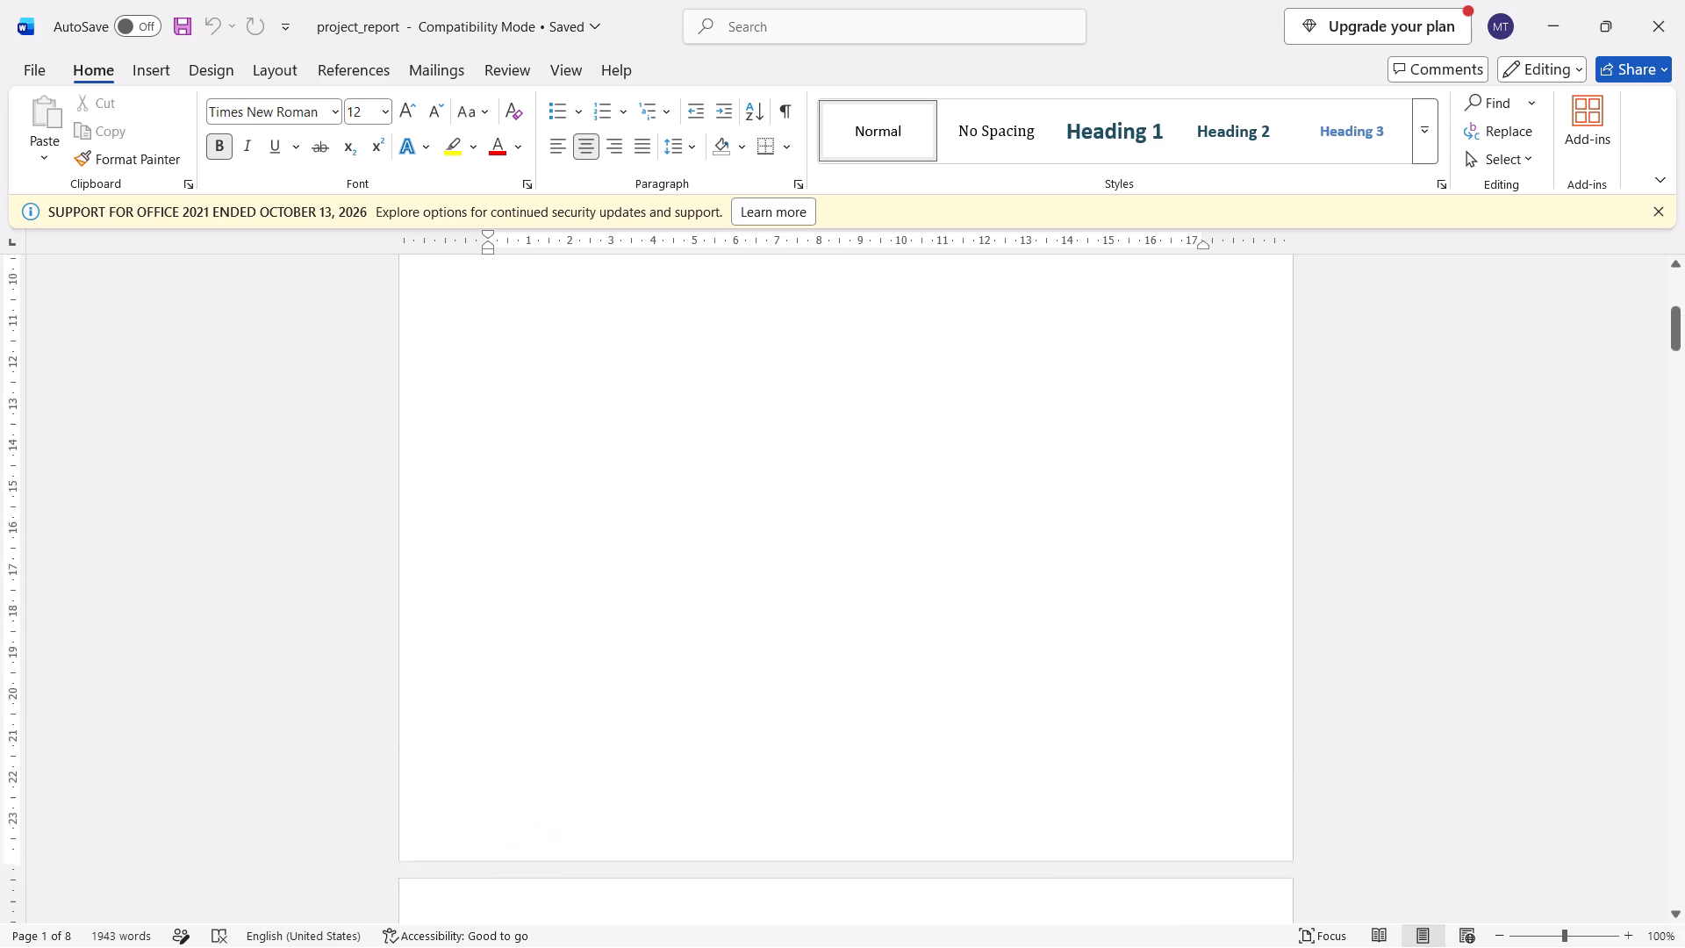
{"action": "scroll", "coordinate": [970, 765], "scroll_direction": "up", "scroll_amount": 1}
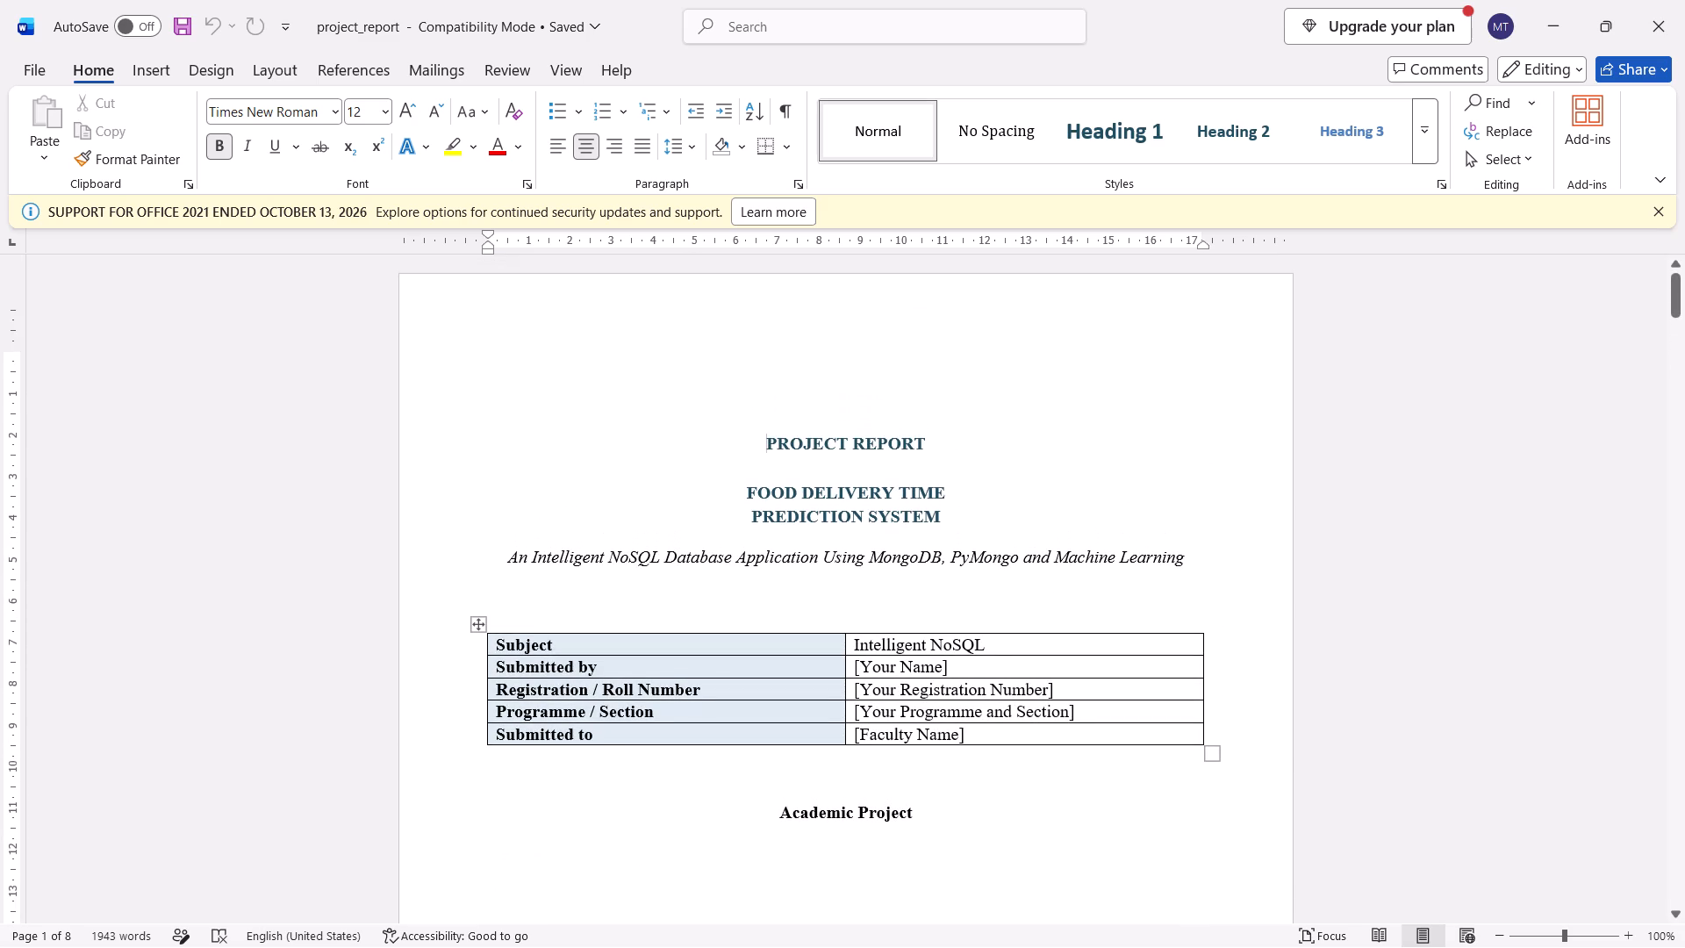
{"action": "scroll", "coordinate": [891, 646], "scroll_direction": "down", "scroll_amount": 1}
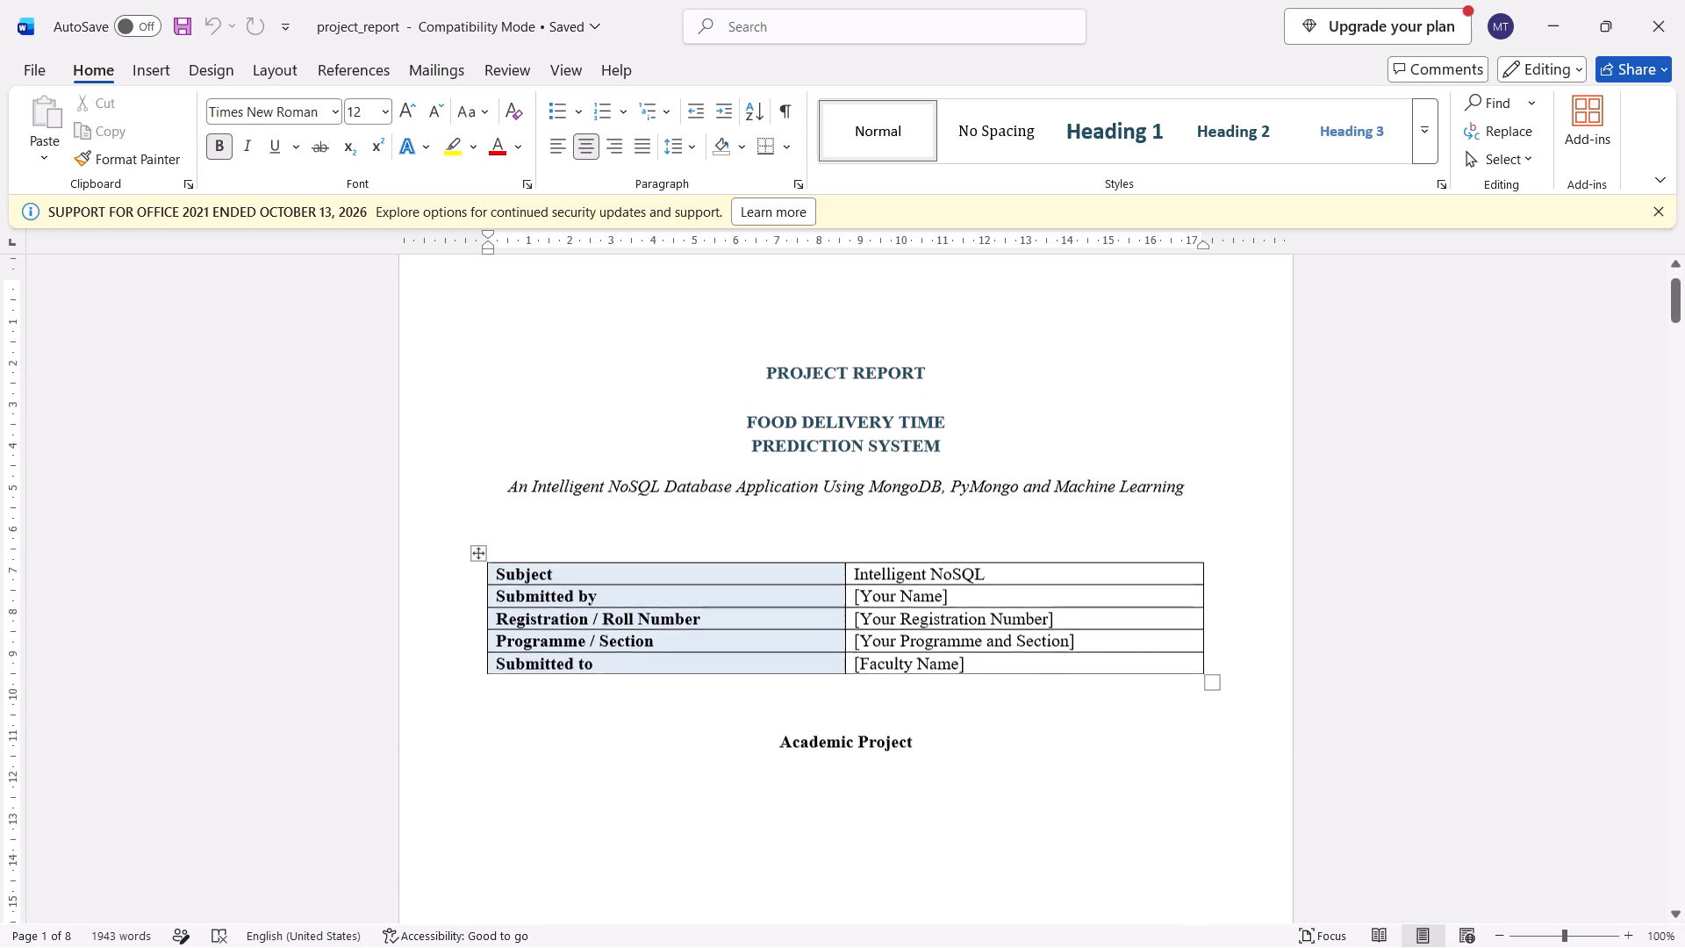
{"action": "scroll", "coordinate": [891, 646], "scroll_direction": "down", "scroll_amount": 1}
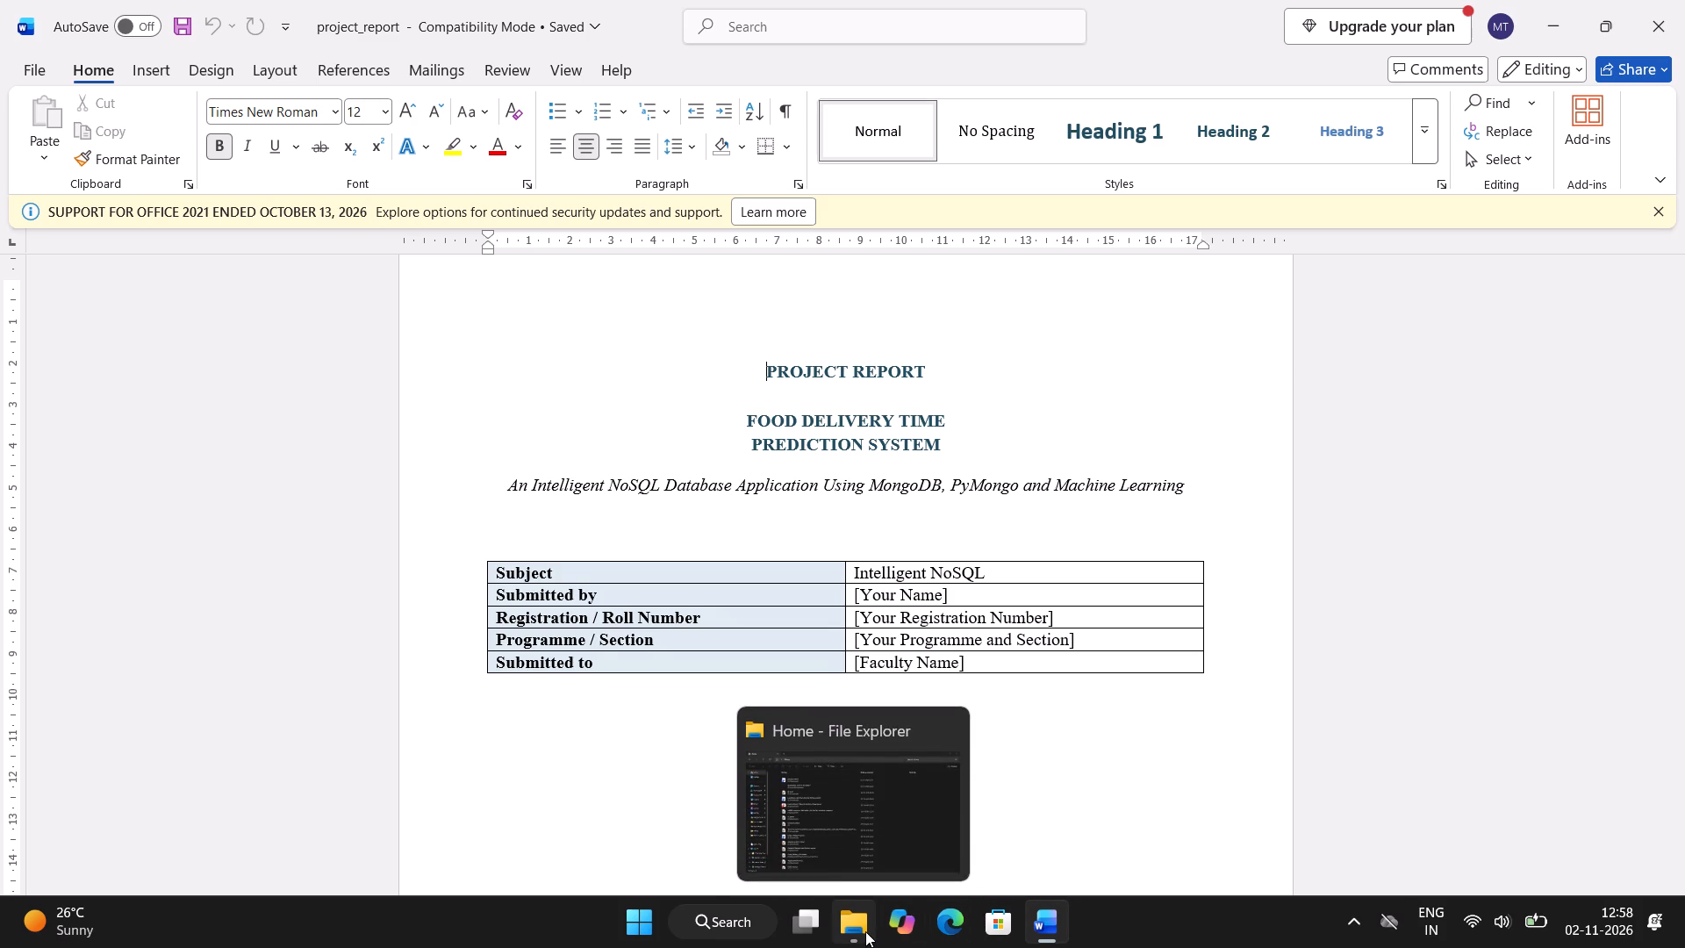
Minimise the project_report document window and close the File Explorer window to reach the desktop.
{"action": "left_click", "coordinate": [1557, 11]}
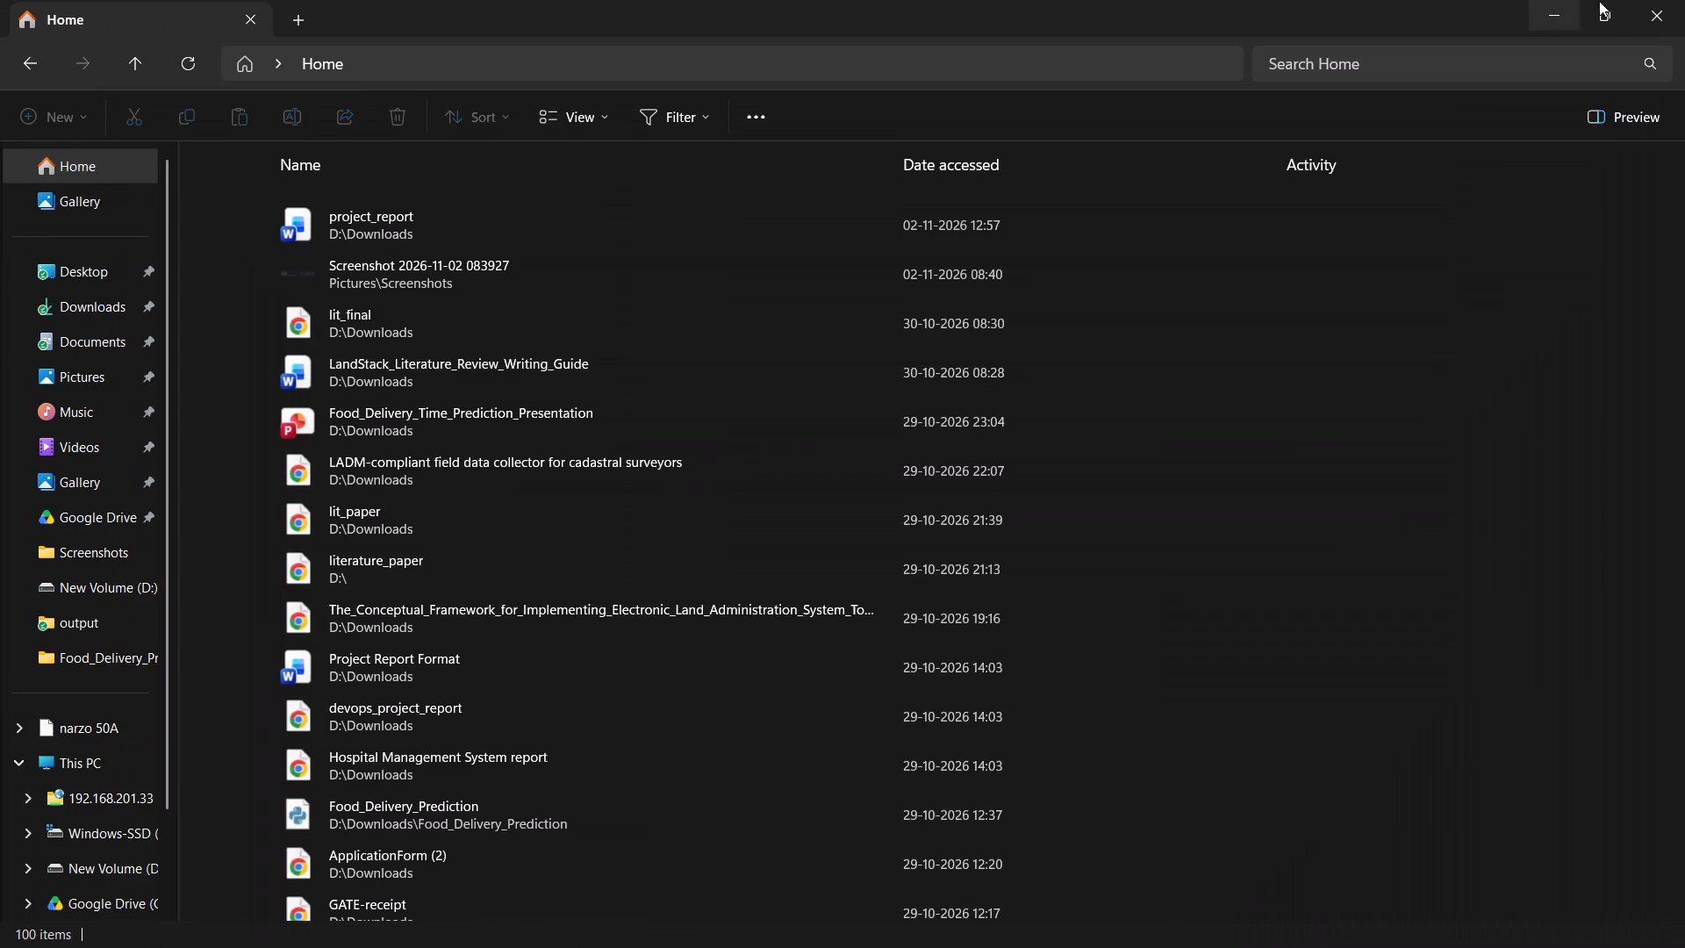
{"action": "left_click", "coordinate": [1660, 0]}
Launch Google Chrome from the desktop and go to WhatsApp Web at web.whatsapp.com.
{"action": "double_click", "coordinate": [212, 749]}
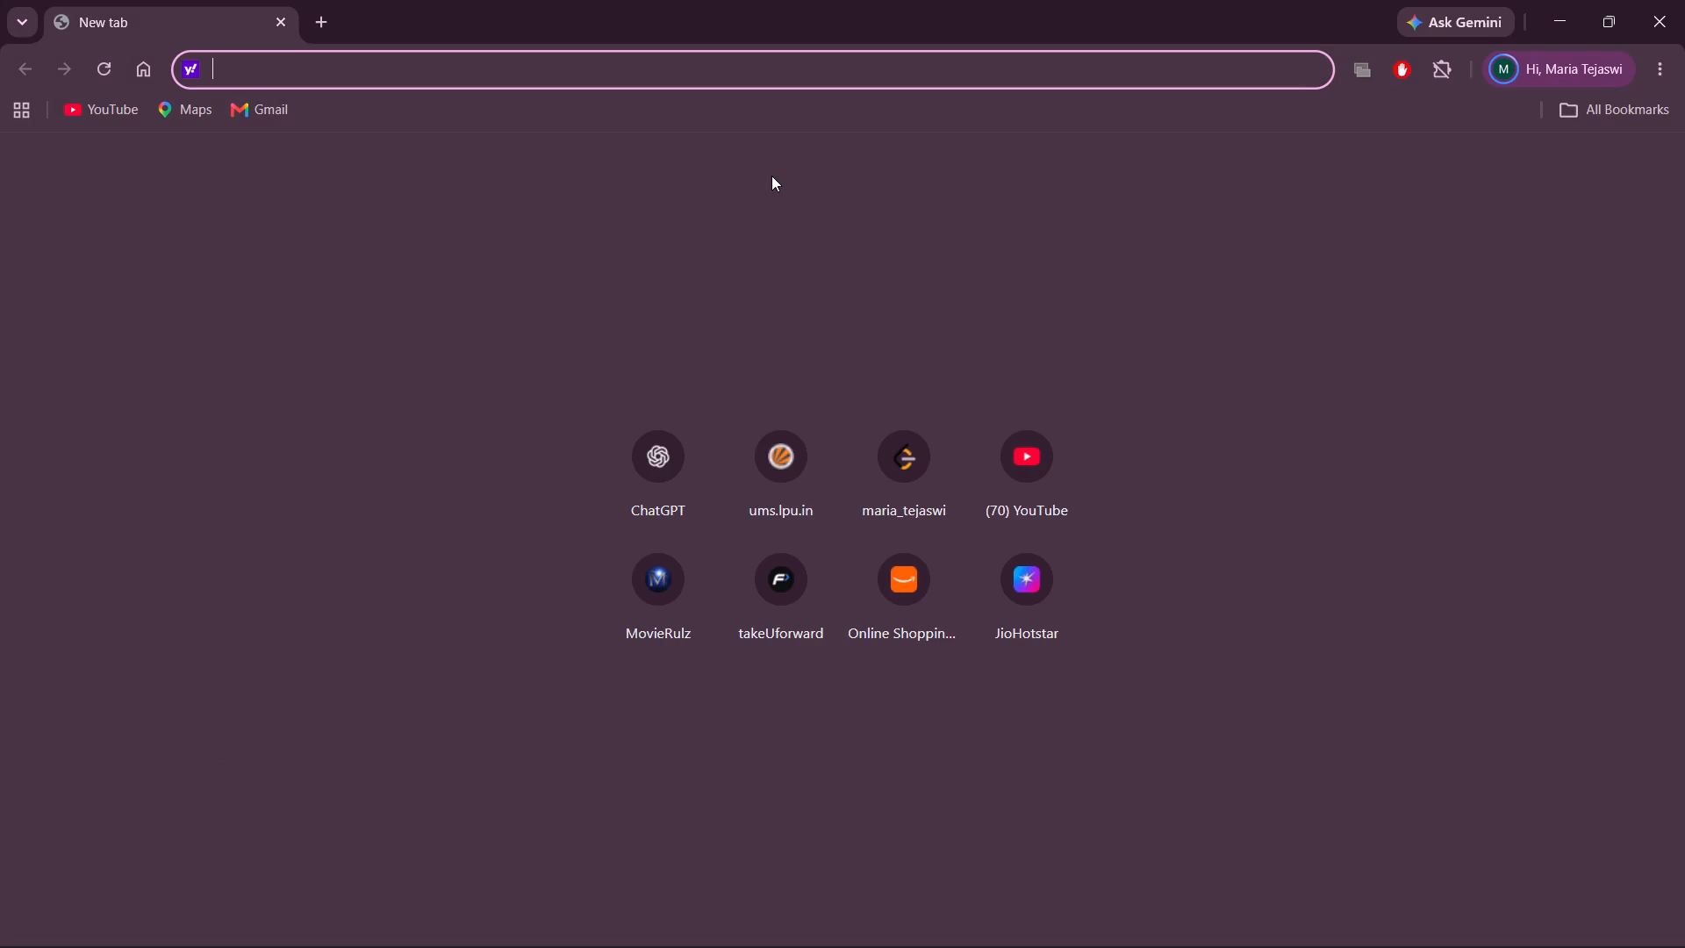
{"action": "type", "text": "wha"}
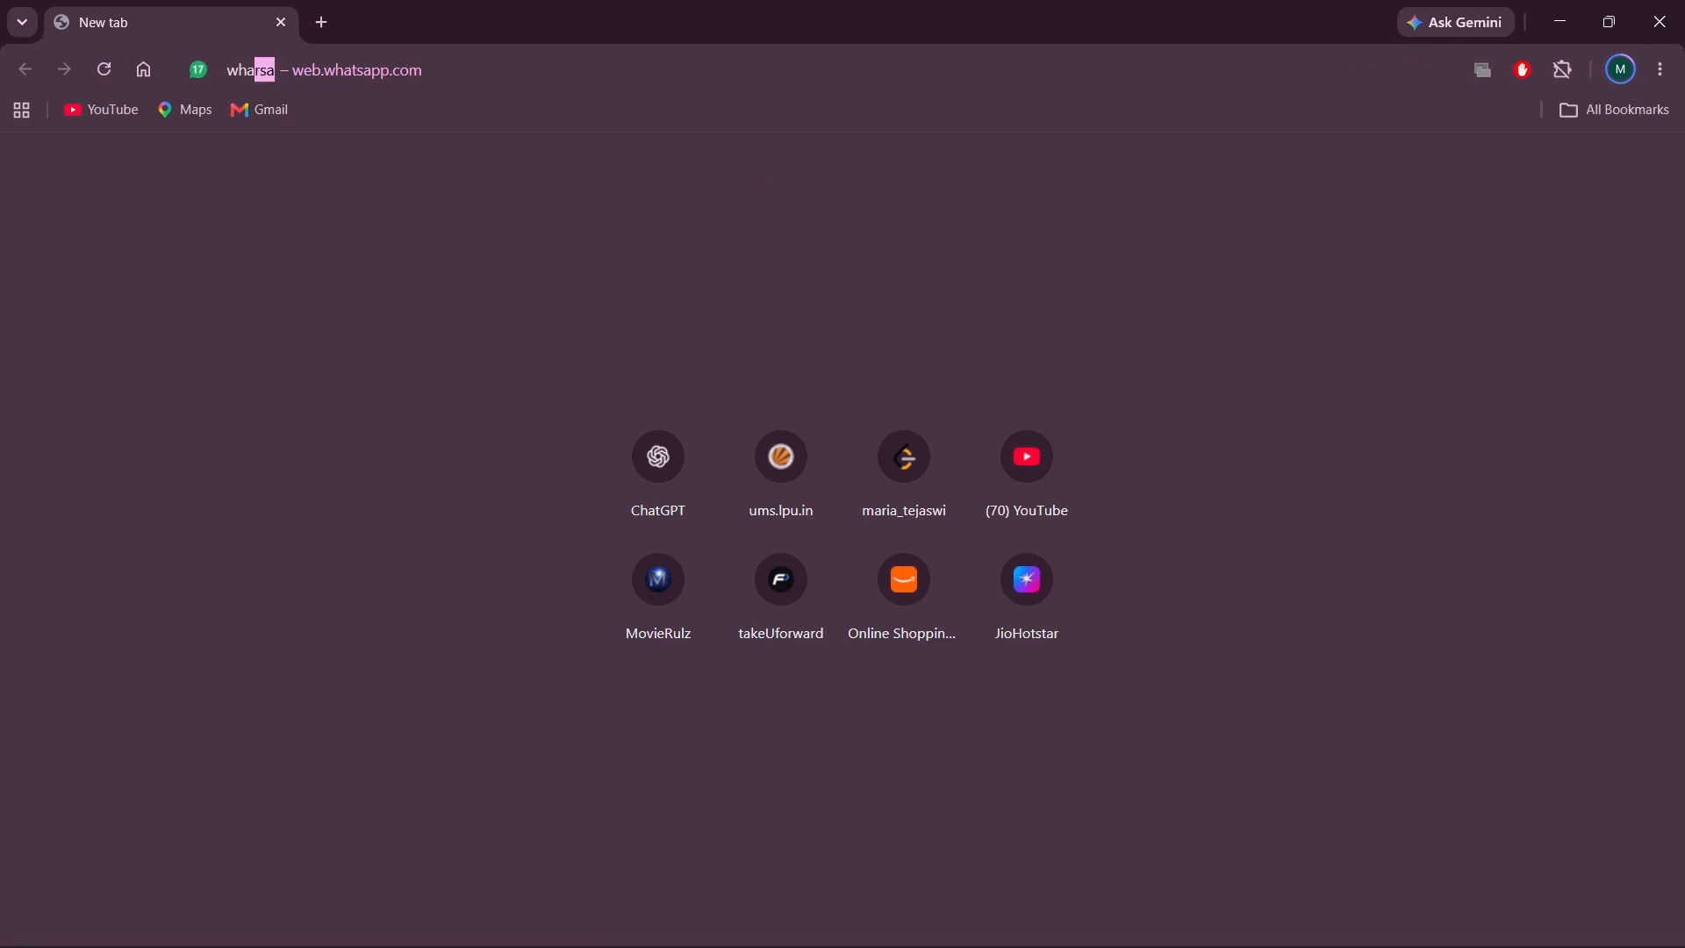
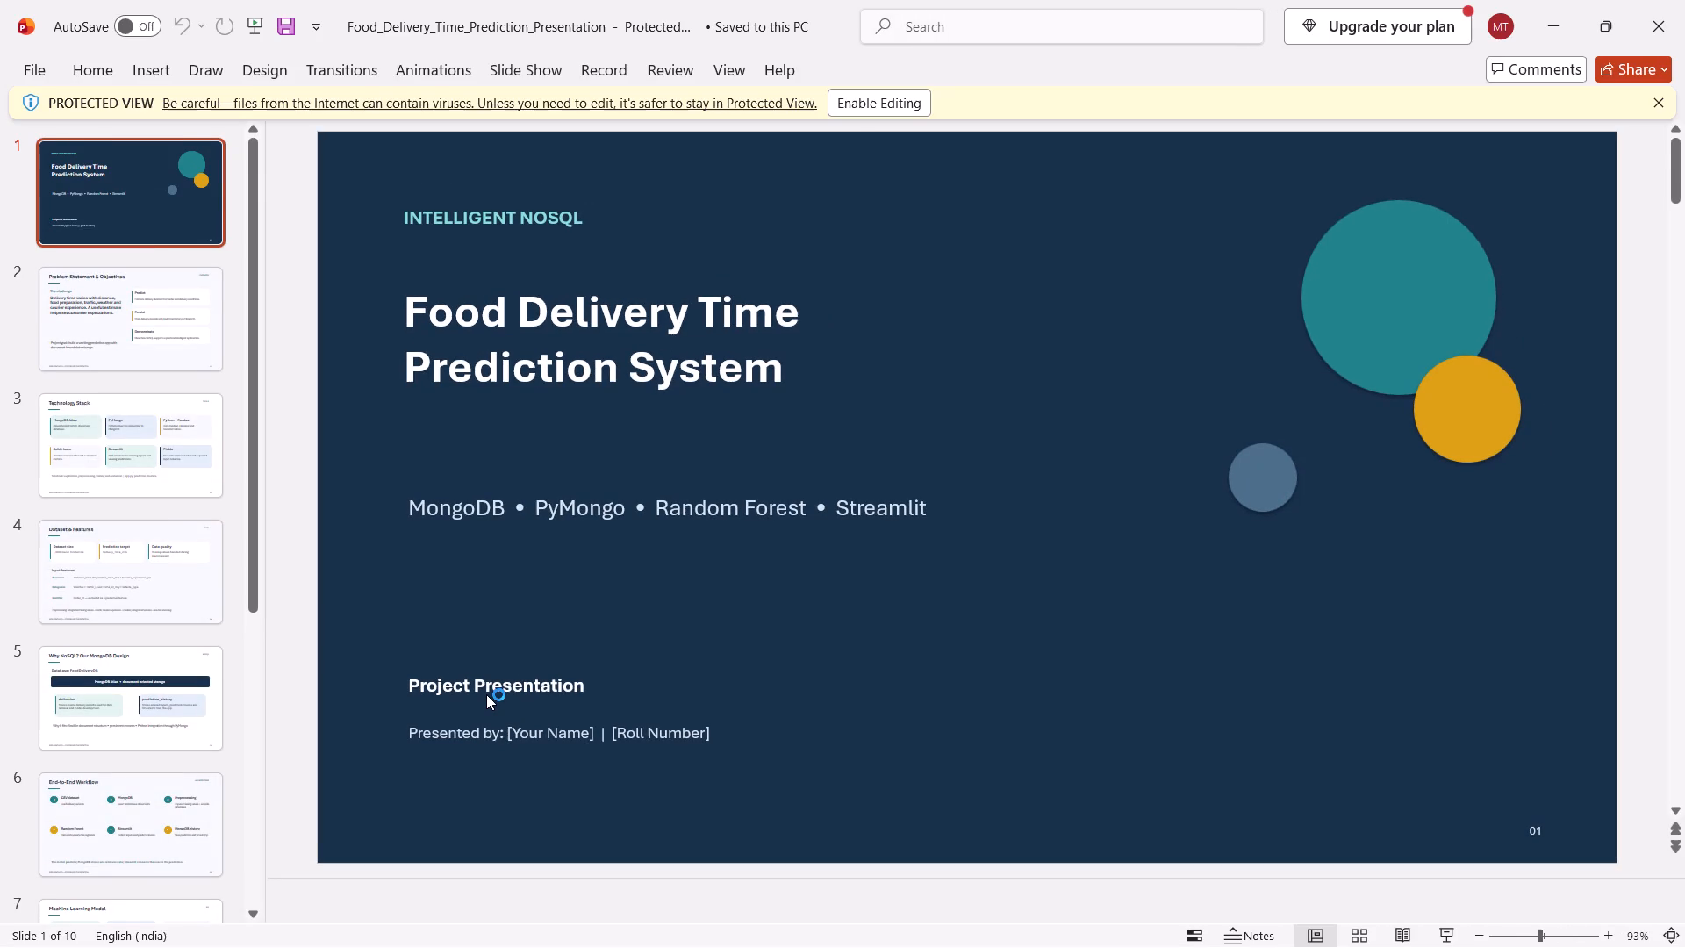
Take the Food Delivery Time Prediction presentation out of Protected View so it can be edited.
{"action": "scroll", "coordinate": [898, 636], "scroll_direction": "down", "scroll_amount": 2}
{"action": "scroll", "coordinate": [898, 636], "scroll_direction": "up", "scroll_amount": 5}
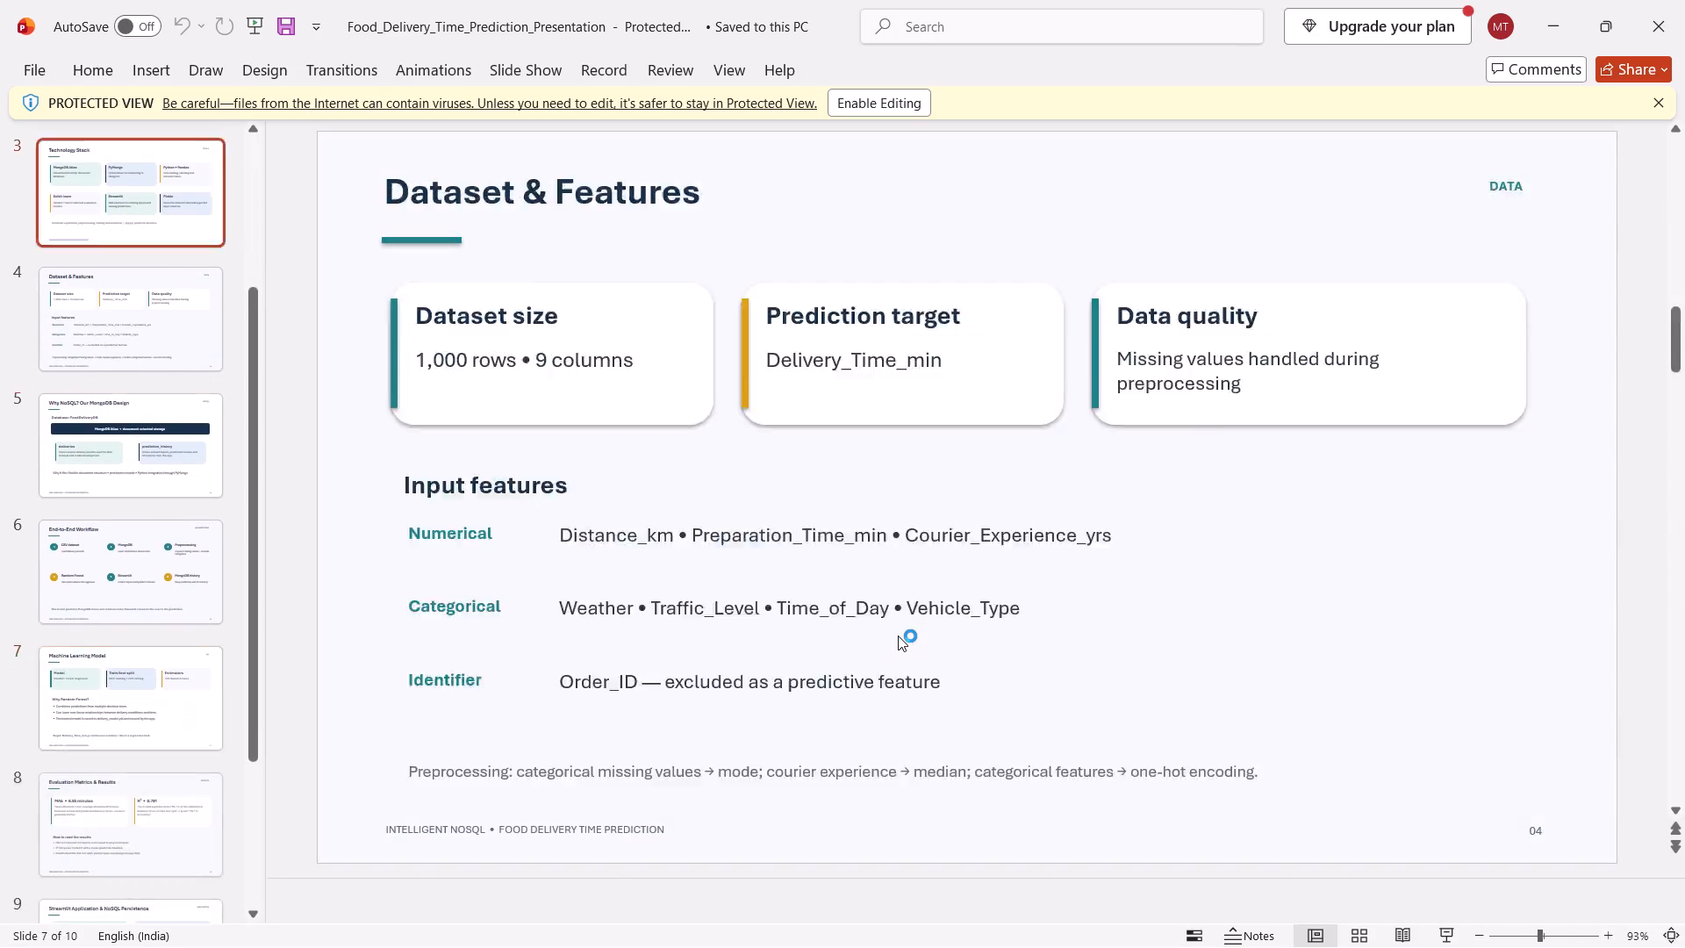
{"action": "scroll", "coordinate": [898, 636], "scroll_direction": "up", "scroll_amount": 10}
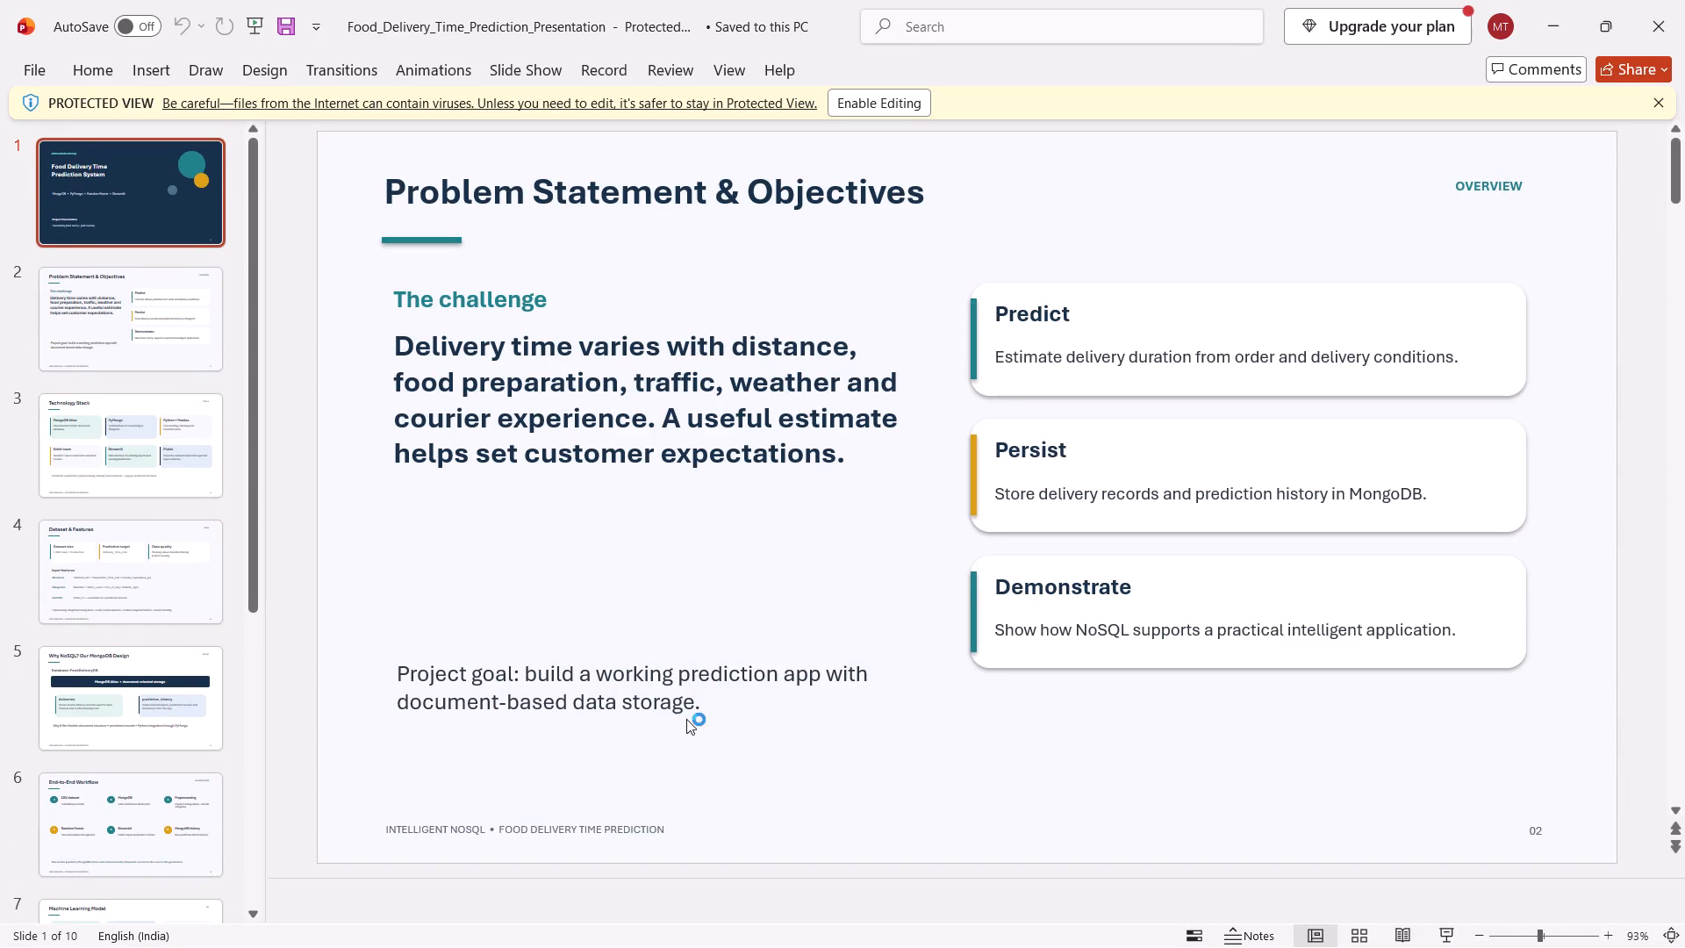
{"action": "left_click", "coordinate": [686, 719]}
{"action": "left_click", "coordinate": [898, 96]}
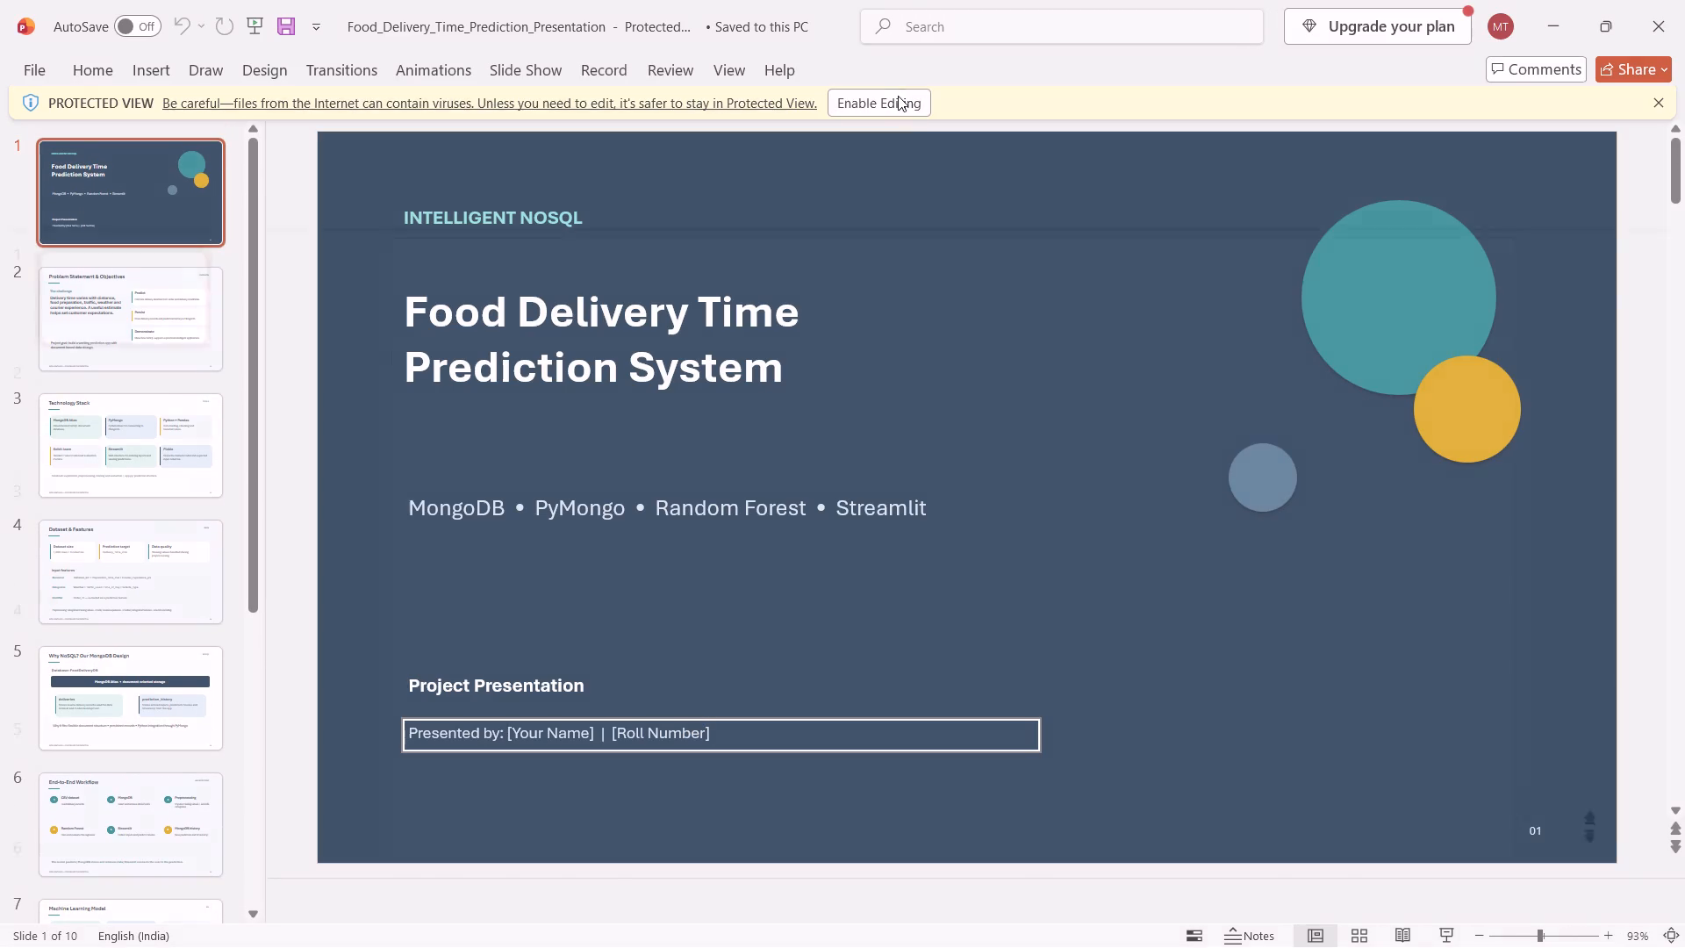
Replace the [Your Name] placeholder and the separator after it on the title slide with the presenter's name.
{"action": "left_click", "coordinate": [626, 751]}
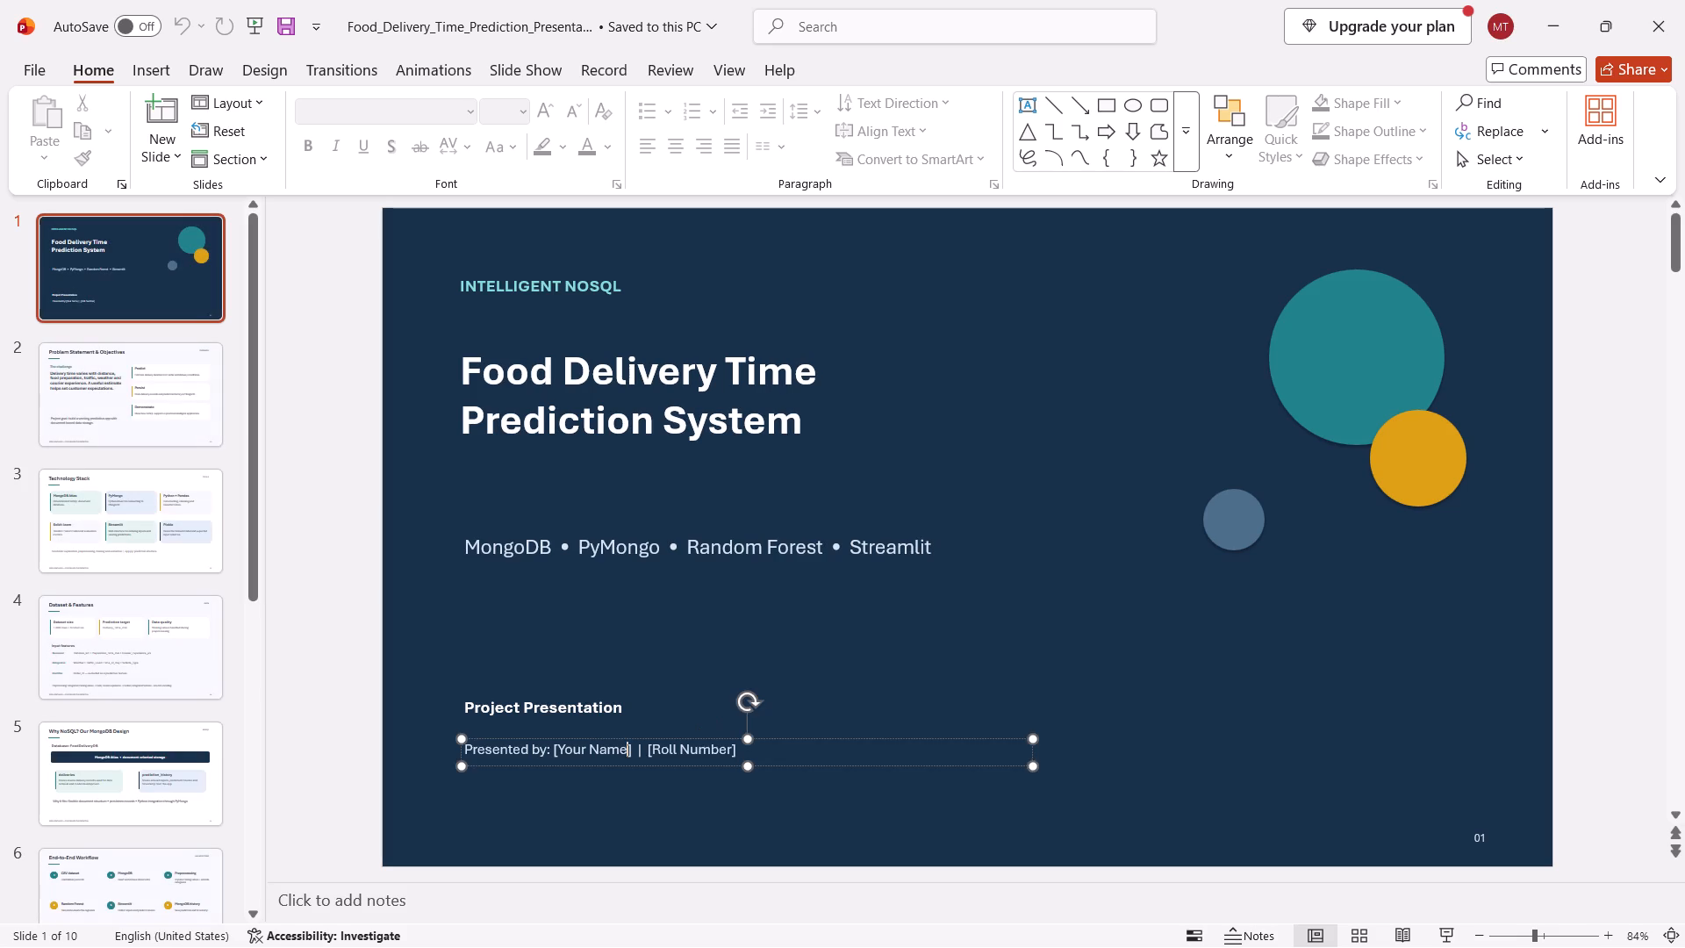
{"action": "left_click", "coordinate": [648, 751]}
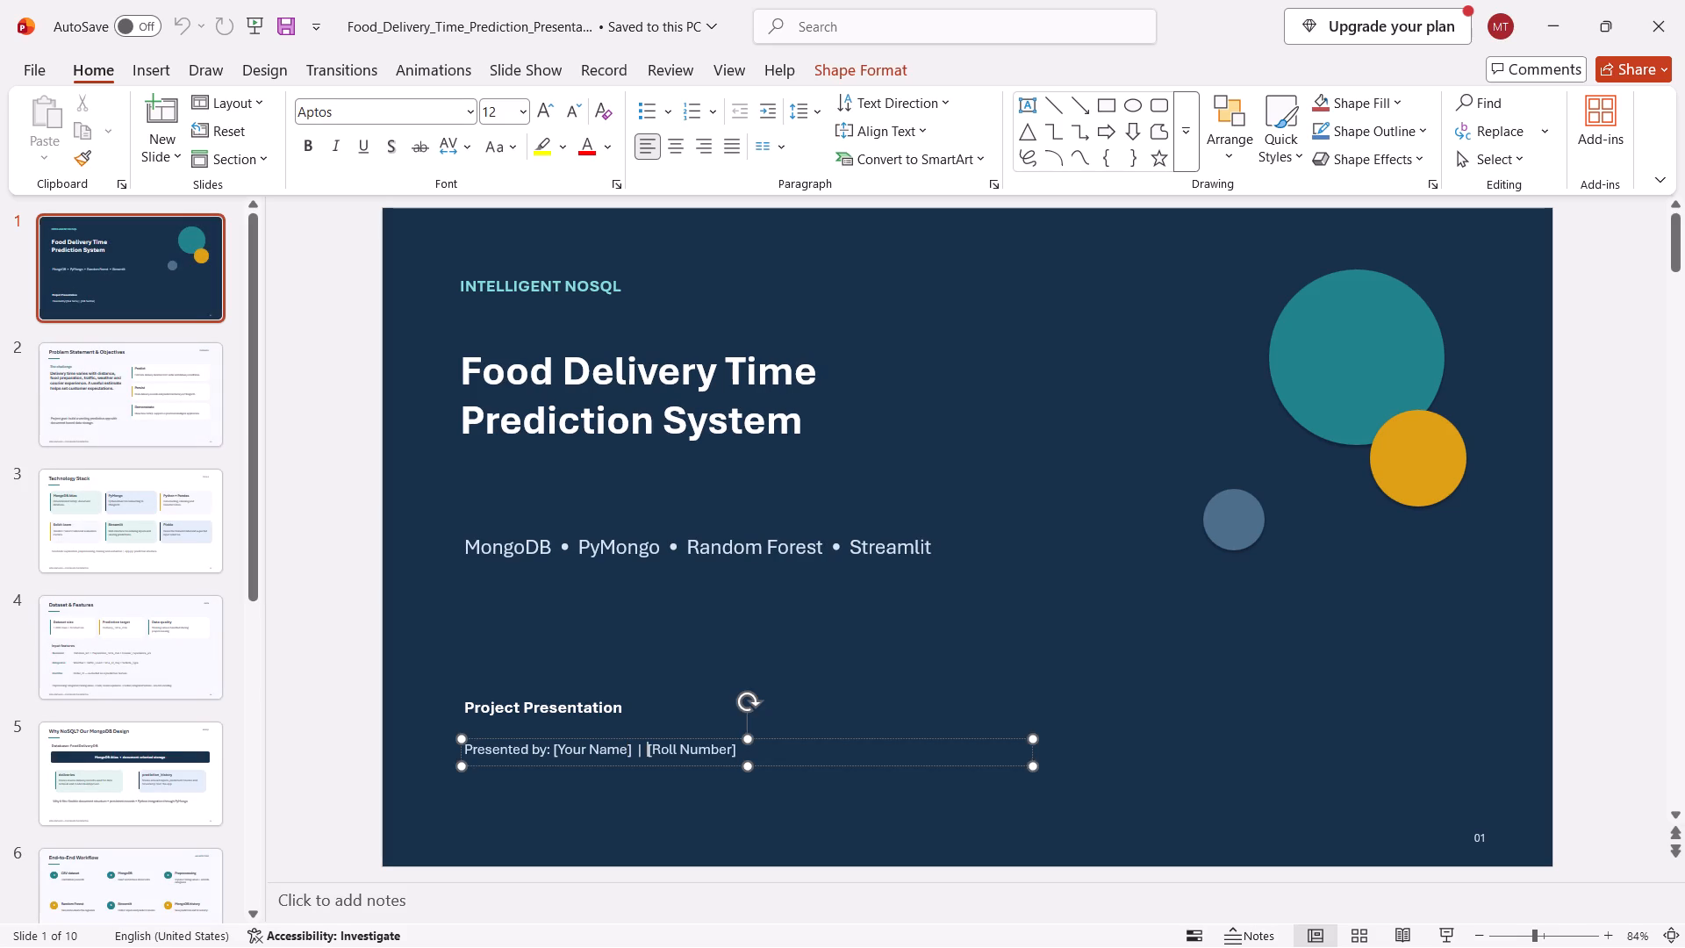
{"action": "key", "text": "Left"}
{"action": "key", "text": "Left"}
{"action": "key", "text": "Left"}
{"action": "key", "text": "BackSpace"}
{"action": "key", "text": "BackSpace"}
{"action": "key", "text": "BackSpace"}
{"action": "key", "text": "BackSpace"}
{"action": "key", "text": "BackSpace"}
{"action": "key", "text": "BackSpace"}
{"action": "key", "text": "BackSpace"}
{"action": "key", "text": "BackSpace"}
{"action": "key", "text": "BackSpace"}
{"action": "key", "text": "BackSpace"}
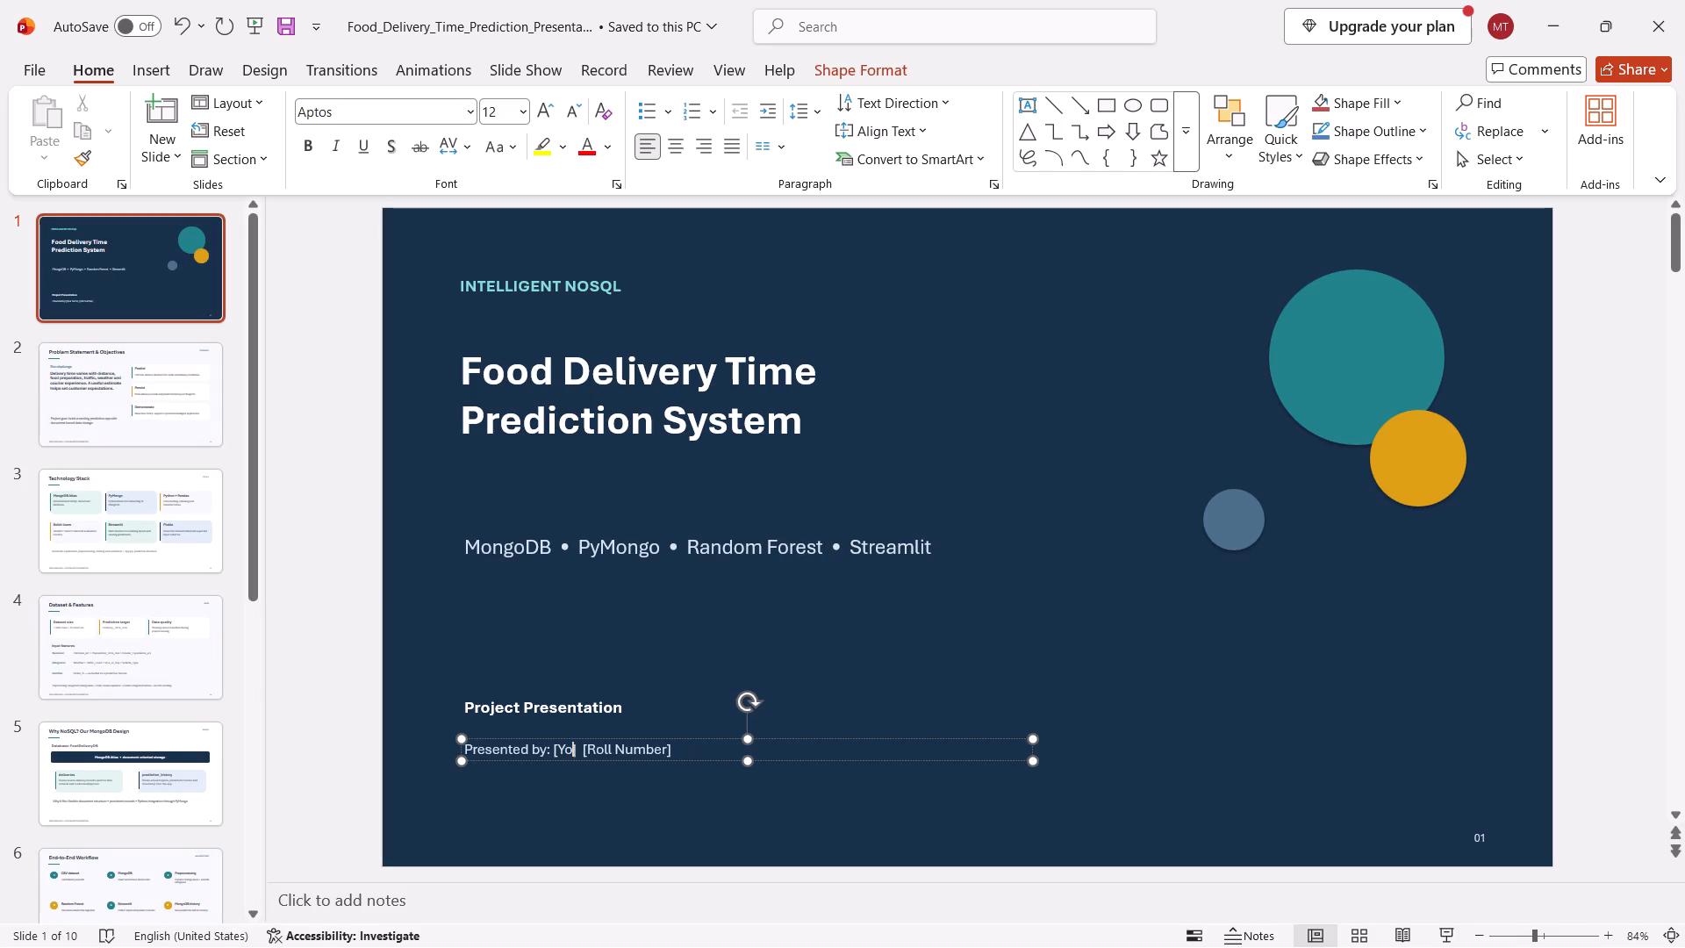
{"action": "key", "text": "BackSpace"}
{"action": "key", "text": "BackSpace"}
{"action": "key", "text": "BackSpace"}
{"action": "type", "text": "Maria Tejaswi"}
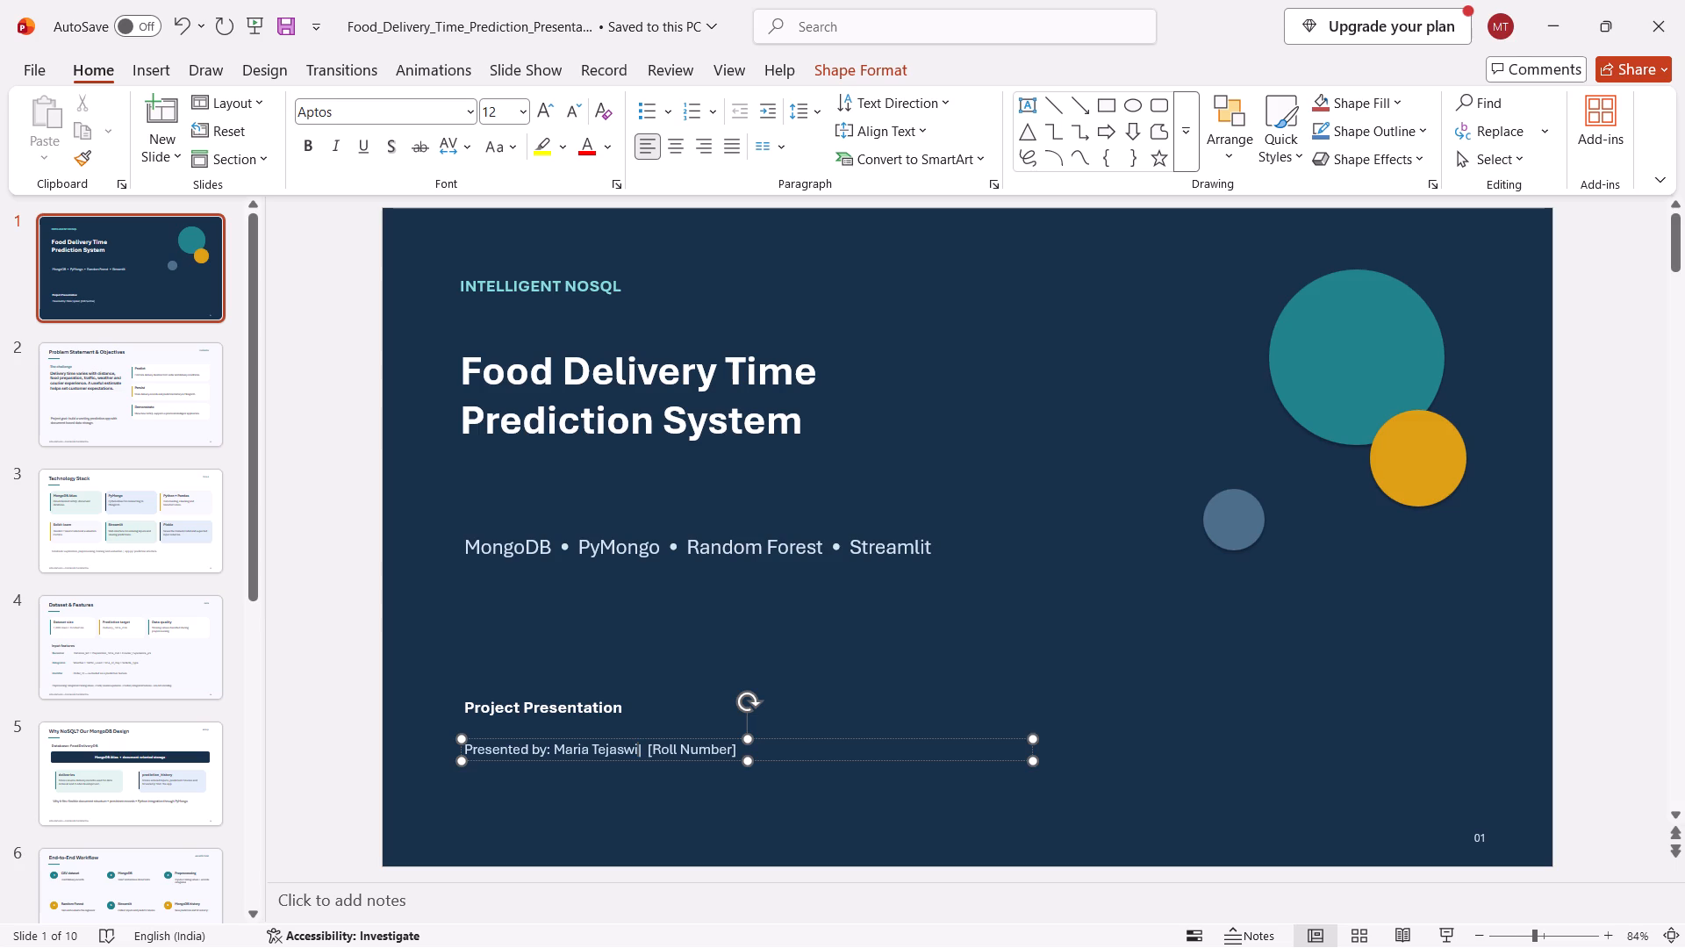
Move the [Roll Number] placeholder onto its own line directly below the presenter's name.
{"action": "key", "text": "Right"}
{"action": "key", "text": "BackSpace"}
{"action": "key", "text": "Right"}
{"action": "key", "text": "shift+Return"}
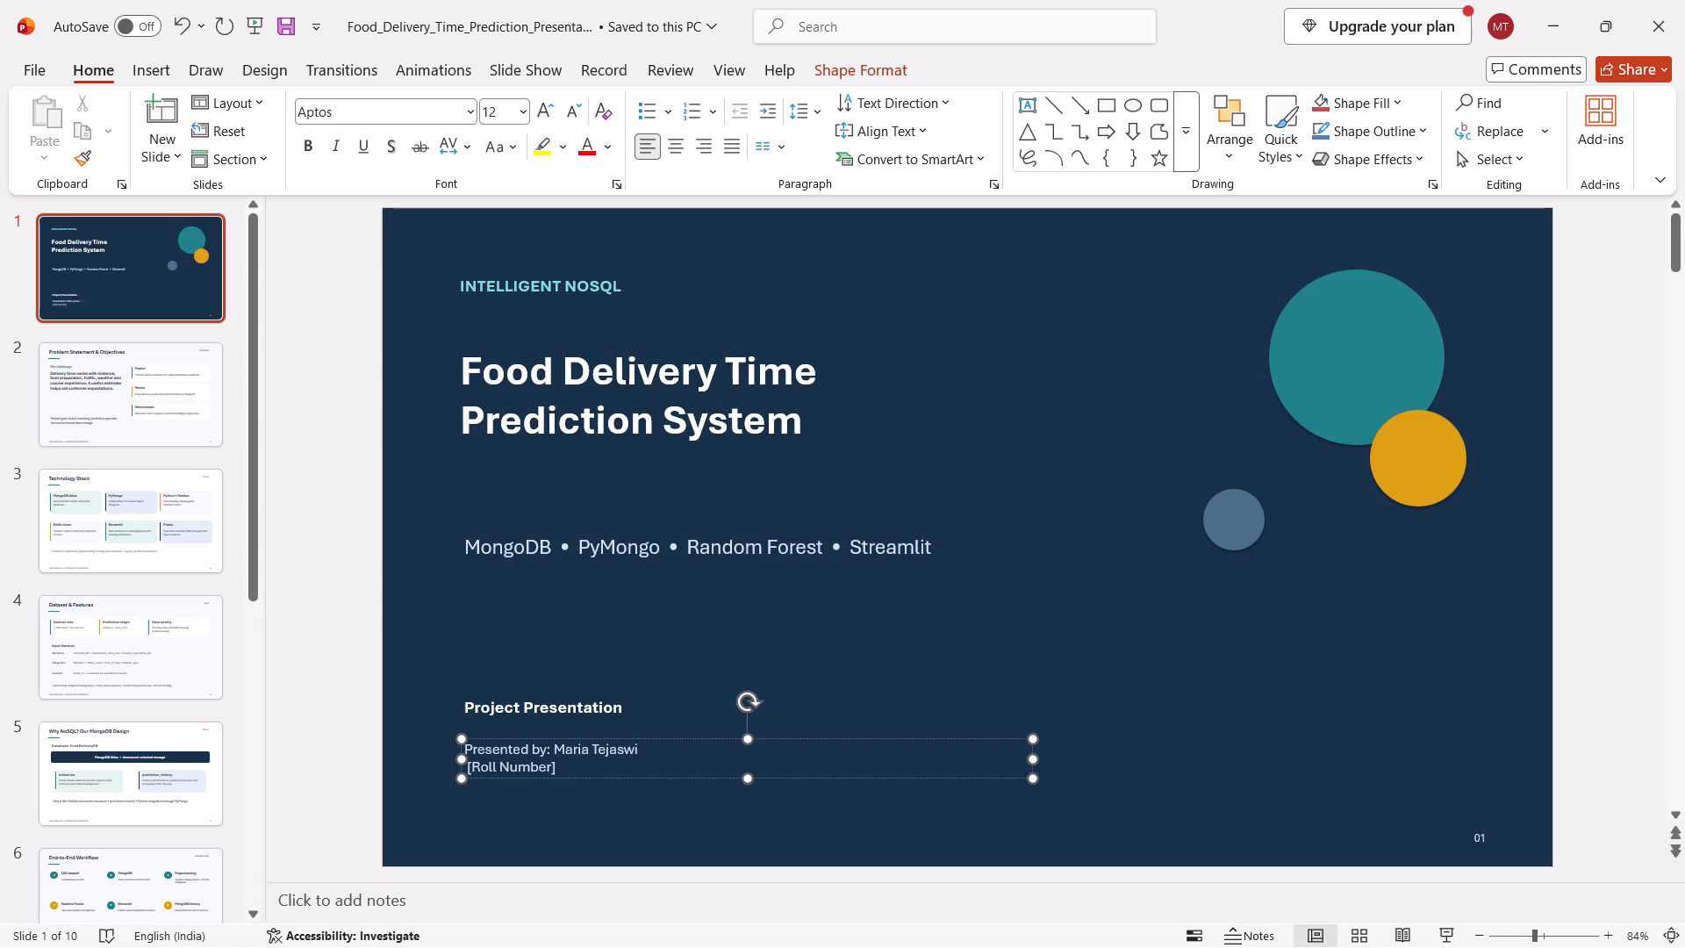
Replace the [Roll Number] placeholder with the label "Reg No.:" followed by the presenter's registration number.
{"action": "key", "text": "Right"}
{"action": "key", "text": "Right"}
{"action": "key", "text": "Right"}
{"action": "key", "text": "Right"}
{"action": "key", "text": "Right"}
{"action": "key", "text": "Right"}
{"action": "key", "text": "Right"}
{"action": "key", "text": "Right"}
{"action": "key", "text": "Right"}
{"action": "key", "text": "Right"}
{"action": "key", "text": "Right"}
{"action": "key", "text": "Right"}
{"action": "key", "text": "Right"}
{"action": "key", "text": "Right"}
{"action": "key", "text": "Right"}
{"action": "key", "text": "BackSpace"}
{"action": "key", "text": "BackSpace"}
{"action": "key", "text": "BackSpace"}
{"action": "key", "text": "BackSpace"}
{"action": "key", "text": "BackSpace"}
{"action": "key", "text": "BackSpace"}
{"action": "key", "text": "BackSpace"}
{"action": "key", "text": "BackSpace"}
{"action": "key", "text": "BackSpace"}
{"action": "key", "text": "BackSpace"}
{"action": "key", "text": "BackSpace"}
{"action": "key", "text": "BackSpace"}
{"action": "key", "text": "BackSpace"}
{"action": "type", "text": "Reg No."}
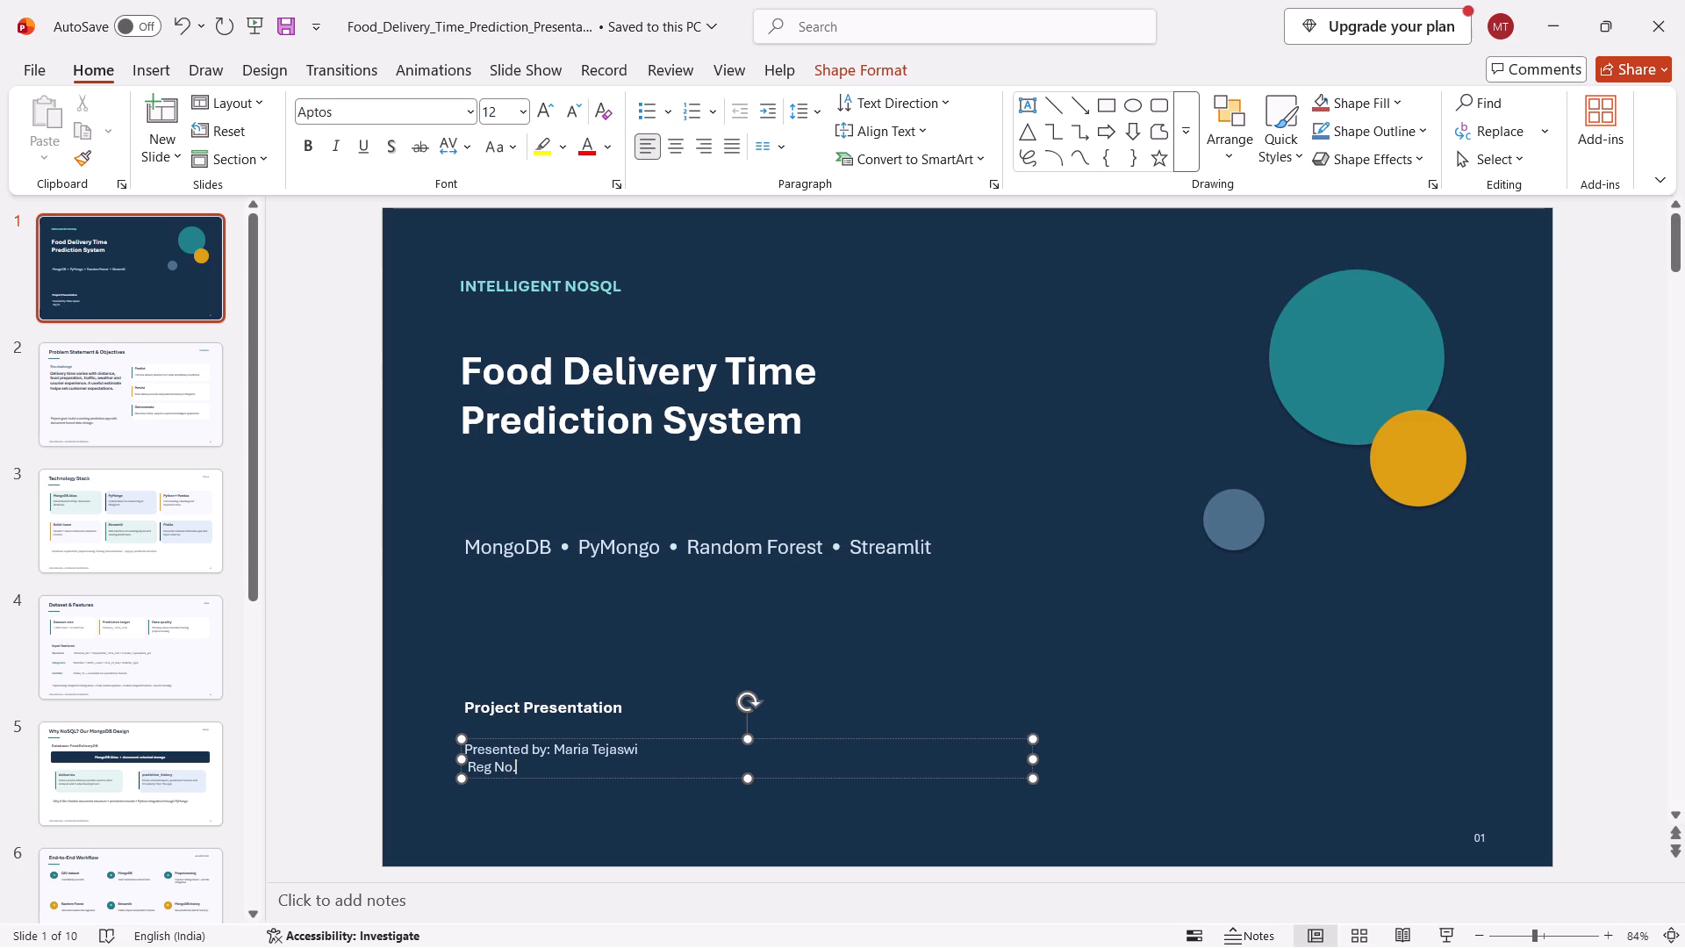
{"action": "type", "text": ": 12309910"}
Enlarge the presenter details text box slightly beyond its current width.
{"action": "left_click_drag", "start_coordinate": [747, 778], "coordinate": [745, 807]}
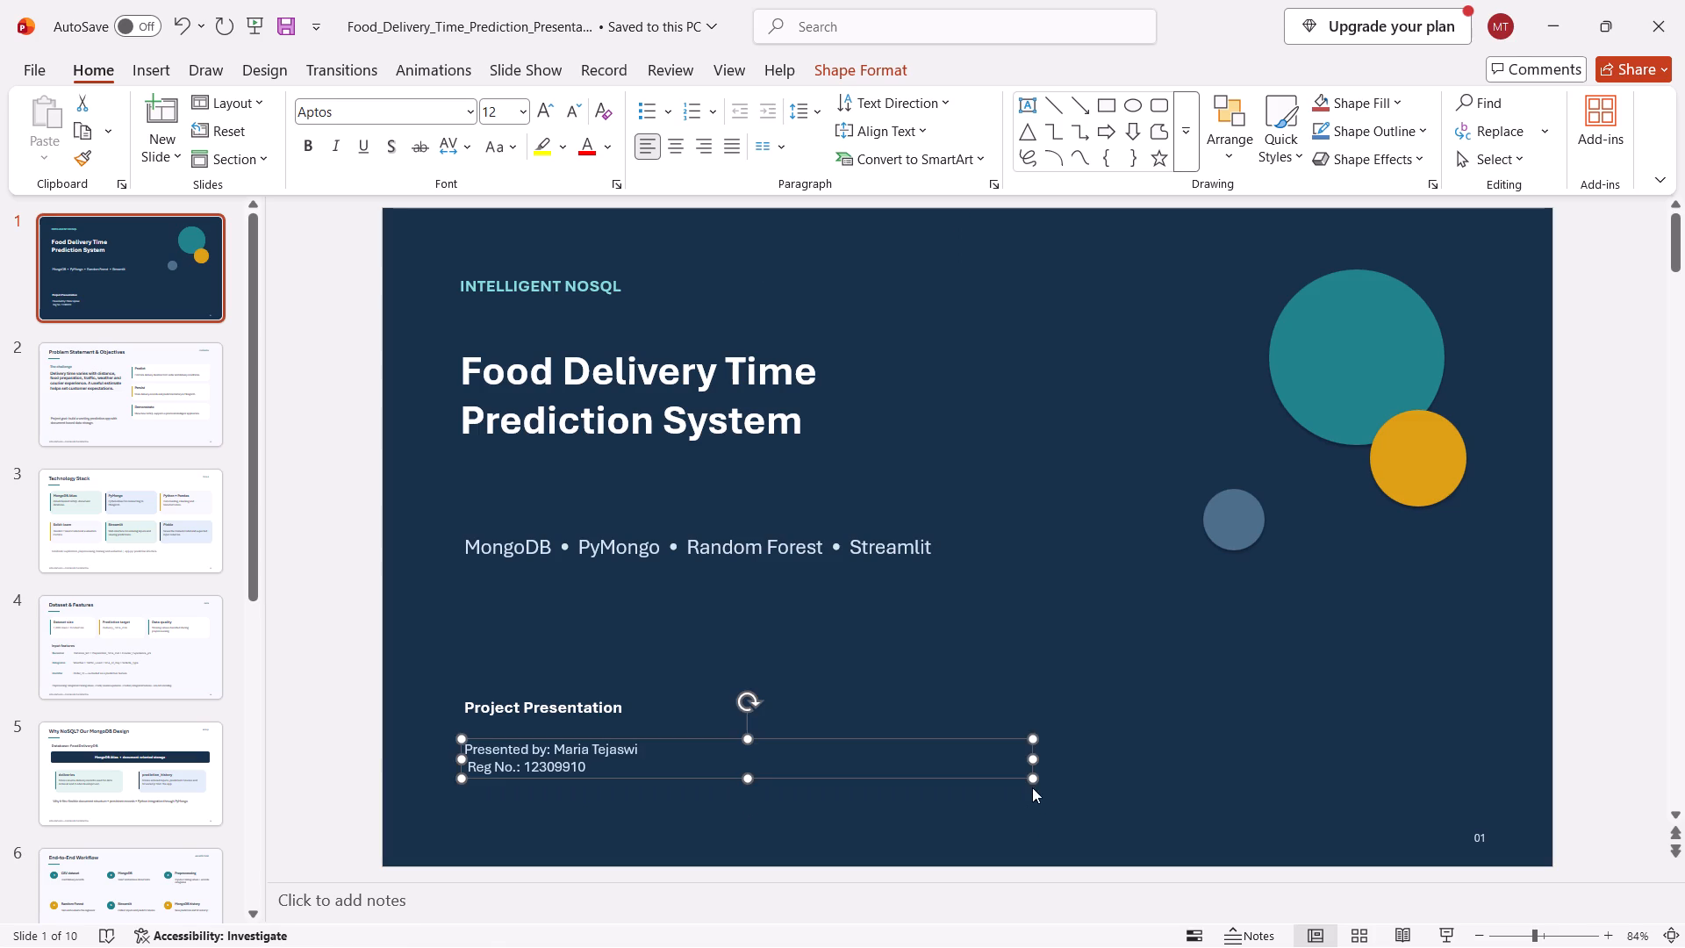
{"action": "left_click_drag", "start_coordinate": [1029, 776], "coordinate": [1044, 815]}
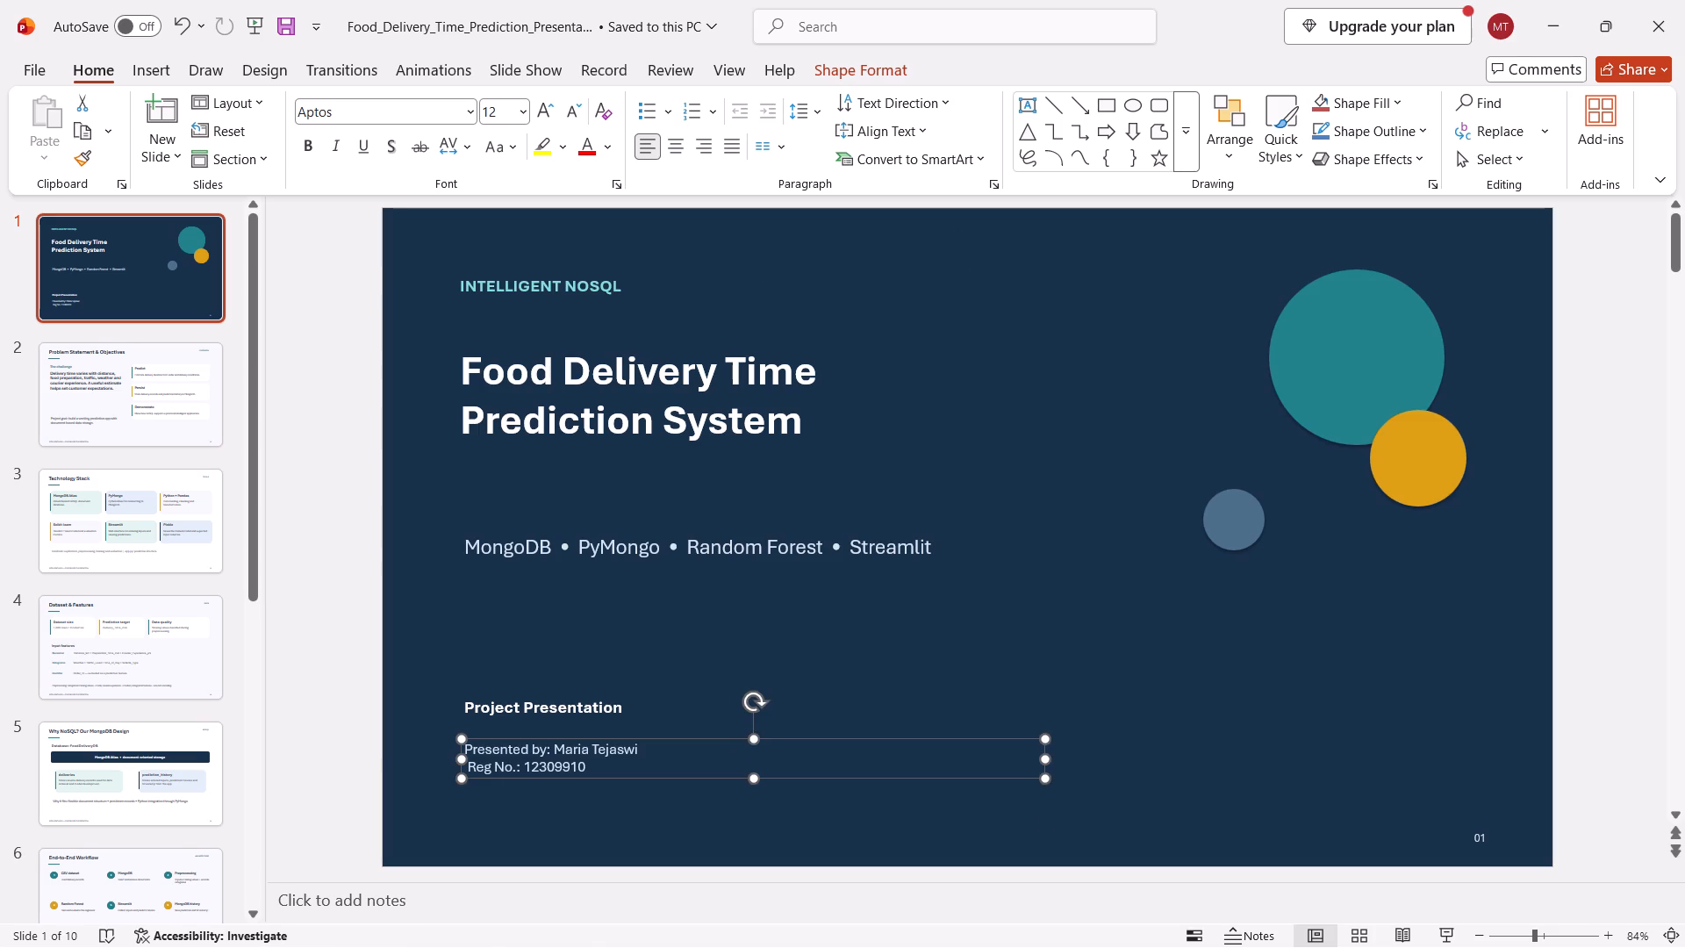
Set the font size of both presenter details lines on the title slide to 18.
{"action": "left_click_drag", "start_coordinate": [599, 766], "coordinate": [495, 744]}
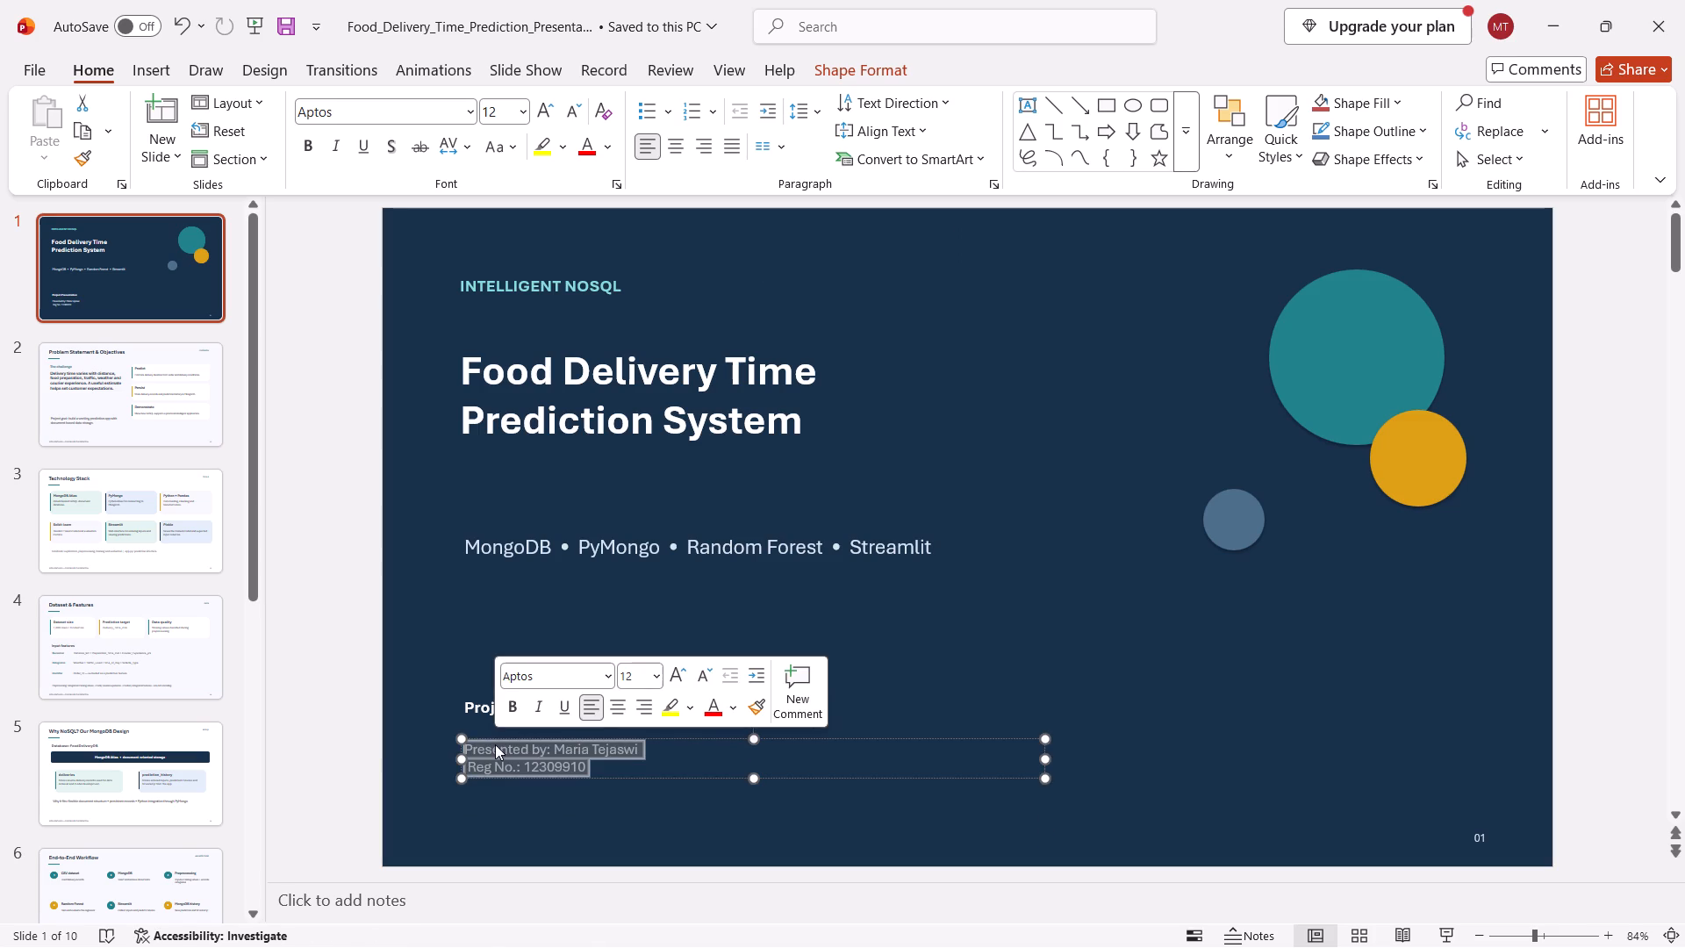
{"action": "left_click", "coordinate": [654, 684]}
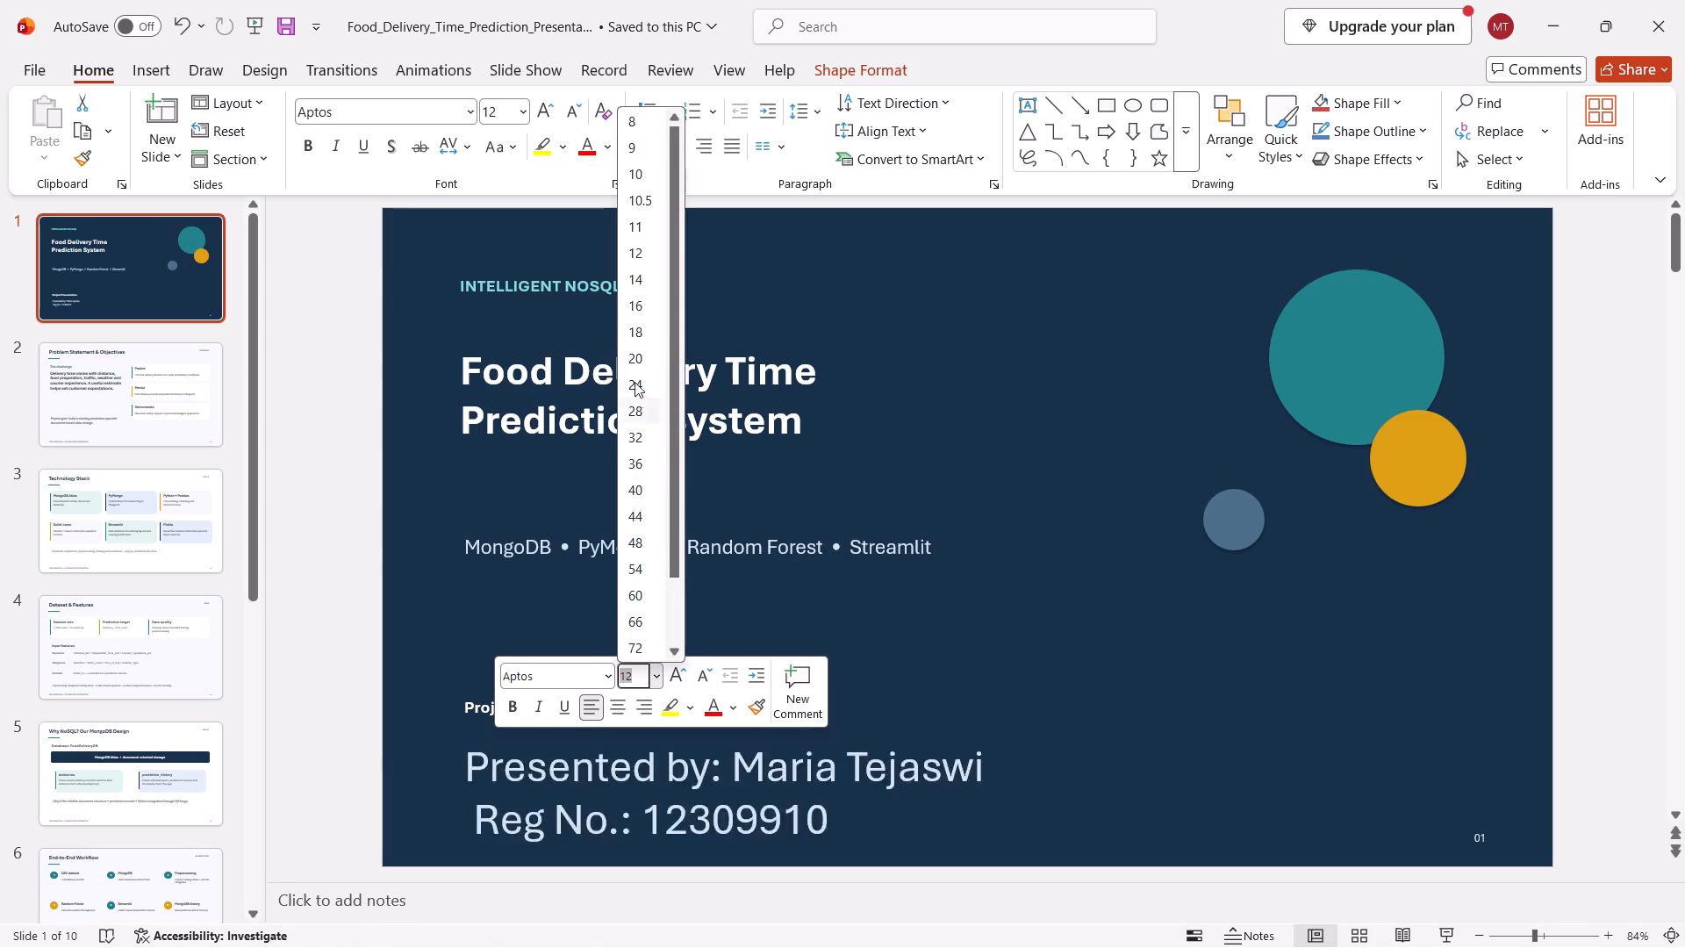
{"action": "left_click", "coordinate": [631, 344]}
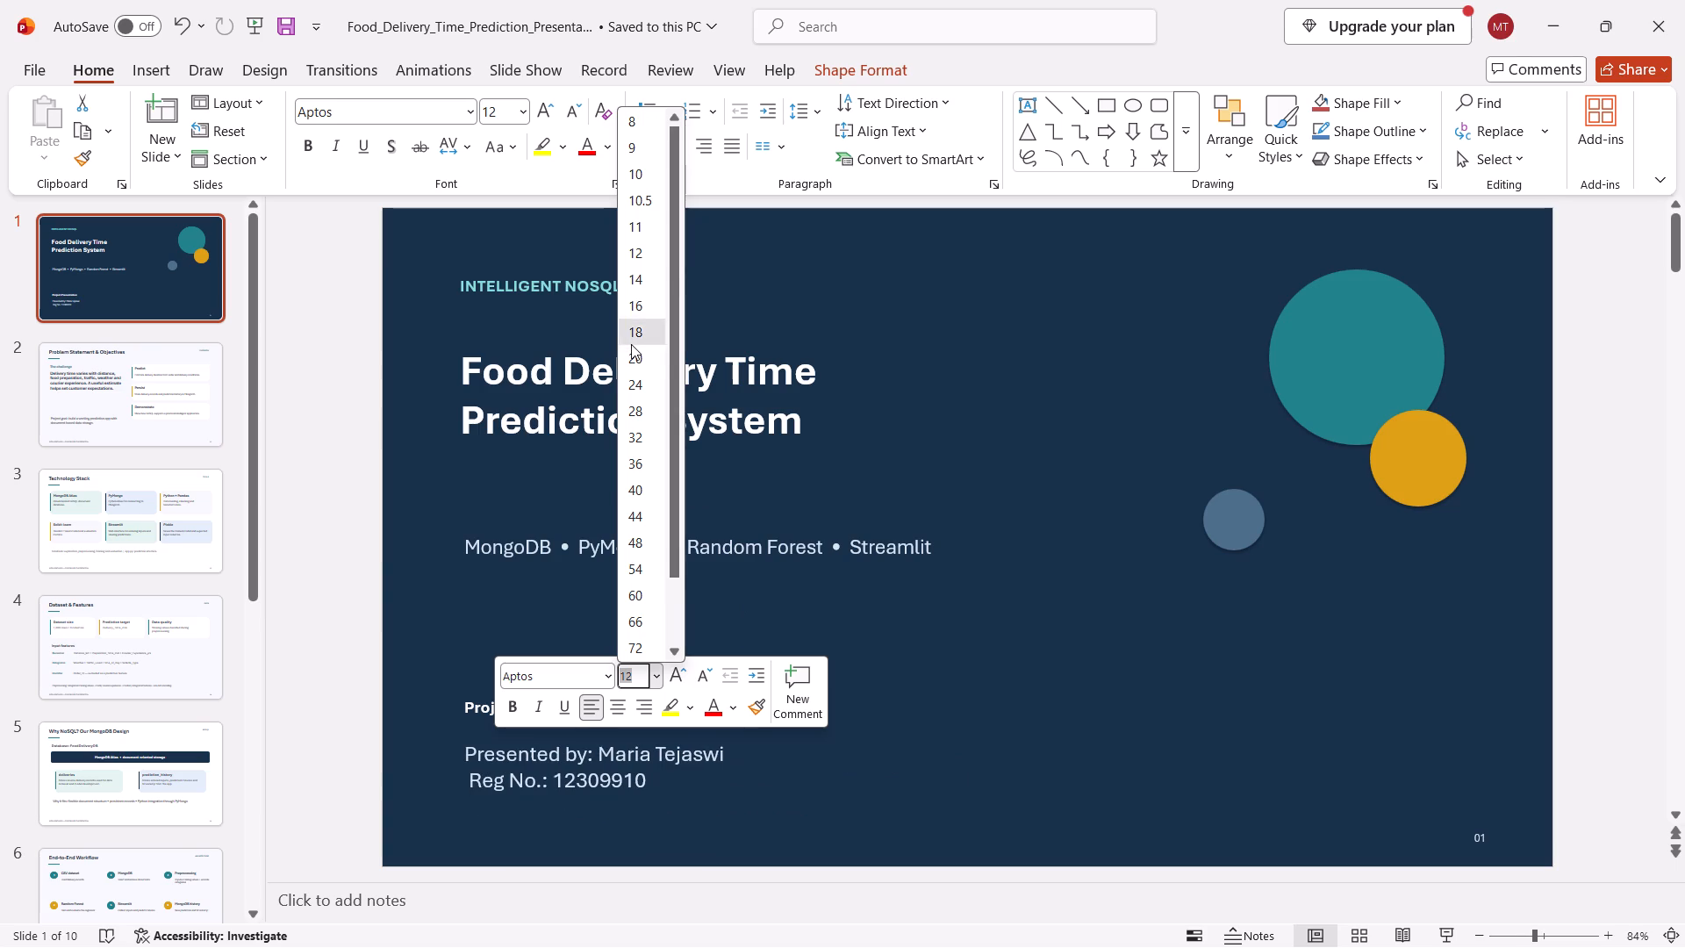
{"action": "left_click", "coordinate": [1061, 810]}
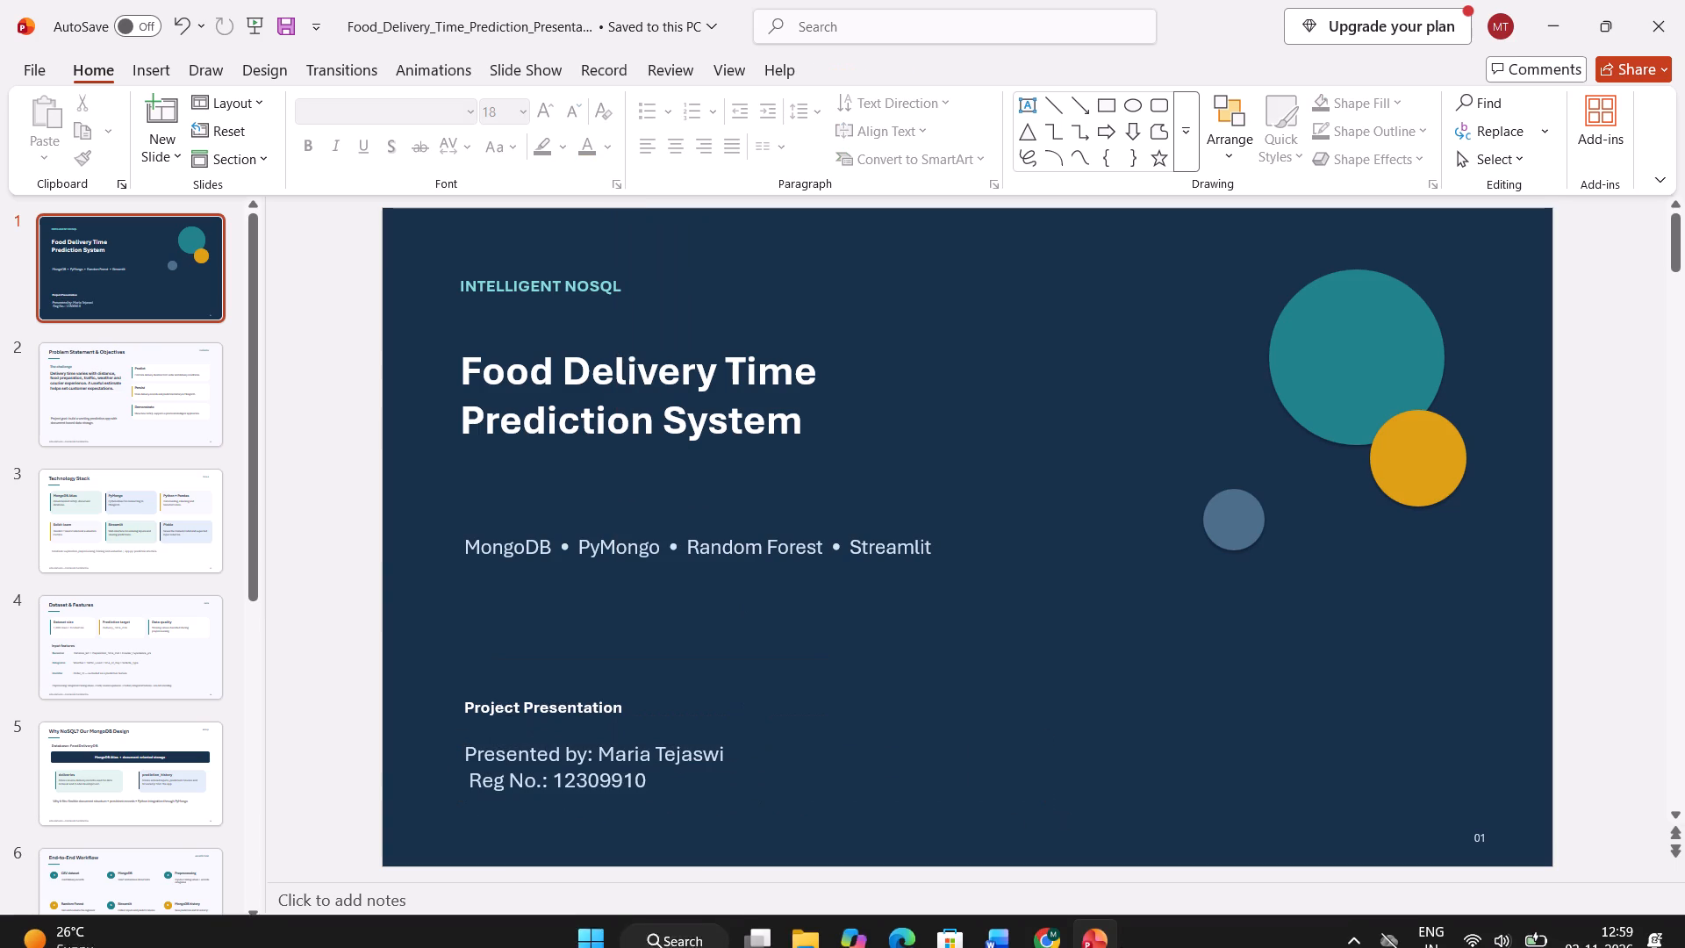
Add a third line below the registration number with the label "Roll No.:" and the presenter's roll number.
{"action": "left_click", "coordinate": [711, 787]}
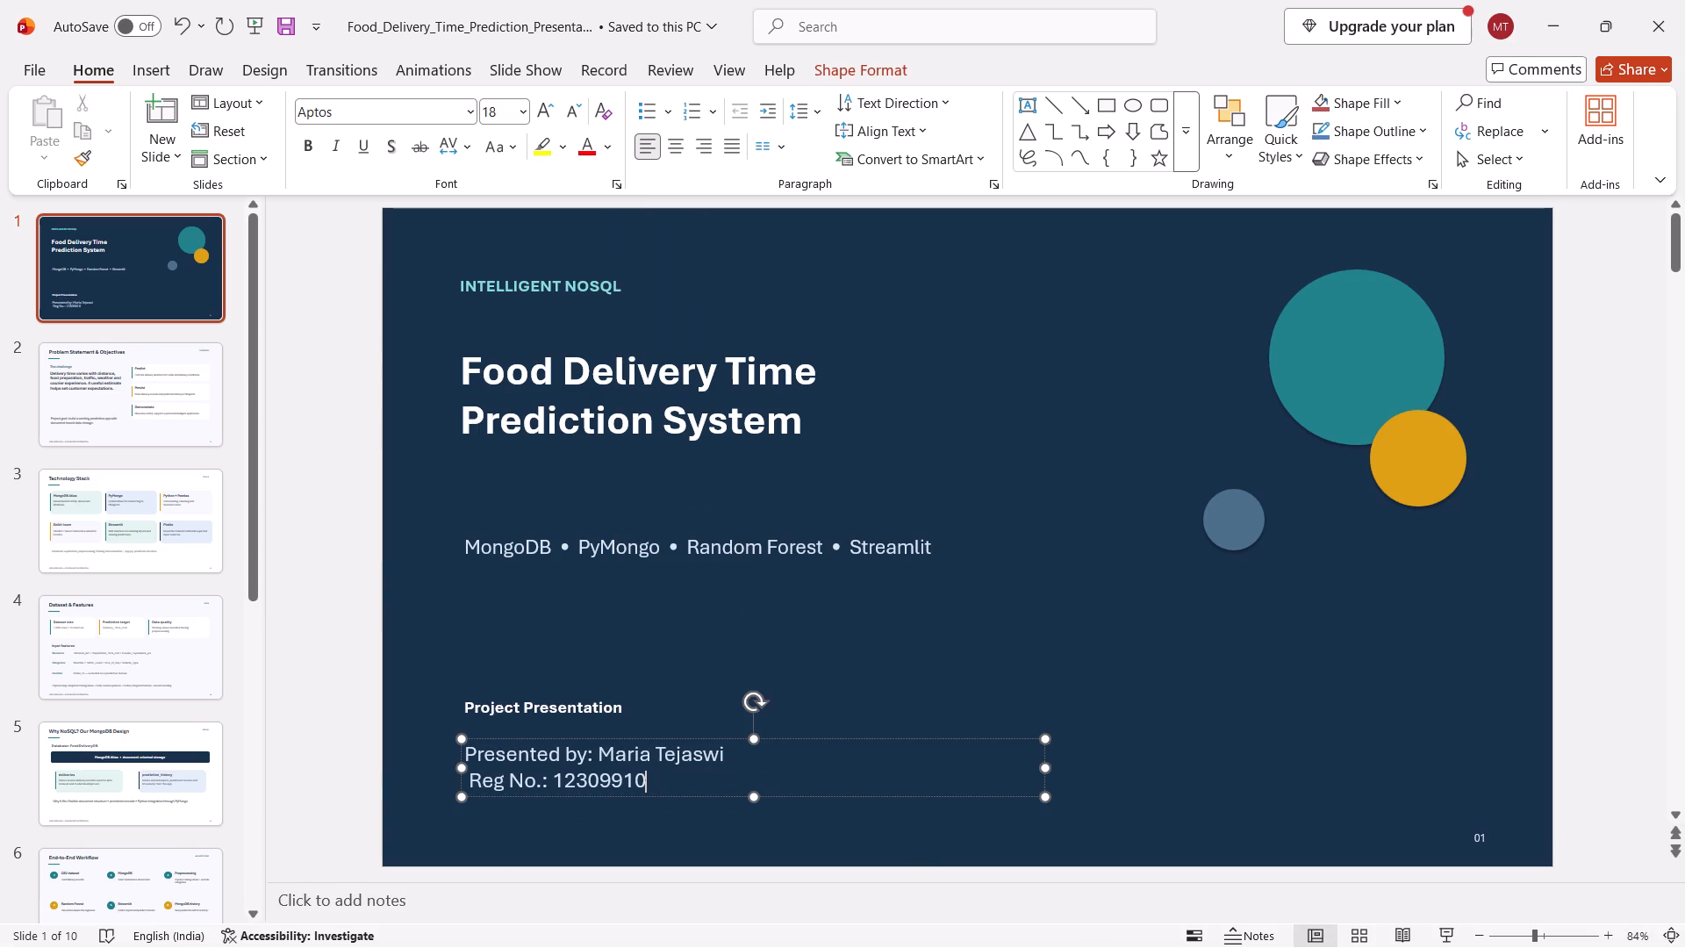
{"action": "left_click", "coordinate": [750, 758]}
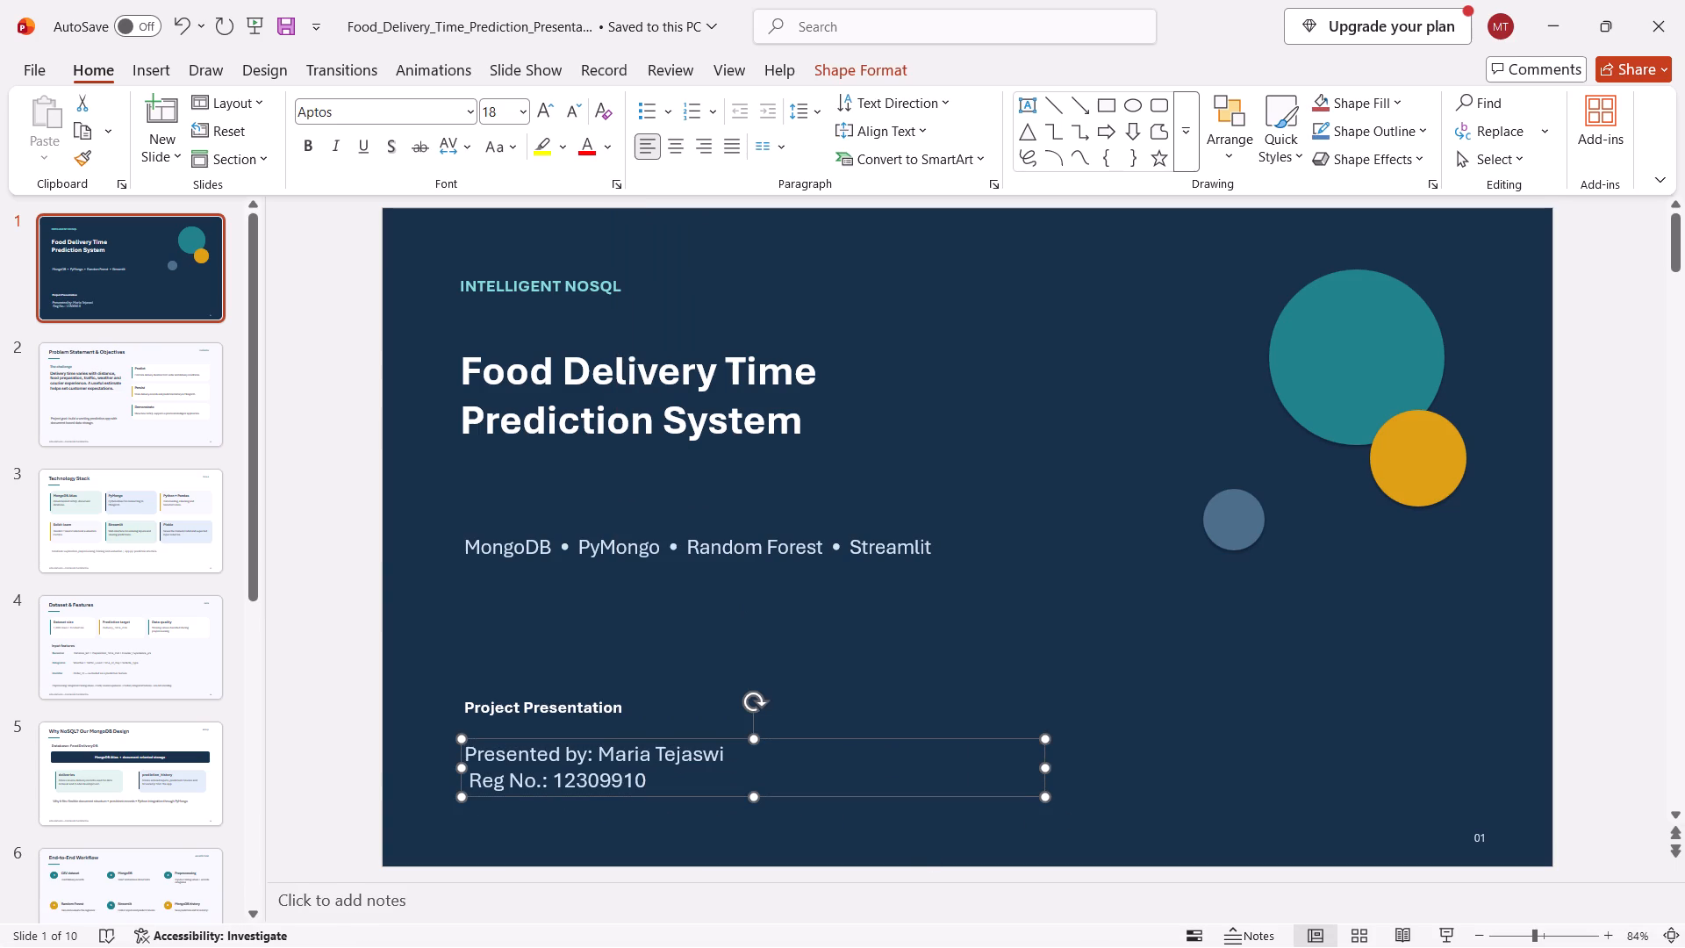
{"action": "left_click", "coordinate": [726, 758]}
{"action": "left_click", "coordinate": [674, 782]}
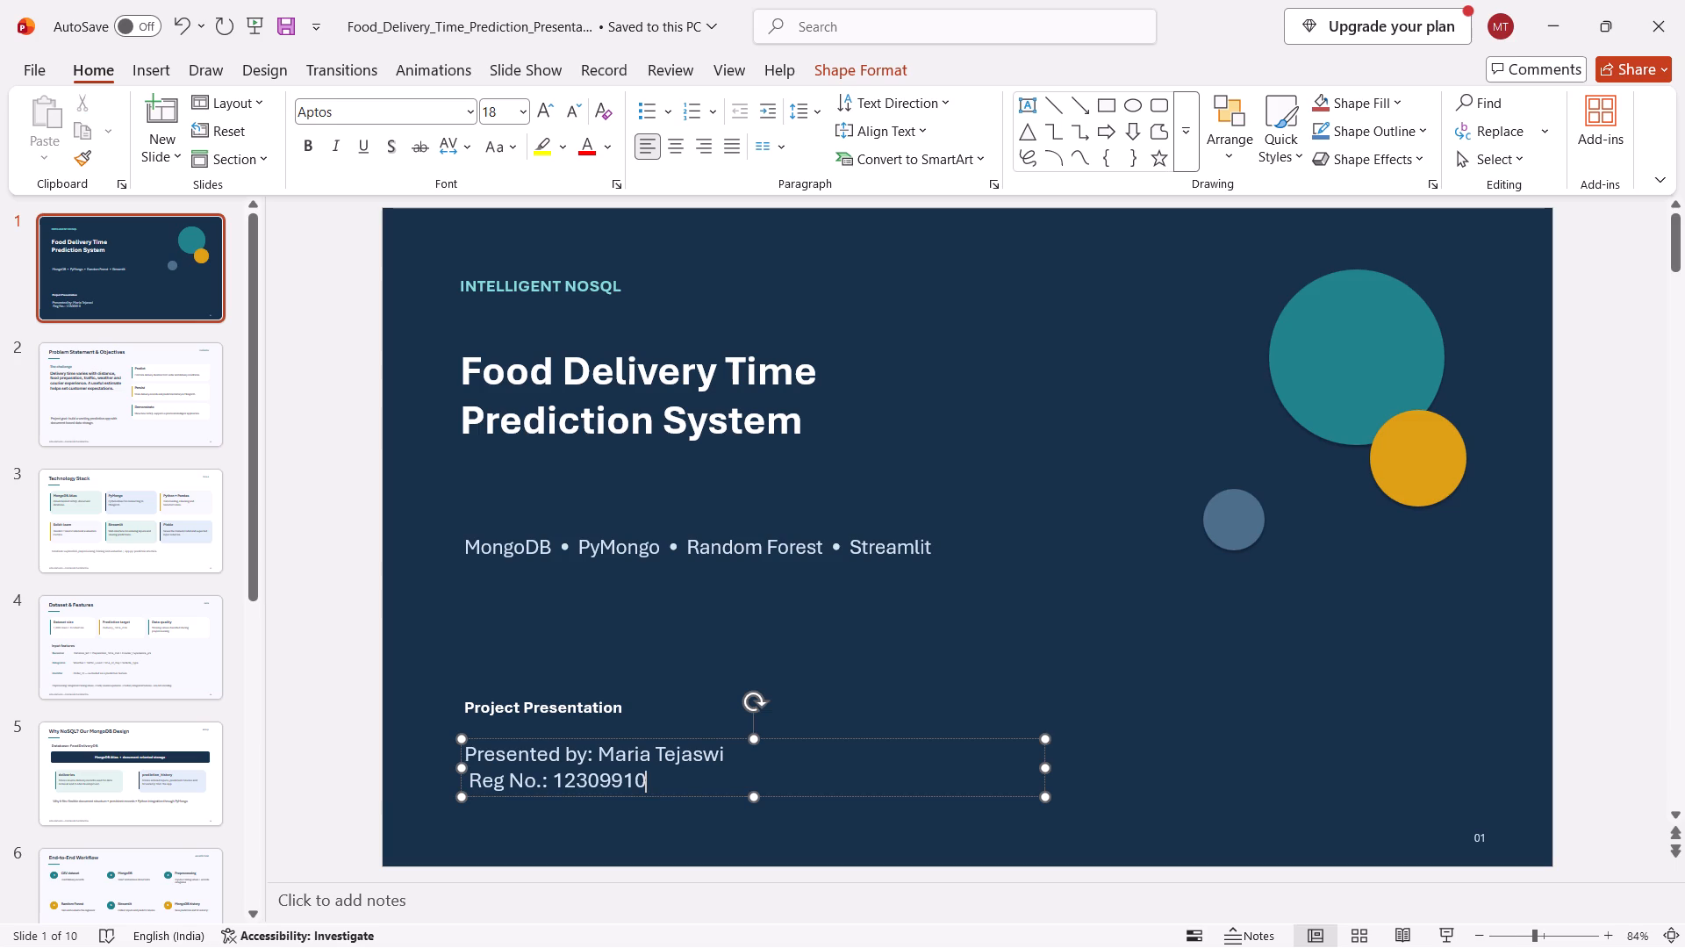
{"action": "key", "text": "shift+Return"}
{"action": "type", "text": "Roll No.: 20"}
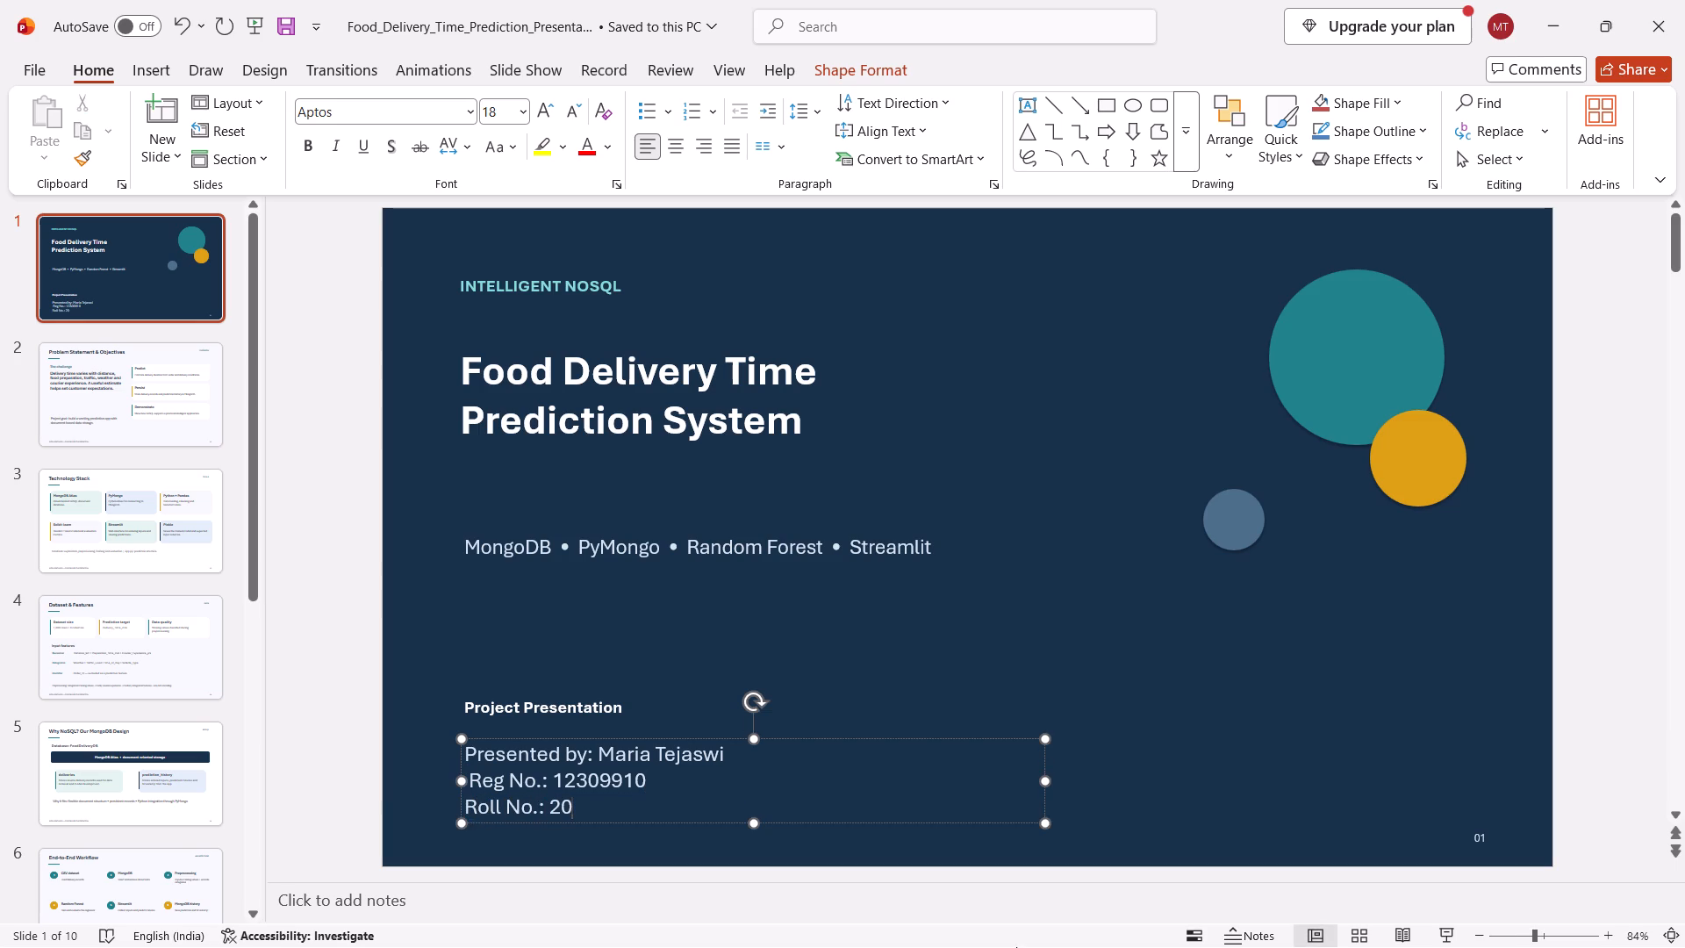
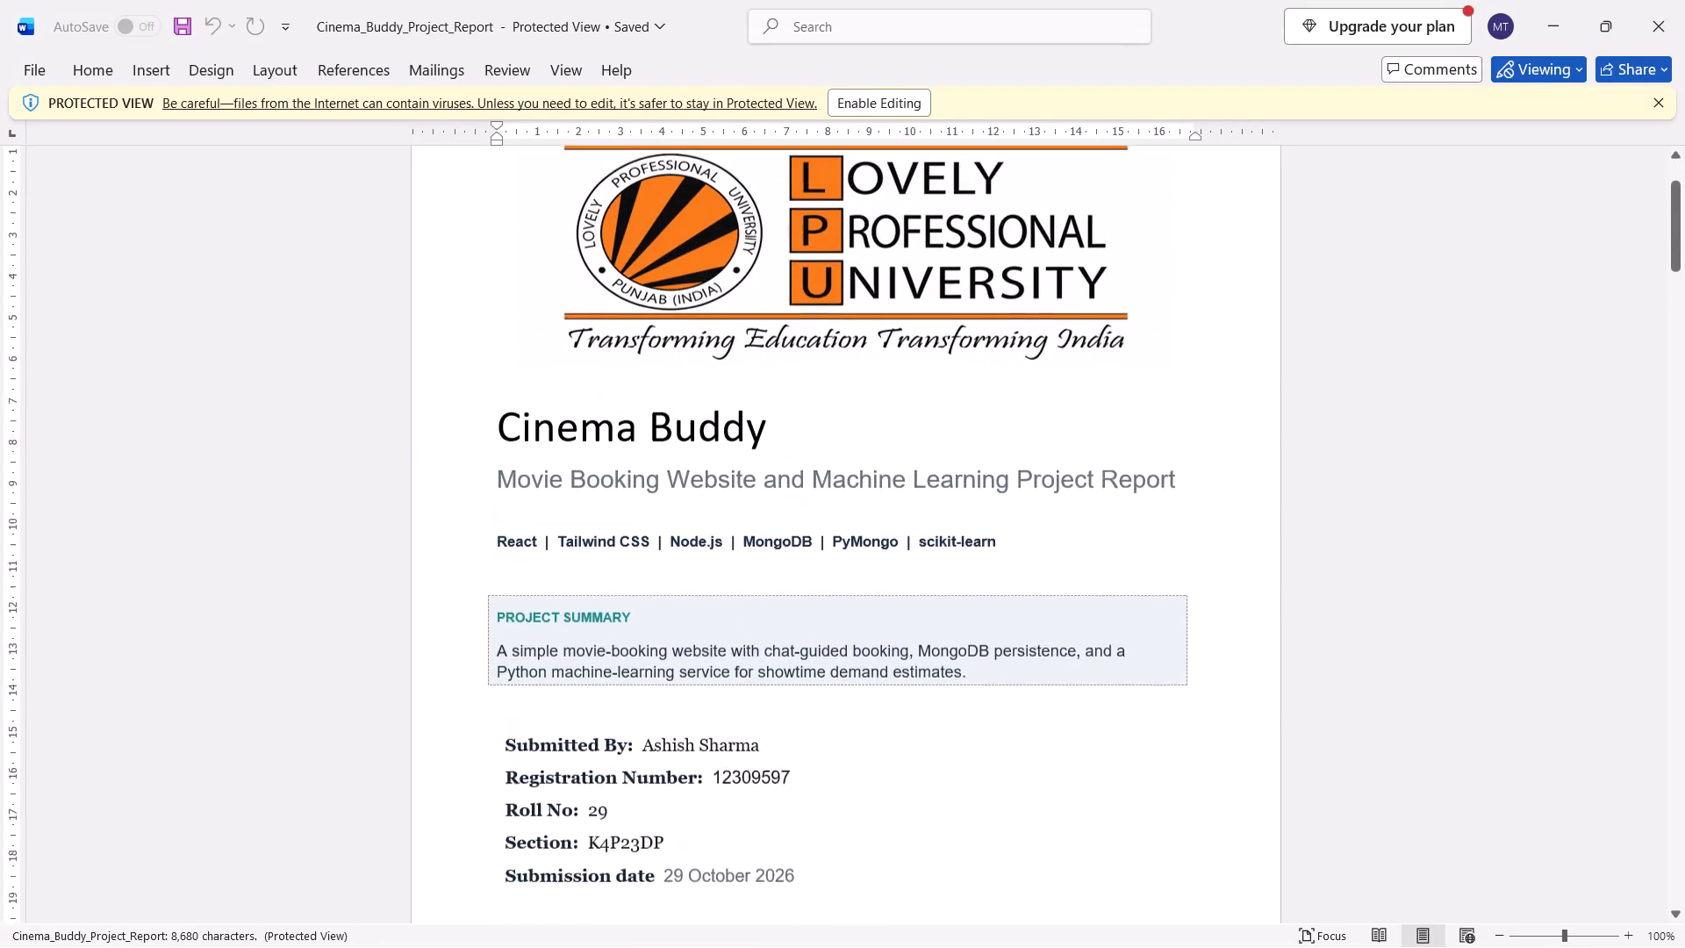
Copy the Lovely Professional University logo from Cinema_Buddy_Project_Report and paste it between the PROJECT REPORT heading and the project title in project_report.
{"action": "left_click", "coordinate": [771, 347]}
{"action": "left_click", "coordinate": [771, 347]}
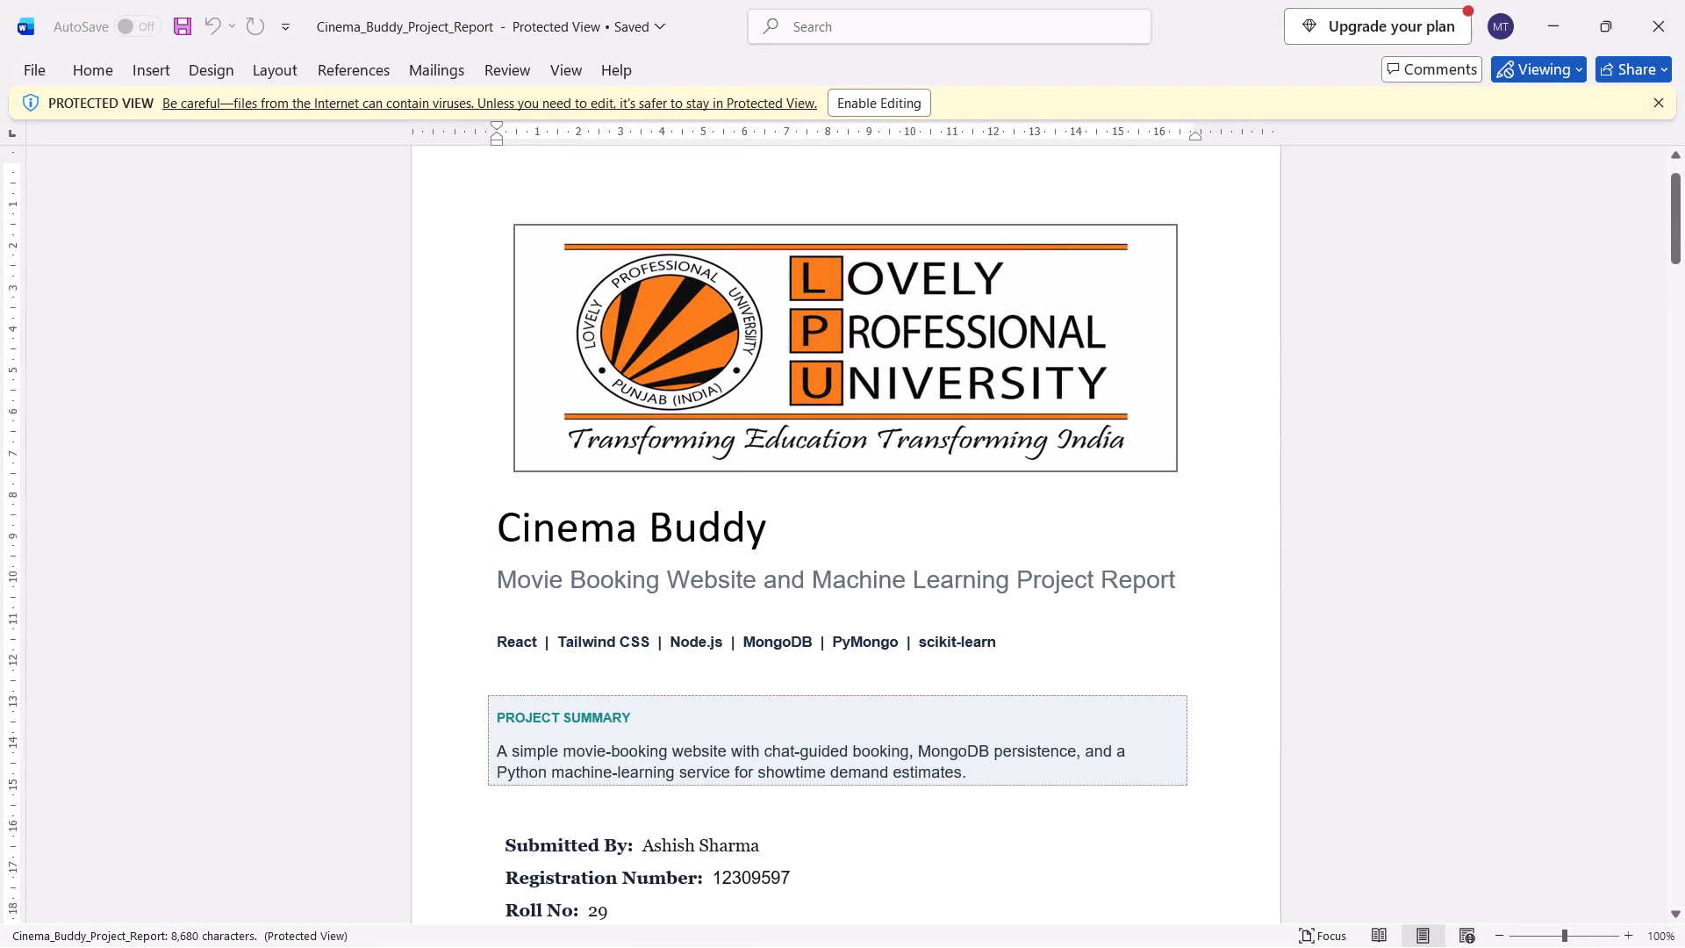
{"action": "key", "text": "ctrl+c"}
{"action": "left_click", "coordinate": [1549, 14]}
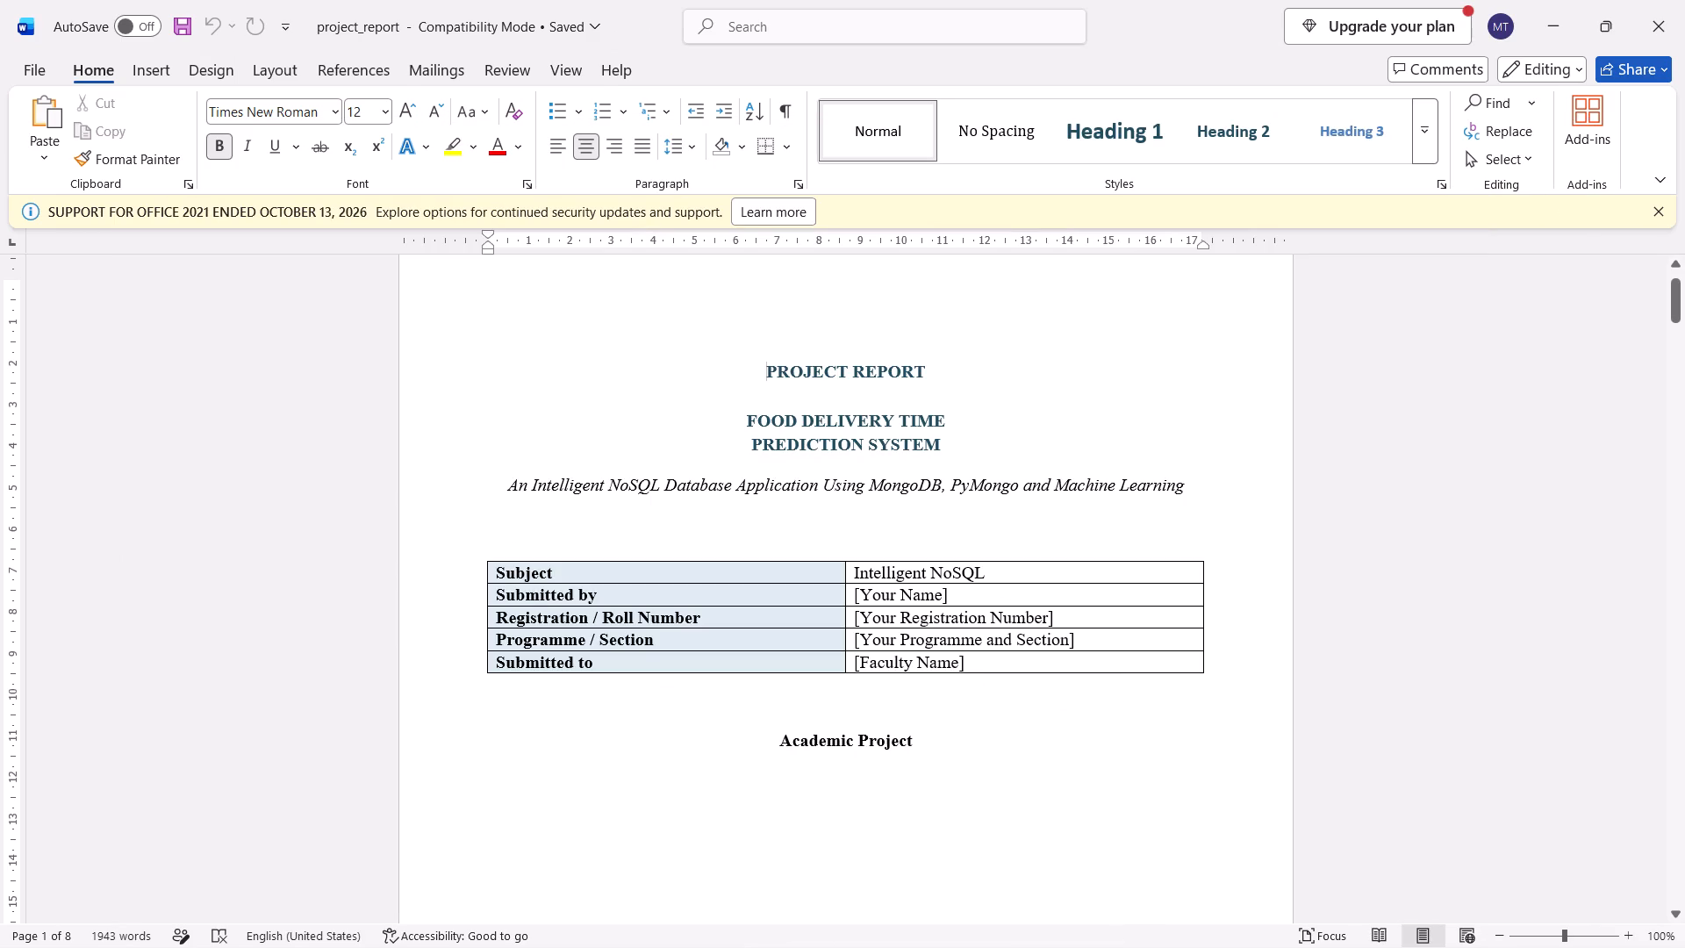
{"action": "key", "text": "Right"}
{"action": "key", "text": "Right"}
{"action": "key", "text": "Right"}
{"action": "key", "text": "Right"}
{"action": "key", "text": "Right"}
{"action": "key", "text": "Right"}
{"action": "key", "text": "Right"}
{"action": "key", "text": "Right"}
{"action": "key", "text": "Right"}
{"action": "key", "text": "Right"}
{"action": "key", "text": "Right"}
{"action": "key", "text": "Right"}
{"action": "key", "text": "Right"}
{"action": "key", "text": "Right"}
{"action": "key", "text": "Right"}
{"action": "key", "text": "Left"}
{"action": "key", "text": "shift+Return"}
{"action": "key", "text": "shift+Return"}
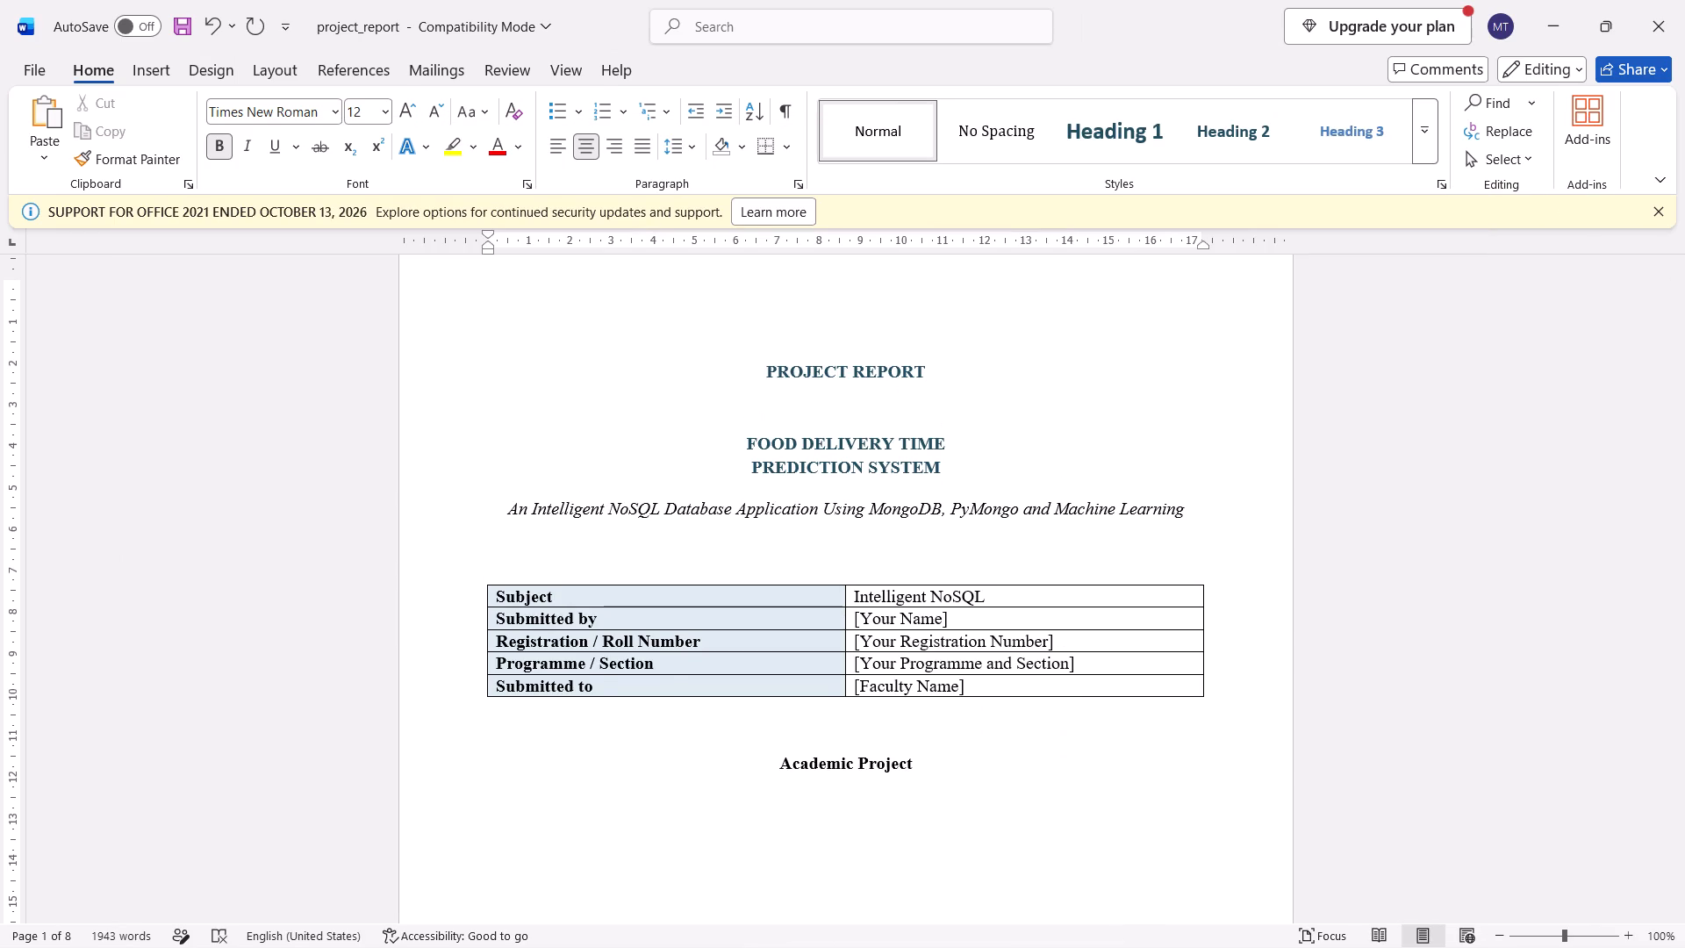
{"action": "key", "text": "ctrl+v"}
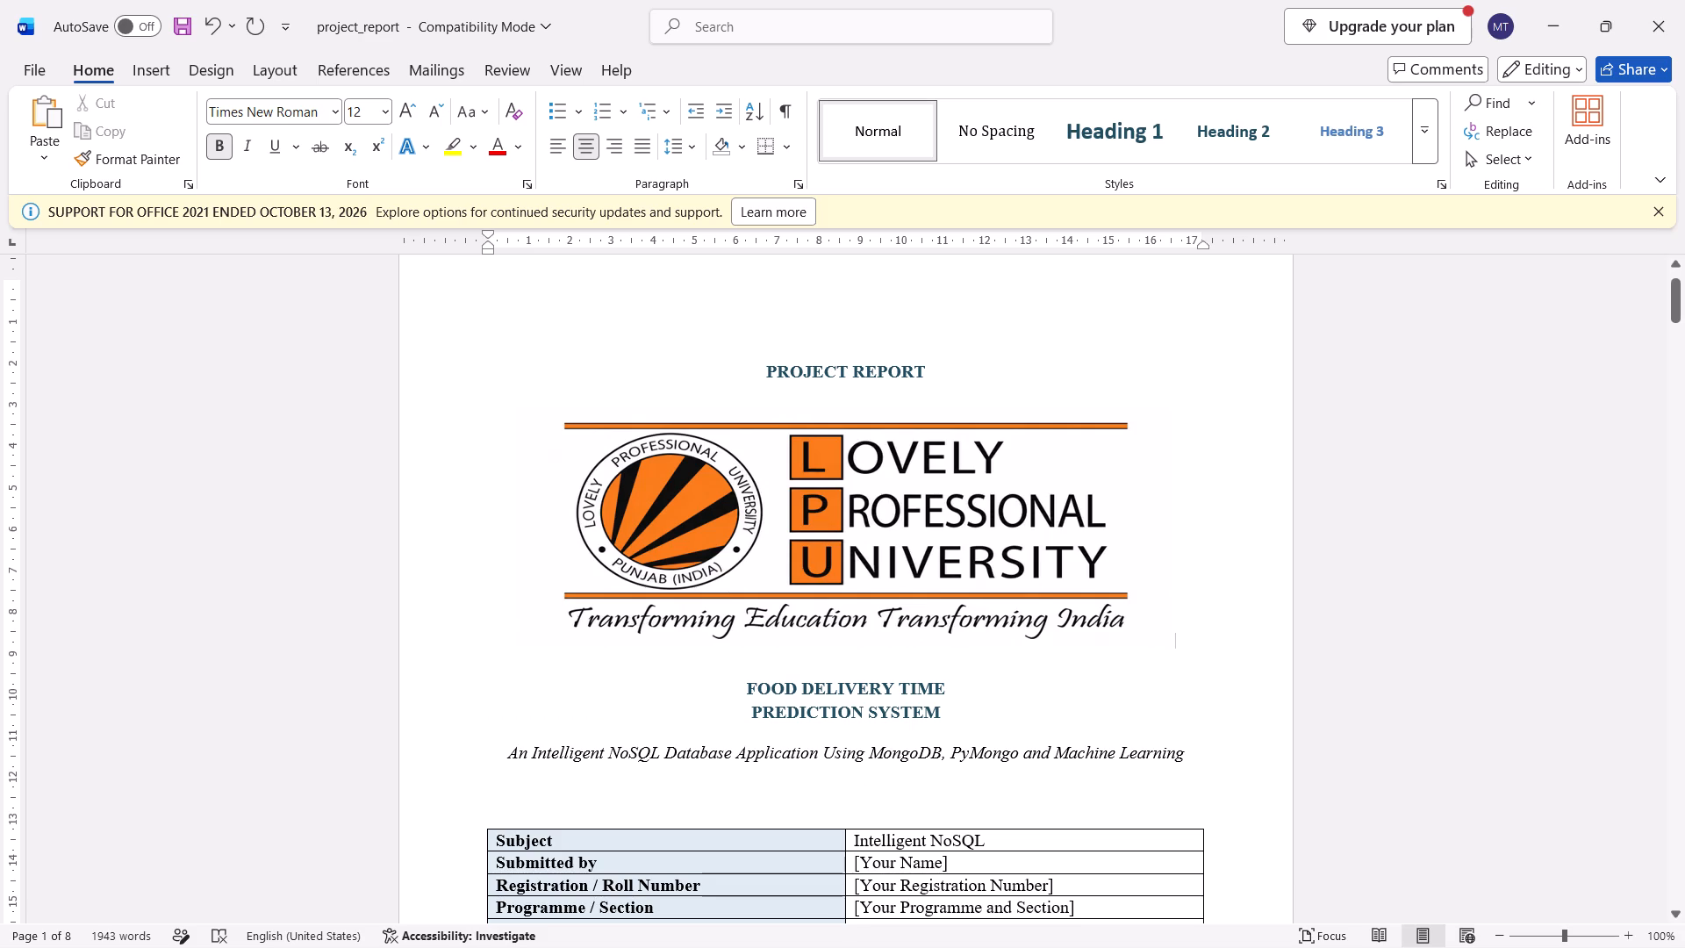
{"action": "left_click_drag", "start_coordinate": [927, 376], "coordinate": [754, 356]}
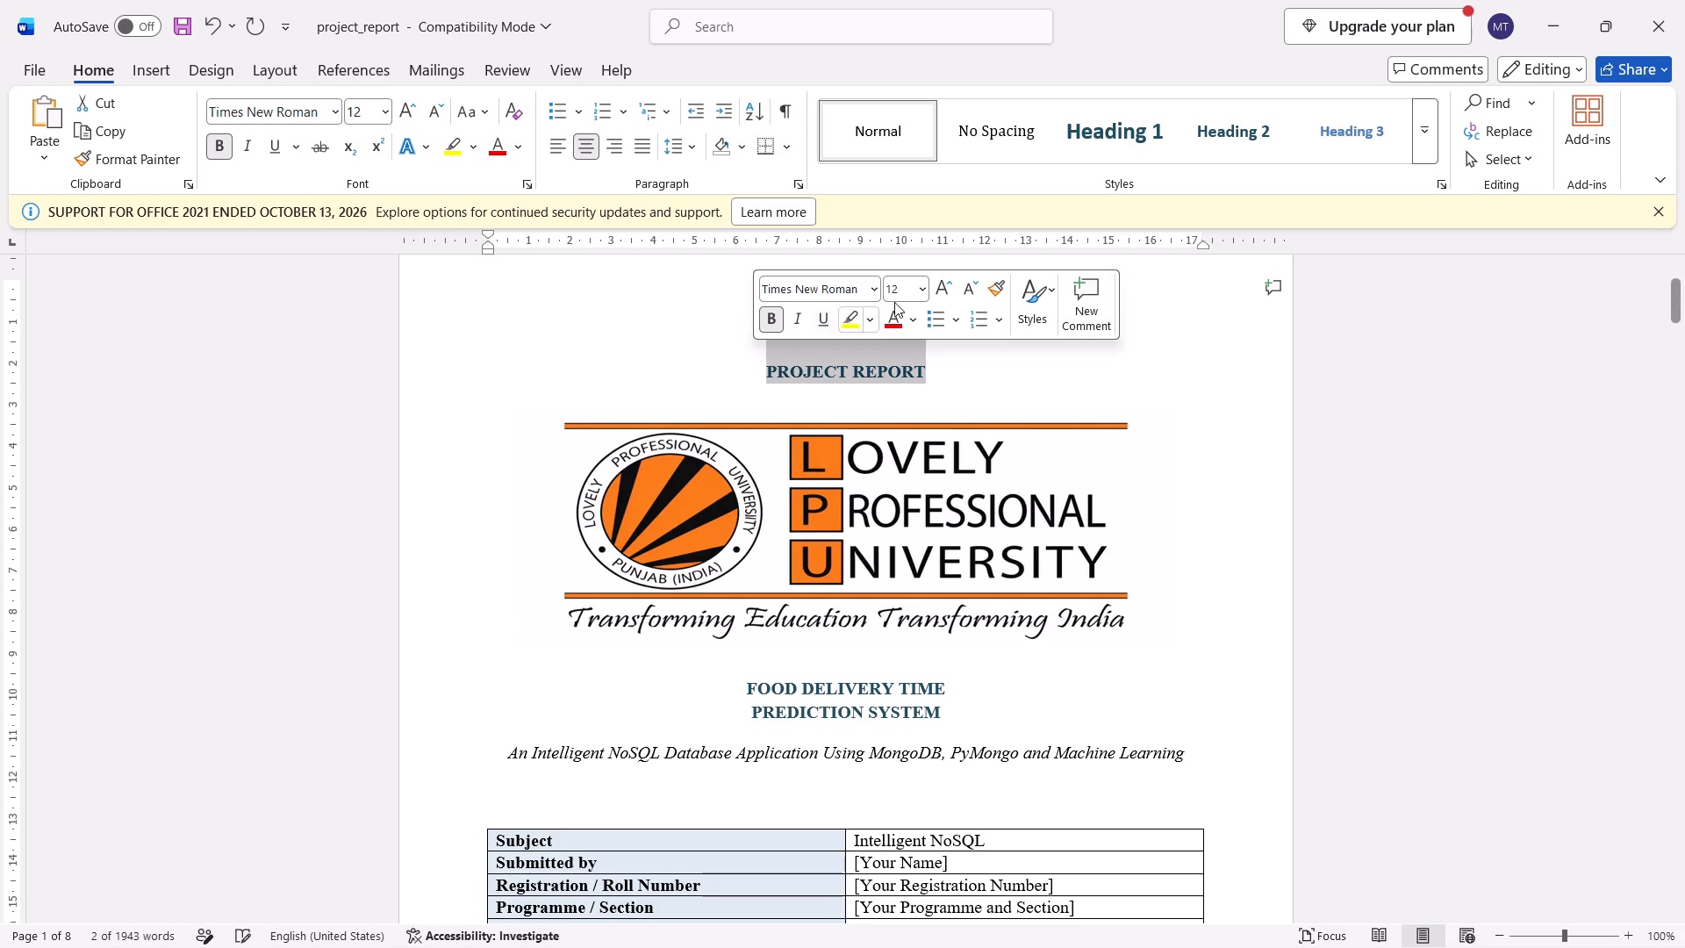
{"action": "left_click", "coordinate": [924, 290]}
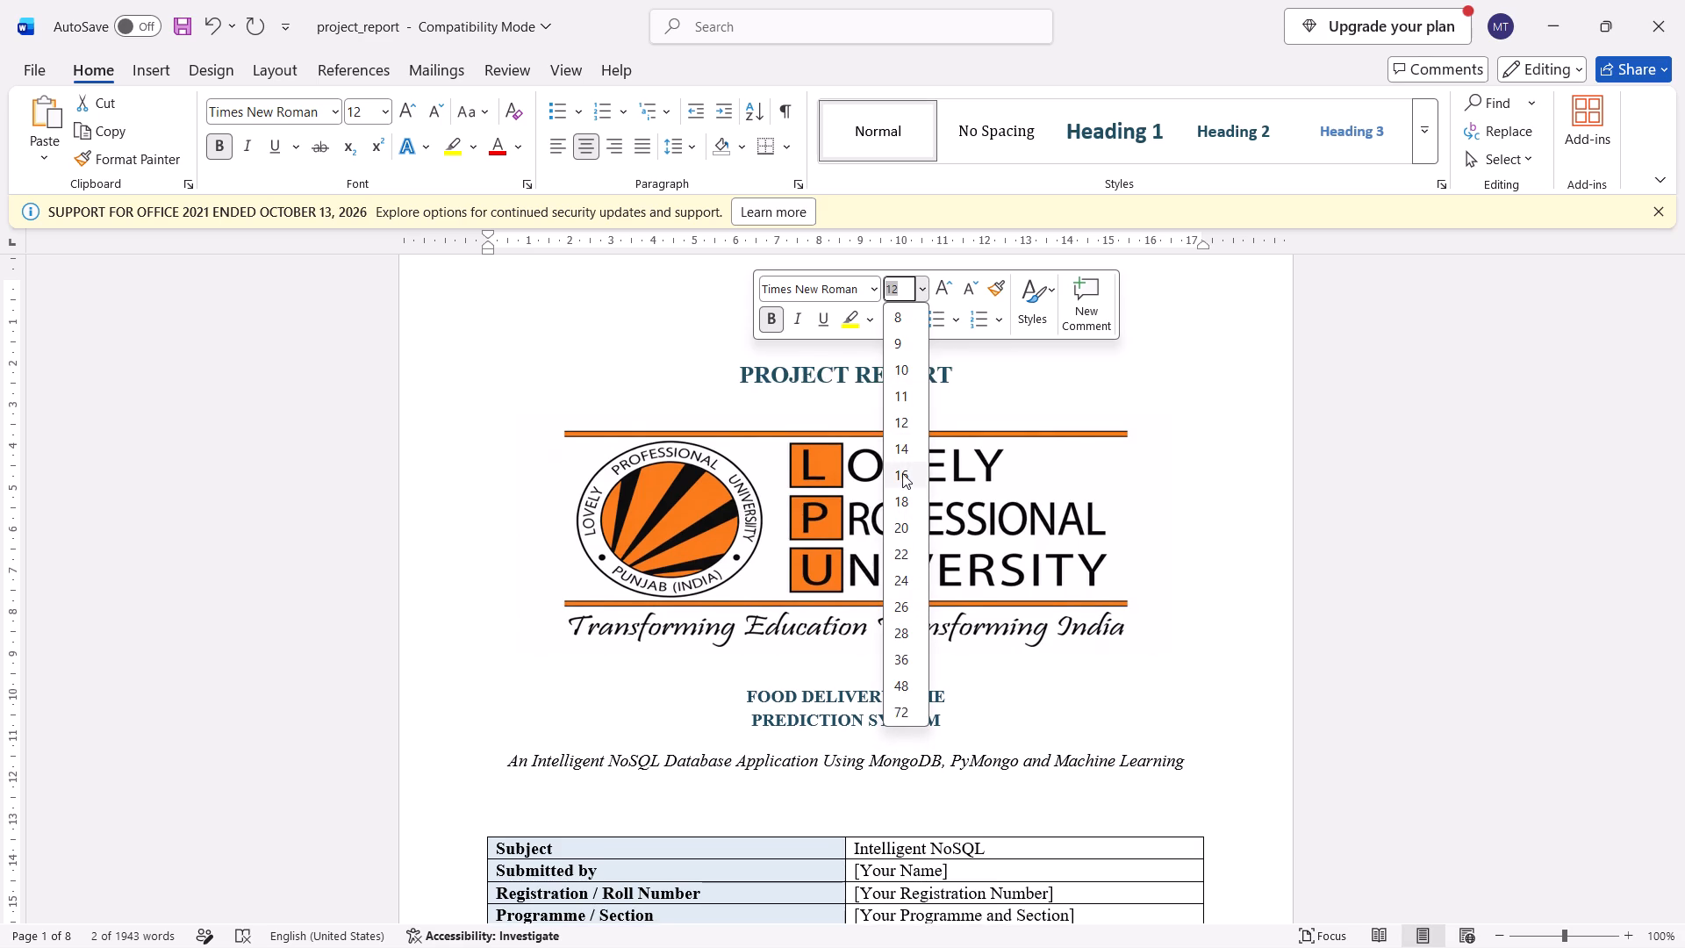
{"action": "left_click", "coordinate": [902, 473]}
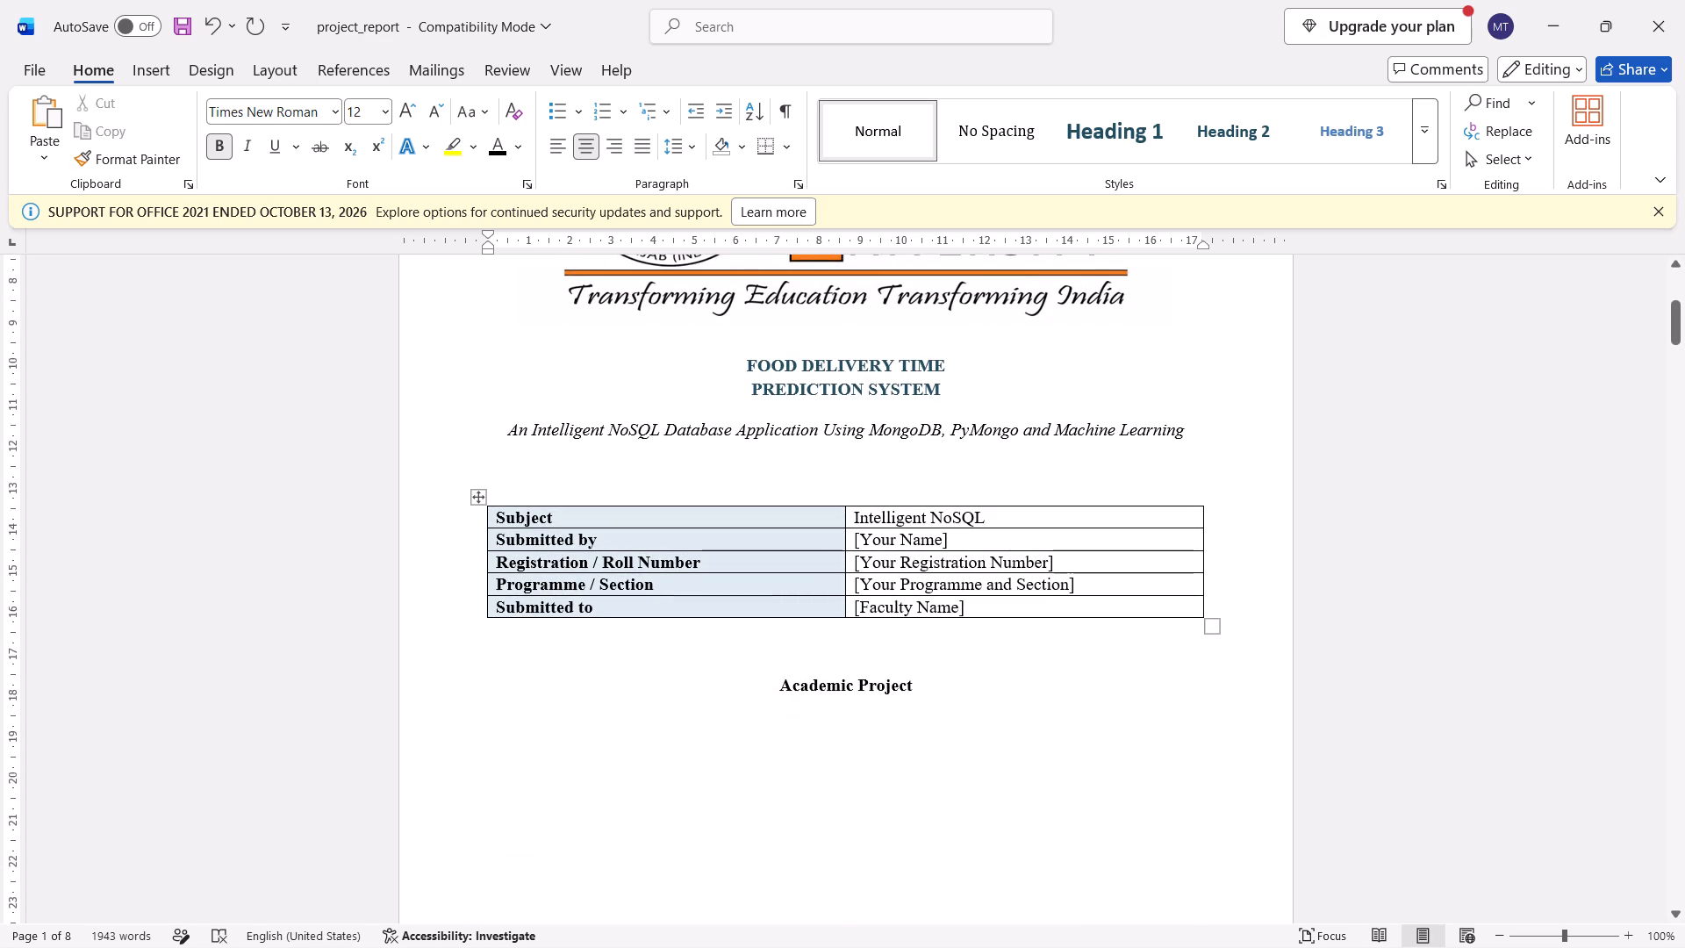
{"action": "left_click_drag", "start_coordinate": [749, 363], "coordinate": [957, 401]}
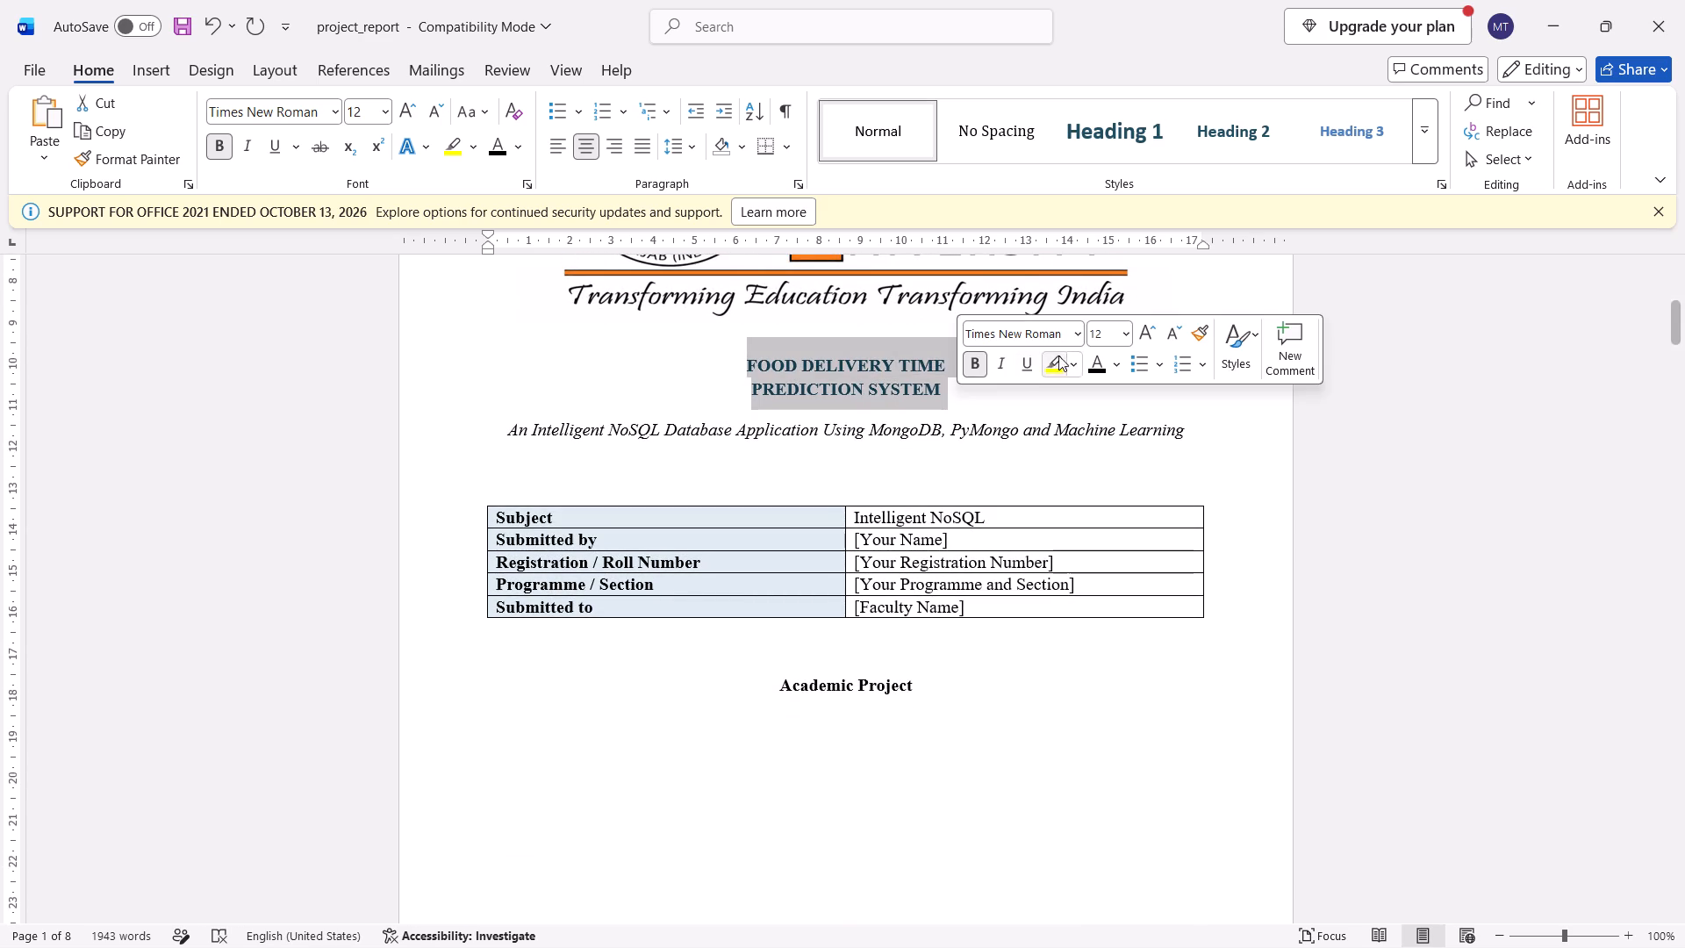
{"action": "left_click", "coordinate": [1086, 363]}
{"action": "left_click", "coordinate": [898, 424]}
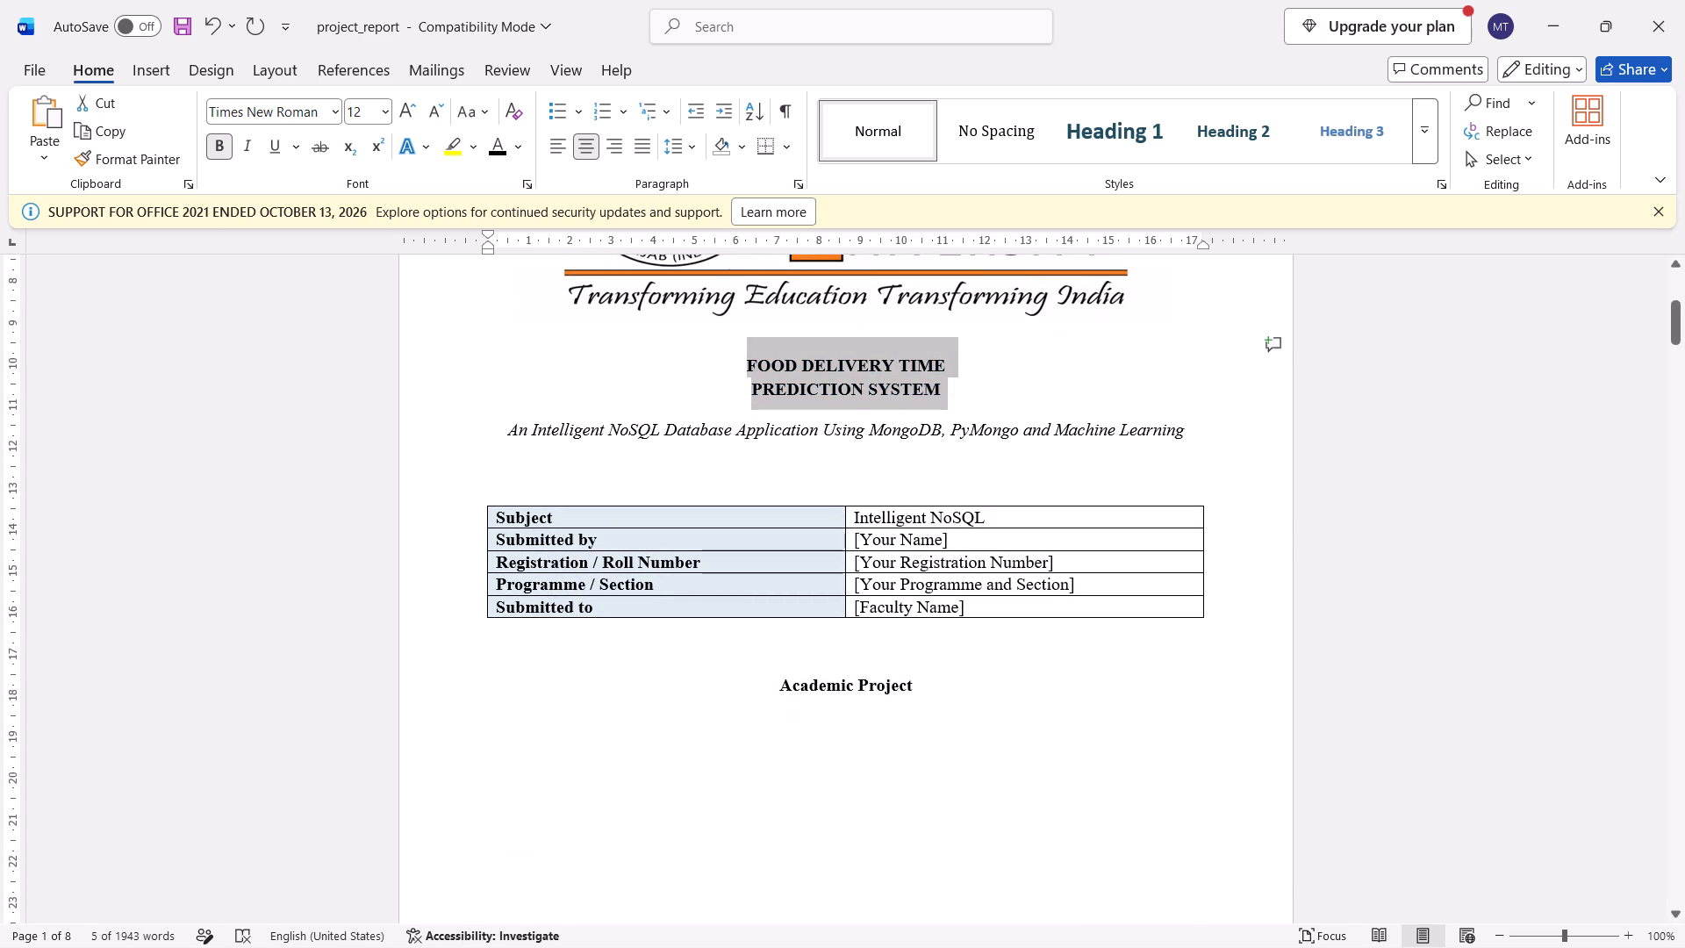
{"action": "scroll", "coordinate": [880, 485], "scroll_direction": "down", "scroll_amount": 1}
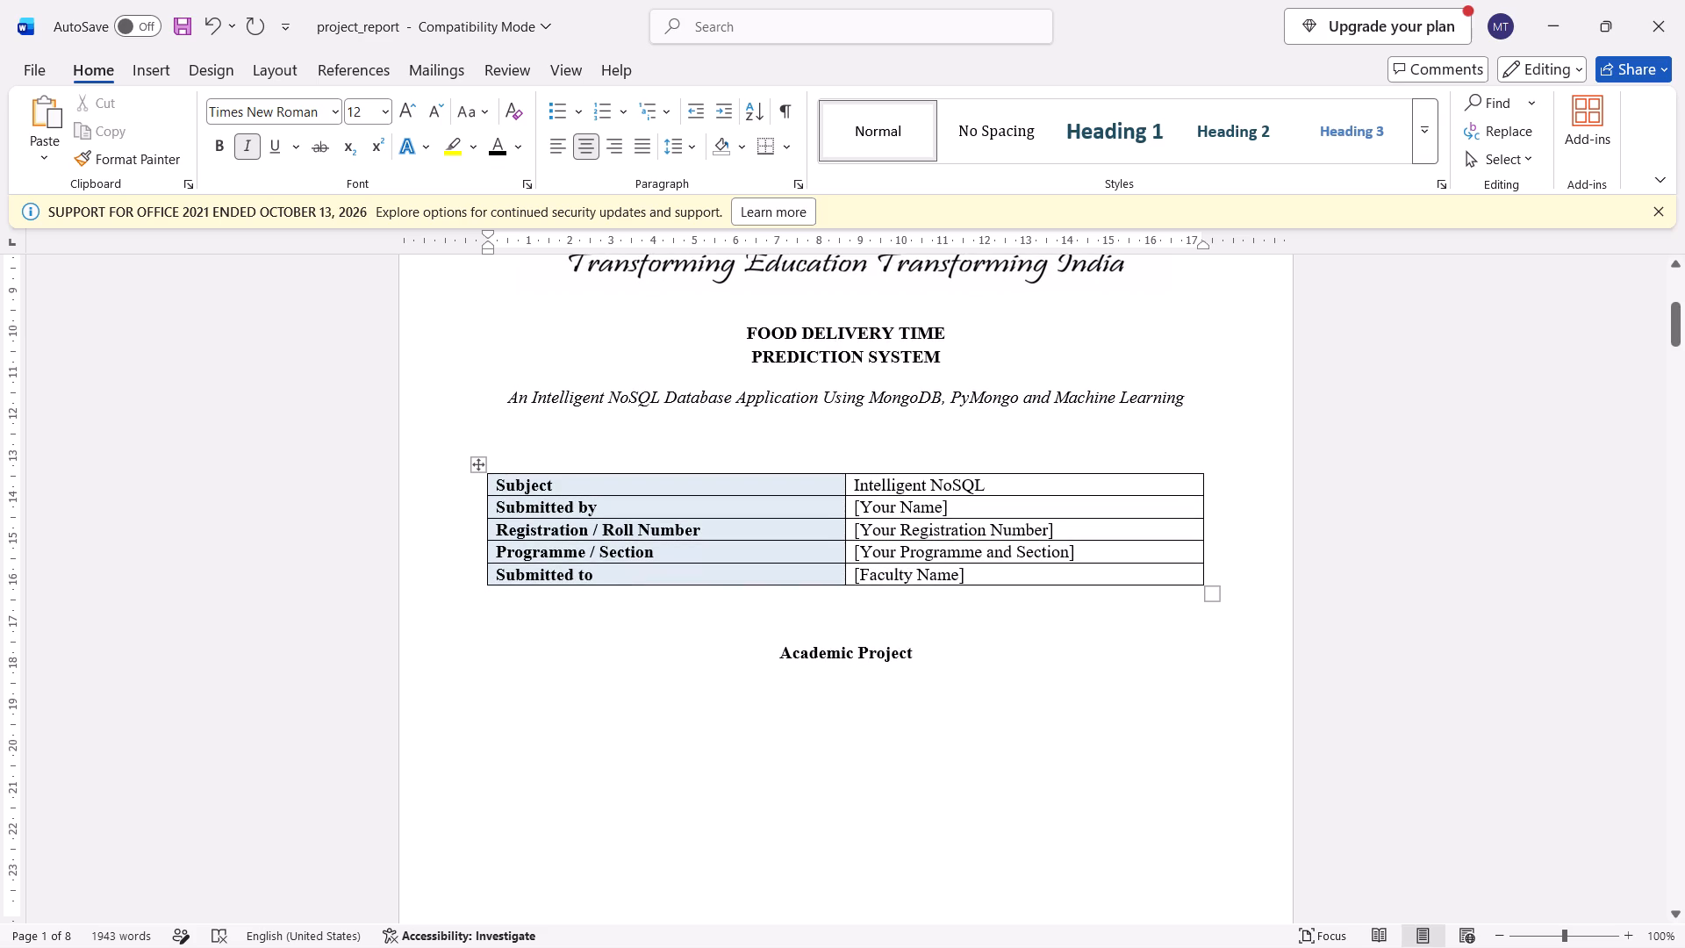
{"action": "left_click_drag", "start_coordinate": [958, 364], "coordinate": [779, 336]}
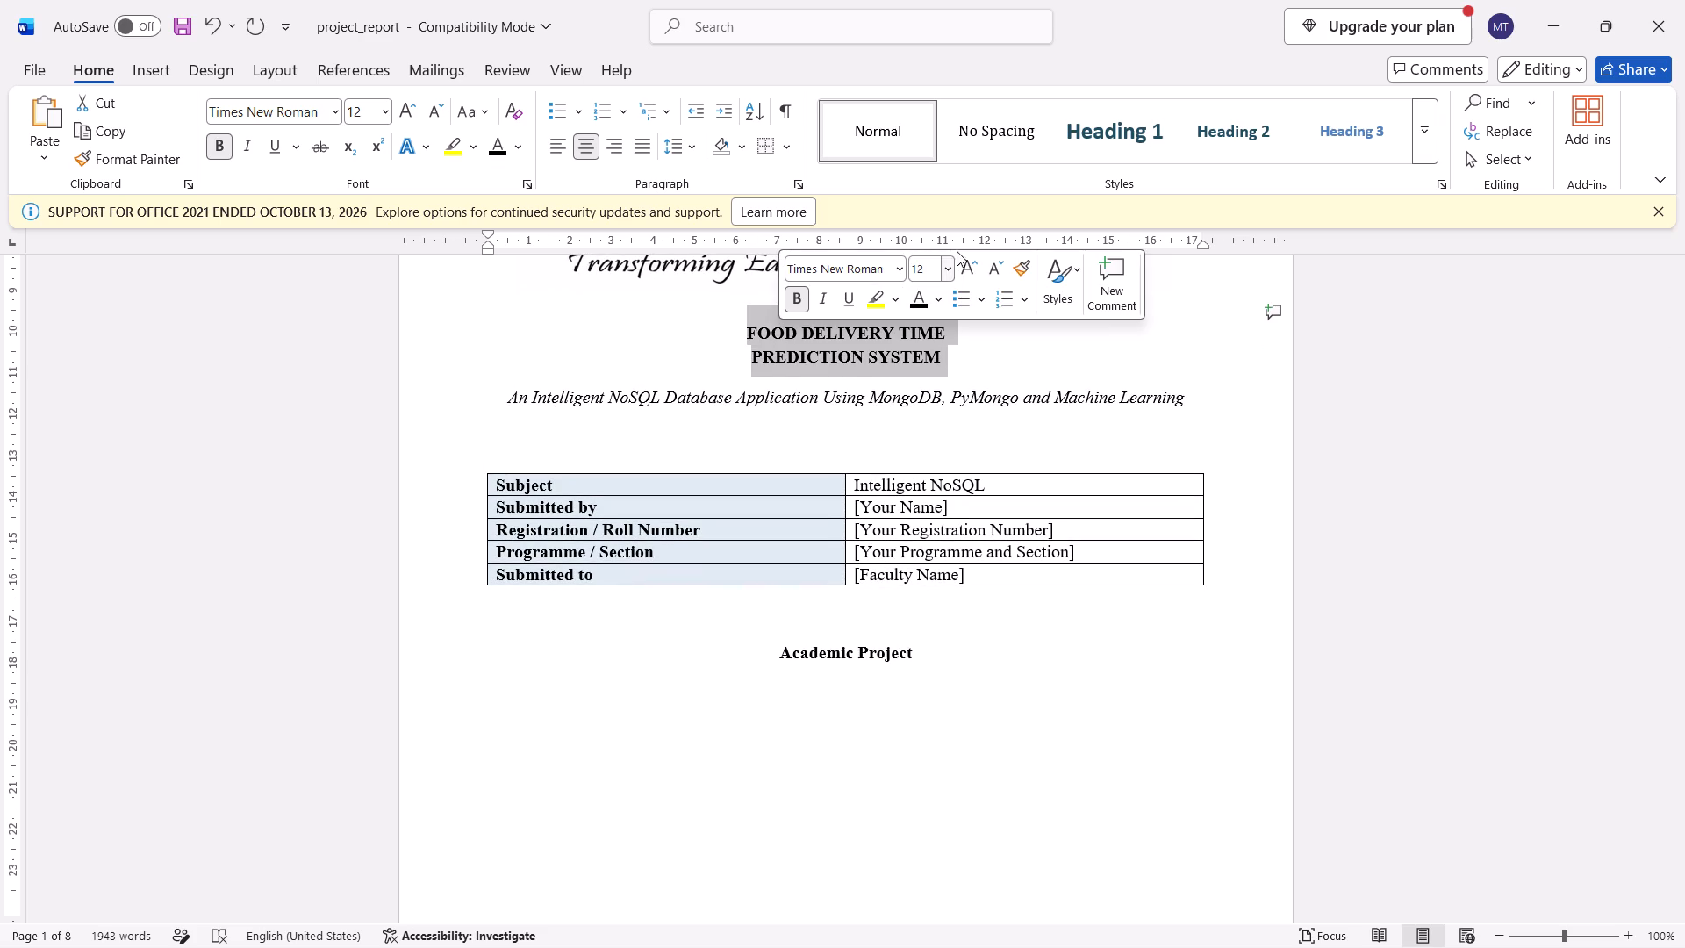
{"action": "left_click", "coordinate": [950, 270]}
{"action": "left_click", "coordinate": [926, 456]}
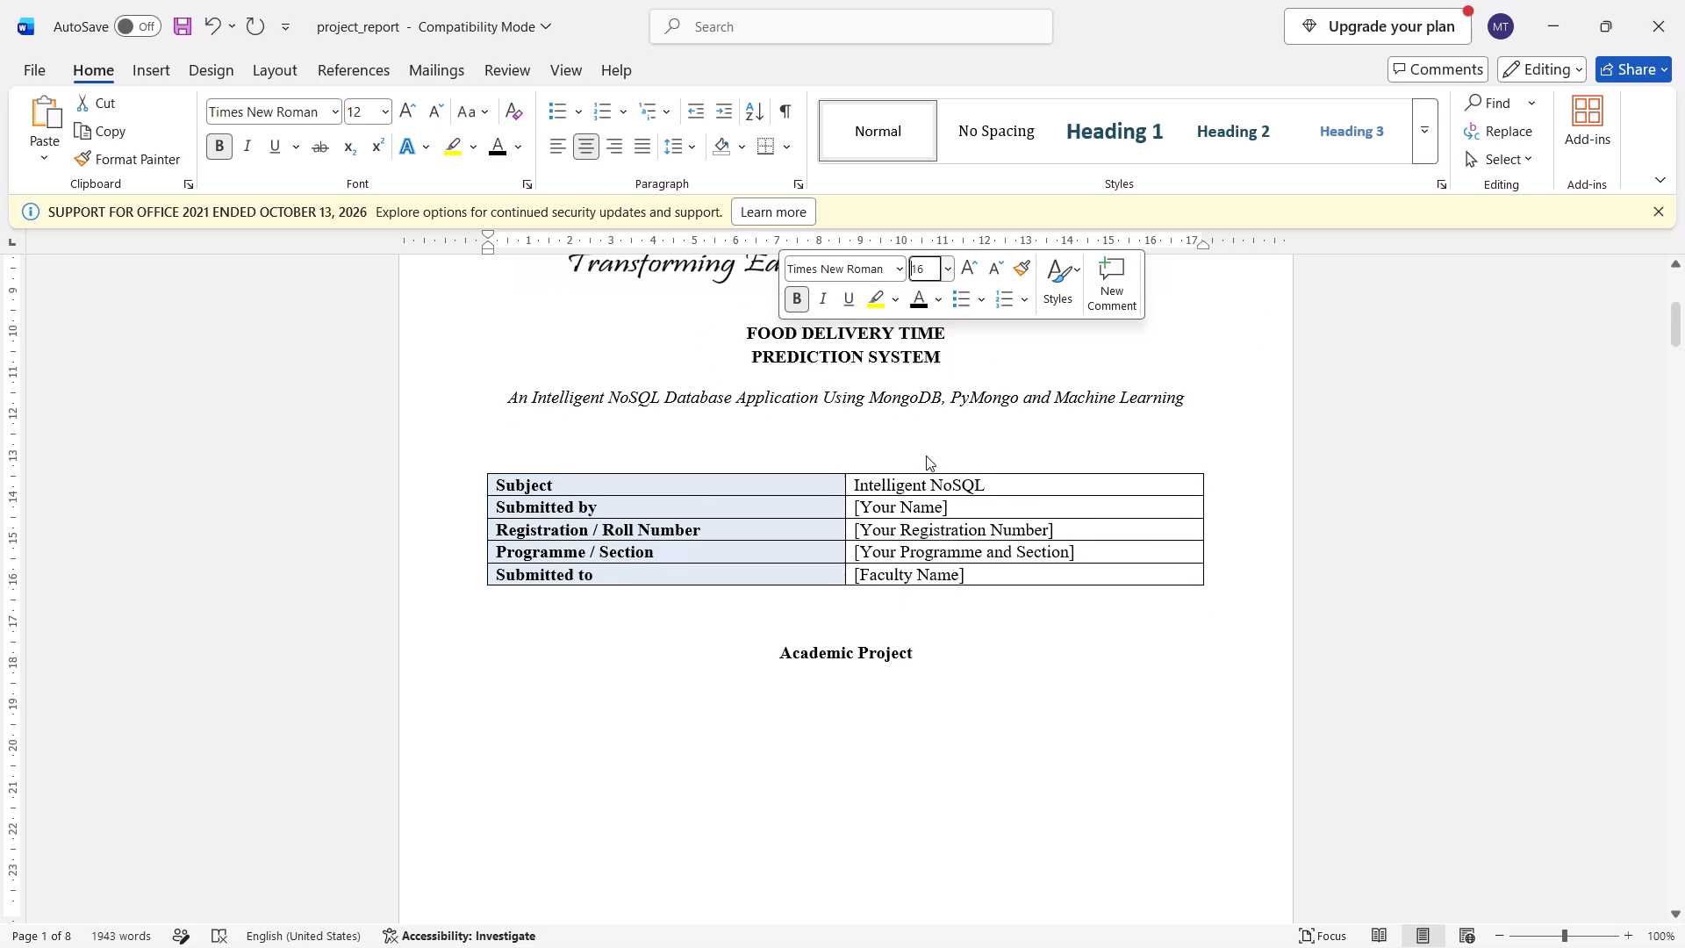
Insert an extra blank line between the italic subtitle and the details table on the cover page.
{"action": "left_click", "coordinate": [783, 445]}
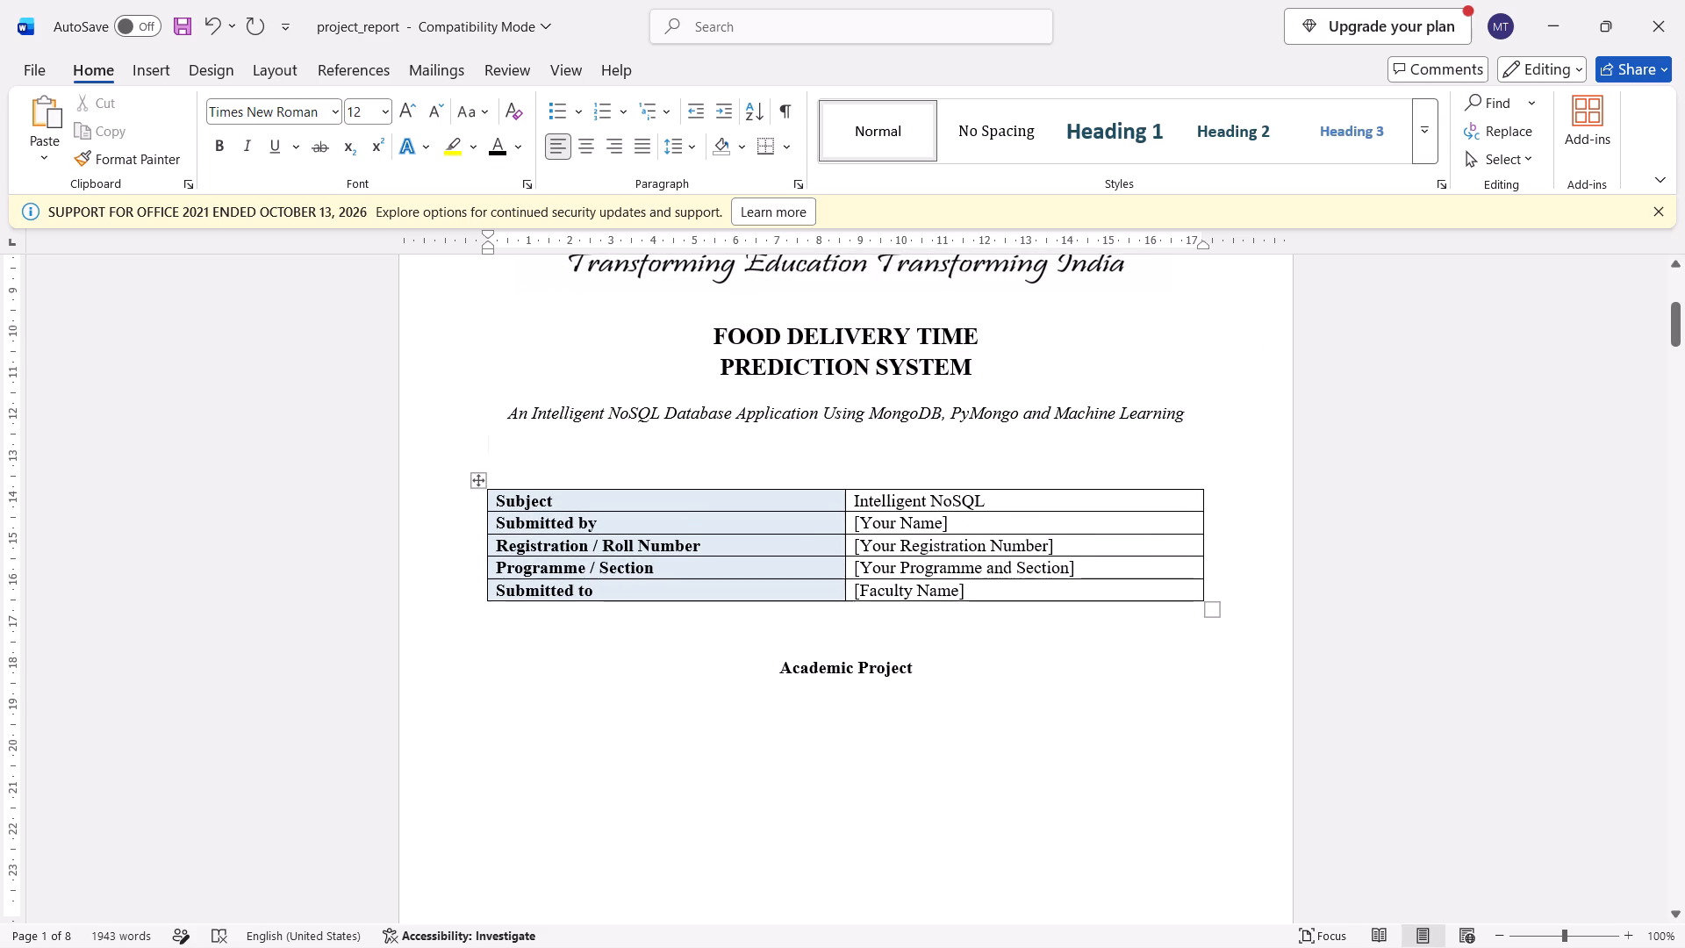
{"action": "scroll", "coordinate": [948, 725], "scroll_direction": "up", "scroll_amount": 1}
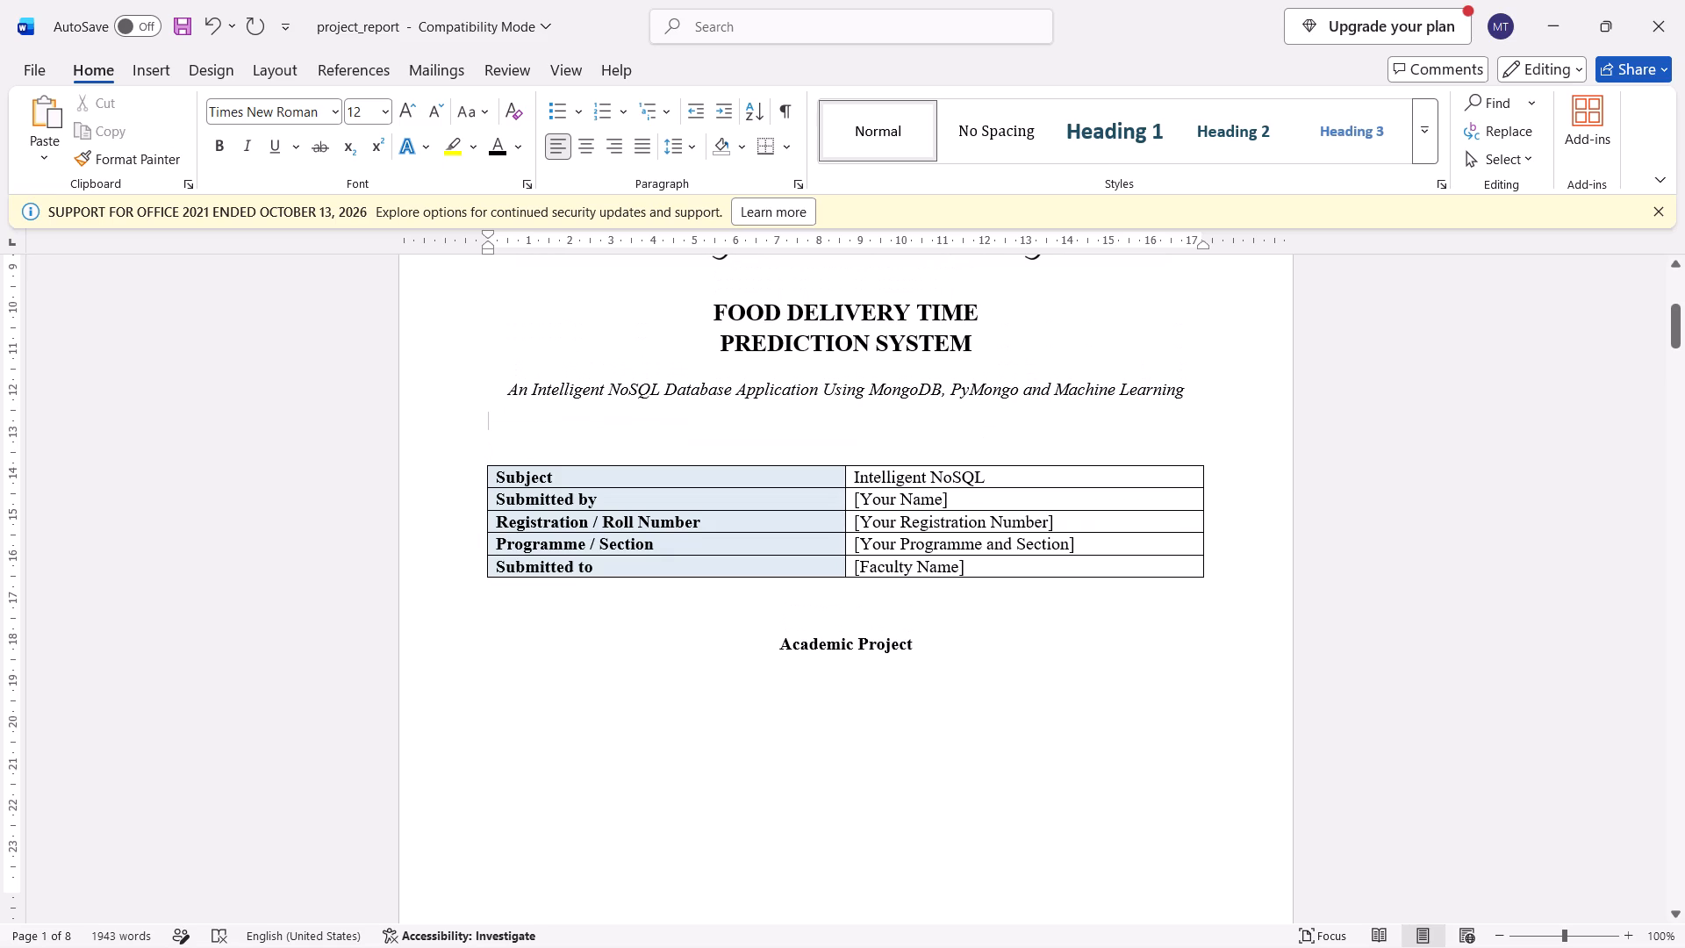
{"action": "key", "text": "Return"}
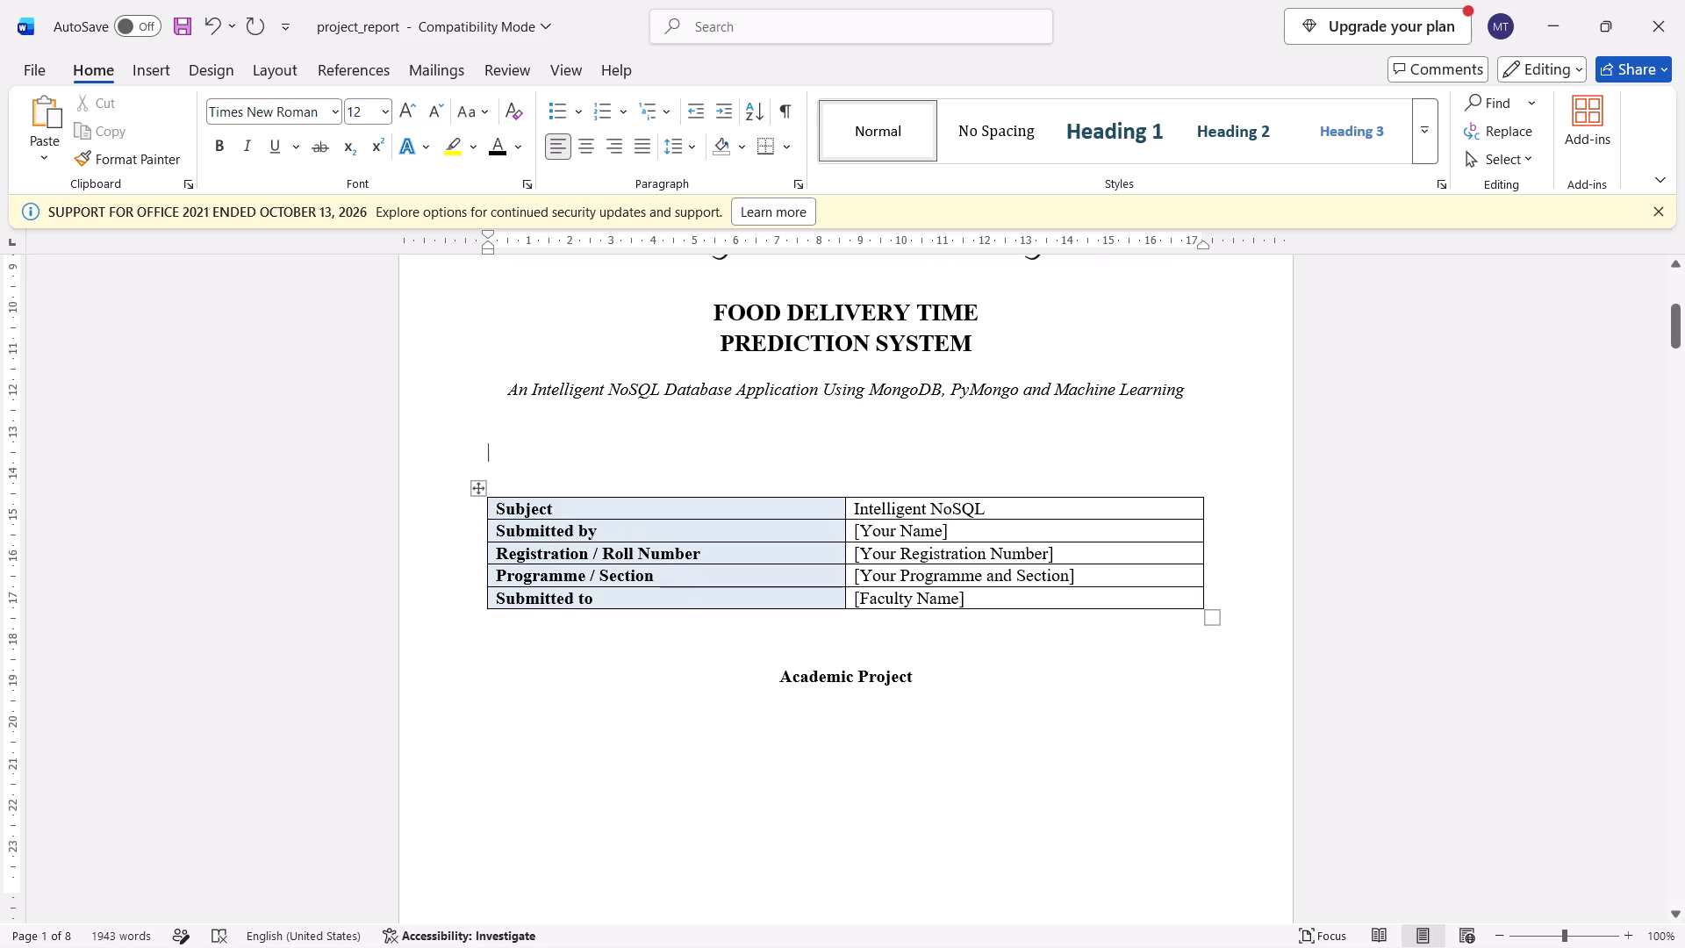
Set the text of the whole cover-page details table to font size 14.
{"action": "left_click_drag", "start_coordinate": [499, 505], "coordinate": [1078, 614]}
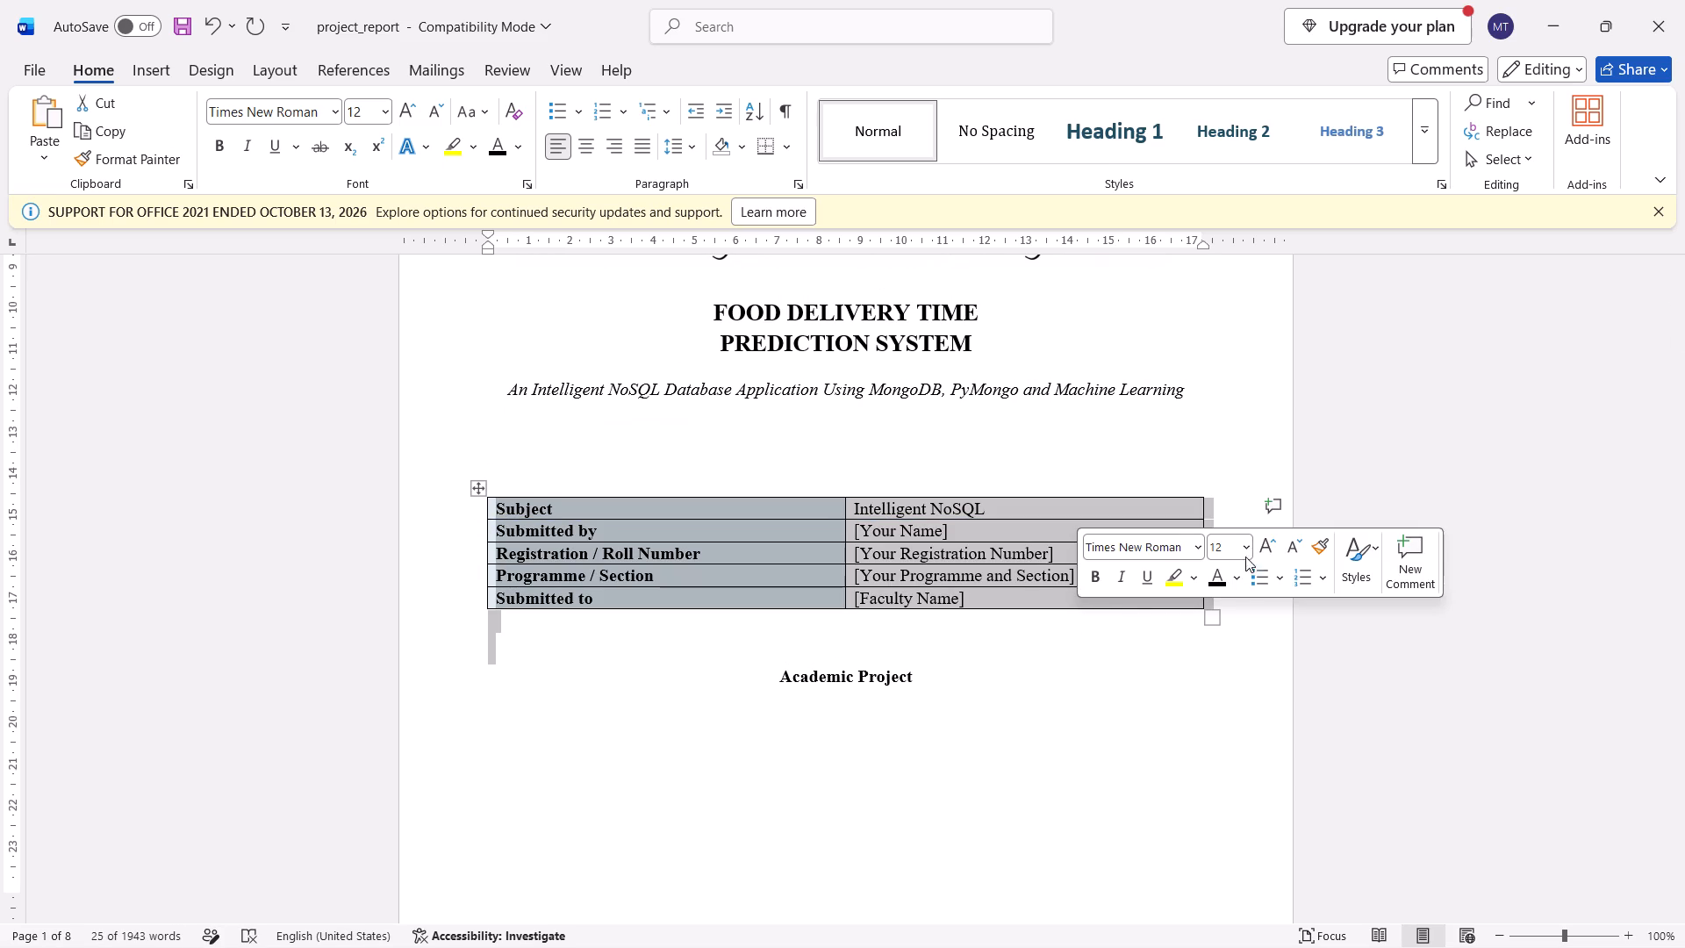
{"action": "left_click", "coordinate": [1245, 550]}
{"action": "left_click", "coordinate": [1245, 262]}
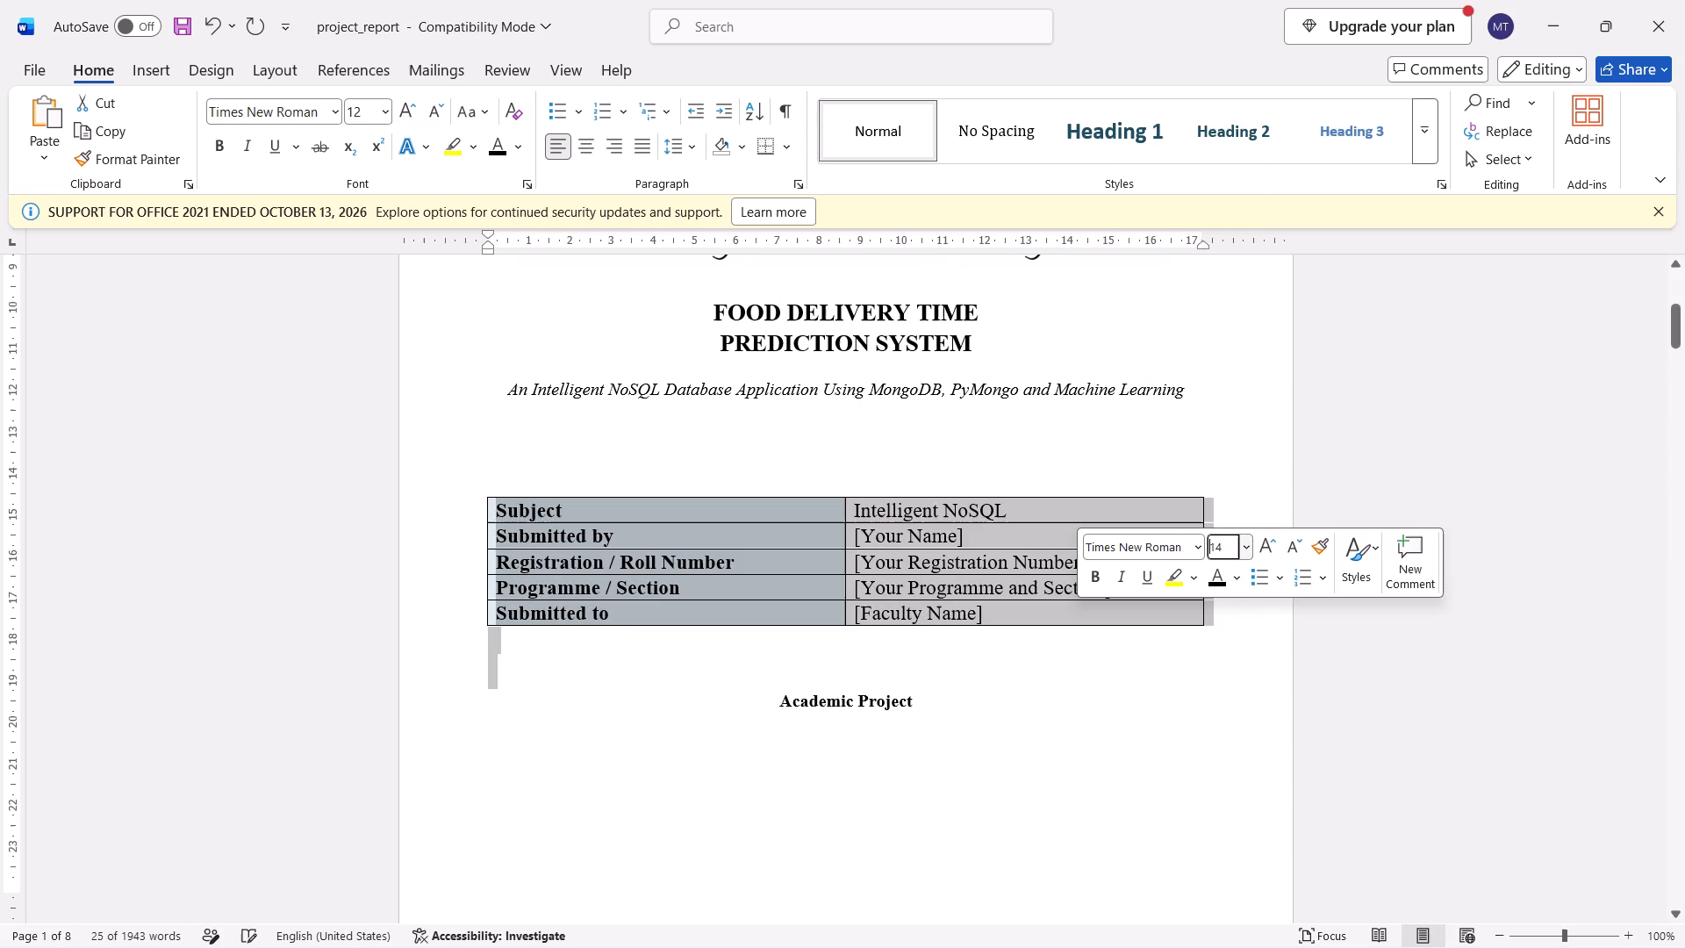
Replace the [Your Name] placeholder in the Submitted by row with the student's initial and name, correcting the surname's capitalisation.
{"action": "left_click", "coordinate": [983, 528]}
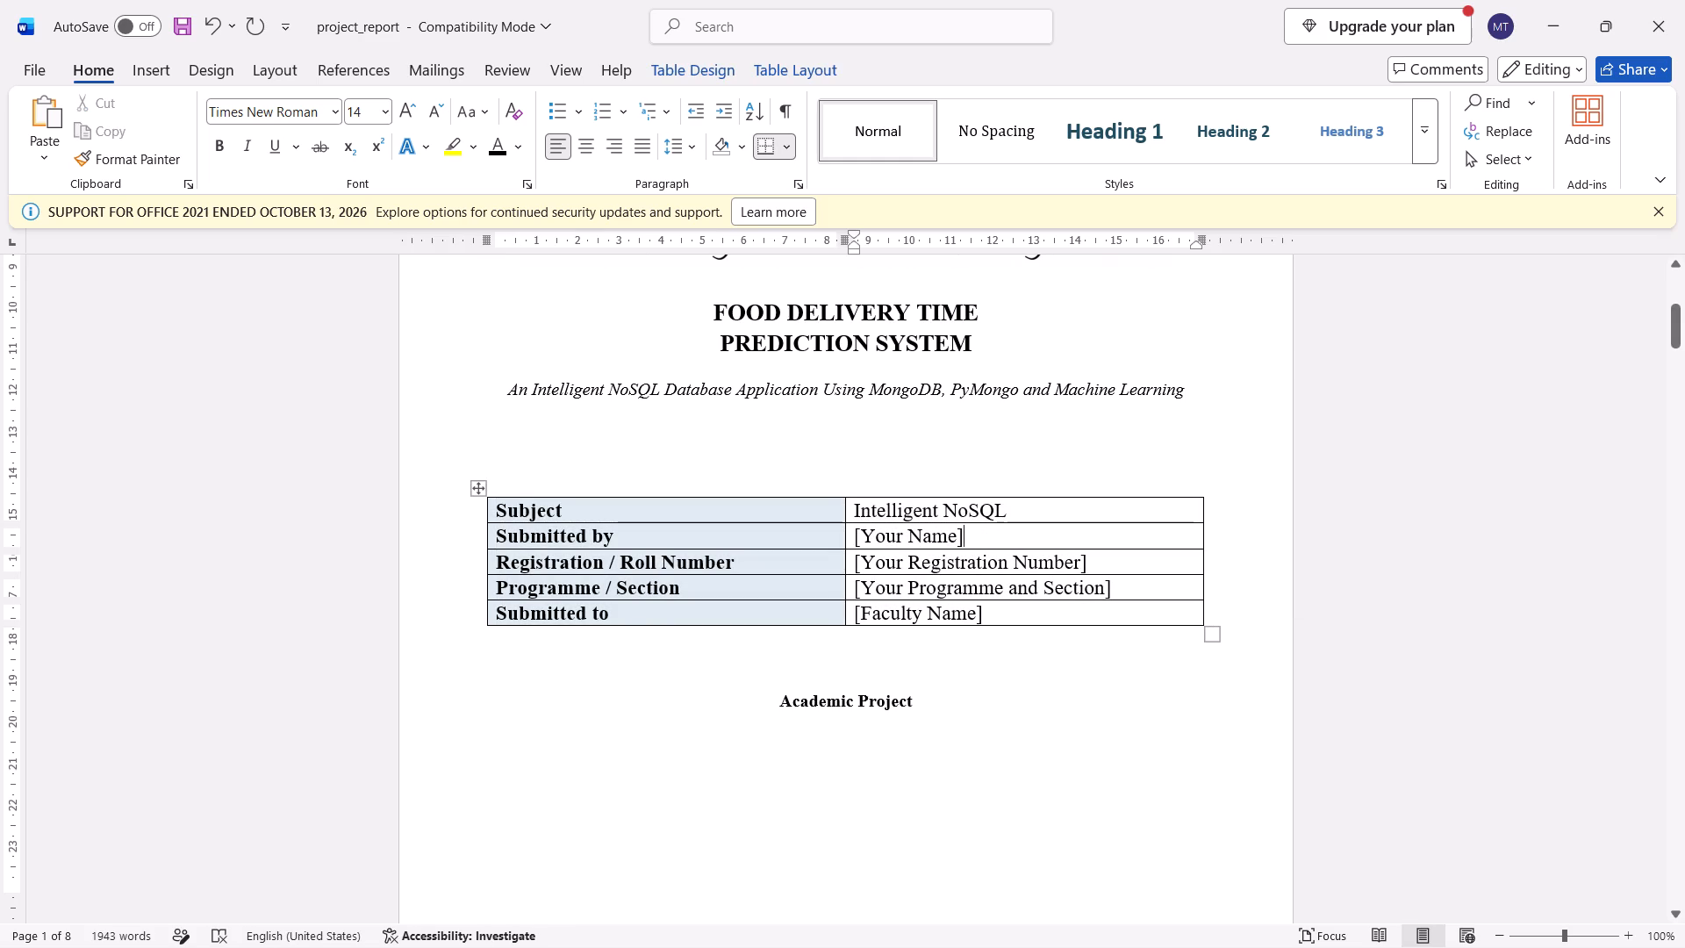
{"action": "left_click", "coordinate": [1016, 519]}
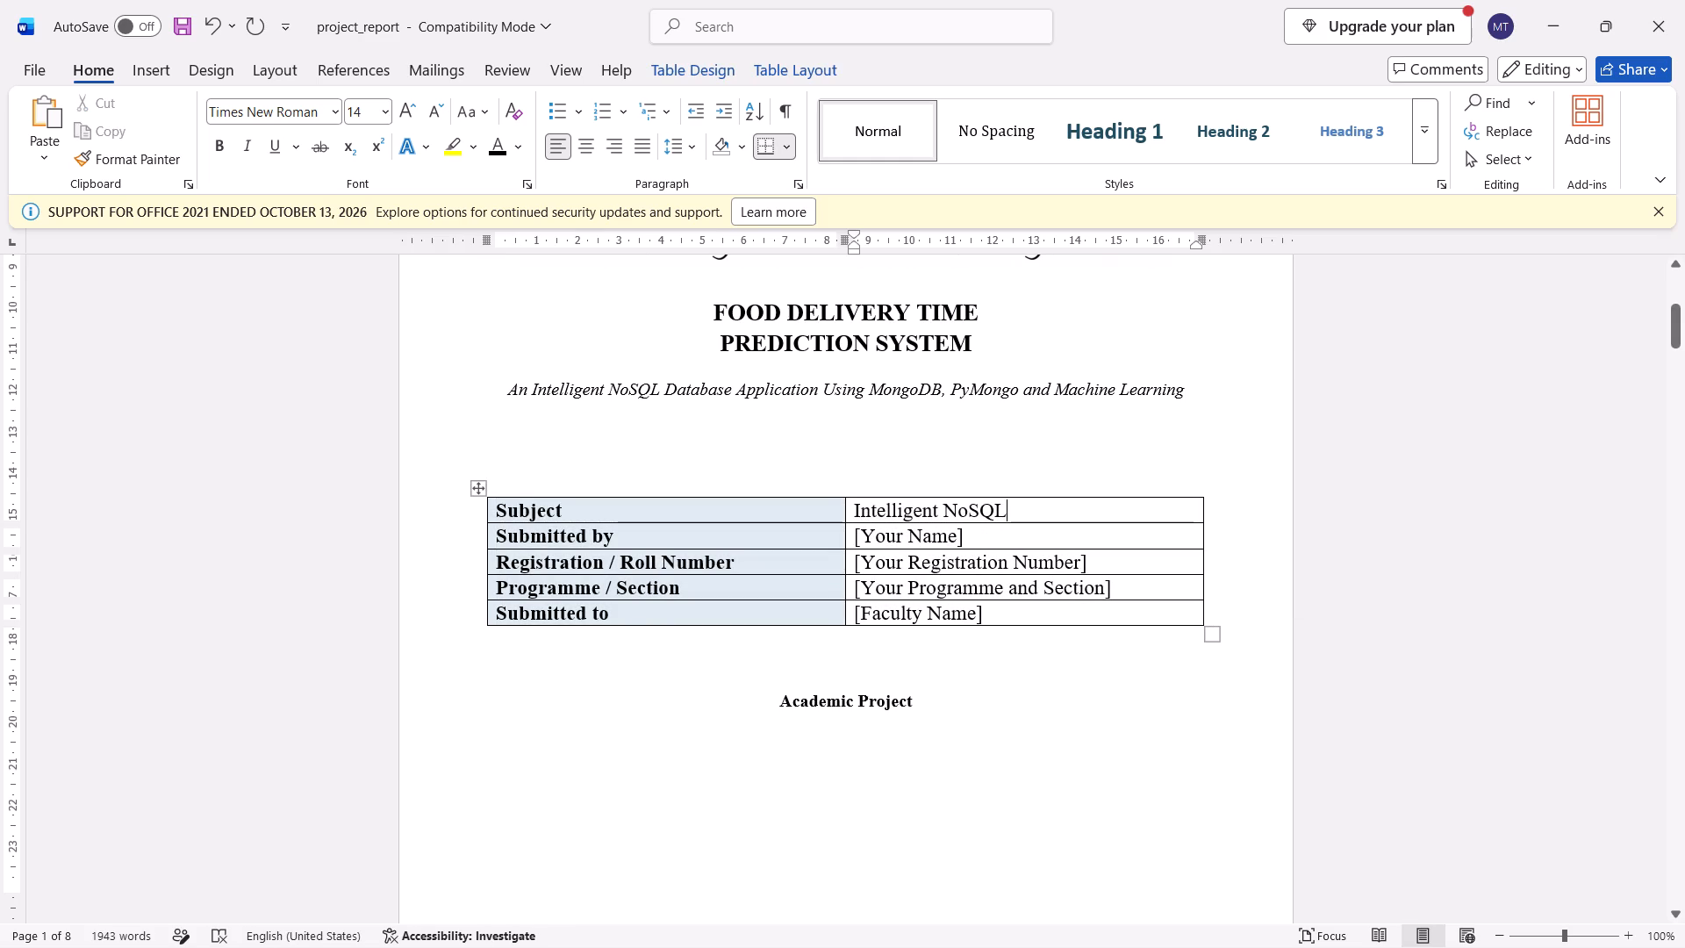
{"action": "left_click", "coordinate": [983, 537]}
{"action": "key", "text": "BackSpace"}
{"action": "key", "text": "BackSpace"}
{"action": "key", "text": "BackSpace"}
{"action": "key", "text": "BackSpace"}
{"action": "key", "text": "BackSpace"}
{"action": "key", "text": "BackSpace"}
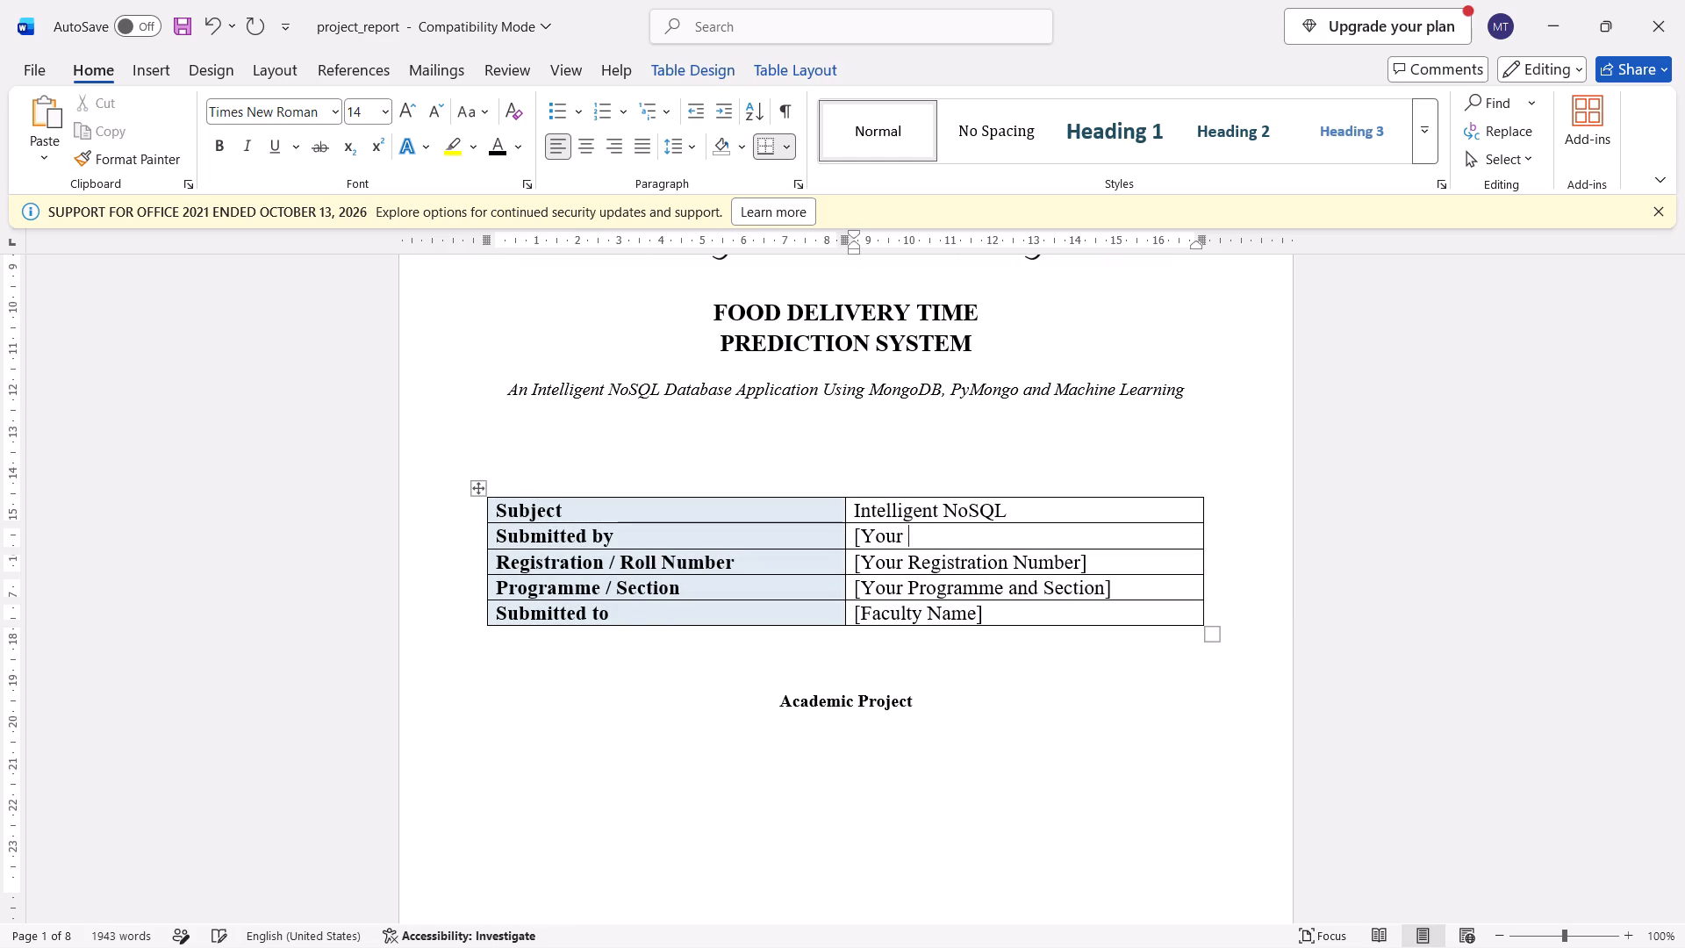
{"action": "key", "text": "BackSpace"}
{"action": "key", "text": "BackSpace"}
{"action": "key", "text": "BackSpace"}
{"action": "key", "text": "BackSpace"}
{"action": "key", "text": "BackSpace"}
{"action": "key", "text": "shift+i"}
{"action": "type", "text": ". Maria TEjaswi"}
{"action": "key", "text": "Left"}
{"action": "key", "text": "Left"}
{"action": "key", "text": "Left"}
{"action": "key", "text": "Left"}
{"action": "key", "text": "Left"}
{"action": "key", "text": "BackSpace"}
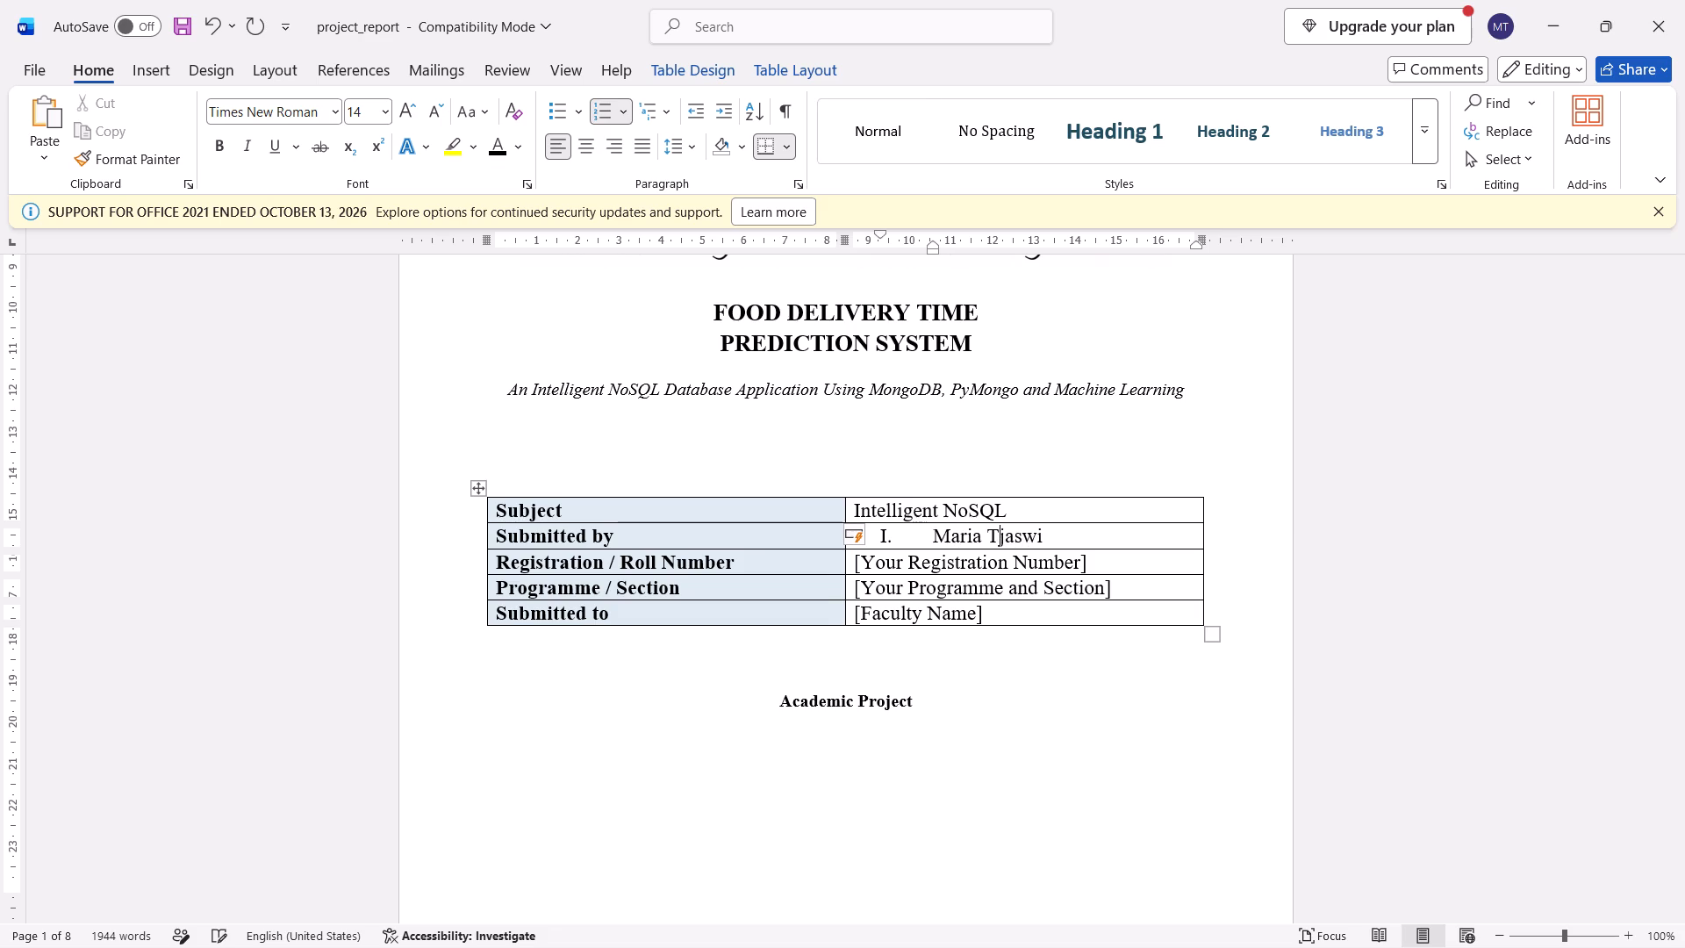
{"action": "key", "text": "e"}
Remove the automatic Roman numbering and its indent before the name in the Submitted by row.
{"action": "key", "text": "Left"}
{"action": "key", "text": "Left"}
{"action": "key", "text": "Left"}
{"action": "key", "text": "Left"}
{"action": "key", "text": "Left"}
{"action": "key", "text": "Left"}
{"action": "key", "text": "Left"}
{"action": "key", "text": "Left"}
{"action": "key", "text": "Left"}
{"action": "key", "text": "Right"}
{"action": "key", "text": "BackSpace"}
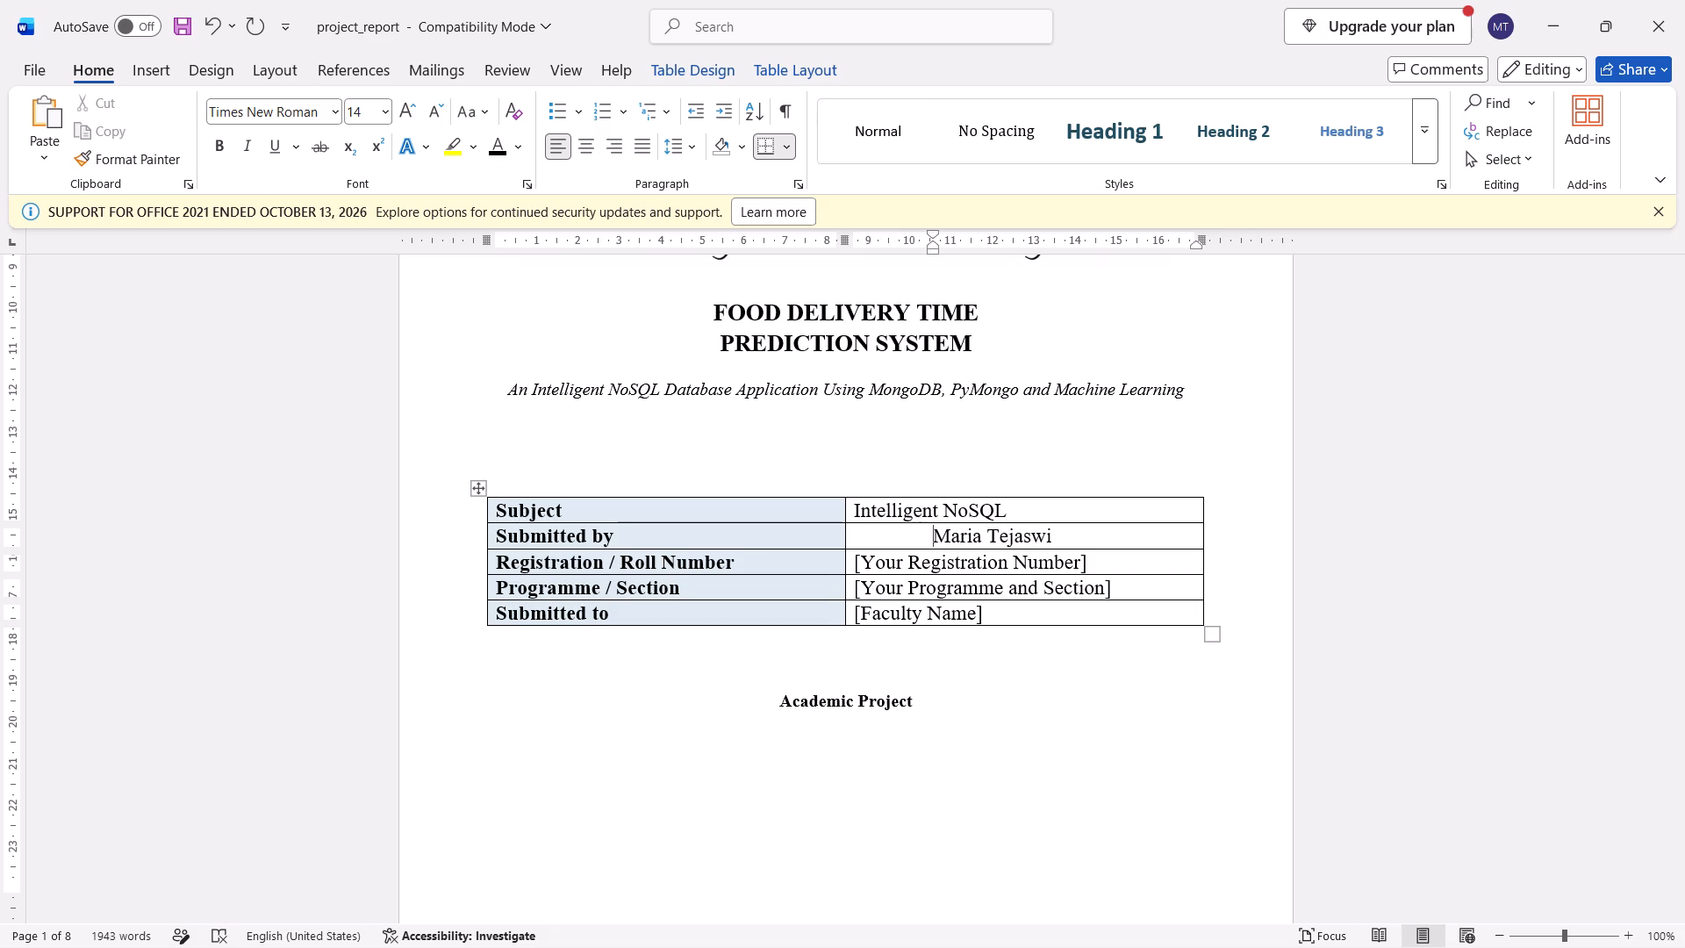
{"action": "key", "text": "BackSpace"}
Replace the placeholder in the Registration / Roll Number row with the student's registration number.
{"action": "left_click", "coordinate": [1115, 569]}
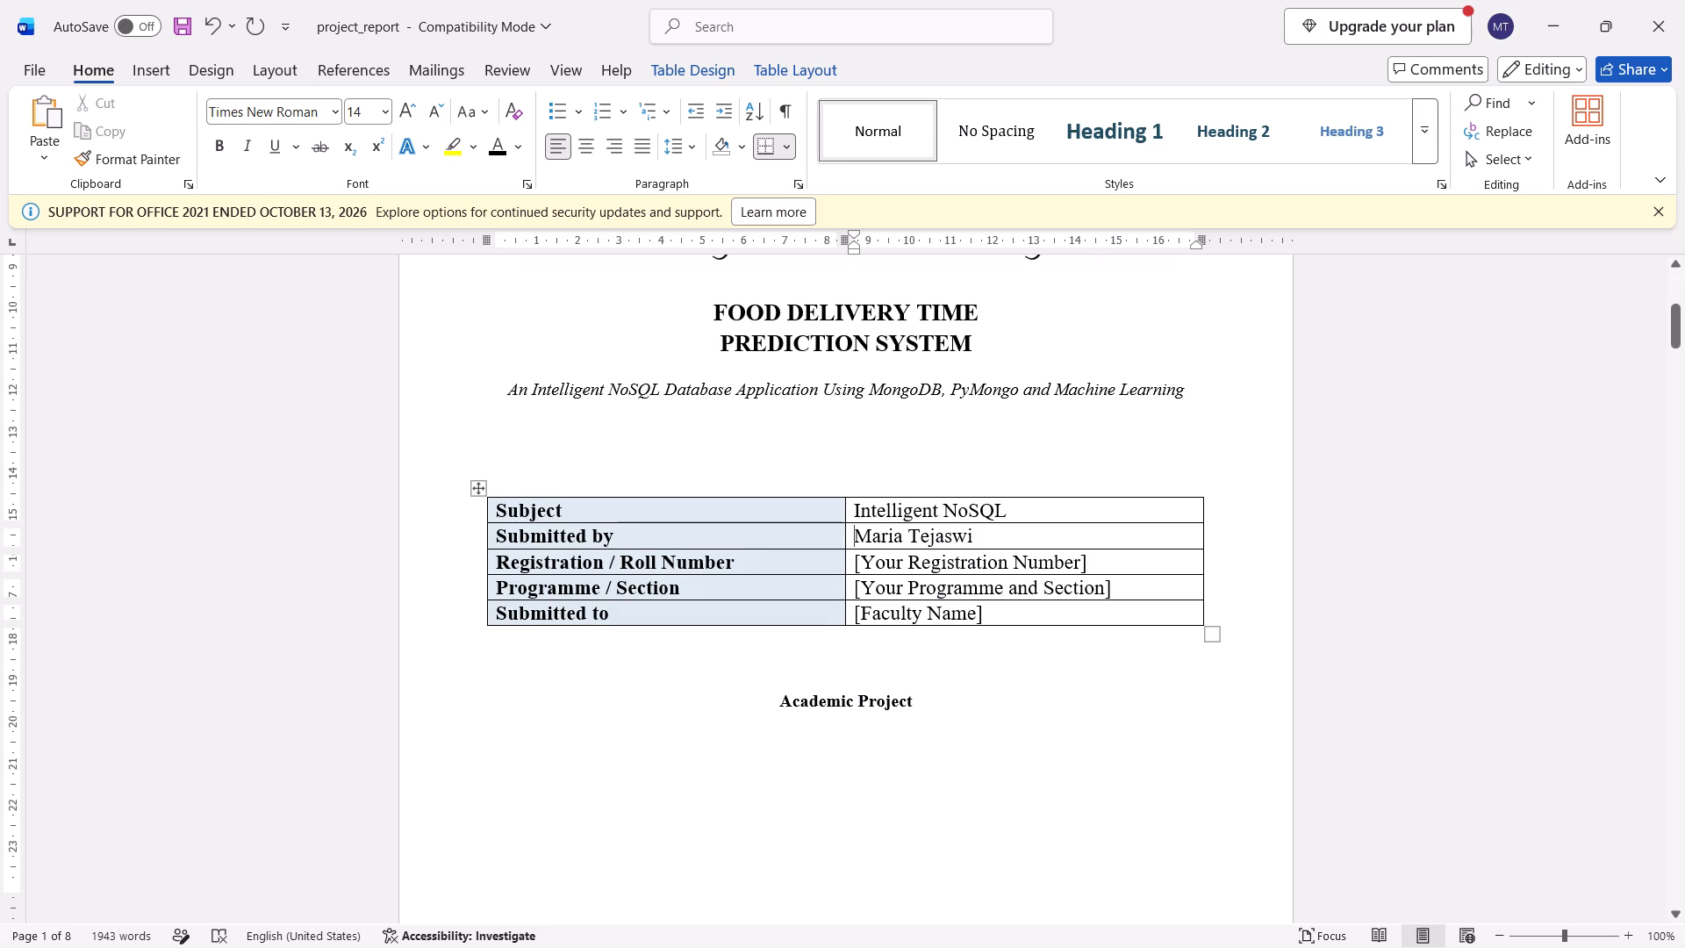
{"action": "left_click_drag", "start_coordinate": [1115, 569], "coordinate": [859, 572]}
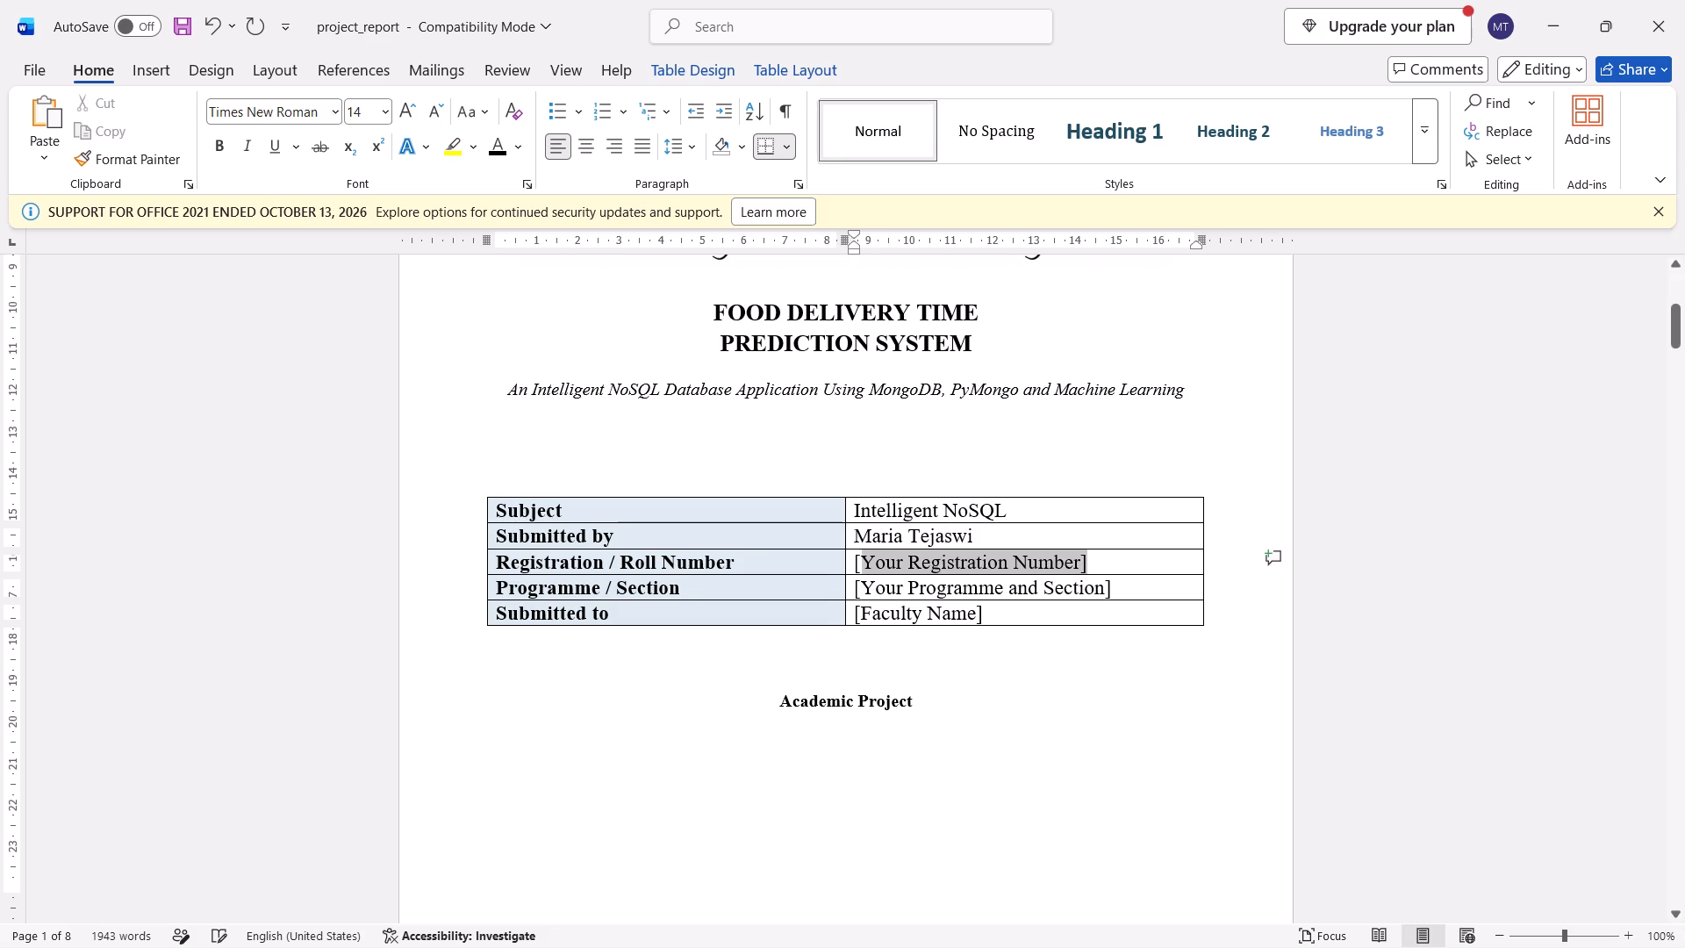
{"action": "left_click_drag", "start_coordinate": [859, 572], "coordinate": [854, 572]}
{"action": "key", "text": "BackSpace"}
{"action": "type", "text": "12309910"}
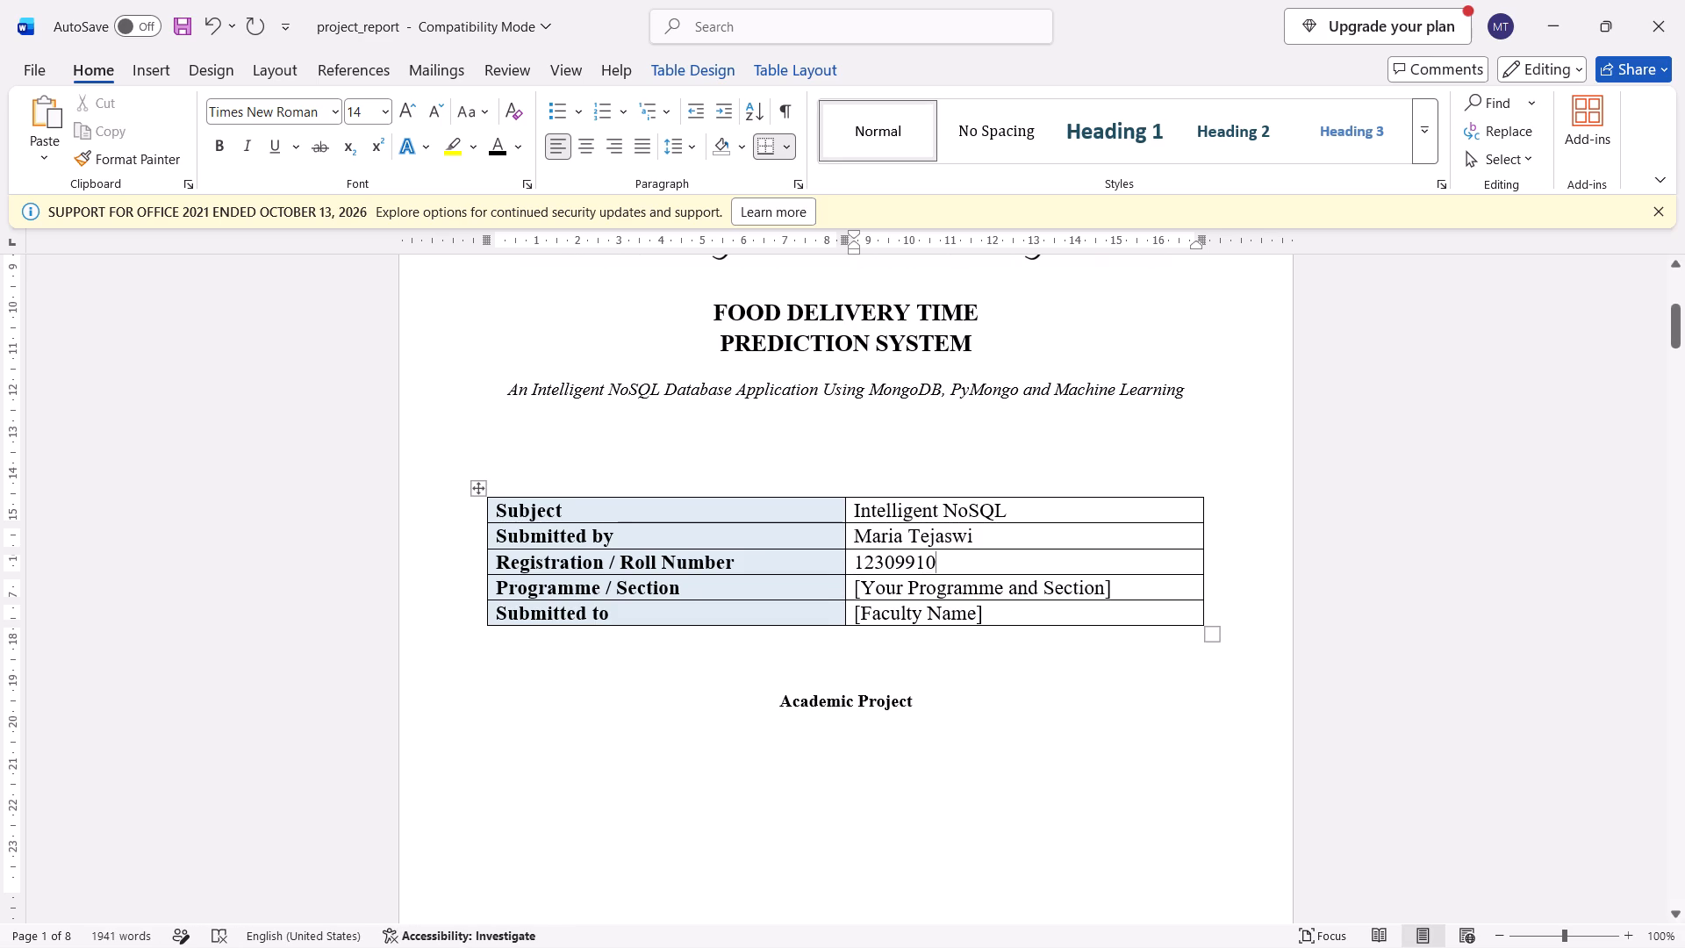
Delete the [Your Programme and Section] placeholder from the Programme / Section row.
{"action": "left_click_drag", "start_coordinate": [1115, 590], "coordinate": [855, 590]}
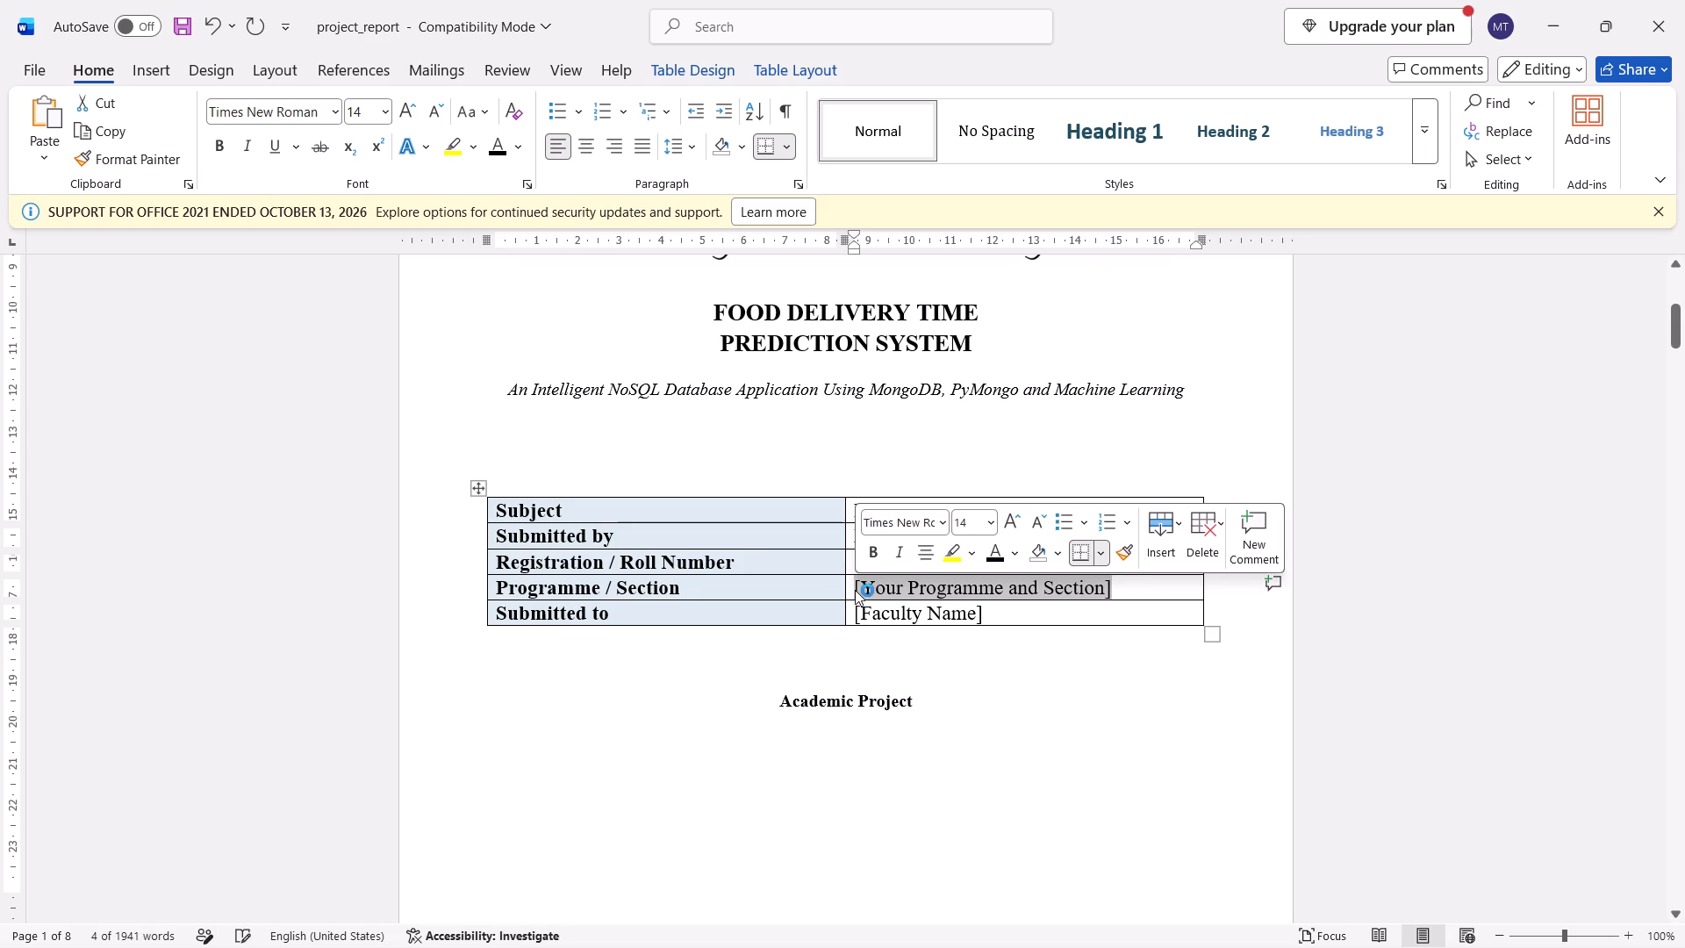
{"action": "key", "text": "BackSpace"}
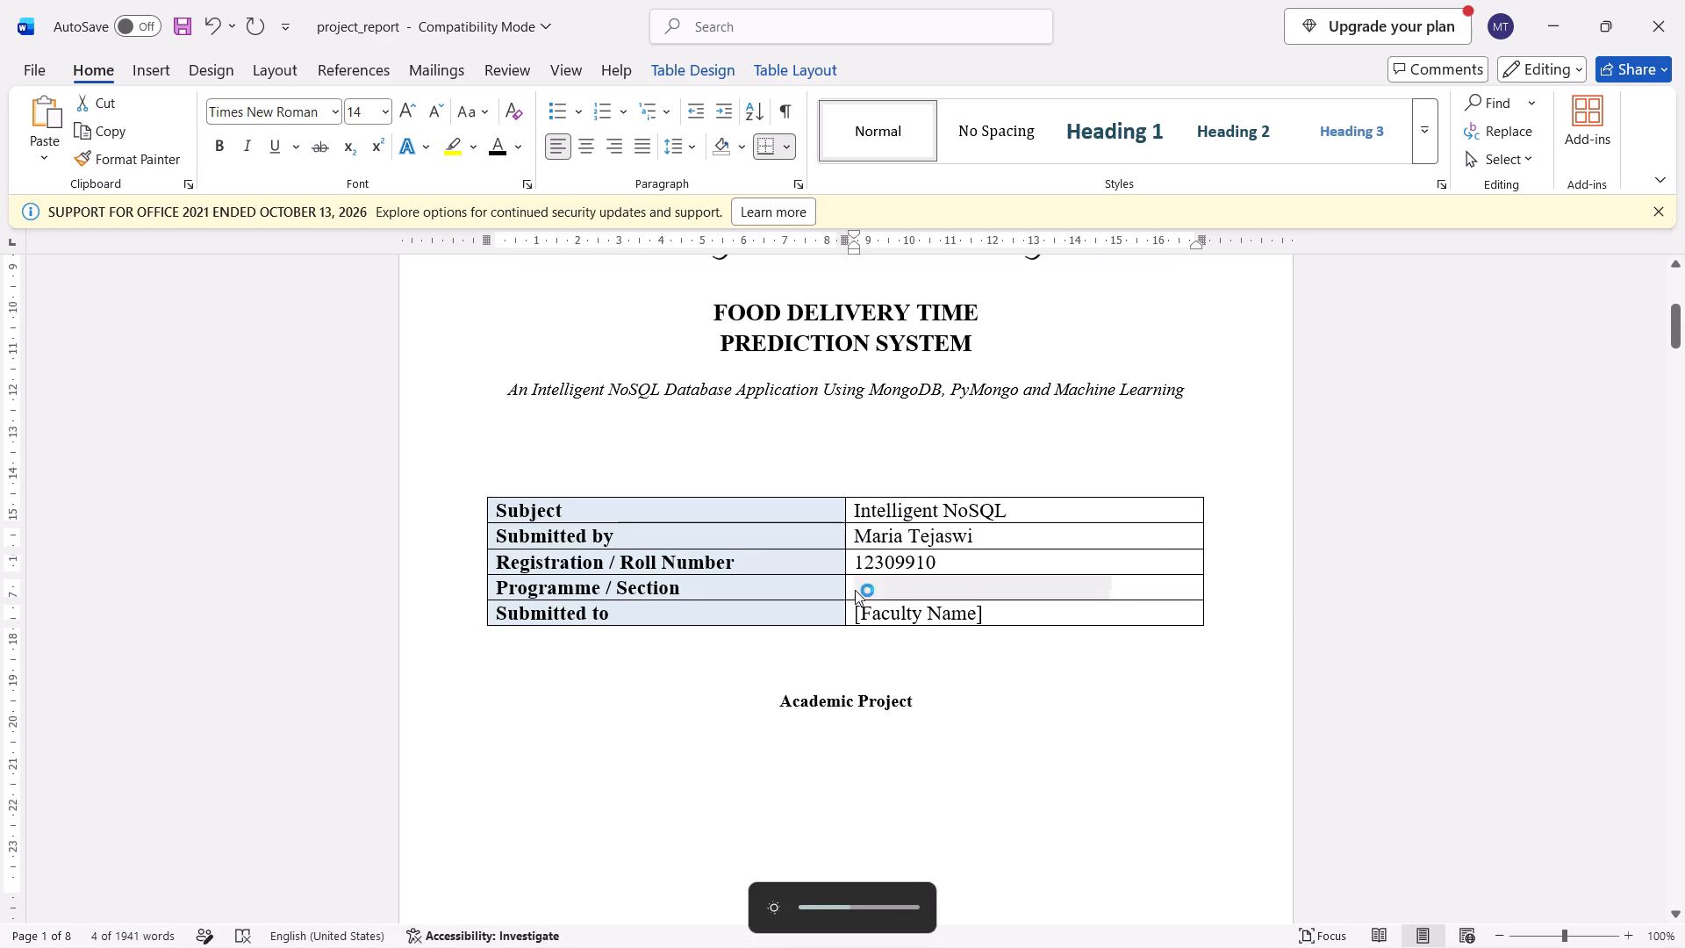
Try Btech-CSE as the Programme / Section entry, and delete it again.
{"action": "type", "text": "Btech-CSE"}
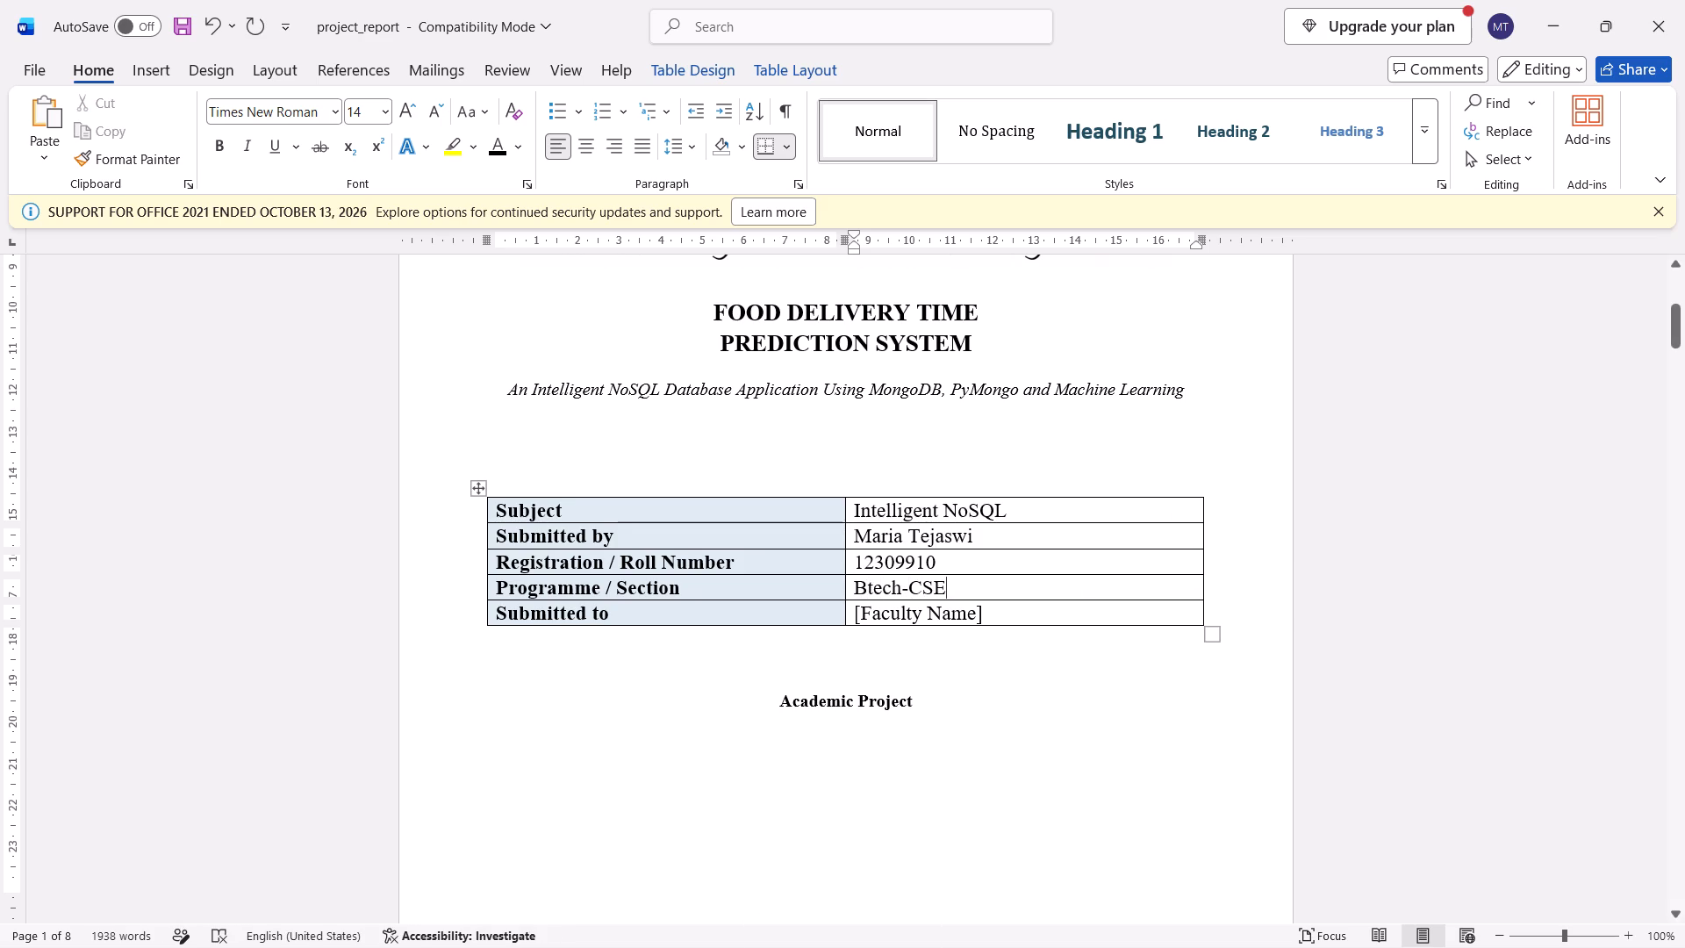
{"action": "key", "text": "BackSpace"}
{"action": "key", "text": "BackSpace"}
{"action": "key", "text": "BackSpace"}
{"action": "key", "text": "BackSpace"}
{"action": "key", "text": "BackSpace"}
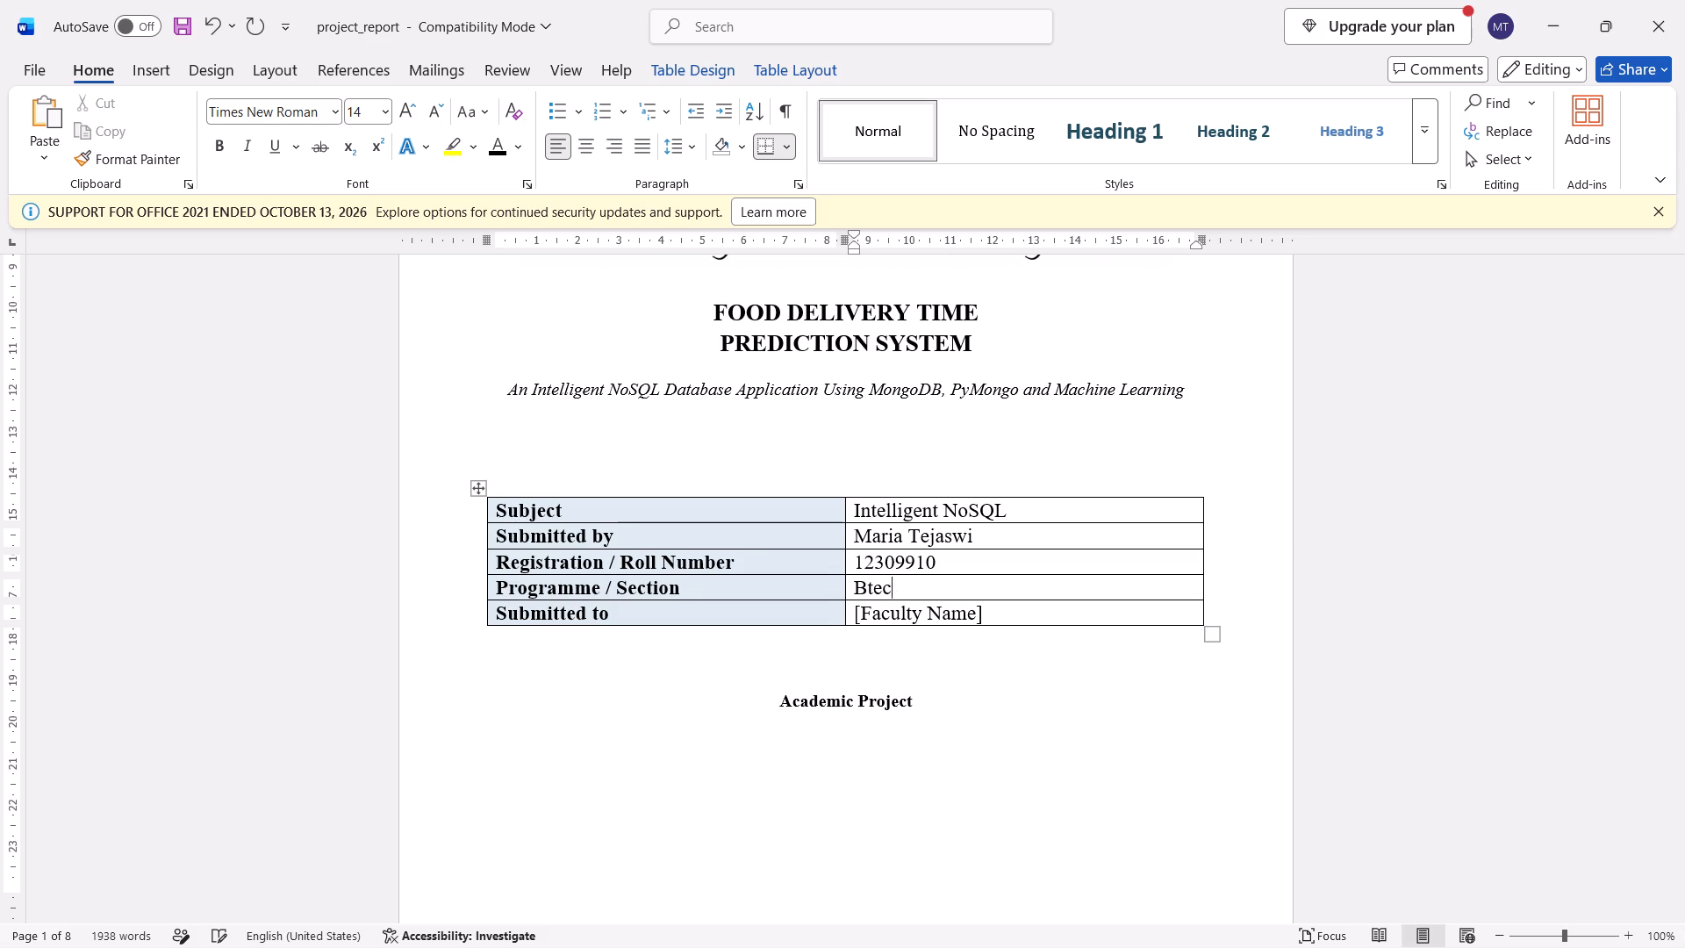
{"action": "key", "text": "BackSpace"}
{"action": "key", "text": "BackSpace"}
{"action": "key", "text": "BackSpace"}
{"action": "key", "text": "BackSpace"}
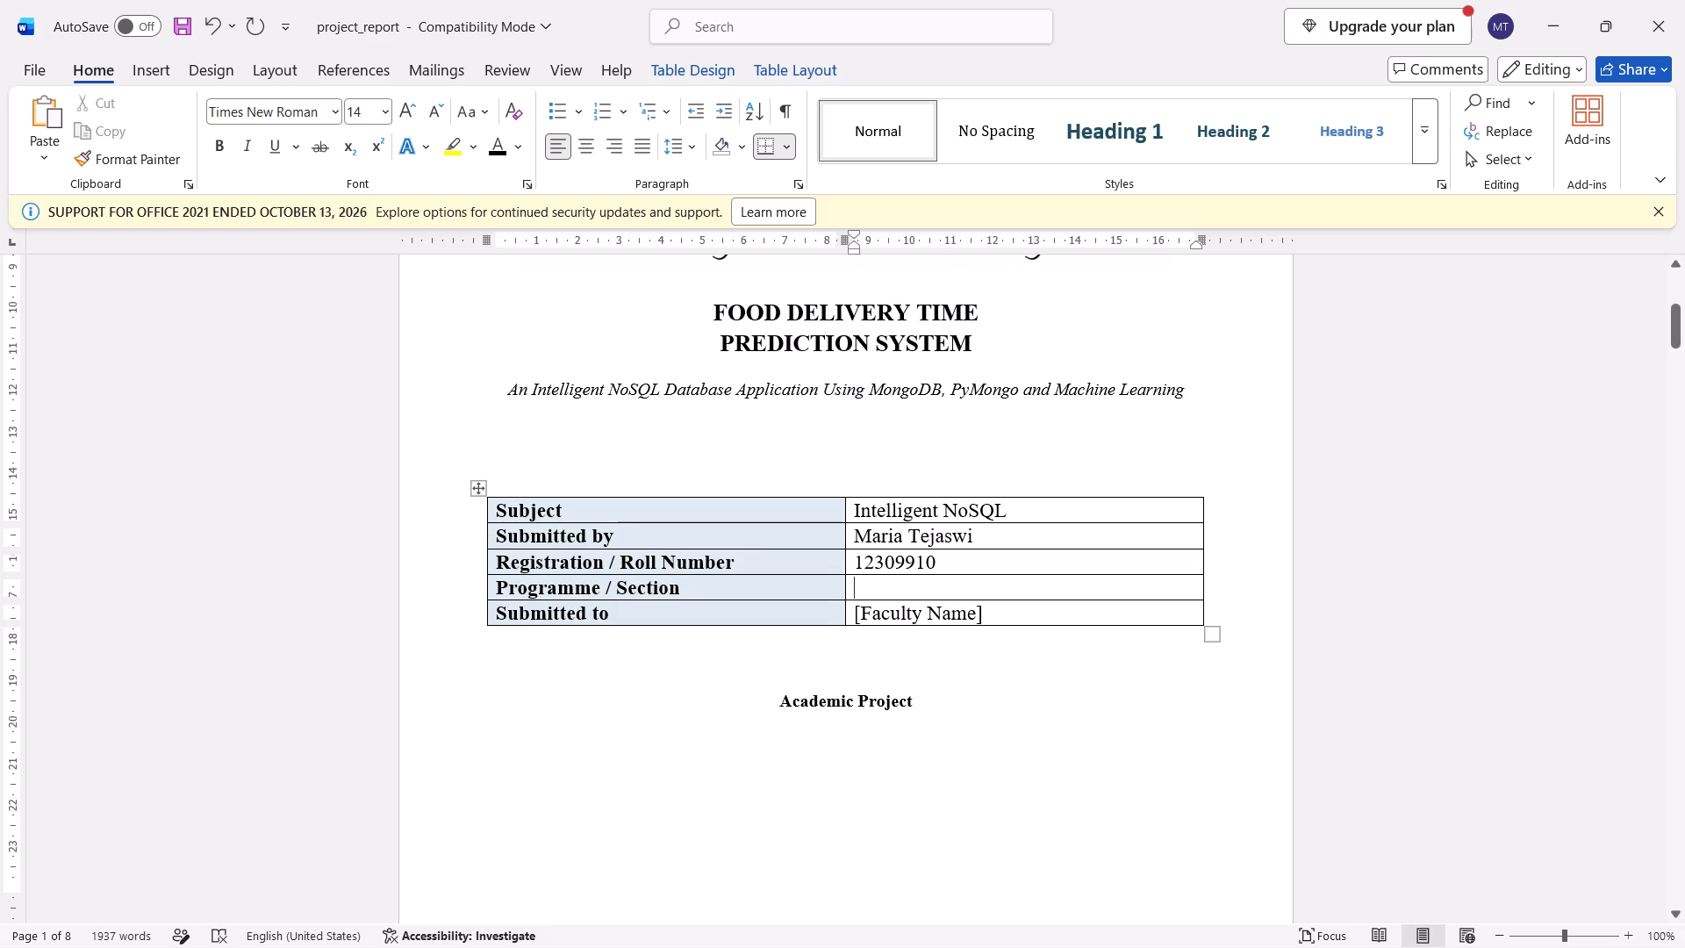
Change the "Registration / Roll Number" label in the cover page table to "Registration No:".
{"action": "left_click", "coordinate": [756, 561]}
{"action": "key", "text": "BackSpace"}
{"action": "key", "text": "BackSpace"}
{"action": "key", "text": "BackSpace"}
{"action": "key", "text": "BackSpace"}
{"action": "key", "text": "BackSpace"}
{"action": "key", "text": "BackSpace"}
{"action": "key", "text": "BackSpace"}
{"action": "key", "text": "BackSpace"}
{"action": "key", "text": "BackSpace"}
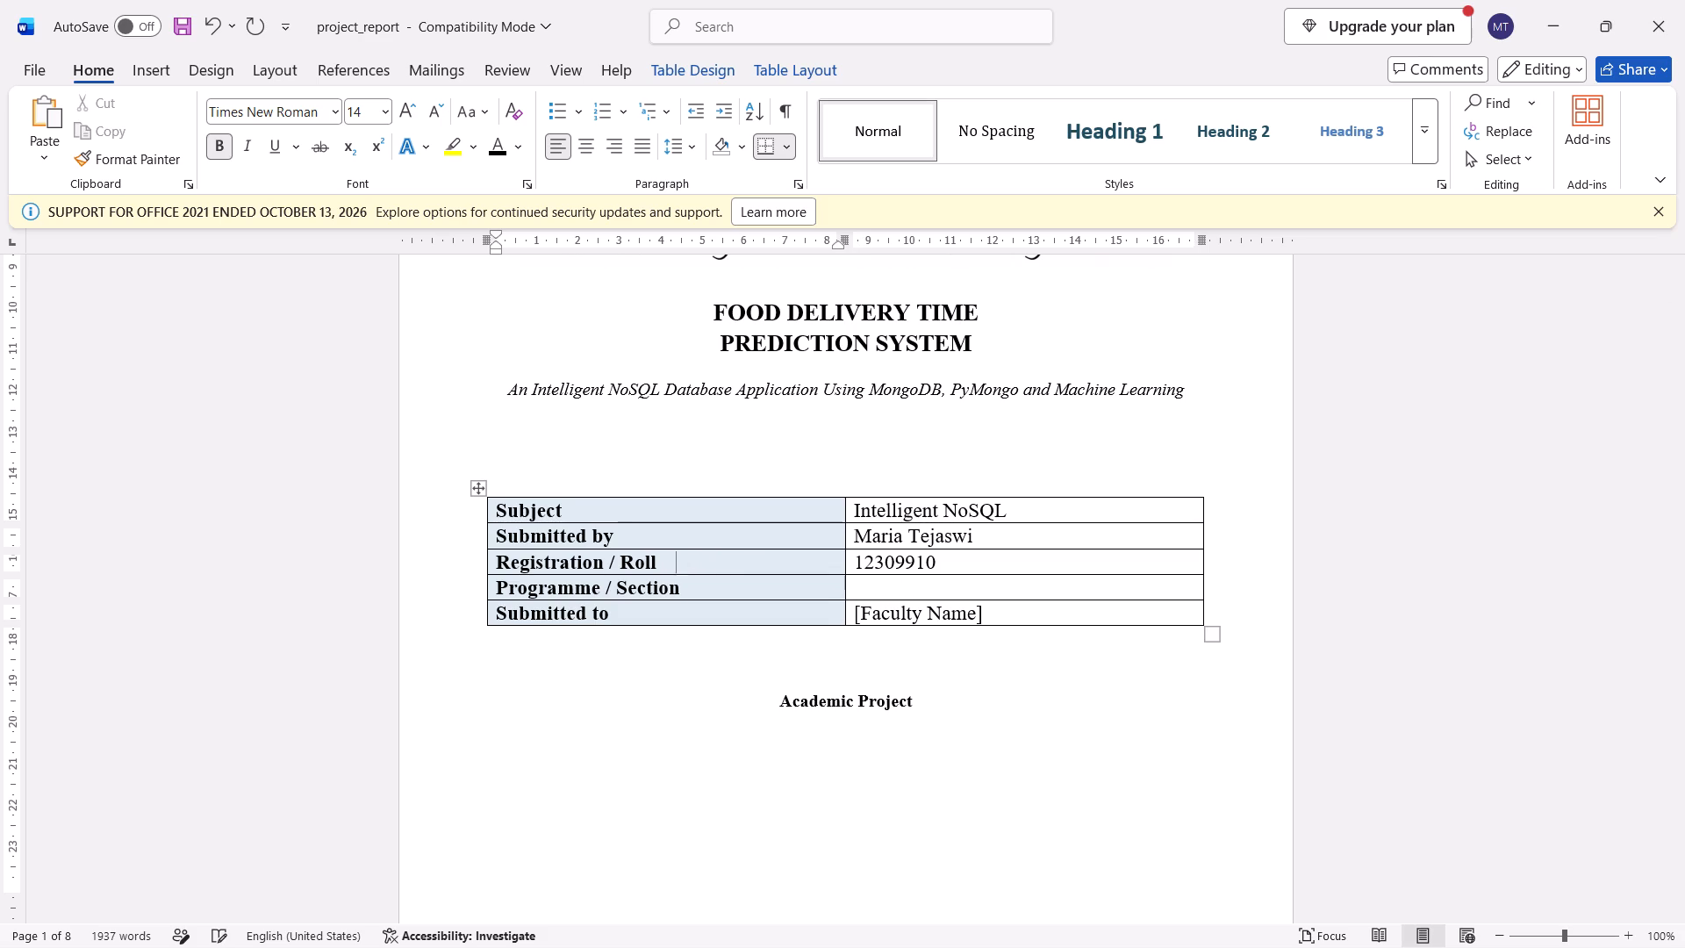
{"action": "key", "text": "BackSpace"}
{"action": "key", "text": "BackSpace"}
{"action": "key", "text": "BackSpace"}
{"action": "key", "text": "BackSpace"}
{"action": "type", "text": "No"}
{"action": "type", "text": "1;"}
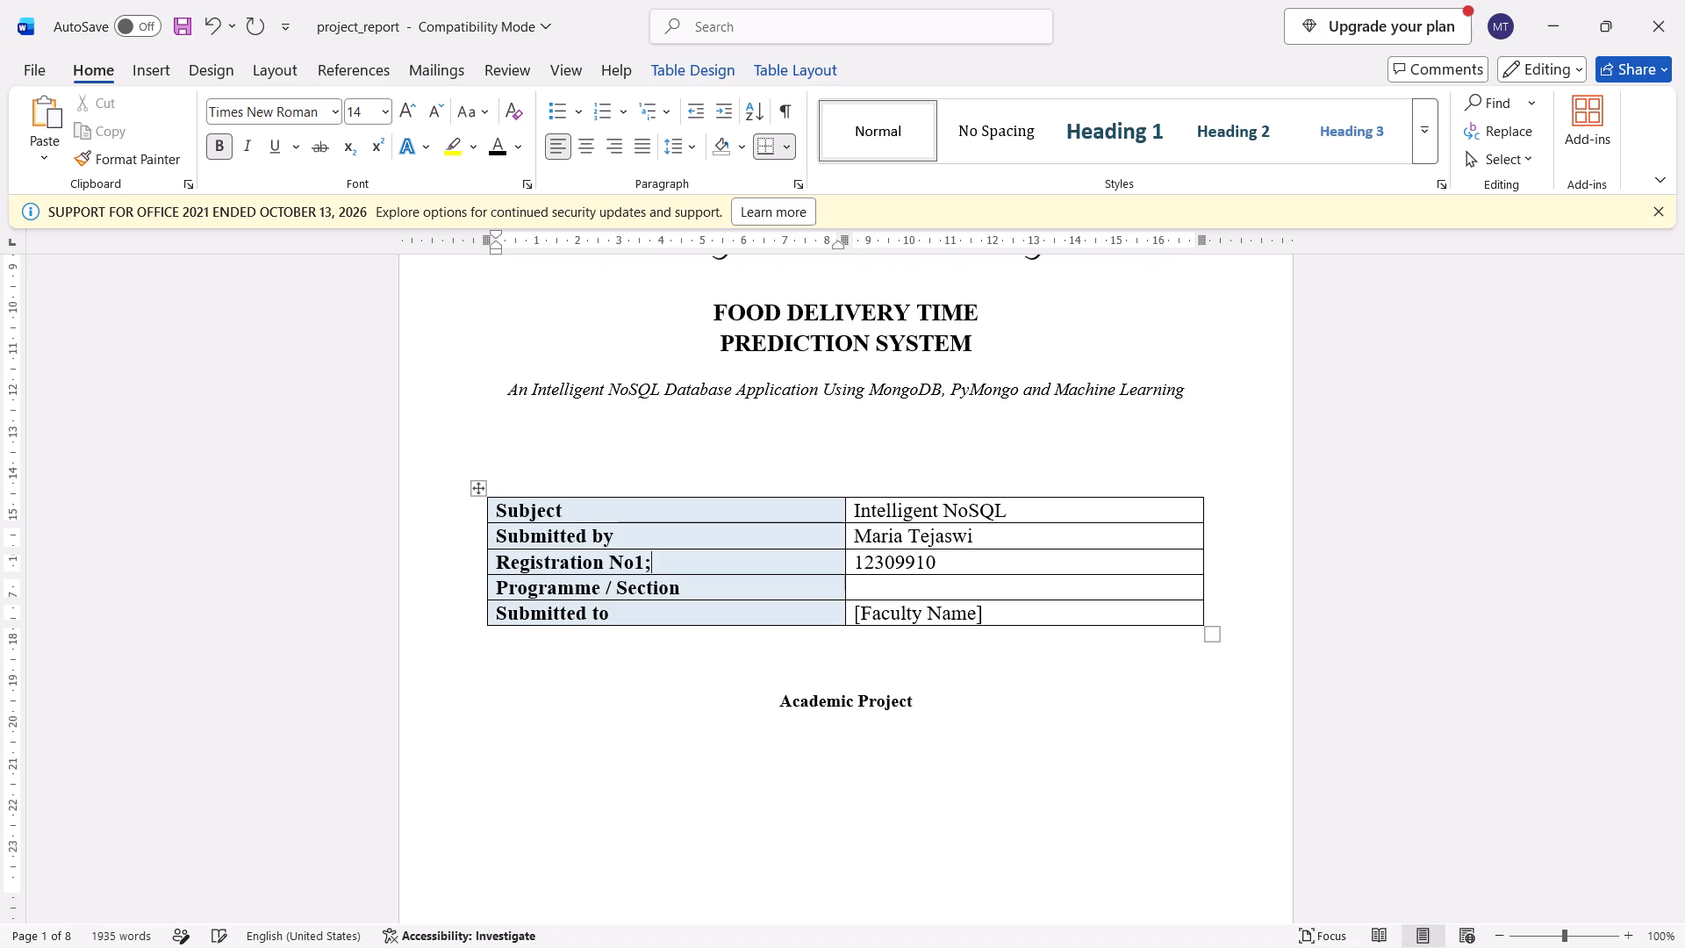
{"action": "key", "text": "BackSpace"}
{"action": "key", "text": "BackSpace"}
{"action": "key", "text": "shift+colon"}
Change the "Programme / Section" label in the cover page table to "Section:".
{"action": "left_click", "coordinate": [706, 590]}
{"action": "left_click", "coordinate": [620, 590]}
{"action": "key", "text": "BackSpace"}
{"action": "key", "text": "BackSpace"}
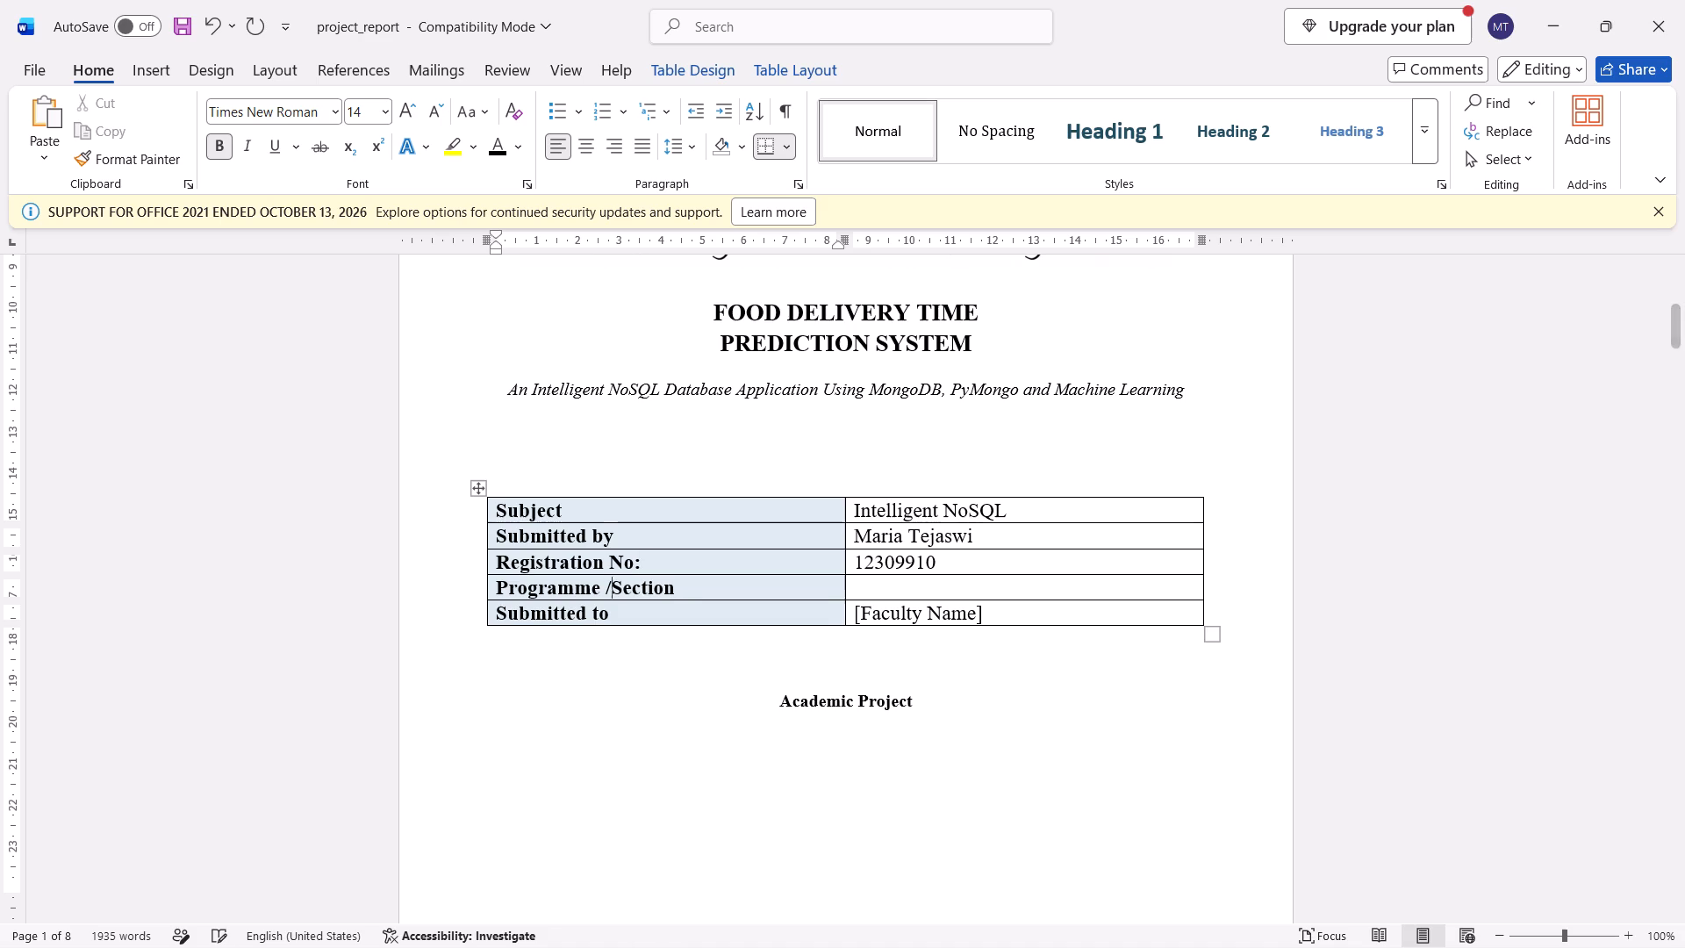
{"action": "key", "text": "BackSpace"}
{"action": "key", "text": "BackSpace"}
{"action": "key", "text": "BackSpace"}
{"action": "key", "text": "BackSpace"}
{"action": "key", "text": "BackSpace"}
{"action": "key", "text": "BackSpace"}
{"action": "key", "text": "BackSpace"}
{"action": "key", "text": "BackSpace"}
{"action": "key", "text": "BackSpace"}
{"action": "key", "text": "BackSpace"}
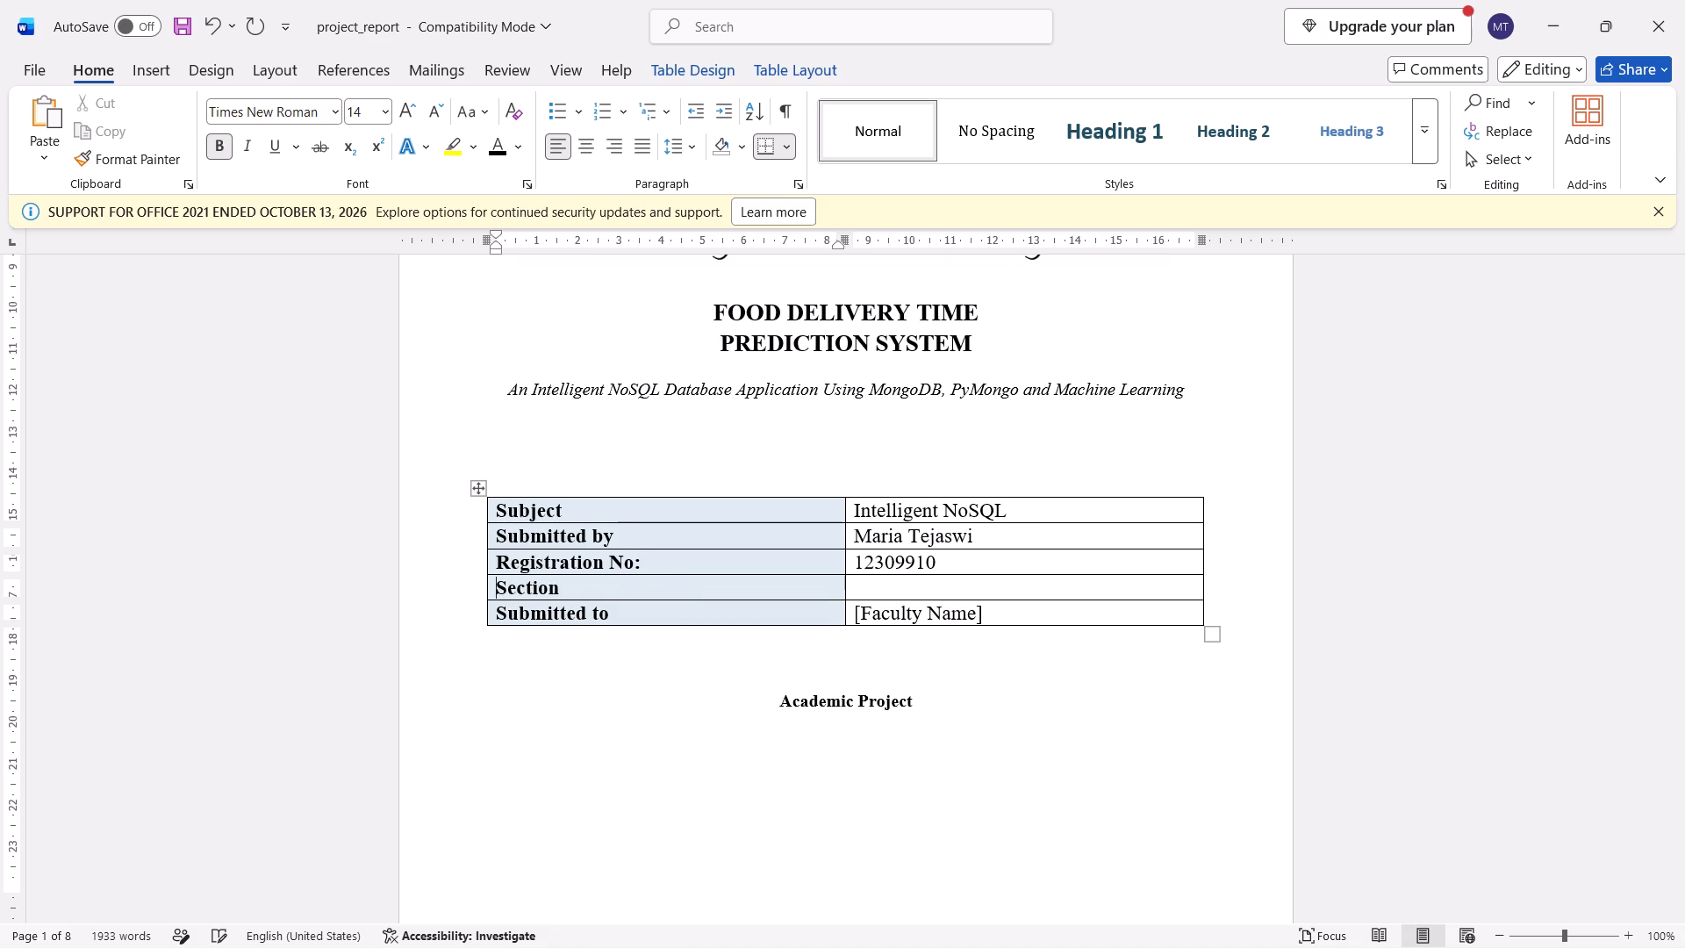
{"action": "key", "text": "Right"}
{"action": "key", "text": "Right"}
{"action": "key", "text": "Right"}
{"action": "key", "text": "Right"}
{"action": "key", "text": "Right"}
{"action": "key", "text": "Right"}
{"action": "key", "text": "Right"}
{"action": "key", "text": "shift+colon"}
Enter the section K4P23DP in the empty value cell of the Section row.
{"action": "left_click", "coordinate": [959, 591]}
{"action": "key", "text": "shift+k"}
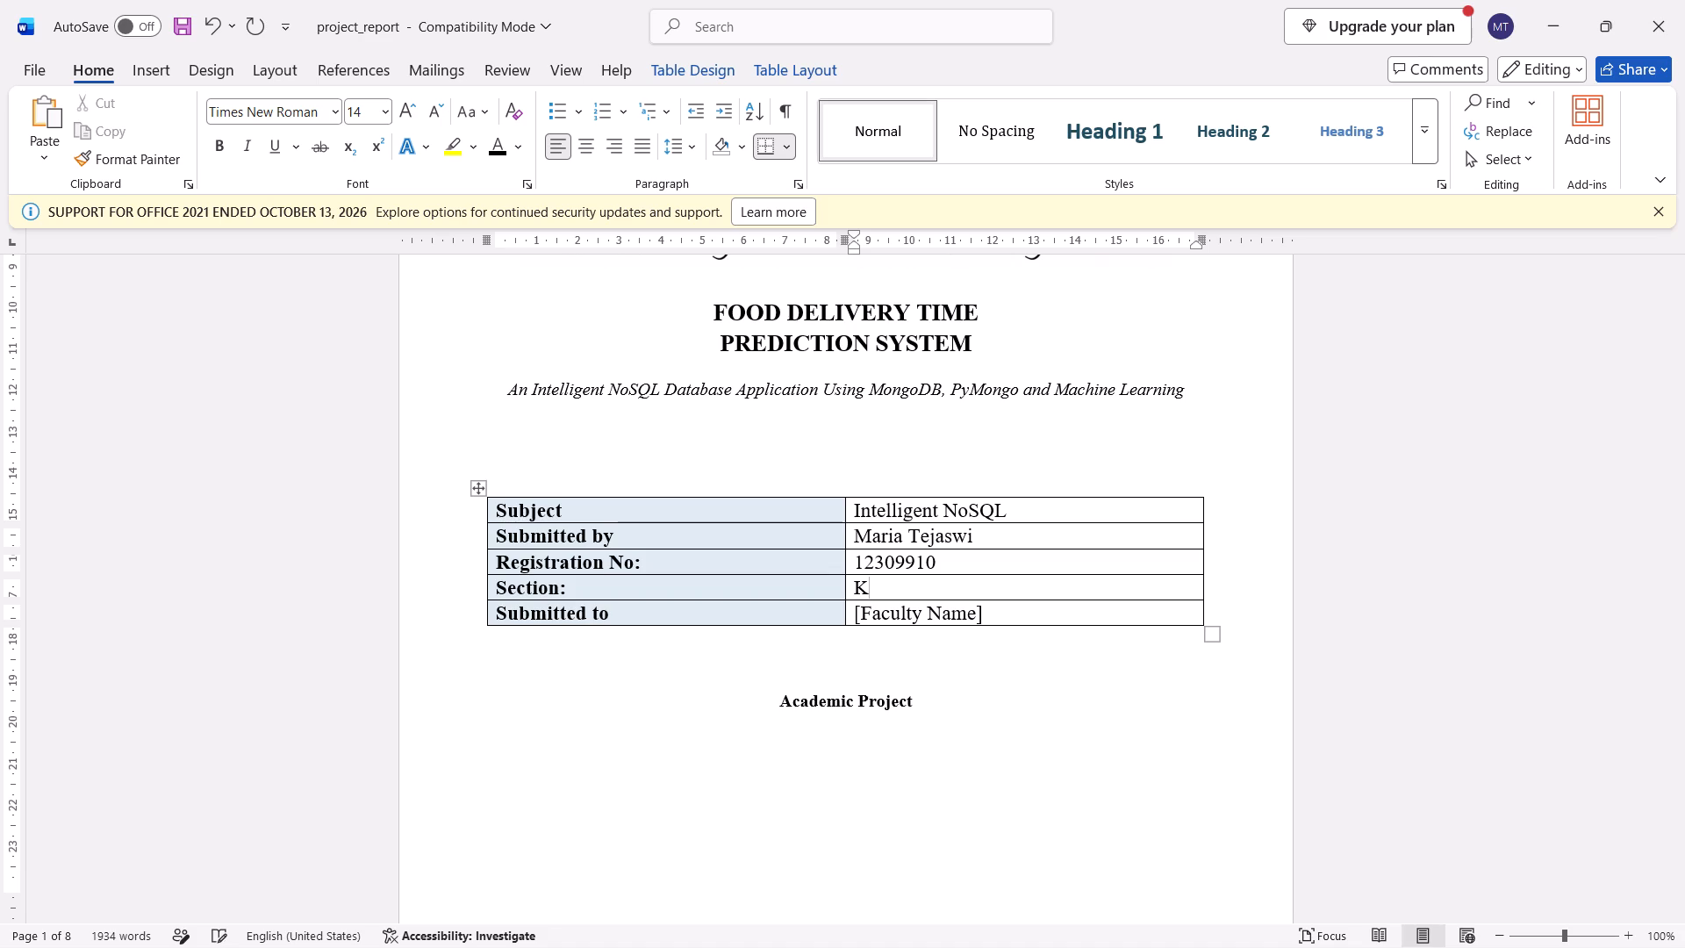
Complete the Section value in the cover page table so it reads K4P23DP.
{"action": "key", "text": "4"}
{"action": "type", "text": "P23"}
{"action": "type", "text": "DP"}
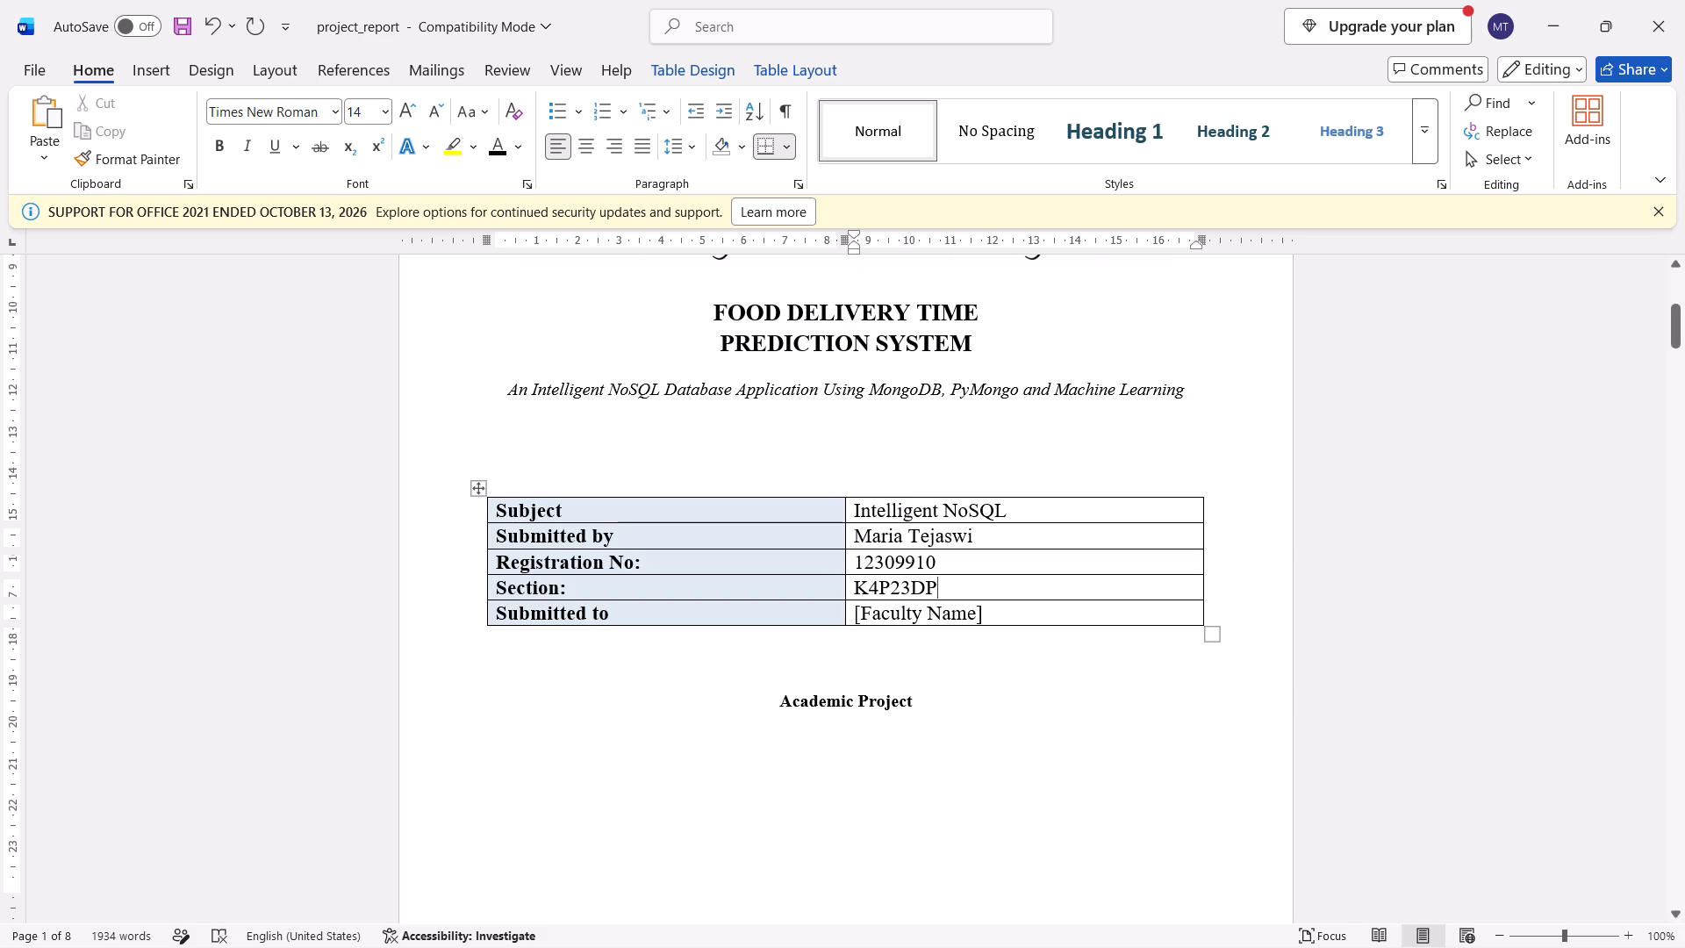
Replace the [Faculty Name] placeholder in the Submitted to row with the faculty member's title and name.
{"action": "left_click", "coordinate": [1002, 611]}
{"action": "key", "text": "BackSpace"}
{"action": "key", "text": "BackSpace"}
{"action": "key", "text": "BackSpace"}
{"action": "key", "text": "BackSpace"}
{"action": "key", "text": "BackSpace"}
{"action": "key", "text": "BackSpace"}
{"action": "key", "text": "BackSpace"}
{"action": "key", "text": "BackSpace"}
{"action": "key", "text": "BackSpace"}
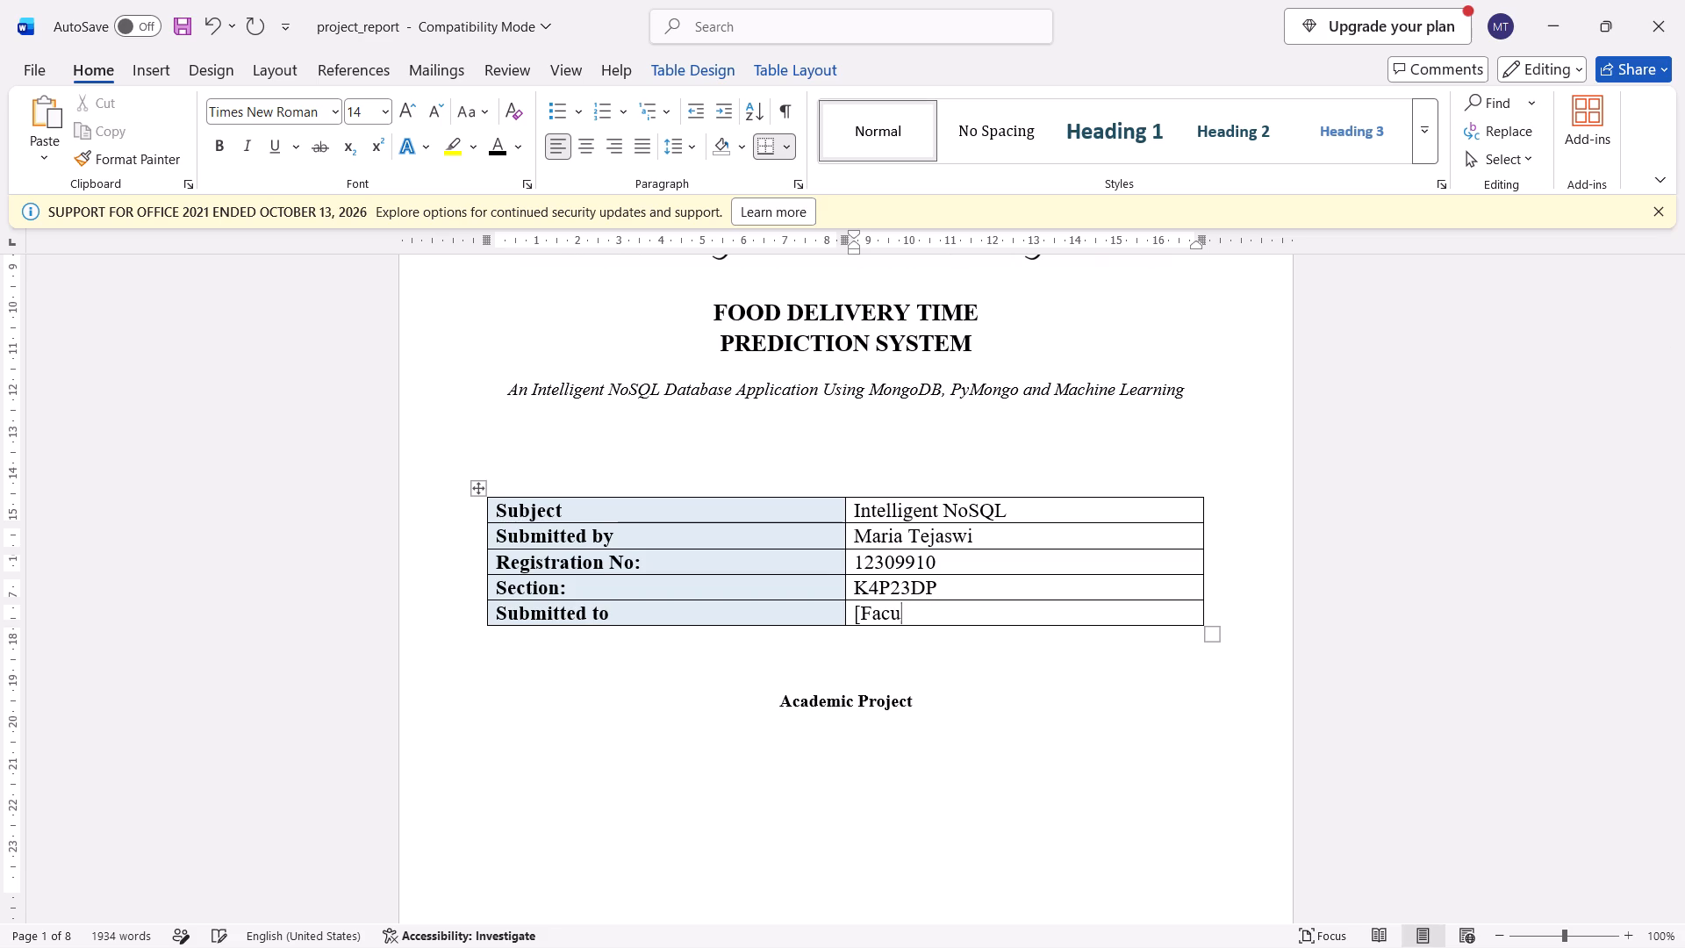
{"action": "key", "text": "BackSpace"}
{"action": "key", "text": "BackSpace"}
{"action": "key", "text": "BackSpace"}
{"action": "key", "text": "BackSpace"}
{"action": "key", "text": "BackSpace"}
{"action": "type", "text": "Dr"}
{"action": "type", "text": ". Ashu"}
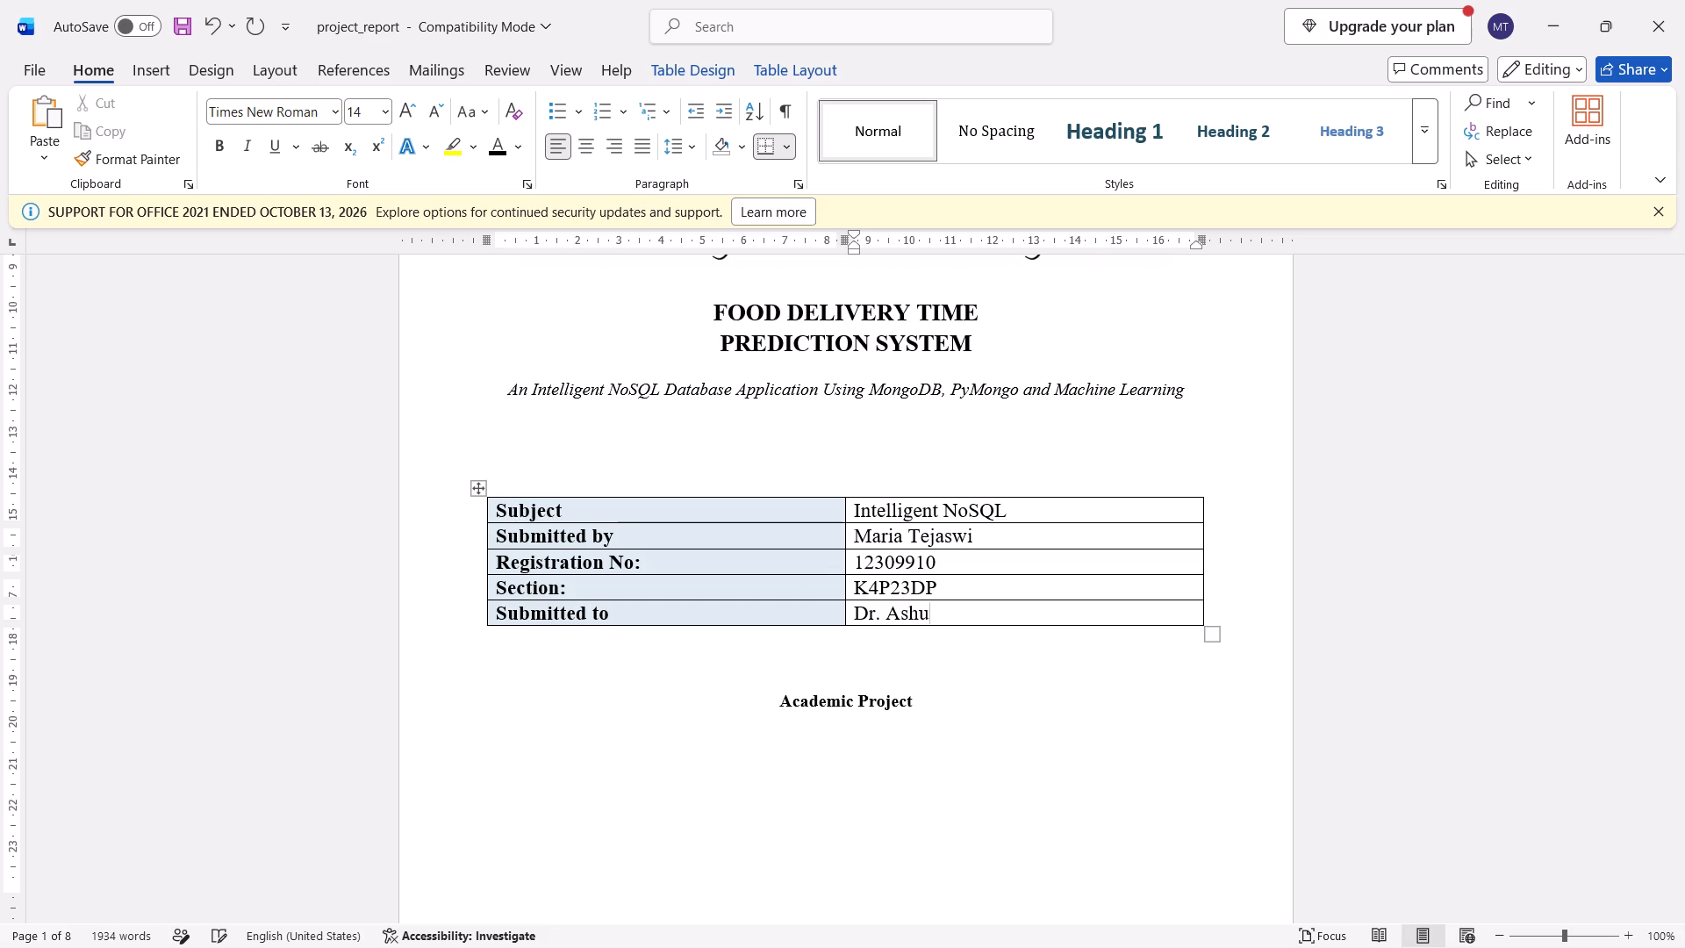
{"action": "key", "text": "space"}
Delete the "Academic Project" line below the cover page table.
{"action": "left_click", "coordinate": [946, 695]}
{"action": "left_click_drag", "start_coordinate": [946, 695], "coordinate": [745, 710]}
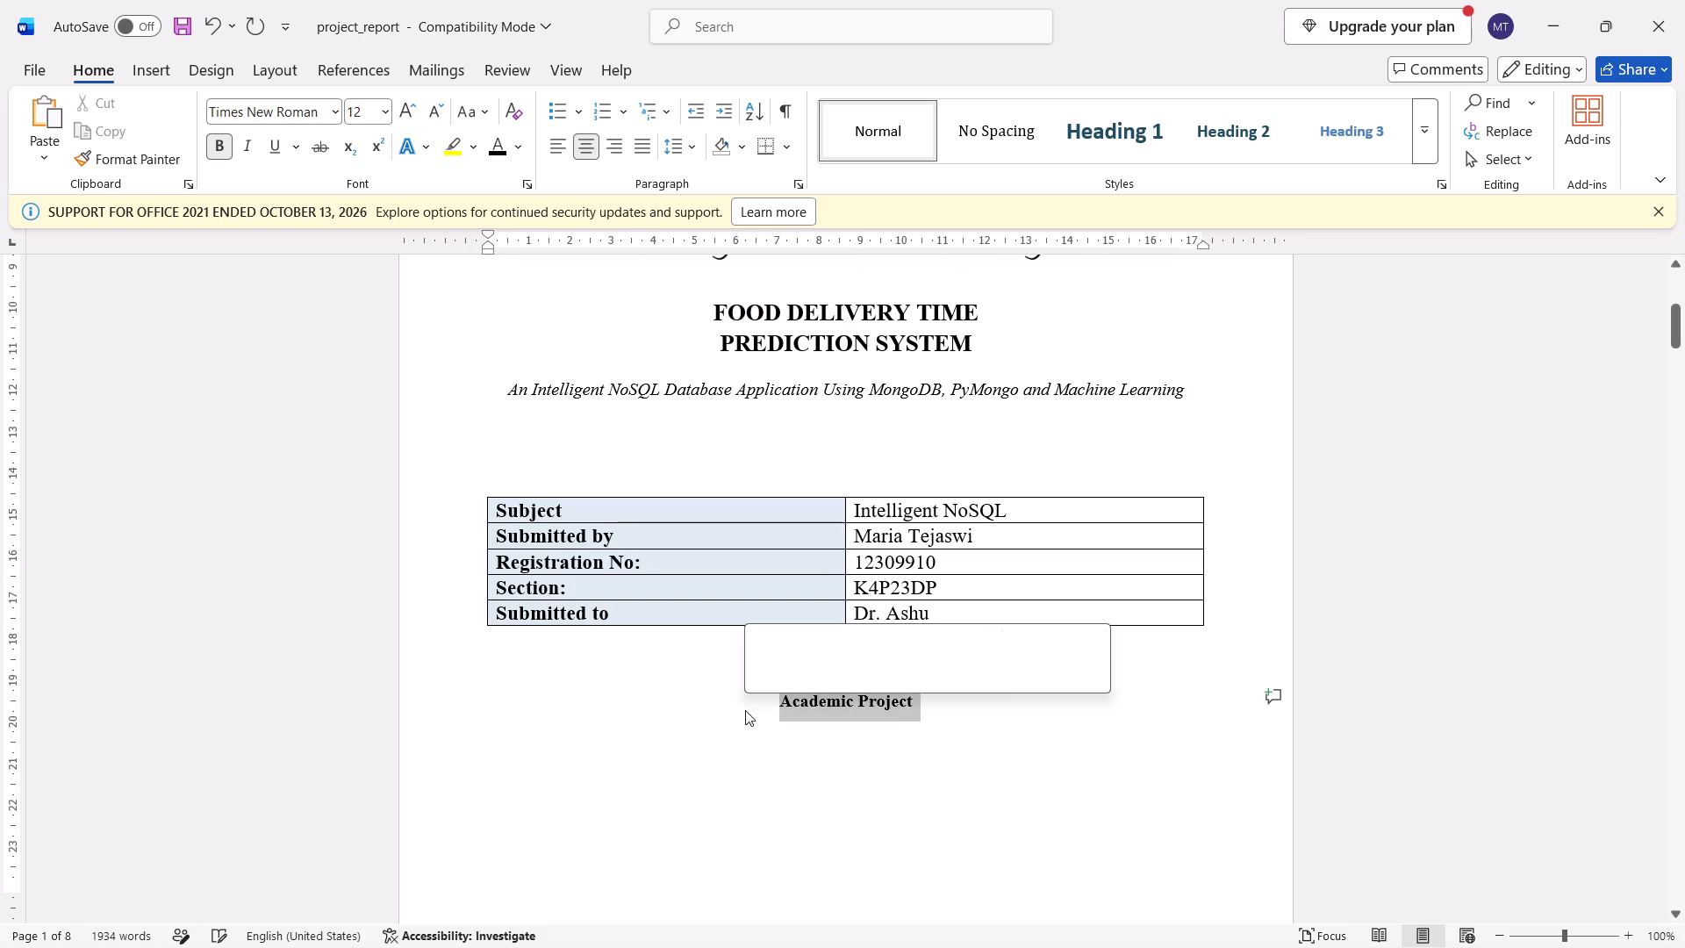
{"action": "key", "text": "BackSpace"}
Insert a blank line between the university logo and the FOOD DELIVERY TIME title.
{"action": "scroll", "coordinate": [872, 709], "scroll_direction": "up", "scroll_amount": 1}
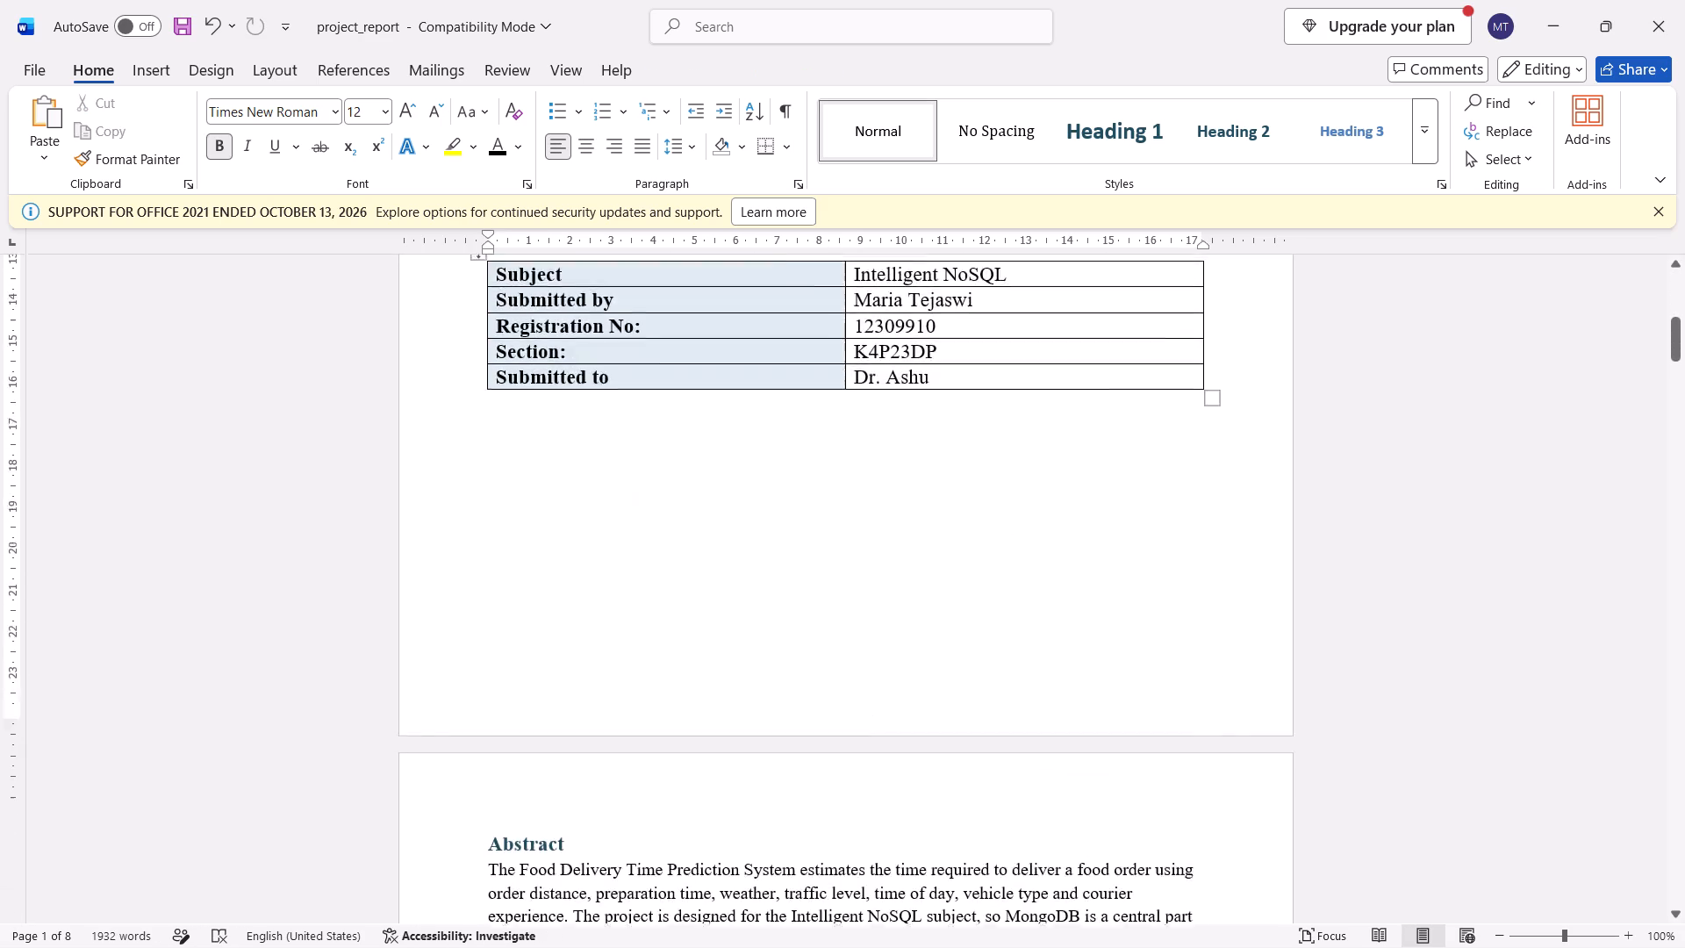
{"action": "scroll", "coordinate": [872, 709], "scroll_direction": "up", "scroll_amount": 1}
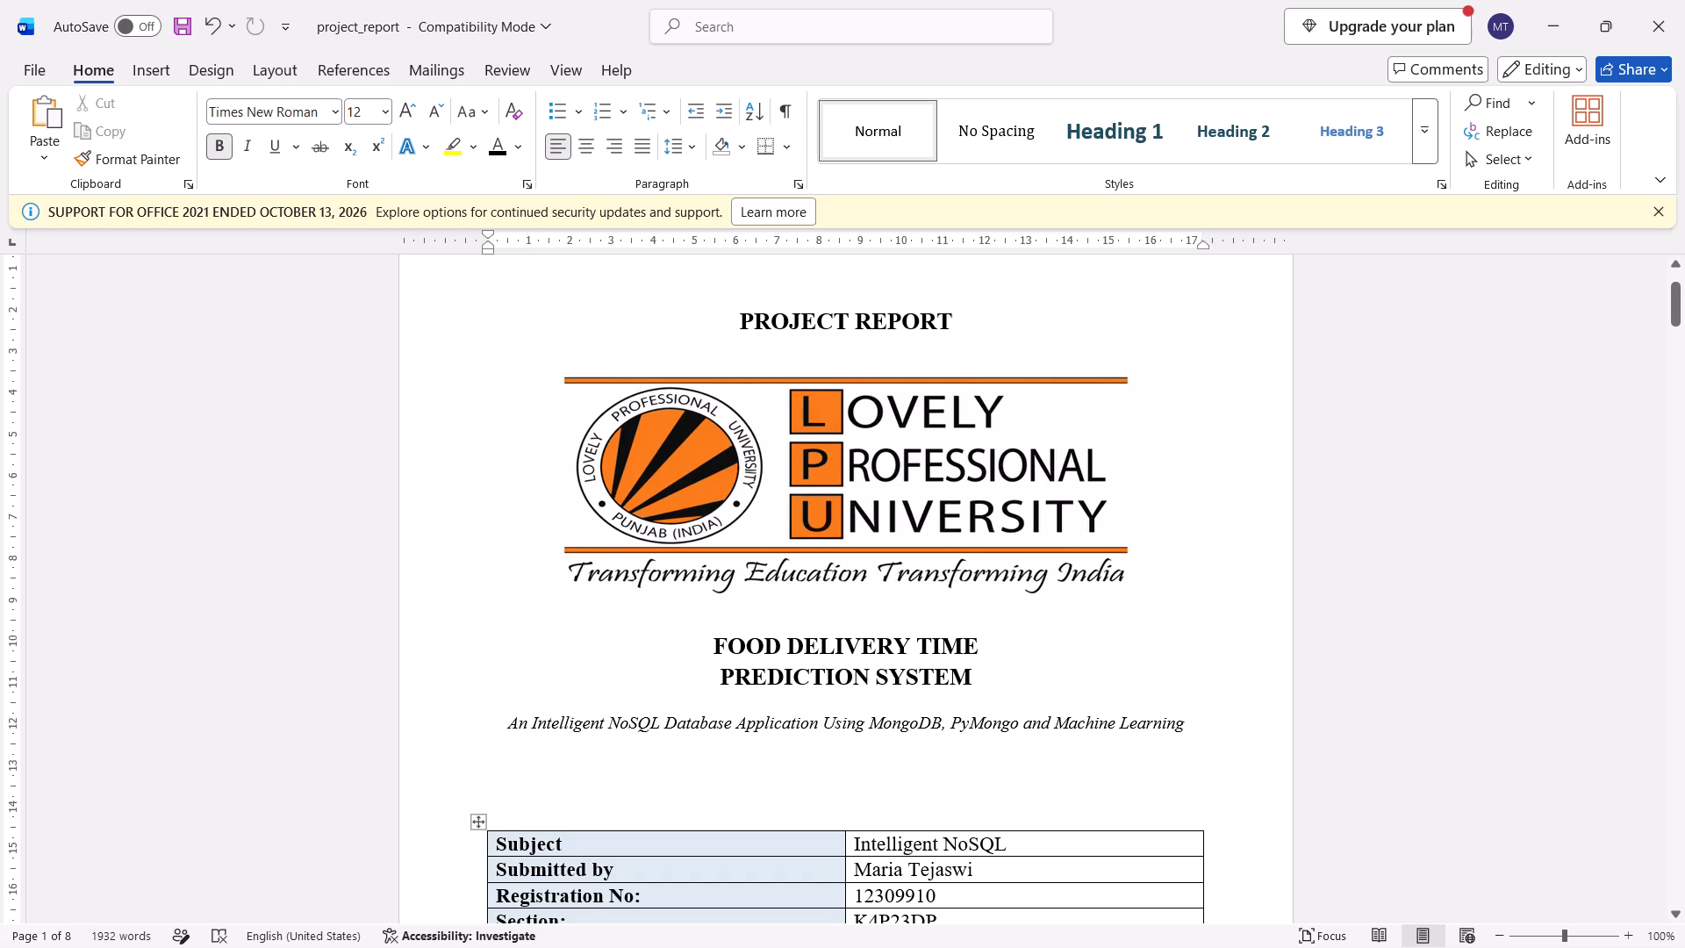
{"action": "left_click", "coordinate": [716, 645]}
{"action": "key", "text": "Return"}
Look over the cover page and save the project report.
{"action": "scroll", "coordinate": [716, 645], "scroll_direction": "down", "scroll_amount": 1}
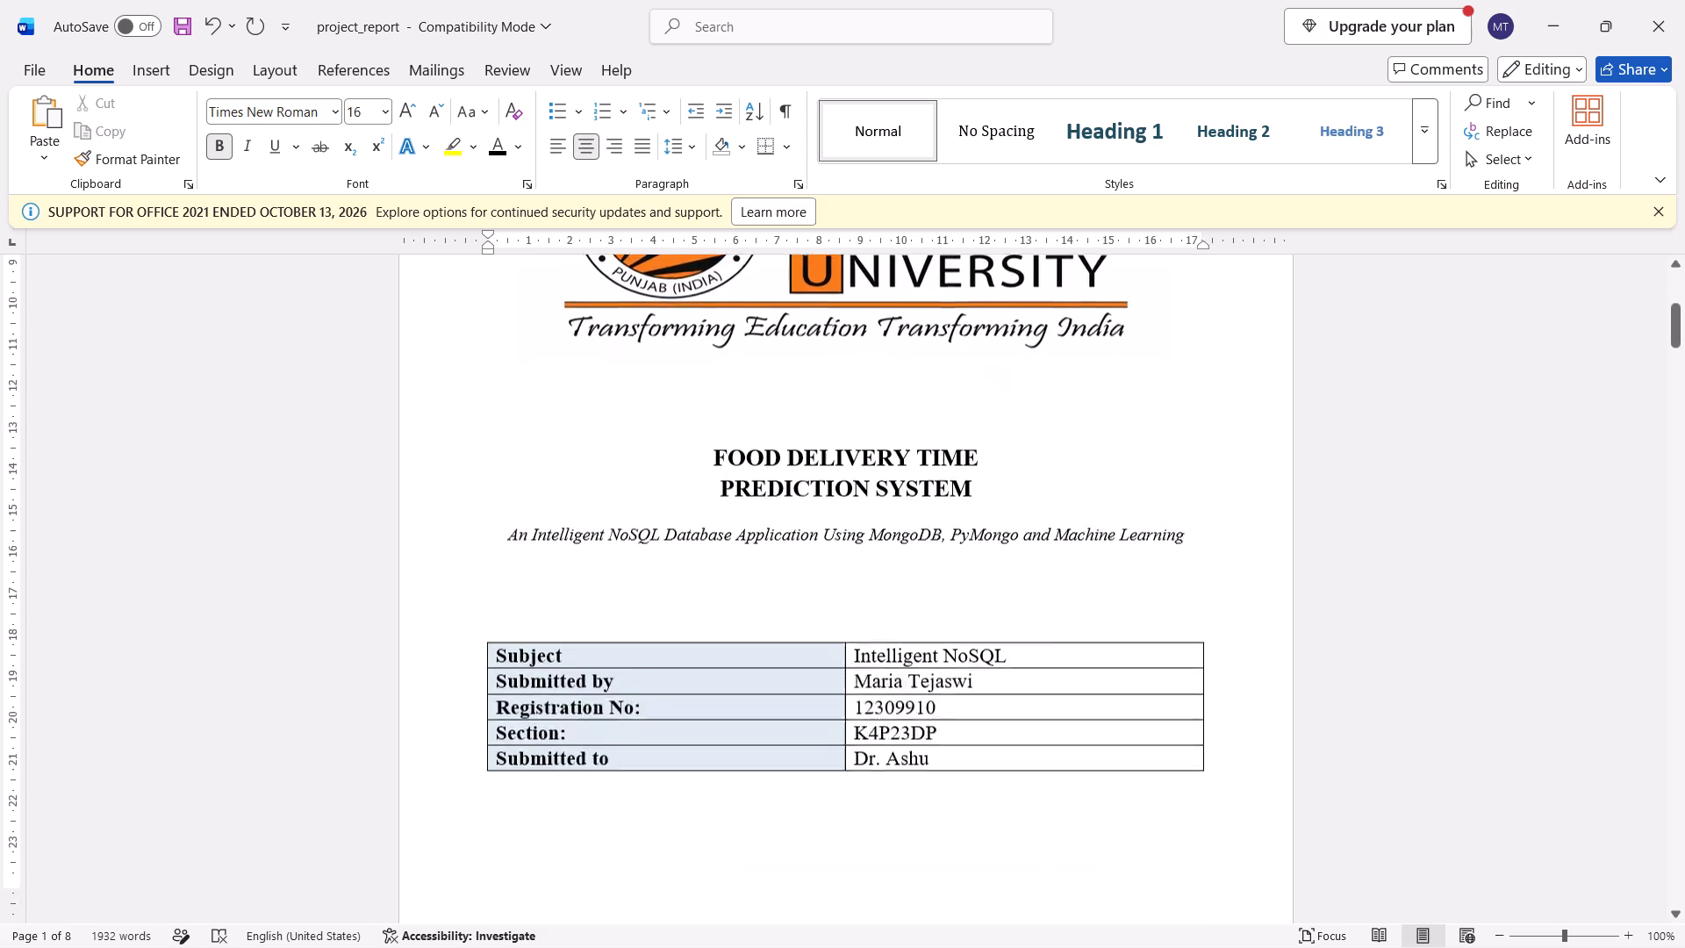
{"action": "scroll", "coordinate": [716, 645], "scroll_direction": "down", "scroll_amount": 1}
{"action": "scroll", "coordinate": [884, 460], "scroll_direction": "up", "scroll_amount": 3}
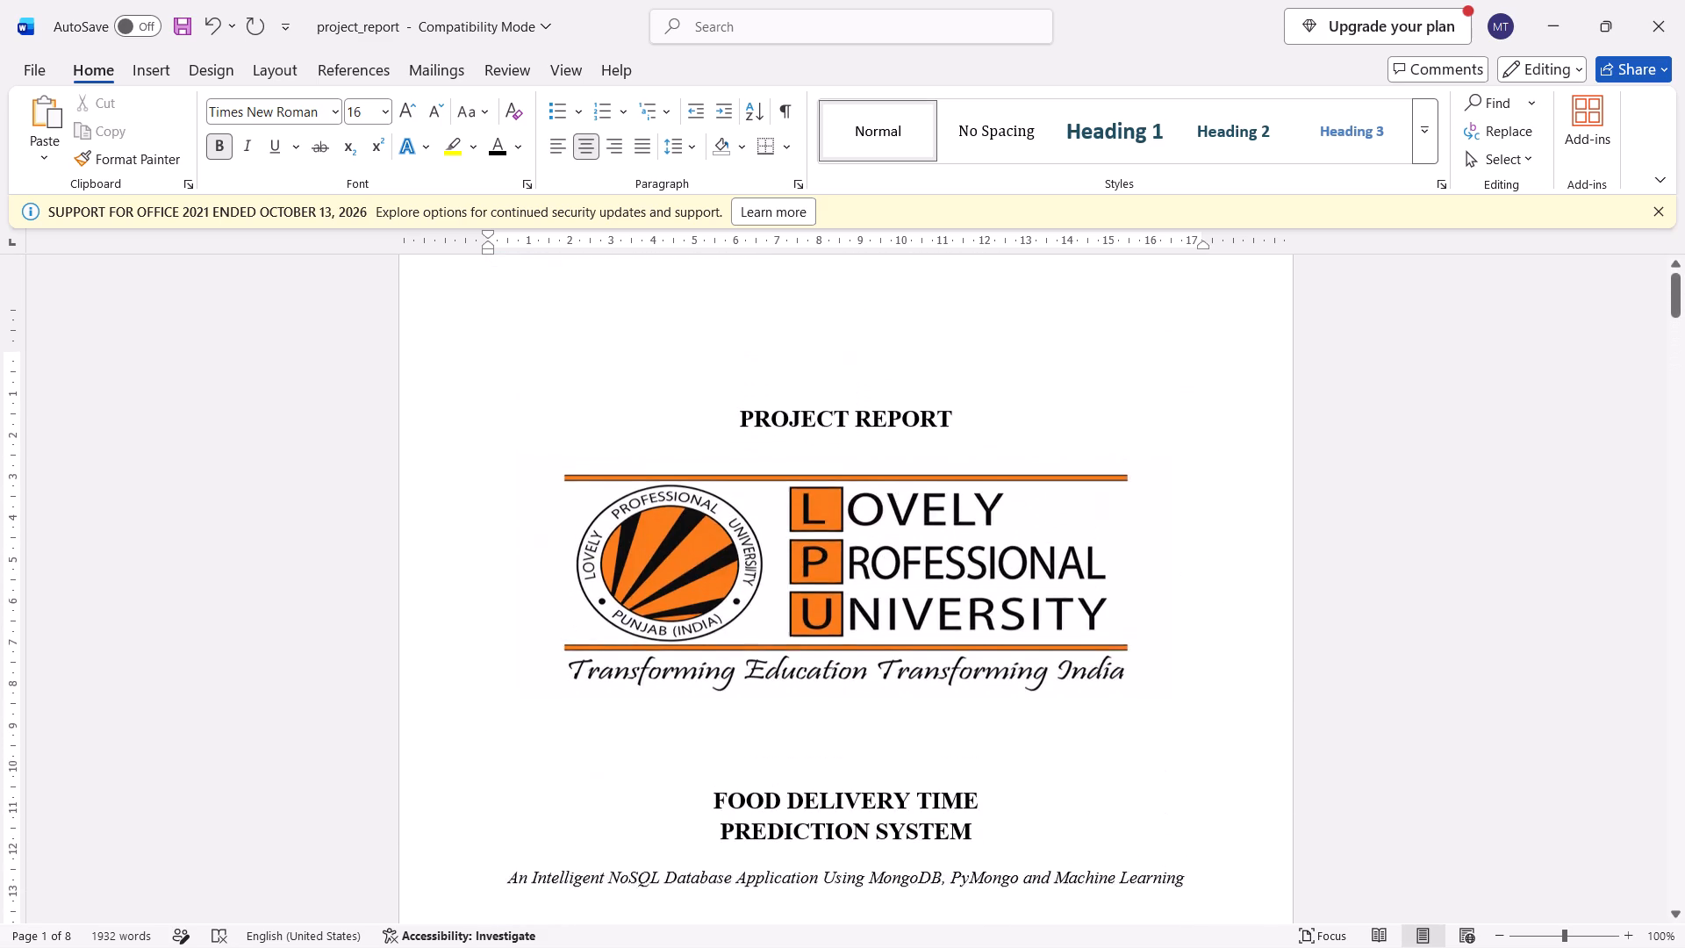
{"action": "scroll", "coordinate": [884, 460], "scroll_direction": "down", "scroll_amount": 7}
{"action": "scroll", "coordinate": [884, 460], "scroll_direction": "up", "scroll_amount": 8}
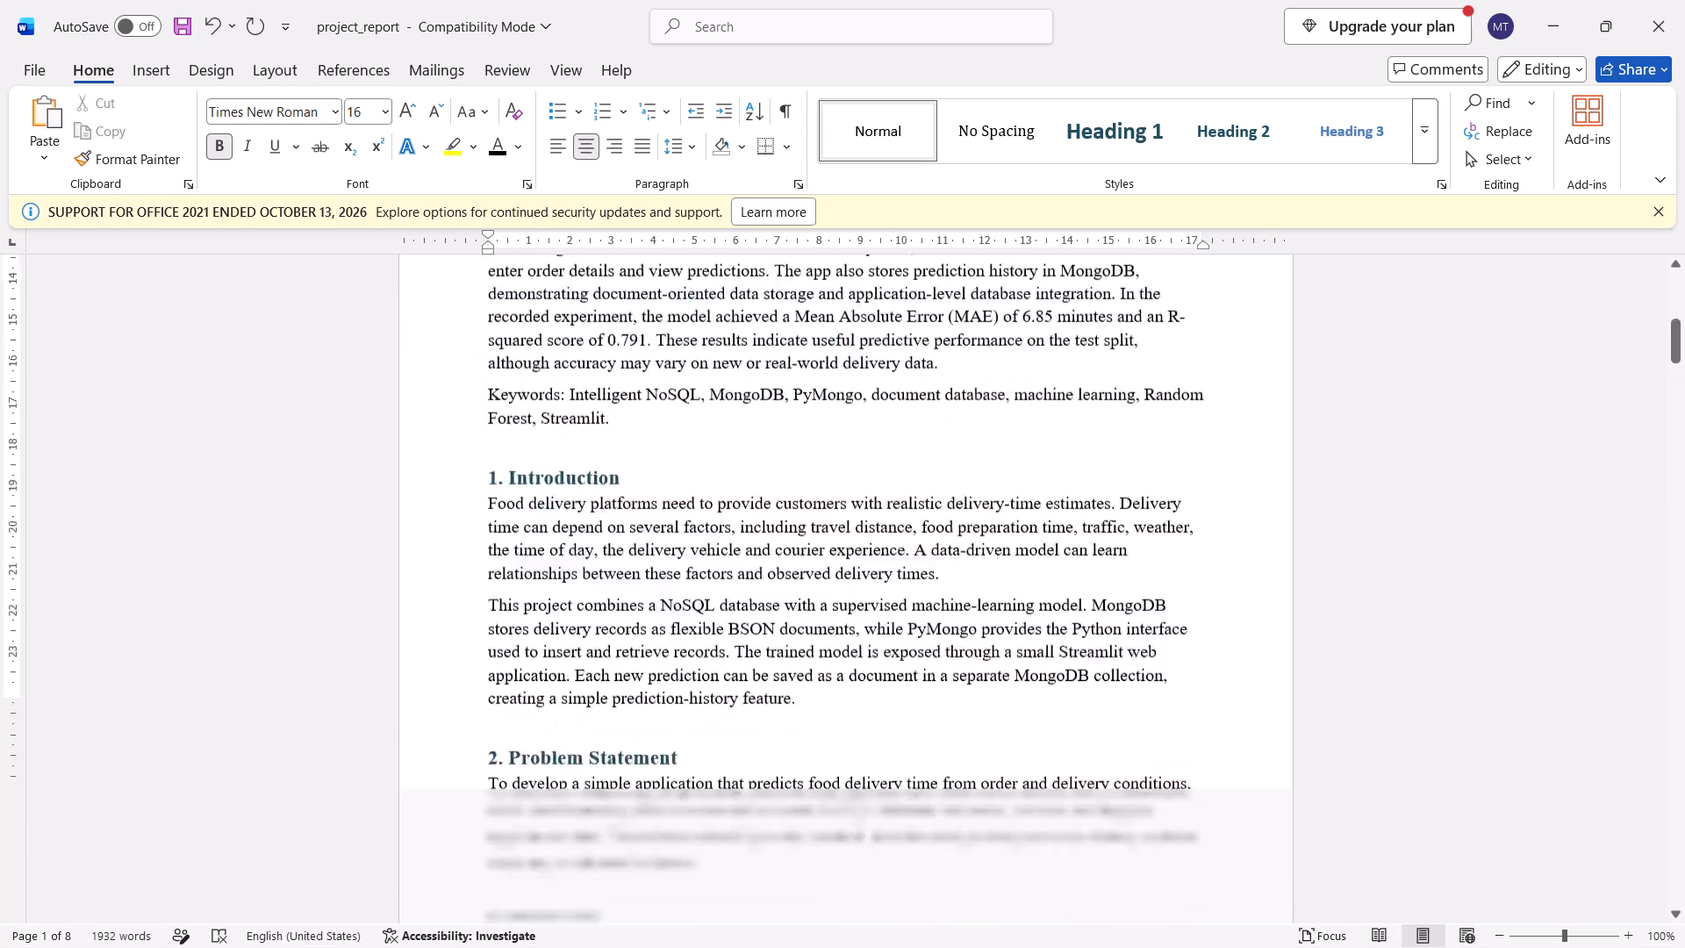
{"action": "scroll", "coordinate": [884, 460], "scroll_direction": "up", "scroll_amount": 4}
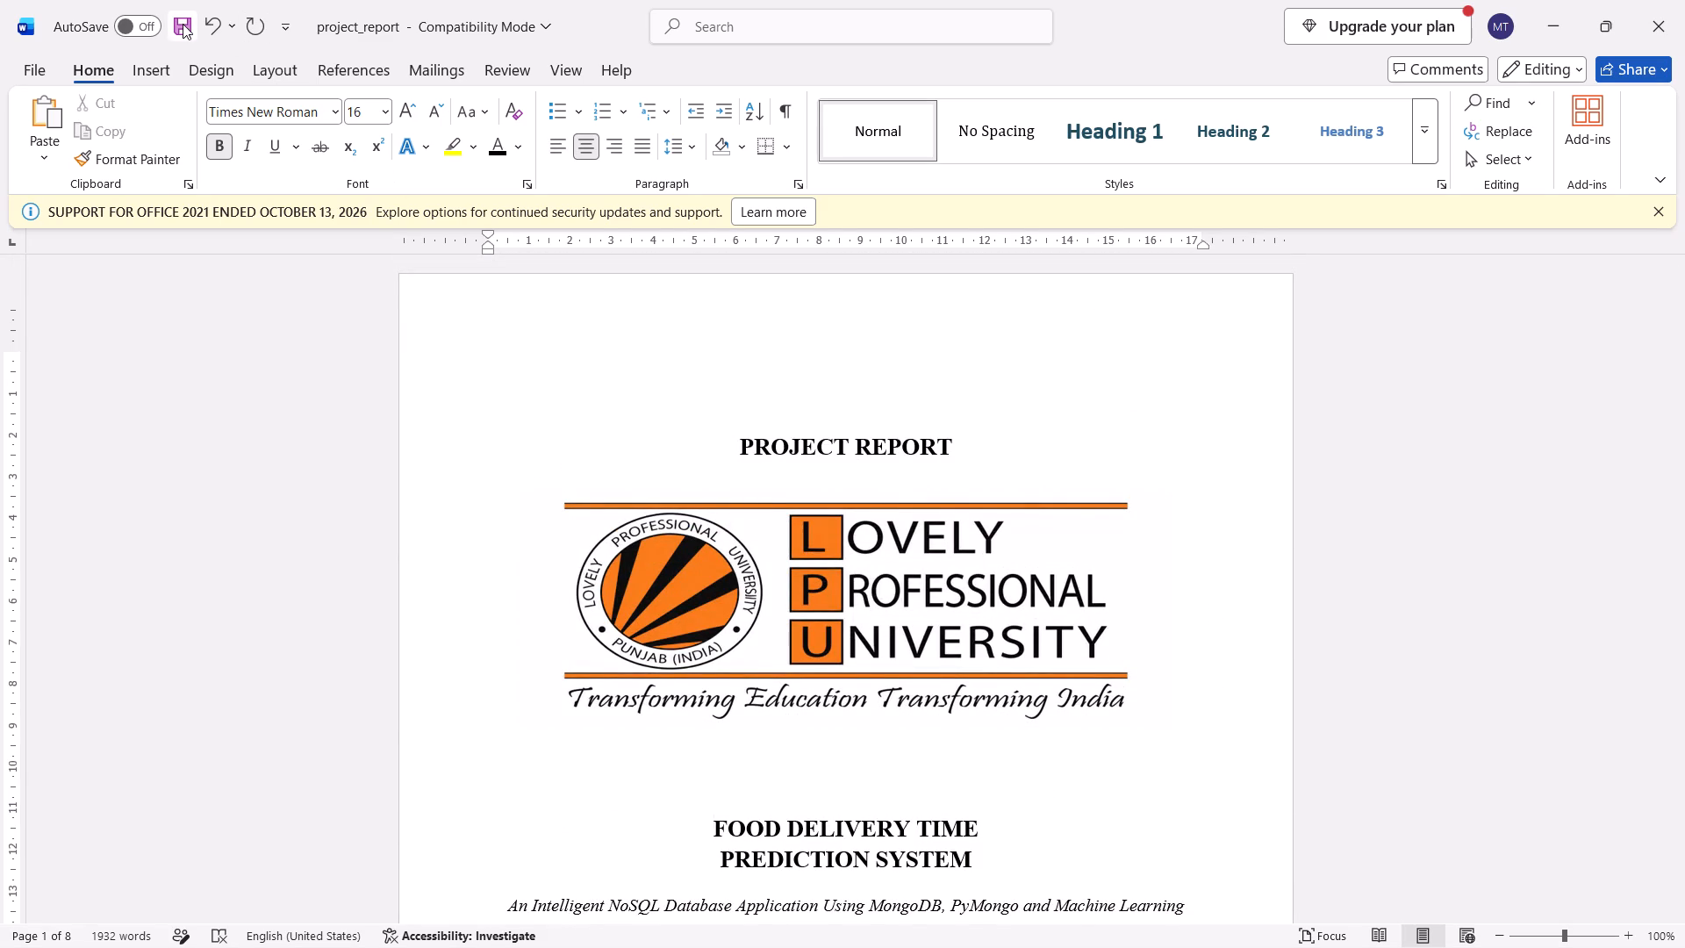
{"action": "left_click", "coordinate": [183, 24]}
{"action": "left_click", "coordinate": [48, 72]}
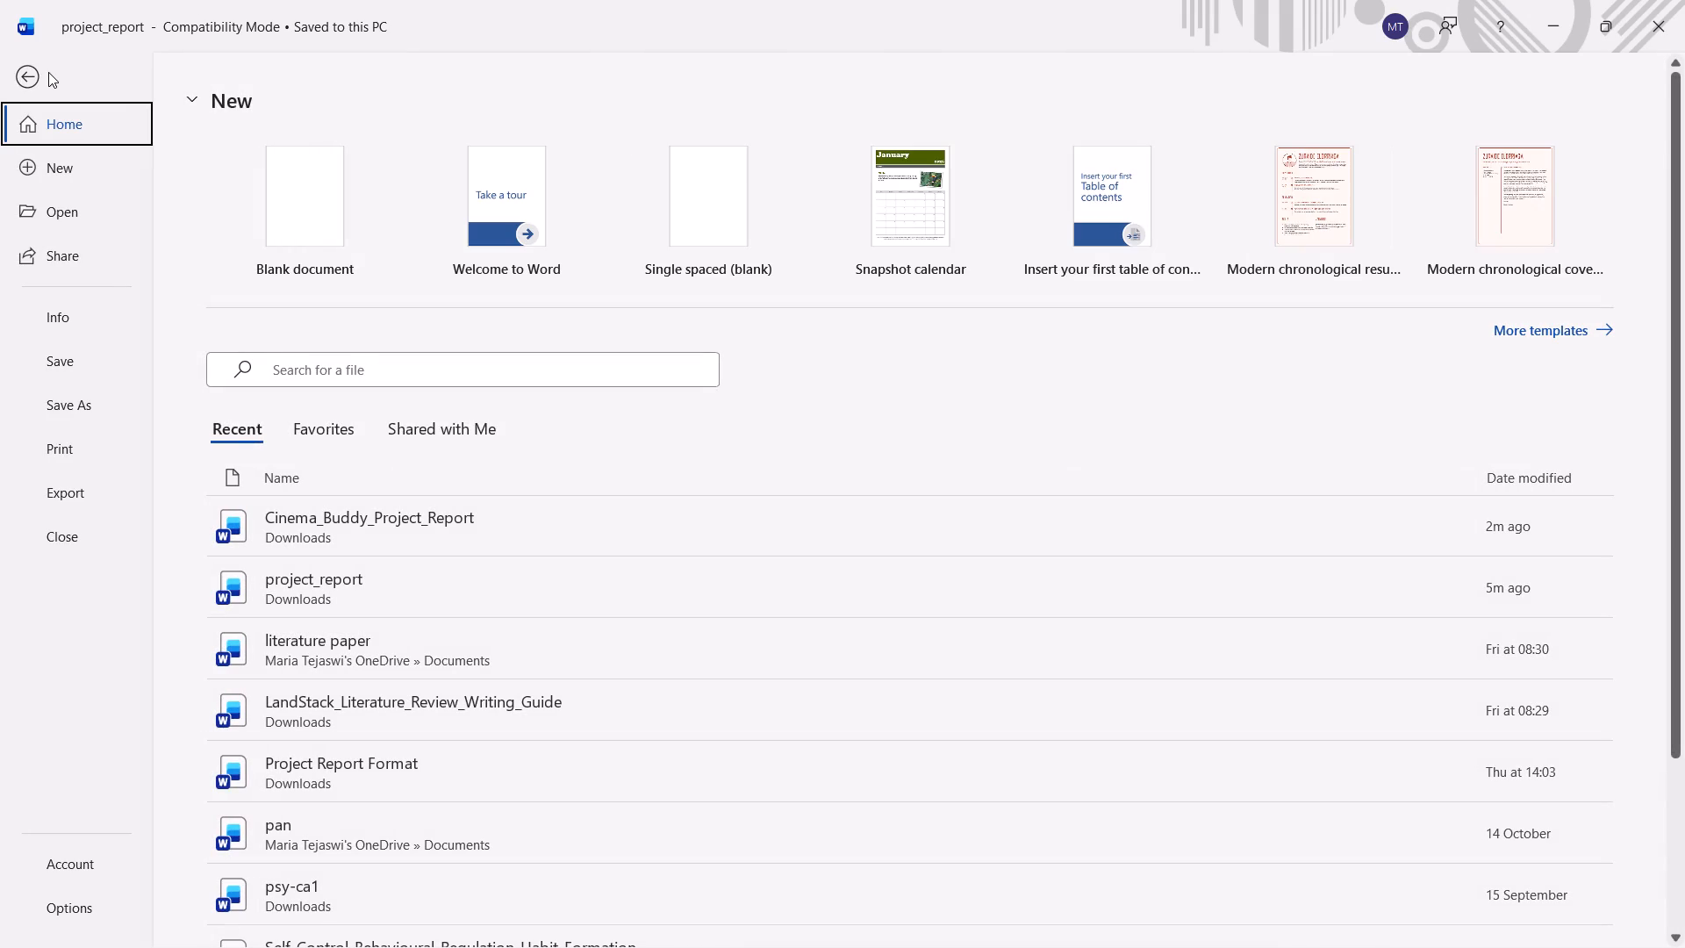
{"action": "left_click", "coordinate": [29, 75]}
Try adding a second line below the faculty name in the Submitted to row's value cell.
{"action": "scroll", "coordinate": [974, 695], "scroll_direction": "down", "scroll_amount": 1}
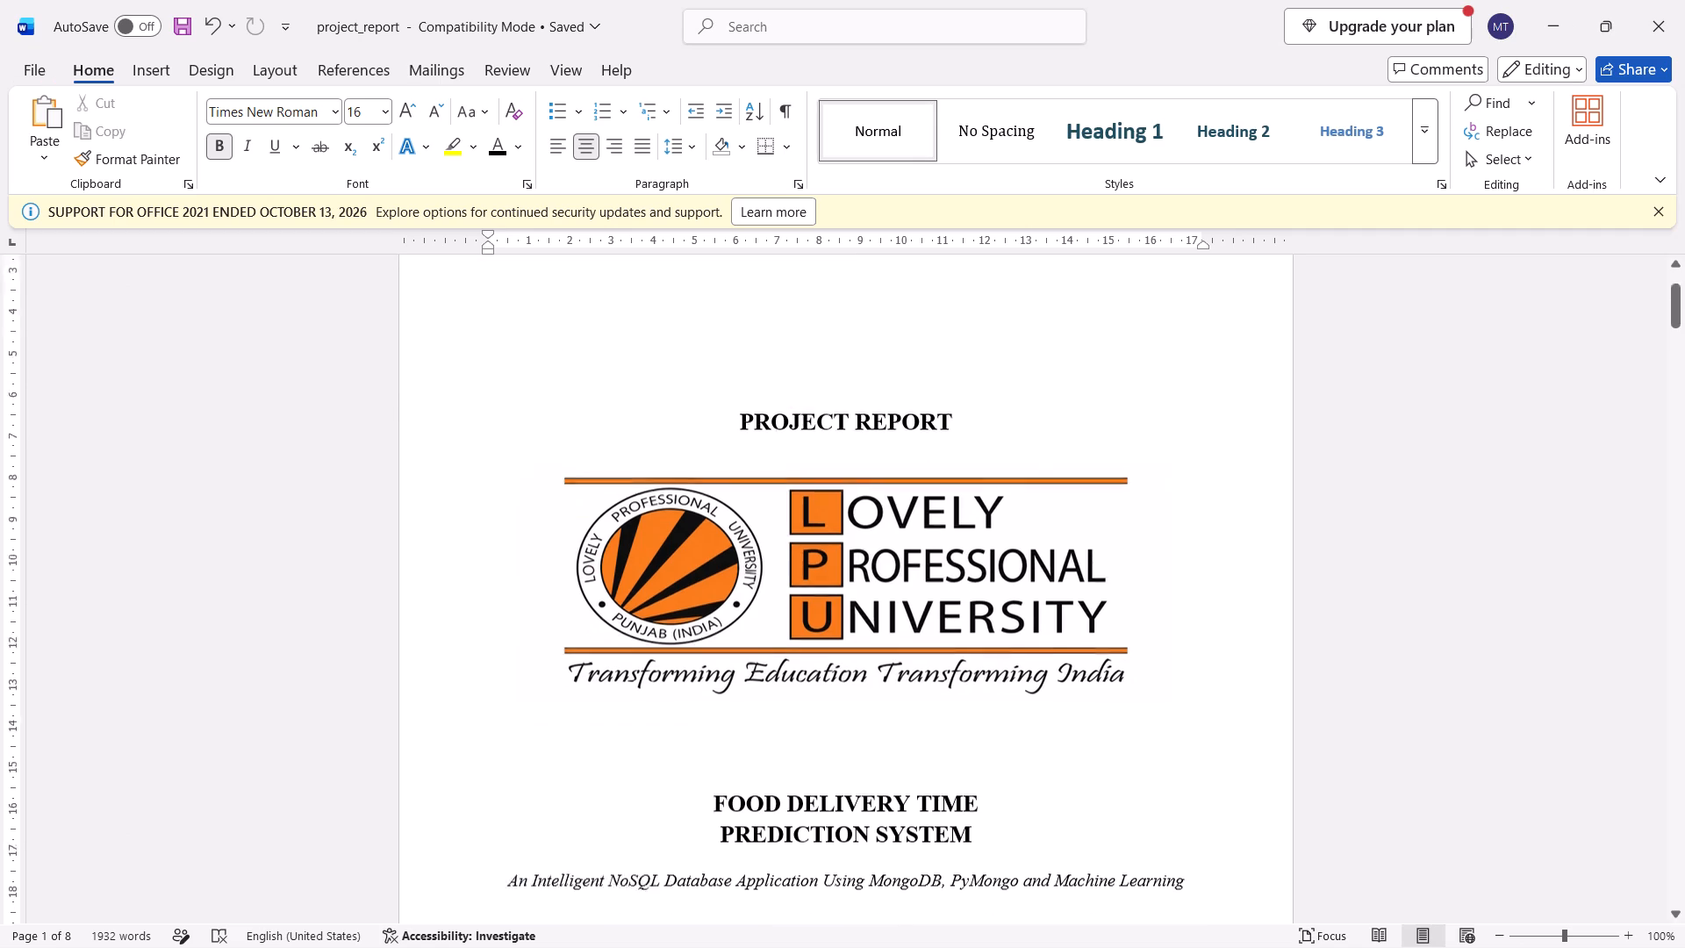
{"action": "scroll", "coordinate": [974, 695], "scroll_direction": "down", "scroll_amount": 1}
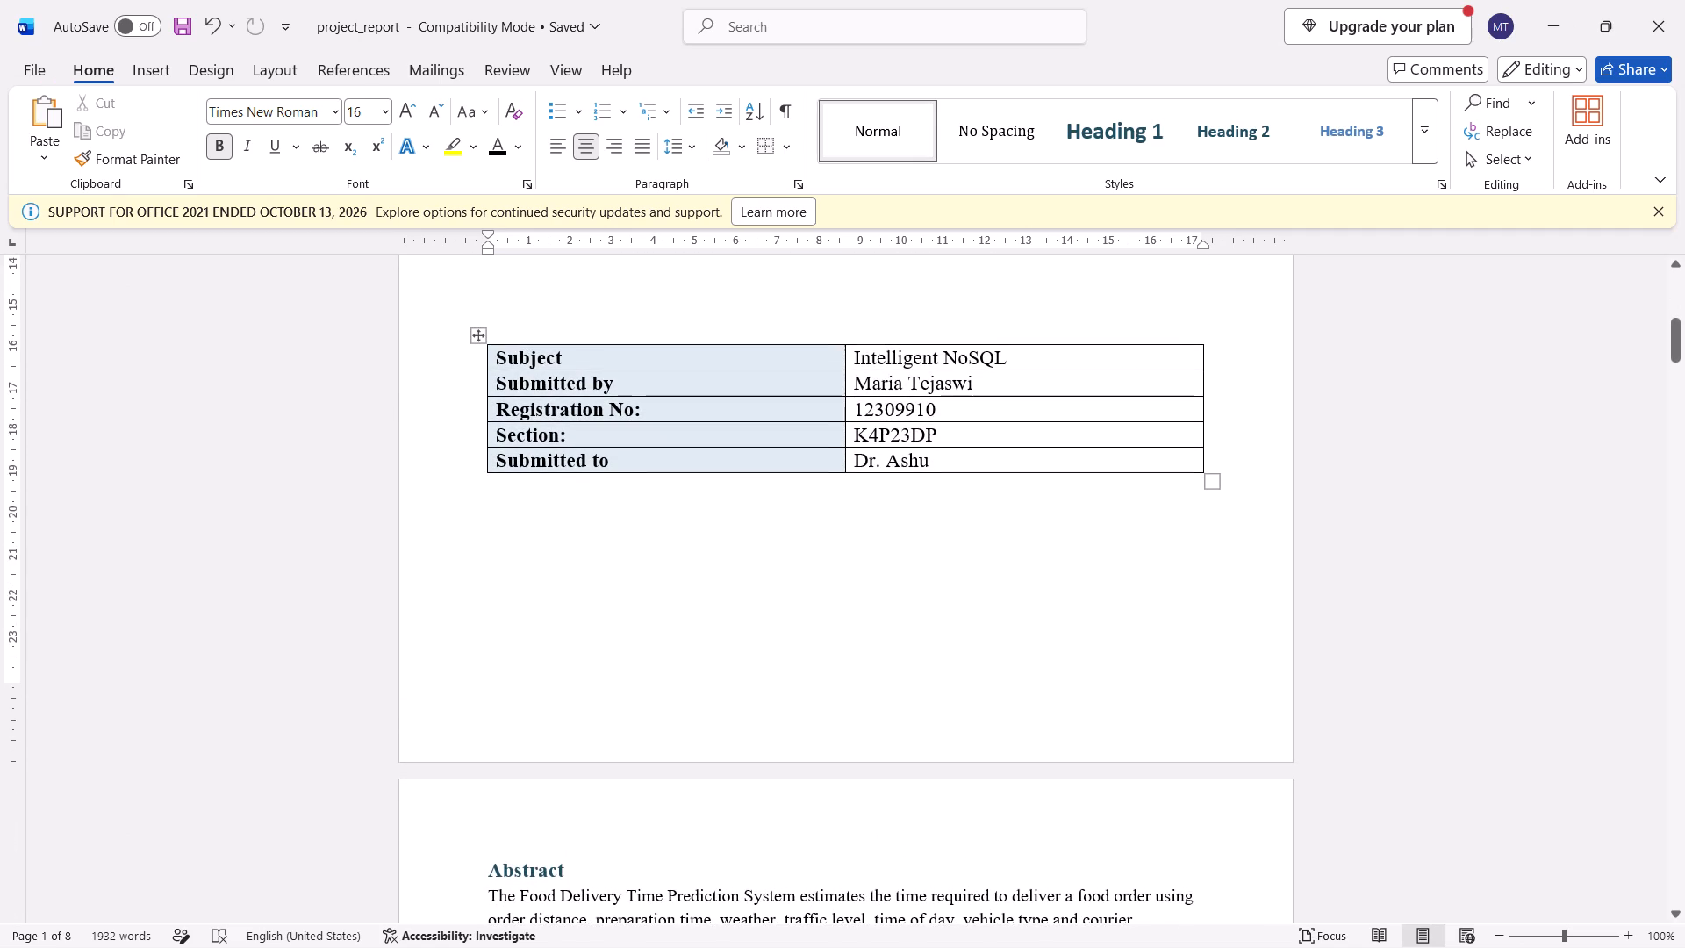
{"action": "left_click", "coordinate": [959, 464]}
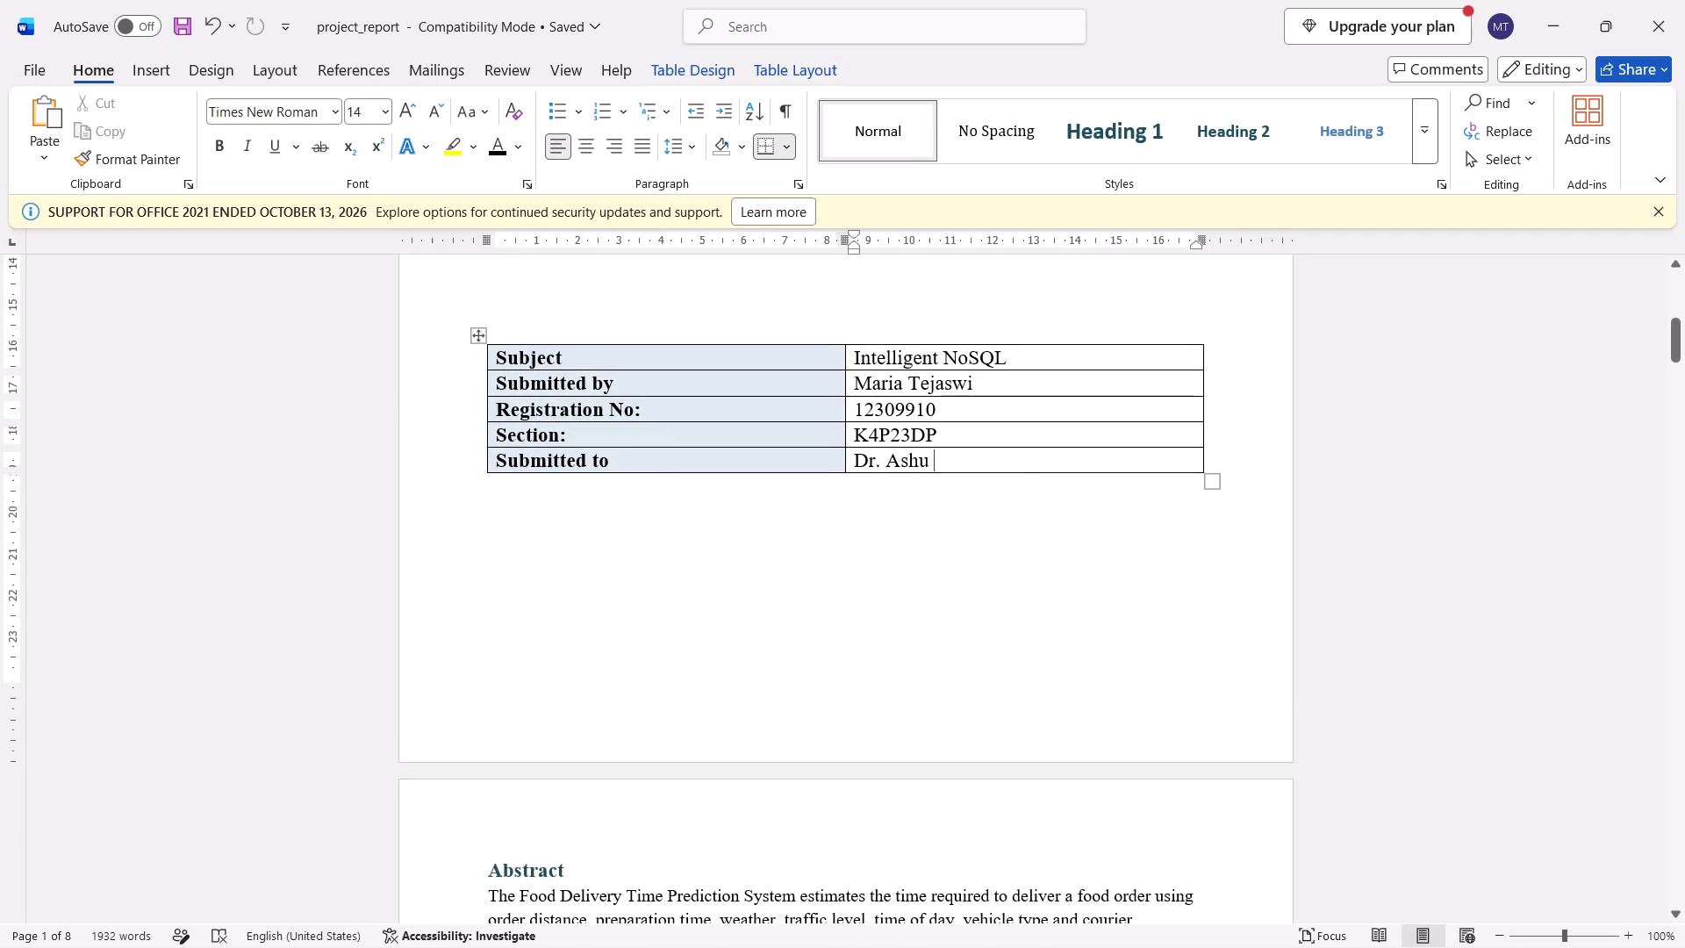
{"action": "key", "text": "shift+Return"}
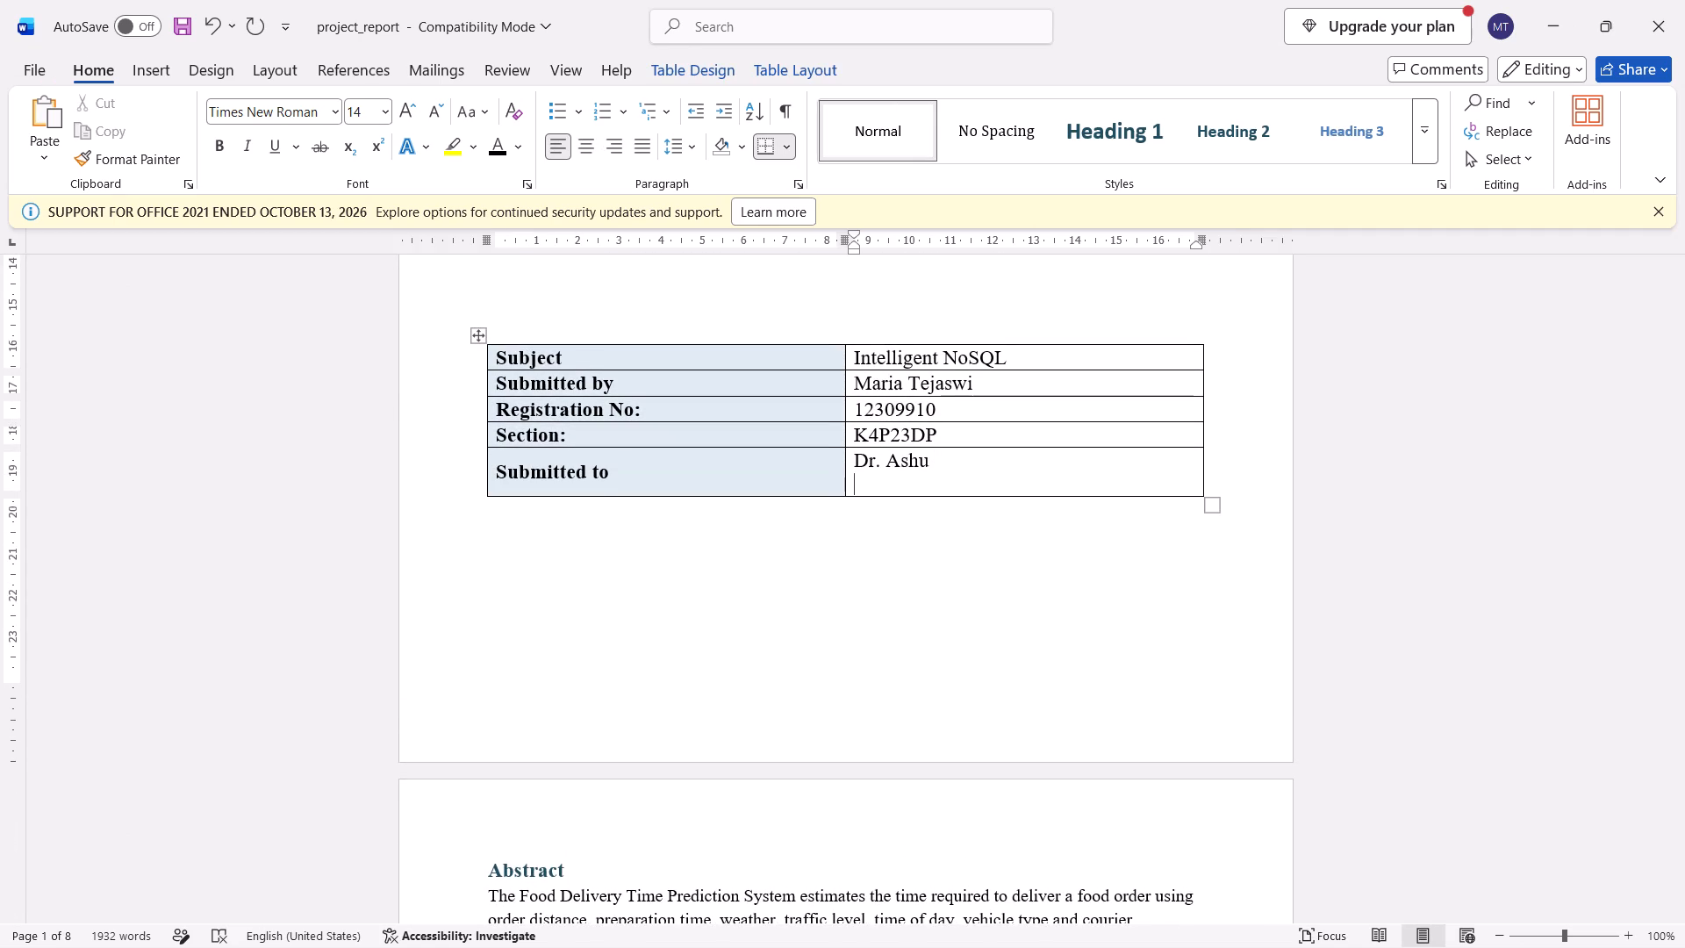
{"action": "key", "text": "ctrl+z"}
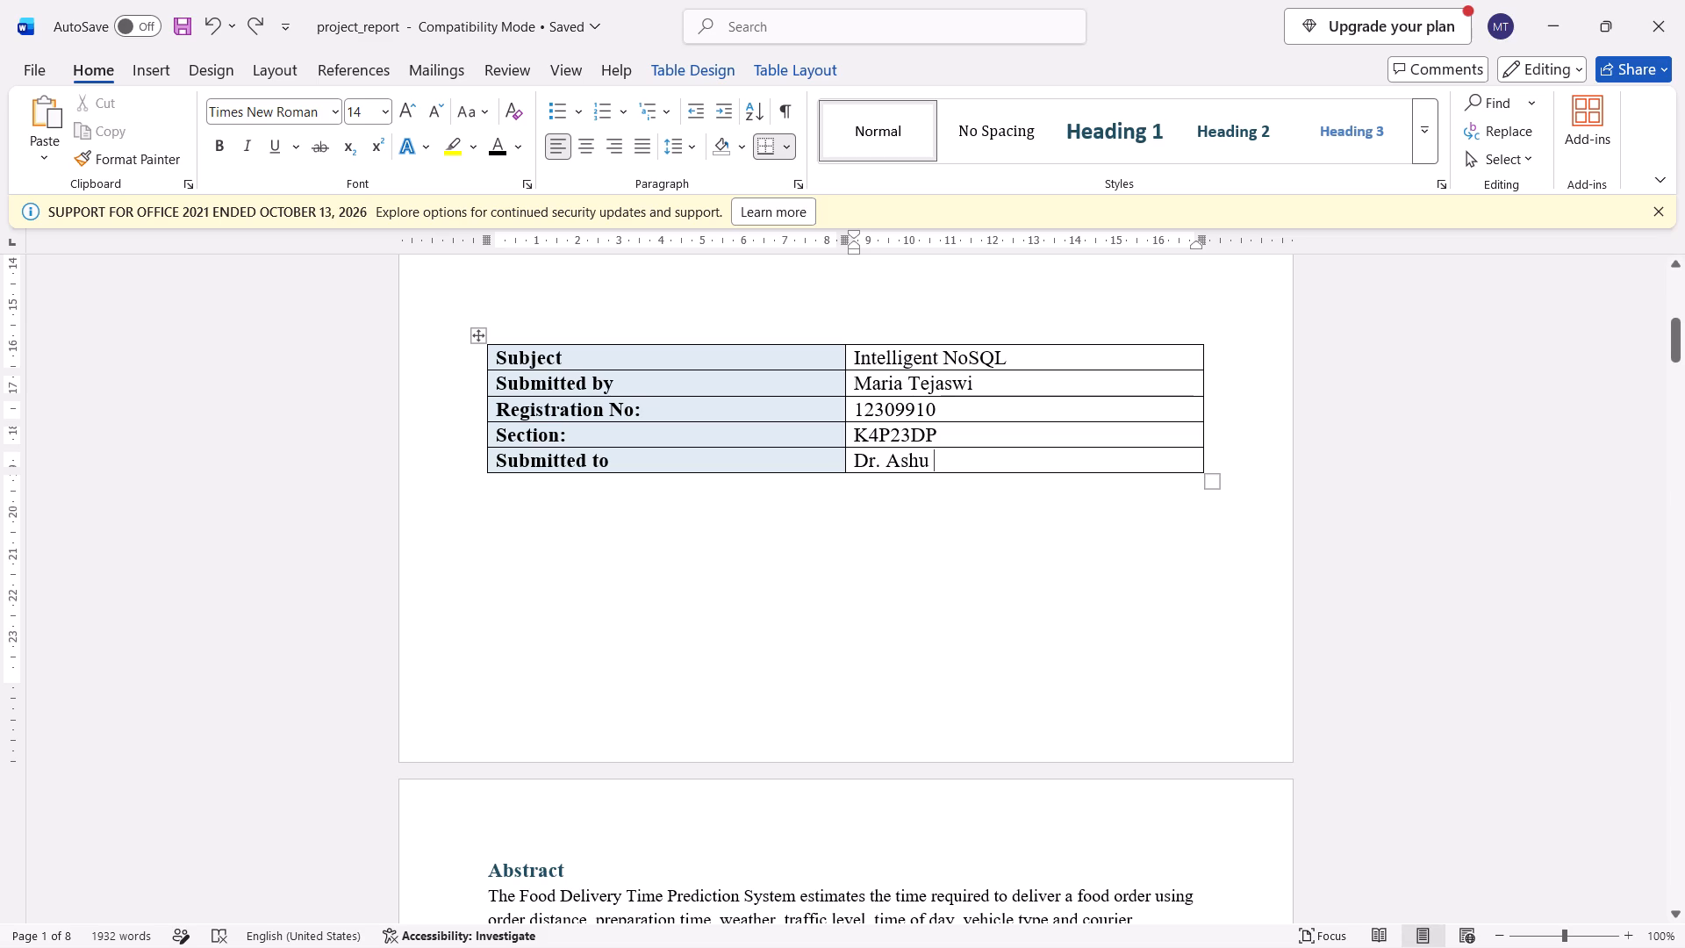
Insert a new row below the Submitted to row of the cover page table.
{"action": "left_click", "coordinate": [1192, 471]}
{"action": "right_click", "coordinate": [1192, 471]}
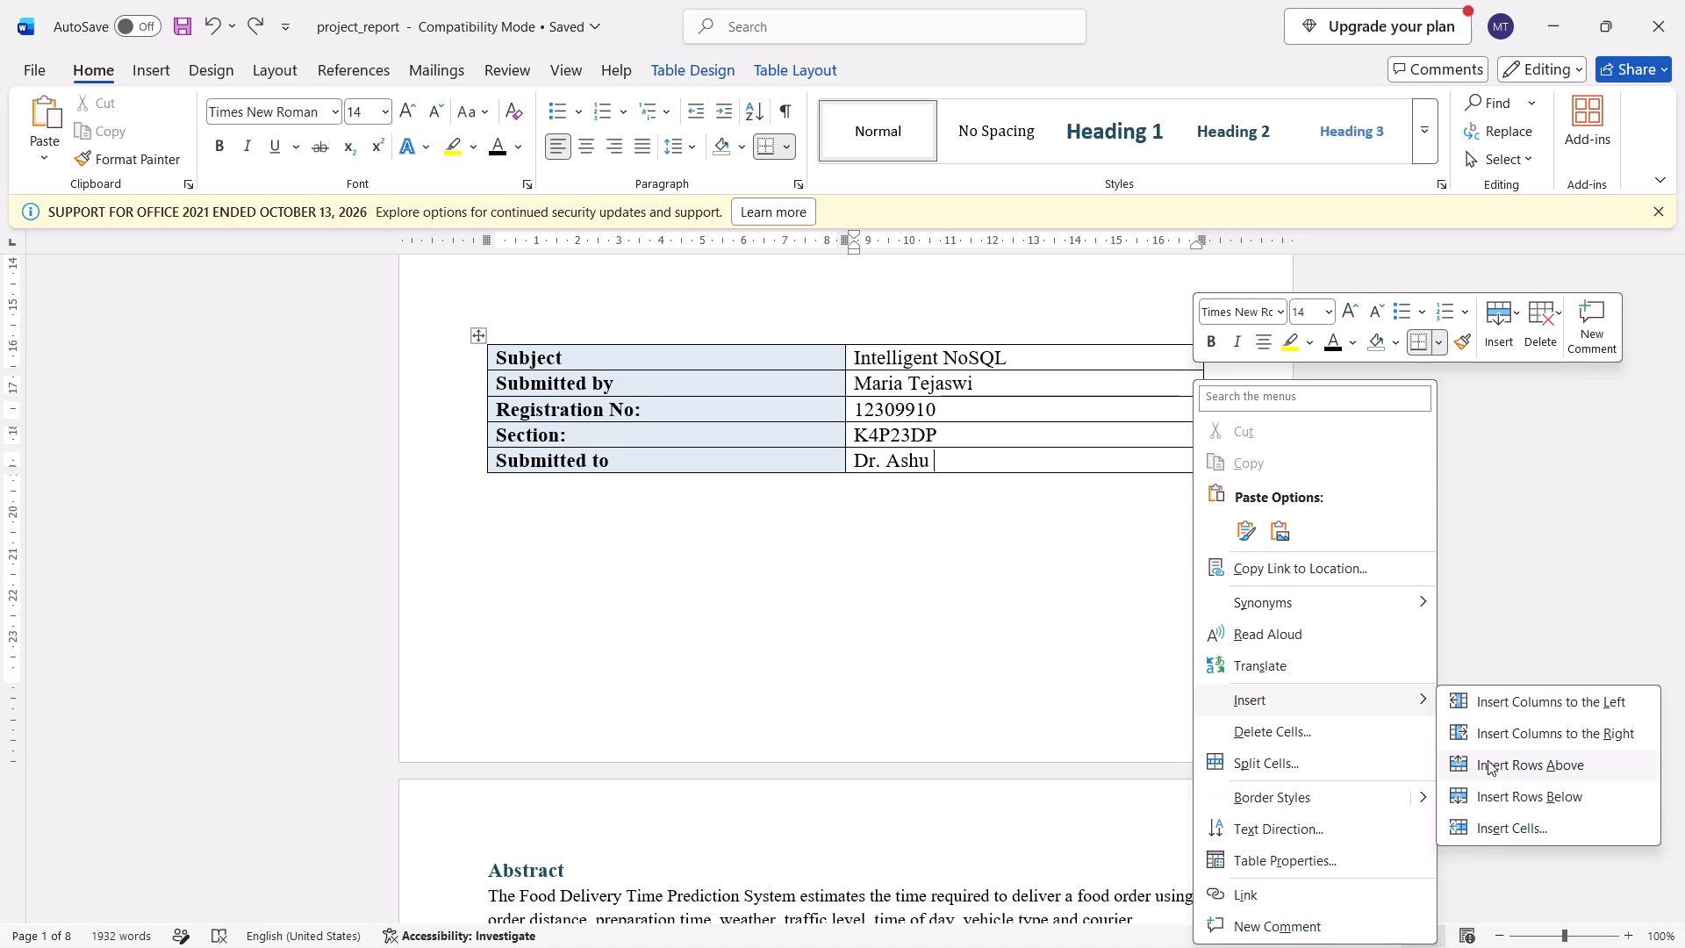
{"action": "left_click", "coordinate": [1499, 791]}
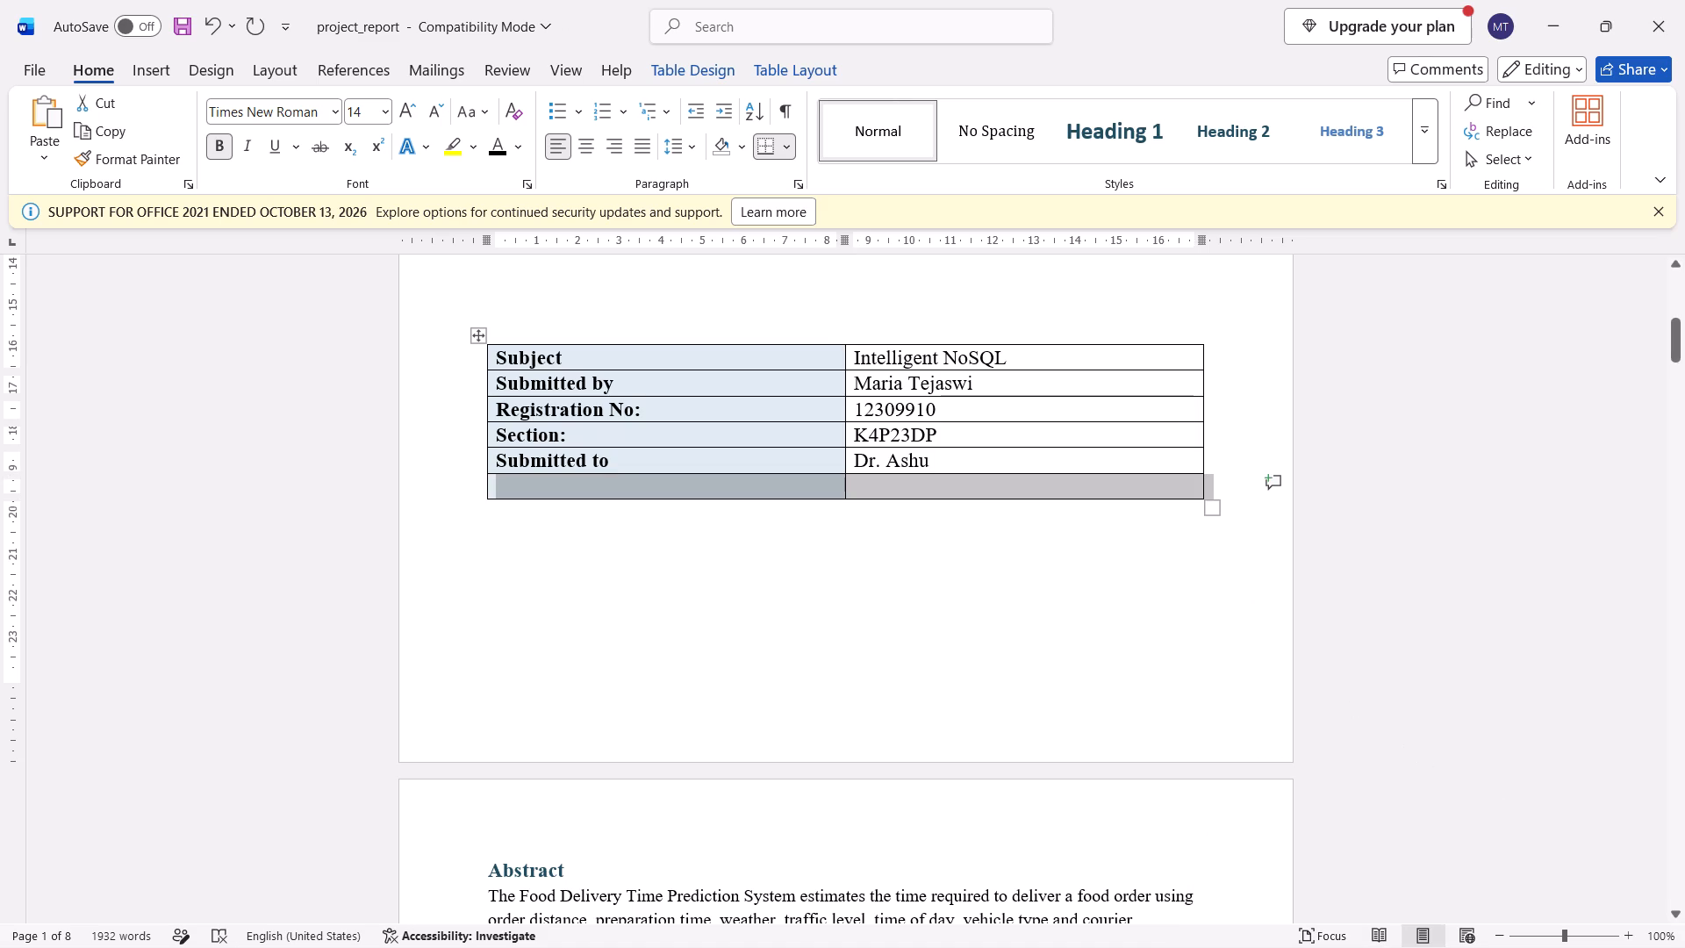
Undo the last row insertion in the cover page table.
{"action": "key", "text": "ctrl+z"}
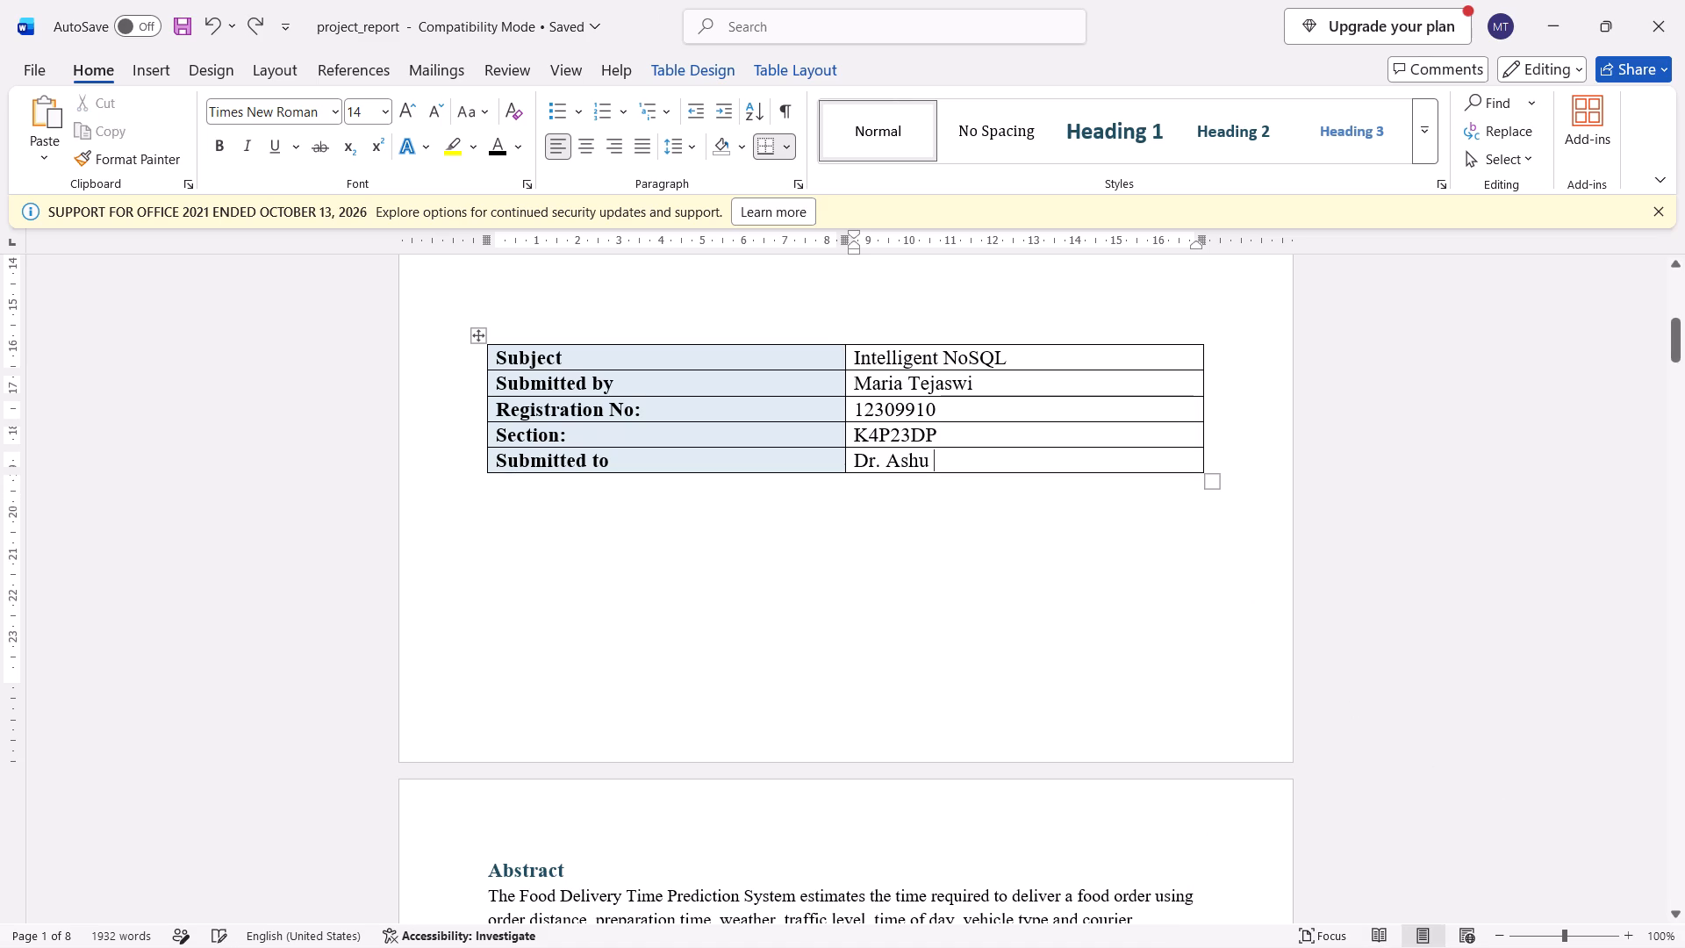
Insert a new row below the "Submitted to" row of the cover page table.
{"action": "right_click", "coordinate": [1165, 423]}
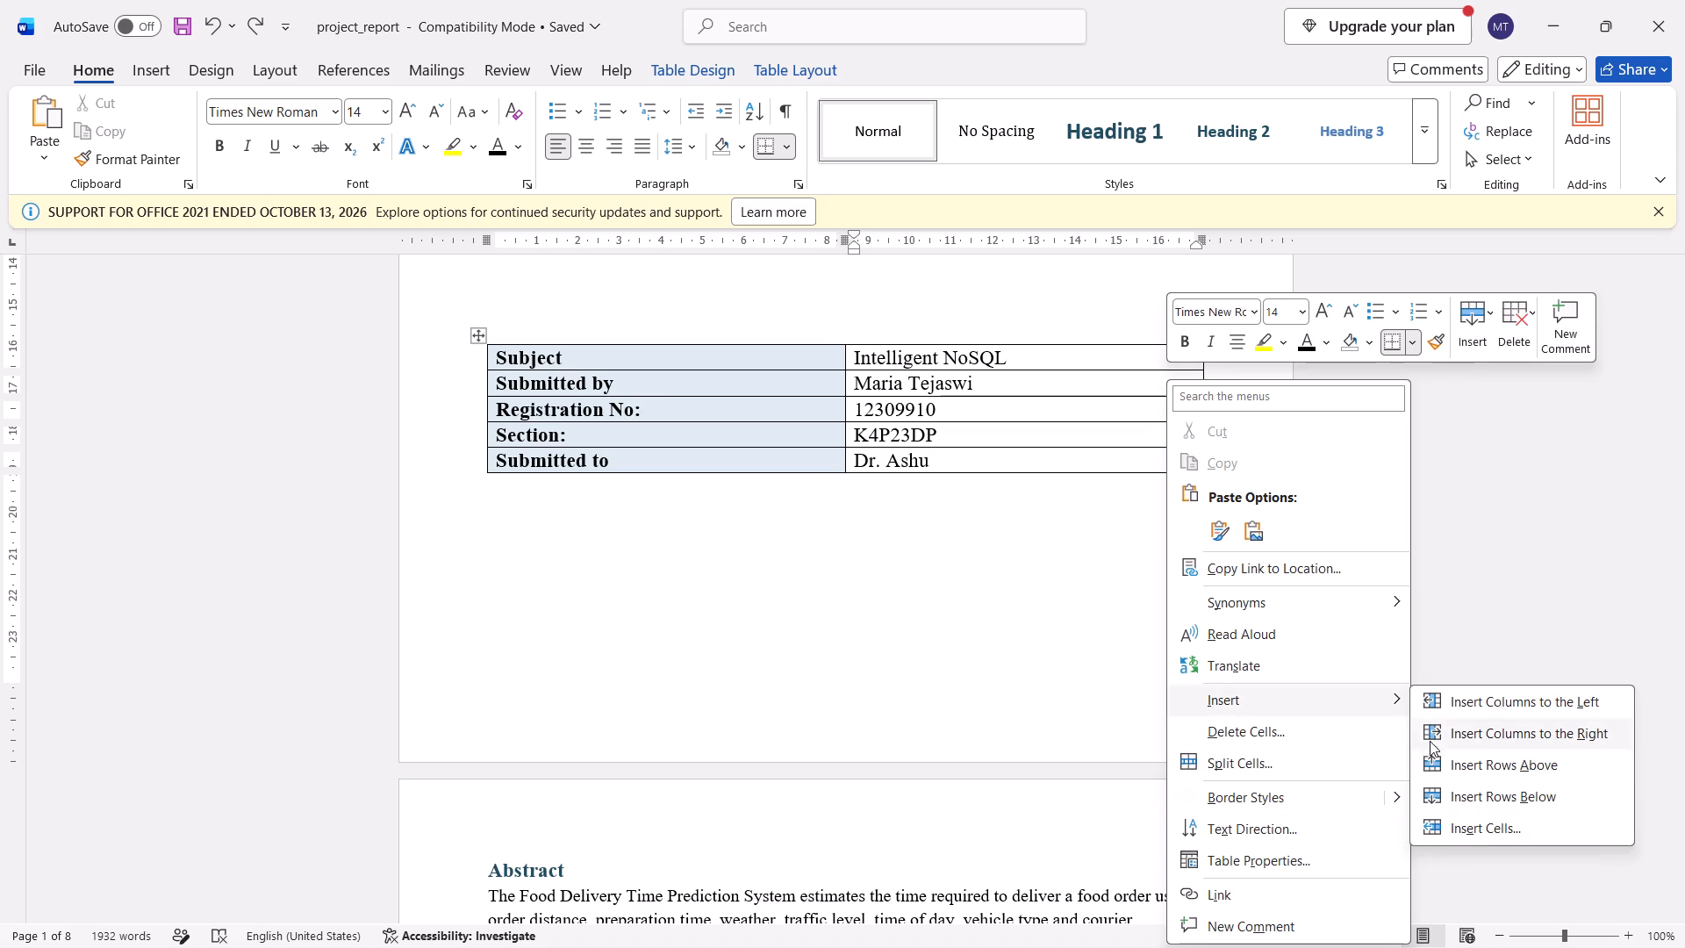
{"action": "left_click", "coordinate": [1456, 786]}
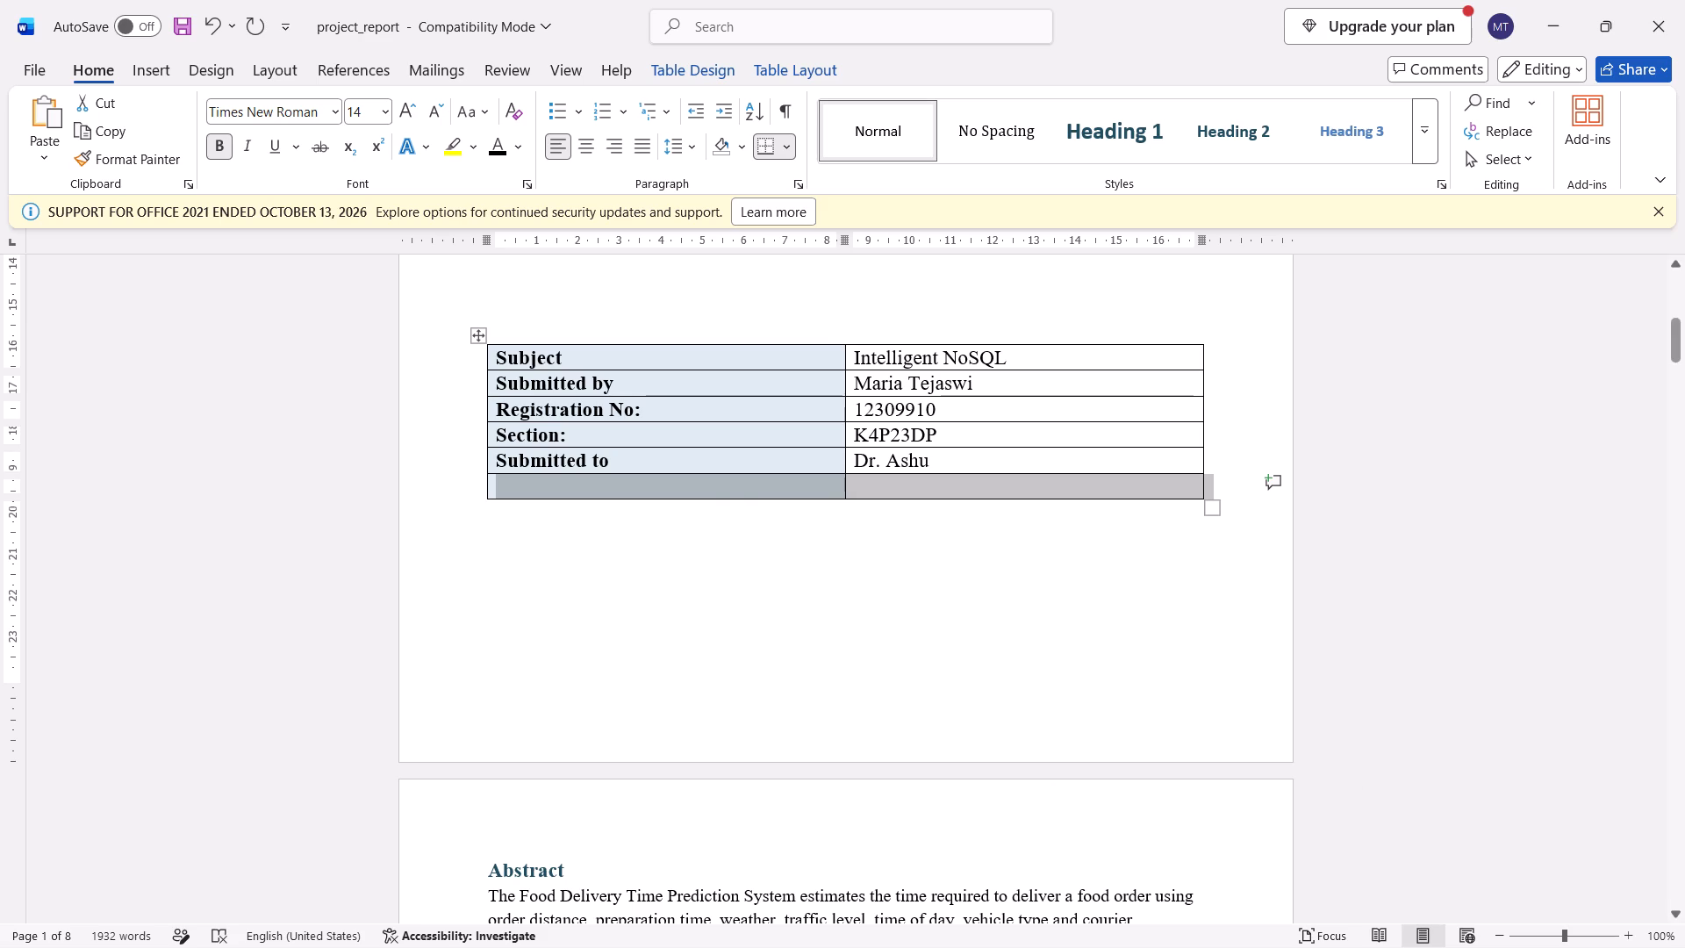
{"action": "left_click", "coordinate": [714, 480]}
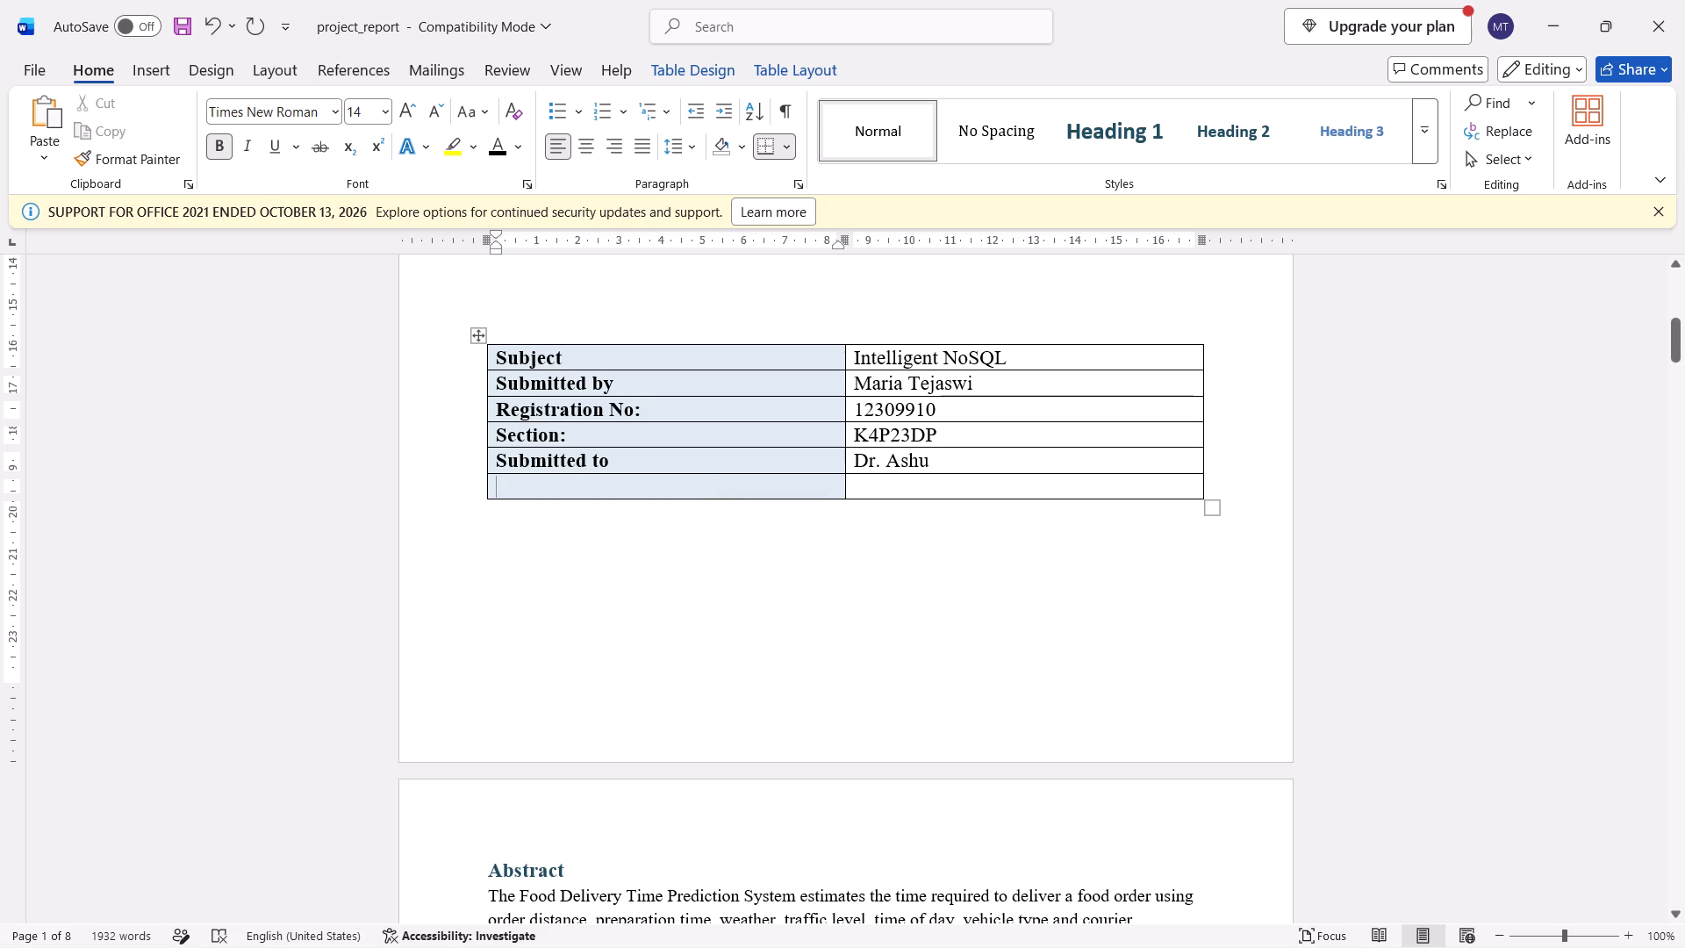
Move the "Submitted to" label and the faculty name down into the new last row of the table.
{"action": "left_click_drag", "start_coordinate": [614, 455], "coordinate": [509, 460]}
{"action": "key", "text": "ctrl+x"}
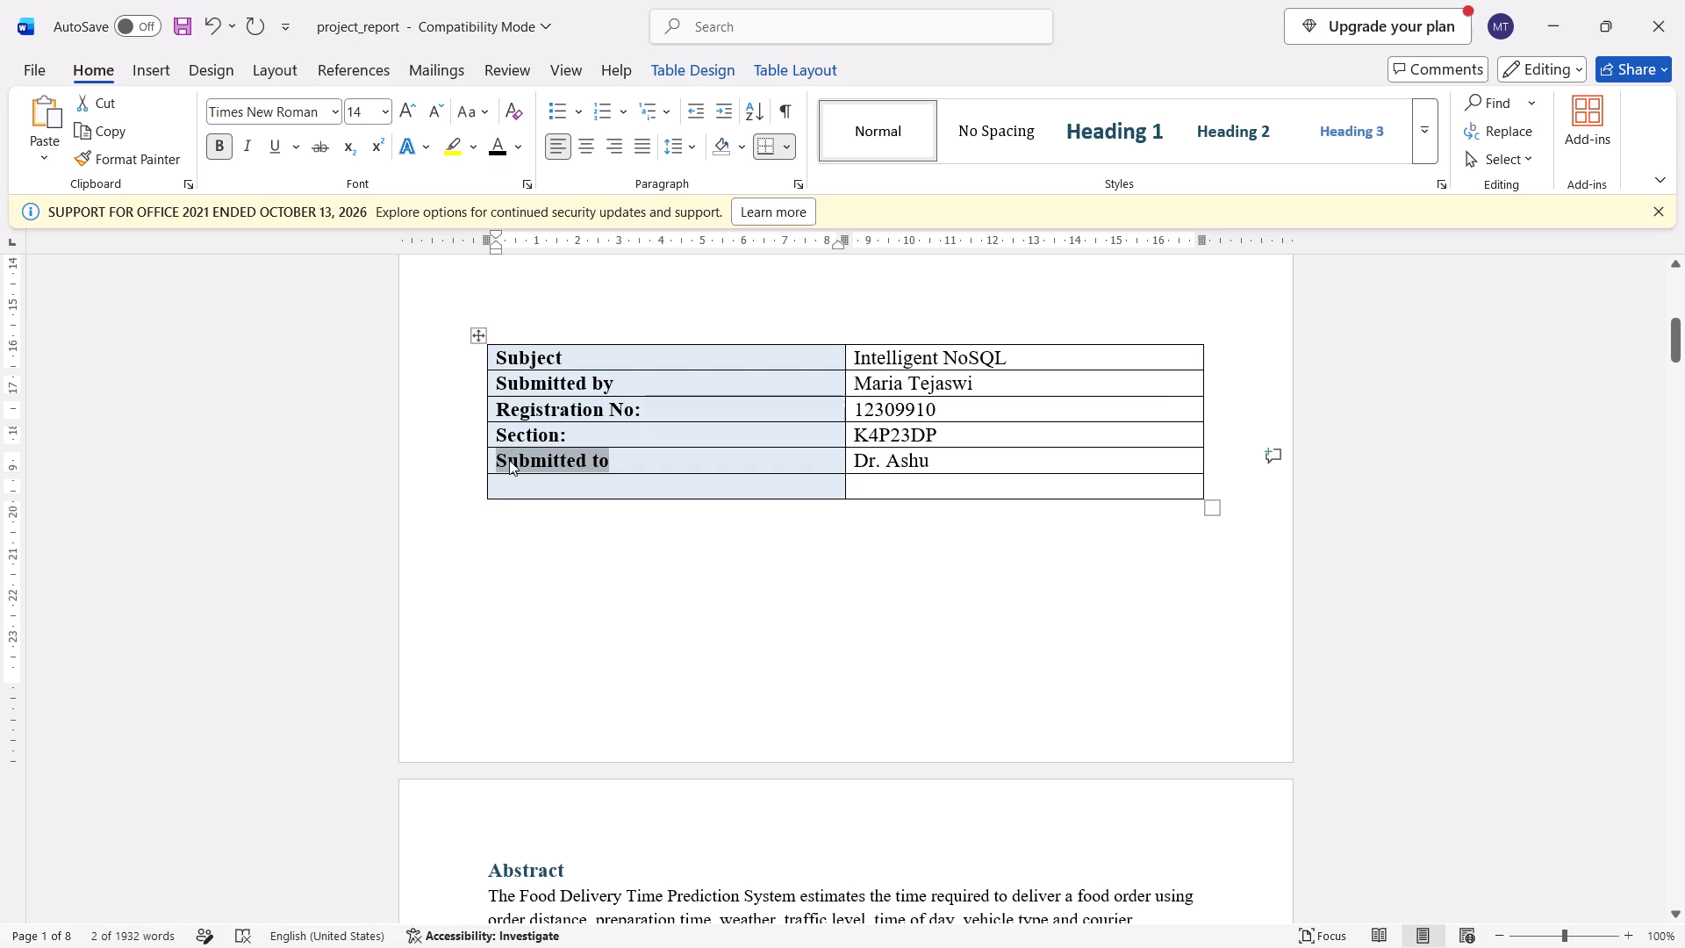
{"action": "left_click", "coordinate": [527, 486]}
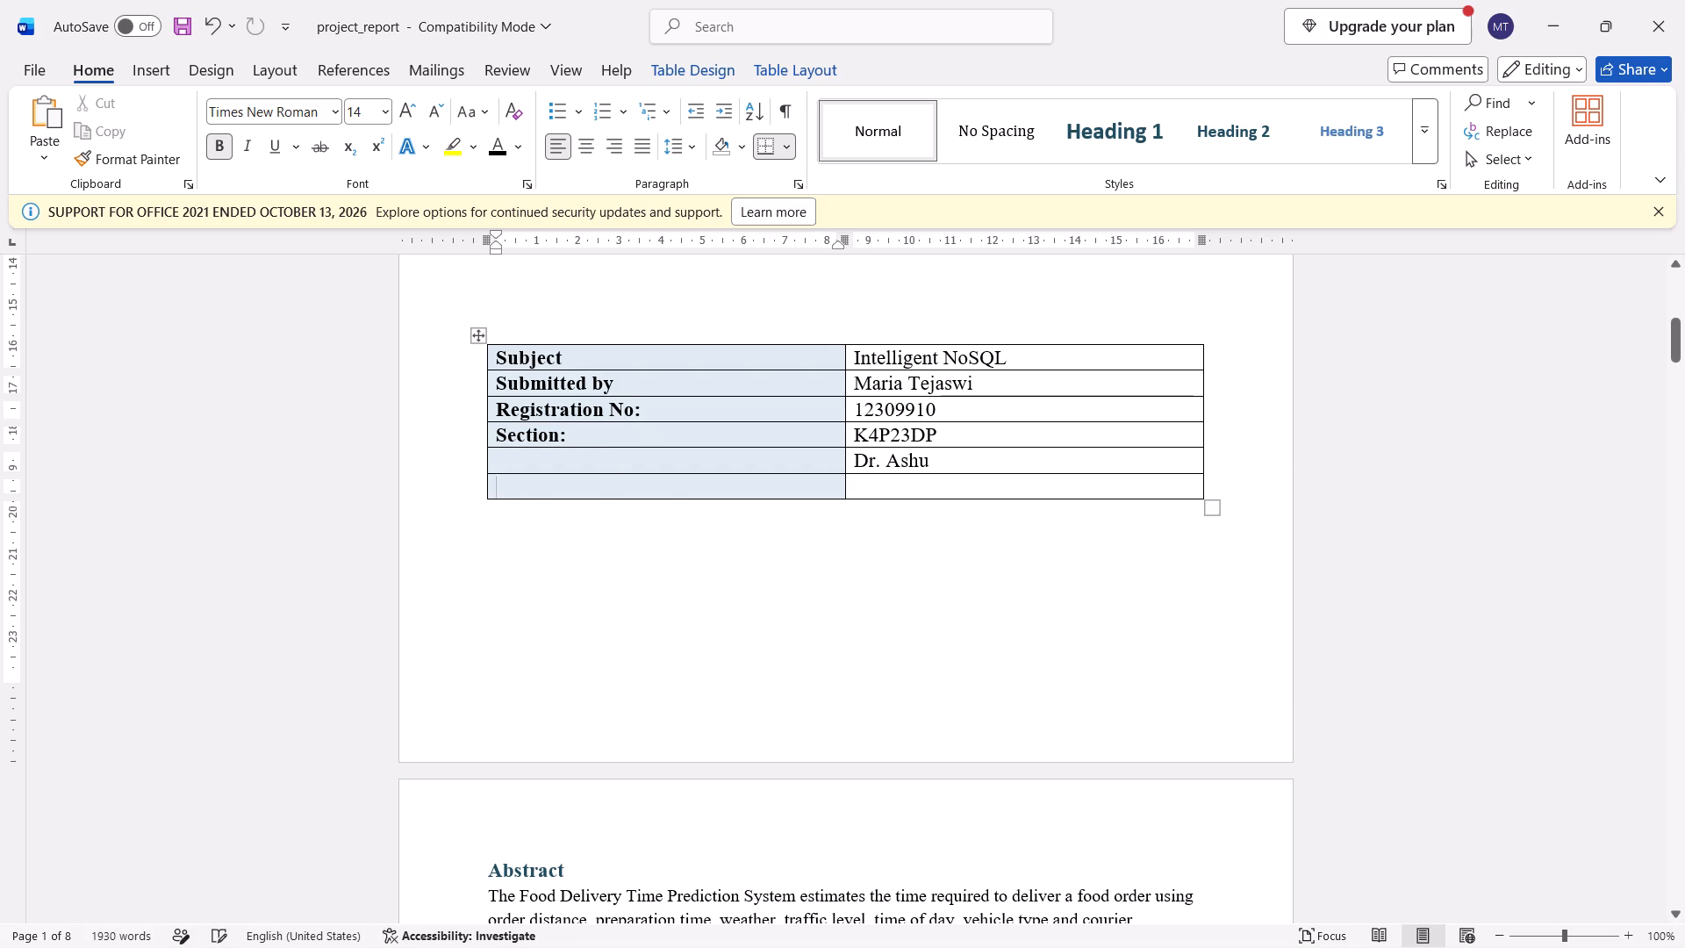
{"action": "key", "text": "ctrl+v"}
{"action": "left_click_drag", "start_coordinate": [955, 466], "coordinate": [929, 466]}
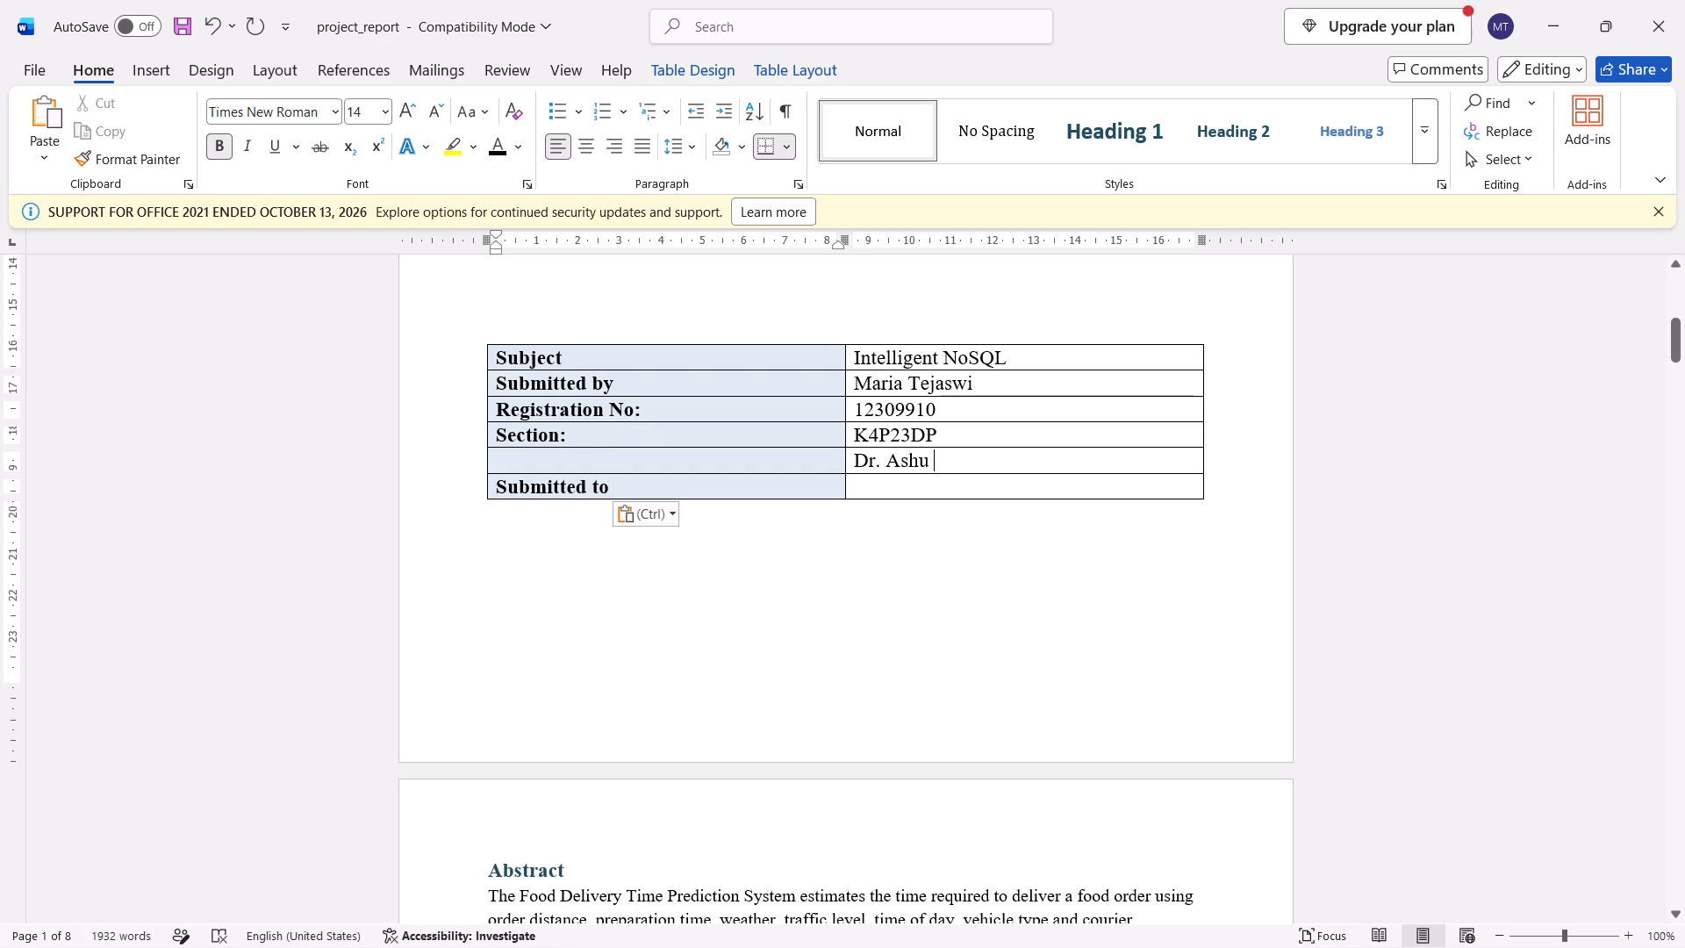
{"action": "left_click_drag", "start_coordinate": [929, 466], "coordinate": [852, 468]}
{"action": "key", "text": "ctrl+x"}
{"action": "left_click", "coordinate": [899, 493]}
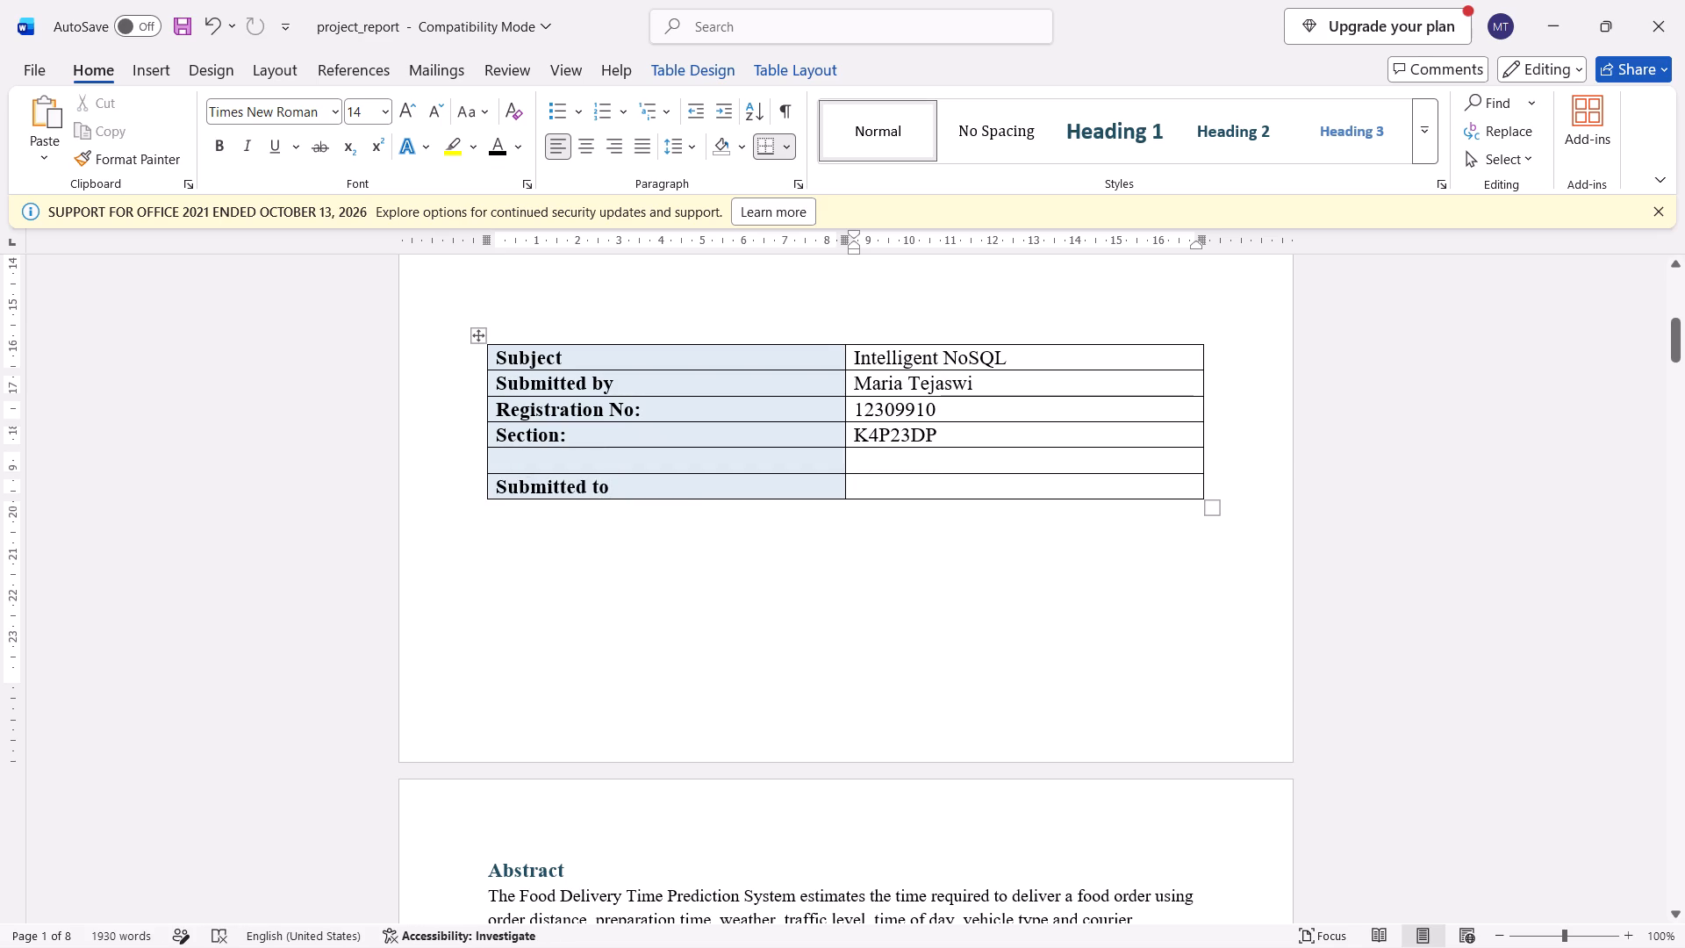
{"action": "key", "text": "ctrl+v"}
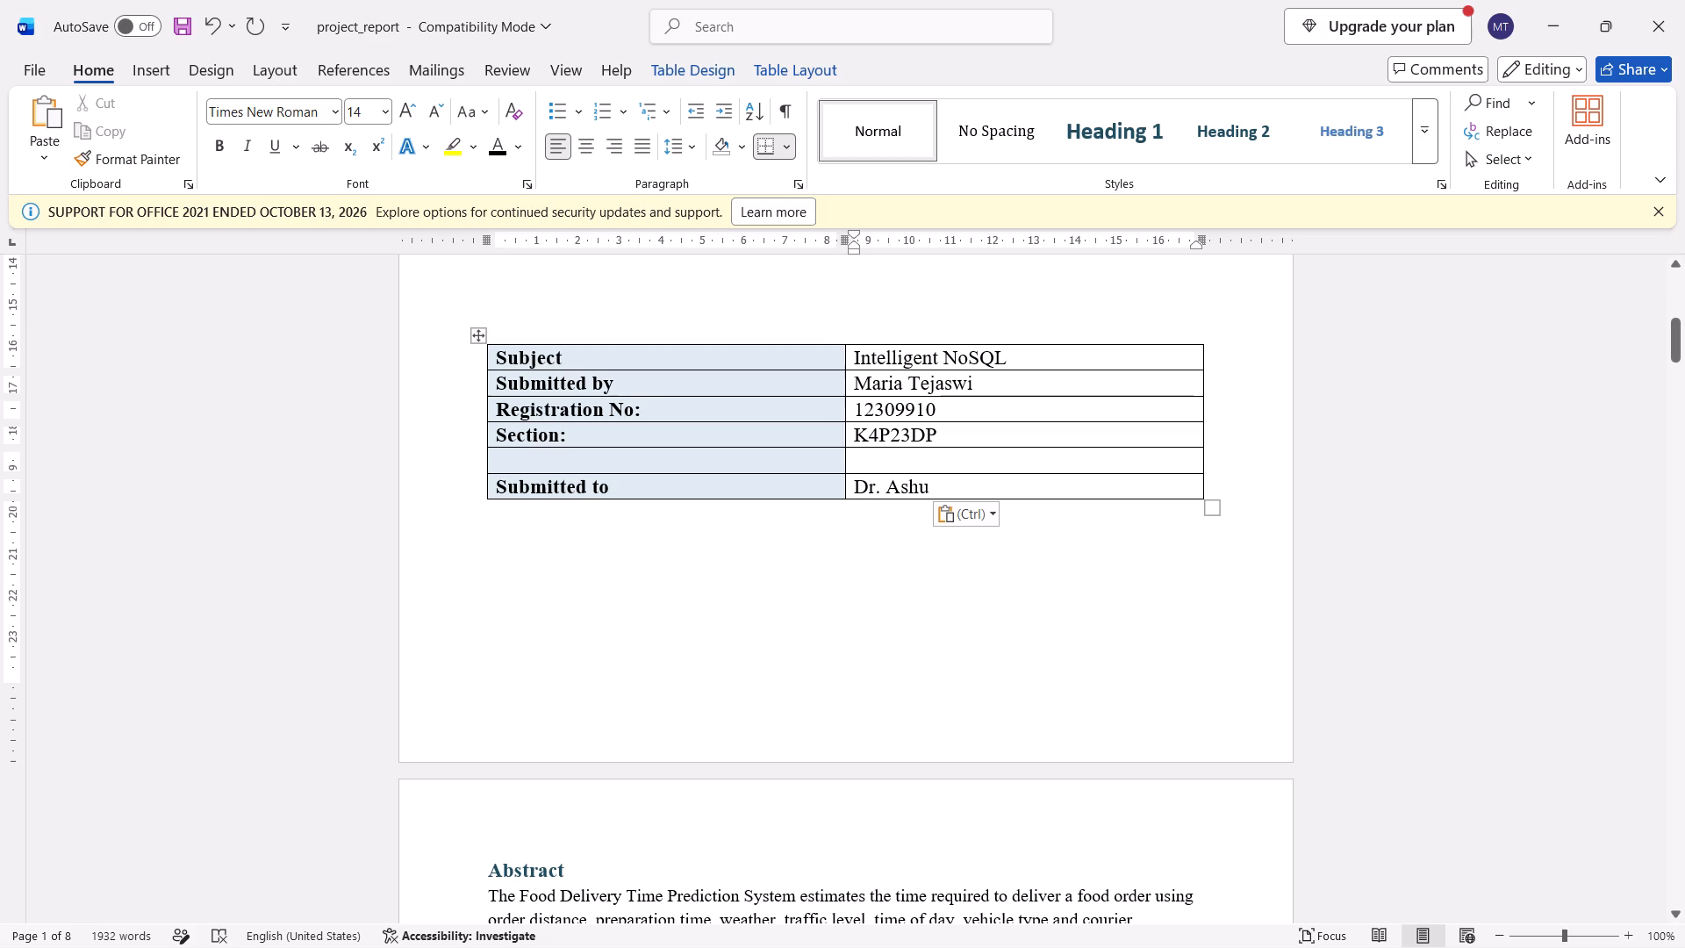
Enter the label "Roll No:" in the emptied row between Section and "Submitted to".
{"action": "left_click", "coordinate": [592, 463]}
{"action": "type", "text": "Roll No"}
{"action": "type", "text": ":"}
{"action": "key", "text": "space"}
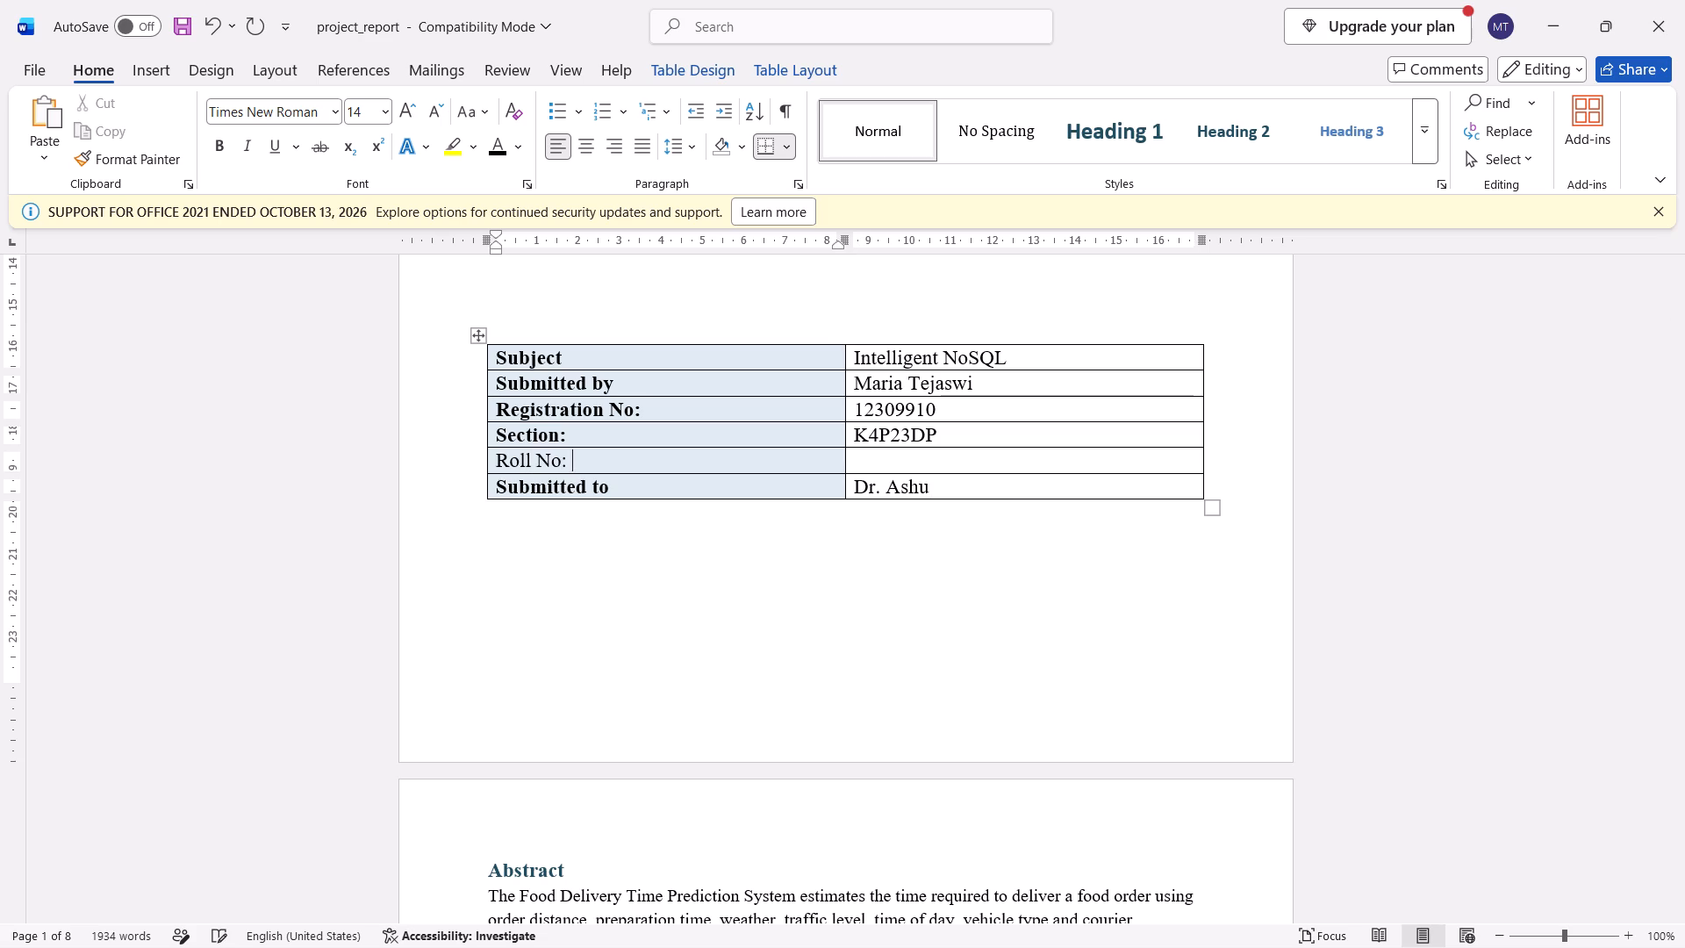
Enter the student's roll number in the empty cell beside the "Roll No:" label.
{"action": "left_click", "coordinate": [884, 463]}
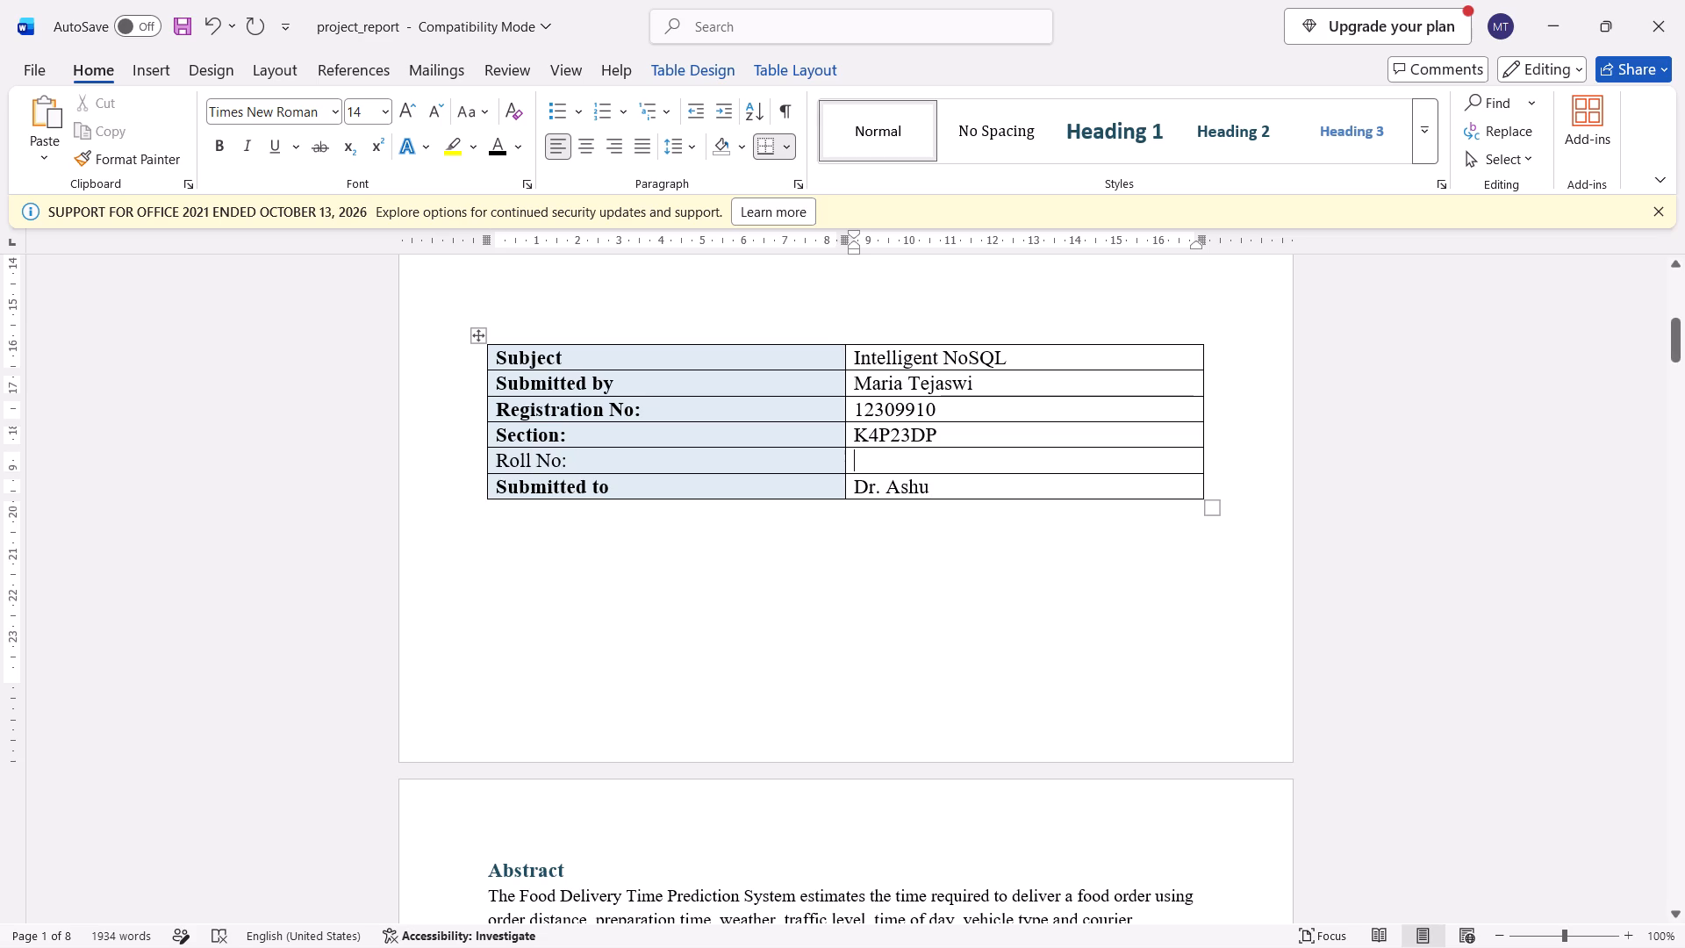
{"action": "type", "text": "20"}
Make the "Roll No" label in the cover page table bold to match the other row labels.
{"action": "left_click_drag", "start_coordinate": [563, 460], "coordinate": [487, 462]}
{"action": "left_click", "coordinate": [500, 422]}
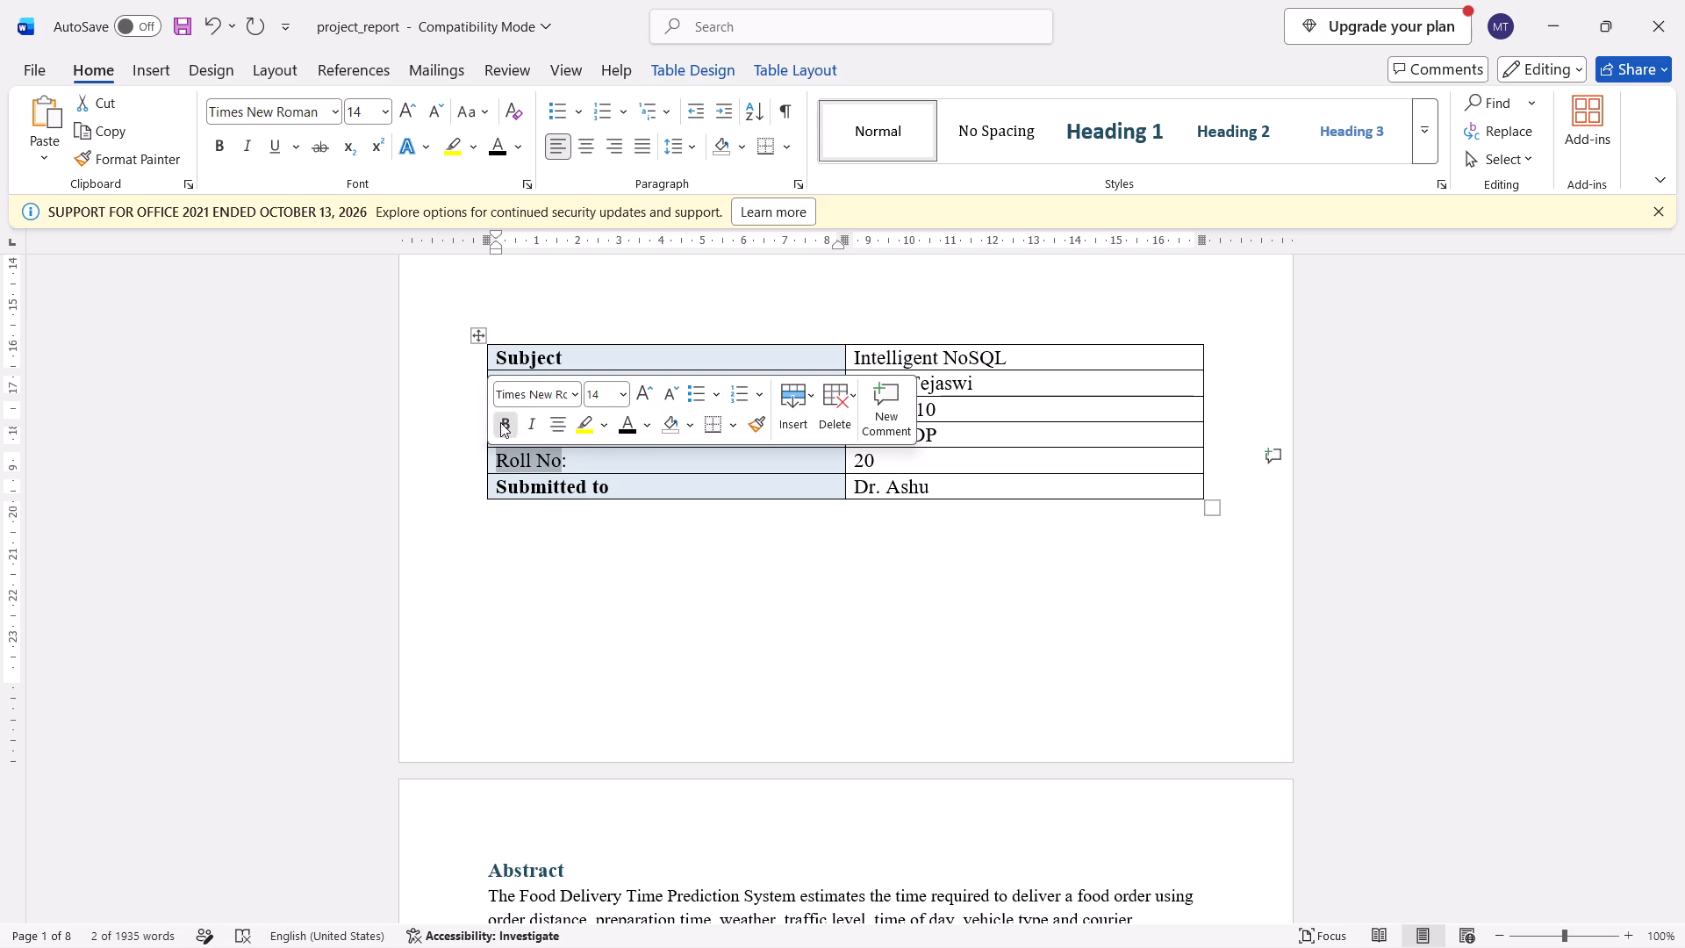
{"action": "left_click", "coordinate": [756, 549]}
Save the project report document.
{"action": "scroll", "coordinate": [756, 549], "scroll_direction": "up", "scroll_amount": 1}
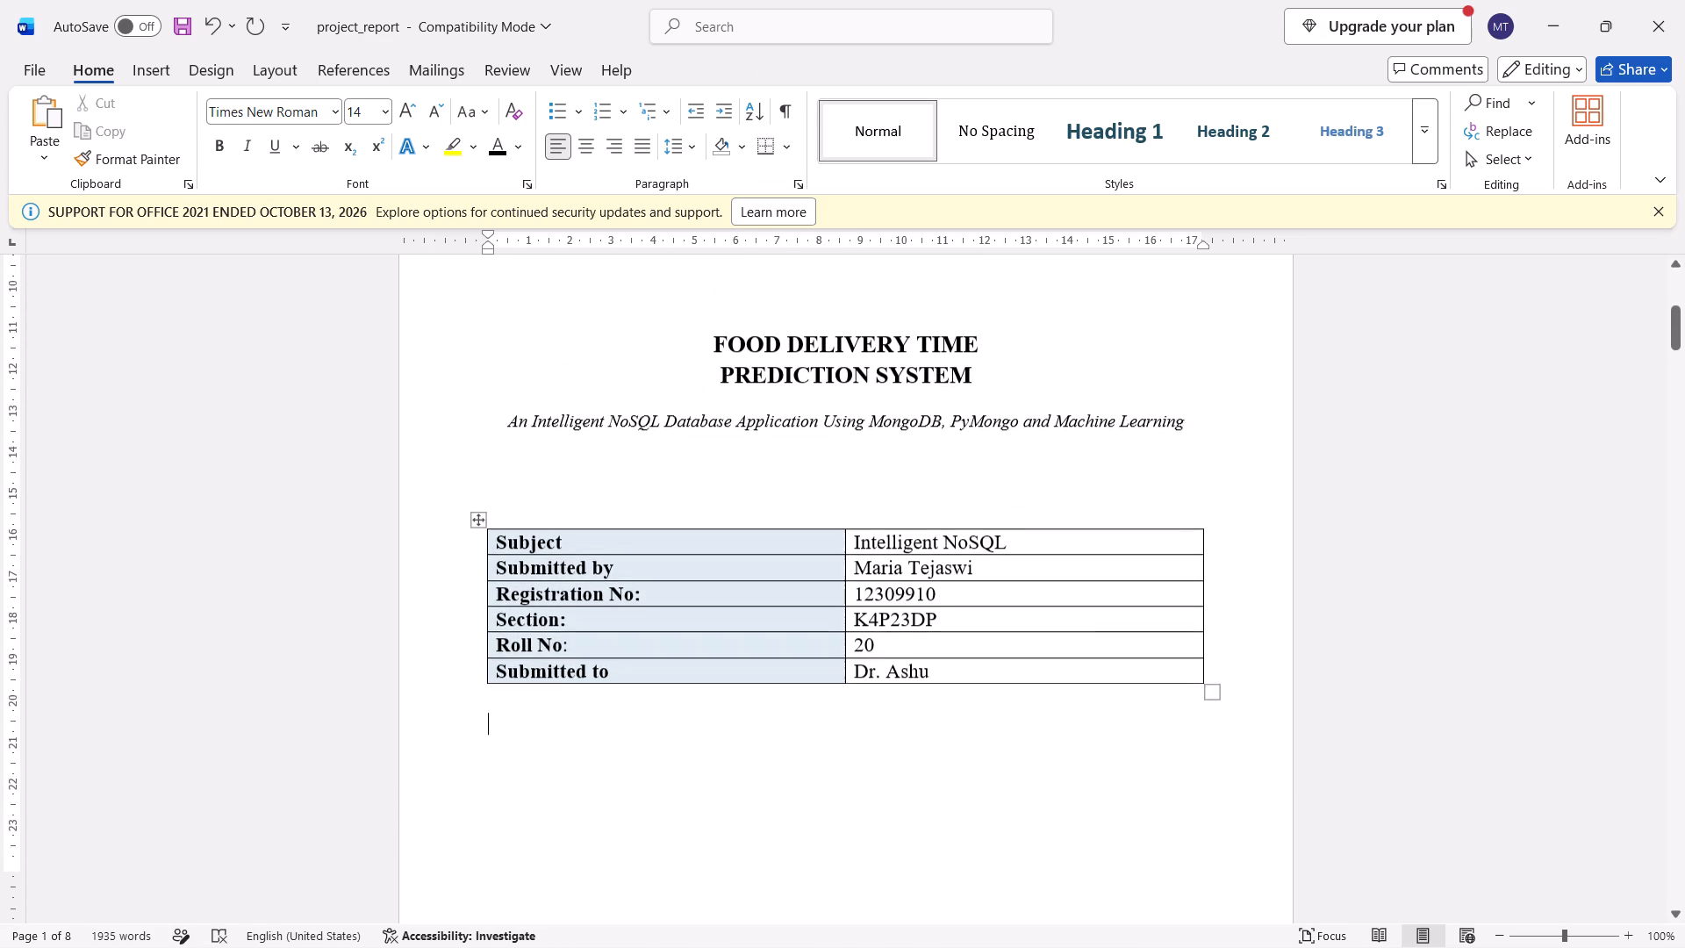
{"action": "scroll", "coordinate": [756, 549], "scroll_direction": "up", "scroll_amount": 1}
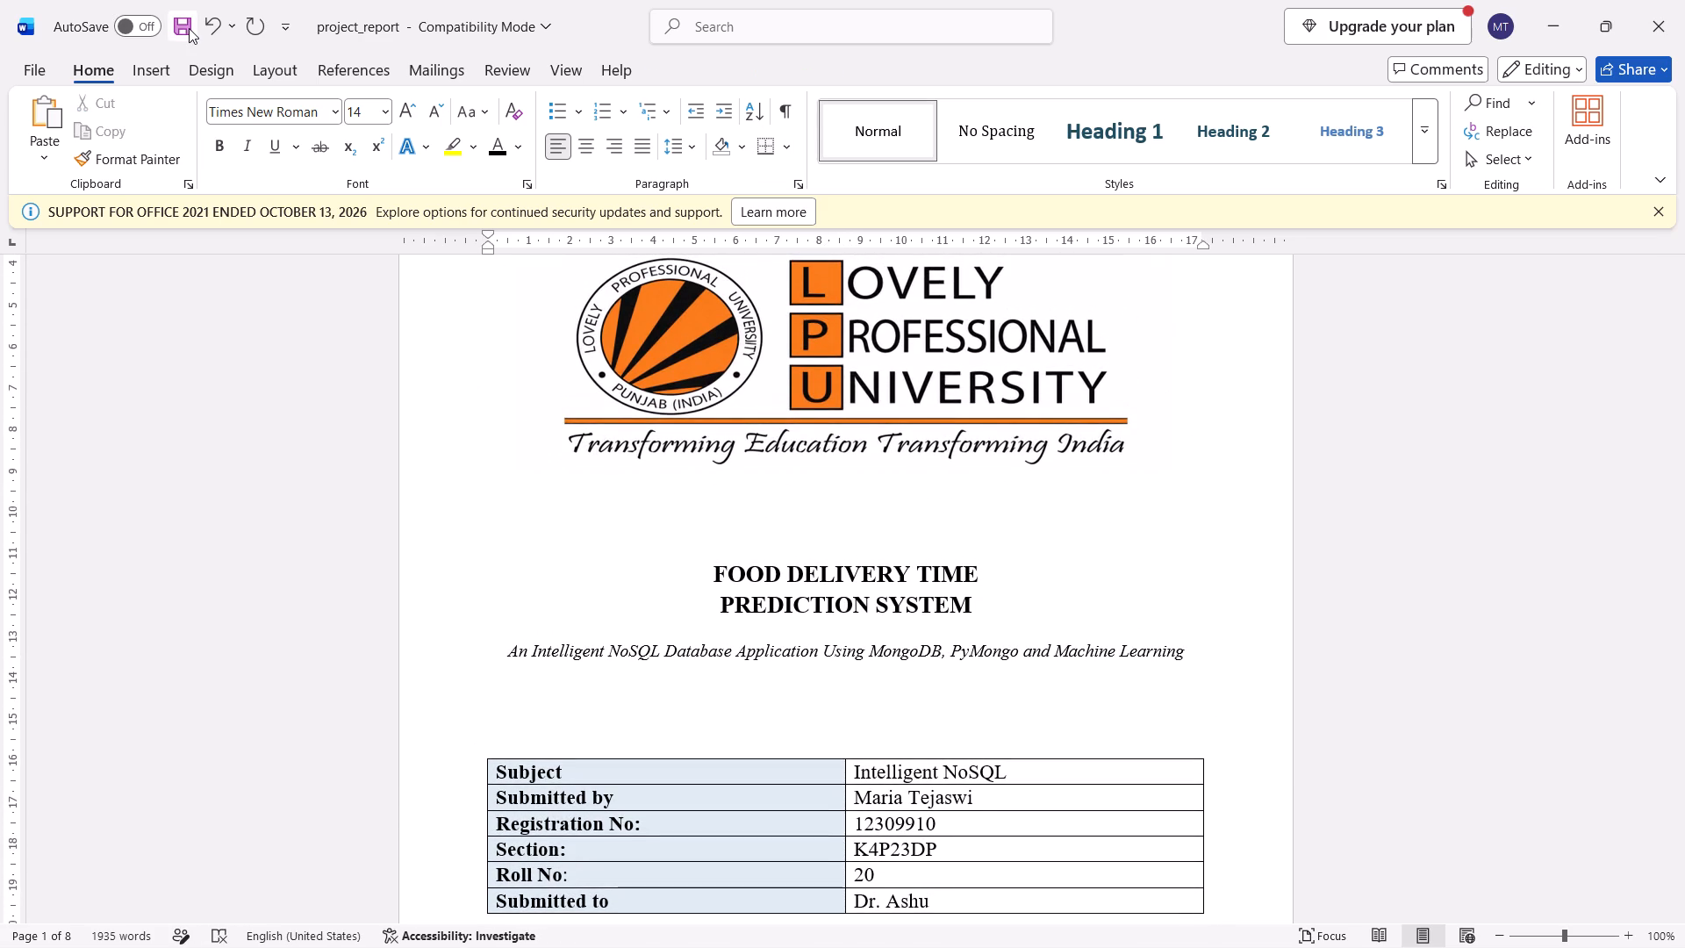
{"action": "left_click", "coordinate": [189, 28]}
Print the report to a PDF file named report_nosql in the Food_Delivery_Prediction folder under Downloads.
{"action": "left_click", "coordinate": [43, 75]}
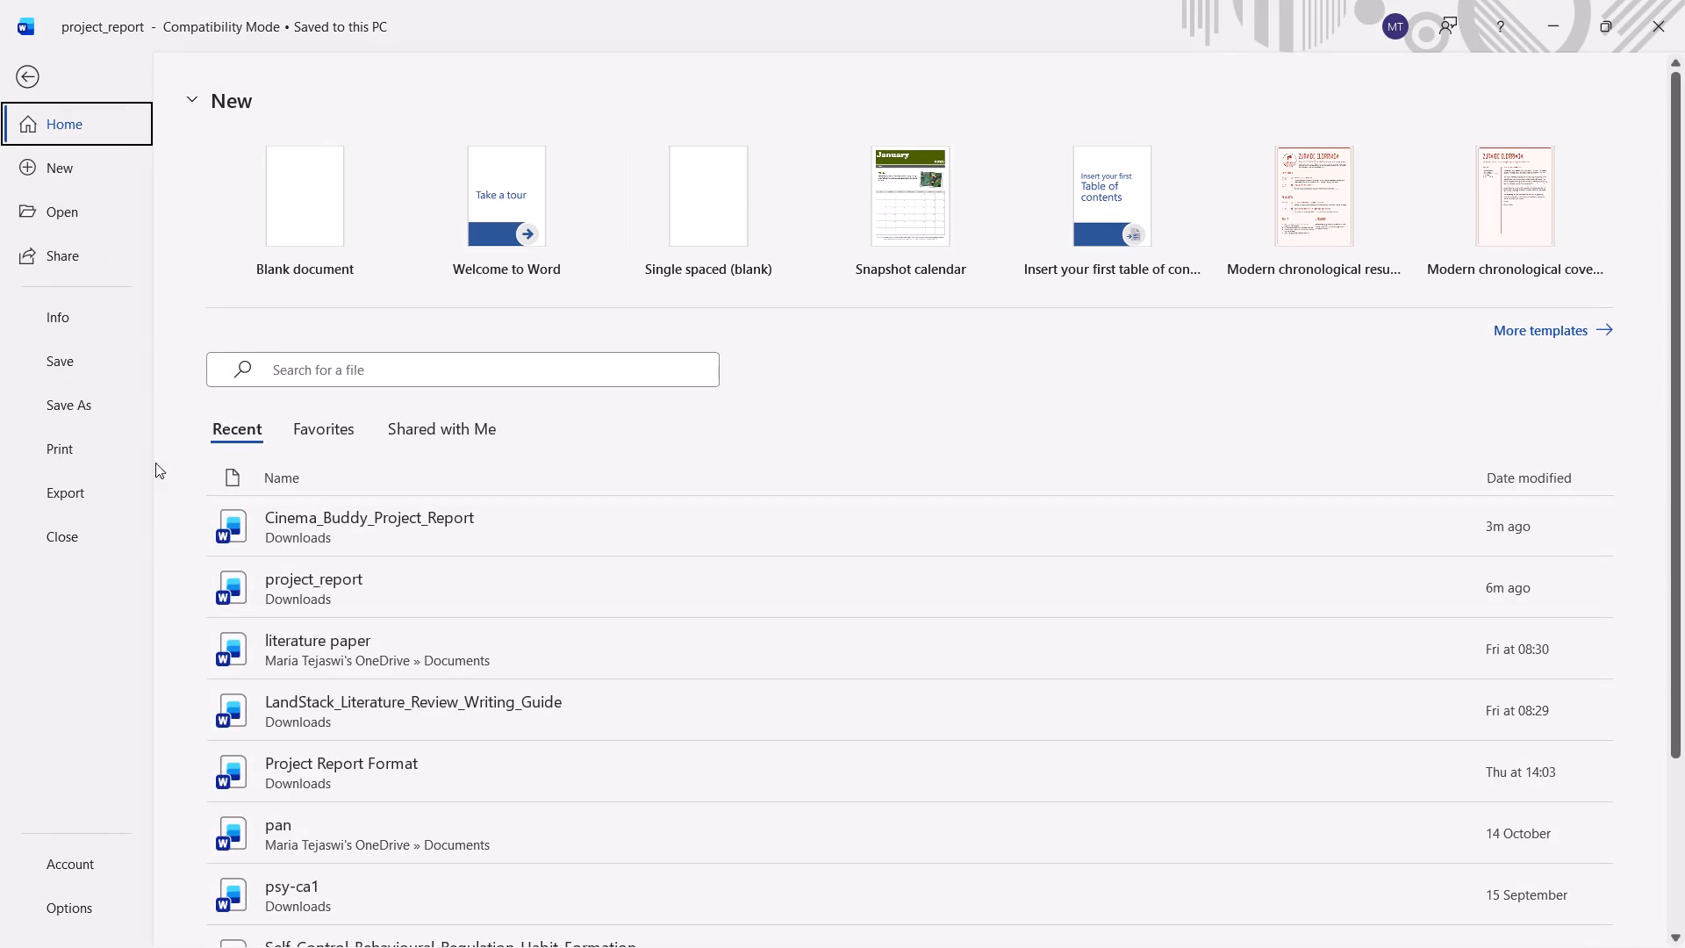
{"action": "left_click", "coordinate": [83, 449]}
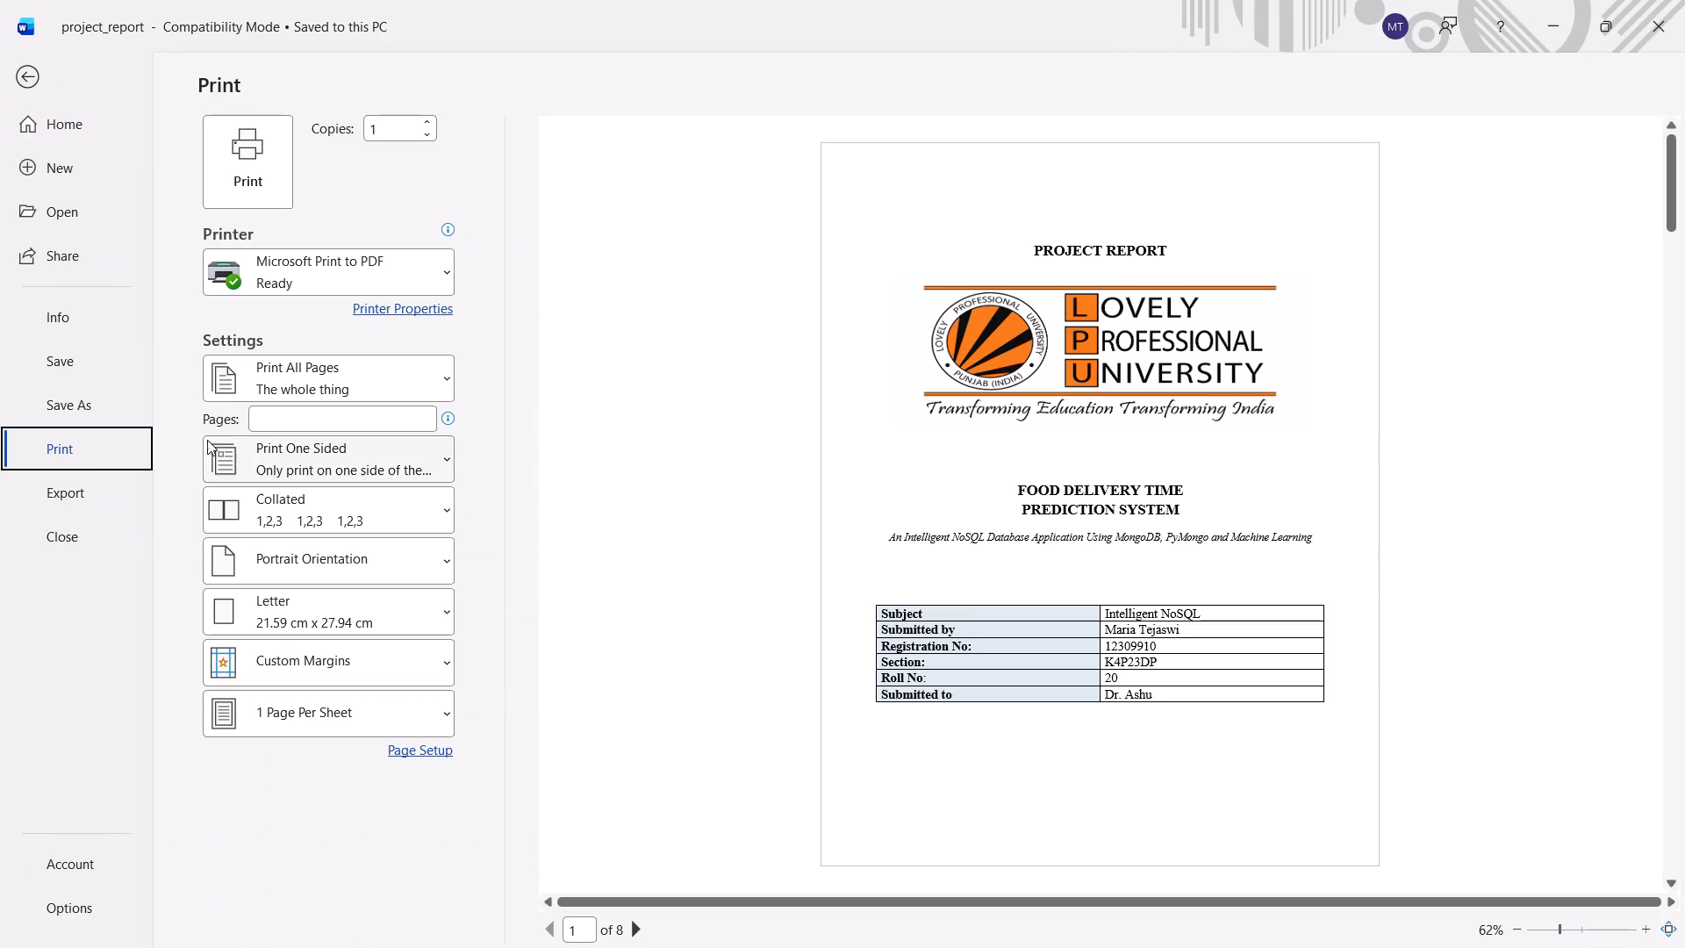
{"action": "left_click", "coordinate": [265, 180]}
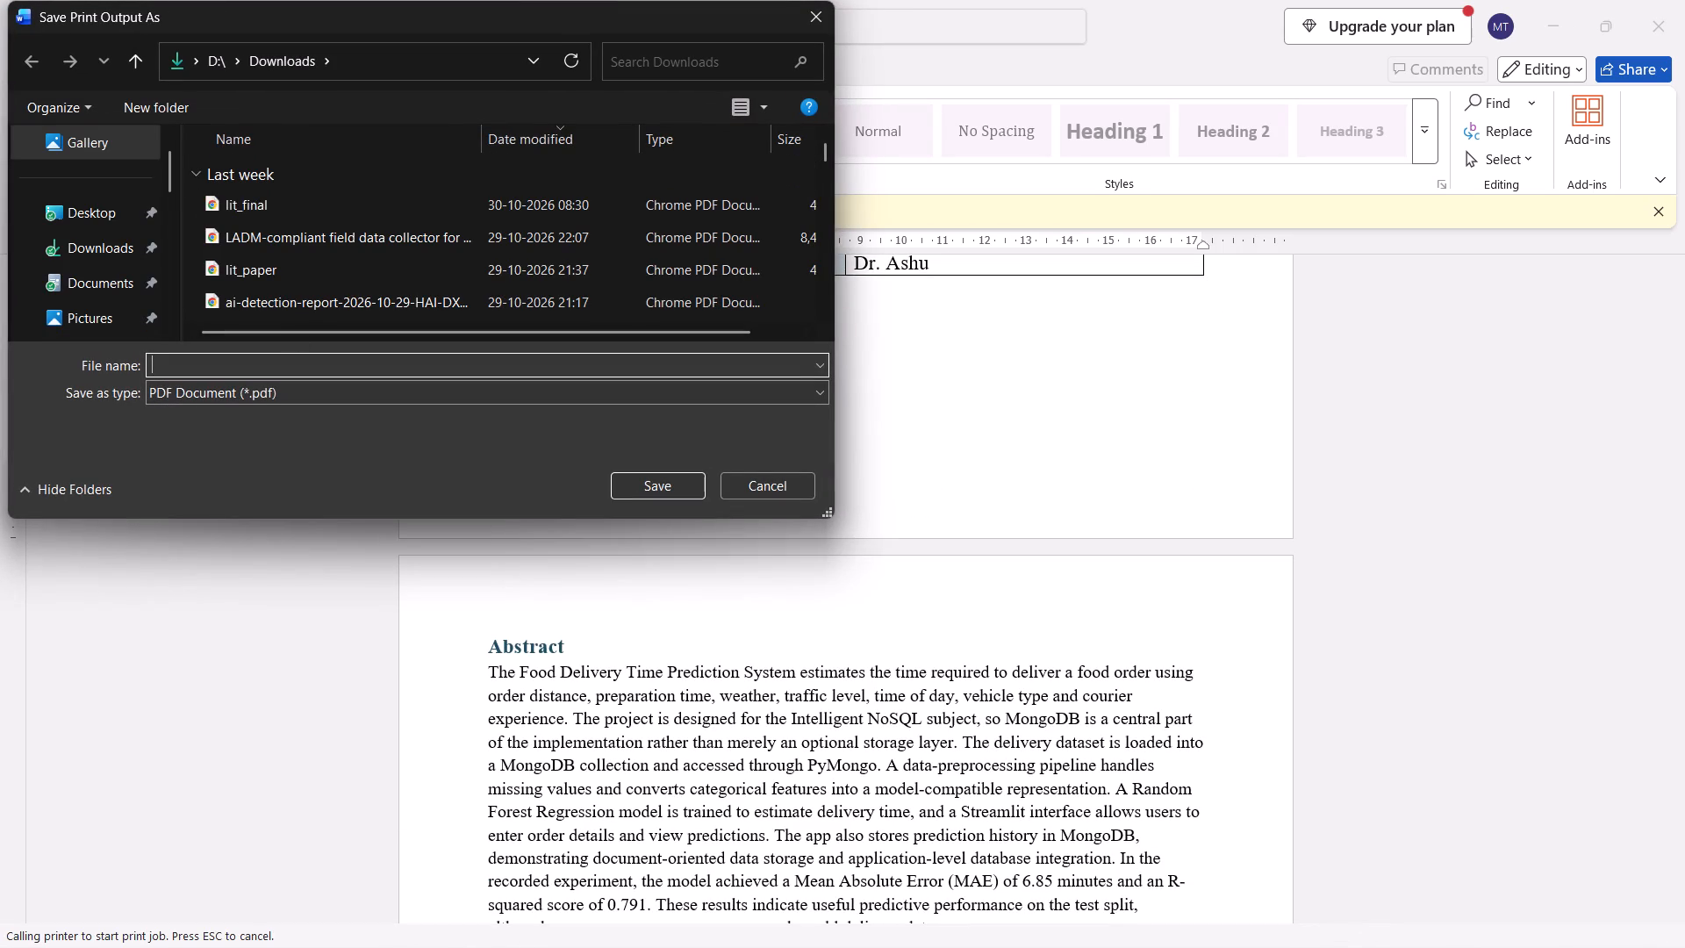
{"action": "type", "text": "report_nosql"}
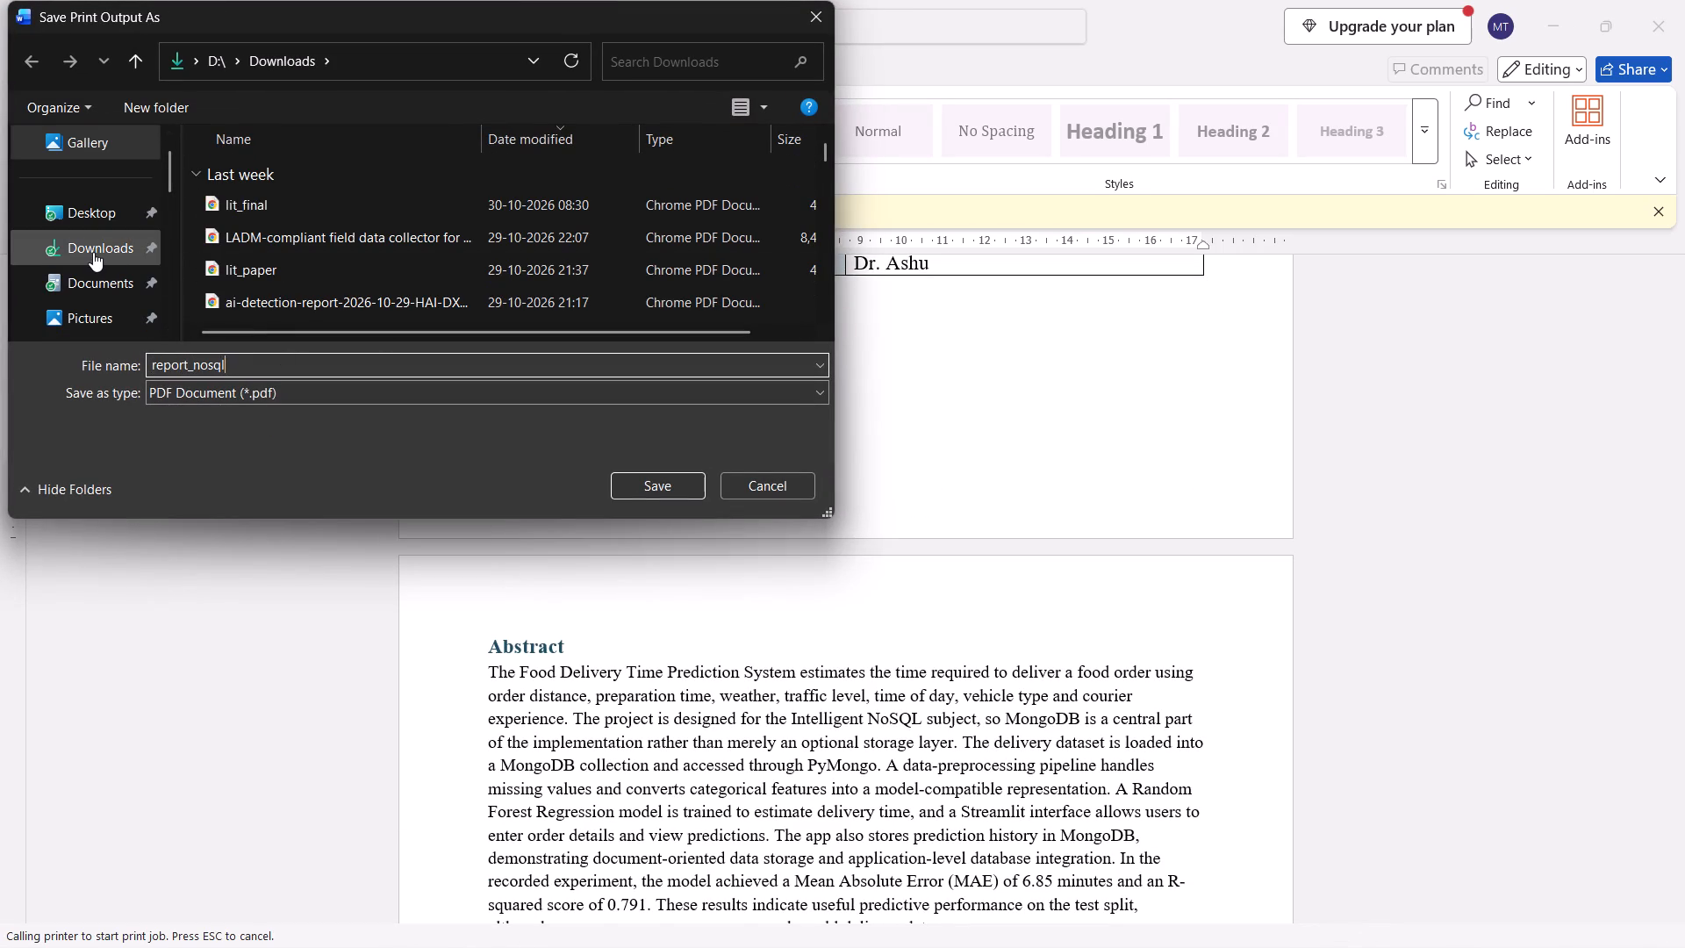
{"action": "scroll", "coordinate": [98, 154], "scroll_direction": "up", "scroll_amount": 2}
{"action": "left_click", "coordinate": [85, 150]}
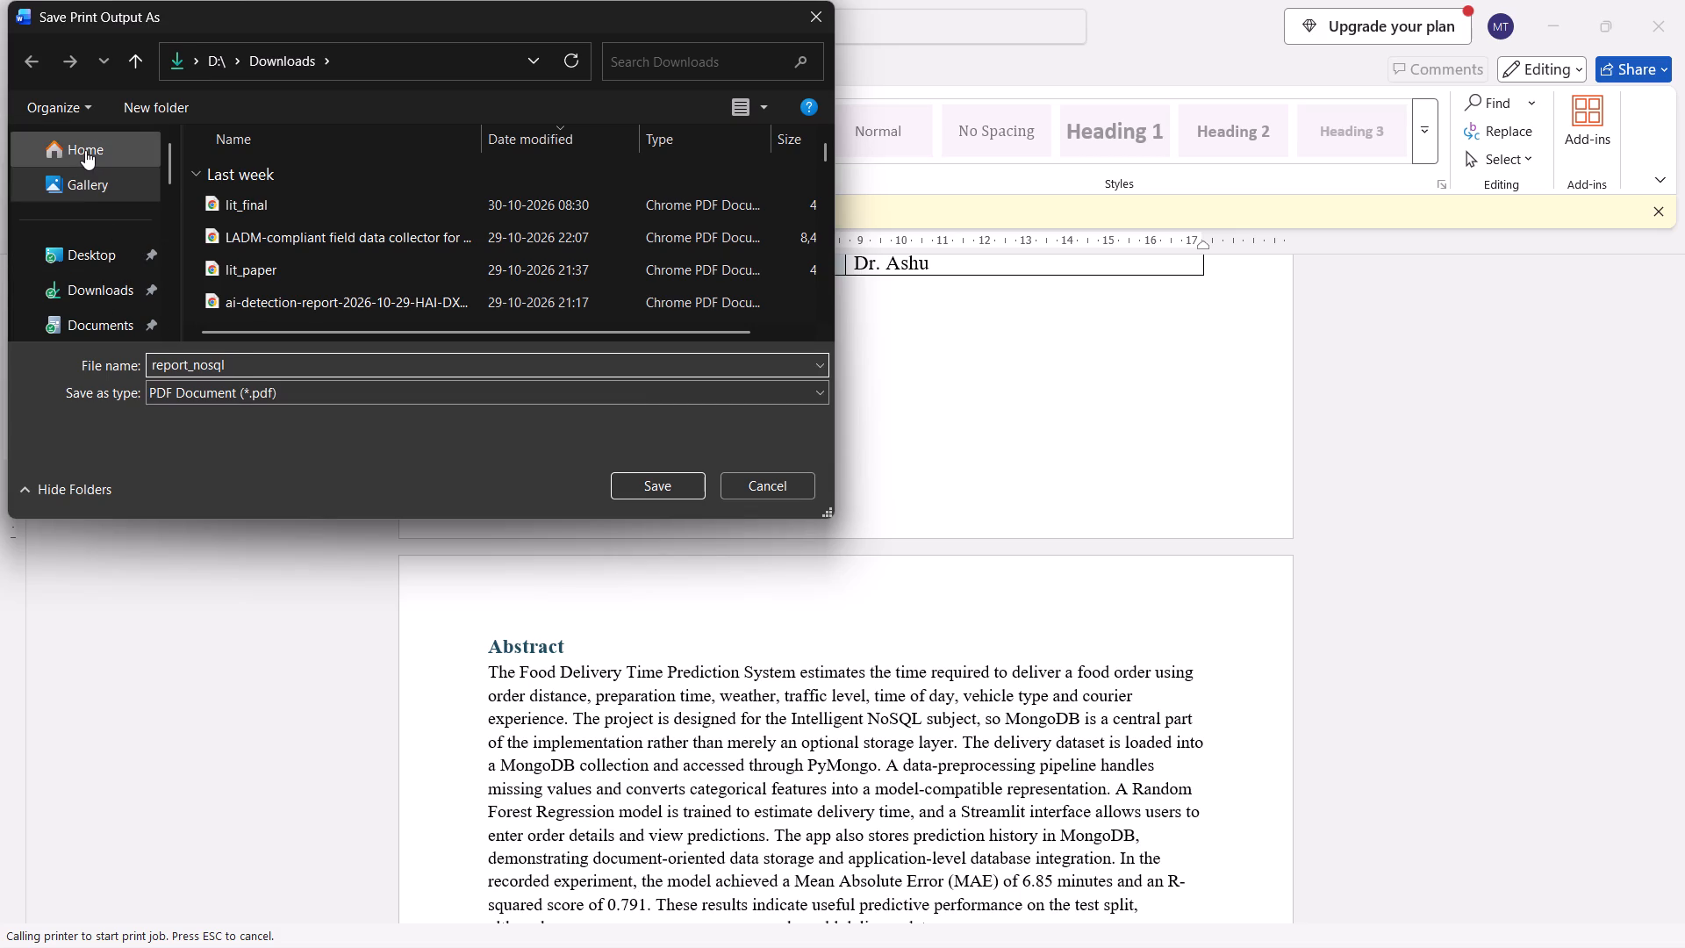
{"action": "scroll", "coordinate": [355, 260], "scroll_direction": "down", "scroll_amount": 1}
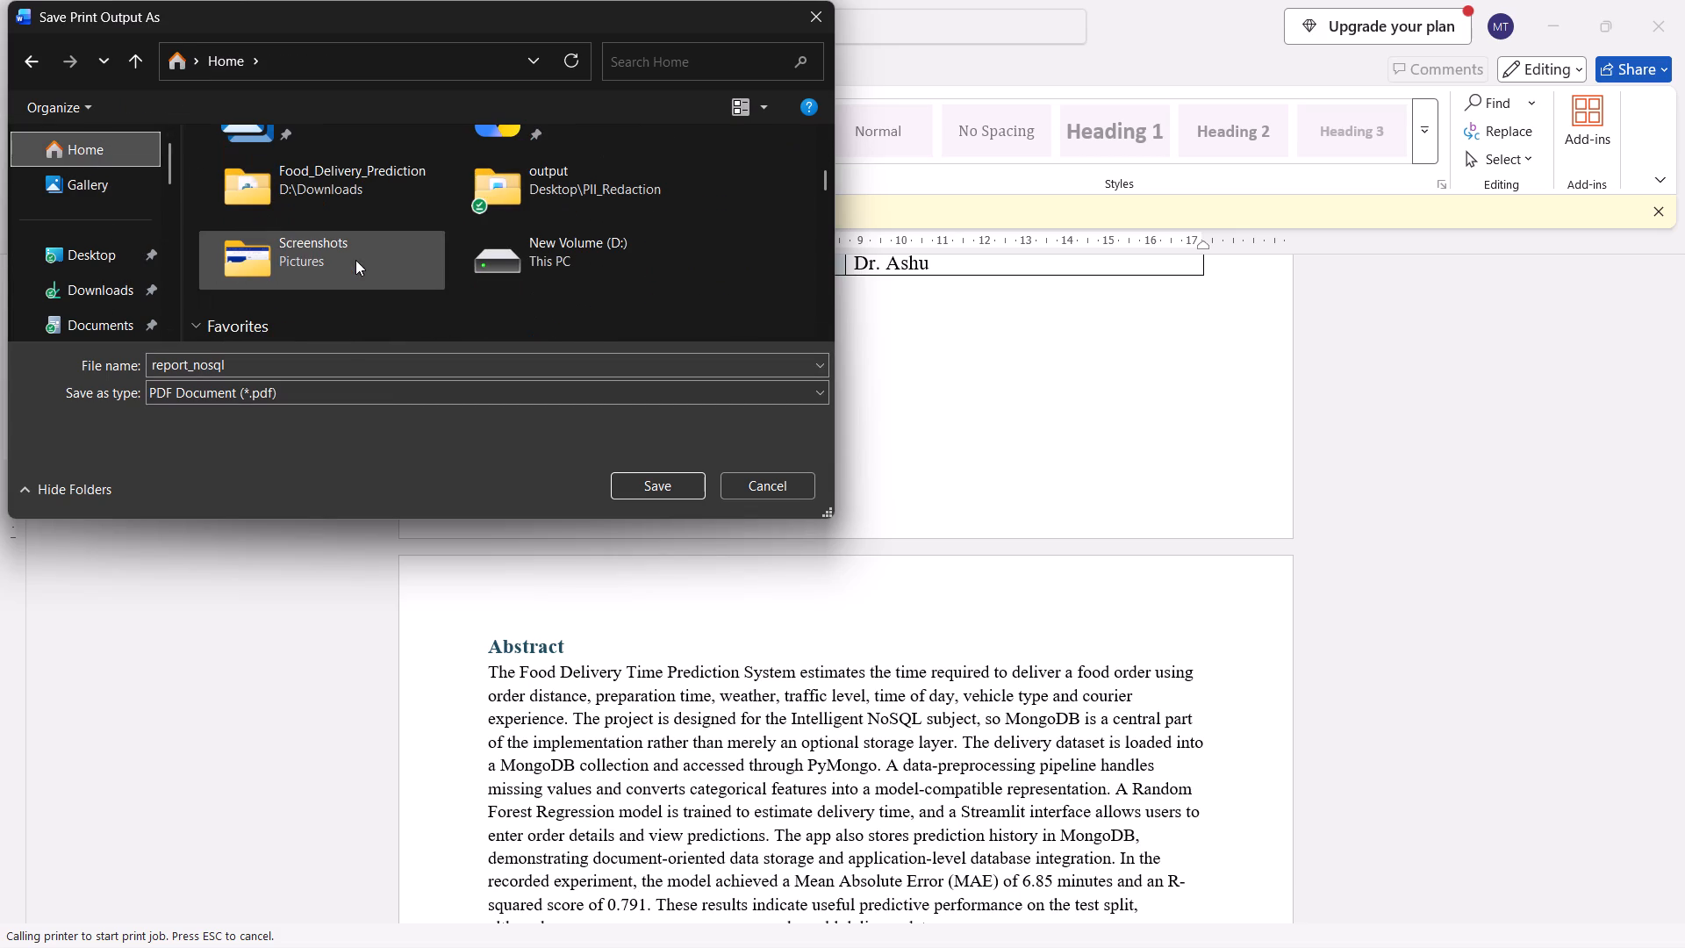
{"action": "double_click", "coordinate": [352, 198]}
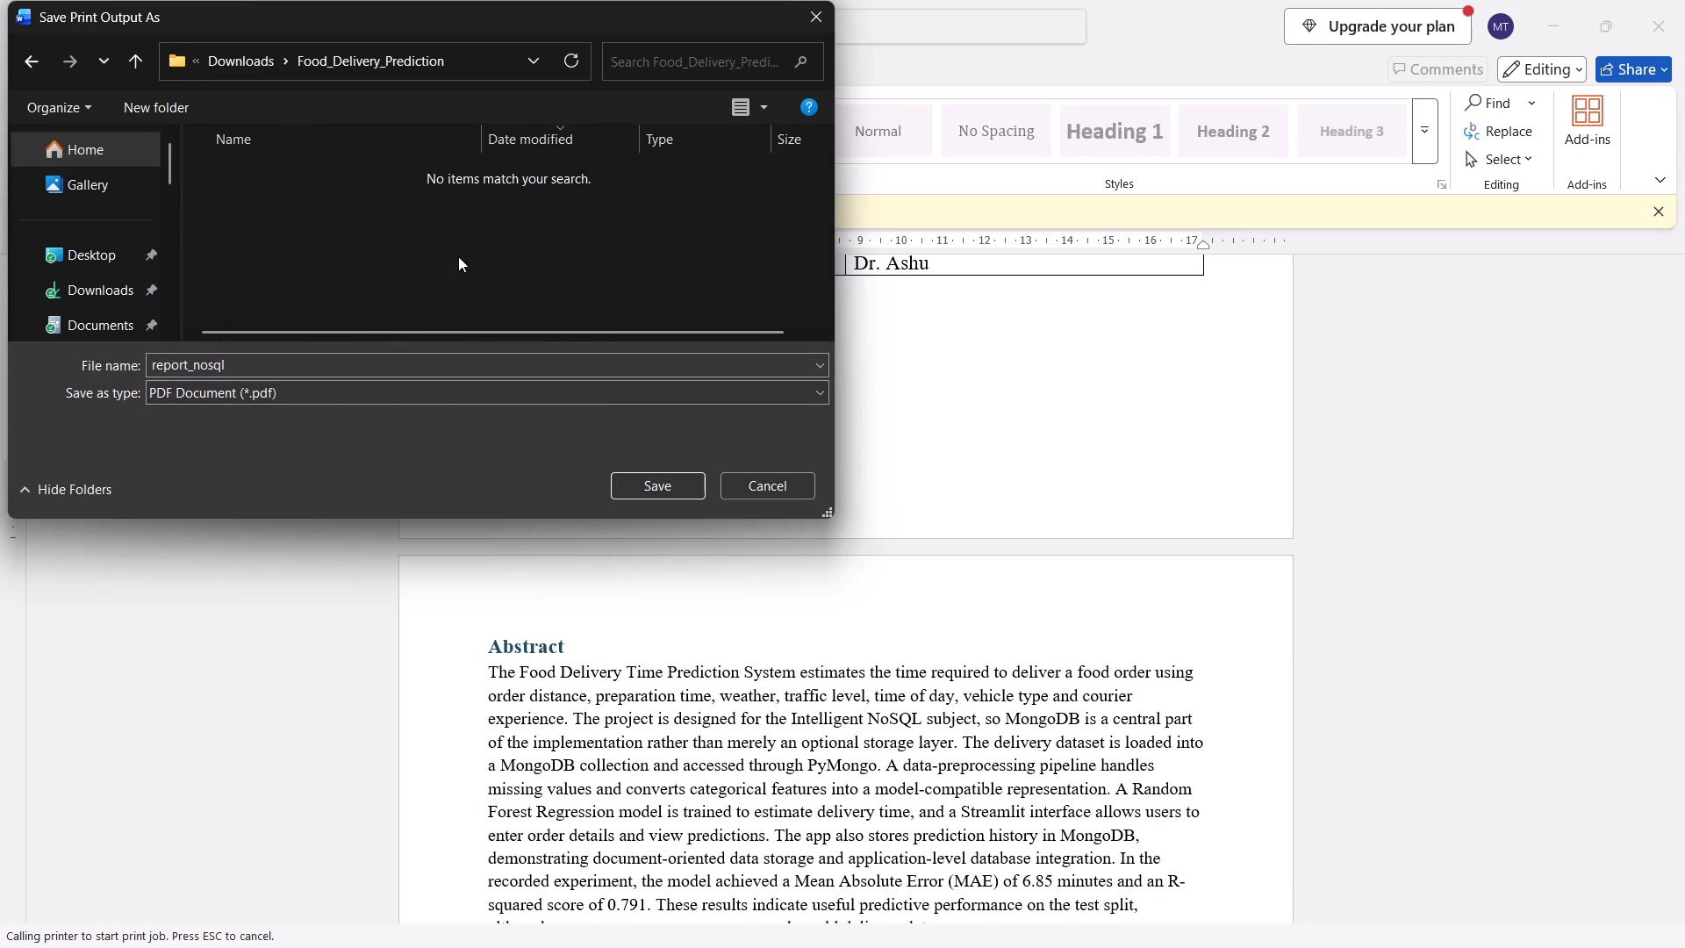
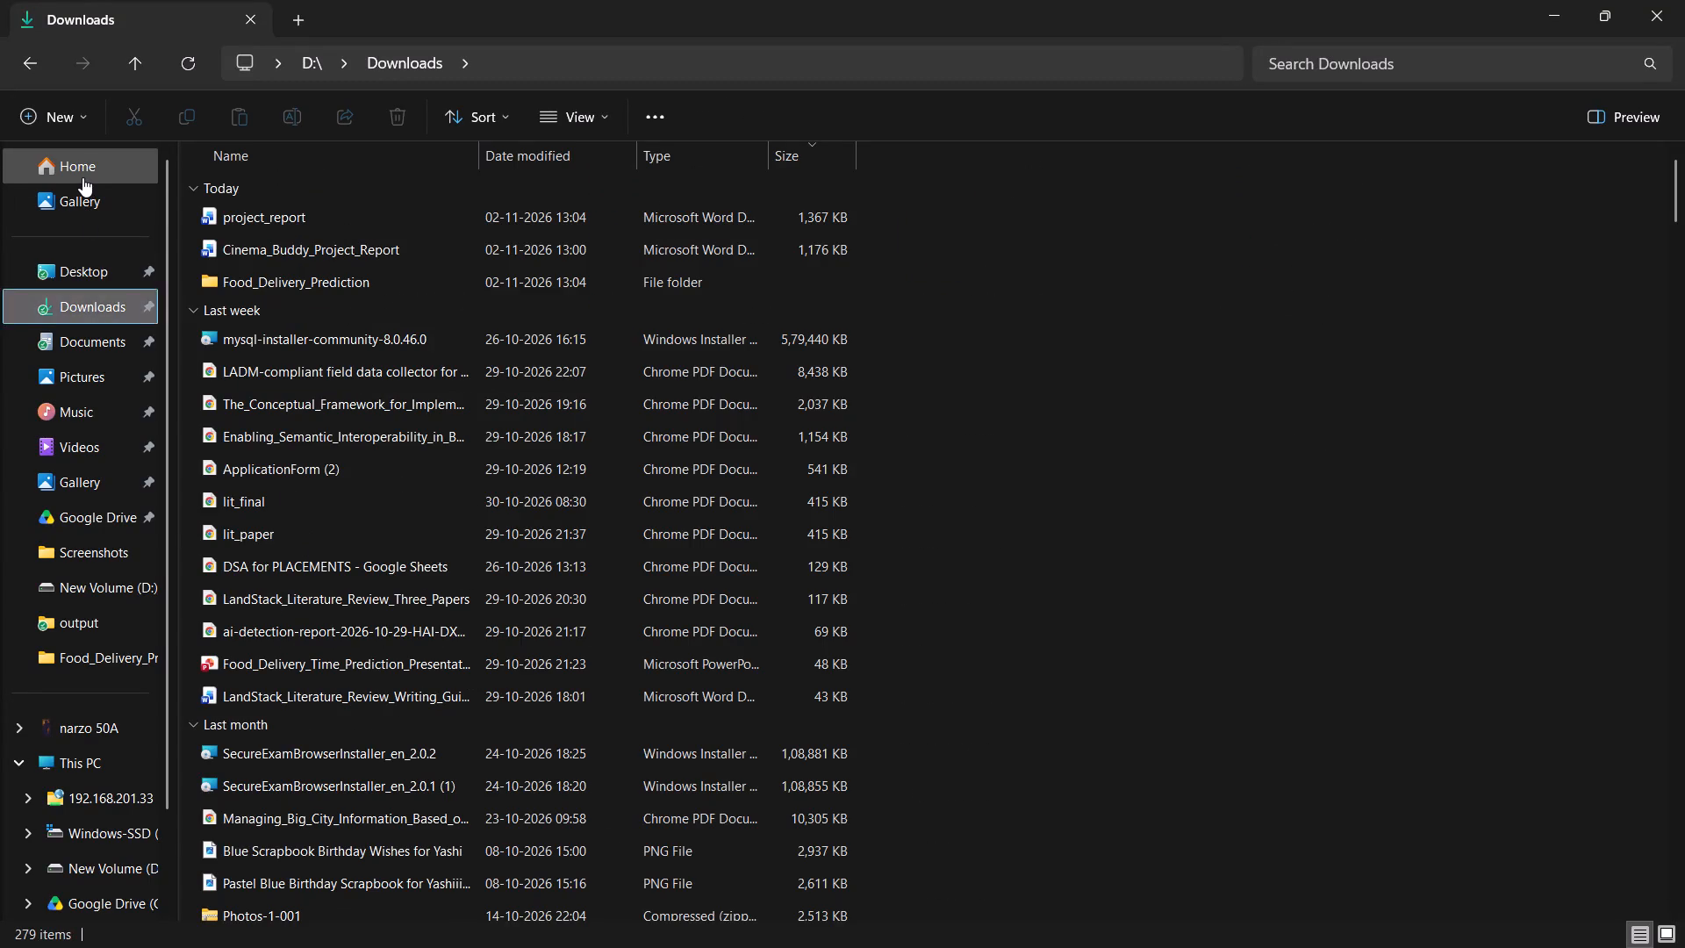
Open the Food_Delivery_Prediction folder containing the exported report_nosql PDF.
{"action": "double_click", "coordinate": [382, 336]}
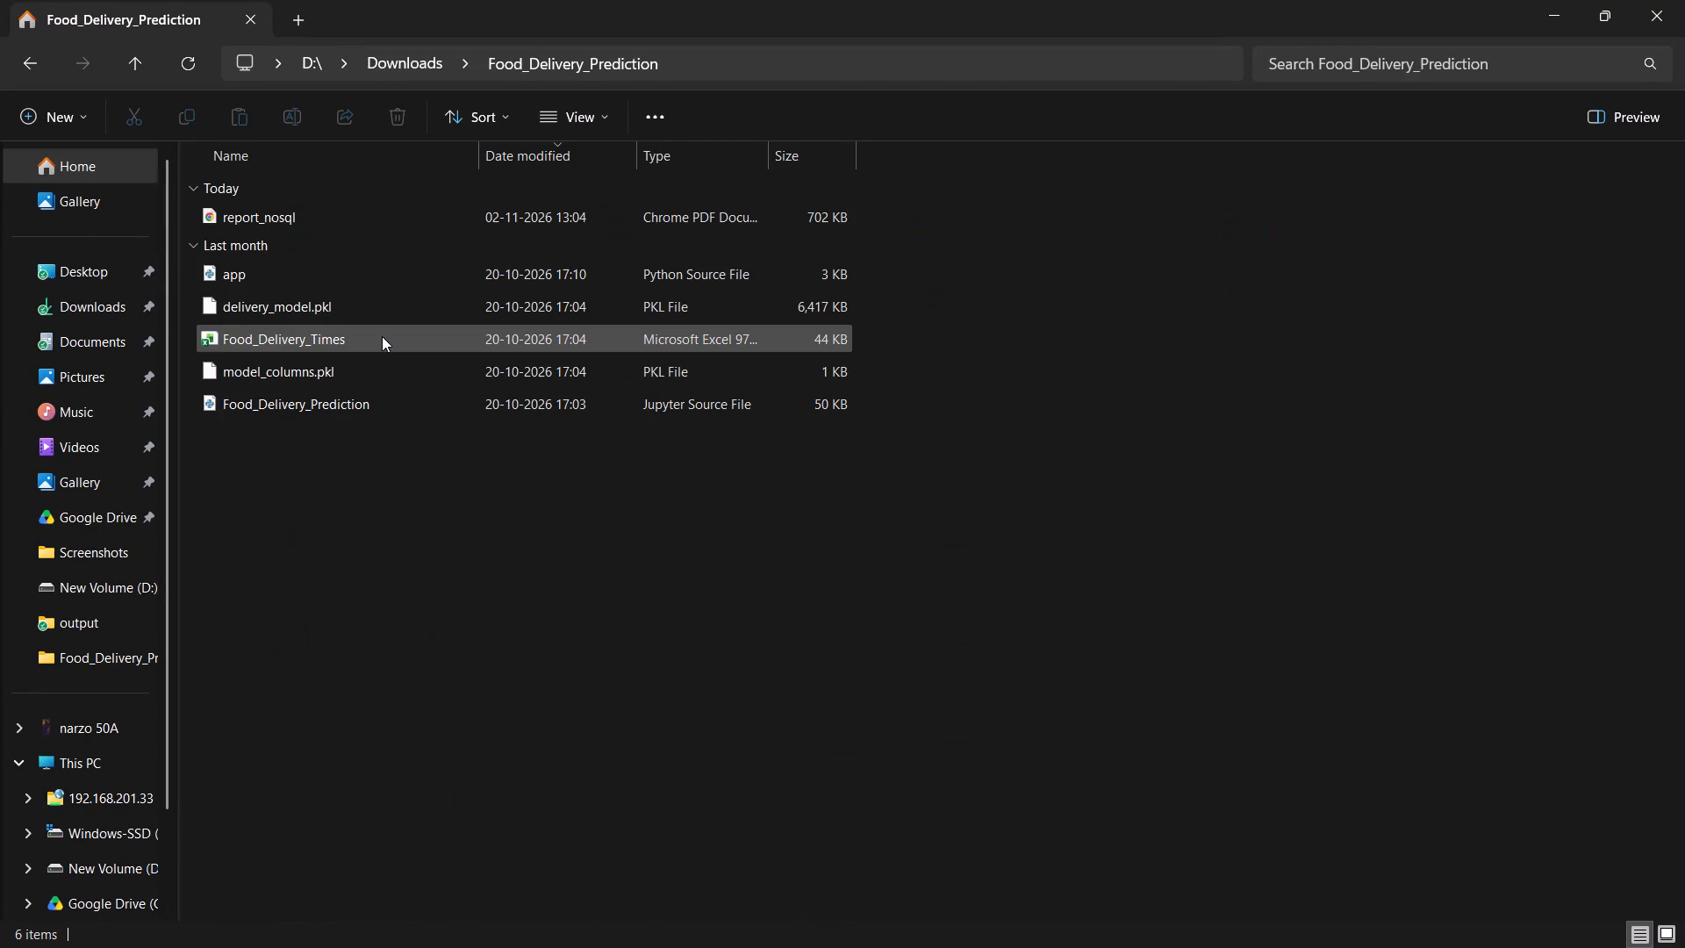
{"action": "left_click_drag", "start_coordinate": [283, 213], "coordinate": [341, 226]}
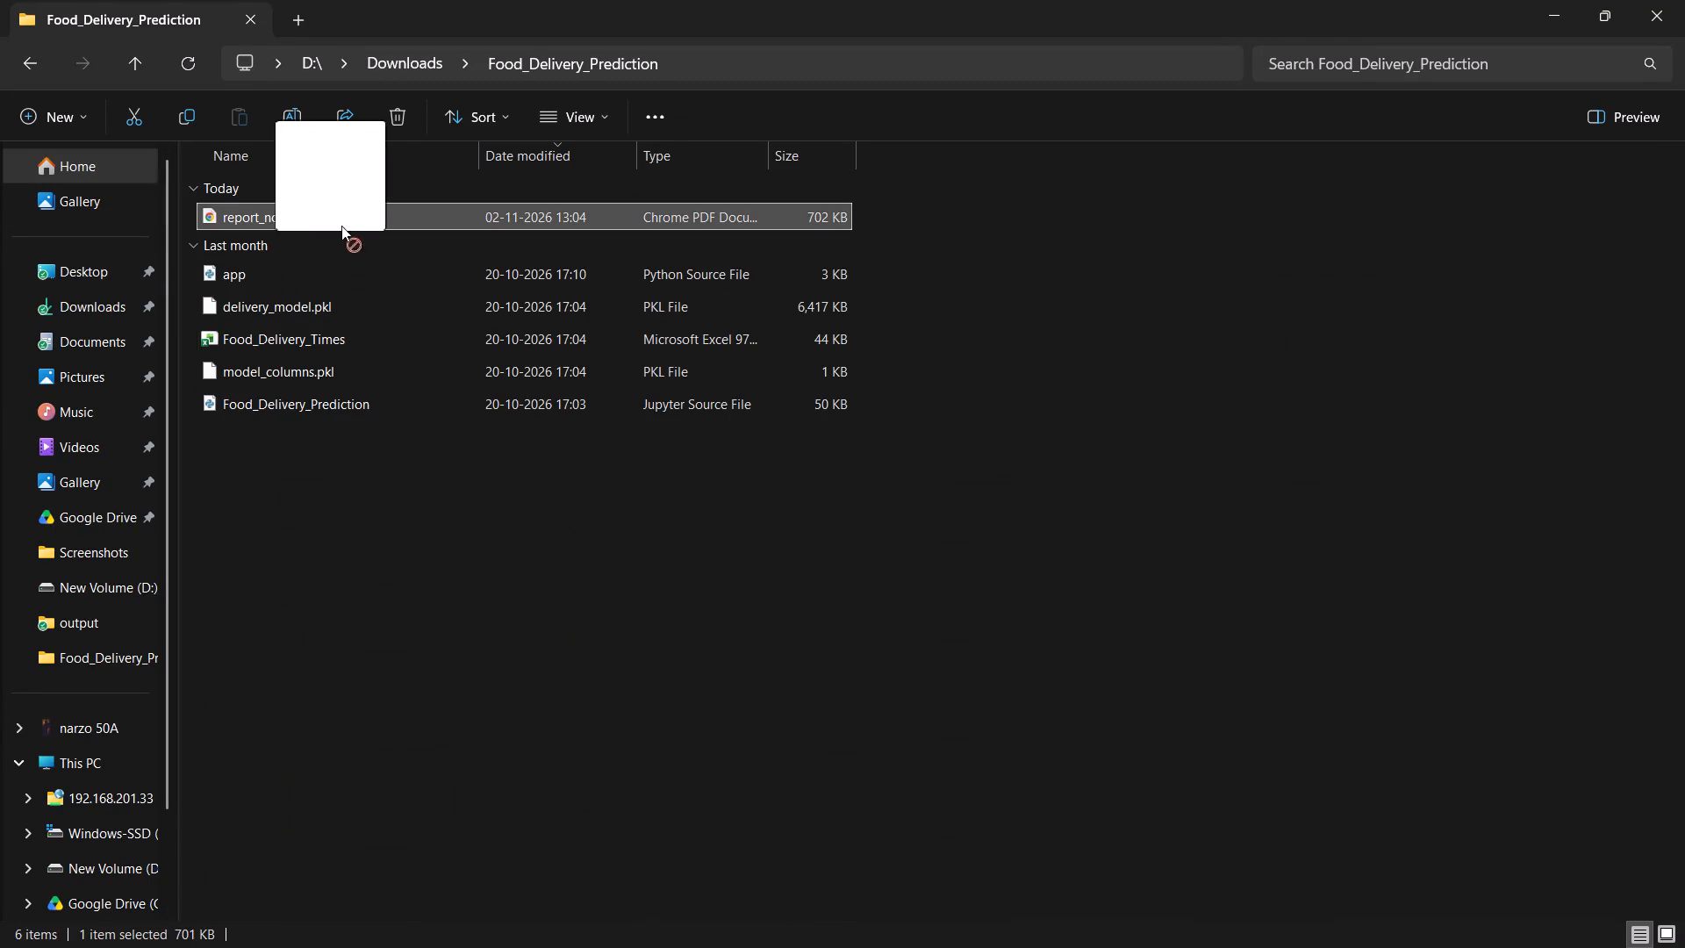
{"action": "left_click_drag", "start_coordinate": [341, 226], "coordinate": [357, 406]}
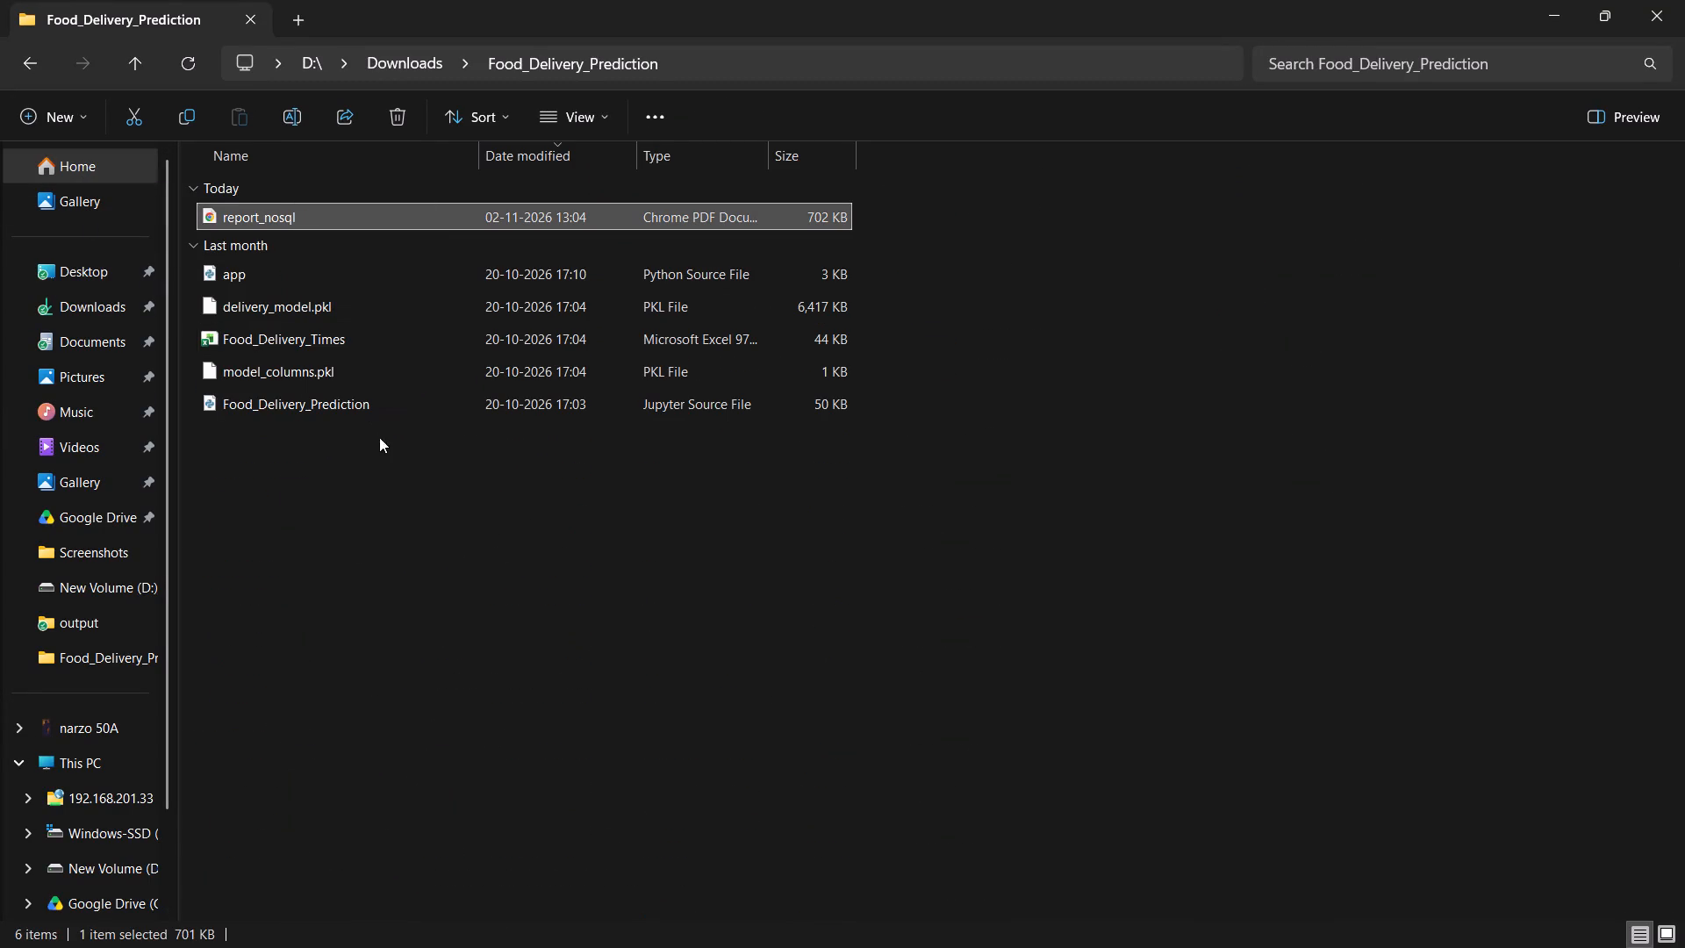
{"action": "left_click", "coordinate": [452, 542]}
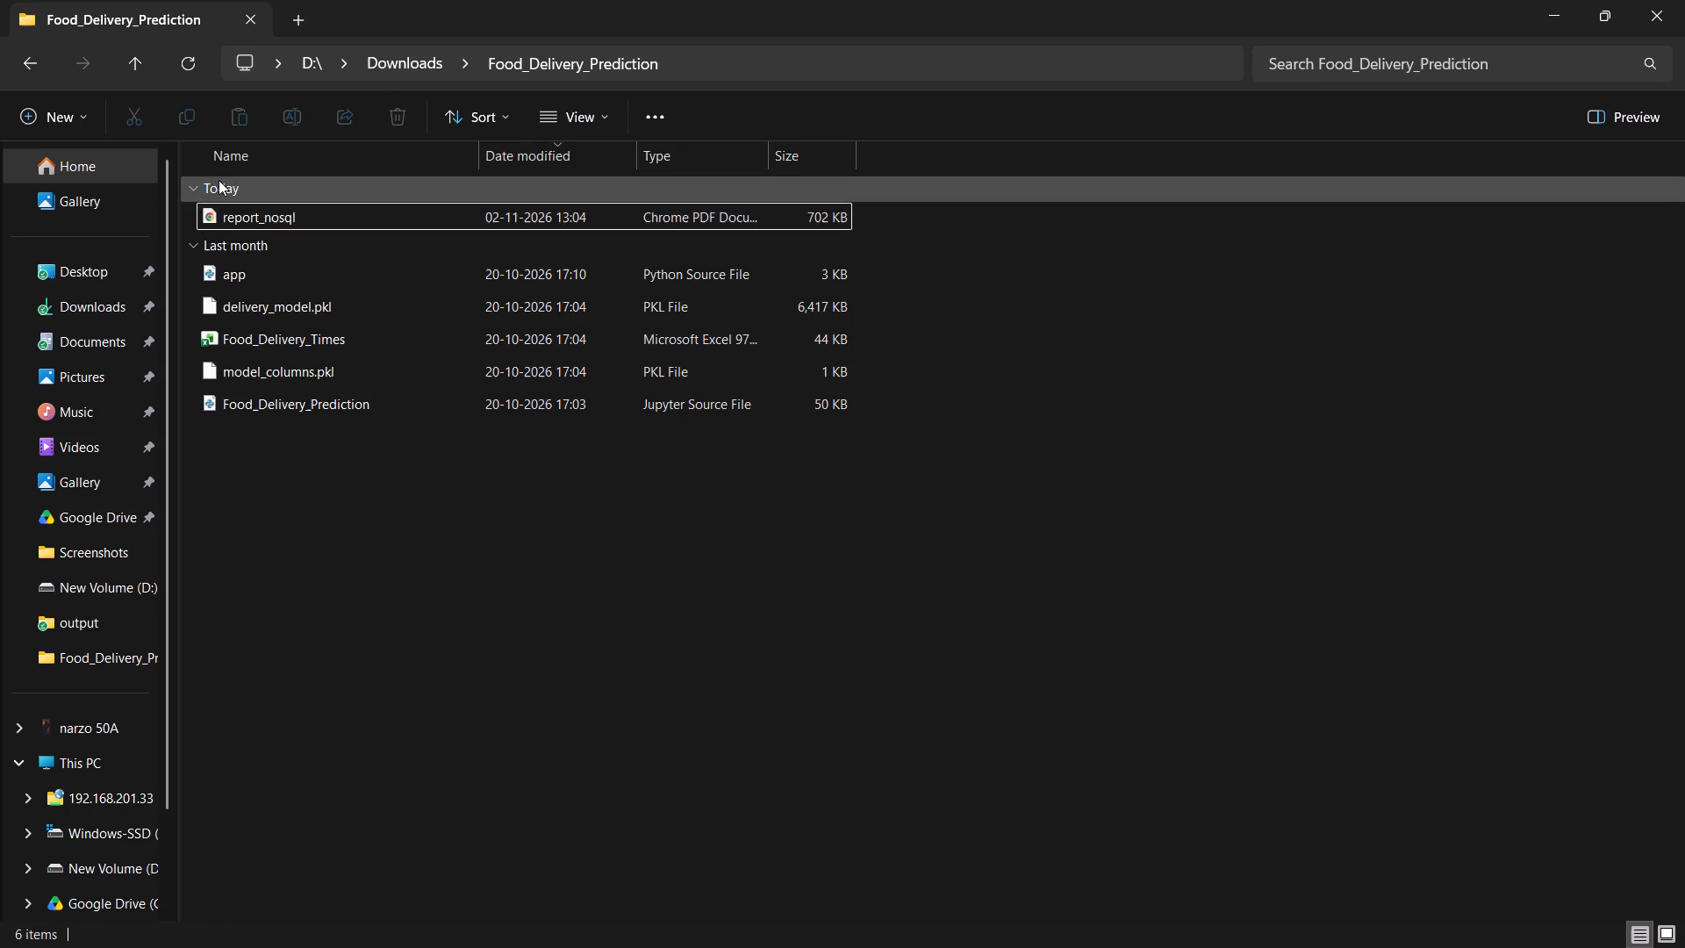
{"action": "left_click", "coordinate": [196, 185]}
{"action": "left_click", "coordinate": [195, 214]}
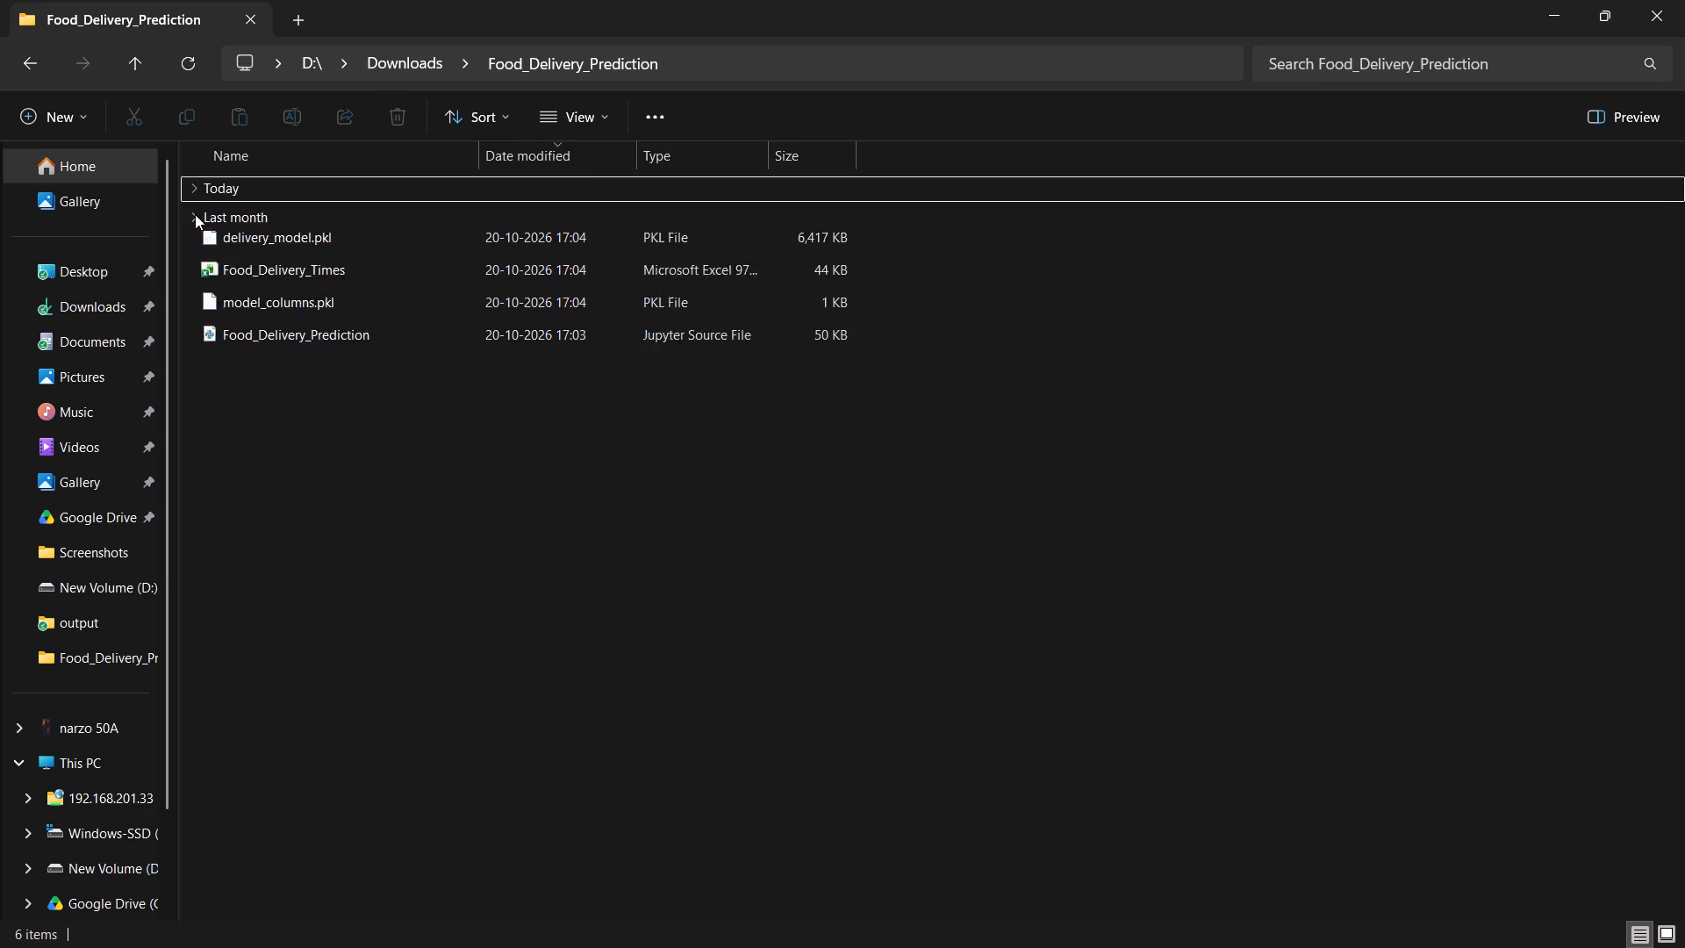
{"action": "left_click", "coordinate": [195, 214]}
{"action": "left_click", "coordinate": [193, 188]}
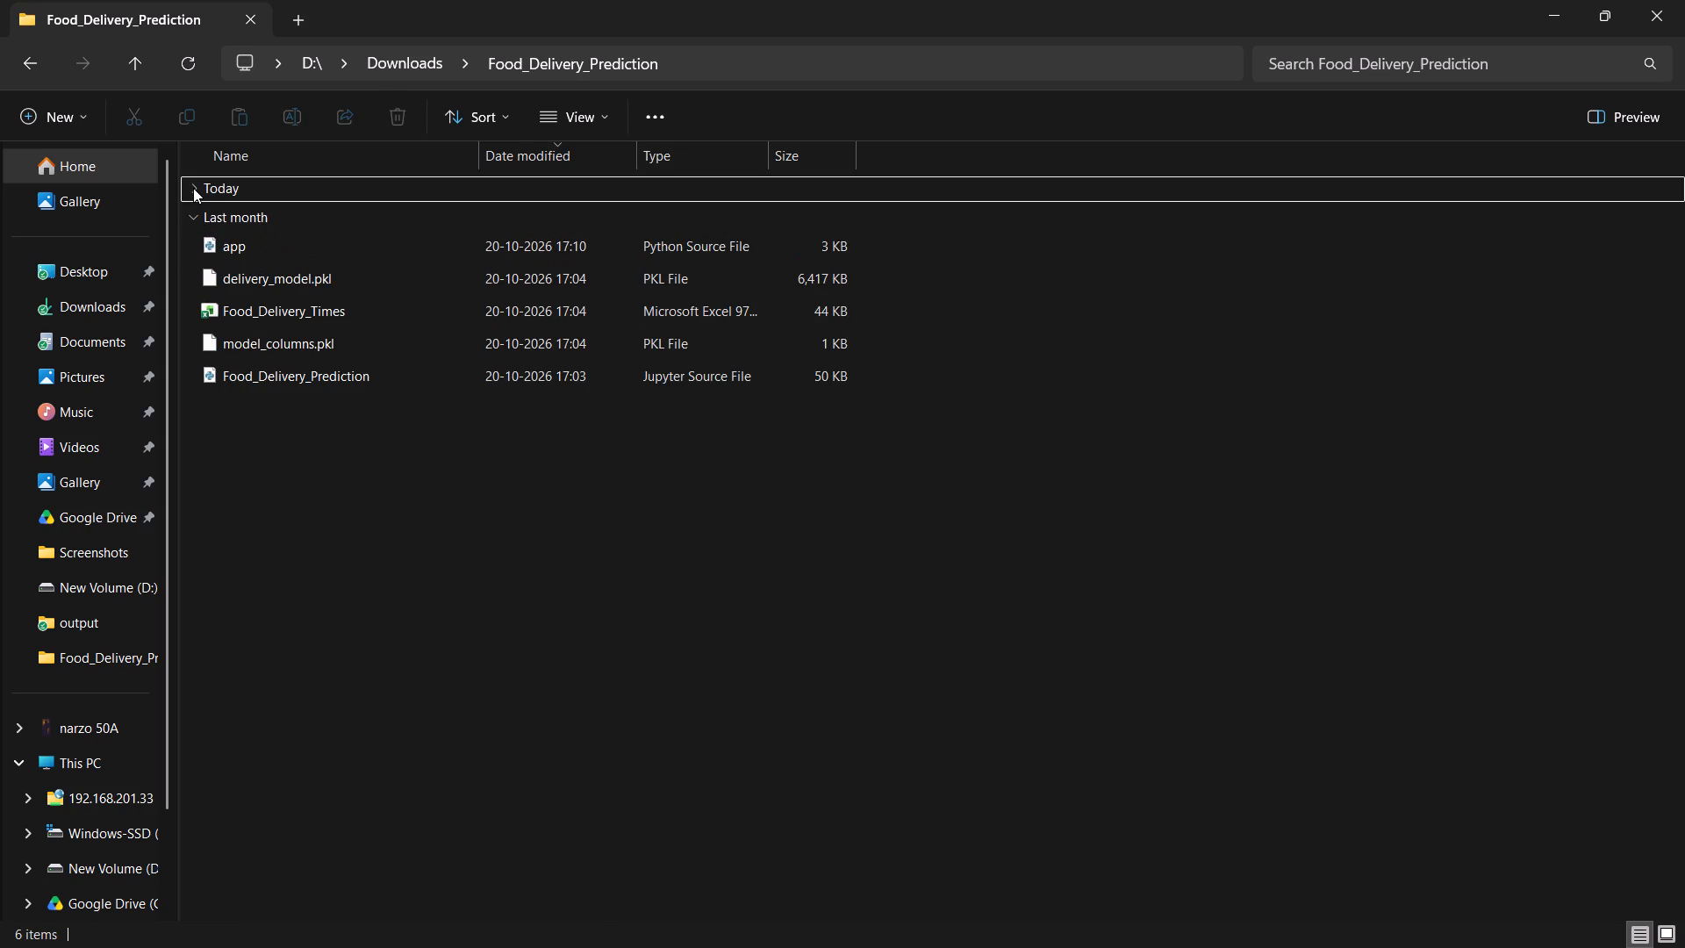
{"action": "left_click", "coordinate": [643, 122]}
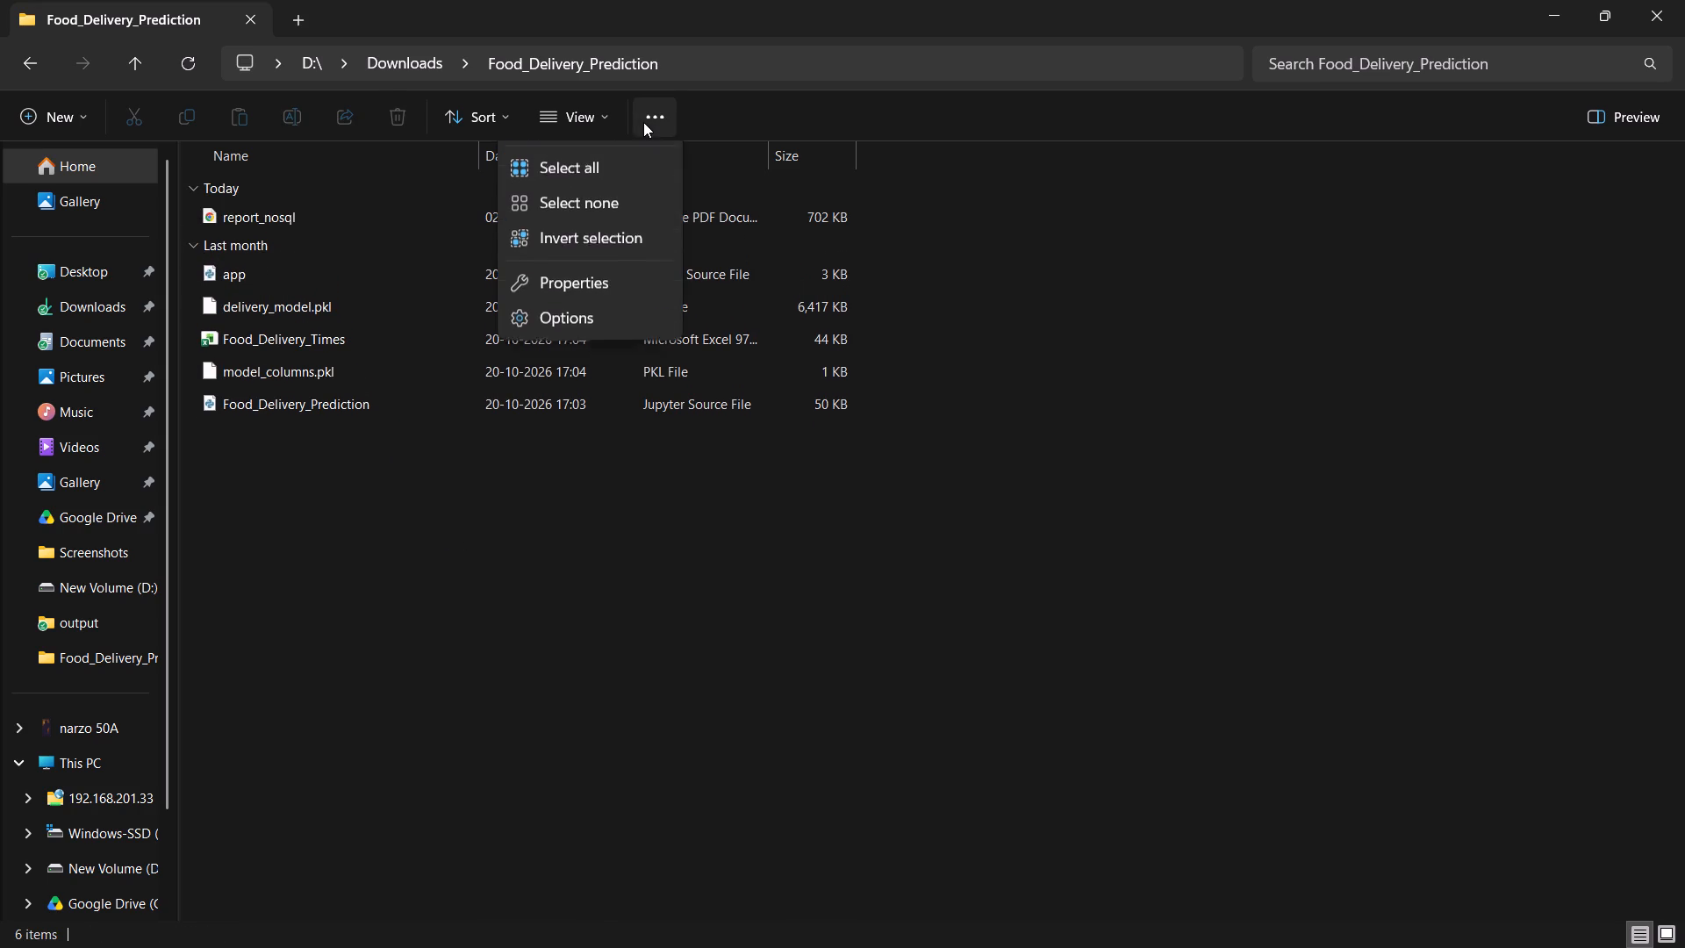
Compress the Food_Delivery_Prediction folder from Home's quick access list into a ZIP file.
{"action": "left_click", "coordinate": [850, 611]}
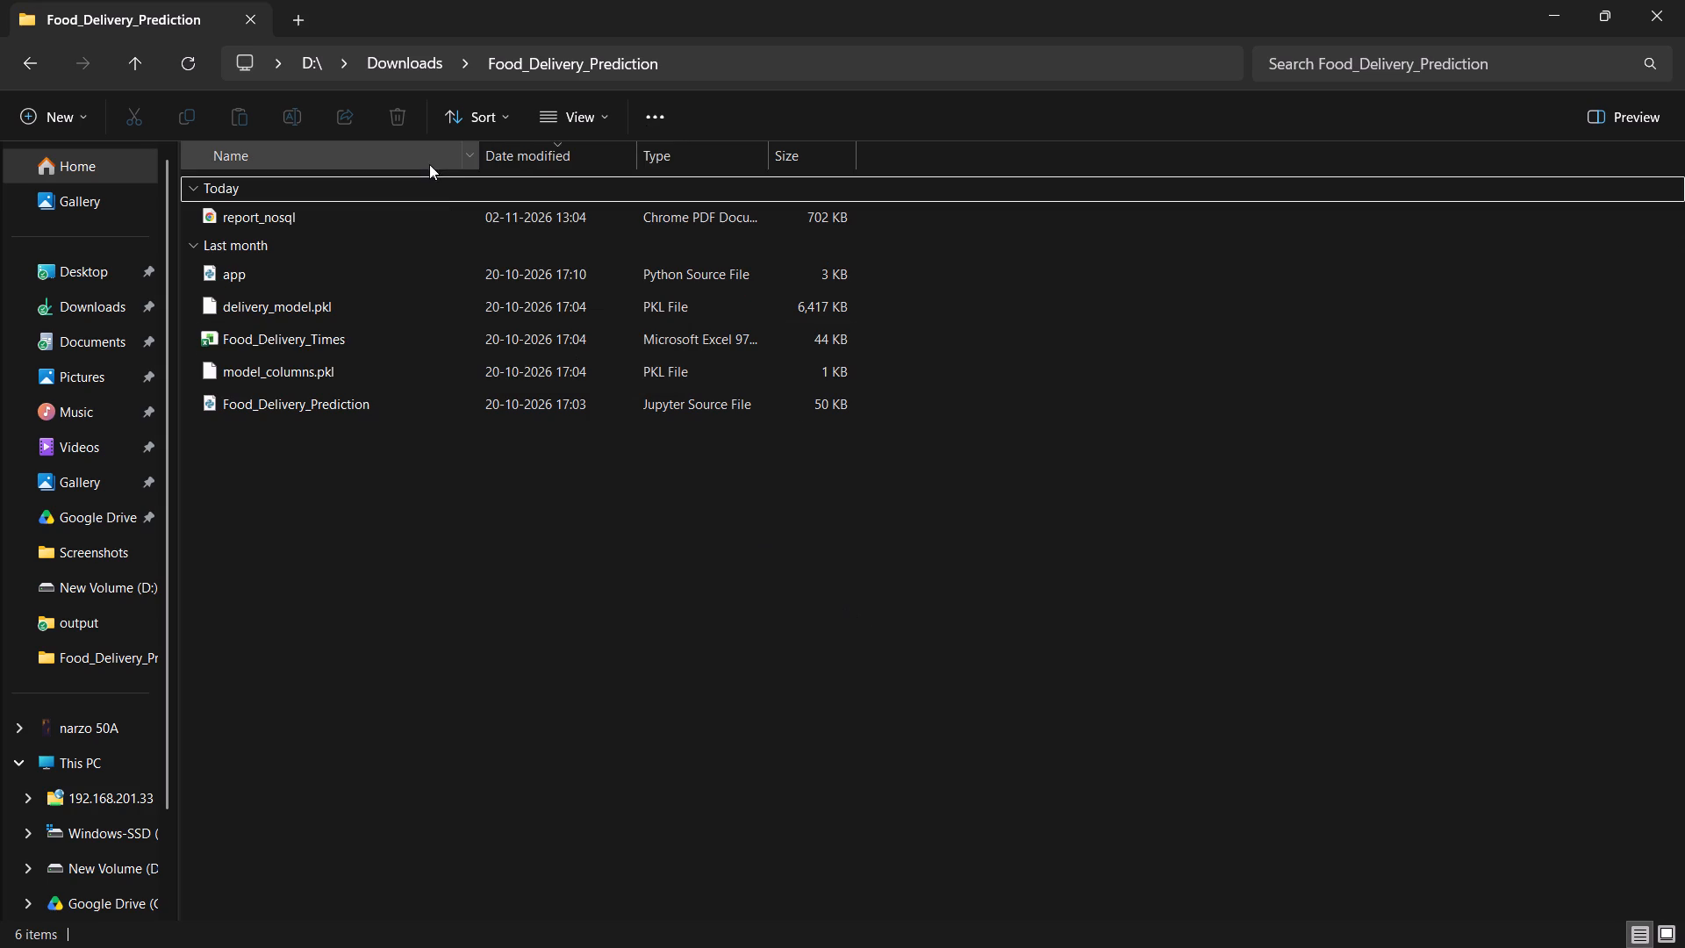
{"action": "left_click", "coordinate": [35, 63]}
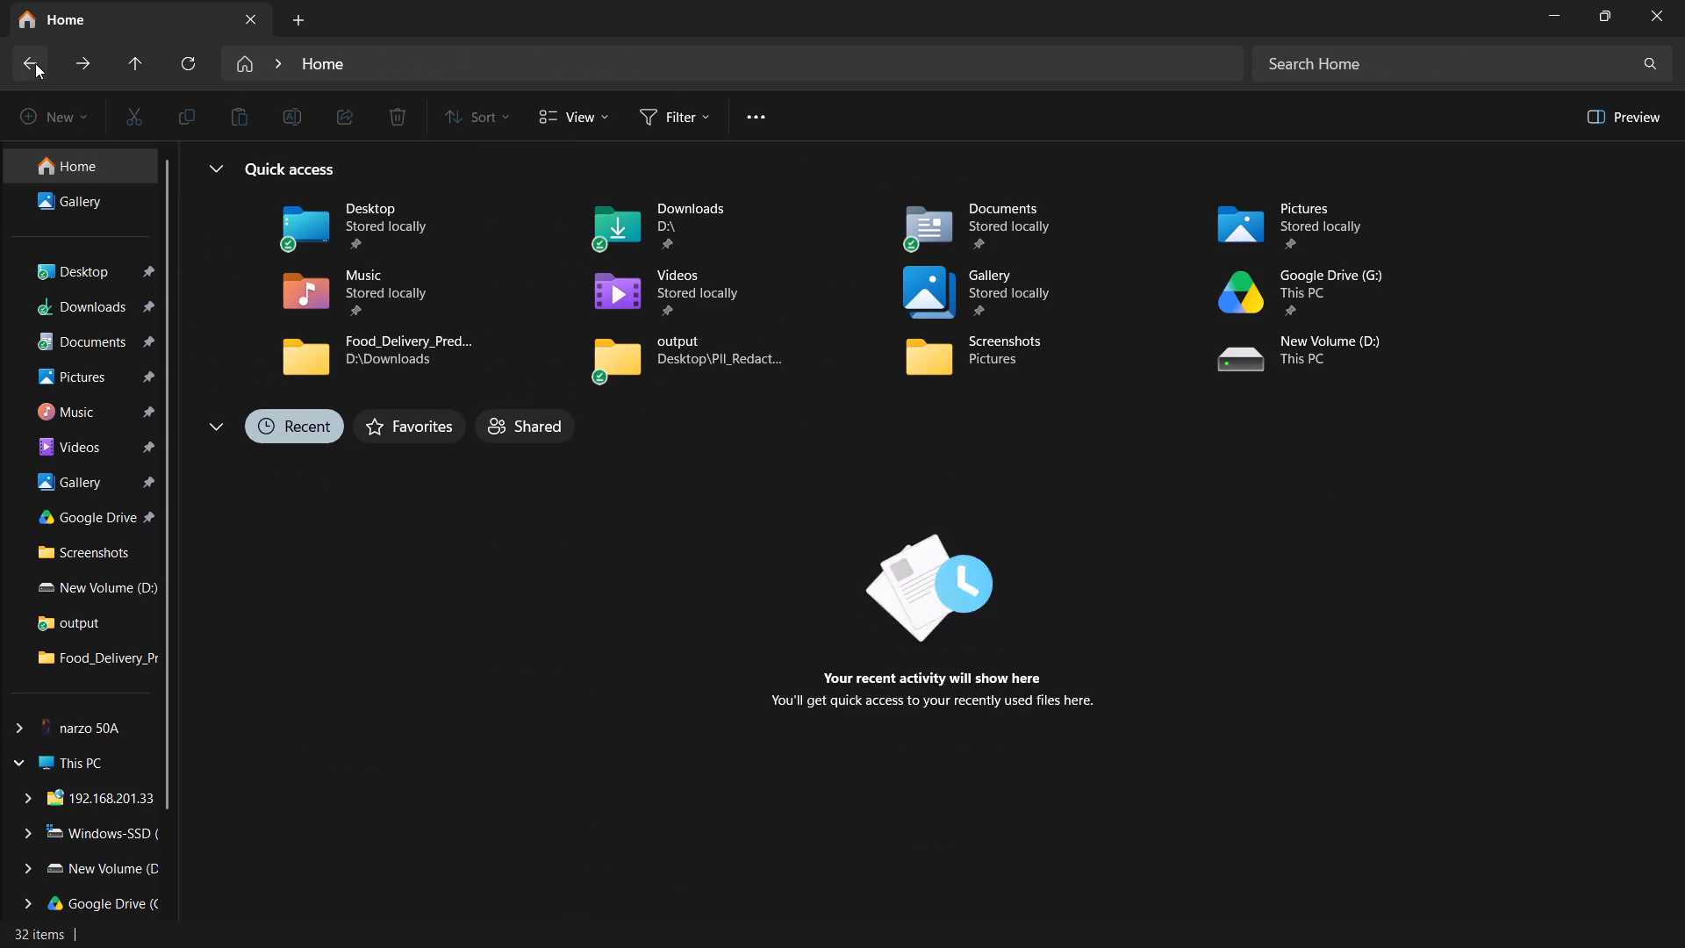
{"action": "right_click", "coordinate": [437, 338]}
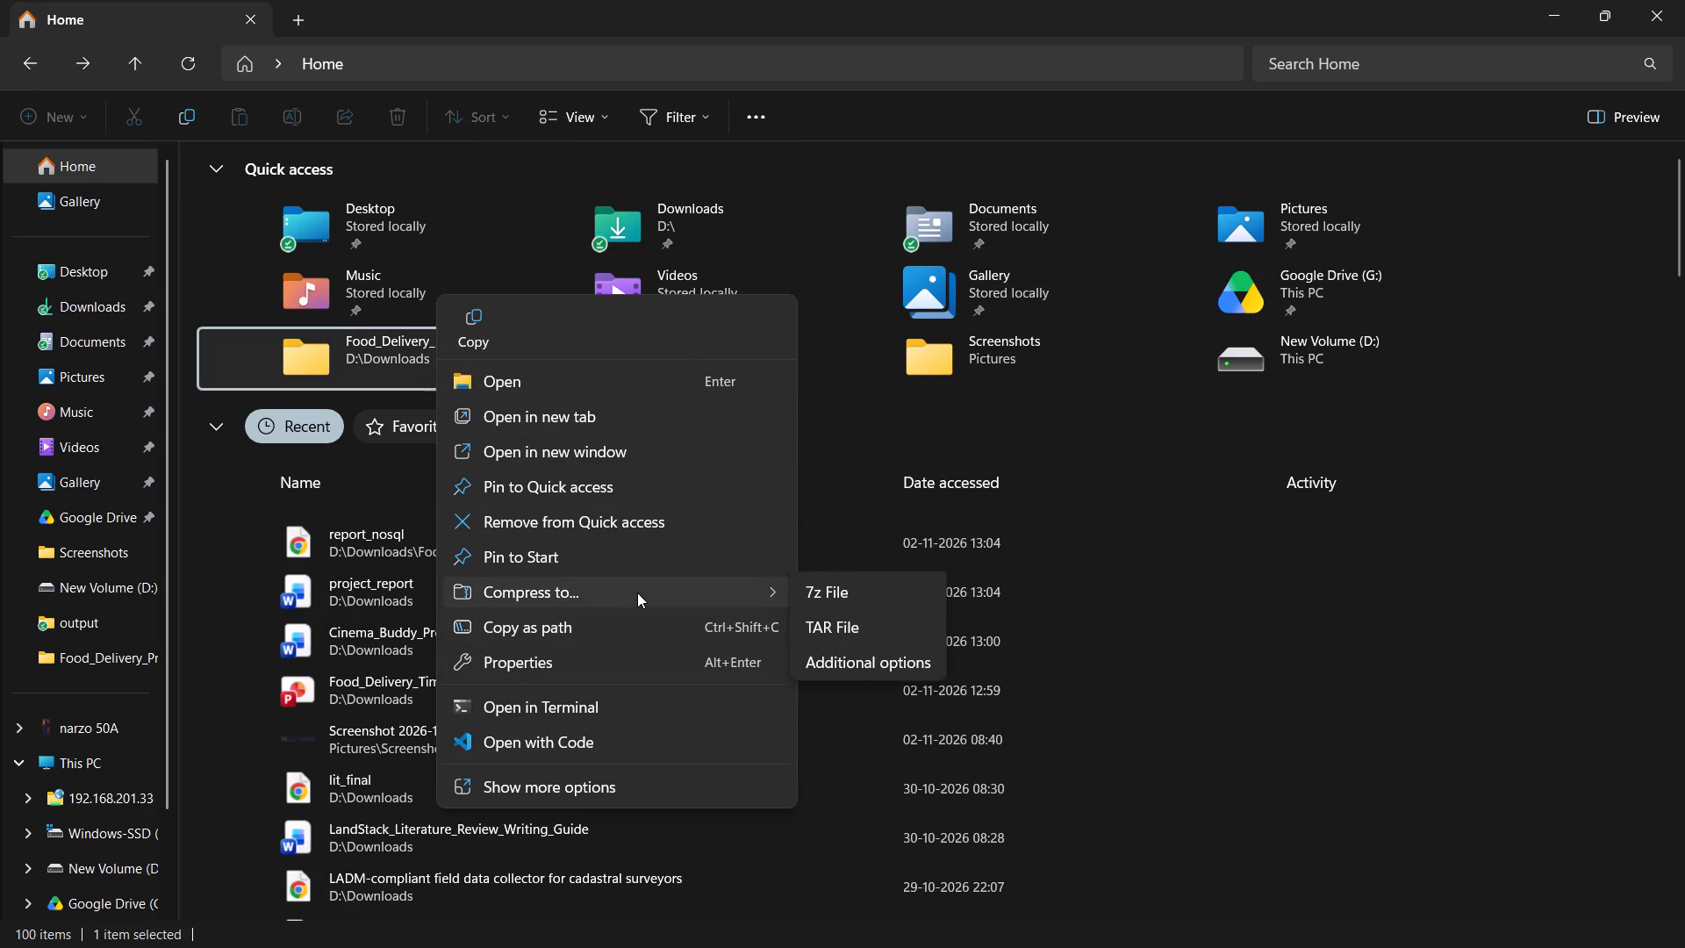
{"action": "left_click", "coordinate": [891, 600]}
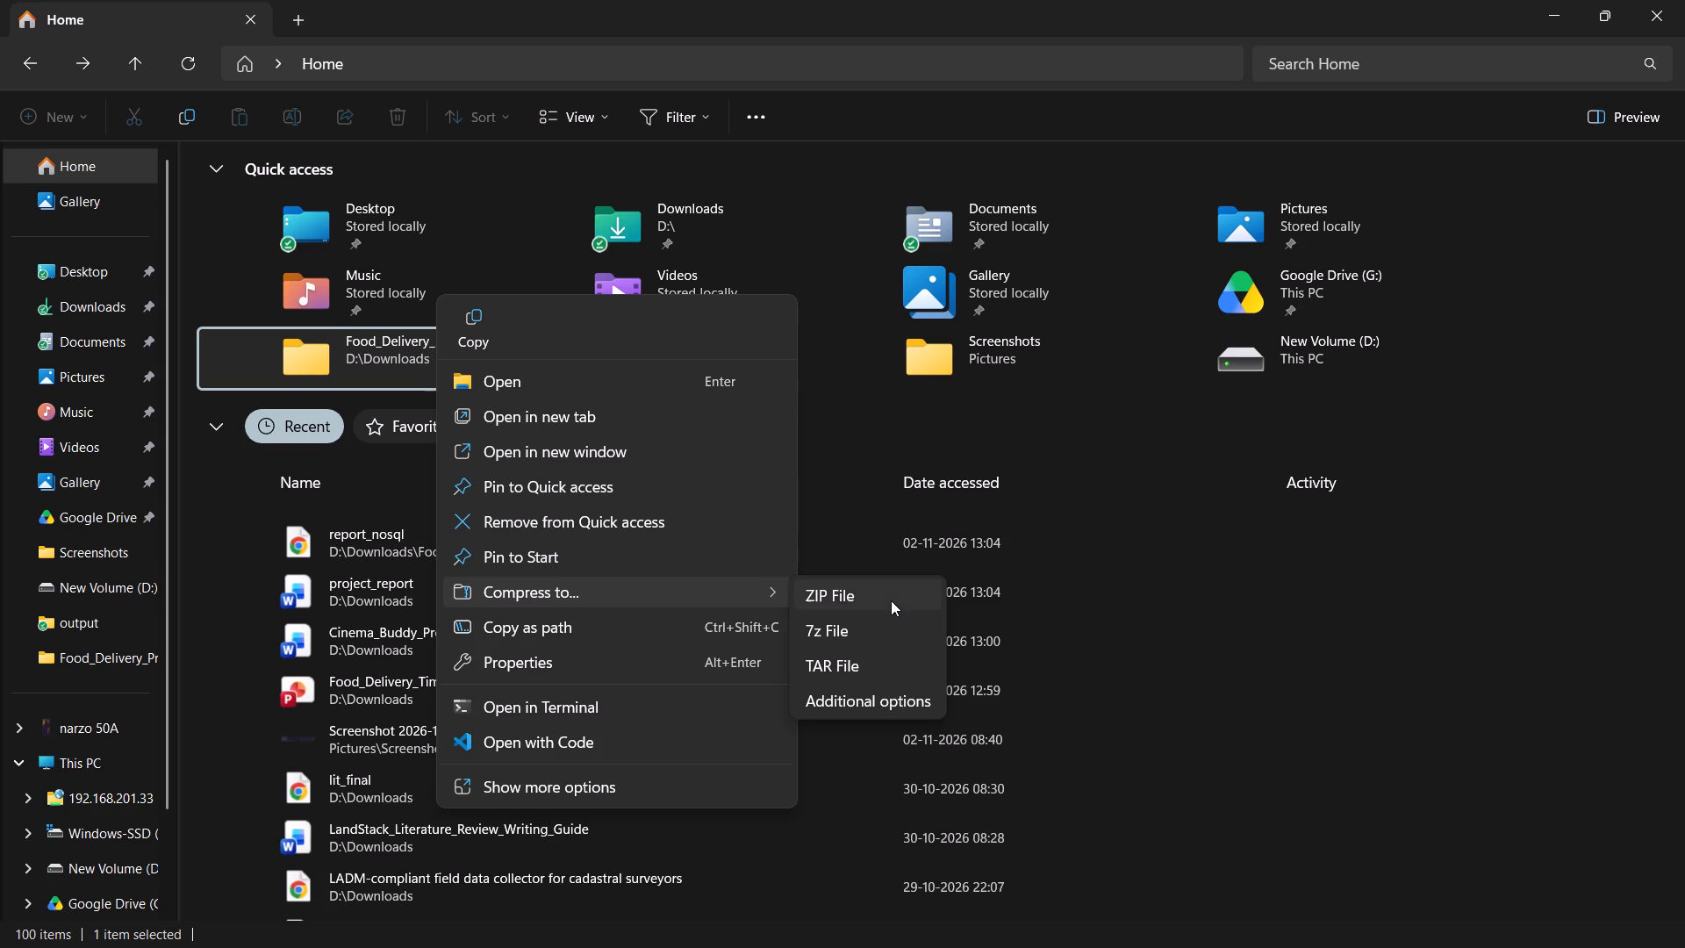
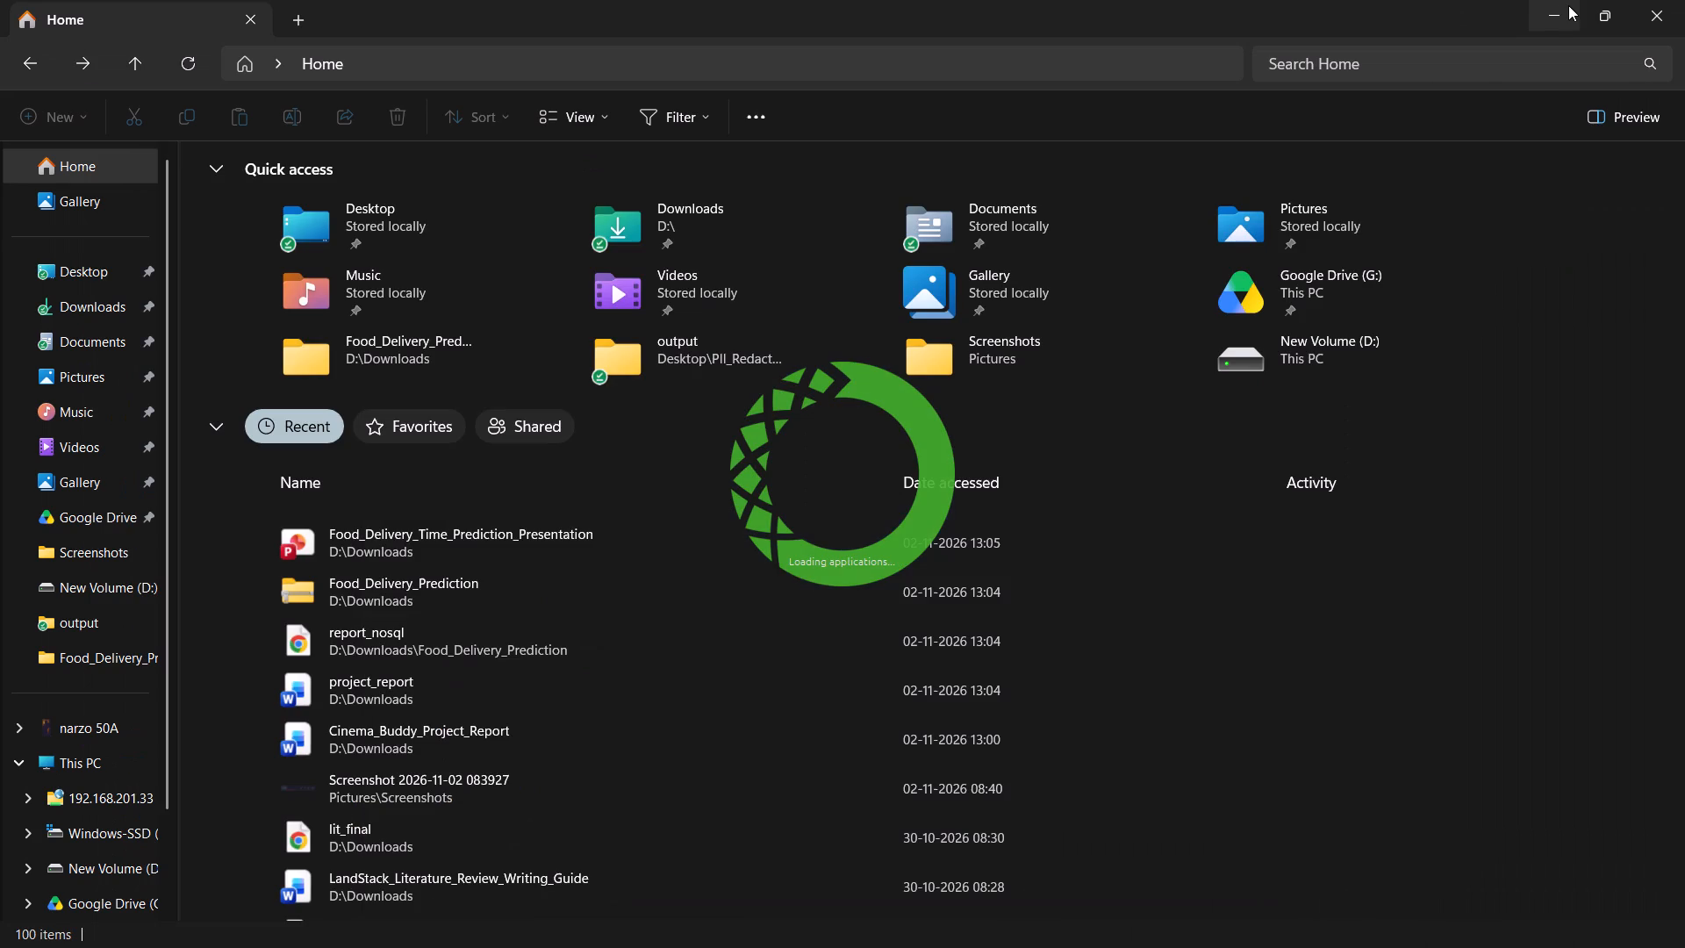
Switch to Anaconda Navigator, postpone its update, dismiss the sign-in offer and launch Jupyter Notebook.
{"action": "left_click", "coordinate": [1550, 23]}
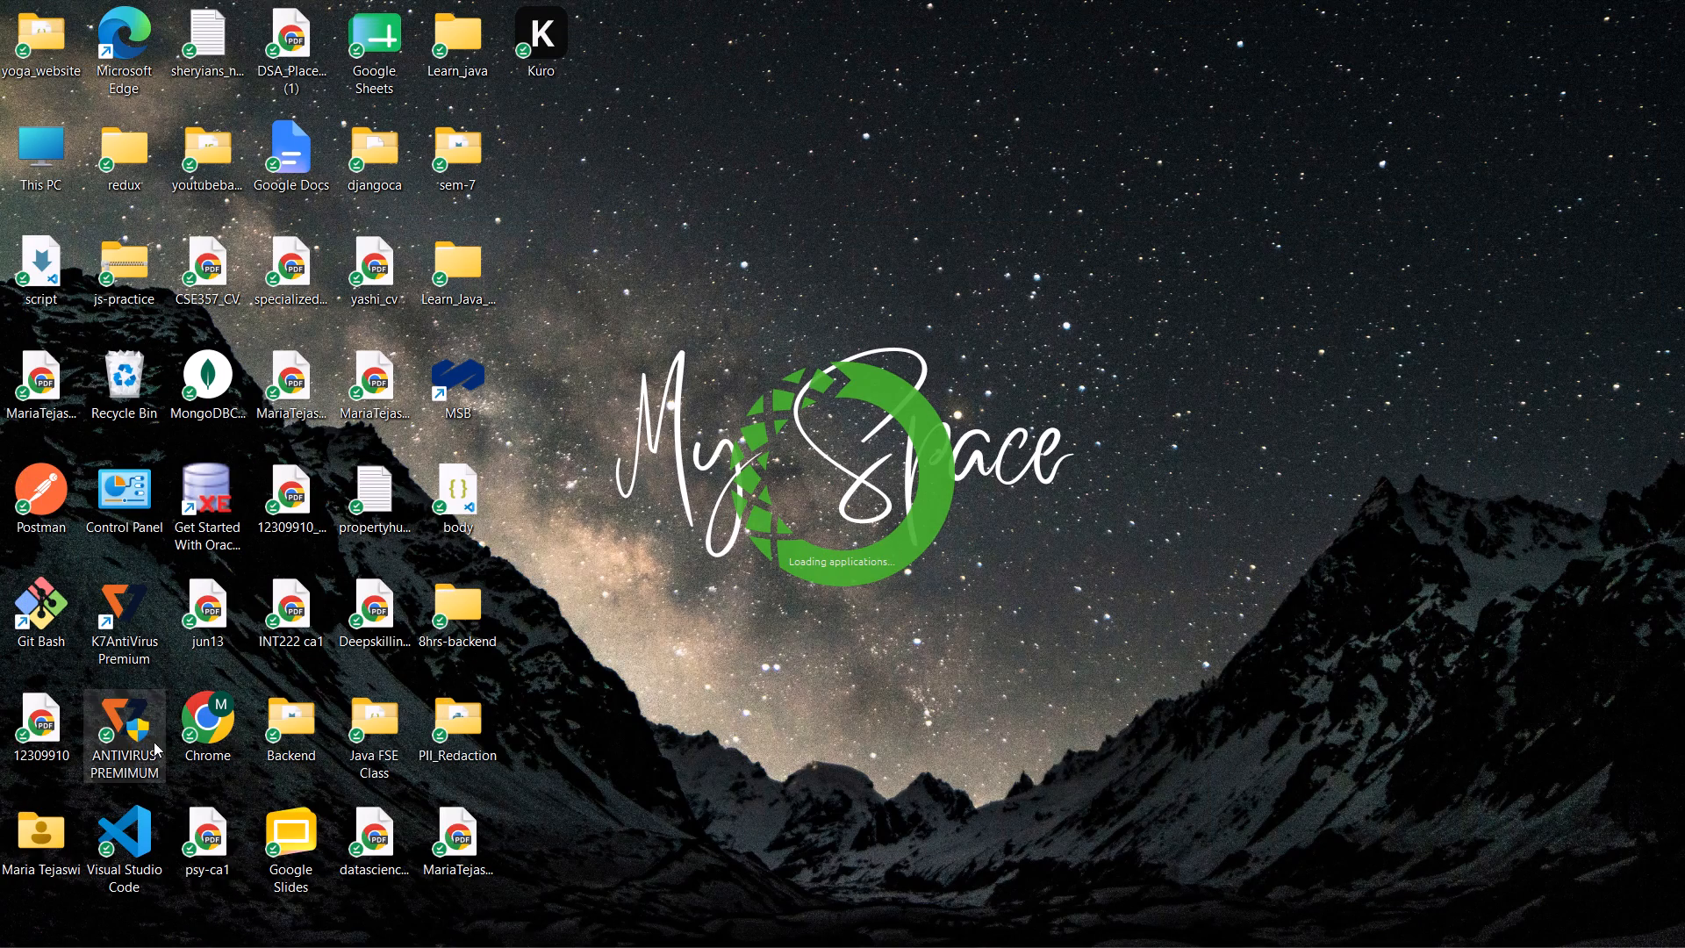
{"action": "double_click", "coordinate": [211, 739]}
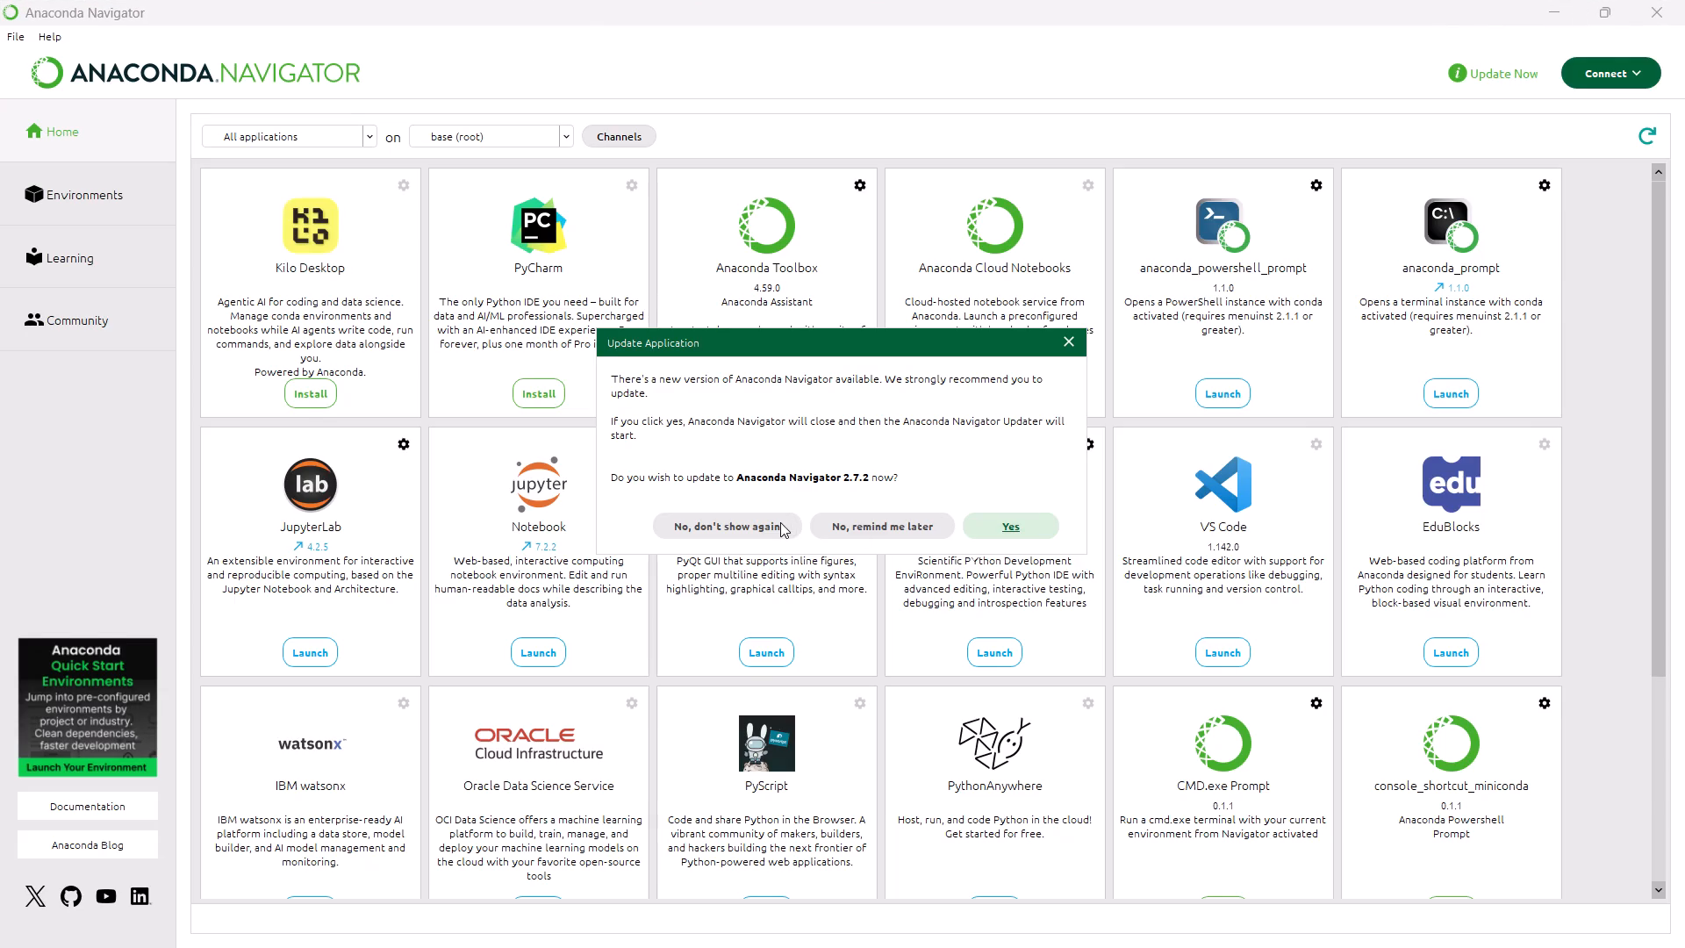
{"action": "left_click", "coordinate": [863, 521]}
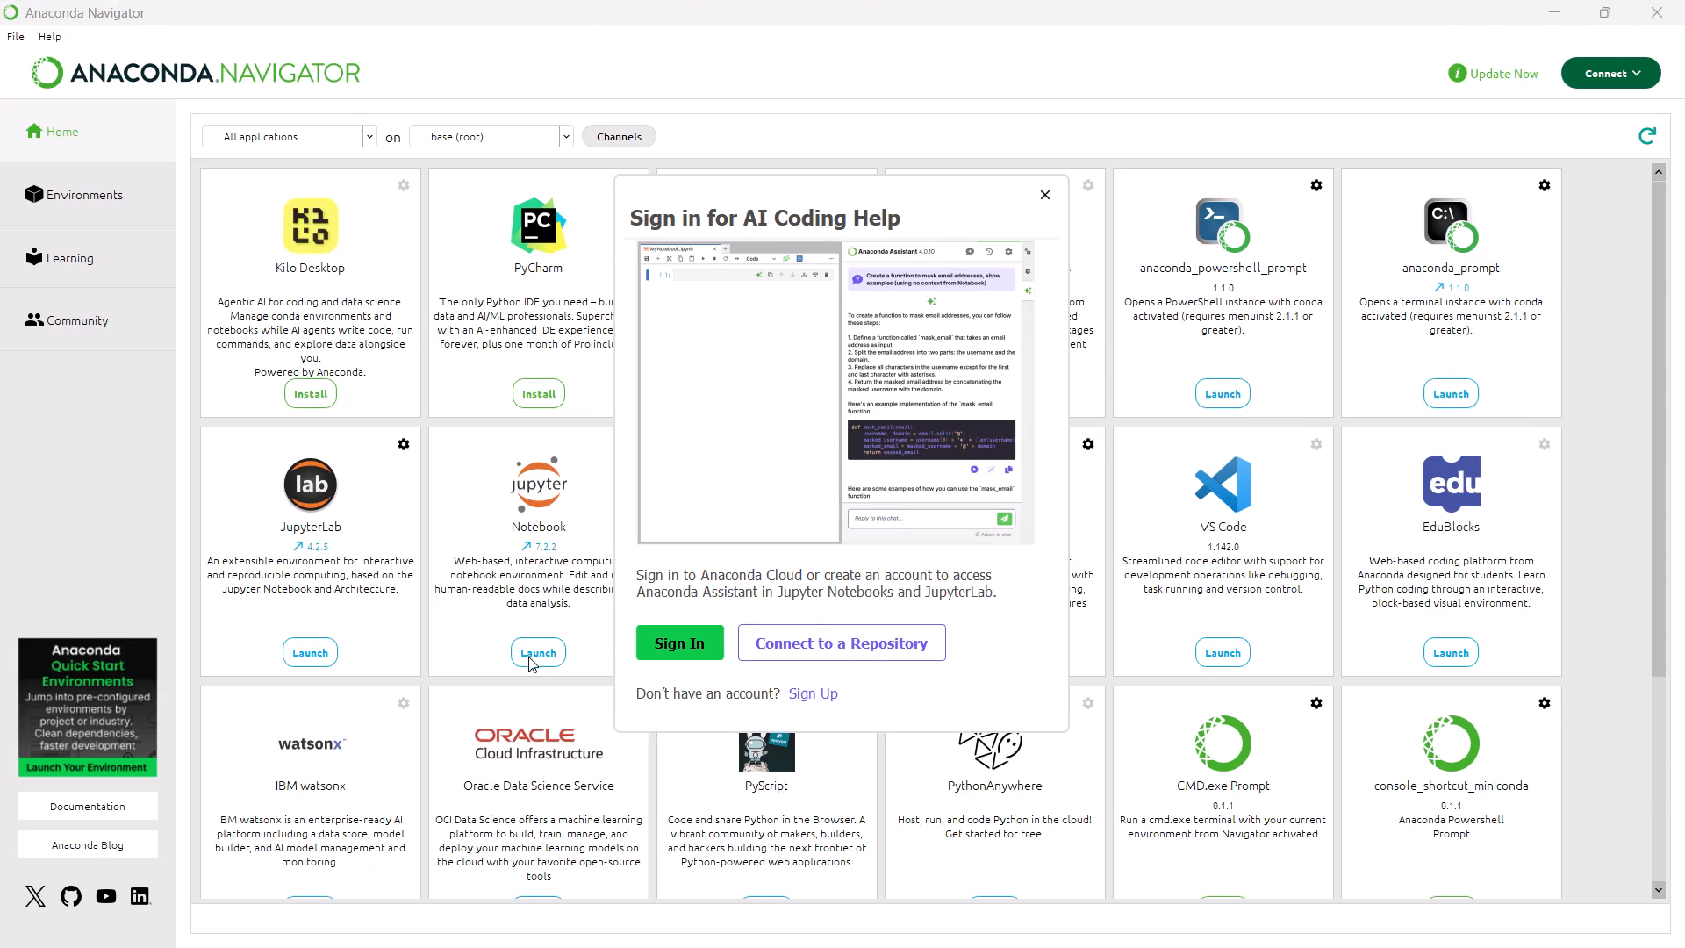
{"action": "left_click", "coordinate": [1044, 195]}
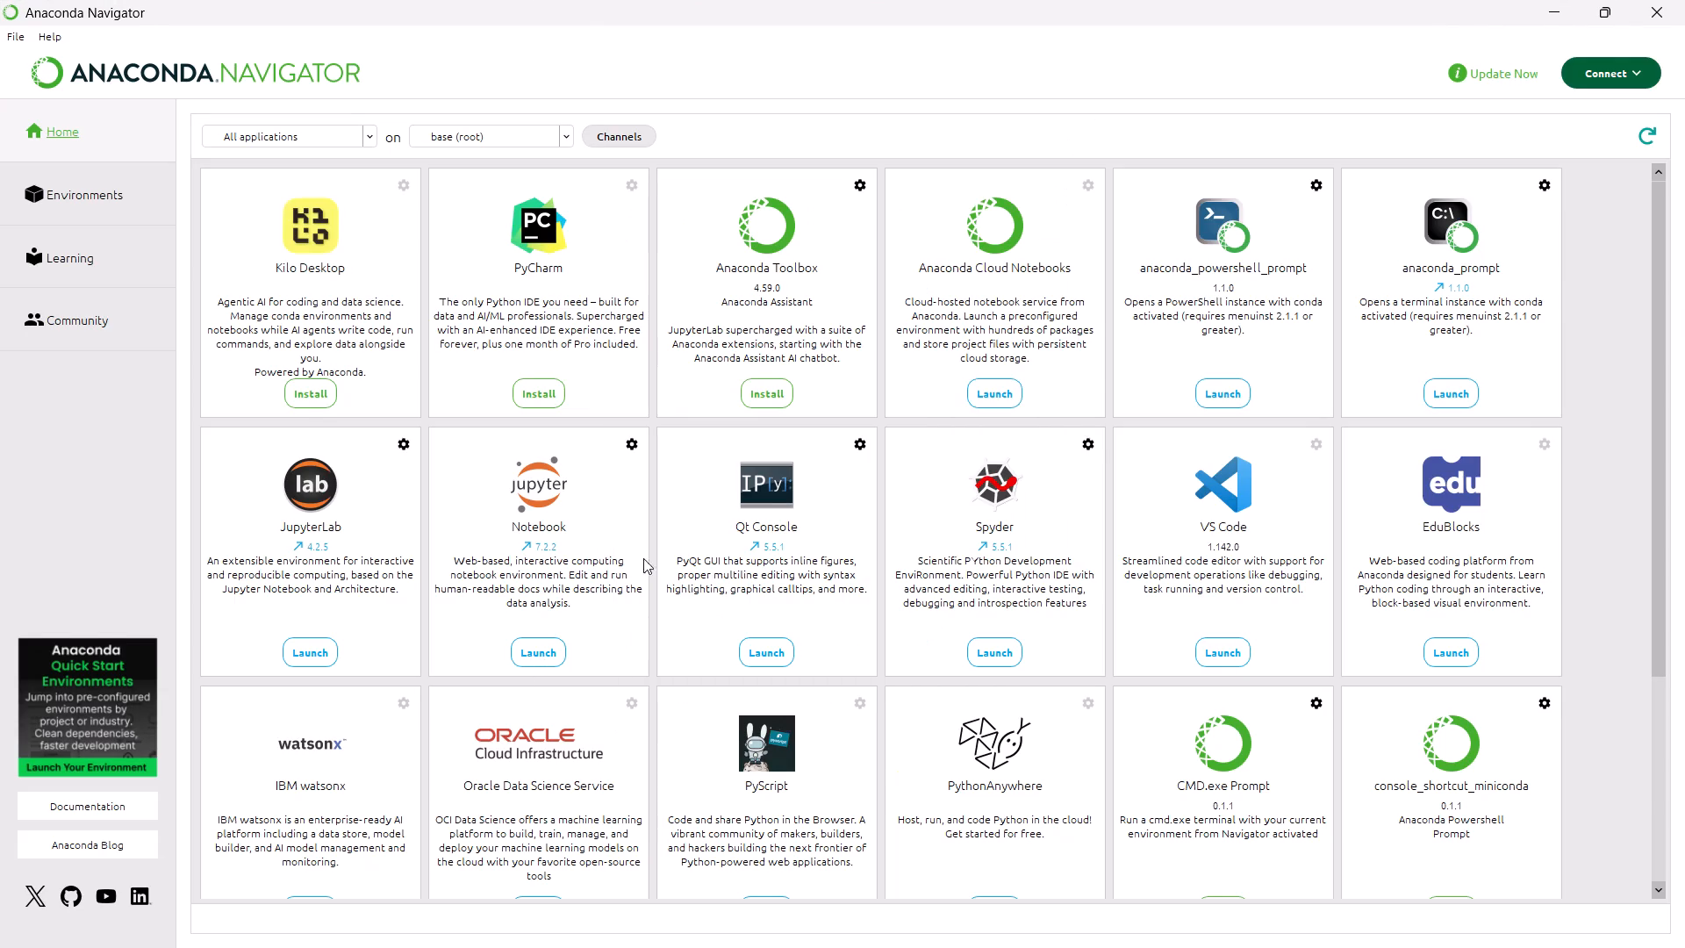
{"action": "left_click", "coordinate": [529, 655]}
{"action": "double_click", "coordinate": [529, 655]}
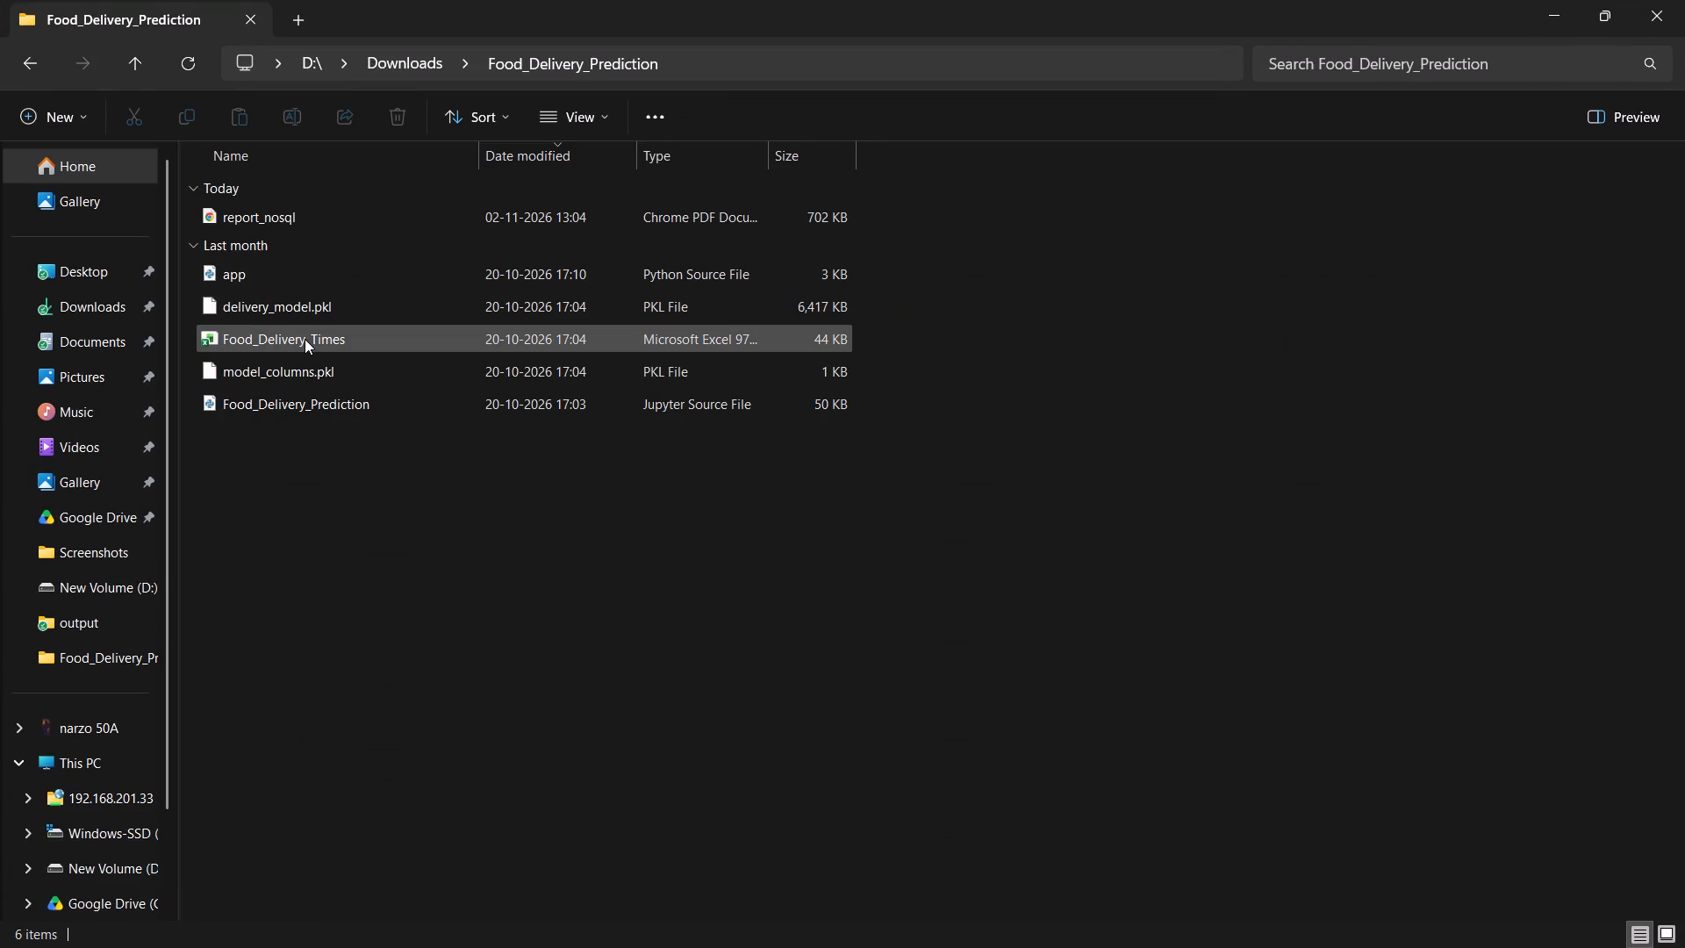
{"action": "double_click", "coordinate": [305, 339]}
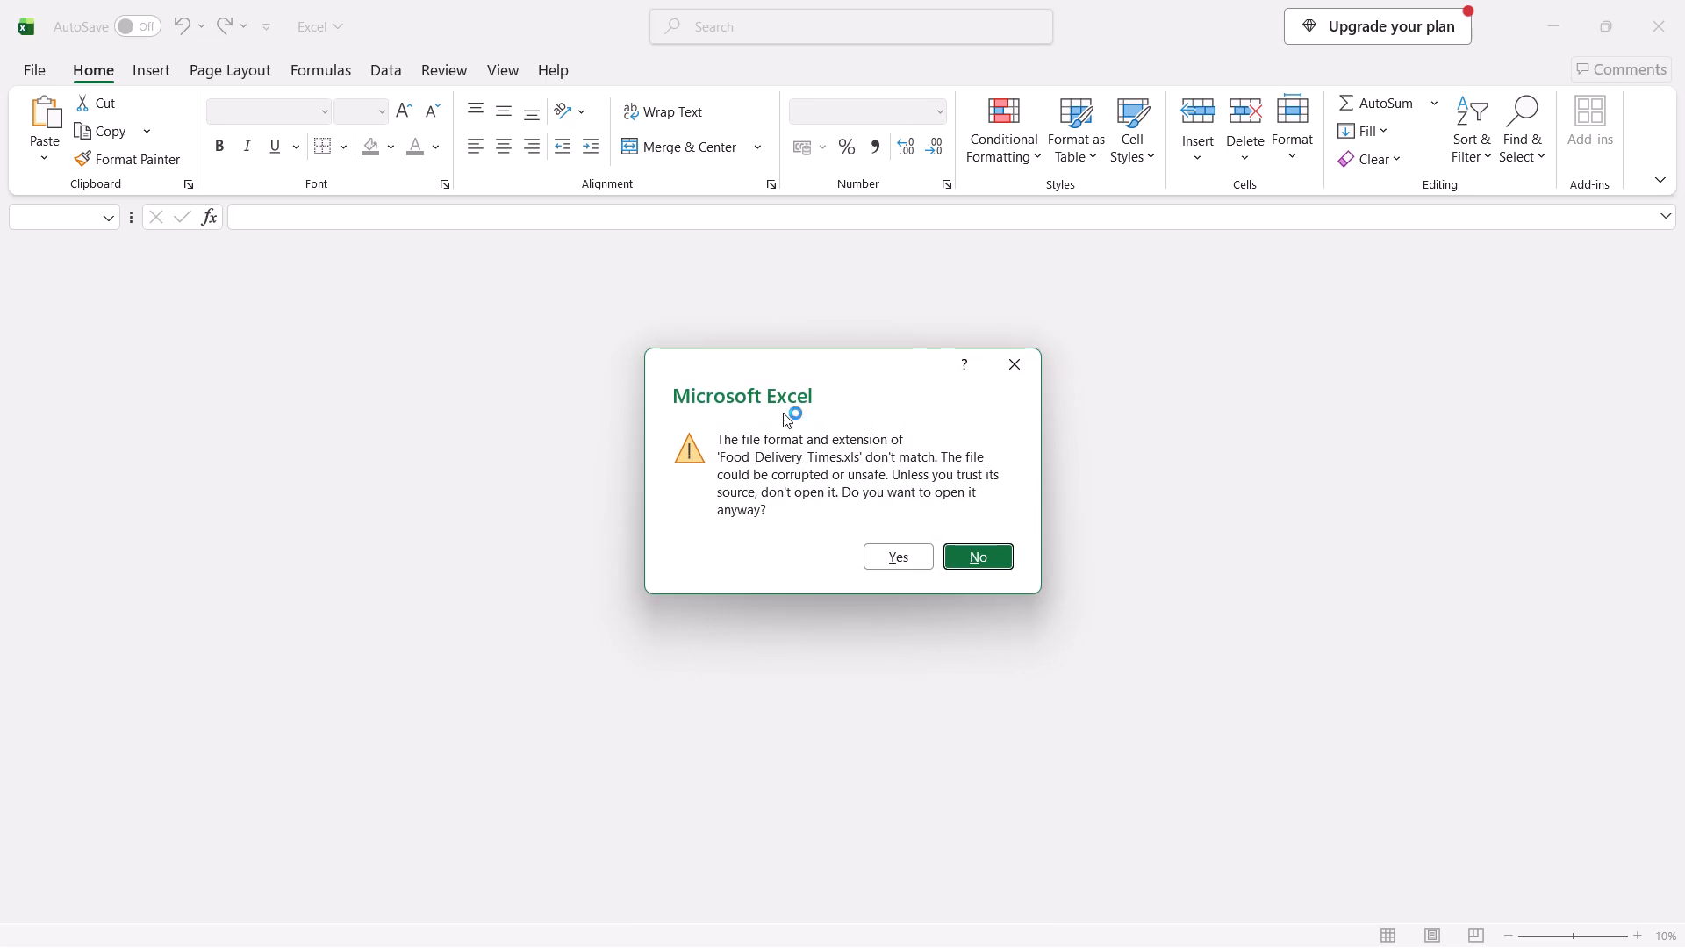
{"action": "left_click", "coordinate": [901, 564]}
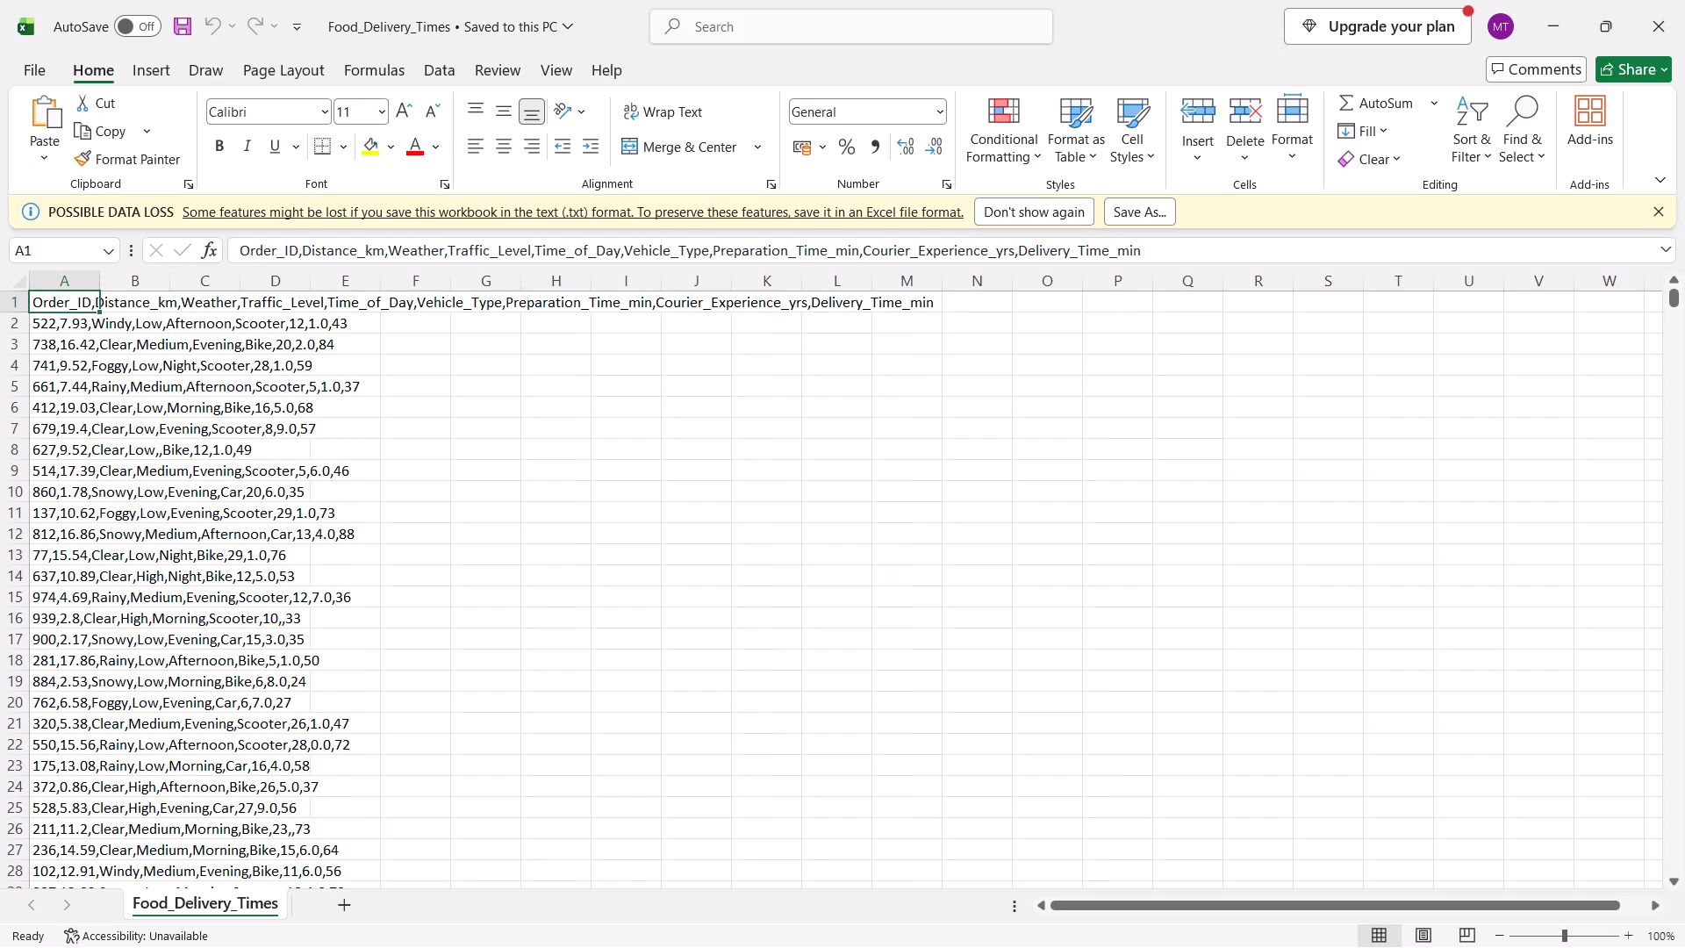
Examine the Food_Delivery_Times records for any source information, and close the workbook.
{"action": "scroll", "coordinate": [491, 495], "scroll_direction": "down", "scroll_amount": 7}
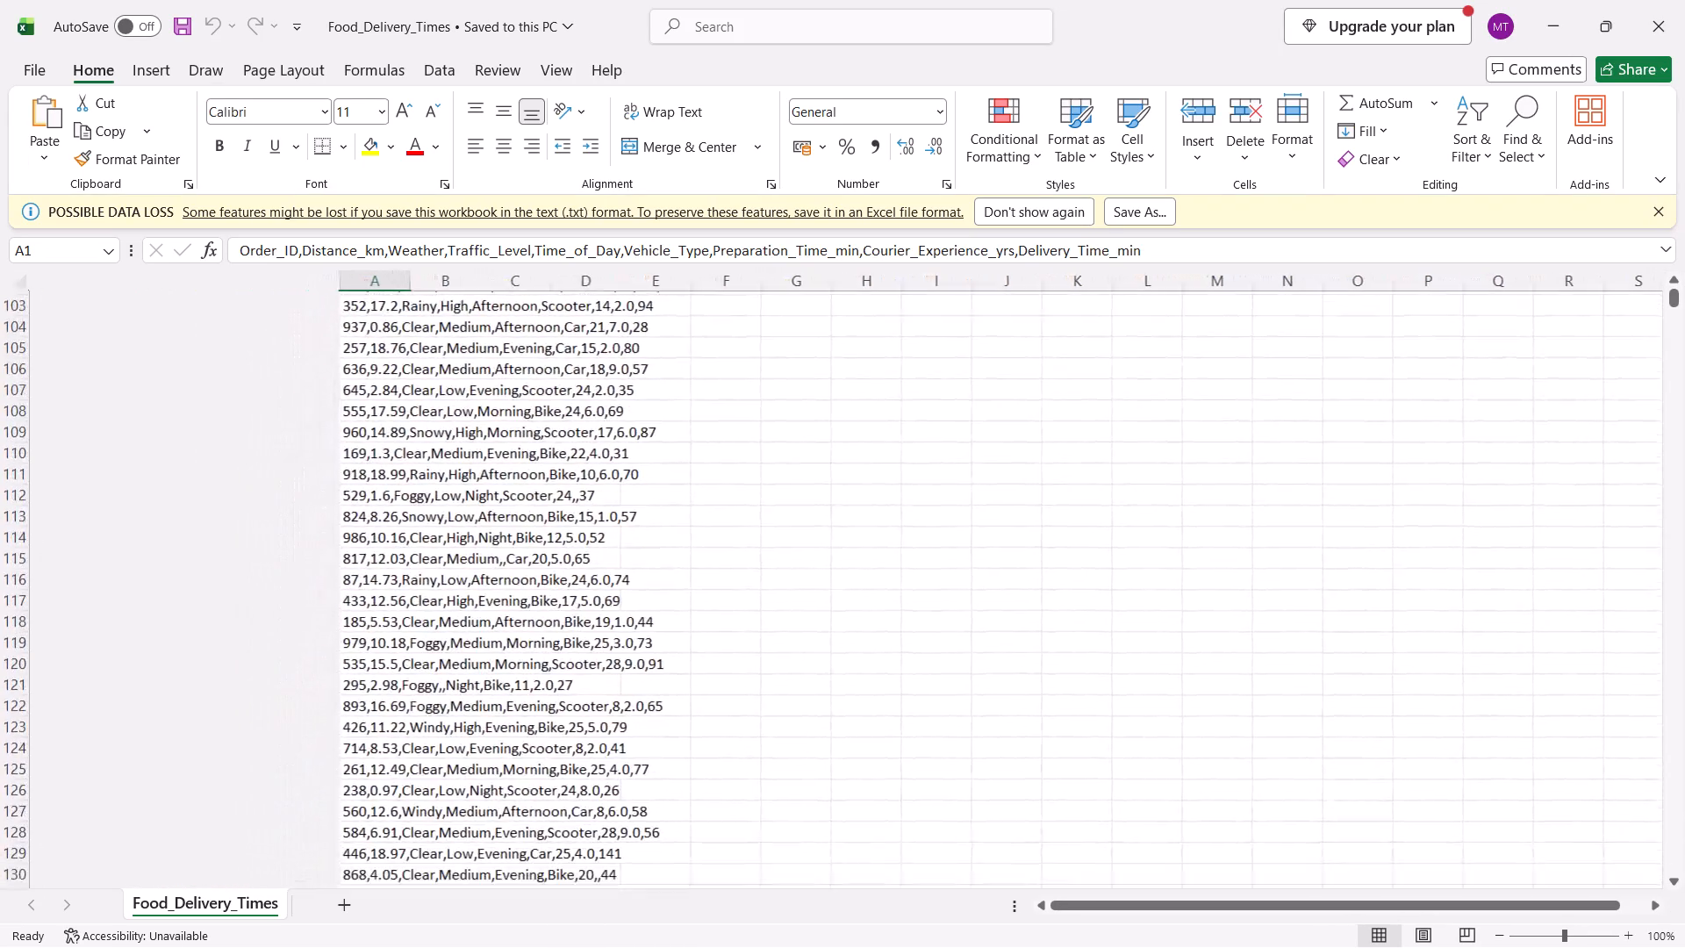
{"action": "scroll", "coordinate": [491, 495], "scroll_direction": "down", "scroll_amount": 6}
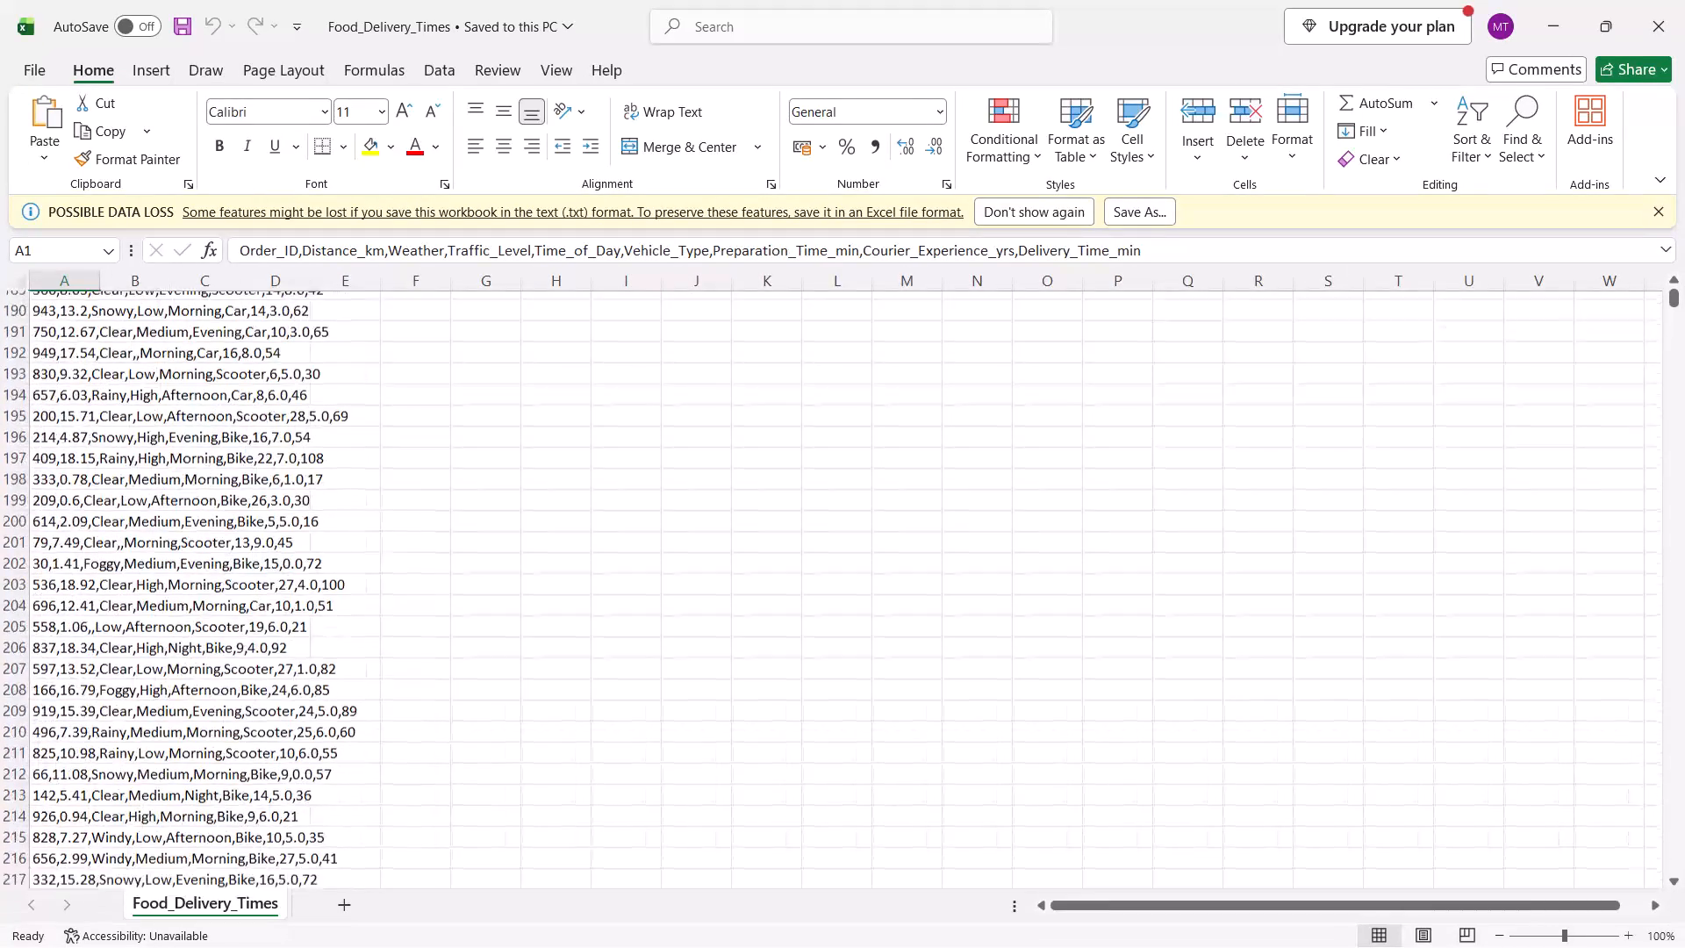
{"action": "scroll", "coordinate": [491, 495], "scroll_direction": "down", "scroll_amount": 10}
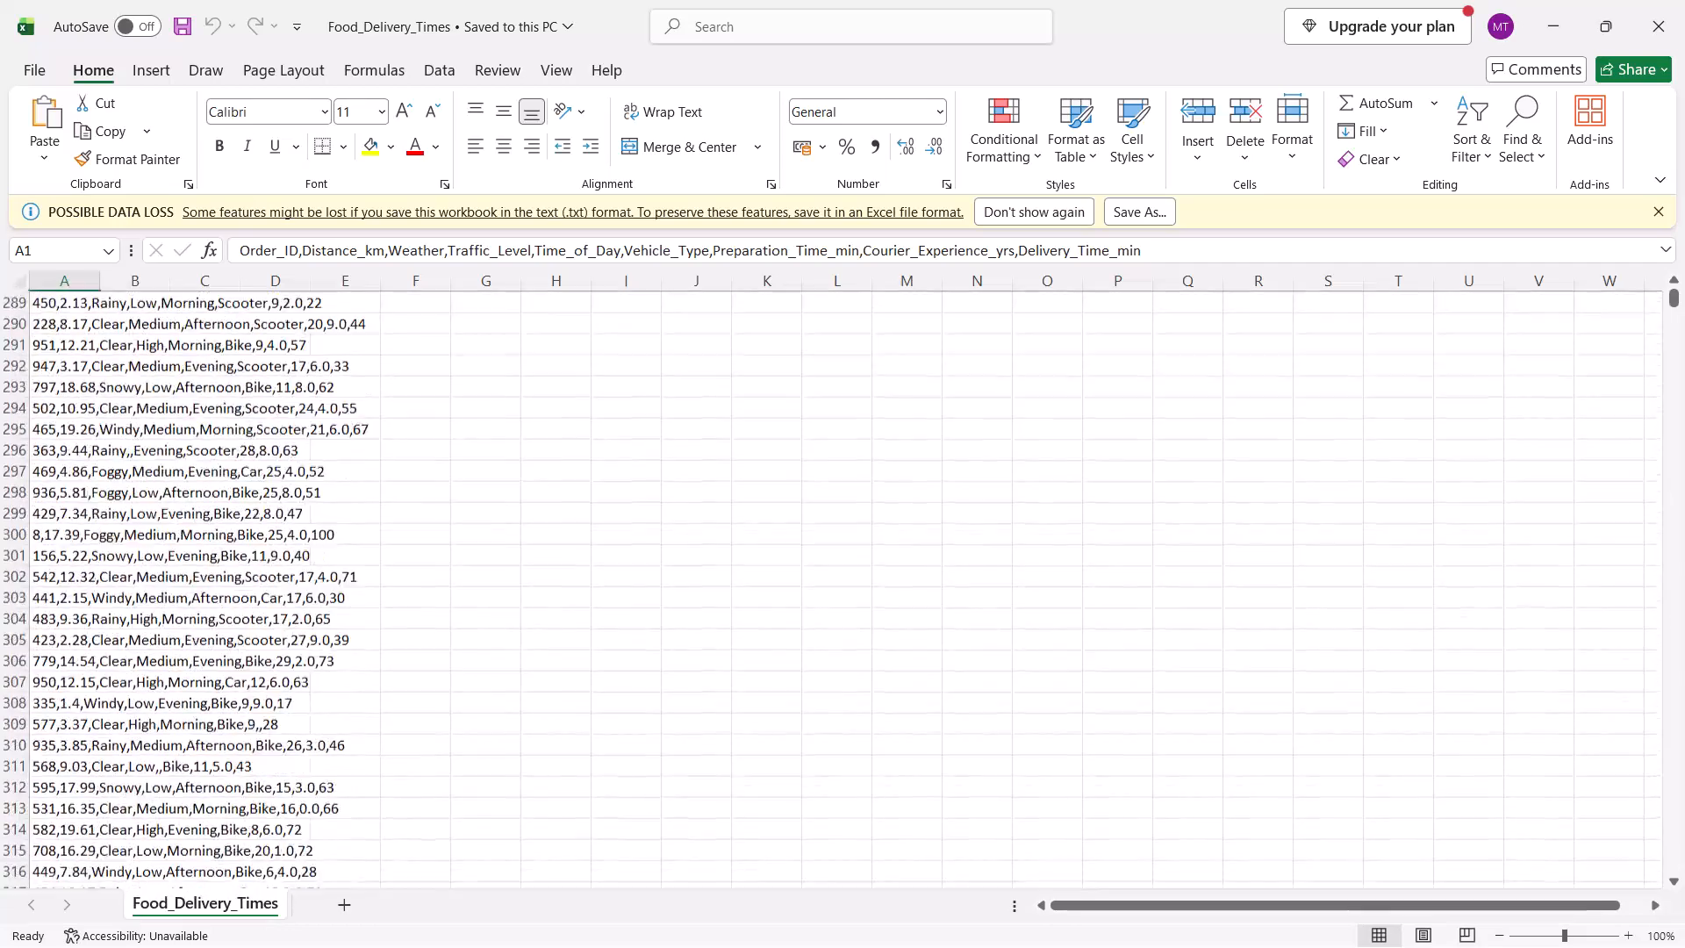
{"action": "scroll", "coordinate": [491, 495], "scroll_direction": "down", "scroll_amount": 12}
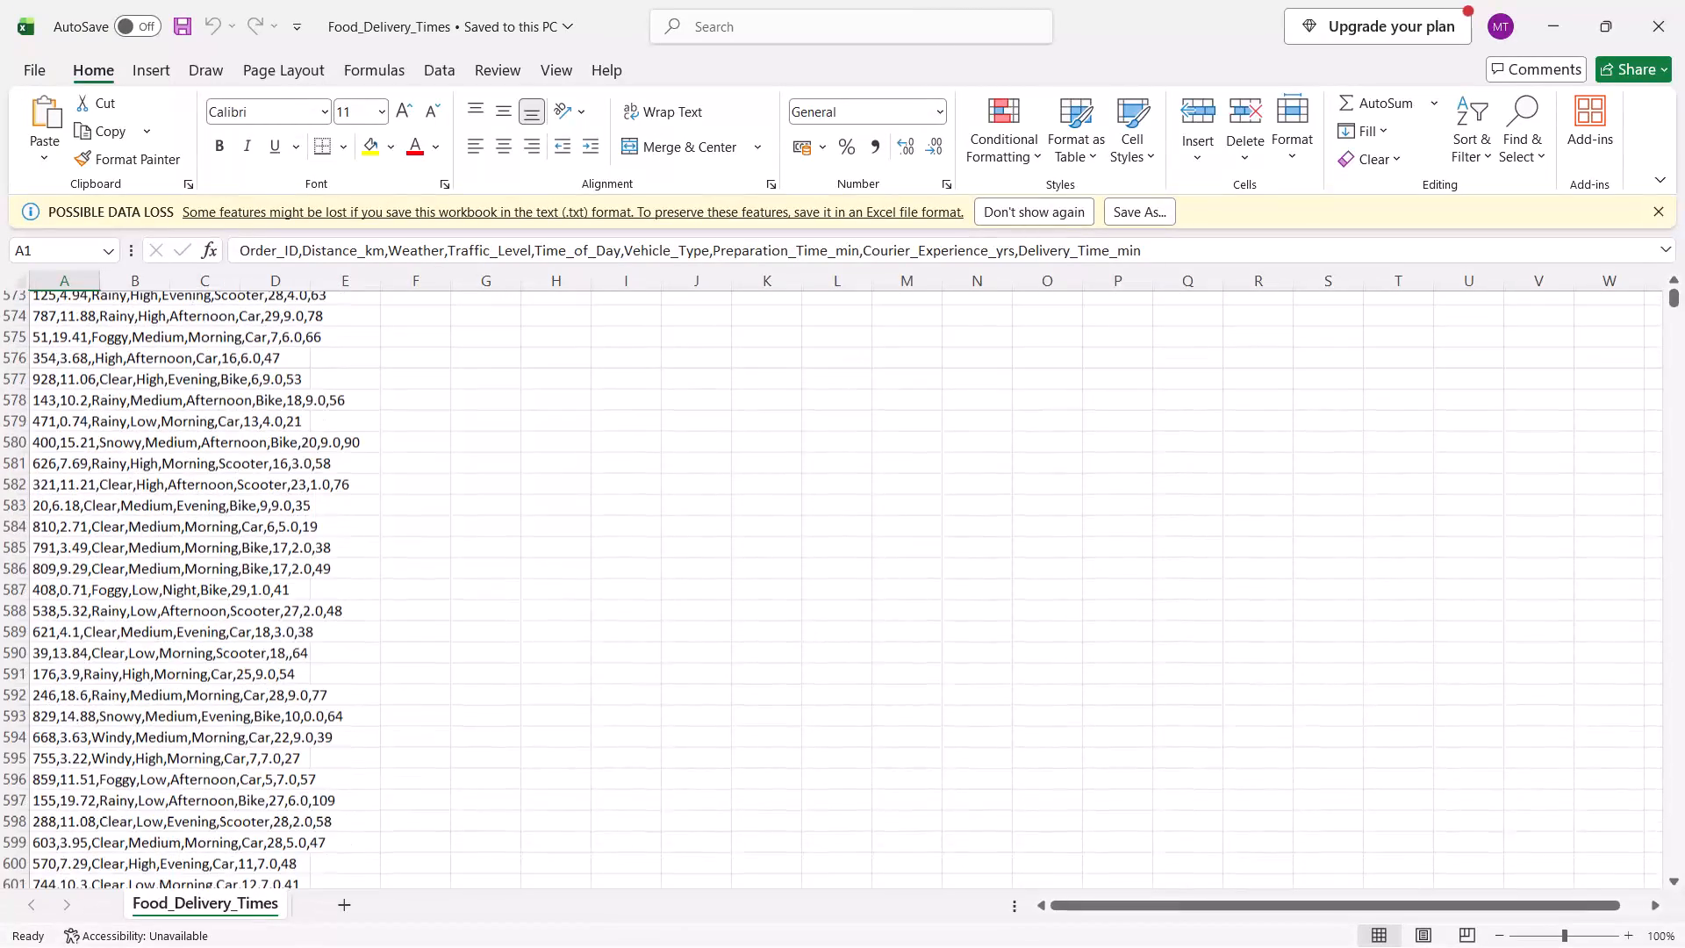
{"action": "scroll", "coordinate": [491, 495], "scroll_direction": "down", "scroll_amount": 7}
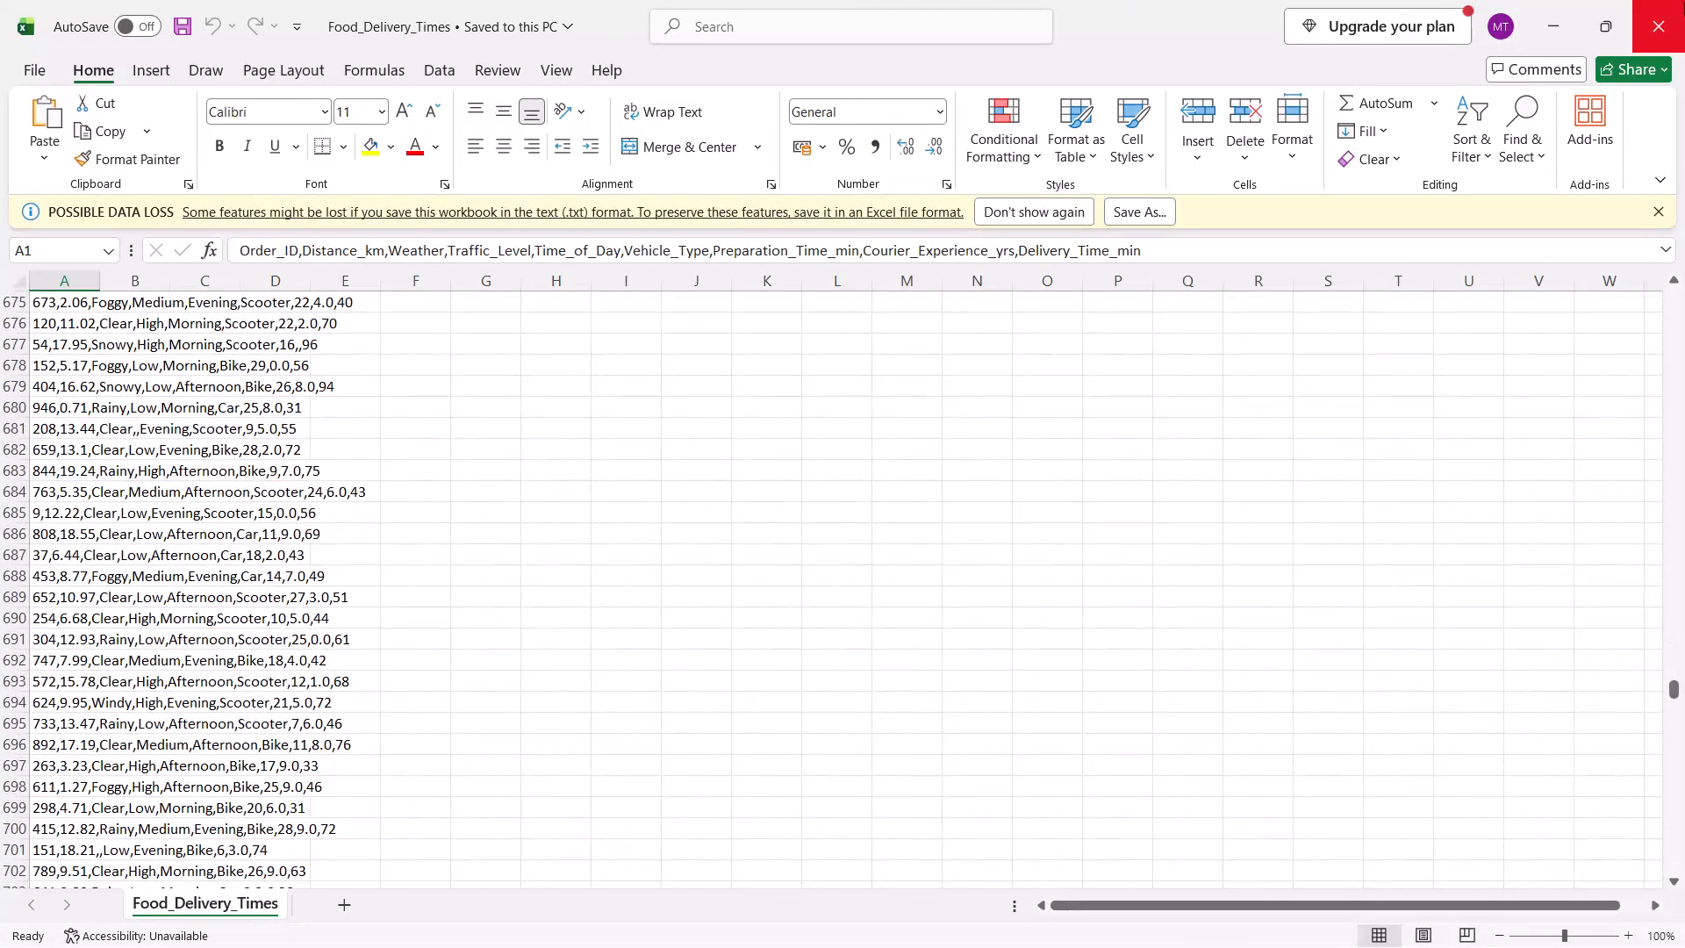
{"action": "left_click", "coordinate": [1646, 12]}
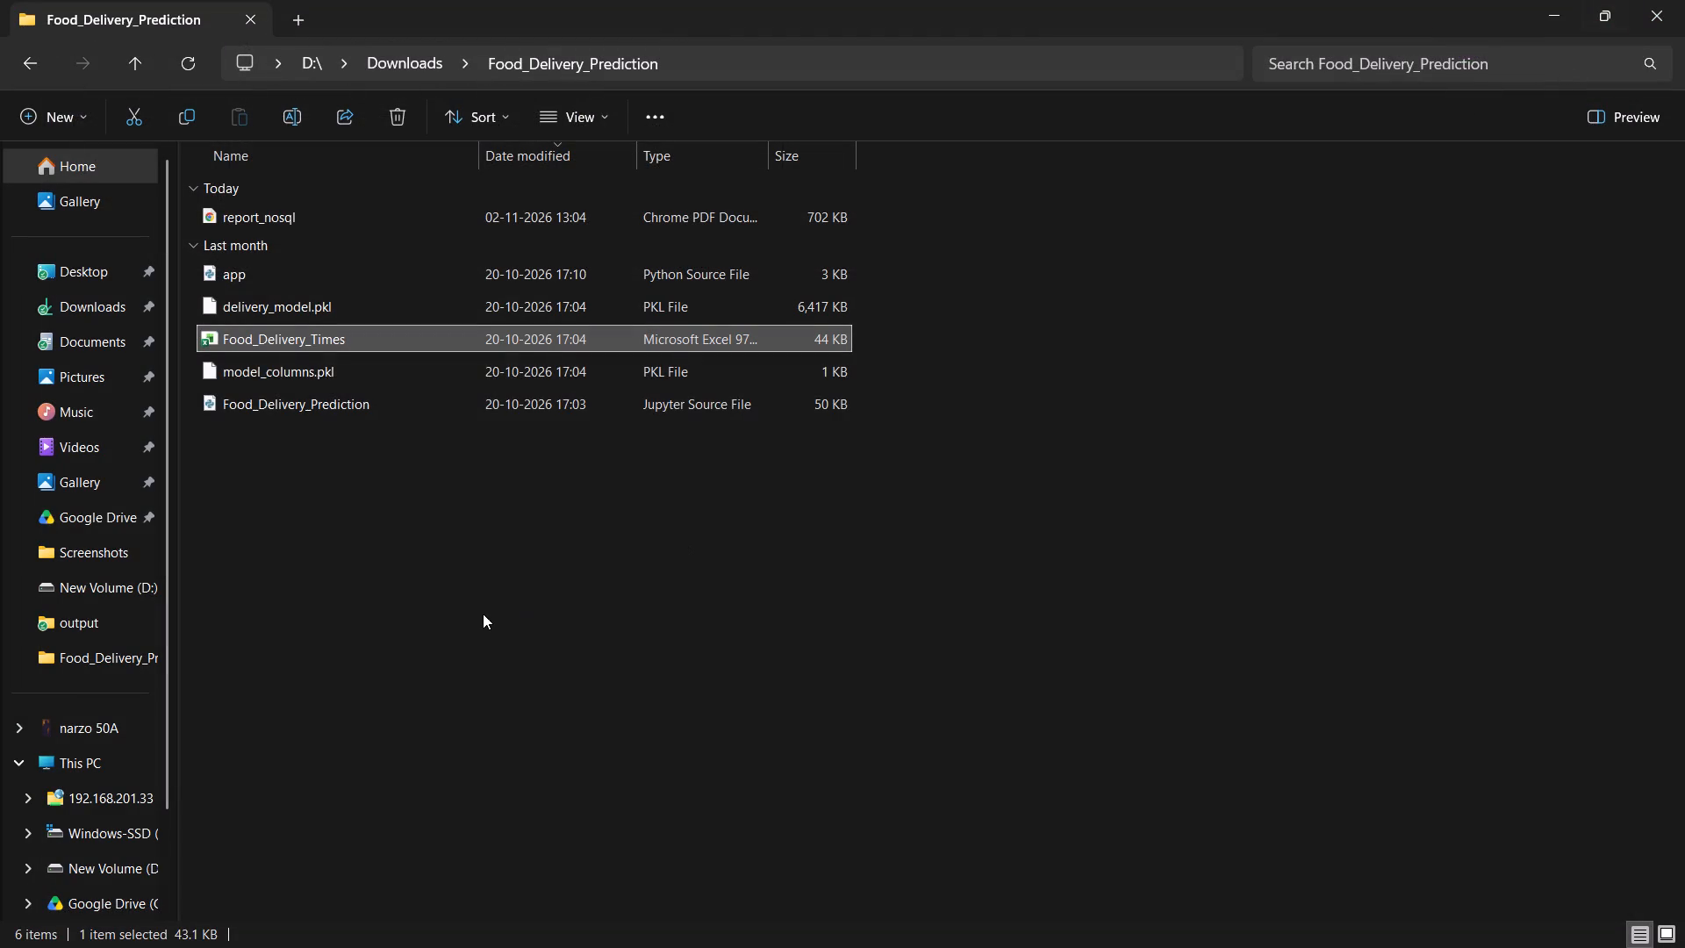
Reopen the Food_Delivery_Times file in Excel to check its header and first records, and close it.
{"action": "double_click", "coordinate": [319, 331]}
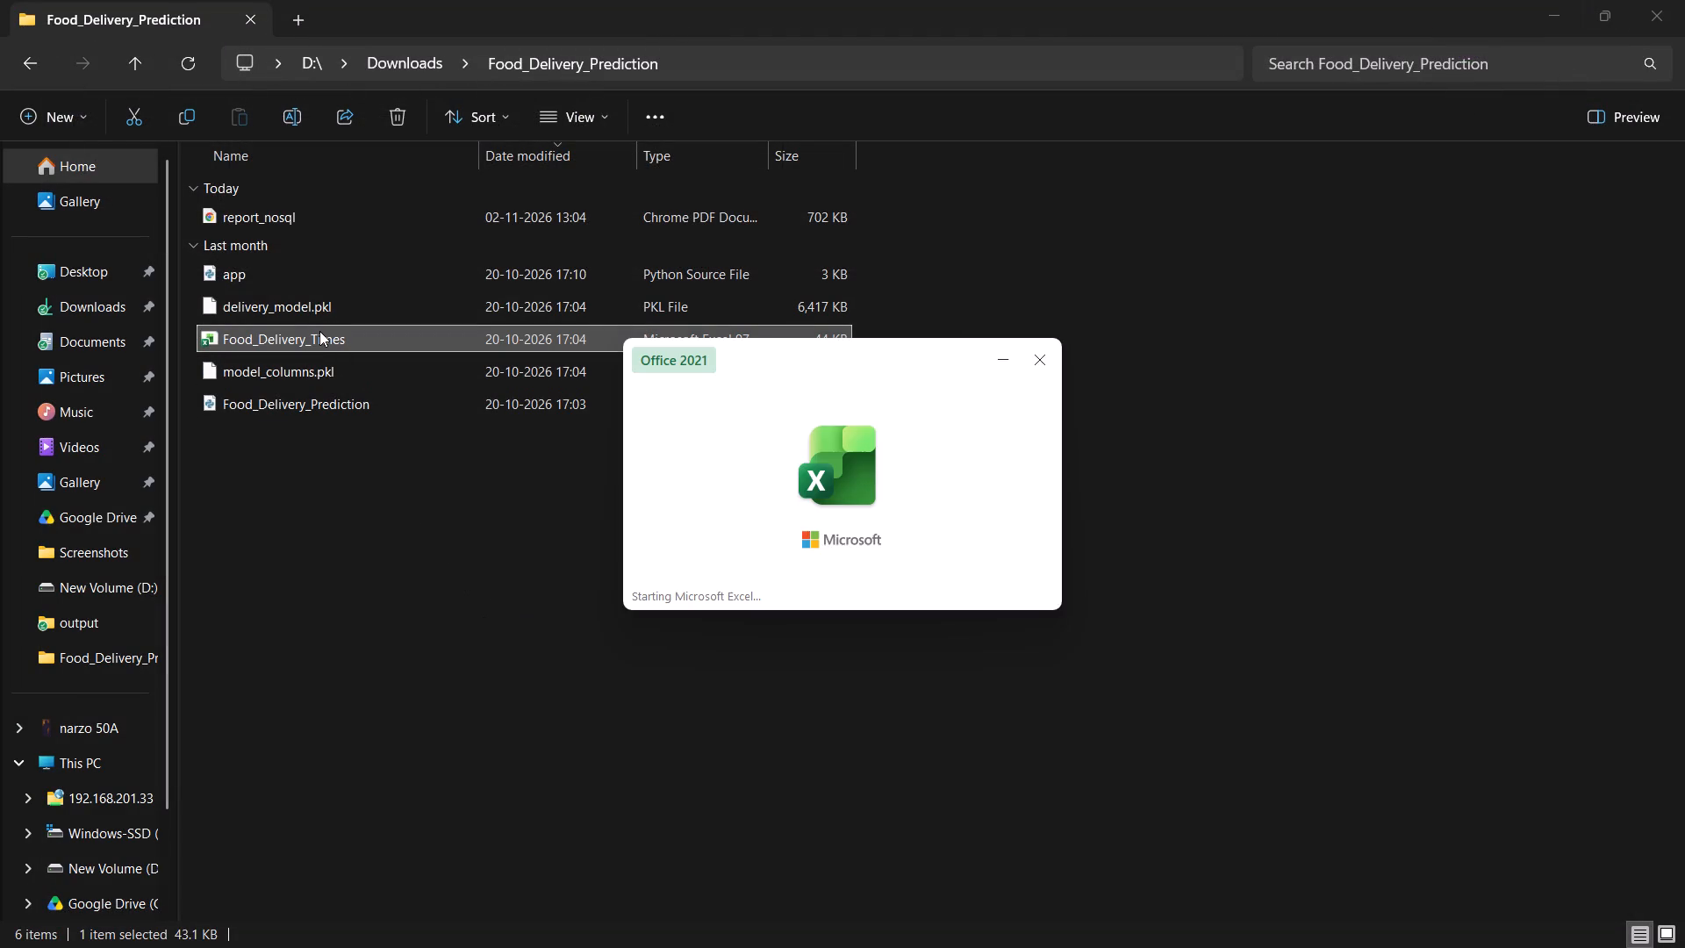
{"action": "left_click", "coordinate": [961, 549]}
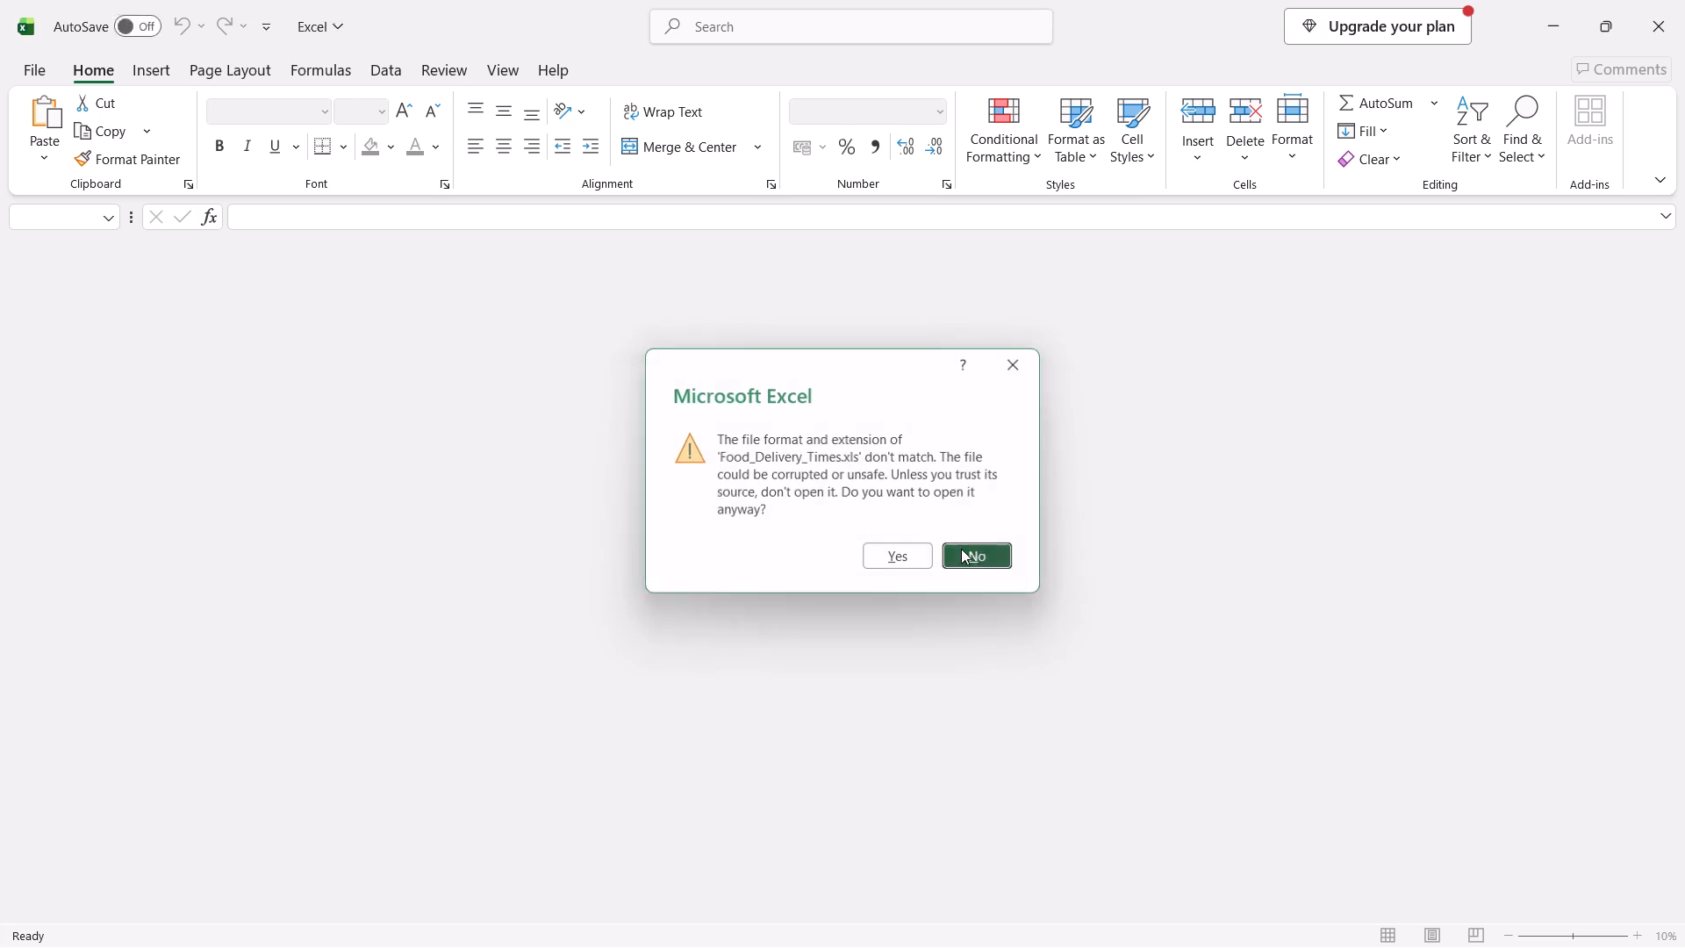
{"action": "left_click", "coordinate": [1684, 0]}
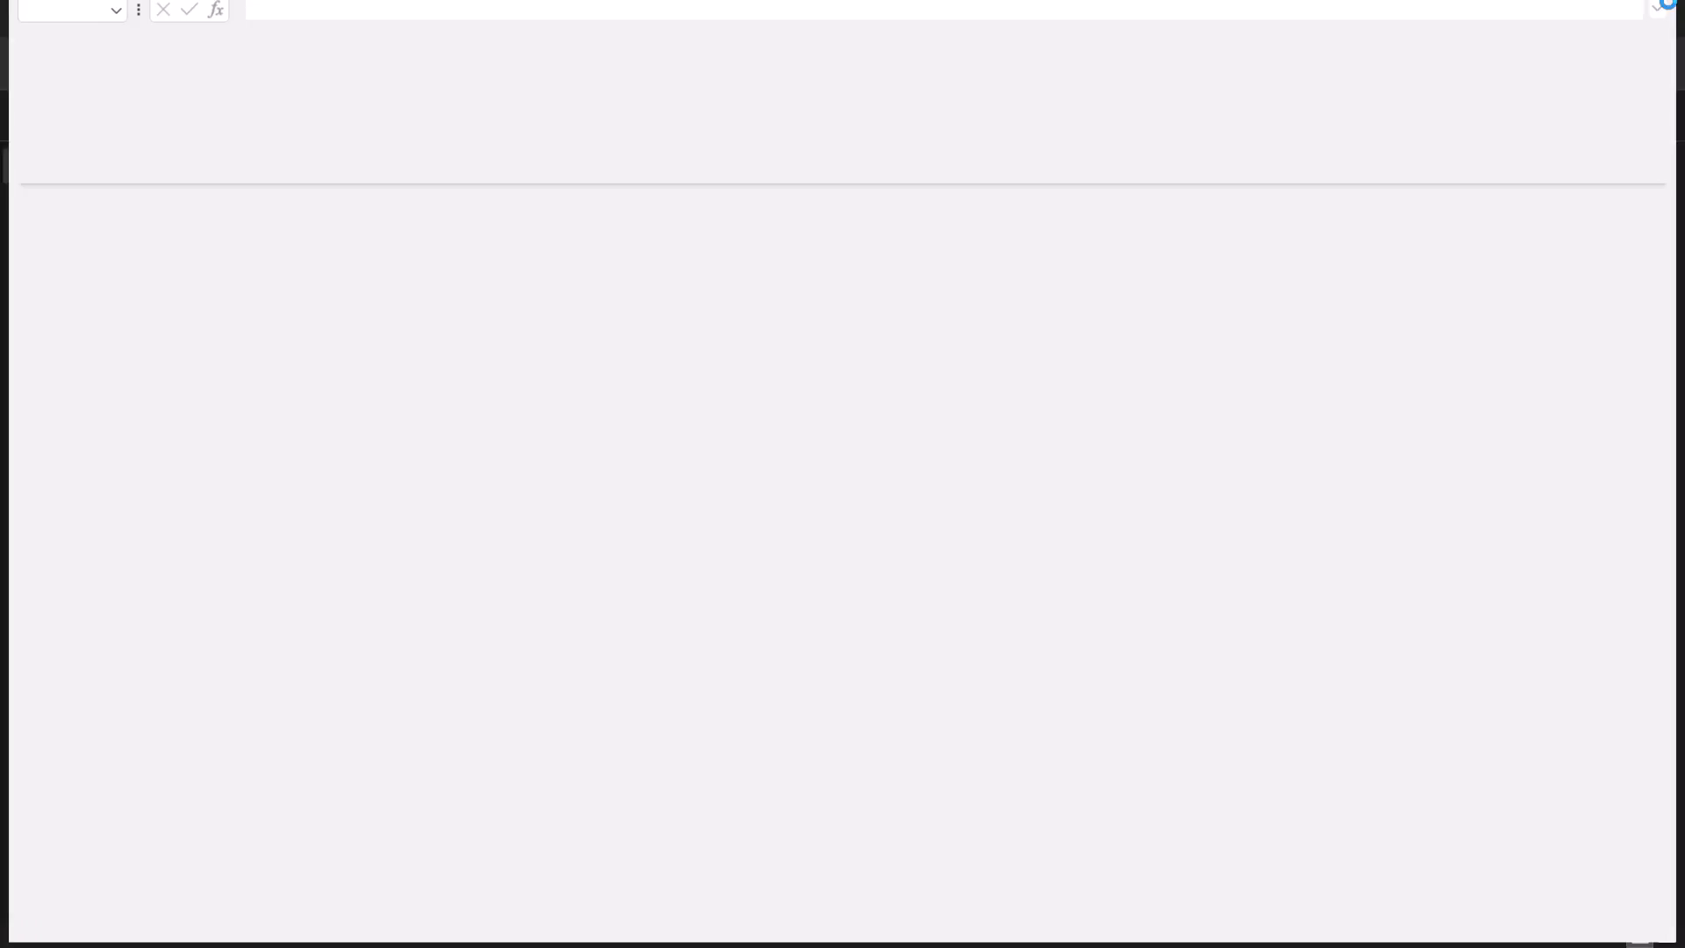
{"action": "double_click", "coordinate": [326, 332]}
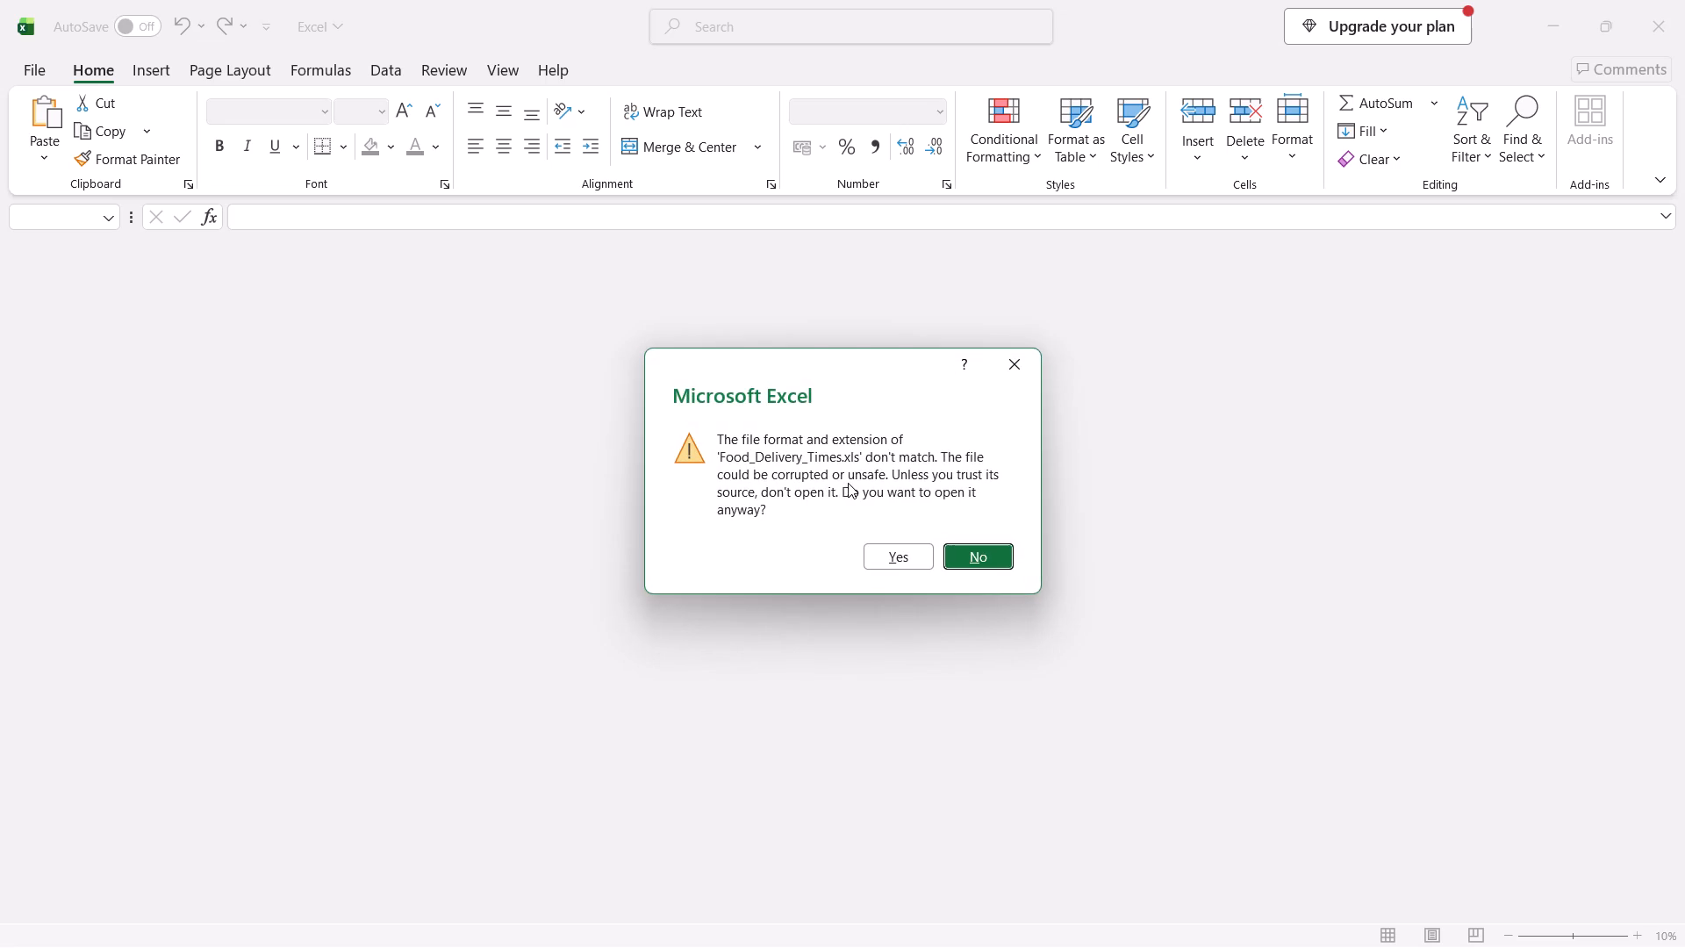
{"action": "left_click", "coordinate": [924, 553]}
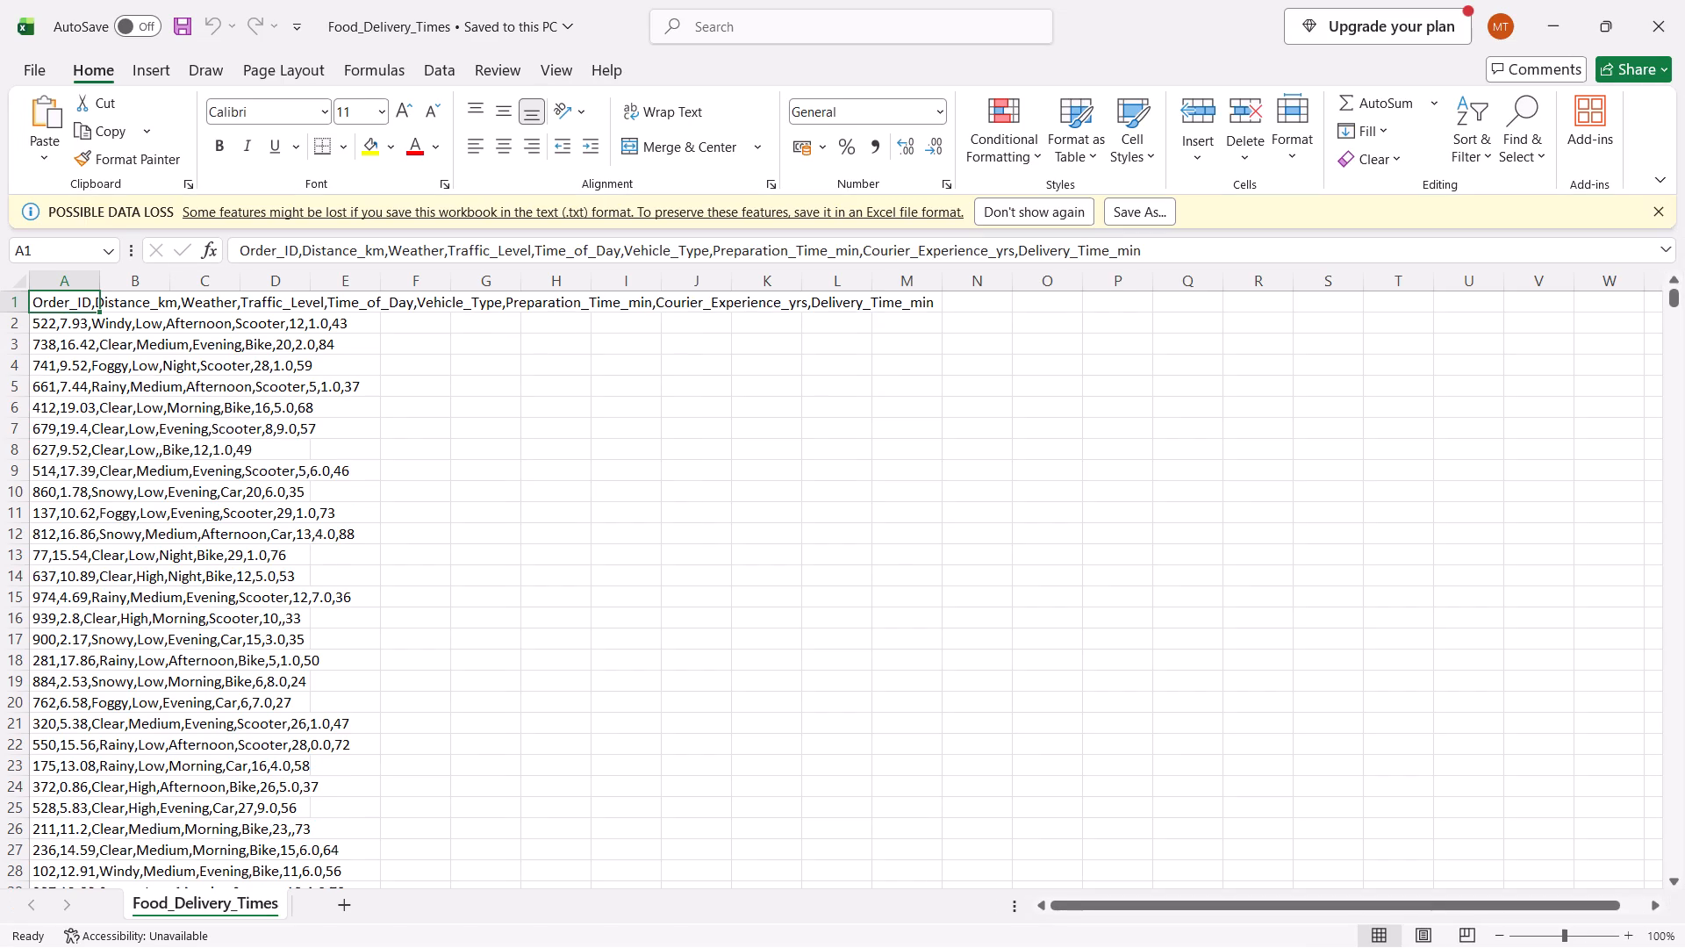
{"action": "left_click", "coordinate": [1684, 0]}
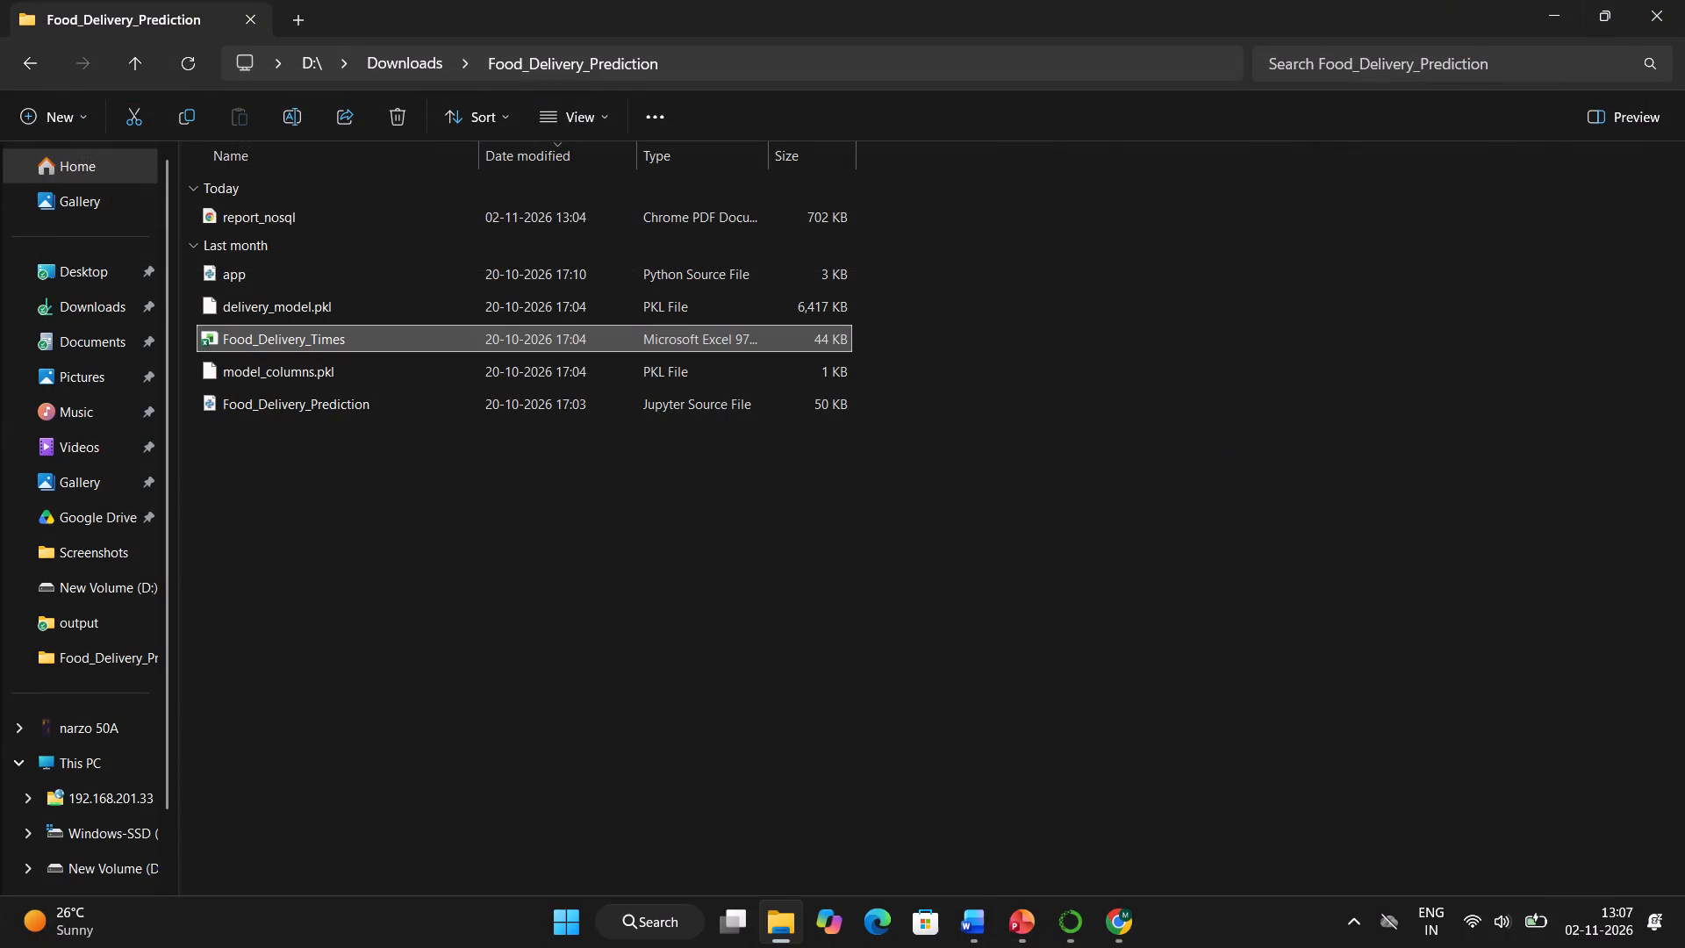
Switch to Chrome and open Food_Delivery_Times.csv from the Jupyter home file list.
{"action": "left_click", "coordinate": [1111, 923]}
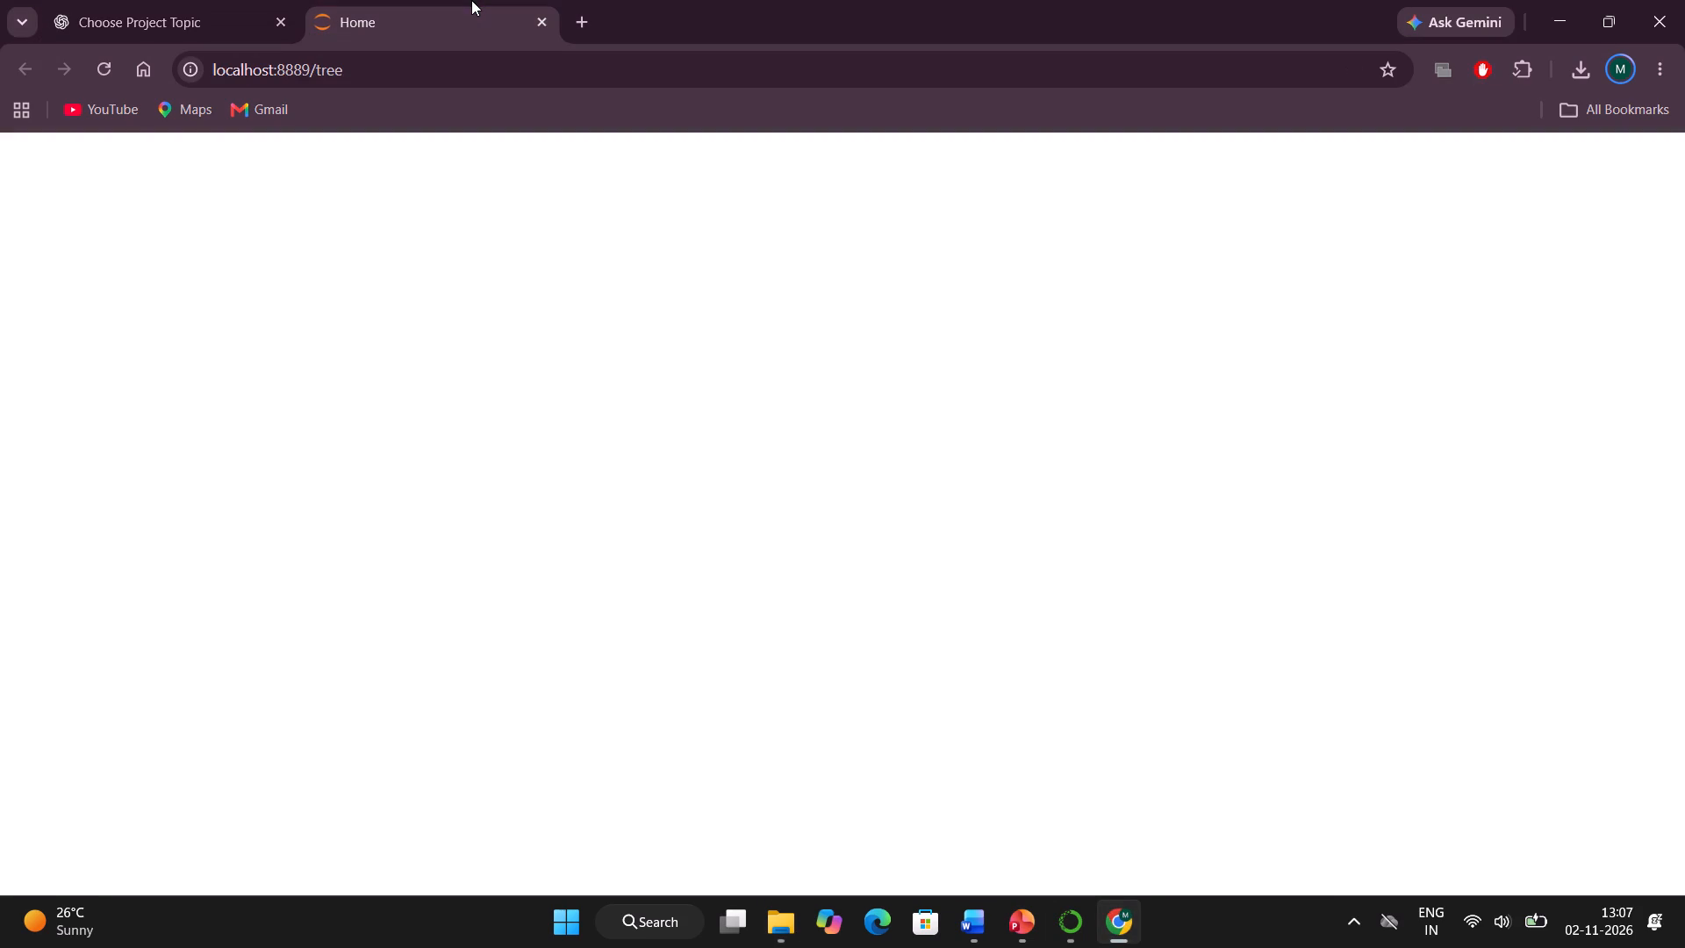
{"action": "left_click", "coordinate": [471, 0]}
{"action": "scroll", "coordinate": [449, 684], "scroll_direction": "down", "scroll_amount": 3}
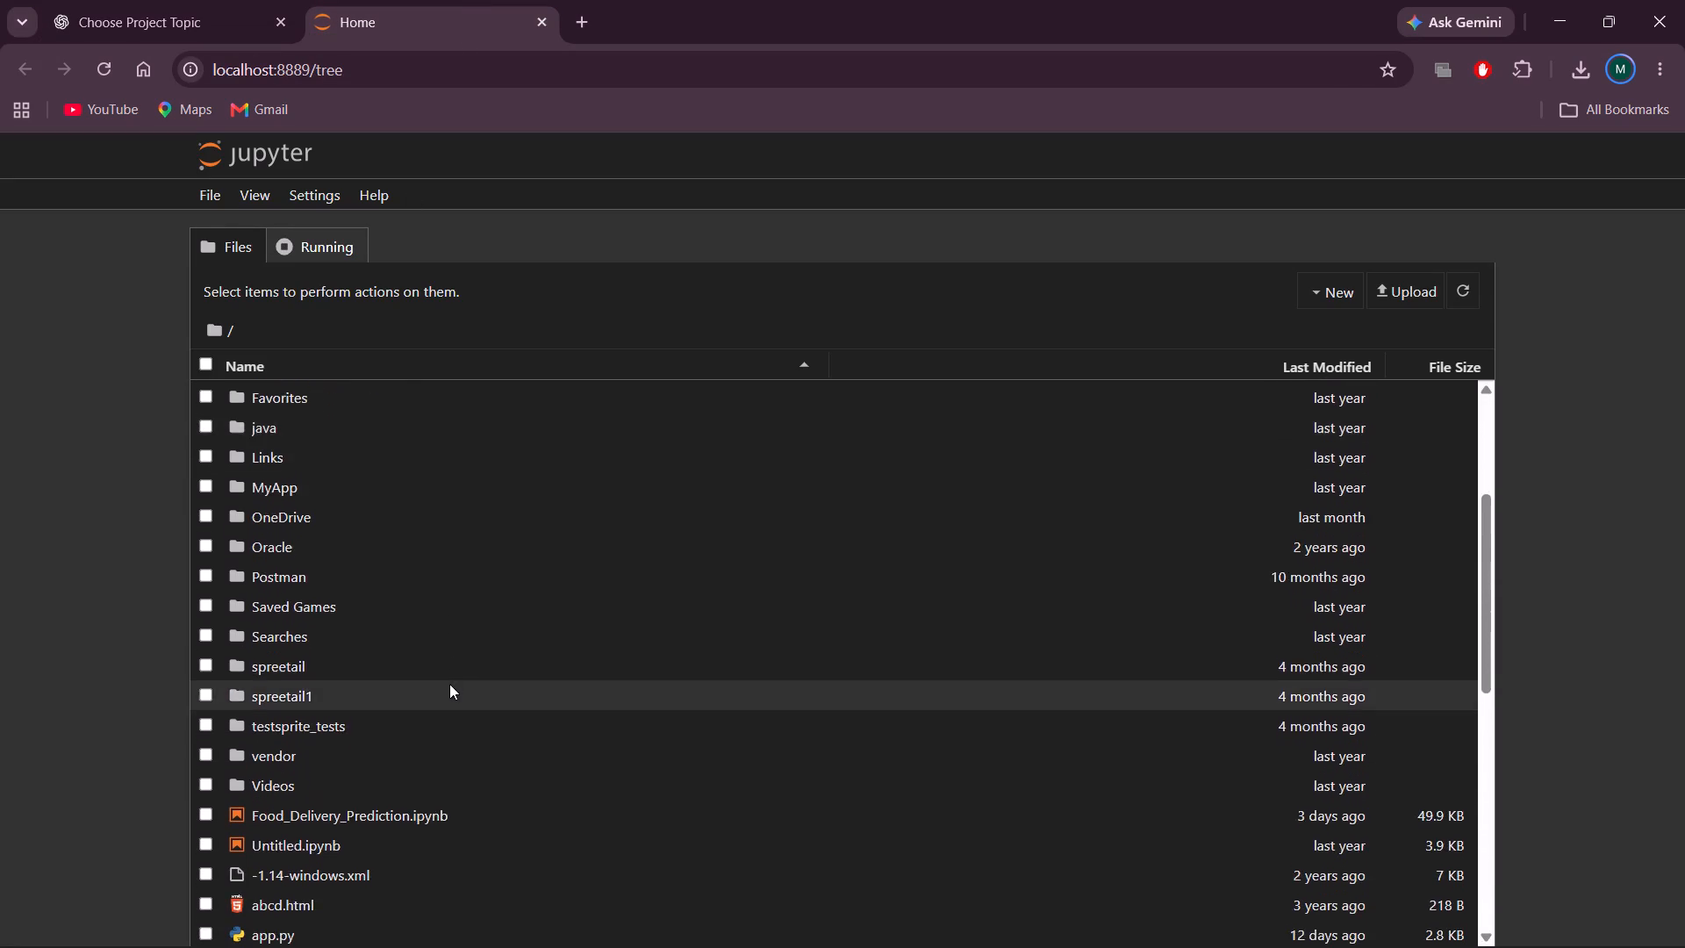
{"action": "scroll", "coordinate": [449, 684], "scroll_direction": "down", "scroll_amount": 4}
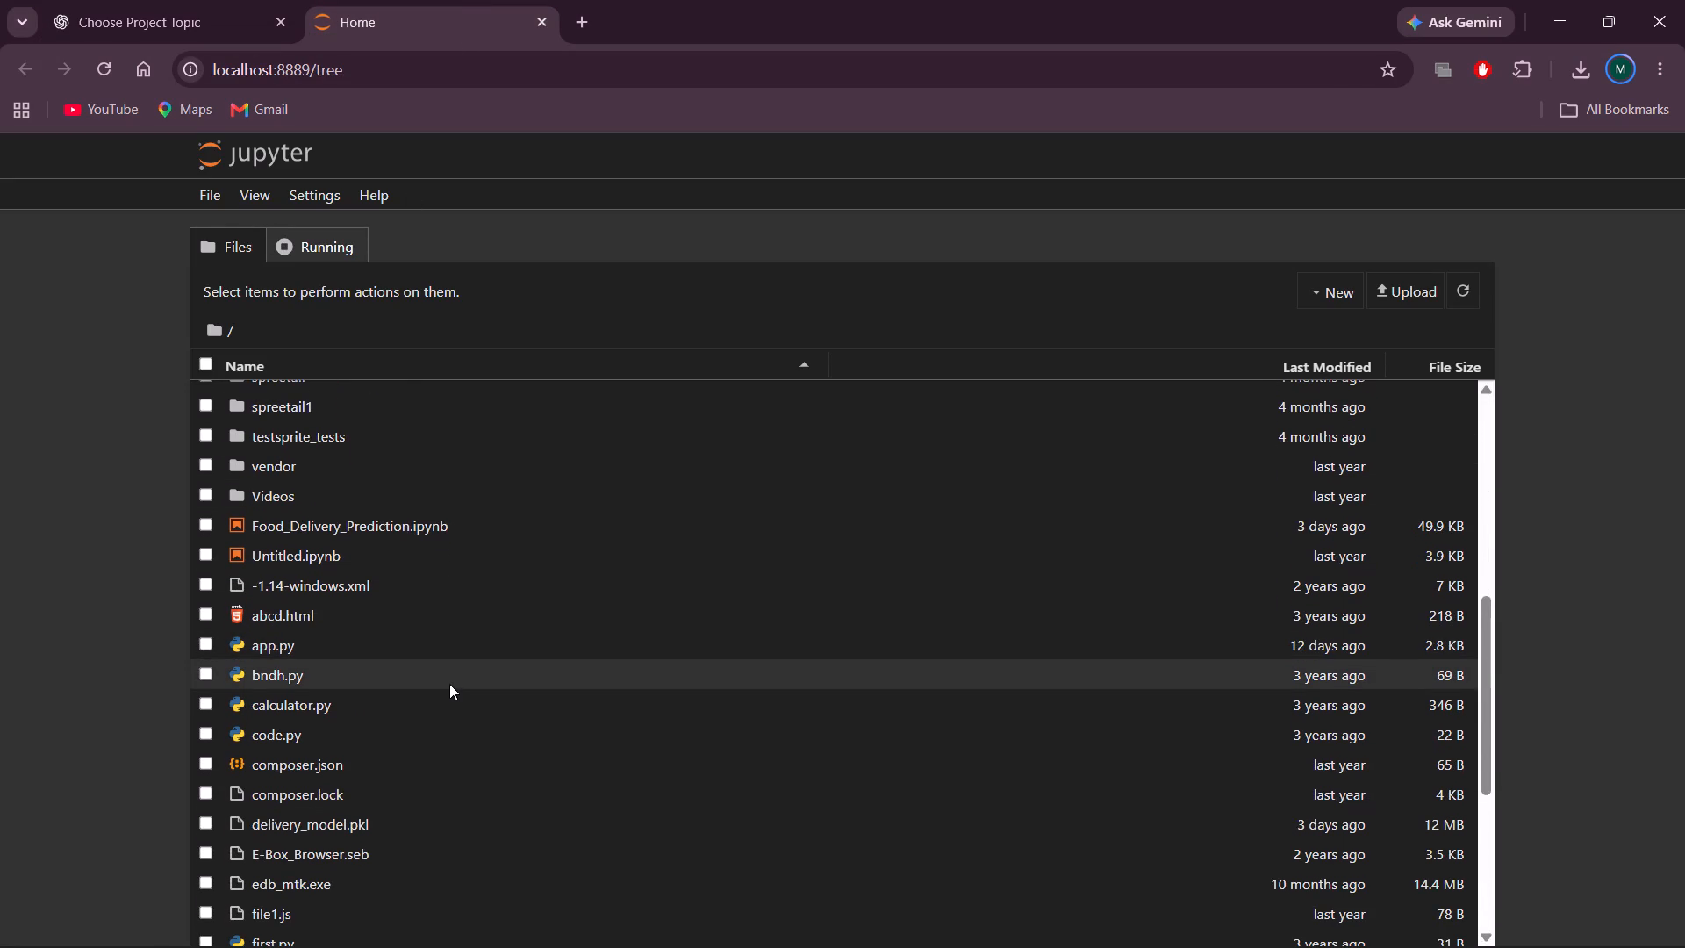
{"action": "scroll", "coordinate": [449, 684], "scroll_direction": "down", "scroll_amount": 3}
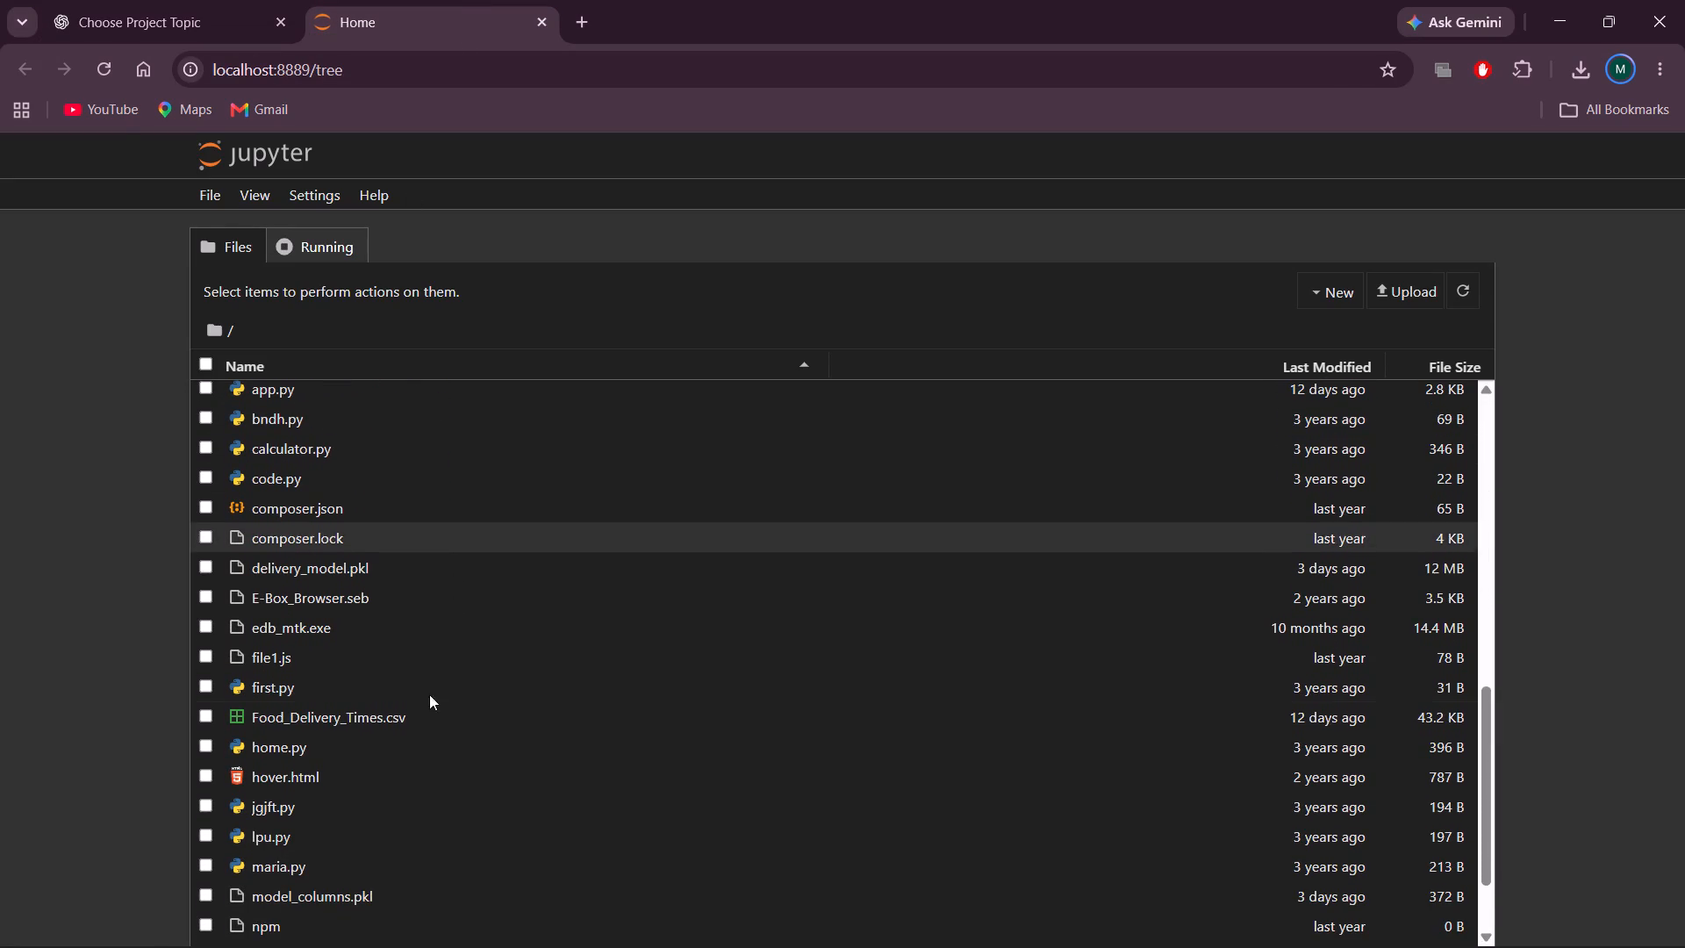
{"action": "double_click", "coordinate": [393, 711]}
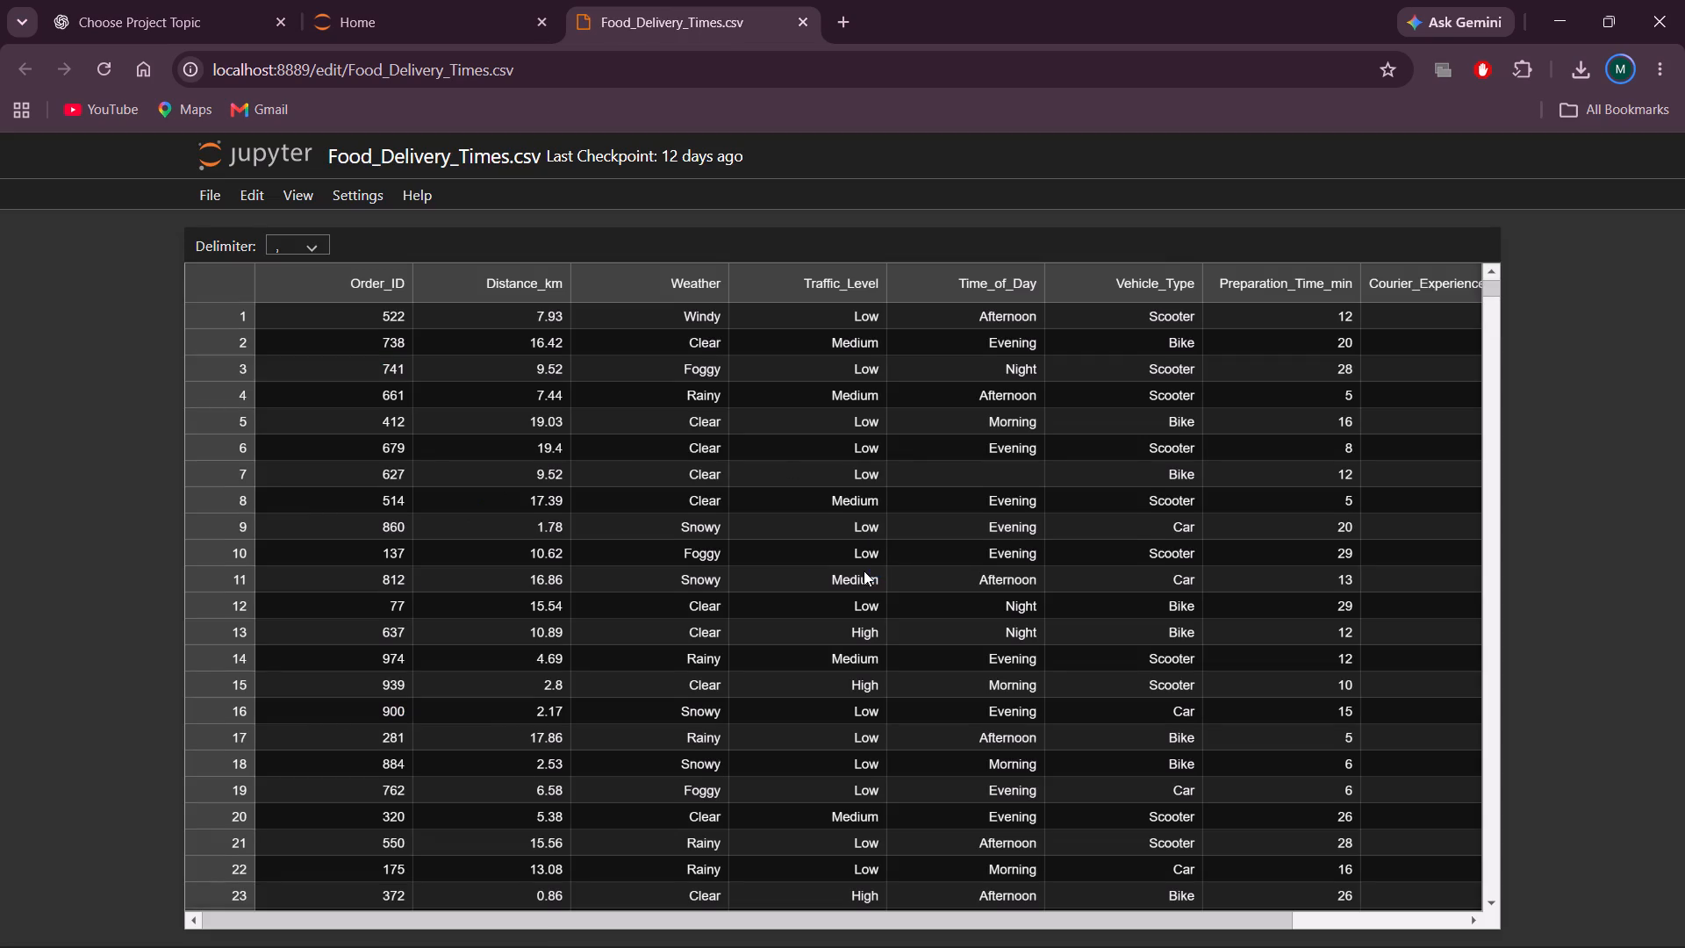
Examine the columns and records of Food_Delivery_Times.csv from the first rows to the end and back.
{"action": "scroll", "coordinate": [864, 571], "scroll_direction": "up", "scroll_amount": 1}
{"action": "scroll", "coordinate": [1211, 384], "scroll_direction": "left", "scroll_amount": 5}
{"action": "scroll", "coordinate": [1211, 384], "scroll_direction": "right", "scroll_amount": 5}
{"action": "scroll", "coordinate": [1211, 384], "scroll_direction": "down", "scroll_amount": 4}
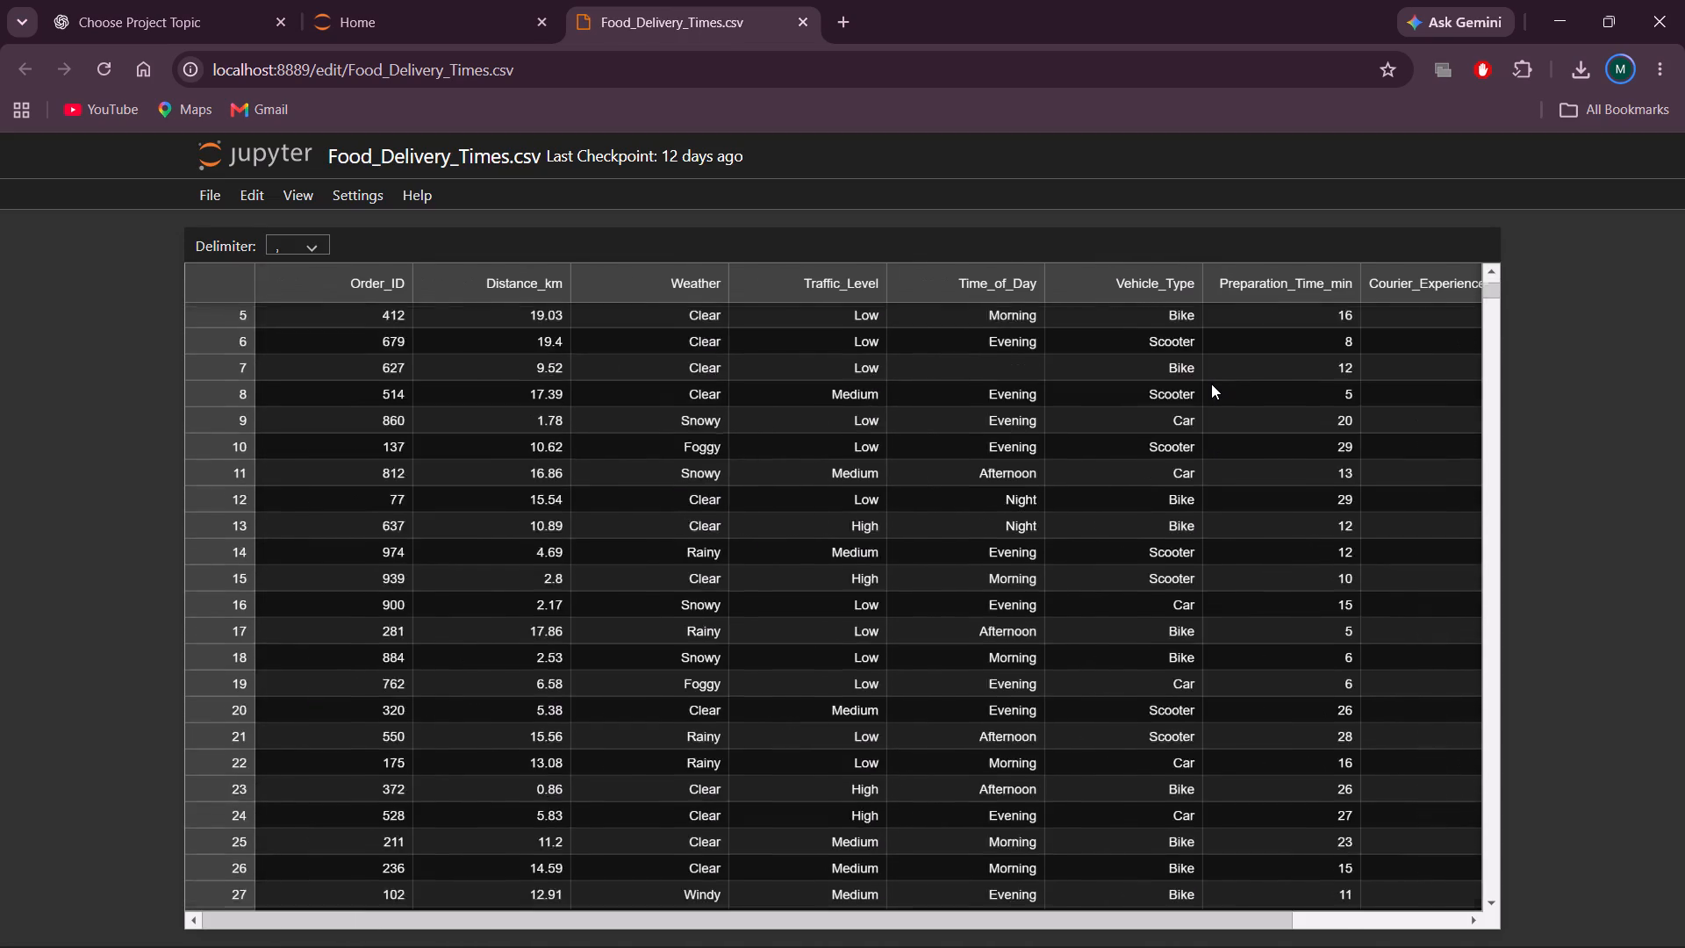
{"action": "scroll", "coordinate": [1211, 384], "scroll_direction": "down", "scroll_amount": 17}
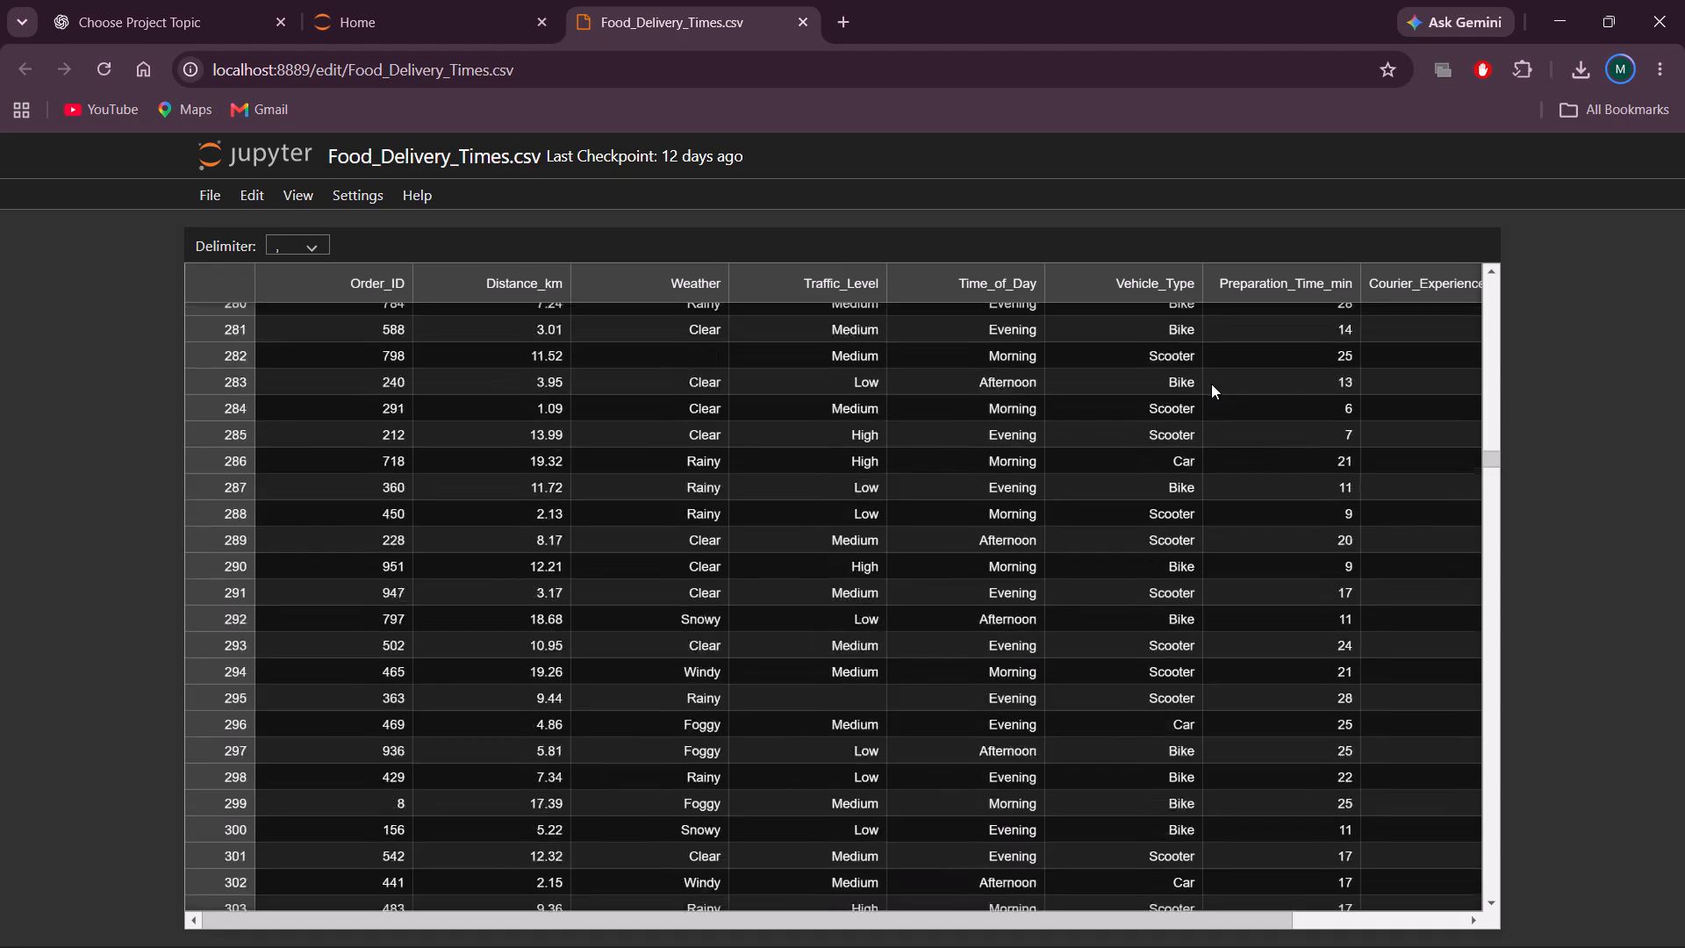
{"action": "scroll", "coordinate": [1211, 384], "scroll_direction": "down", "scroll_amount": 10}
{"action": "scroll", "coordinate": [1211, 384], "scroll_direction": "down", "scroll_amount": 20}
{"action": "scroll", "coordinate": [1211, 384], "scroll_direction": "down", "scroll_amount": 14}
{"action": "scroll", "coordinate": [1211, 384], "scroll_direction": "down", "scroll_amount": 19}
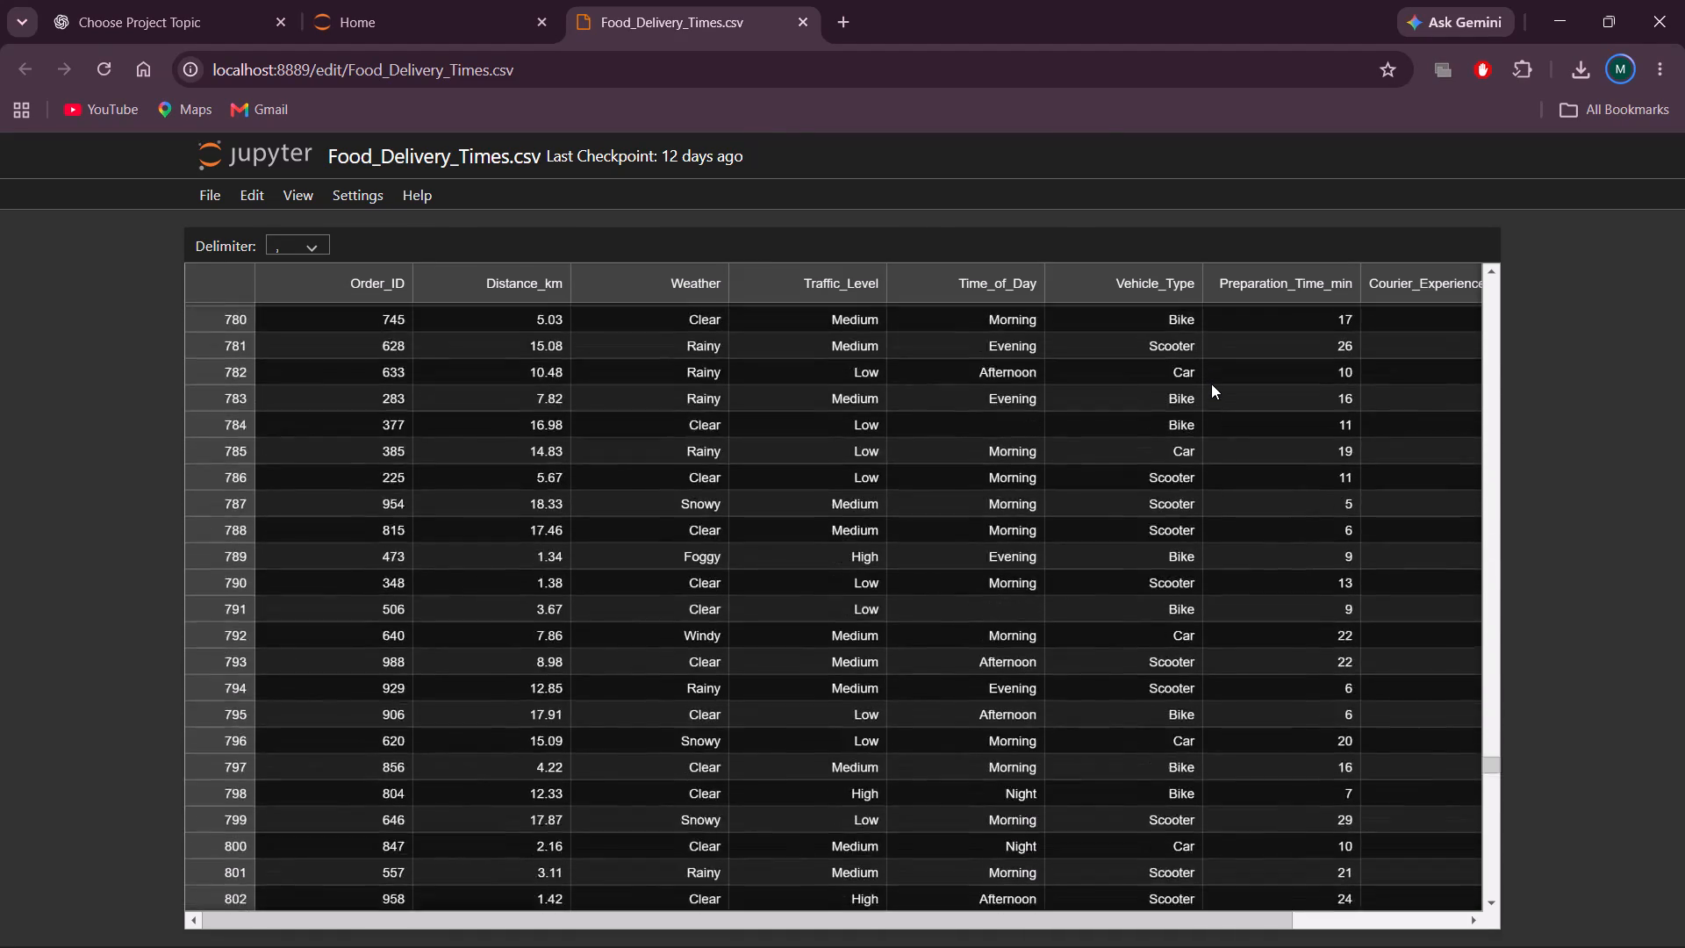
{"action": "scroll", "coordinate": [1211, 384], "scroll_direction": "down", "scroll_amount": 19}
{"action": "scroll", "coordinate": [1211, 384], "scroll_direction": "down", "scroll_amount": 19}
{"action": "scroll", "coordinate": [1211, 384], "scroll_direction": "up", "scroll_amount": 13}
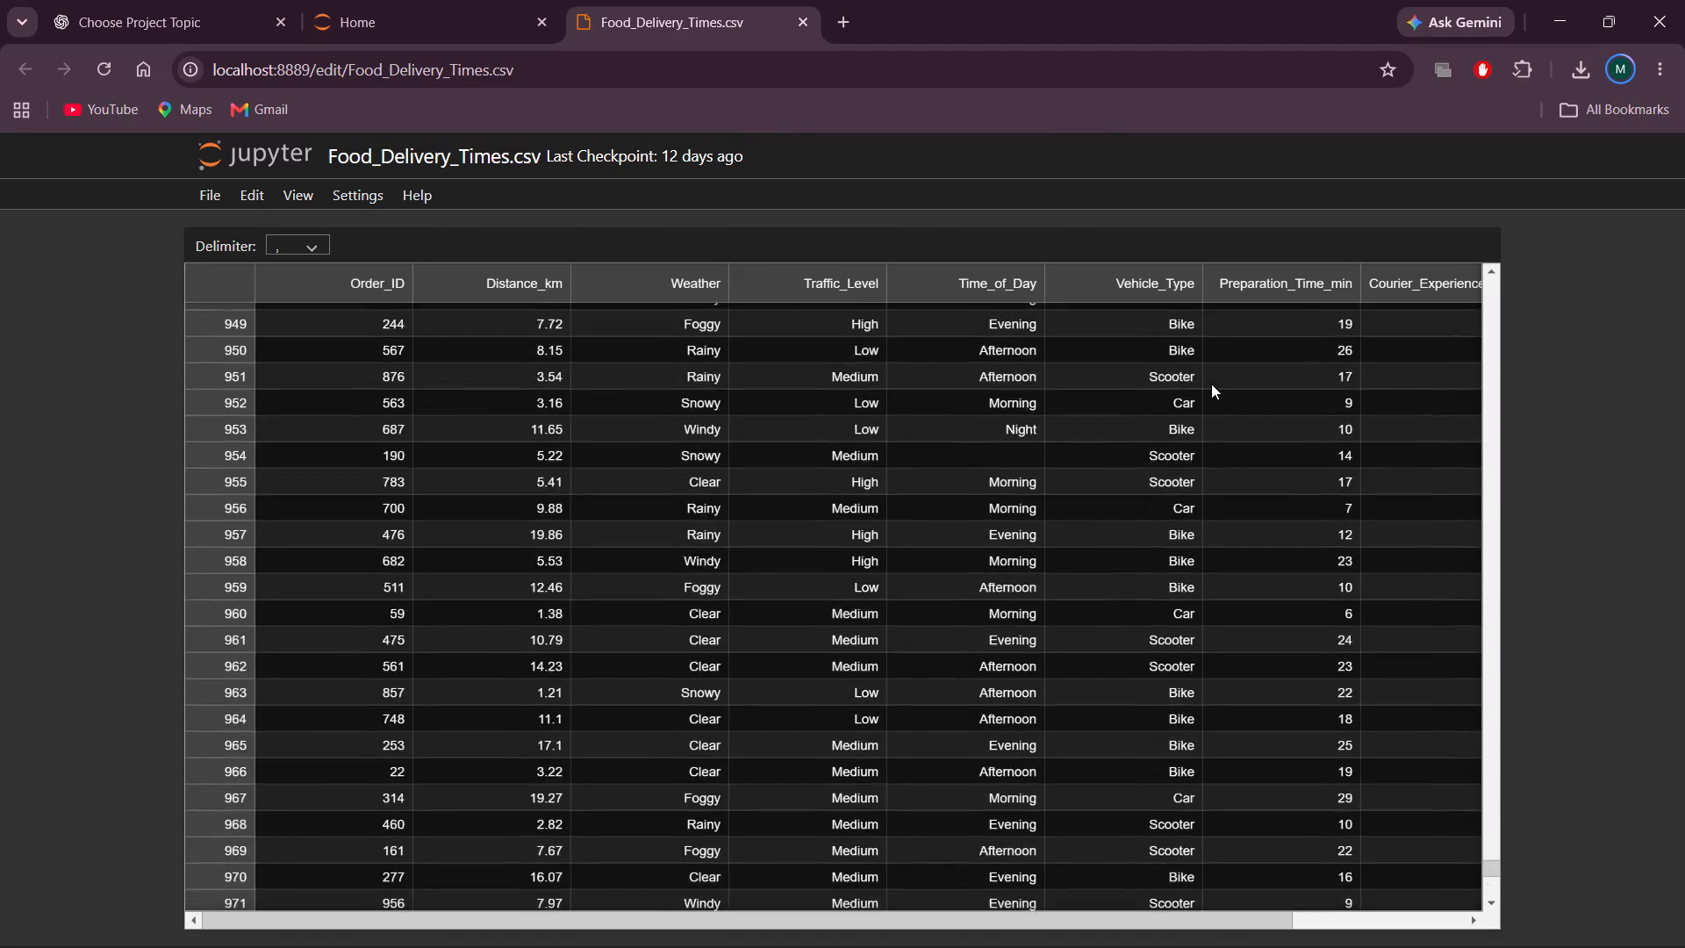
{"action": "scroll", "coordinate": [1211, 384], "scroll_direction": "up", "scroll_amount": 20}
{"action": "scroll", "coordinate": [1211, 384], "scroll_direction": "up", "scroll_amount": 20}
{"action": "scroll", "coordinate": [1211, 384], "scroll_direction": "up", "scroll_amount": 13}
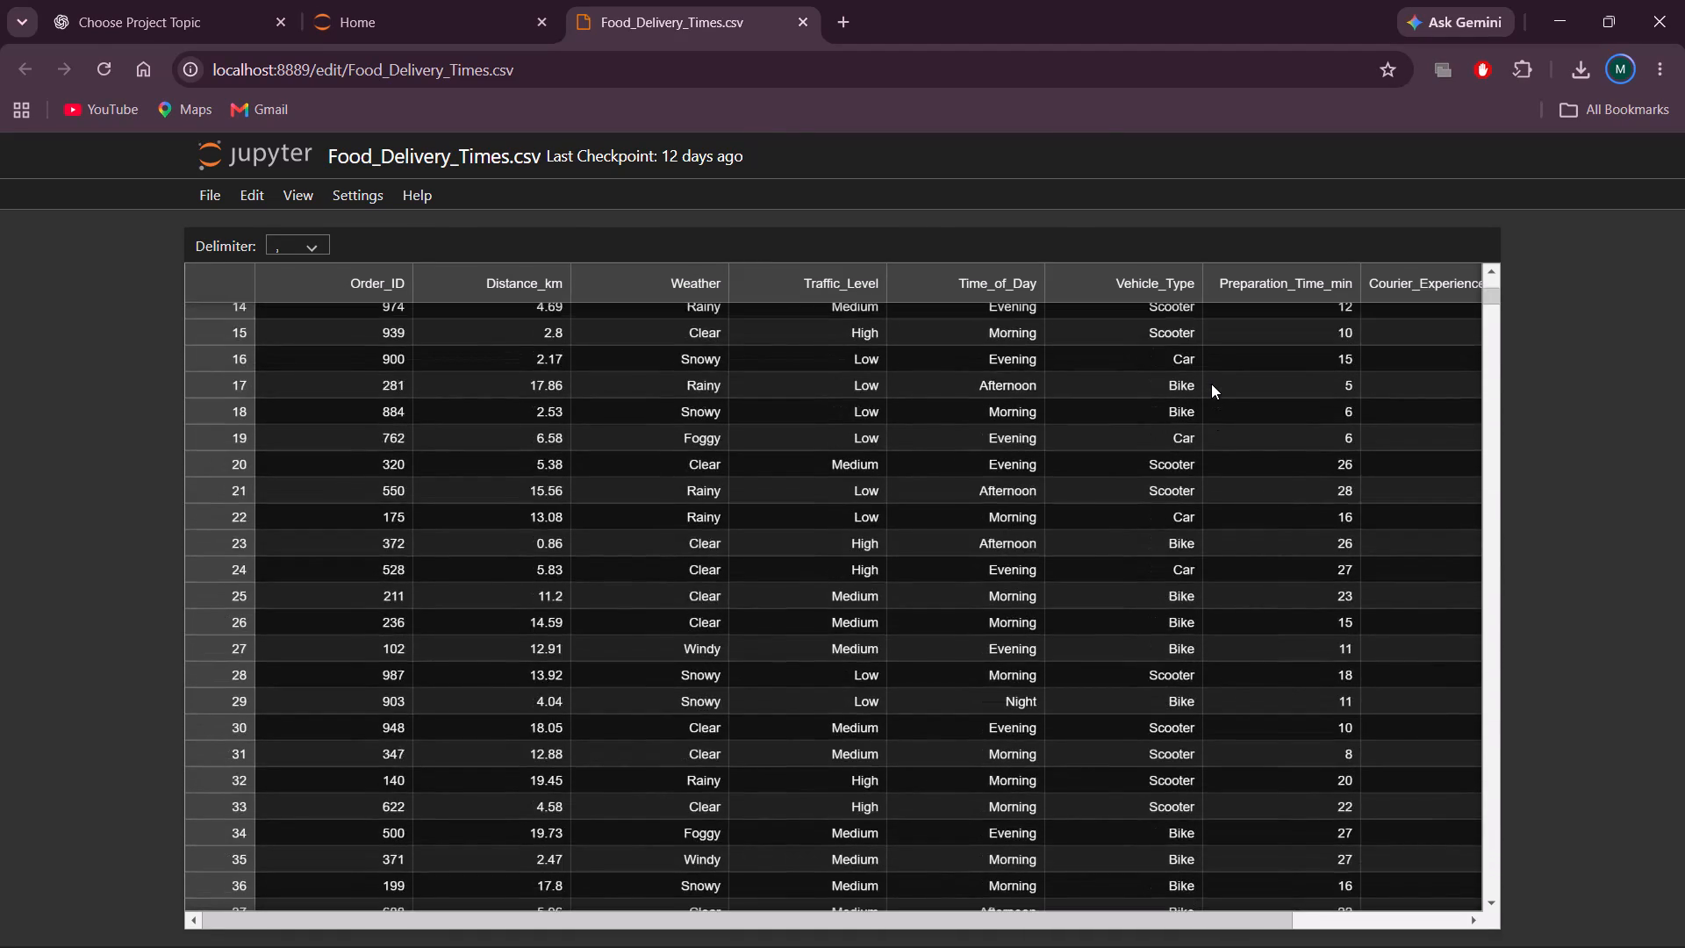
{"action": "scroll", "coordinate": [1211, 384], "scroll_direction": "up", "scroll_amount": 7}
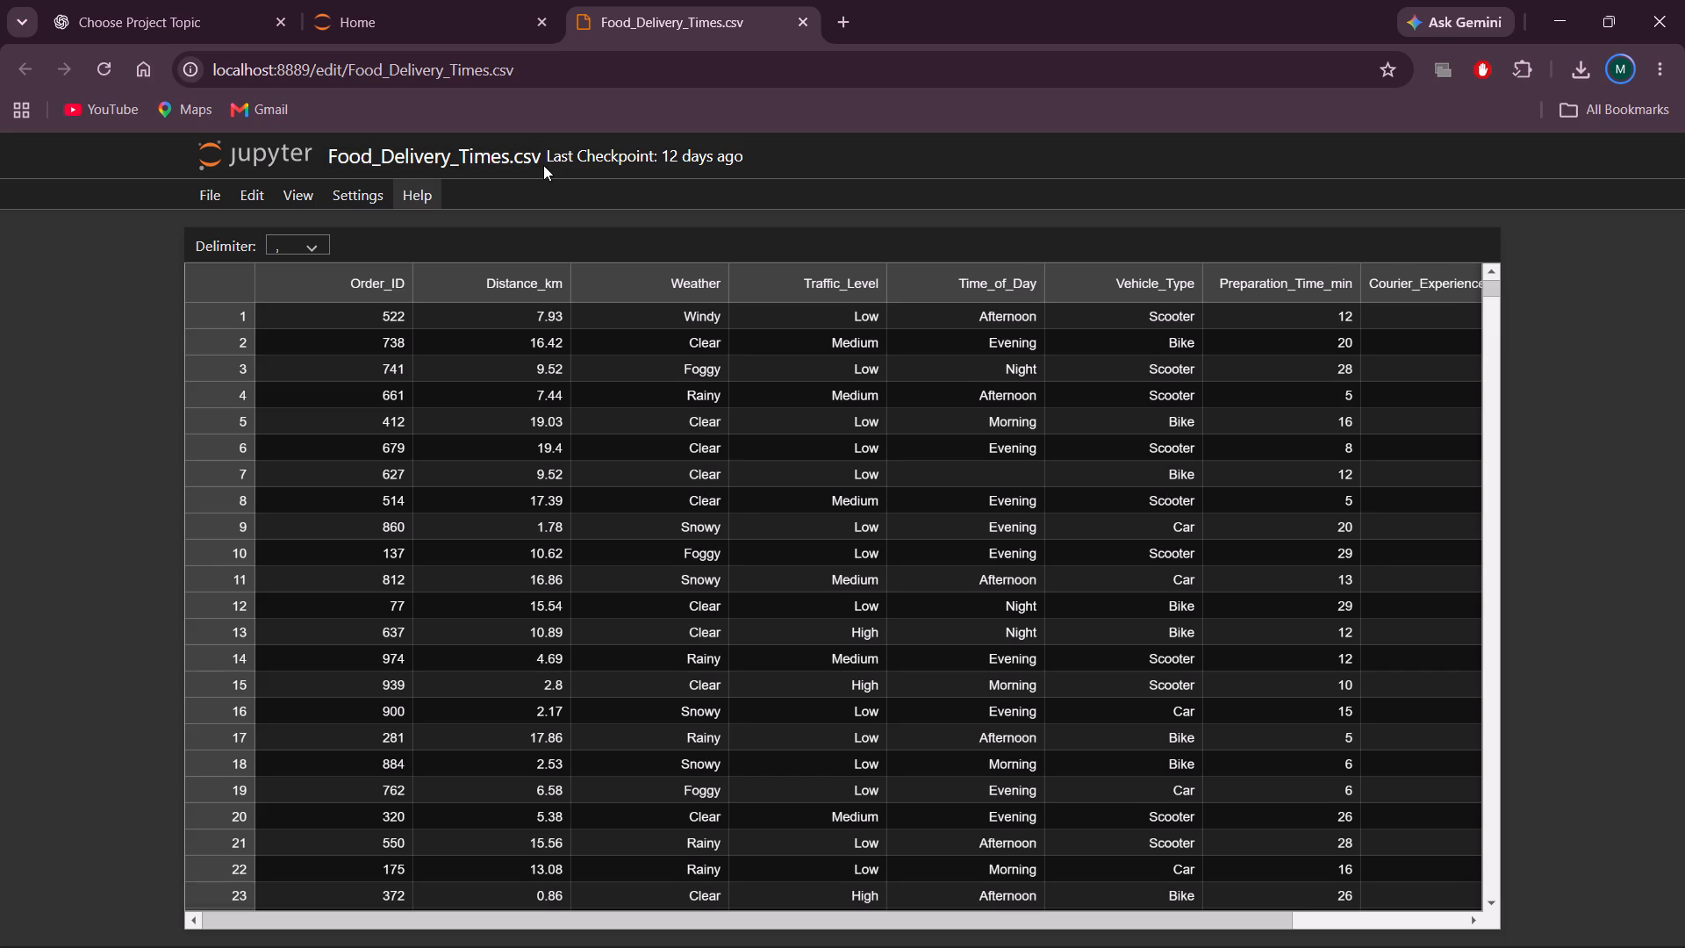
Copy the file name Food_Delivery_Times.csv from Jupyter and search the Downloads folder in File Explorer for it.
{"action": "left_click_drag", "start_coordinate": [543, 165], "coordinate": [327, 167]}
{"action": "key", "text": "ctrl+c"}
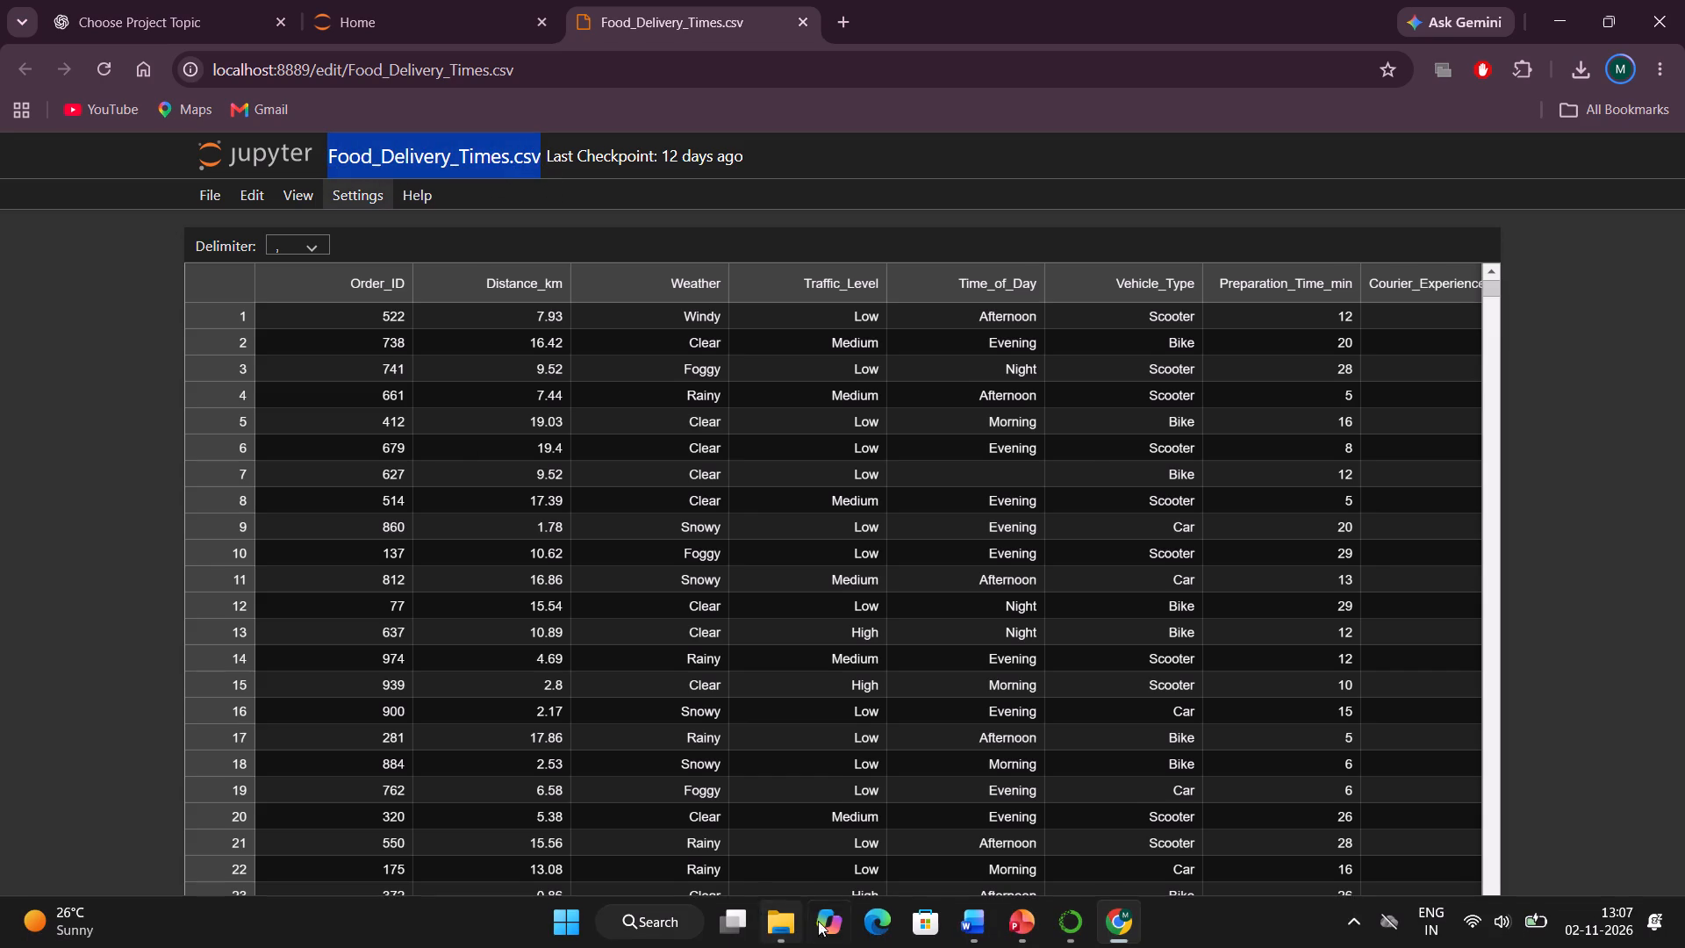
{"action": "left_click", "coordinate": [763, 920]}
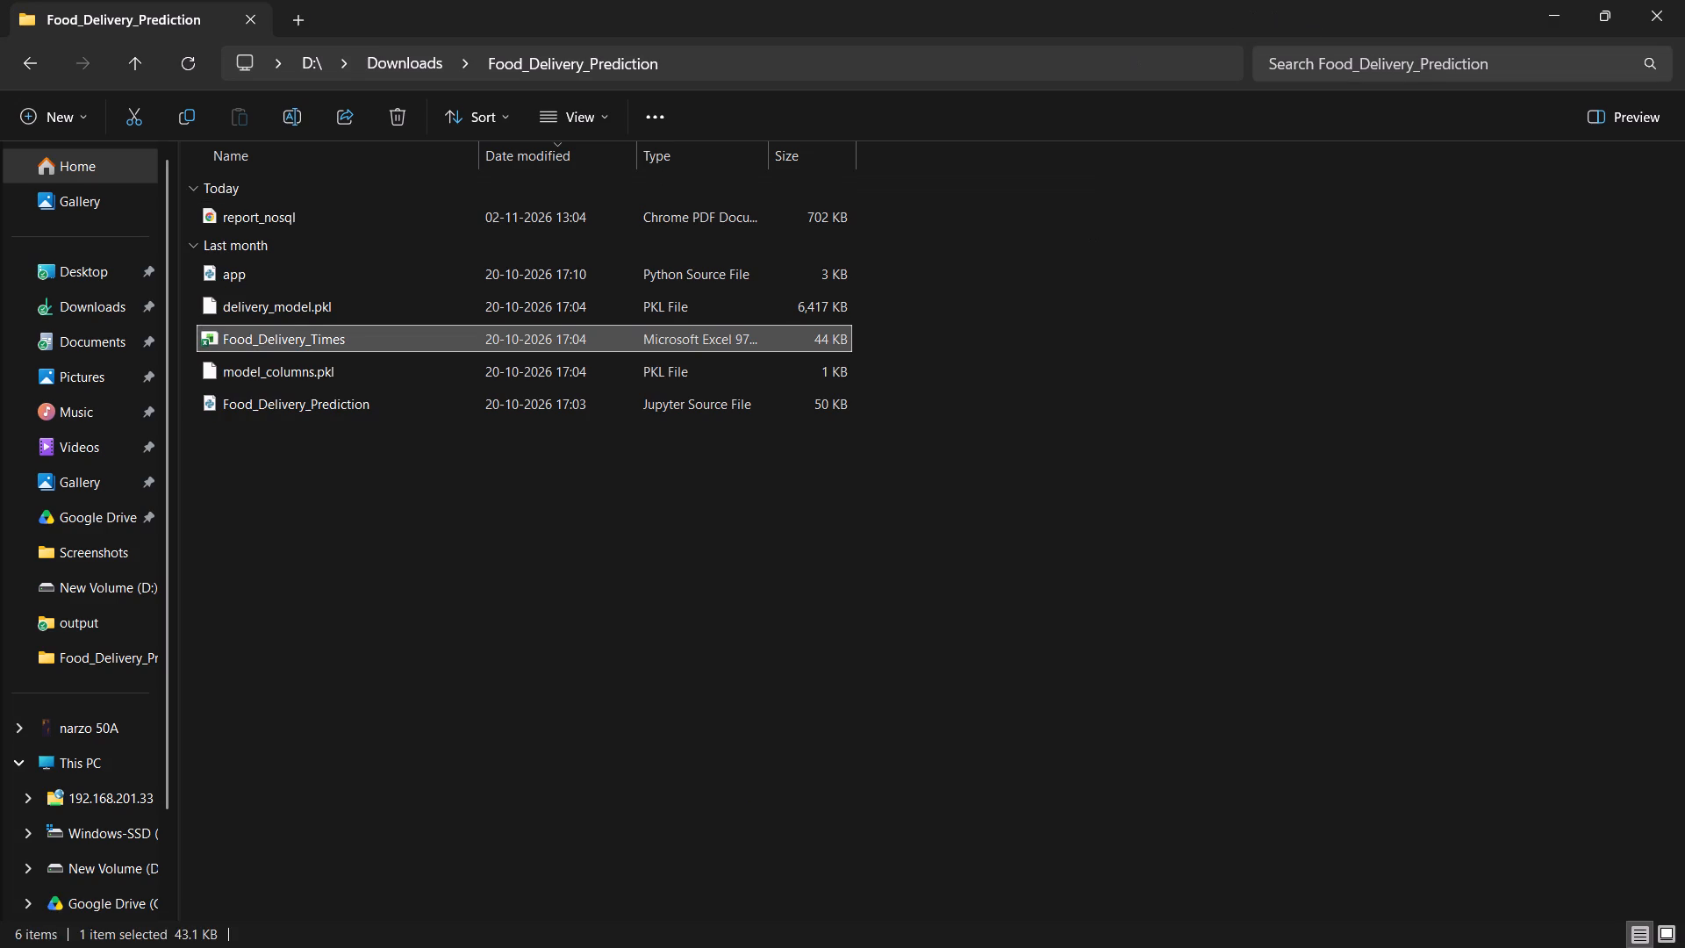
{"action": "left_click", "coordinate": [95, 299]}
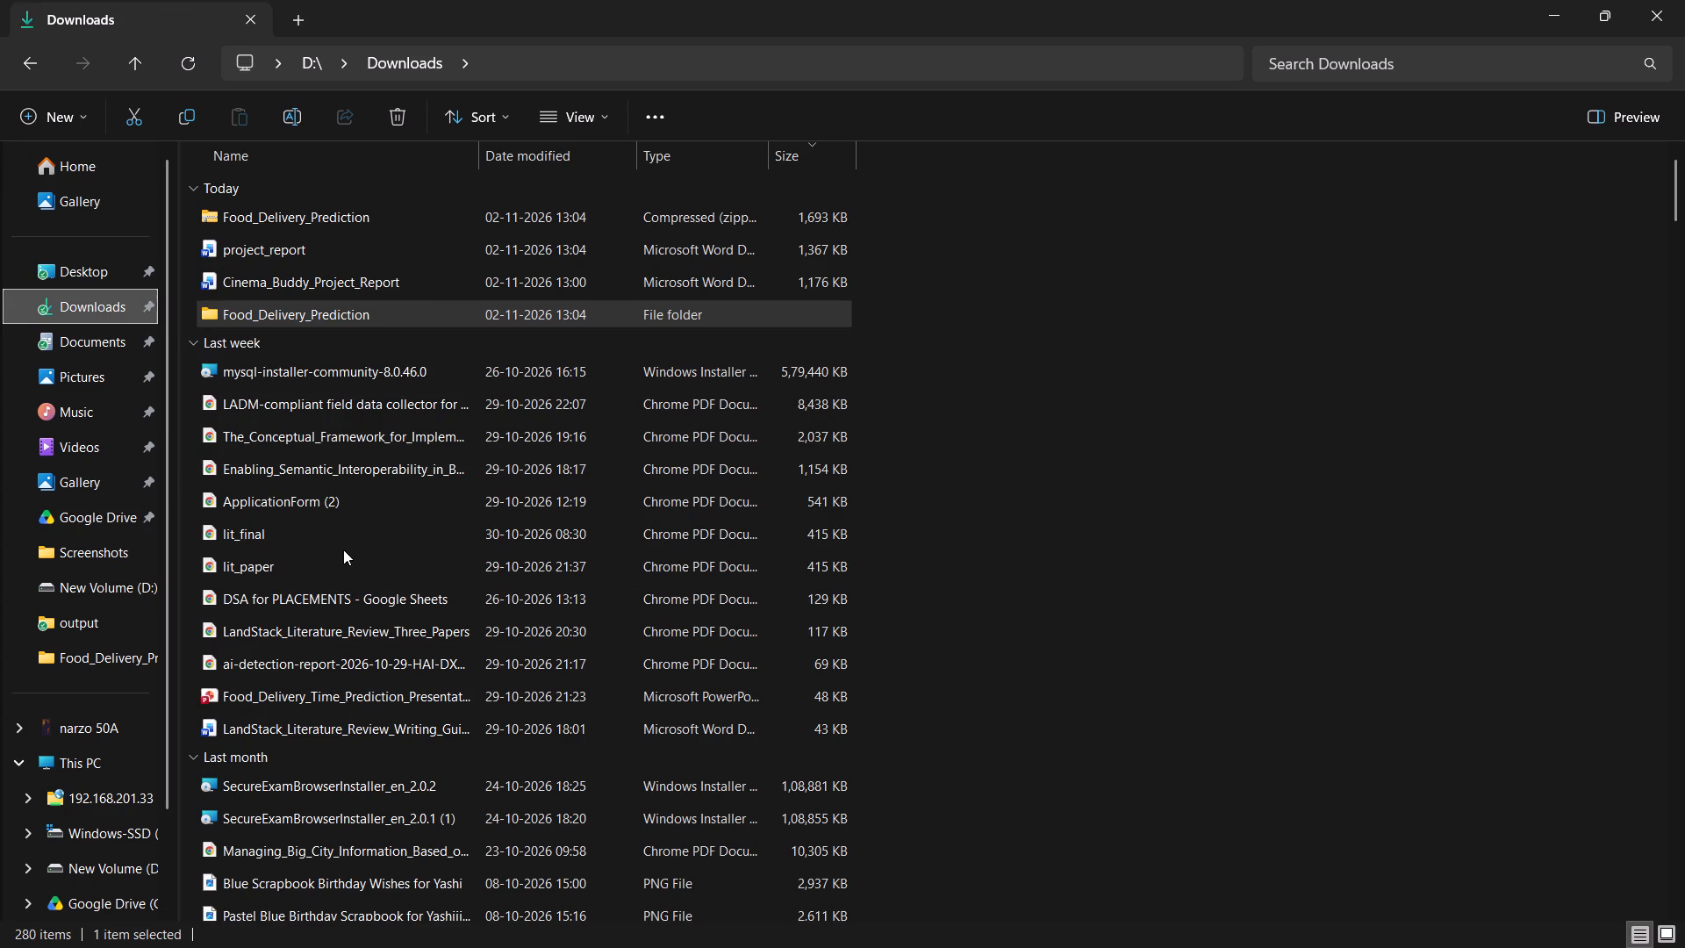
{"action": "left_click", "coordinate": [1380, 69]}
{"action": "key", "text": "ctrl+v"}
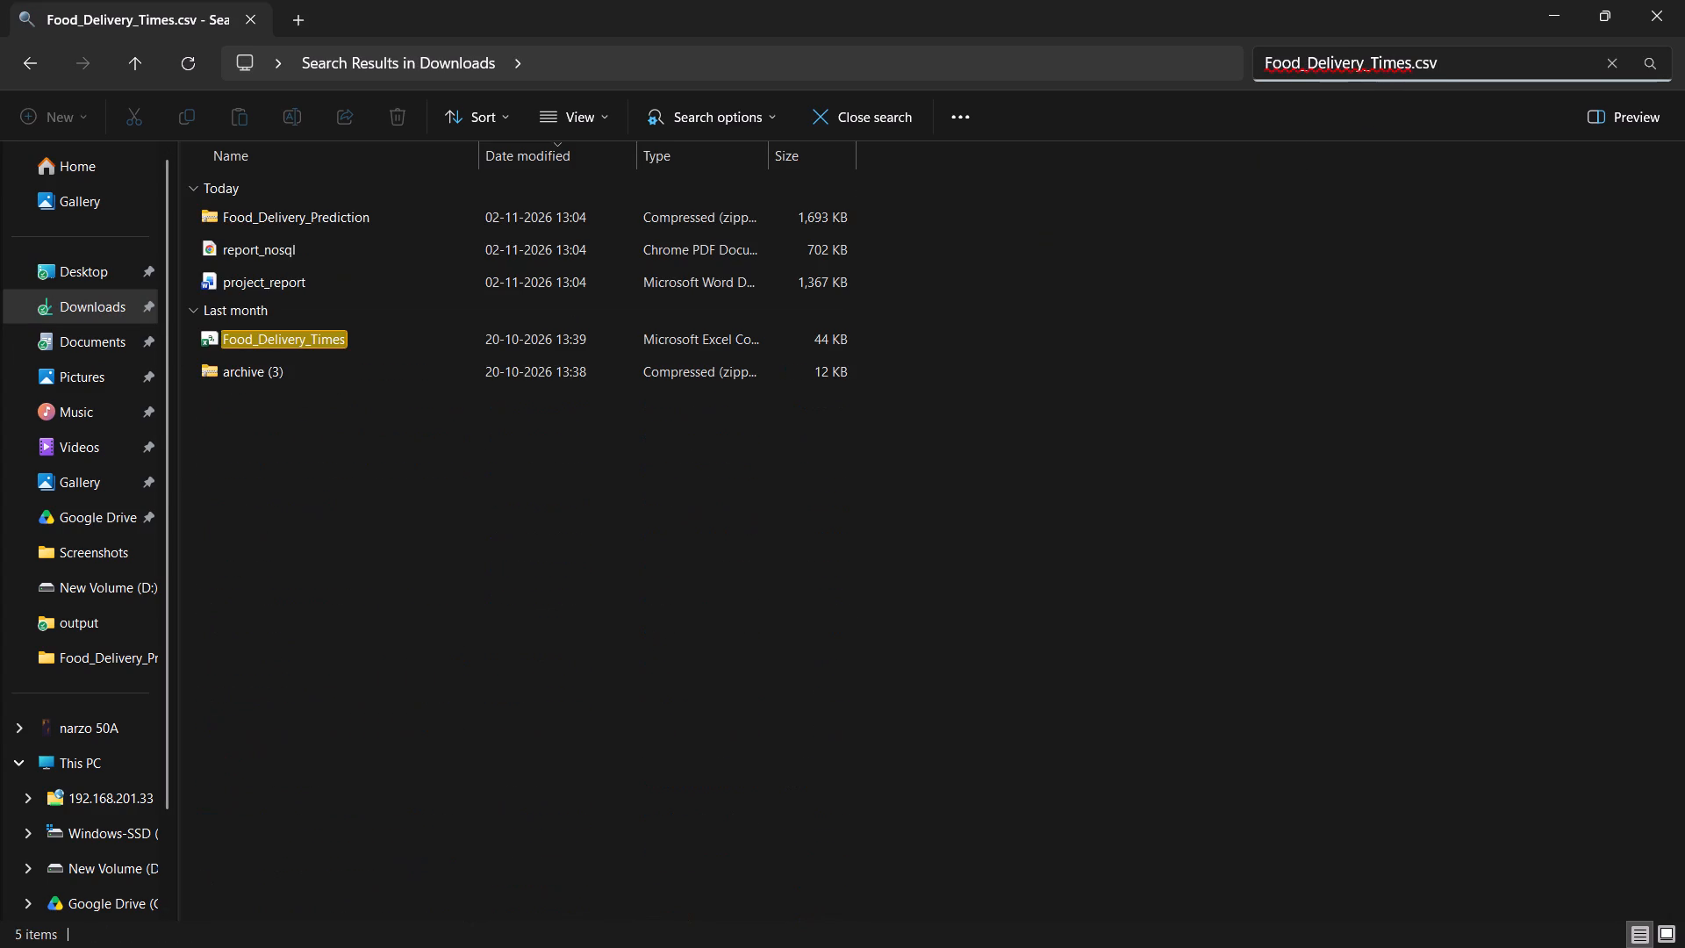
Search File Explorer's Home location for Food_Delivery_Times.csv.
{"action": "left_click", "coordinate": [98, 169]}
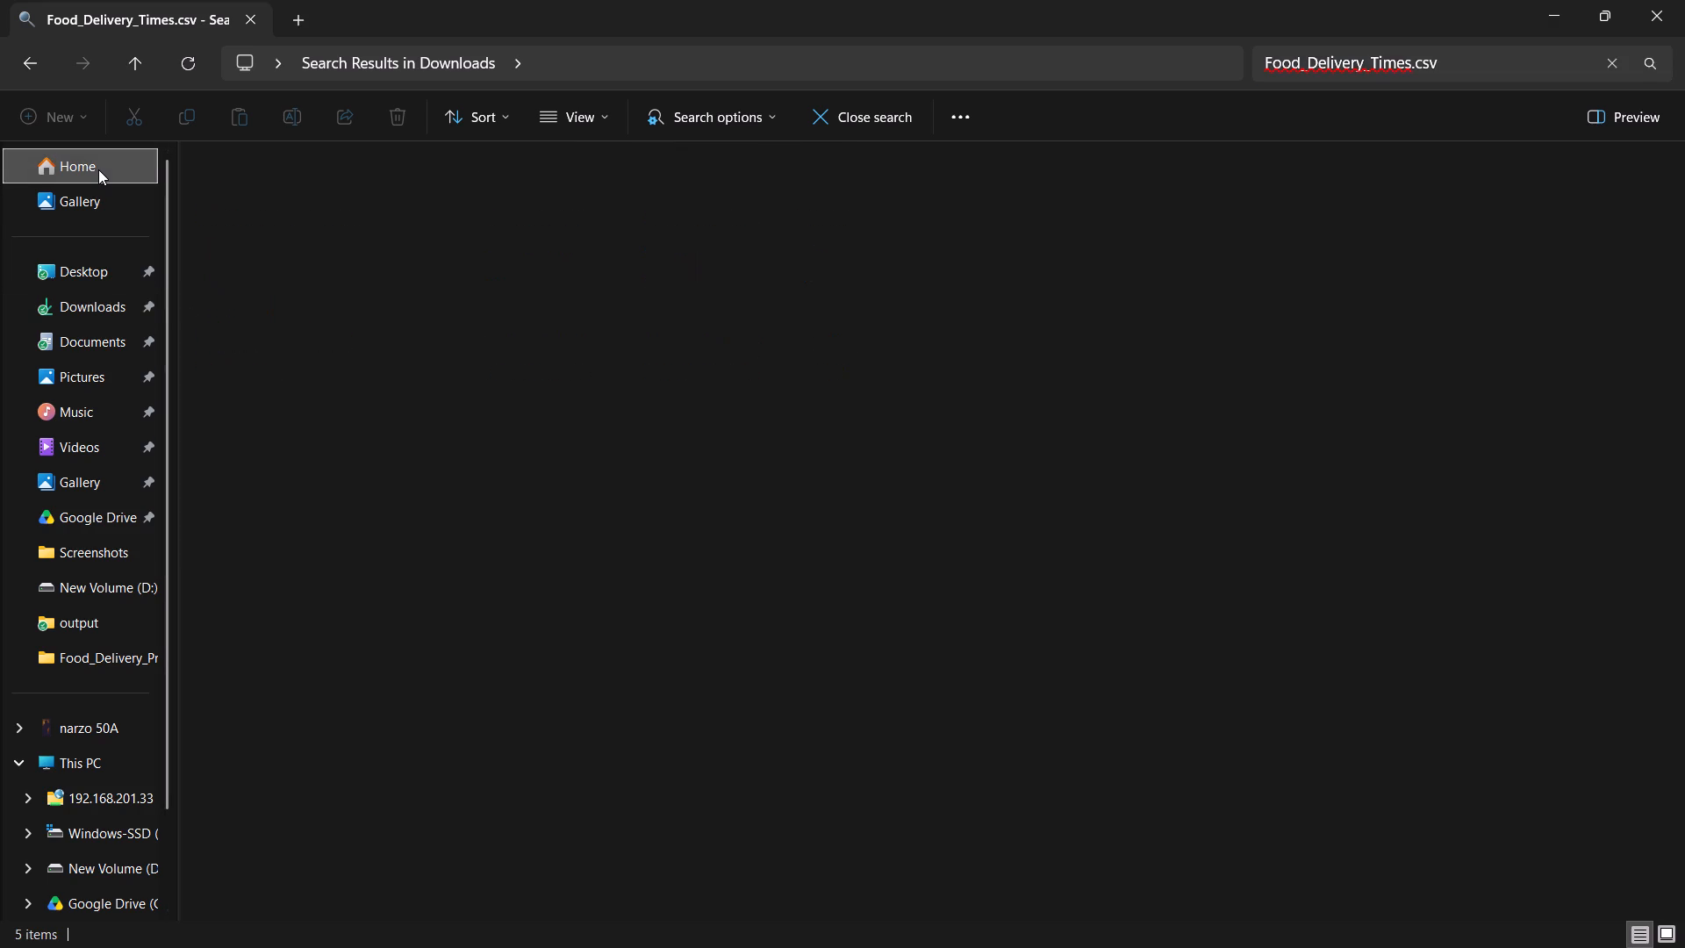
{"action": "left_click", "coordinate": [1364, 62]}
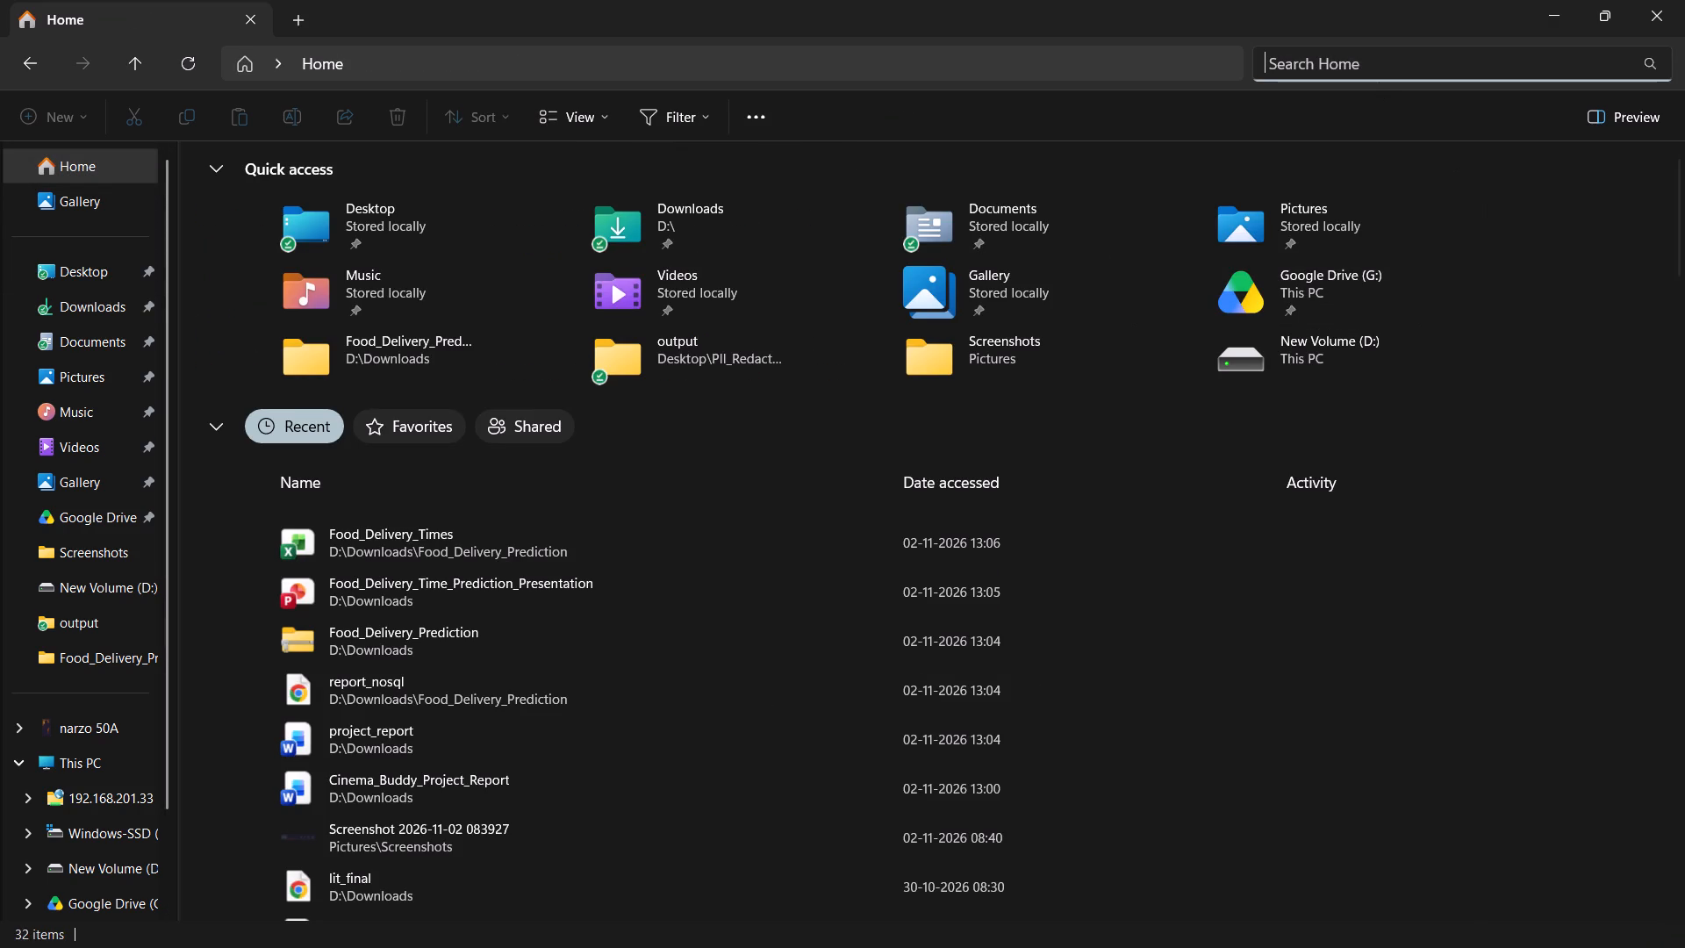
{"action": "key", "text": "ctrl+v"}
{"action": "key", "text": "Return"}
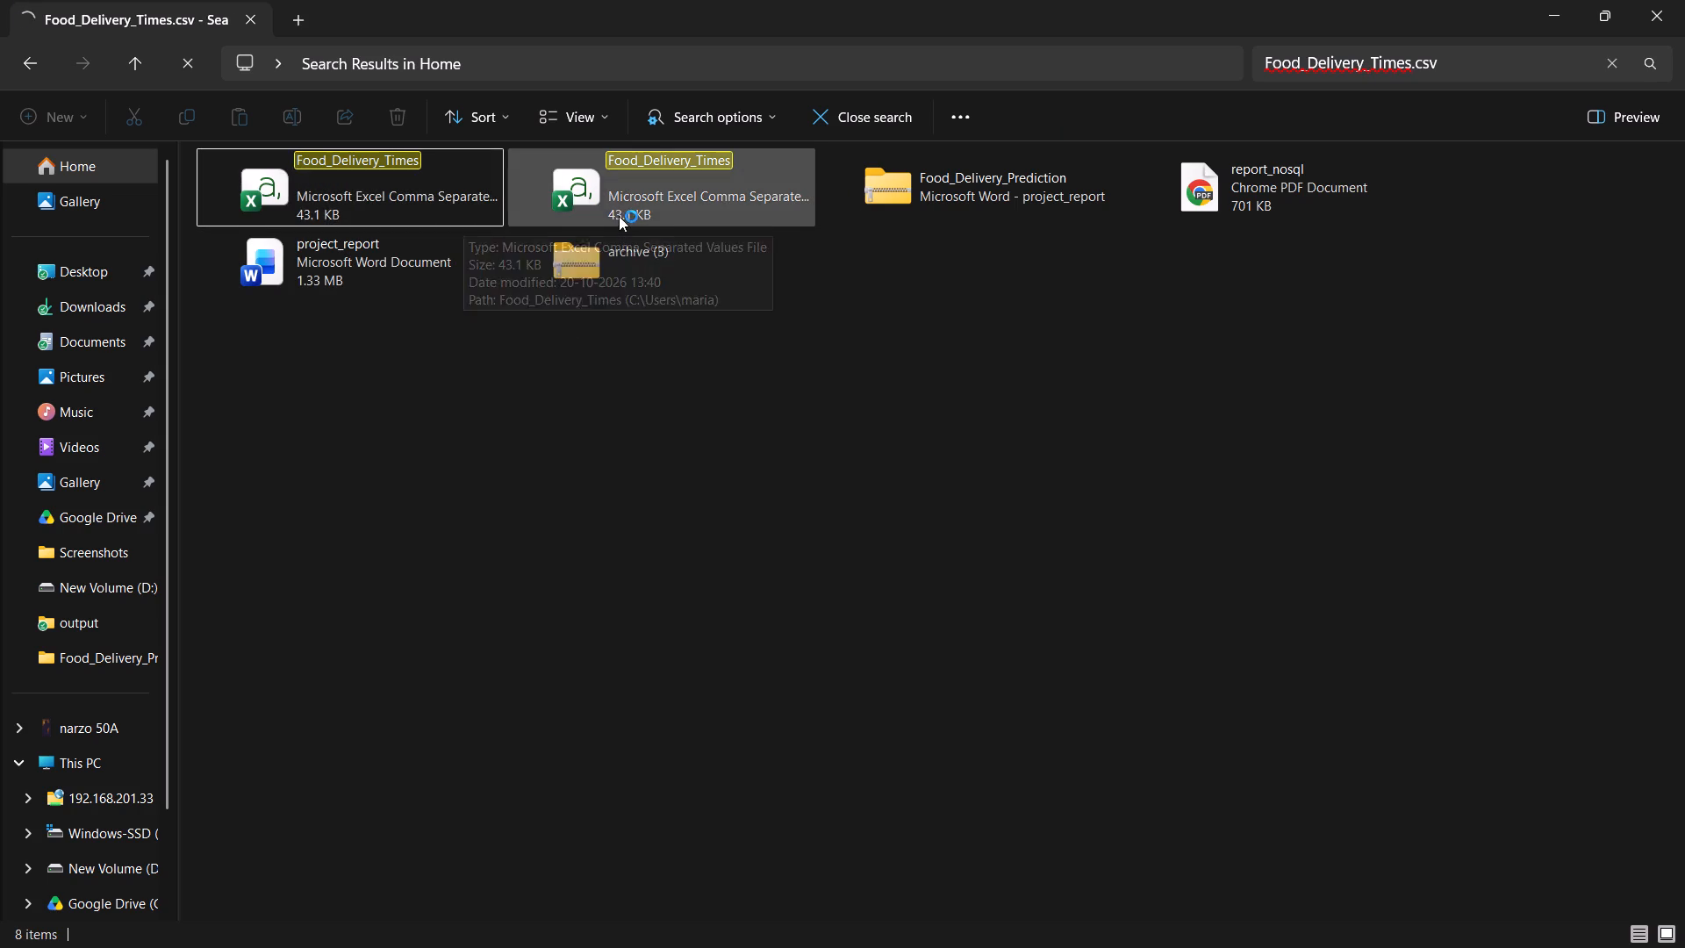
Open the first Food_Delivery_Times search result in Excel, review its records, then minimize the workbook and close File Explorer.
{"action": "double_click", "coordinate": [402, 210]}
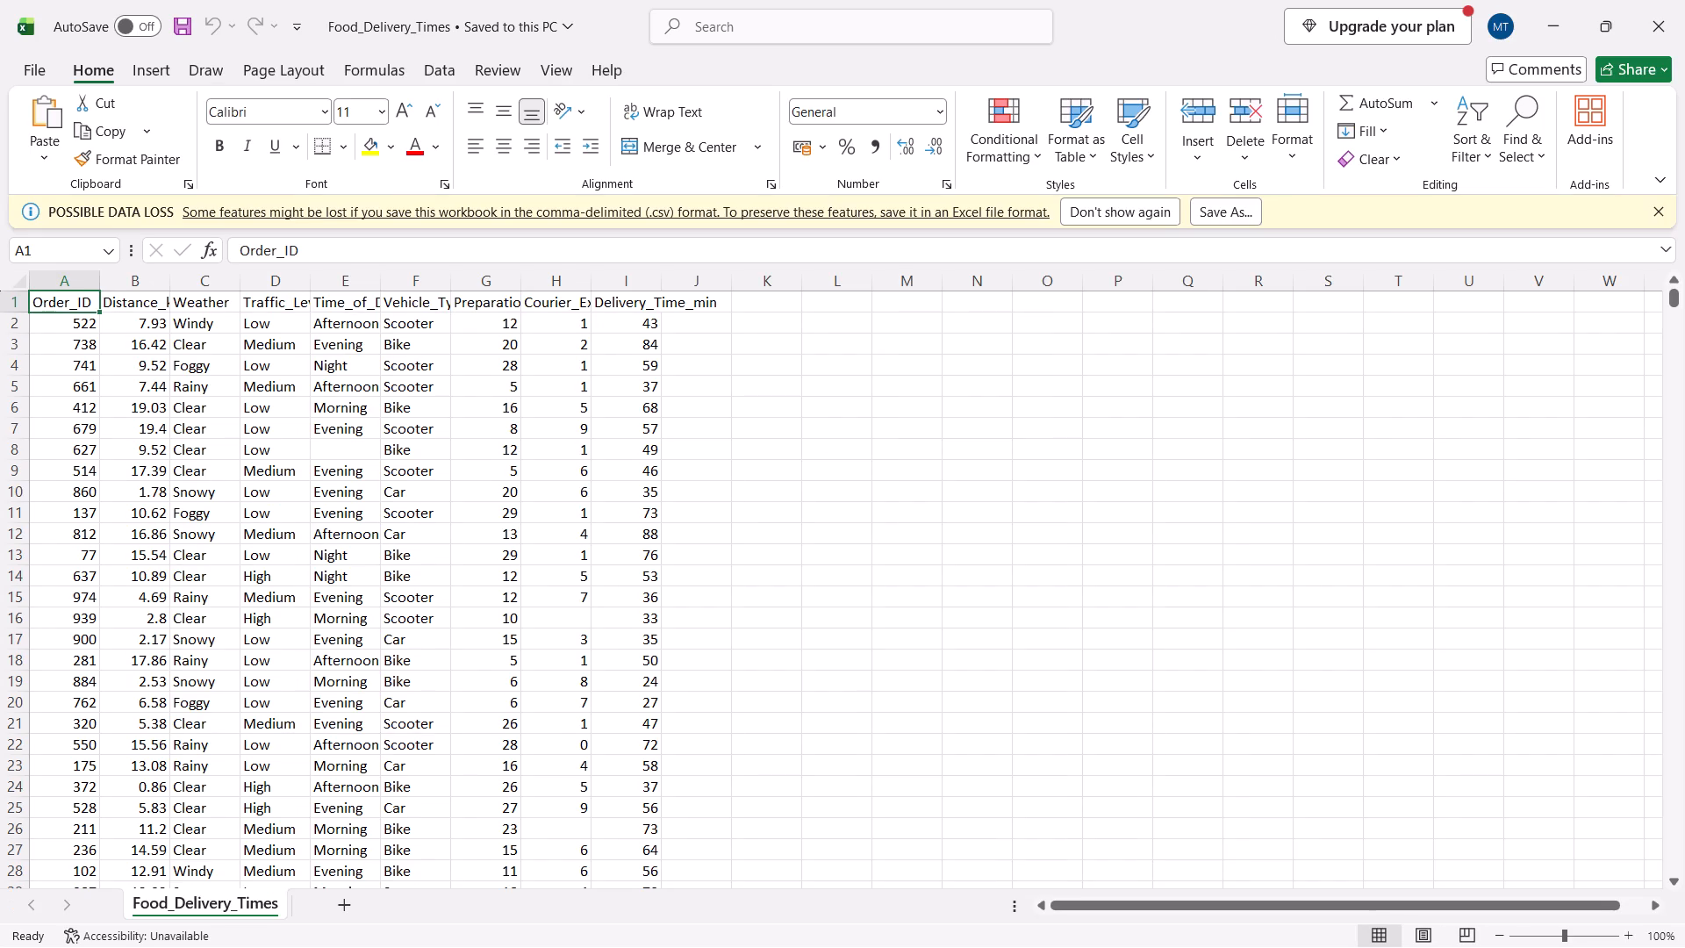
{"action": "scroll", "coordinate": [613, 461], "scroll_direction": "up", "scroll_amount": 5}
{"action": "scroll", "coordinate": [613, 461], "scroll_direction": "down", "scroll_amount": 8}
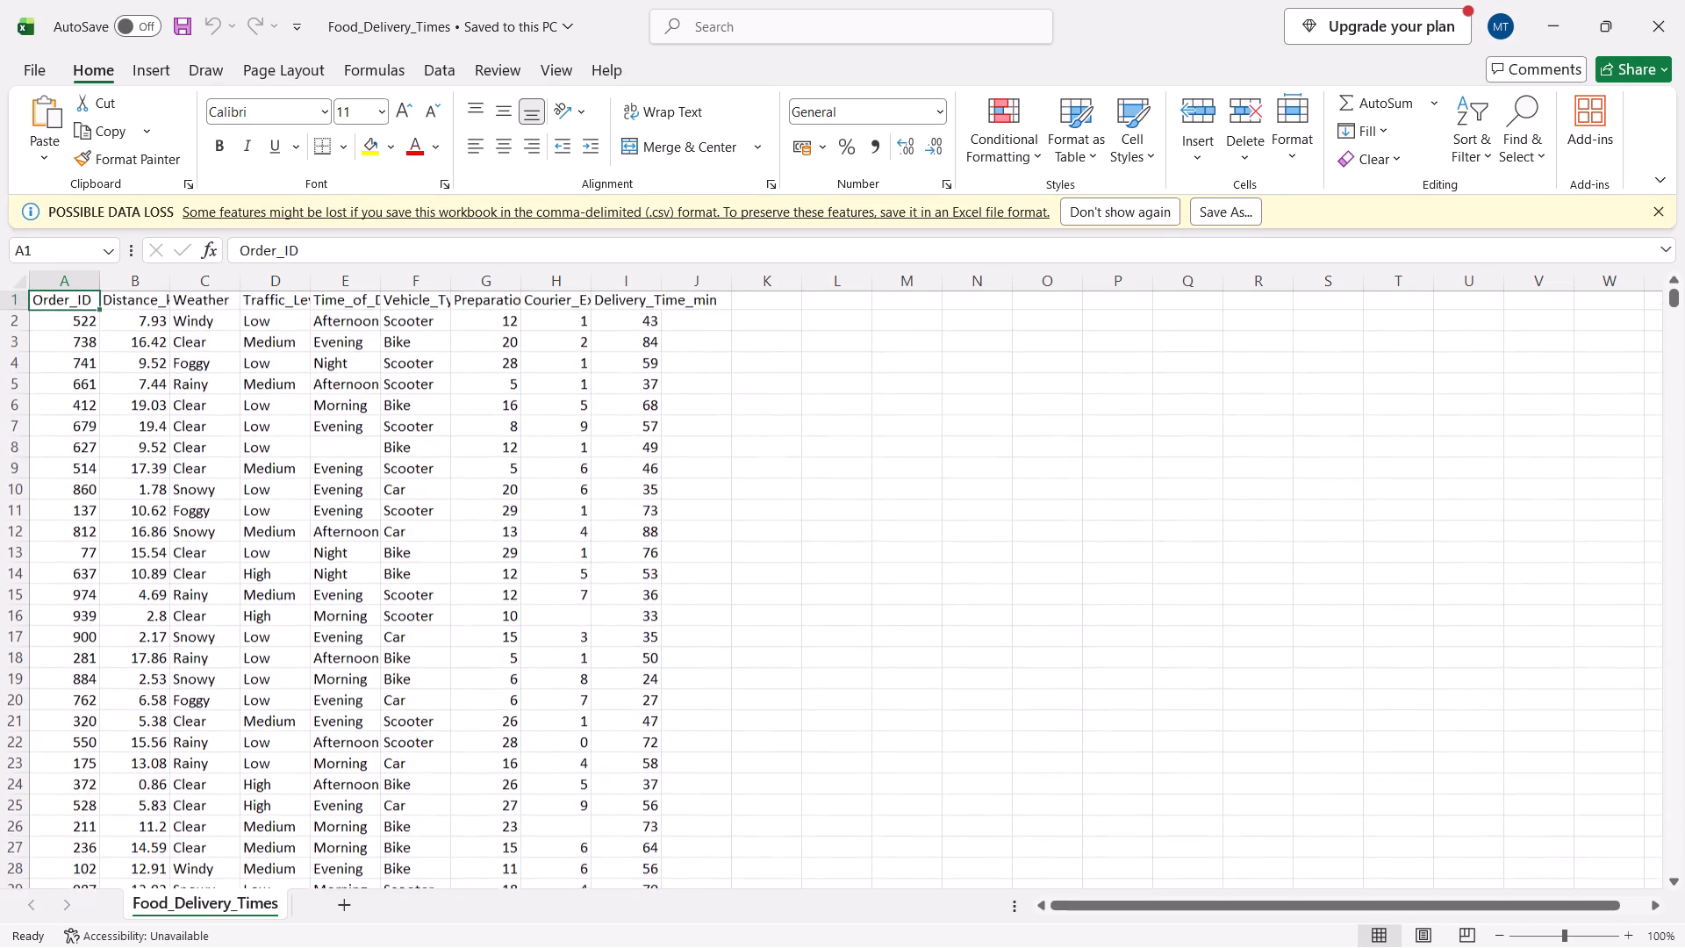
{"action": "scroll", "coordinate": [613, 461], "scroll_direction": "down", "scroll_amount": 8}
{"action": "scroll", "coordinate": [613, 461], "scroll_direction": "up", "scroll_amount": 9}
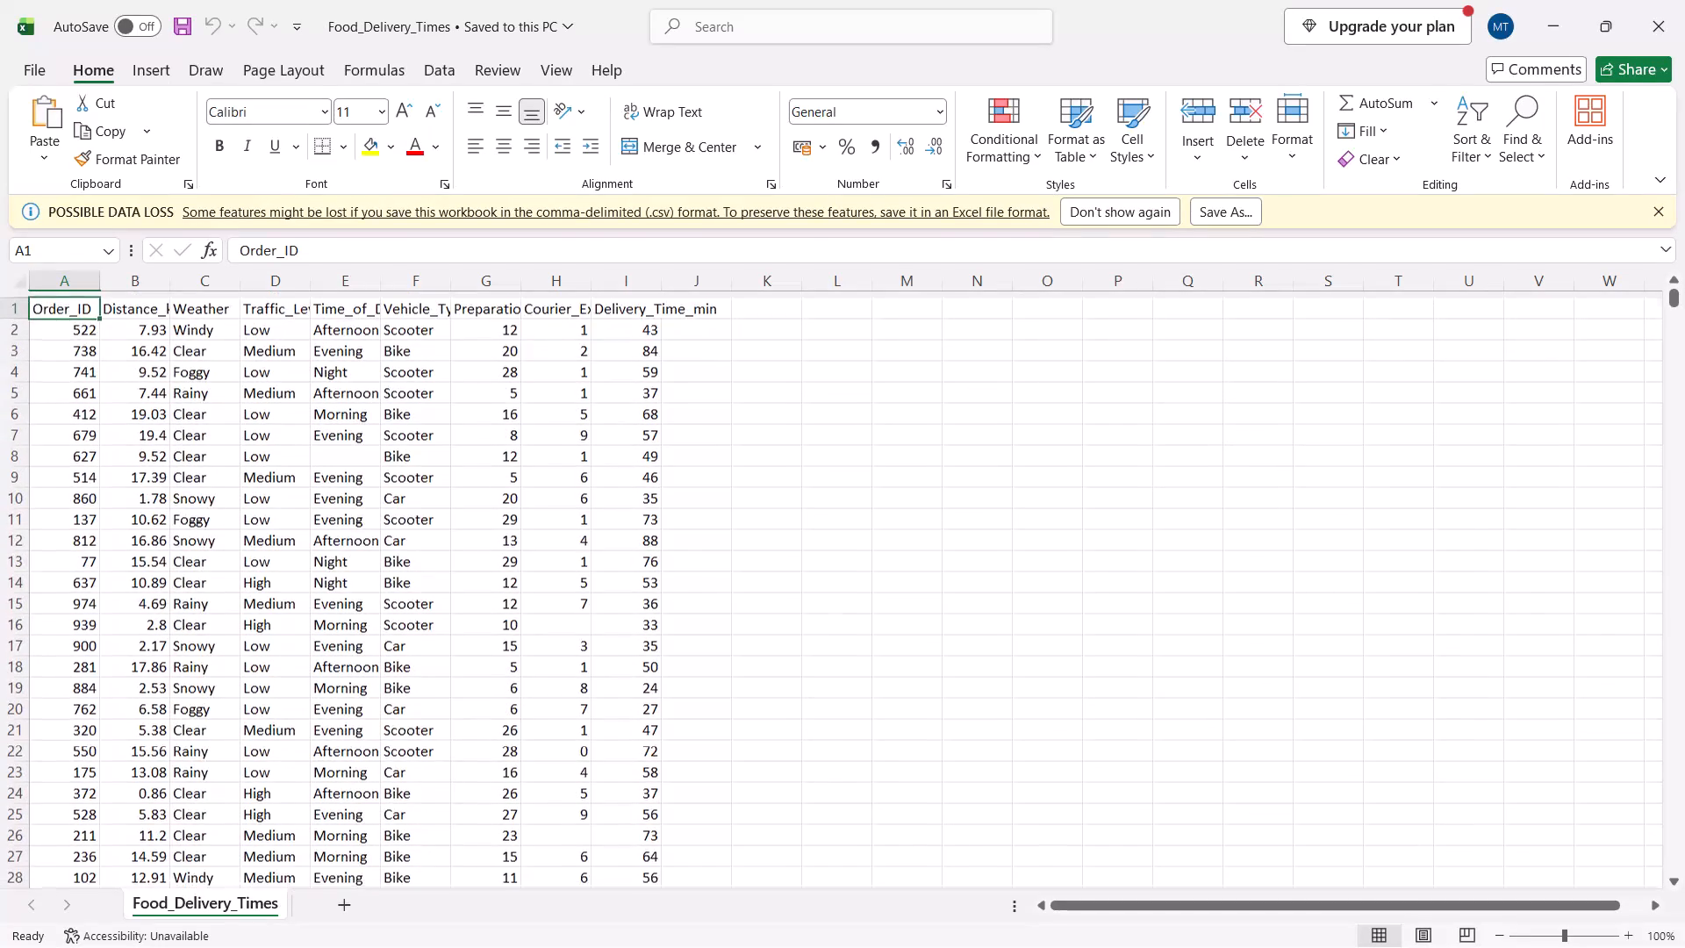
{"action": "scroll", "coordinate": [613, 461], "scroll_direction": "right", "scroll_amount": 2}
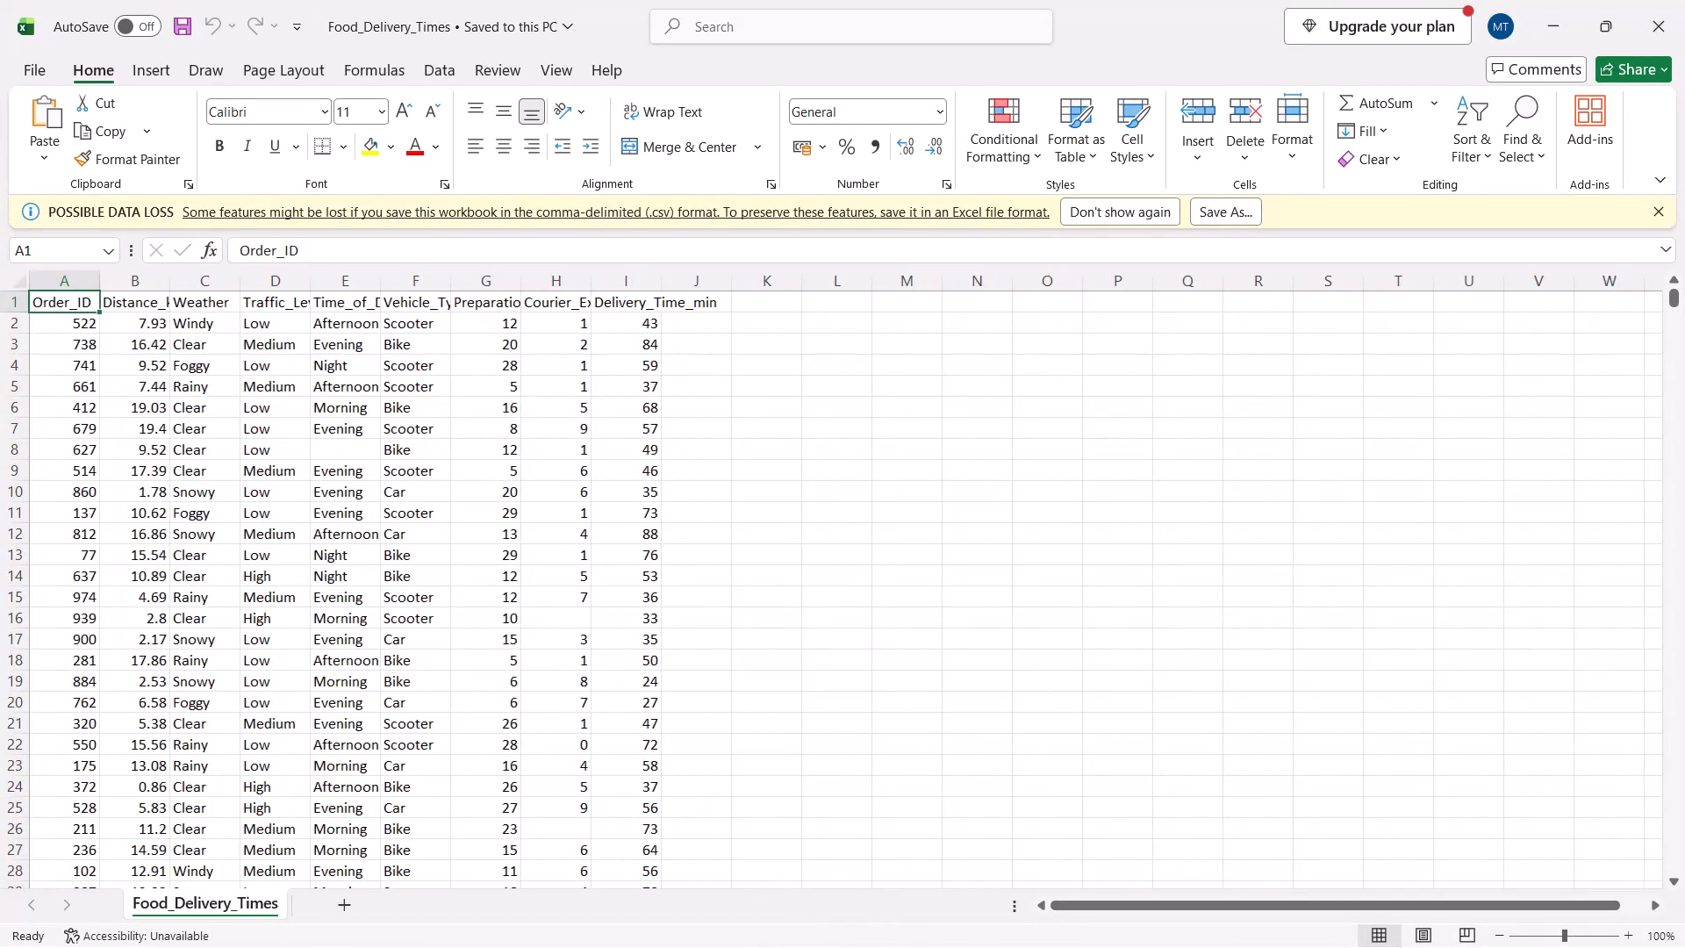
{"action": "left_click", "coordinate": [1557, 23]}
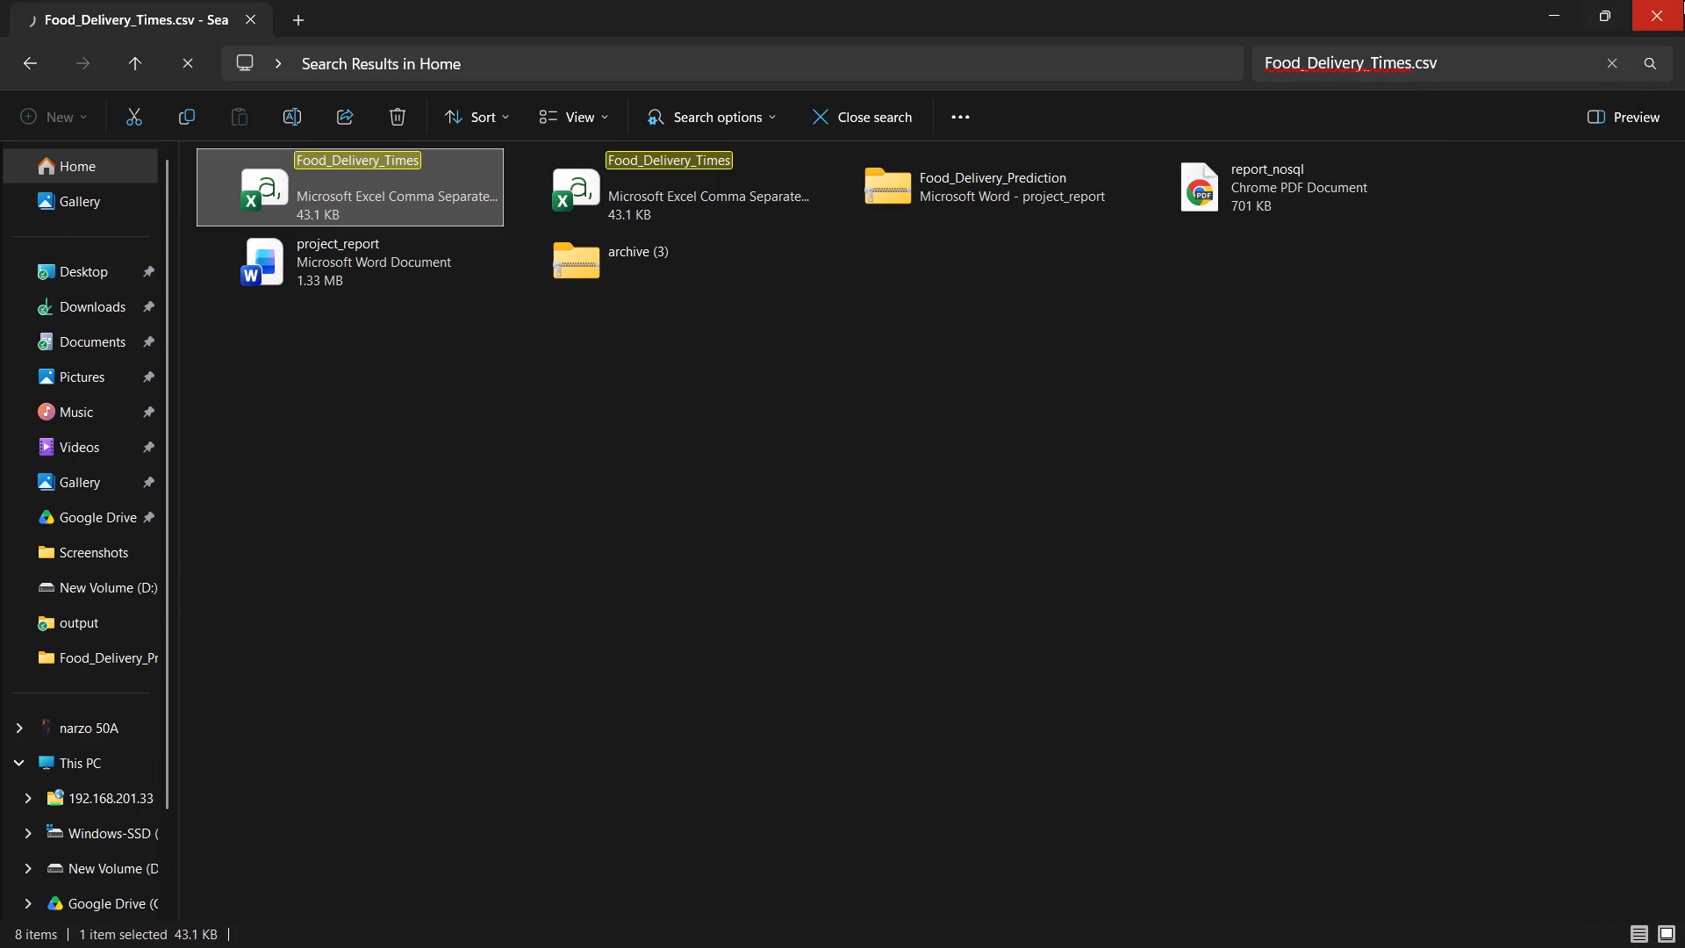
{"action": "left_click", "coordinate": [1676, 1]}
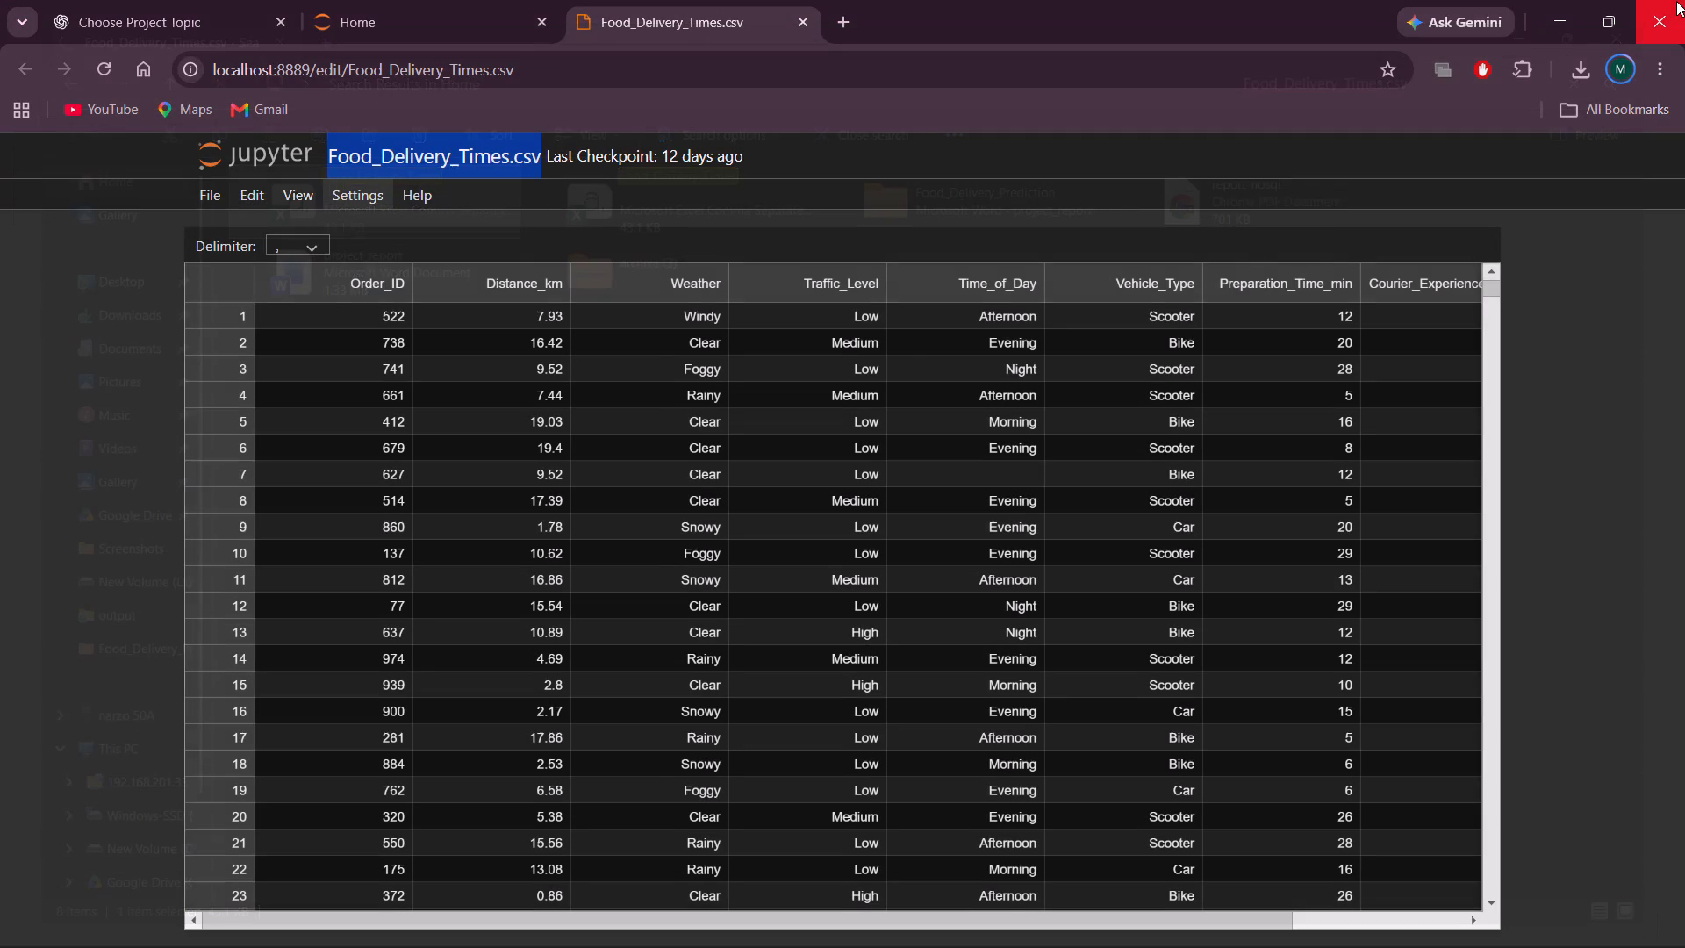
Return to the Jupyter home file list in Chrome, deselect Food_Delivery_Times.csv, and open Food_Delivery_Prediction.ipynb.
{"action": "left_click", "coordinate": [359, 0]}
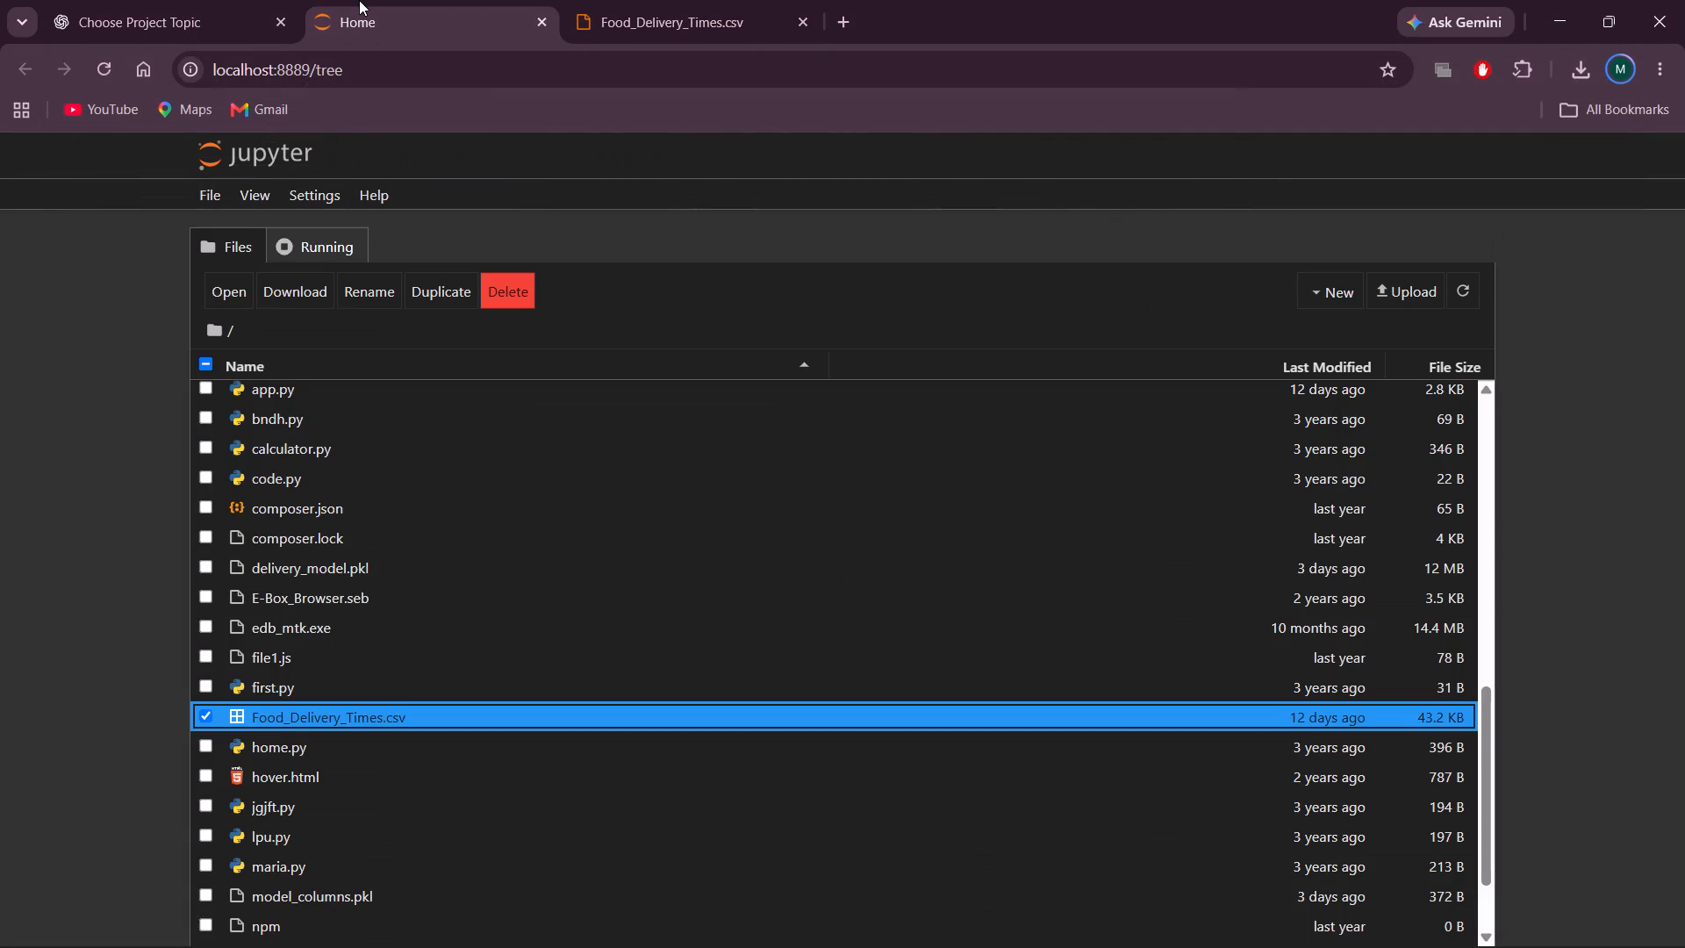
{"action": "scroll", "coordinate": [362, 636], "scroll_direction": "up", "scroll_amount": 2}
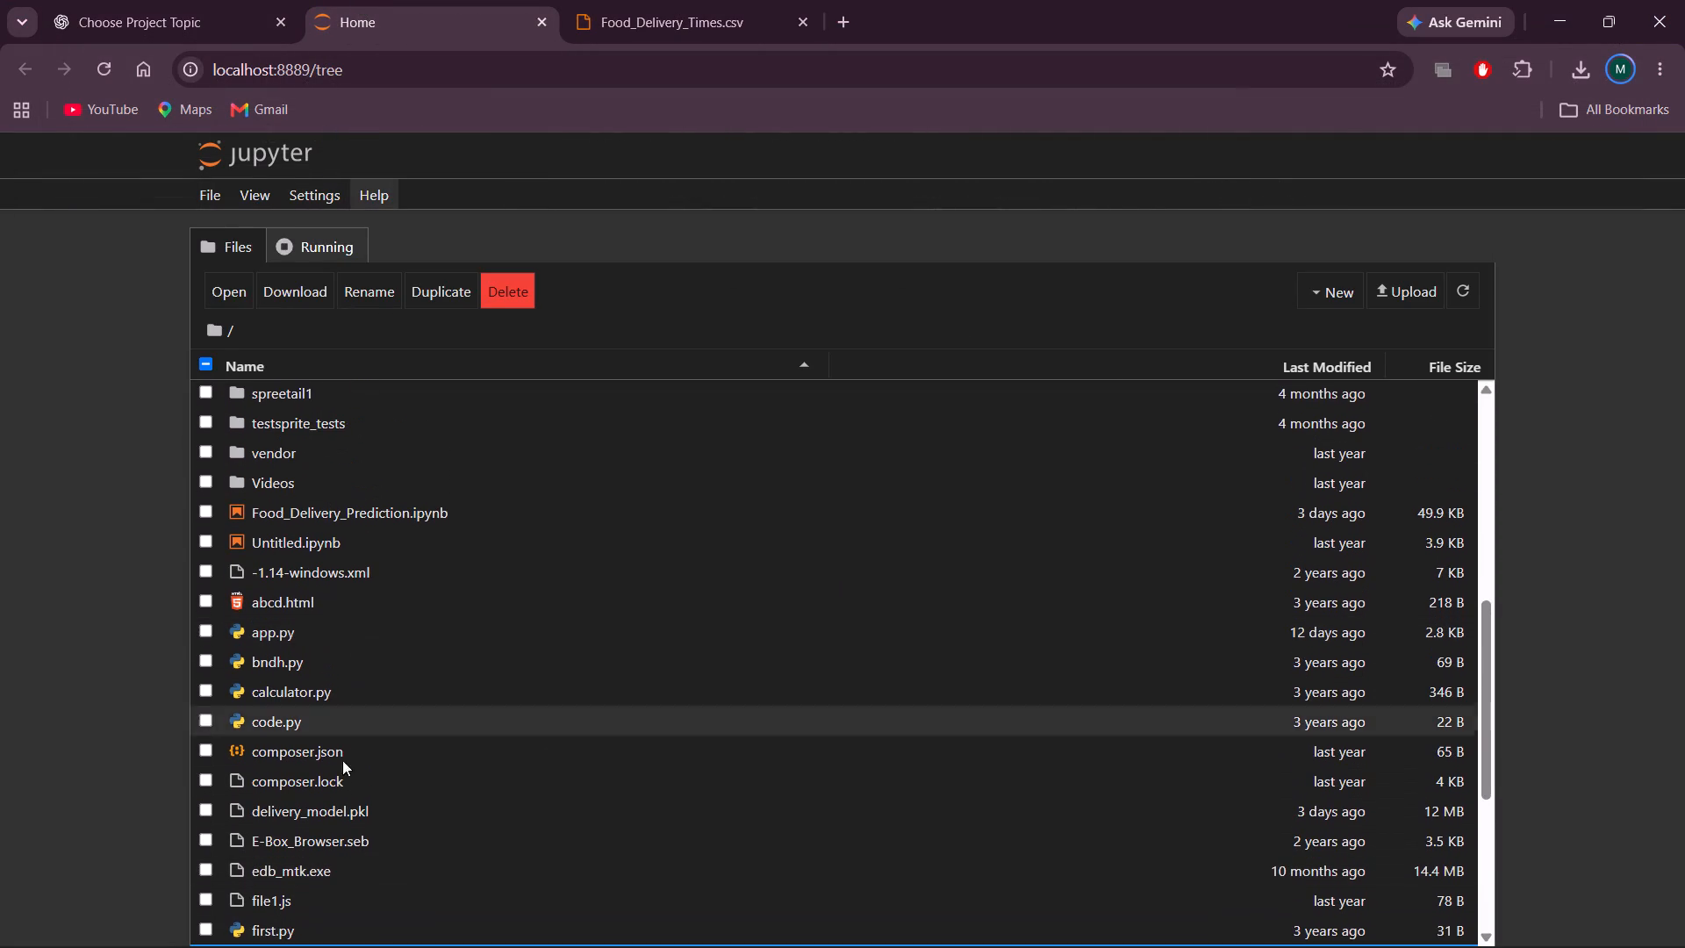
{"action": "scroll", "coordinate": [320, 860], "scroll_direction": "down", "scroll_amount": 2}
{"action": "left_click", "coordinate": [200, 717]}
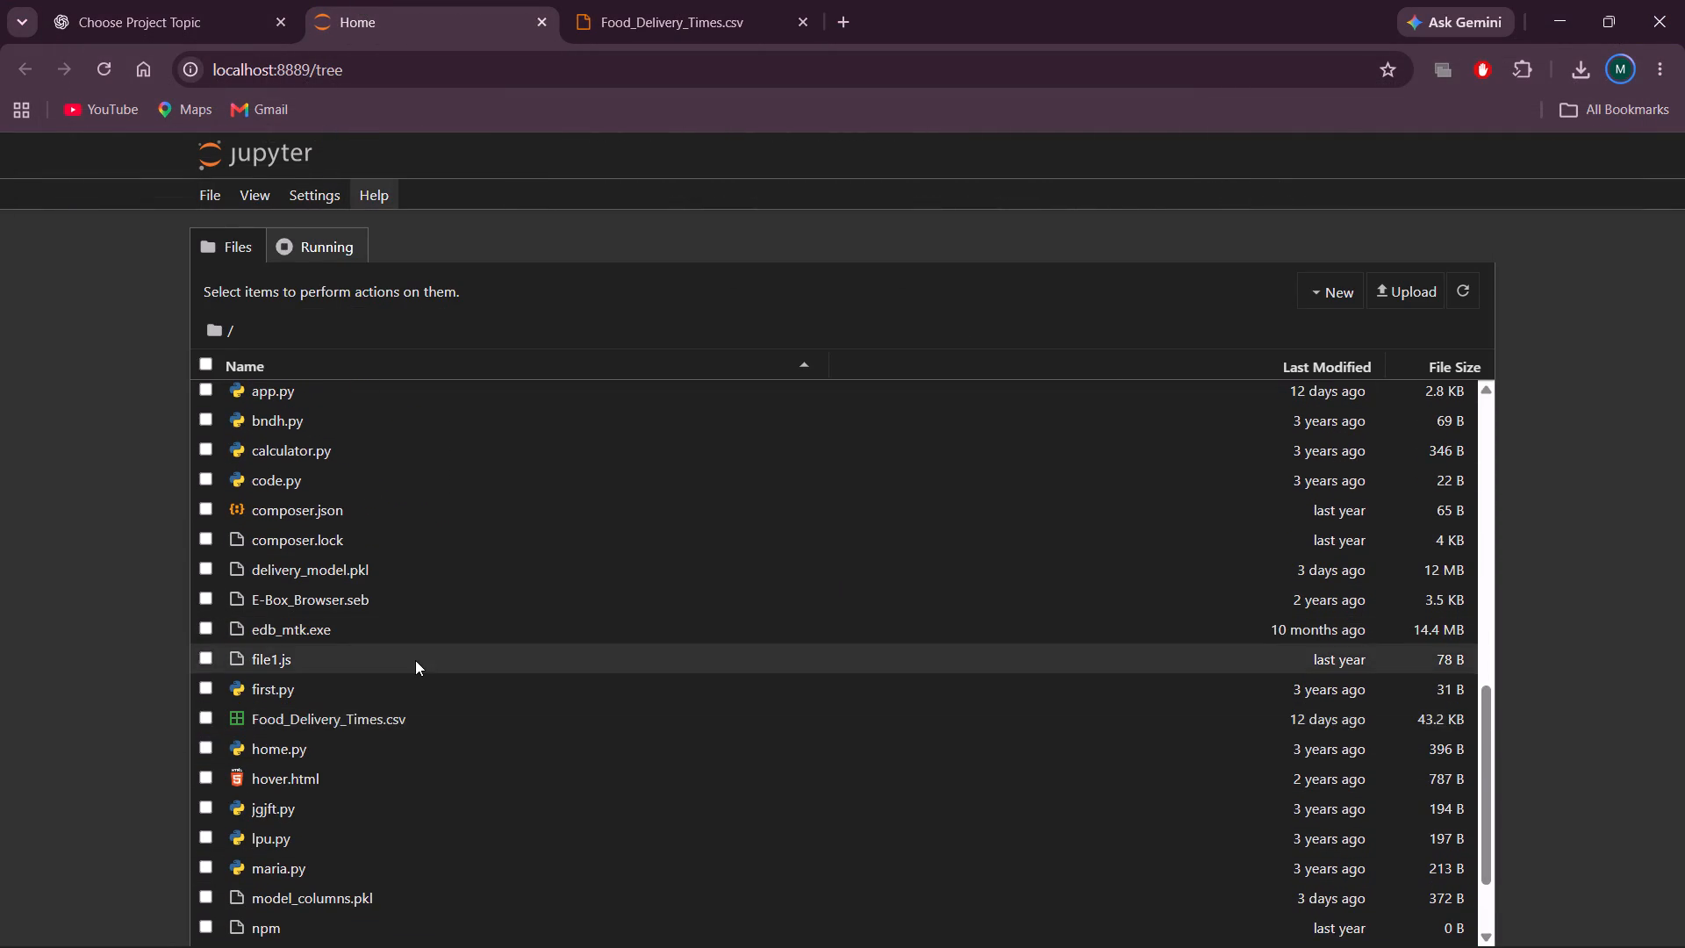
{"action": "scroll", "coordinate": [415, 660], "scroll_direction": "up", "scroll_amount": 4}
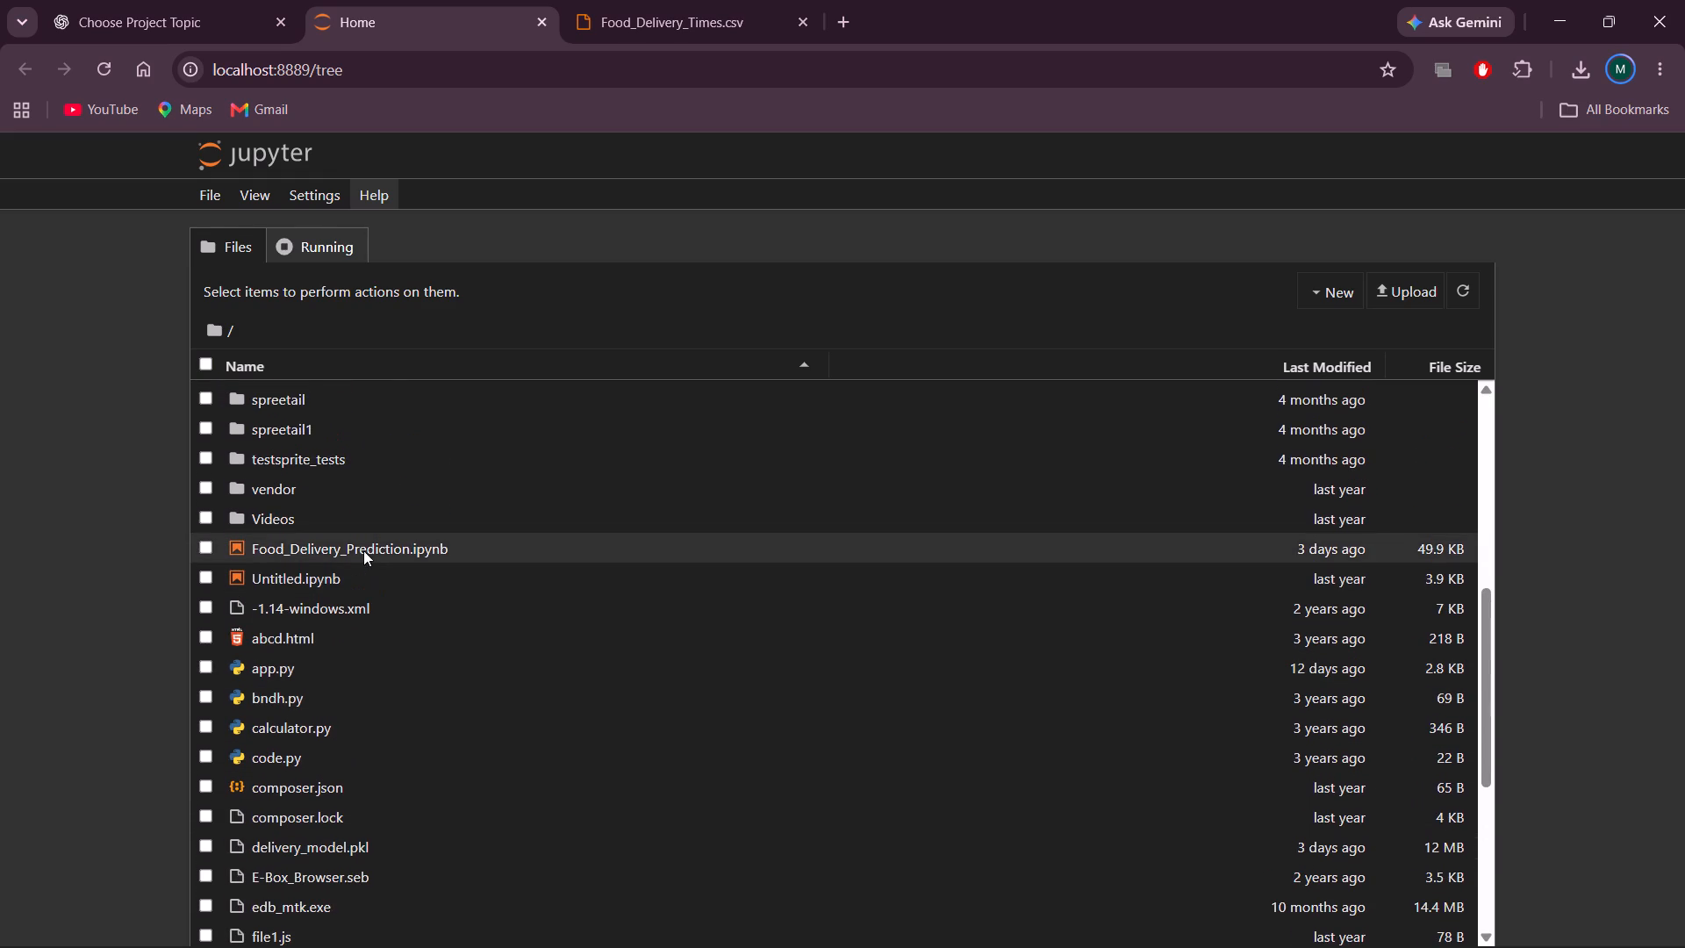
{"action": "double_click", "coordinate": [362, 550]}
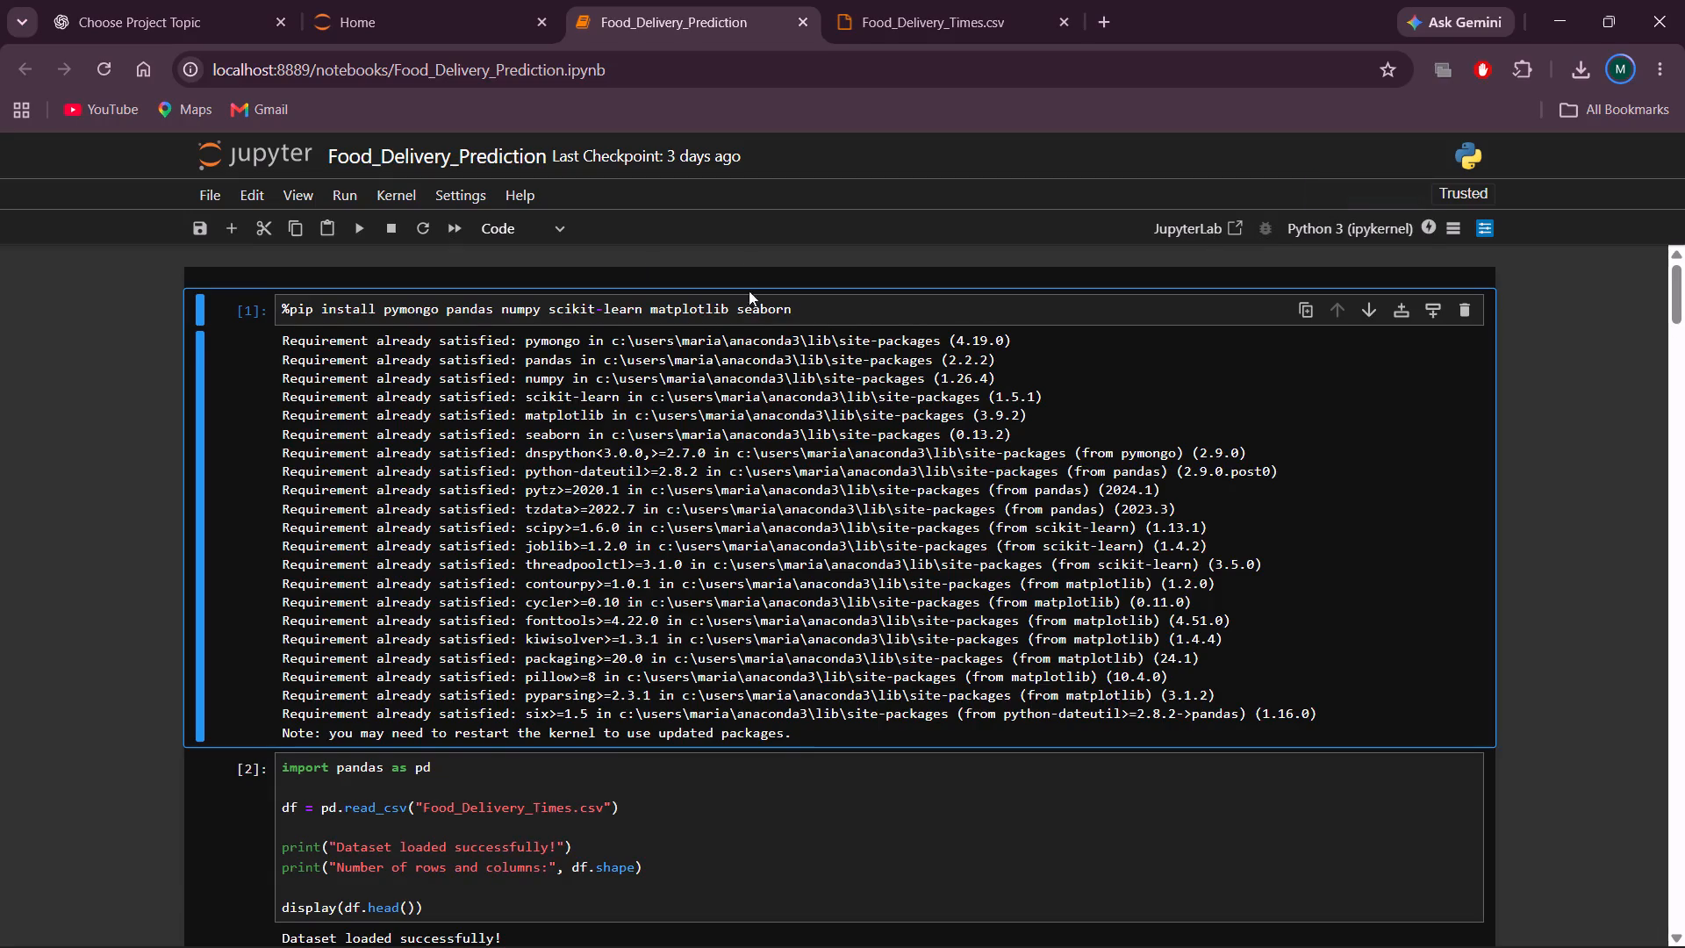
Look through the Food_Delivery_Prediction notebook, and restart its kernel to rerun all cells.
{"action": "scroll", "coordinate": [774, 494], "scroll_direction": "down", "scroll_amount": 11}
{"action": "scroll", "coordinate": [774, 494], "scroll_direction": "down", "scroll_amount": 12}
{"action": "scroll", "coordinate": [774, 494], "scroll_direction": "down", "scroll_amount": 17}
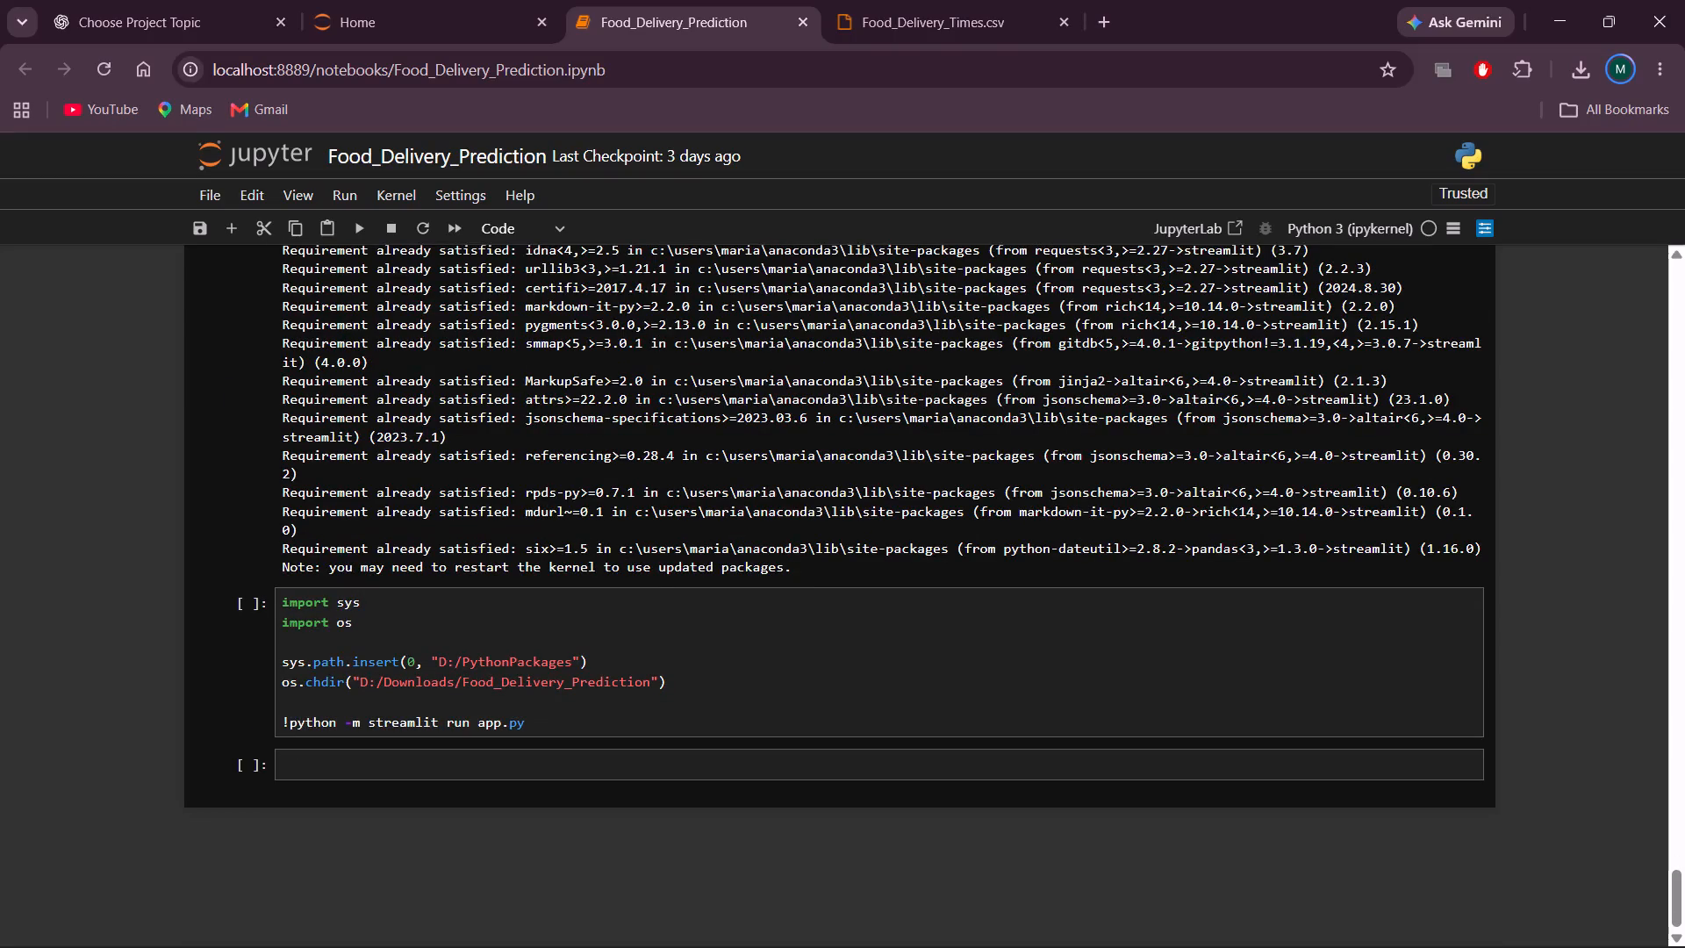
{"action": "scroll", "coordinate": [599, 672], "scroll_direction": "up", "scroll_amount": 12}
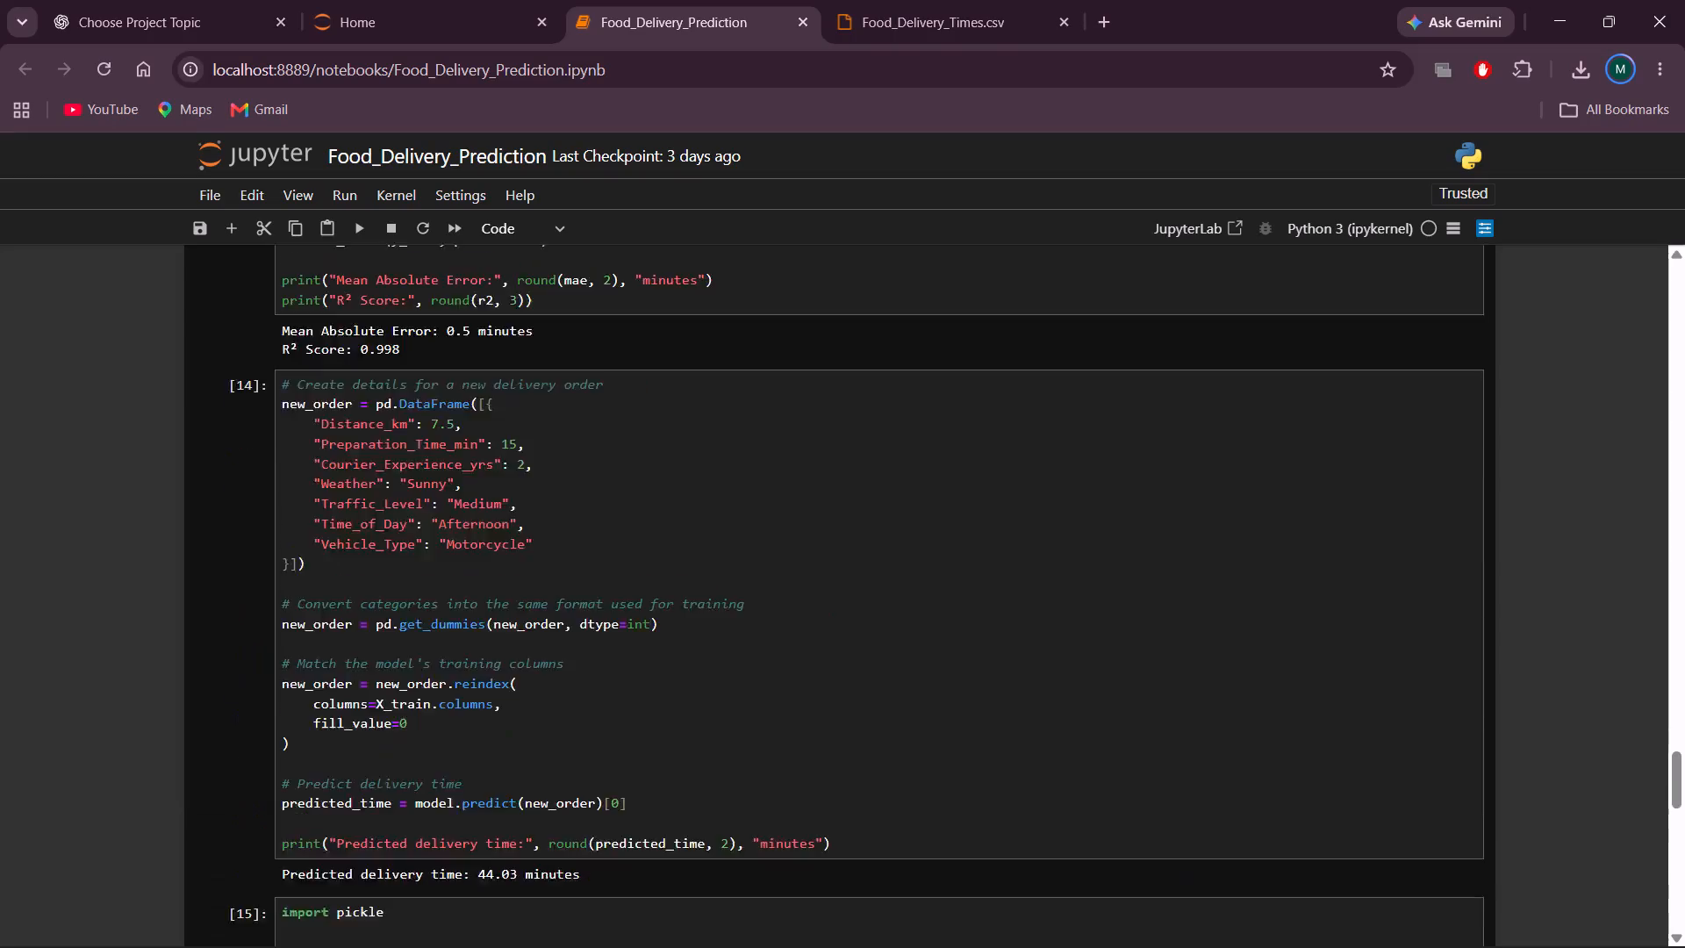
{"action": "scroll", "coordinate": [599, 672], "scroll_direction": "up", "scroll_amount": 7}
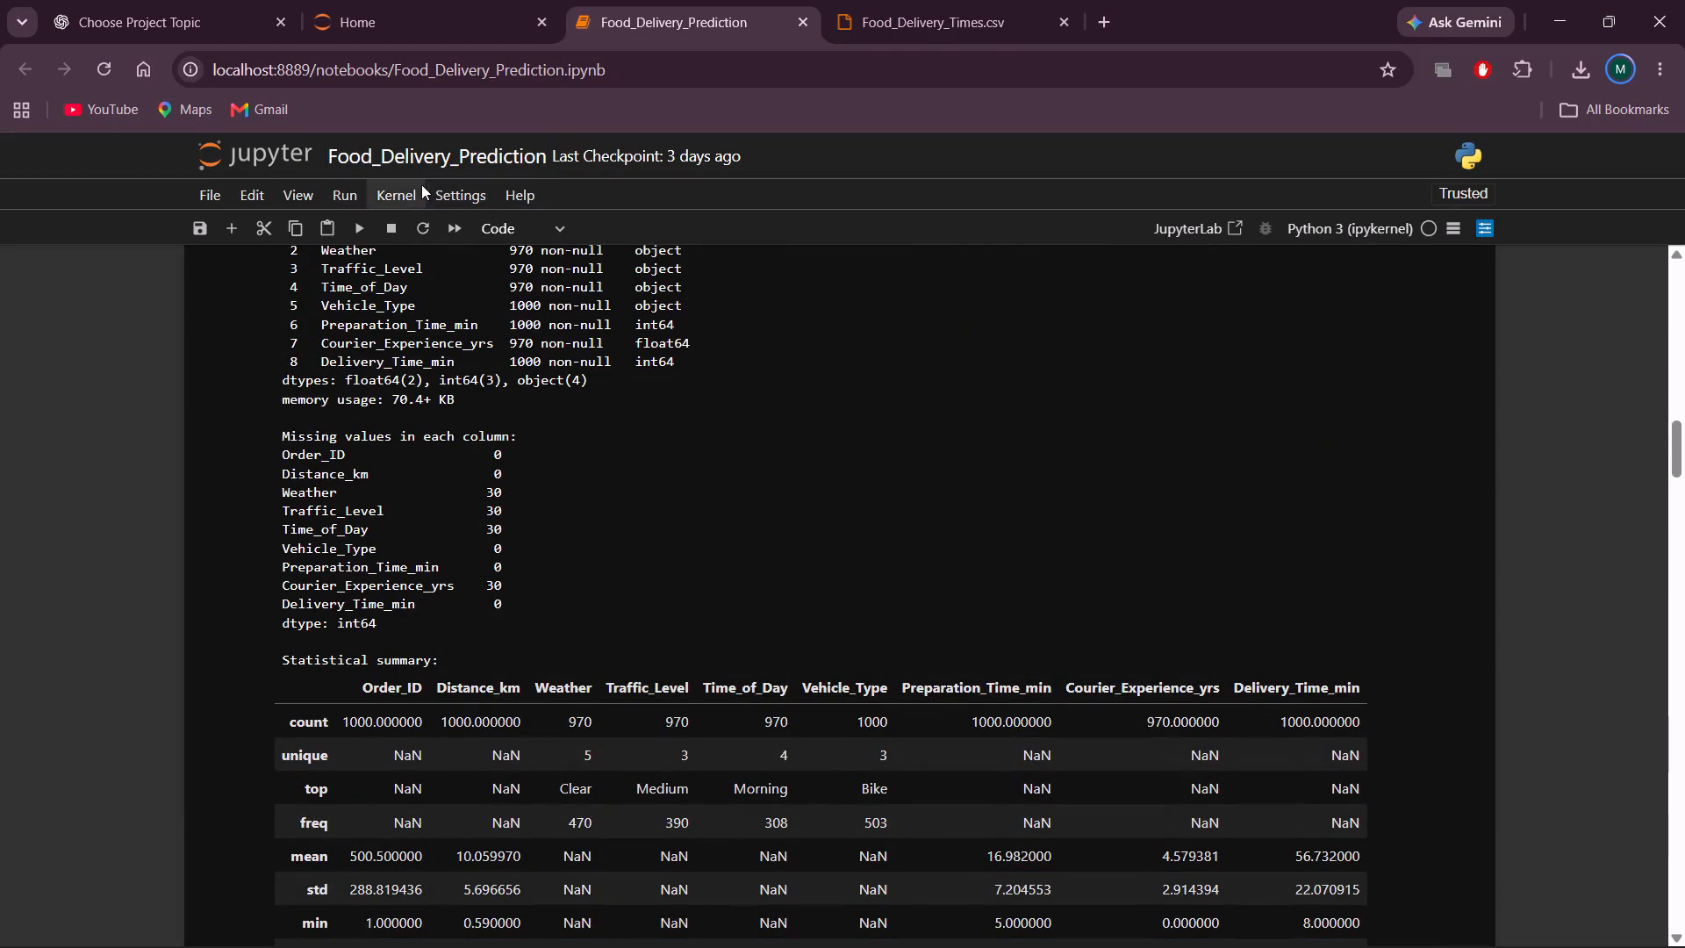
{"action": "left_click", "coordinate": [454, 226]}
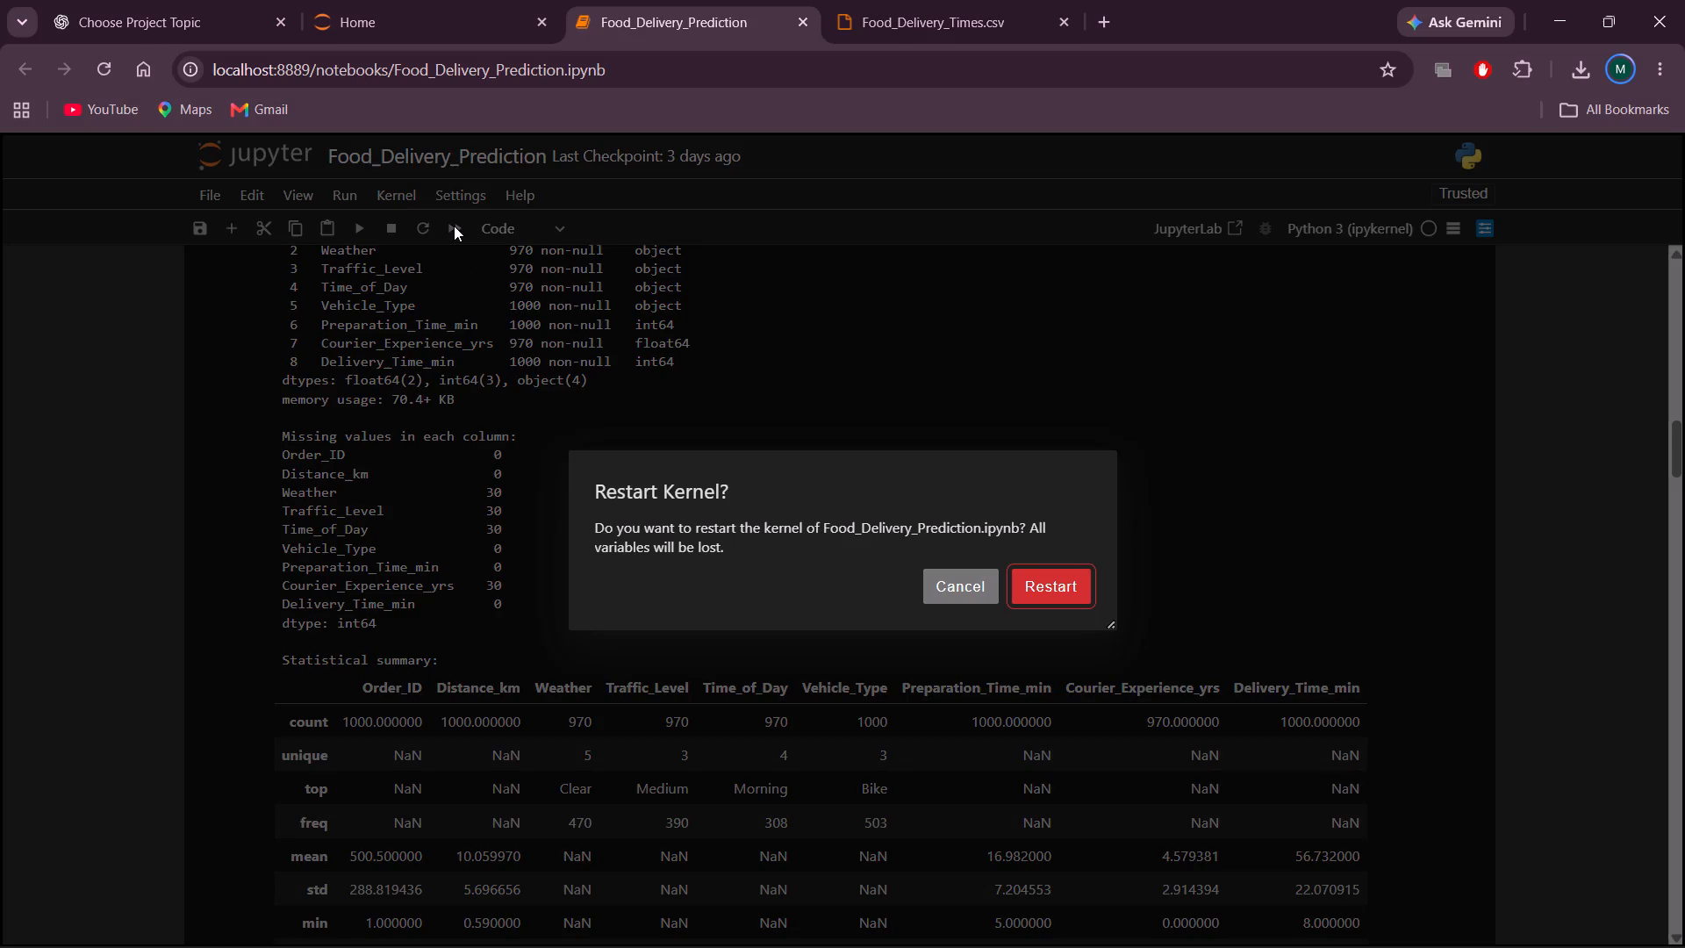
{"action": "left_click", "coordinate": [1053, 583]}
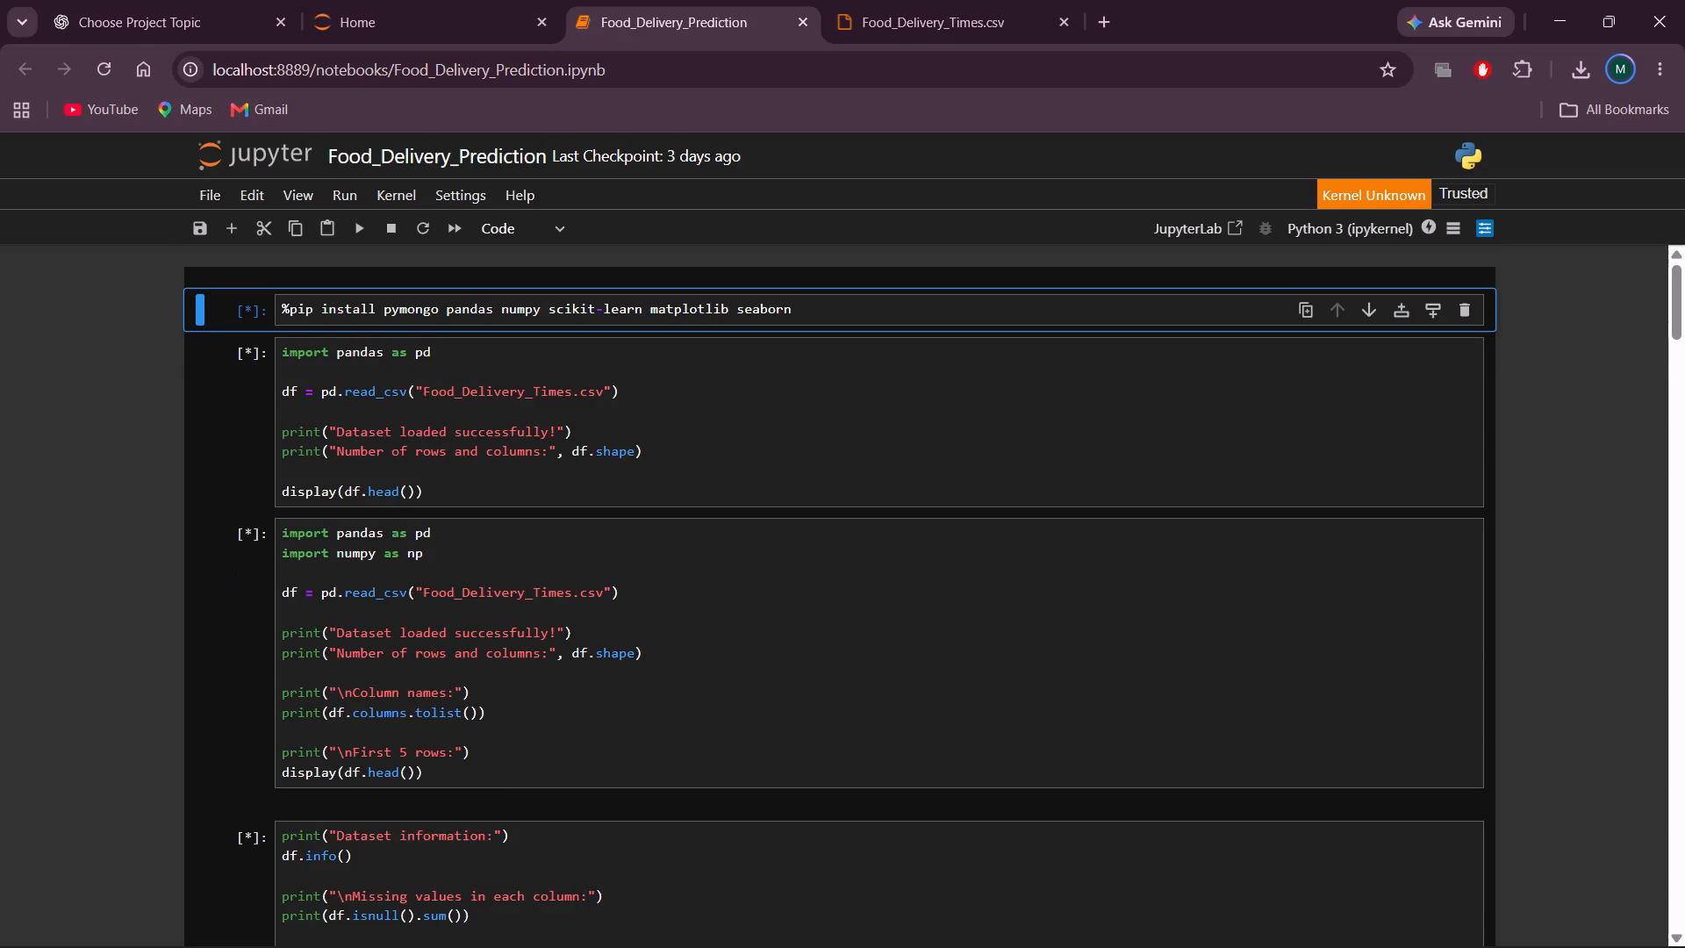
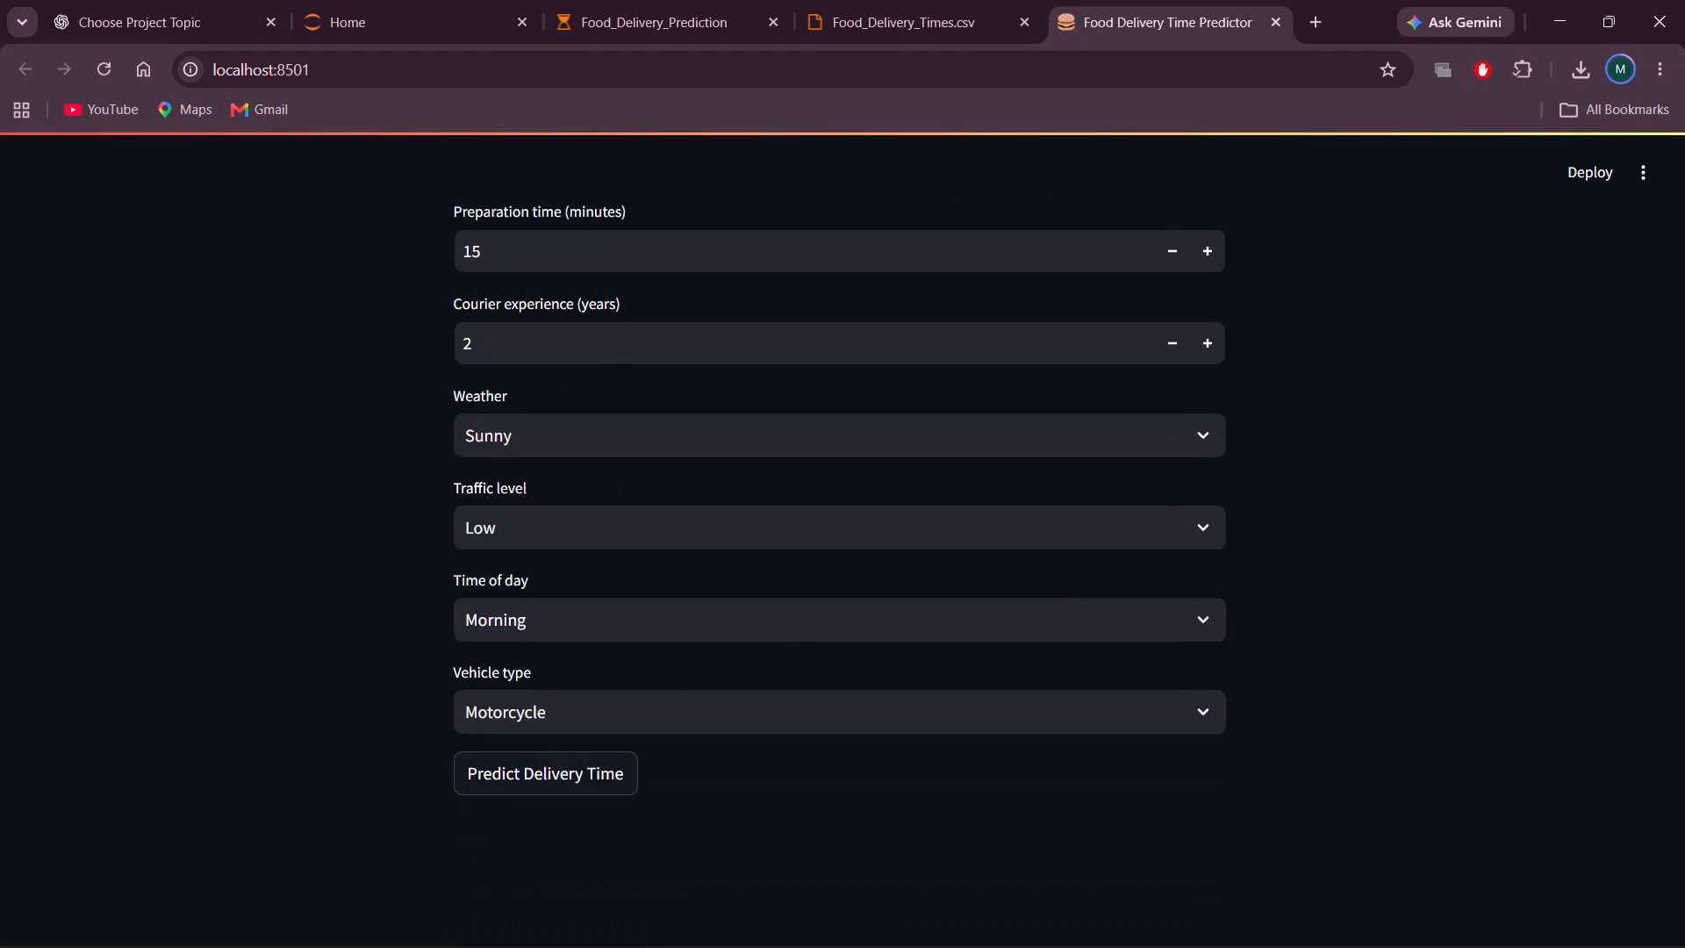
Predict the delivery time in the Food Delivery Time Predictor with the order details already entered.
{"action": "left_click", "coordinate": [553, 757]}
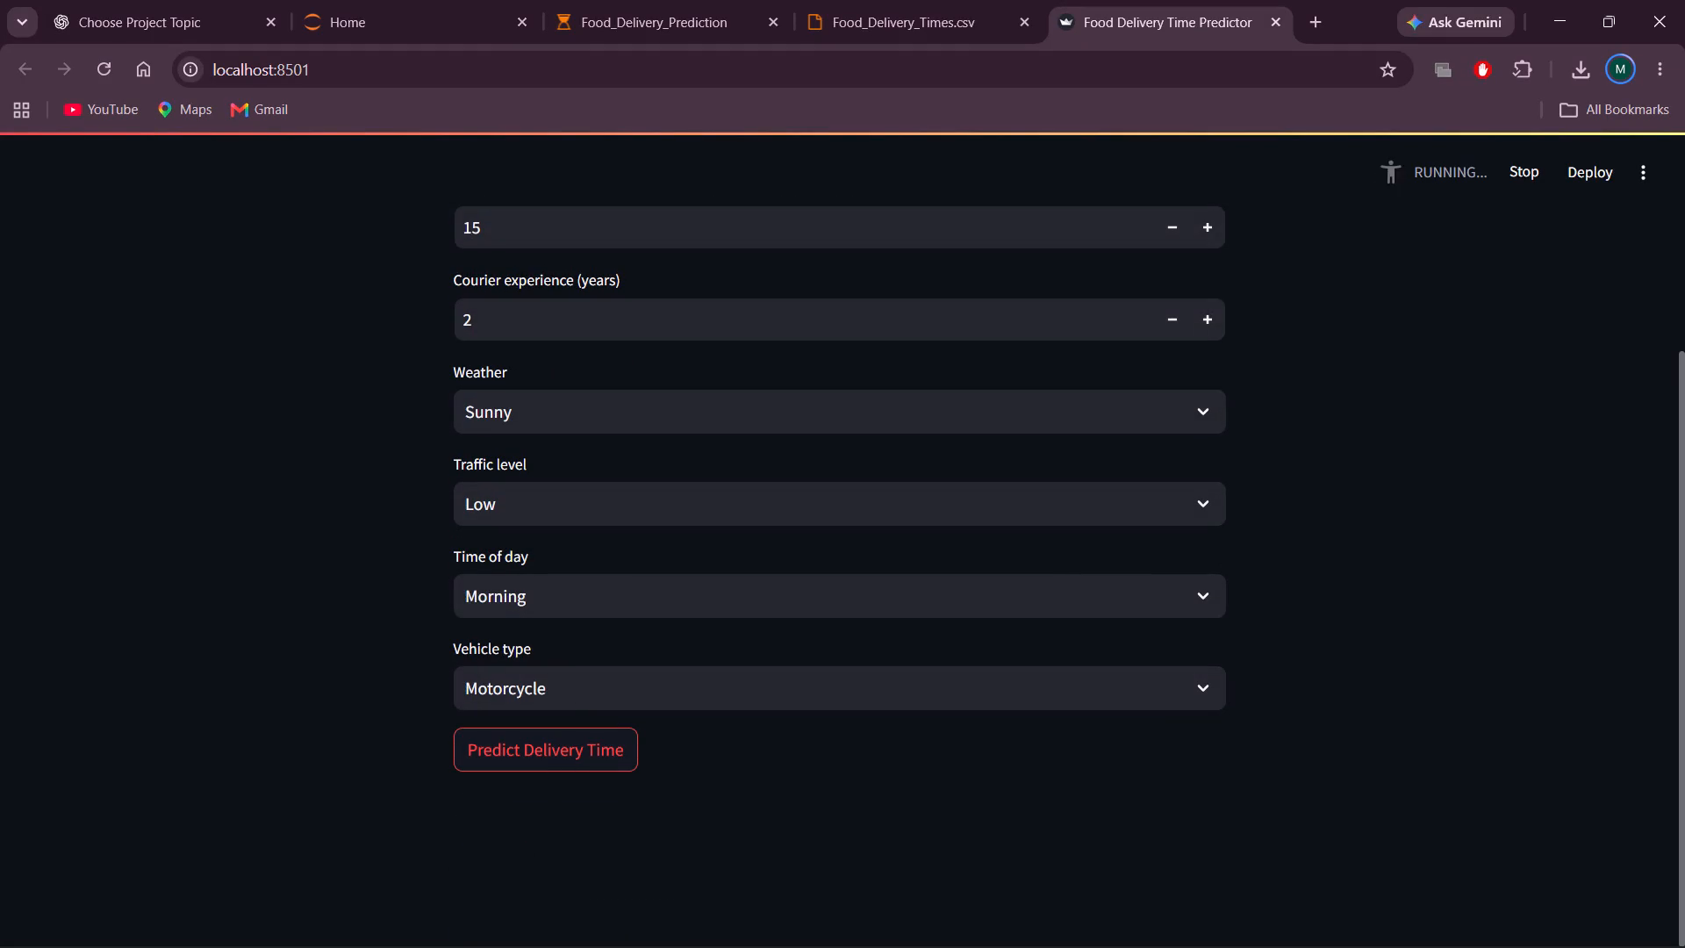
{"action": "scroll", "coordinate": [891, 692], "scroll_direction": "up", "scroll_amount": 1}
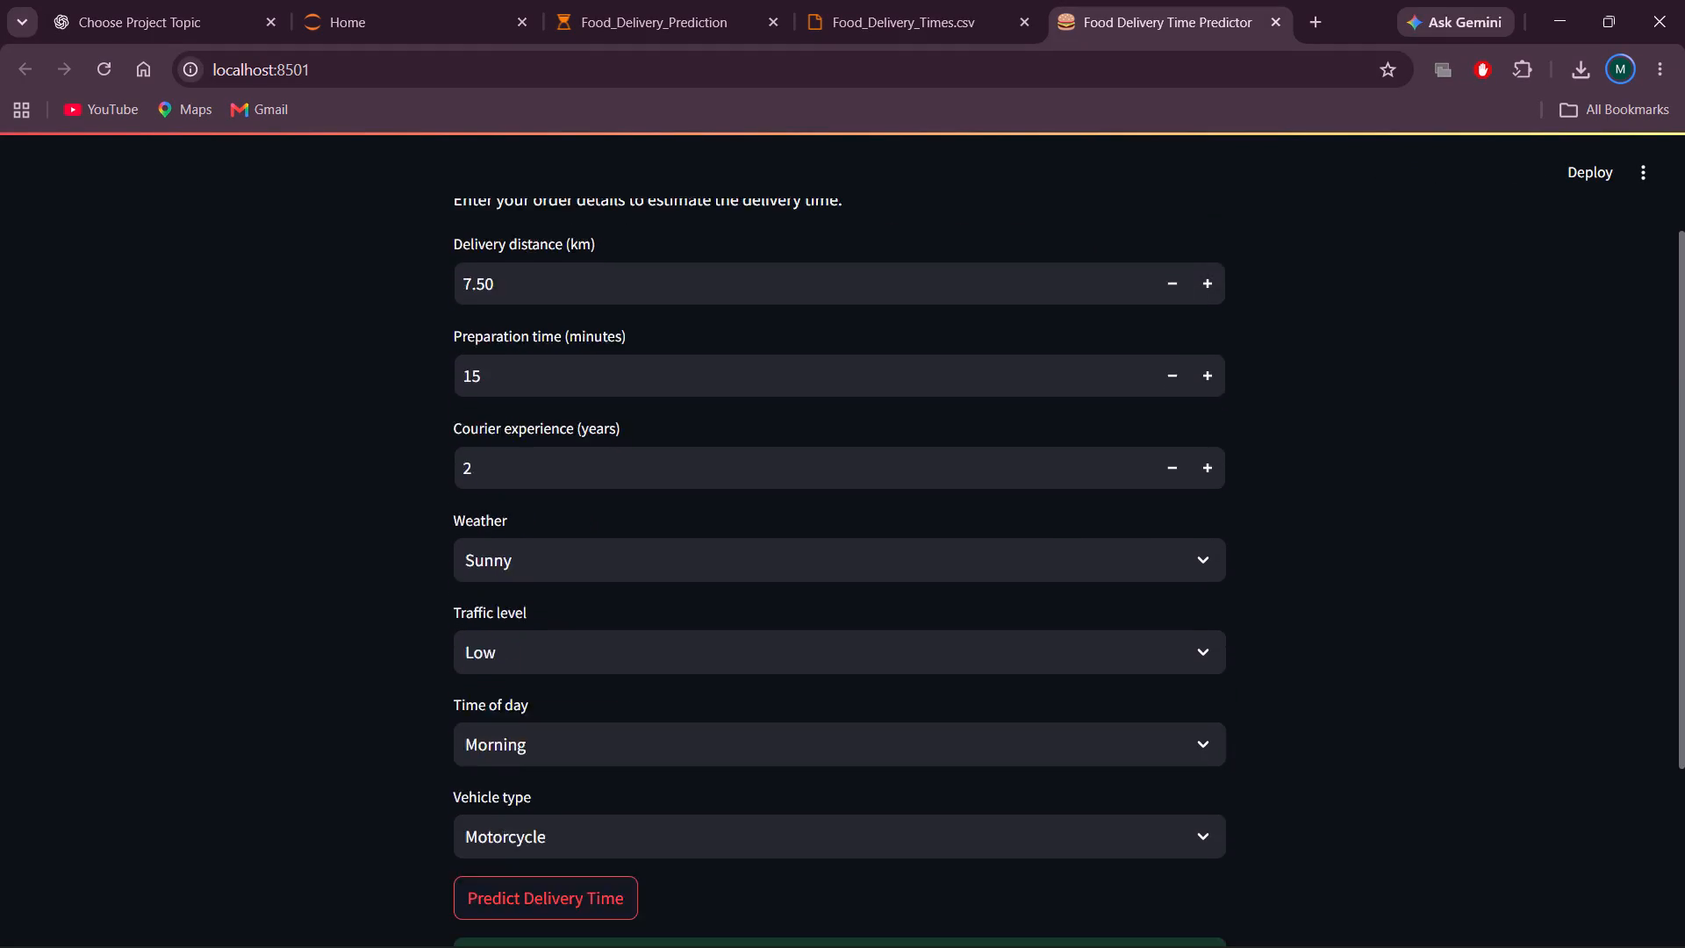
Look over the Food_Delivery_Times.csv table and the Food_Delivery_Prediction notebook, down to its final Streamlit cell and back to the first cell.
{"action": "left_click", "coordinate": [845, 0]}
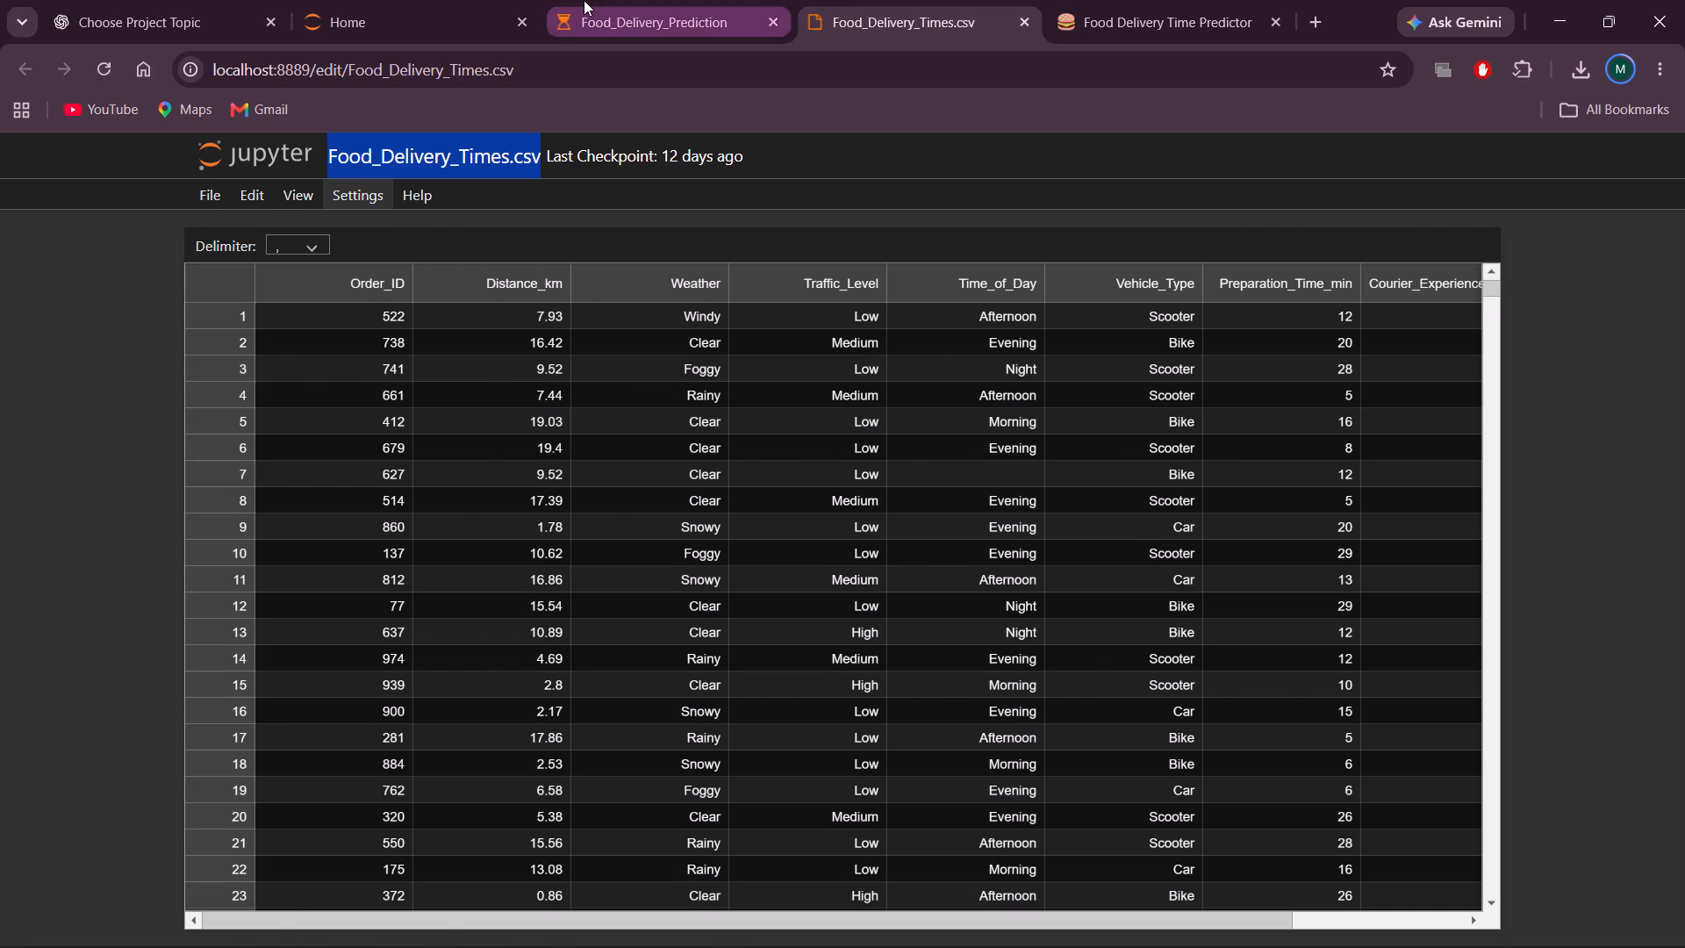
{"action": "left_click", "coordinate": [584, 0]}
{"action": "scroll", "coordinate": [630, 532], "scroll_direction": "down", "scroll_amount": 11}
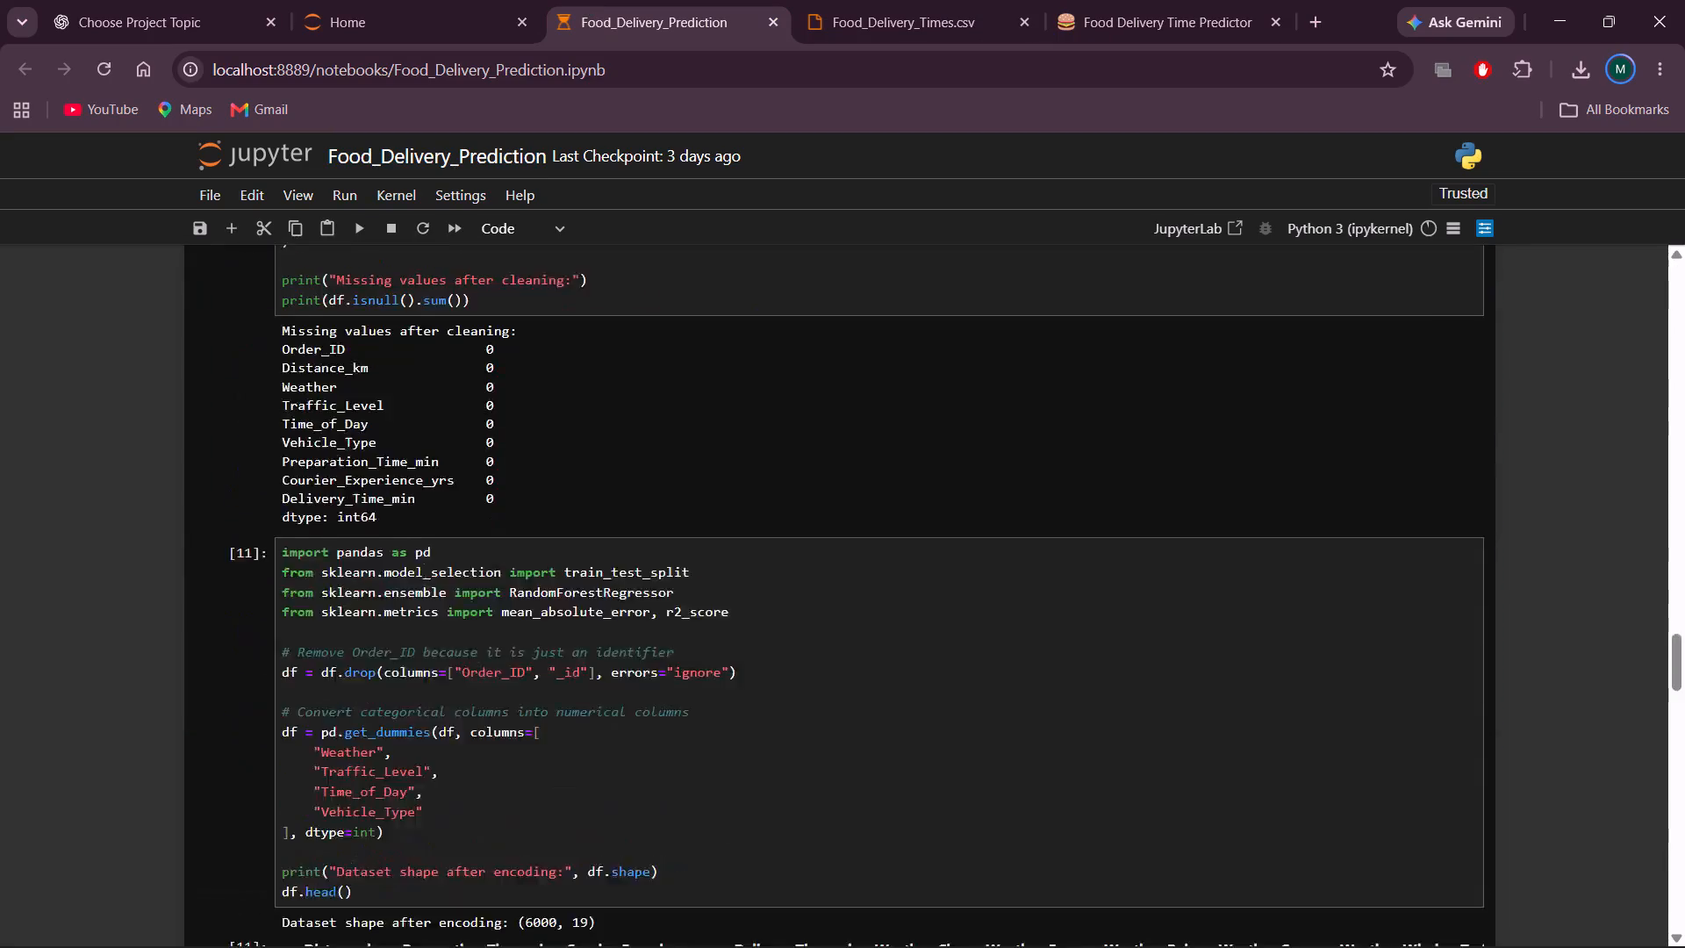
{"action": "scroll", "coordinate": [630, 532], "scroll_direction": "down", "scroll_amount": 7}
{"action": "scroll", "coordinate": [630, 532], "scroll_direction": "up", "scroll_amount": 2}
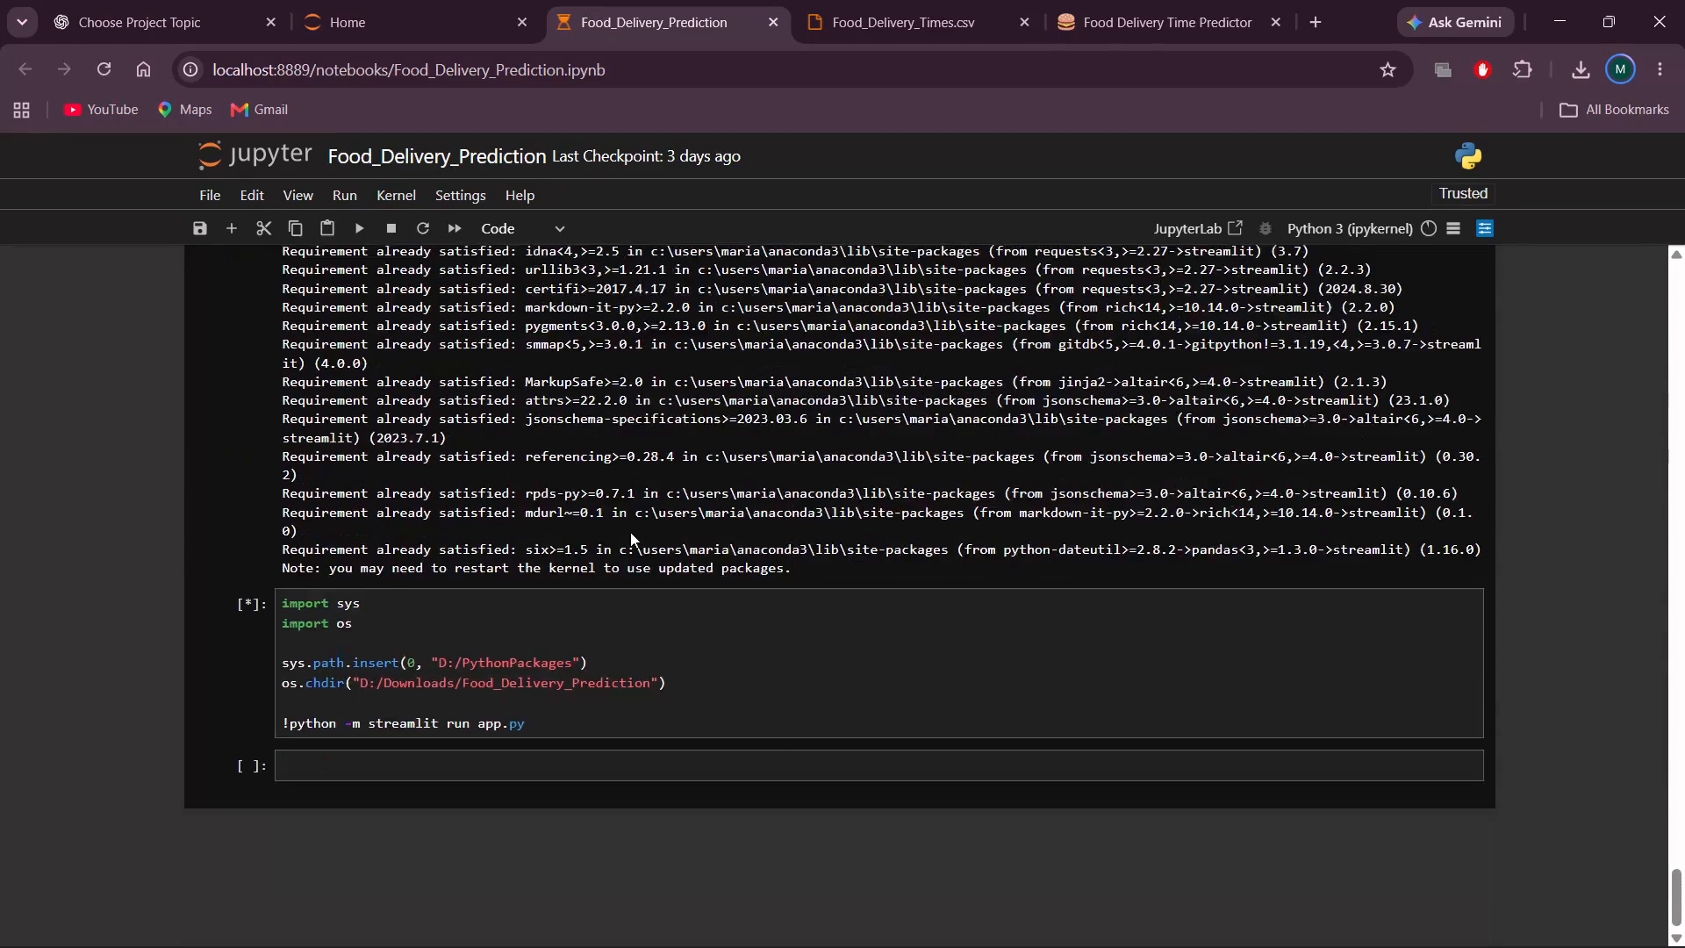
{"action": "scroll", "coordinate": [630, 532], "scroll_direction": "up", "scroll_amount": 20}
{"action": "scroll", "coordinate": [630, 532], "scroll_direction": "up", "scroll_amount": 11}
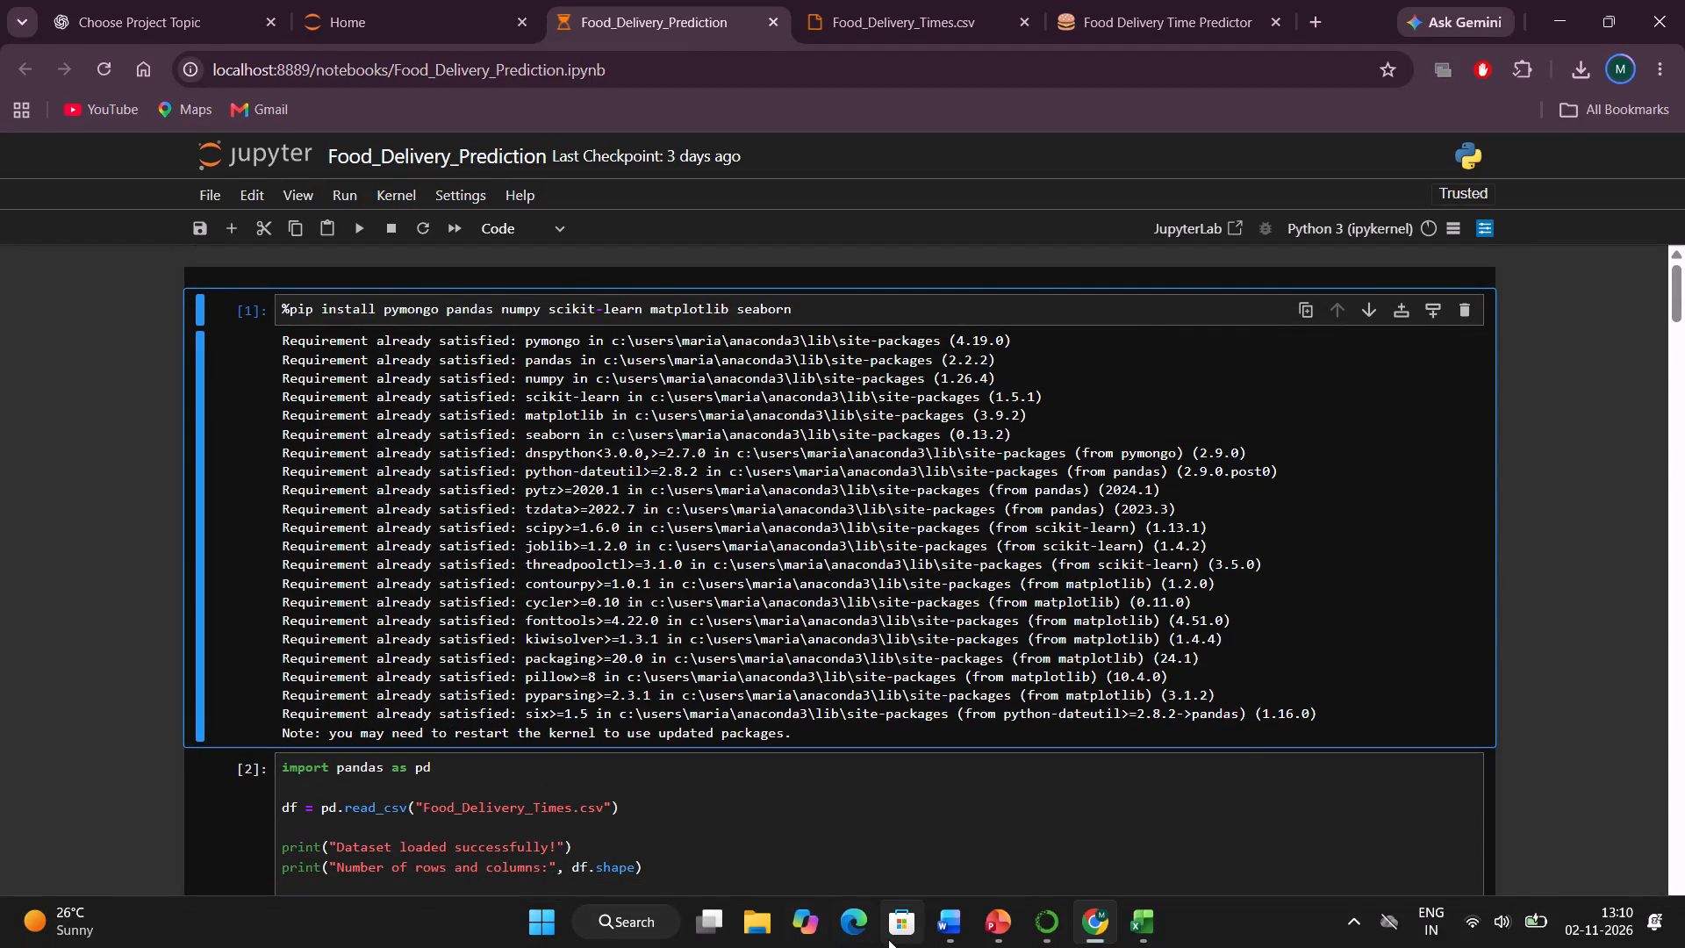
Switch to the project_report document in Word and close the Cinema_Buddy project report window.
{"action": "left_click", "coordinate": [950, 935]}
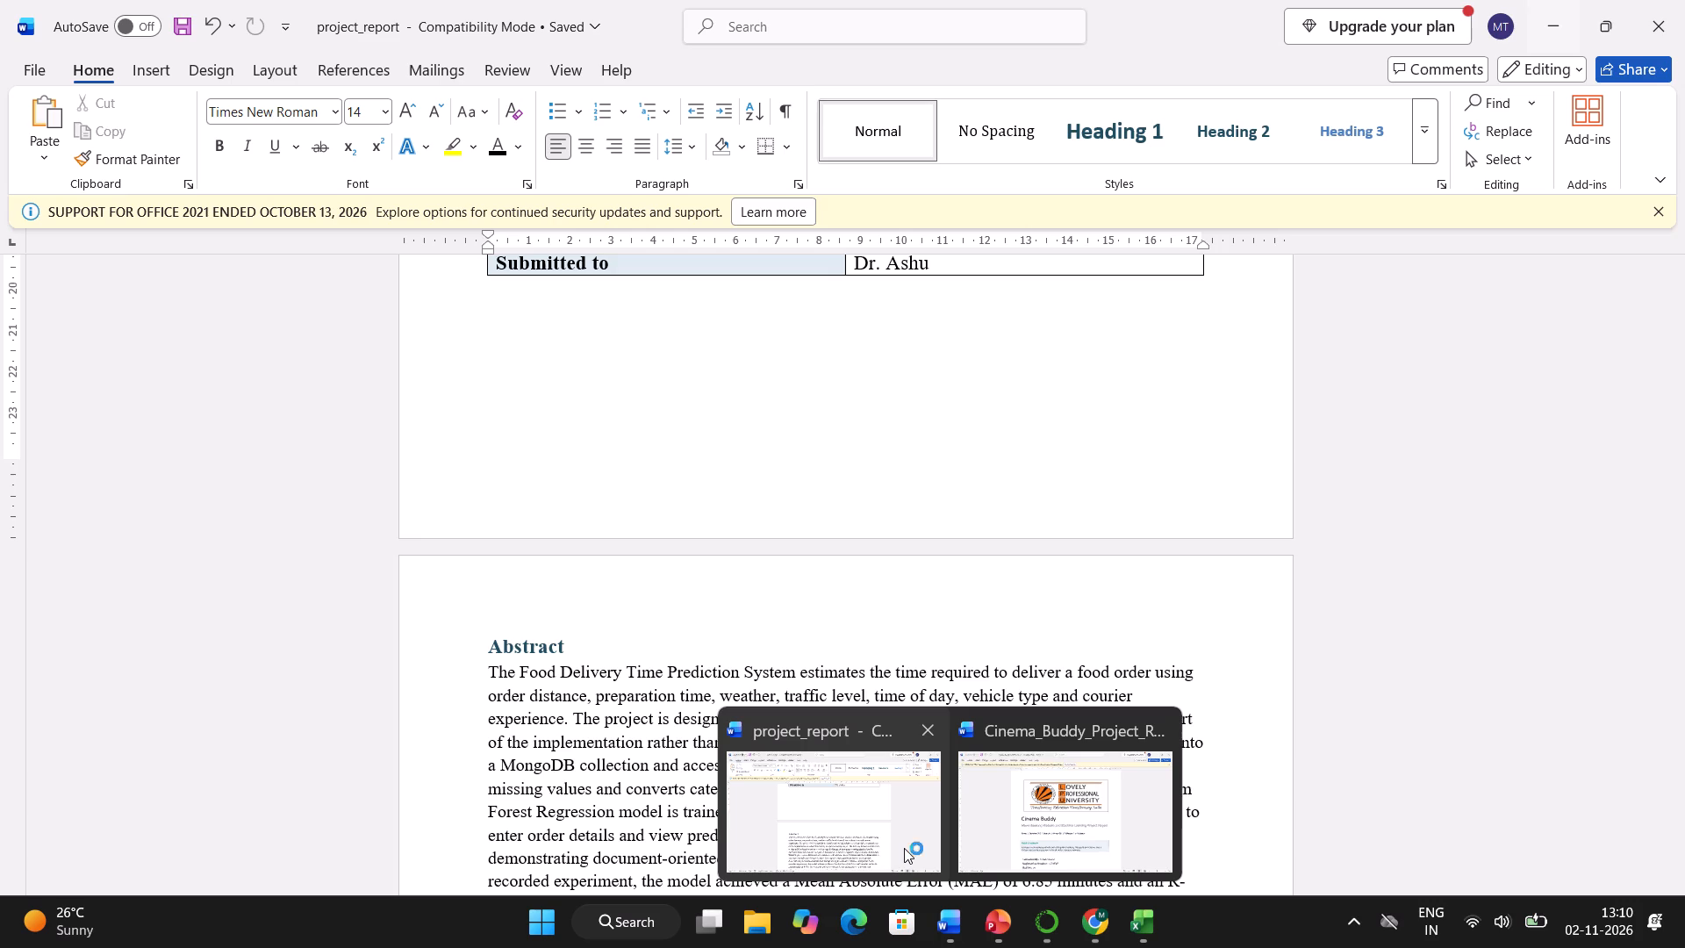
{"action": "left_click", "coordinate": [904, 848]}
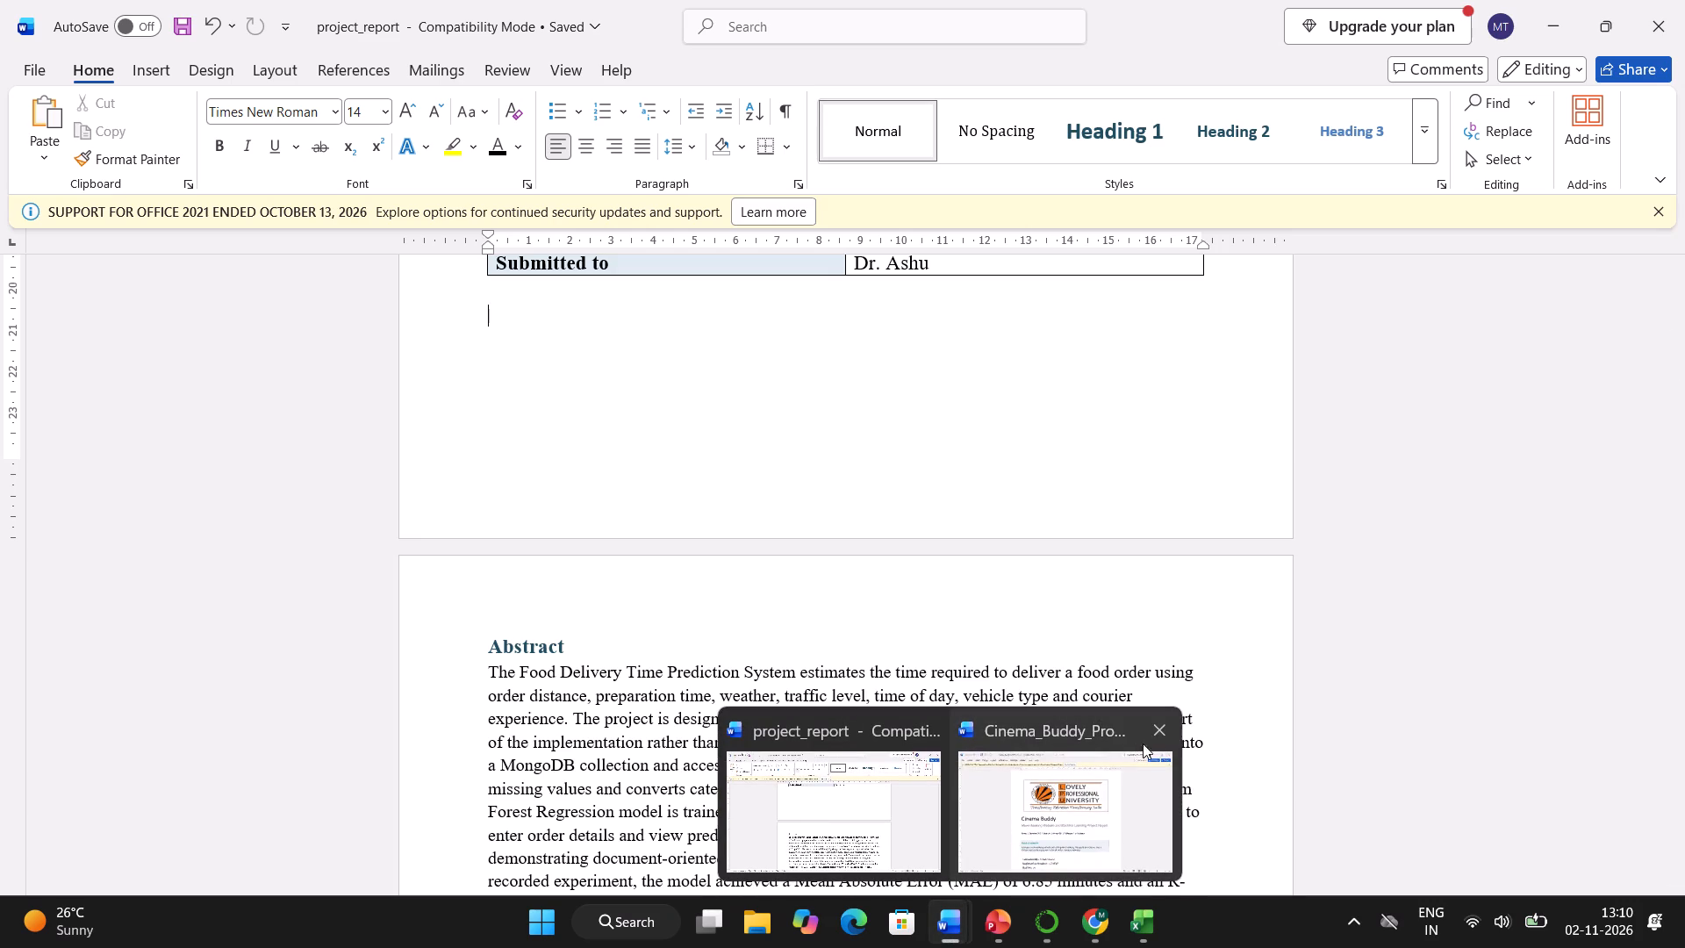
{"action": "left_click", "coordinate": [1151, 740]}
Review project_report from the Abstract through the References and appendix, and return to the title page.
{"action": "scroll", "coordinate": [1049, 557], "scroll_direction": "down", "scroll_amount": 2}
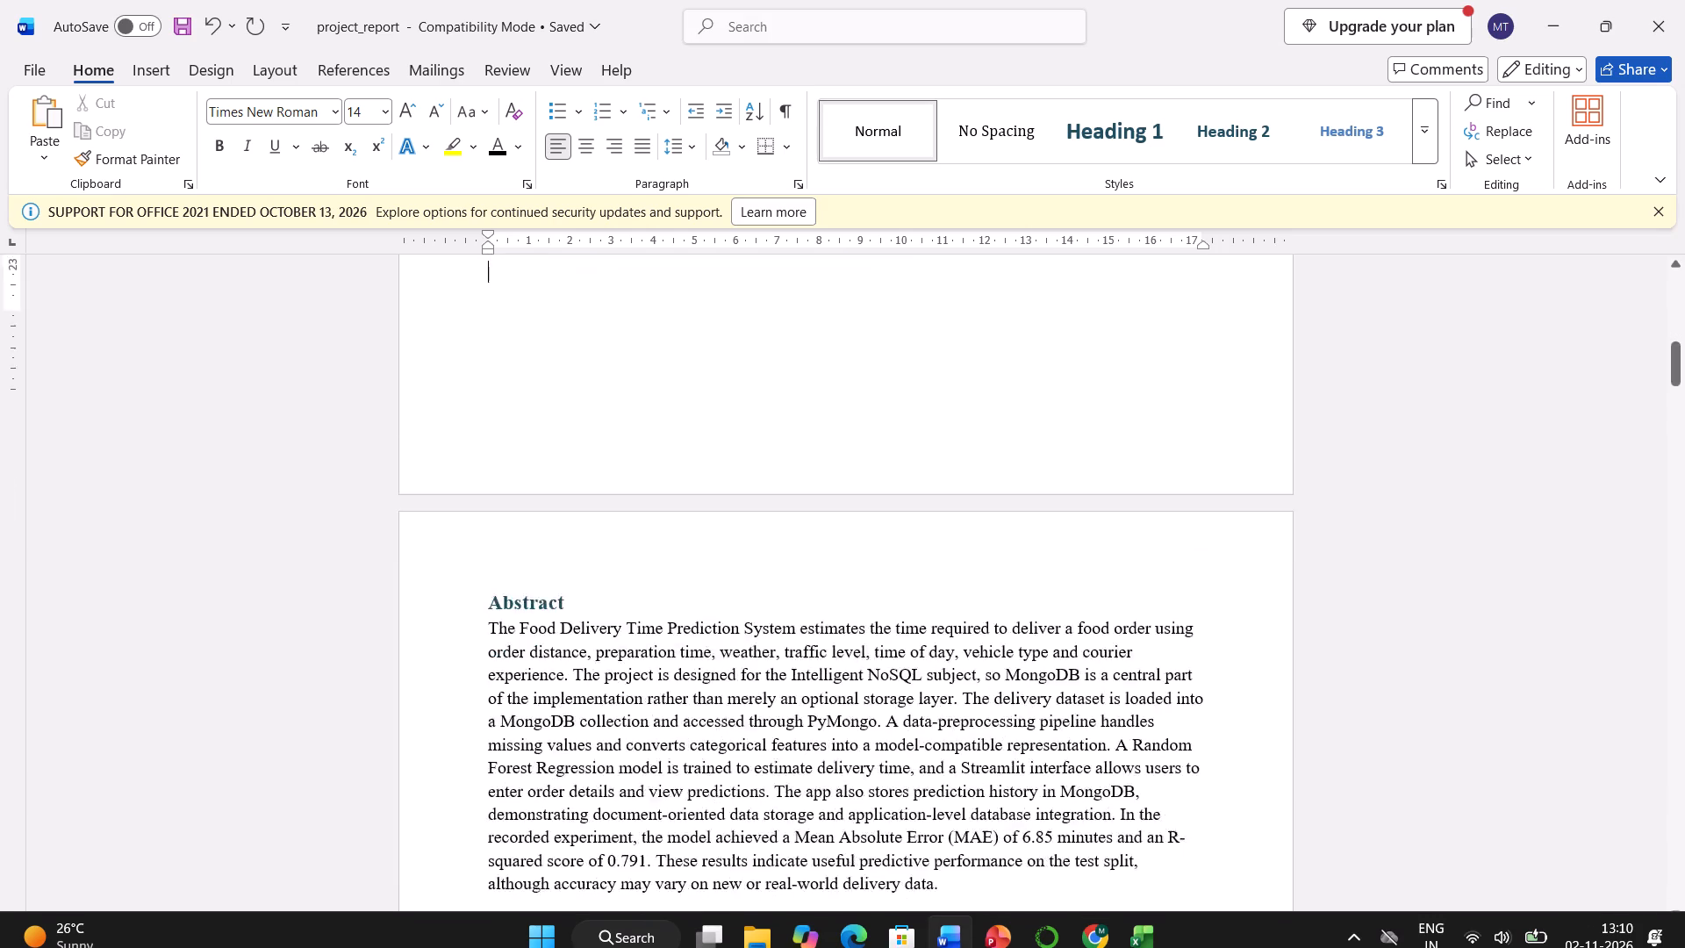
{"action": "scroll", "coordinate": [1049, 557], "scroll_direction": "down", "scroll_amount": 5}
{"action": "scroll", "coordinate": [1049, 557], "scroll_direction": "up", "scroll_amount": 4}
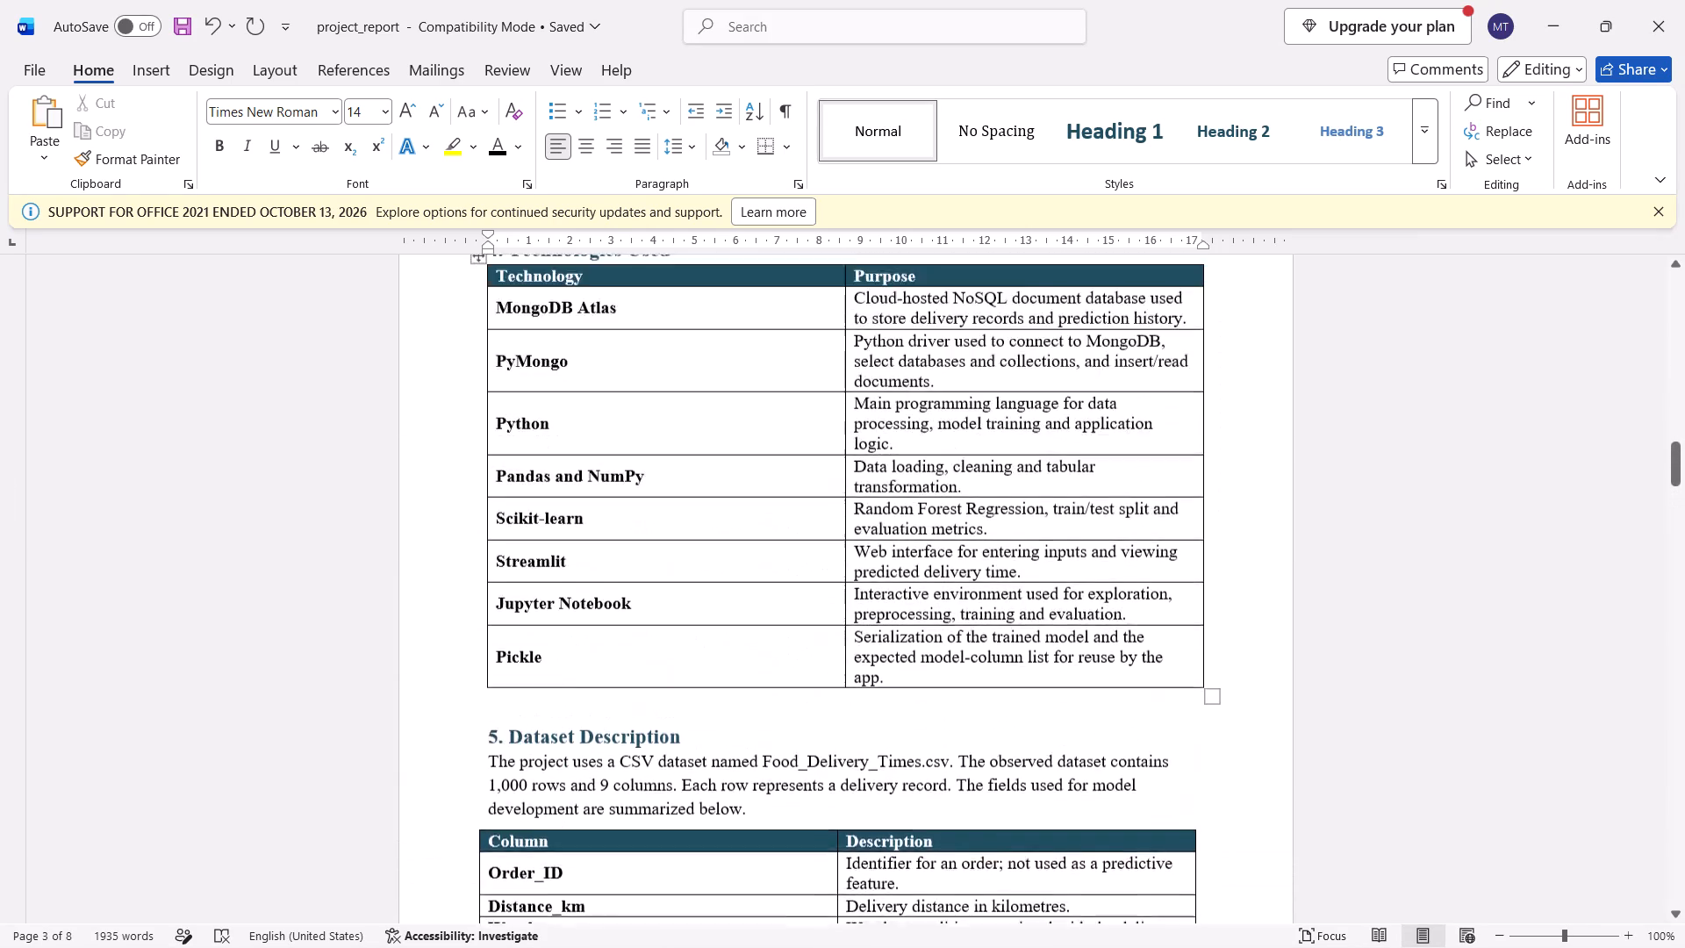
{"action": "scroll", "coordinate": [1049, 557], "scroll_direction": "up", "scroll_amount": 1}
{"action": "scroll", "coordinate": [1049, 557], "scroll_direction": "down", "scroll_amount": 5}
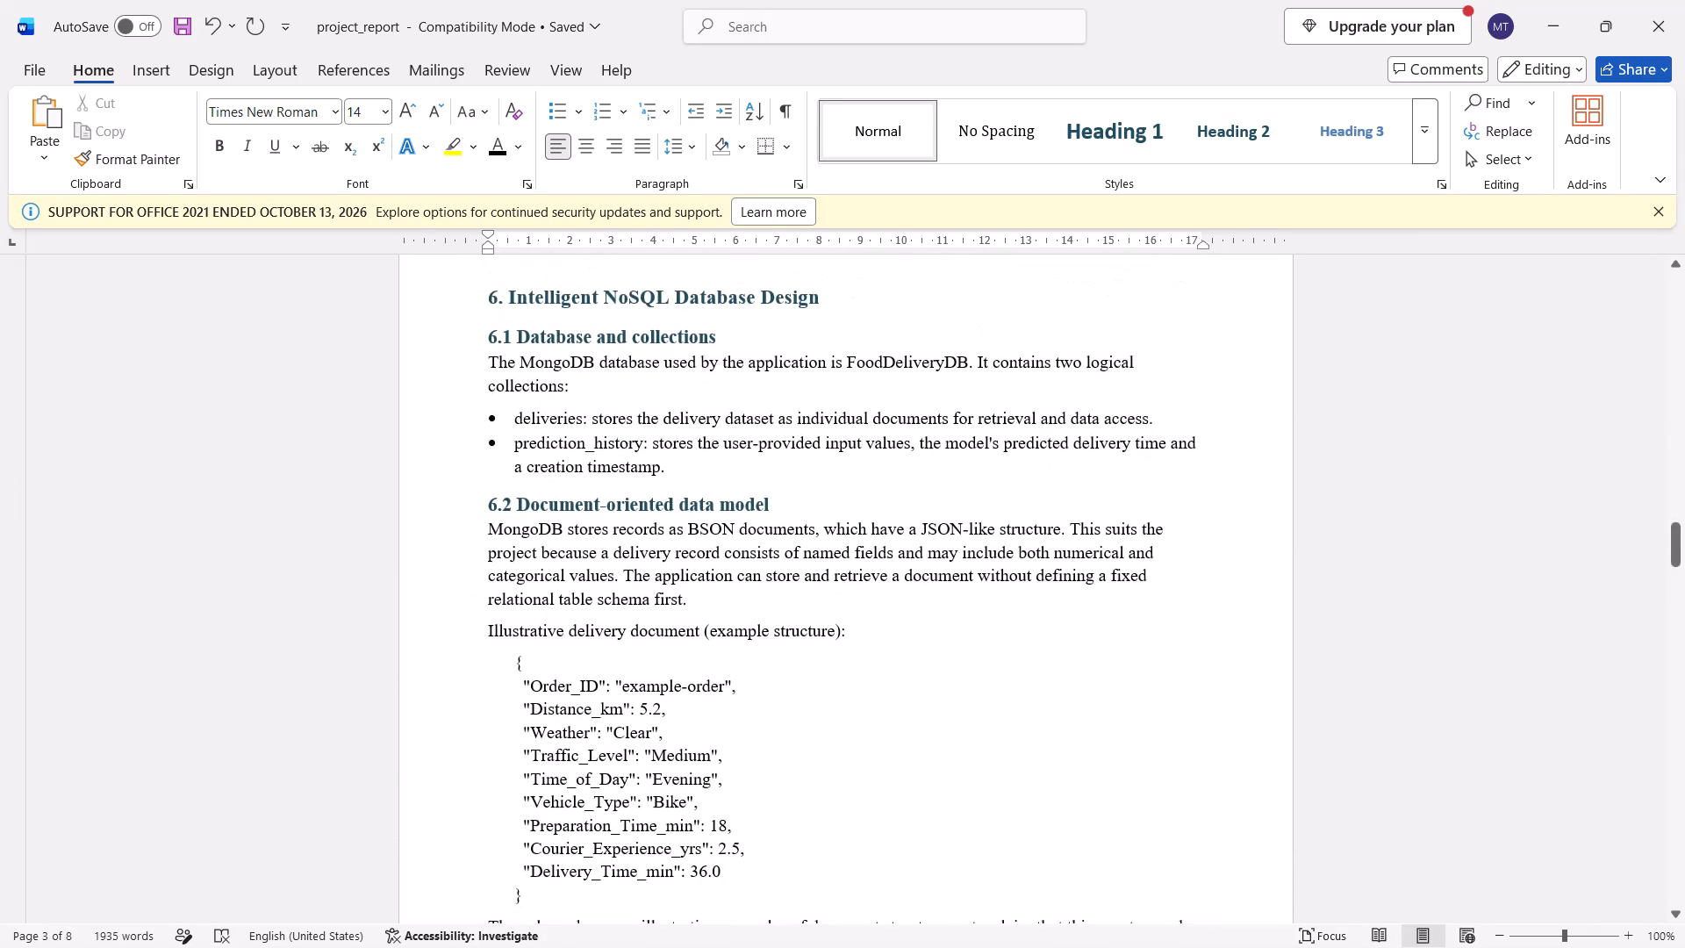
{"action": "scroll", "coordinate": [1049, 557], "scroll_direction": "down", "scroll_amount": 3}
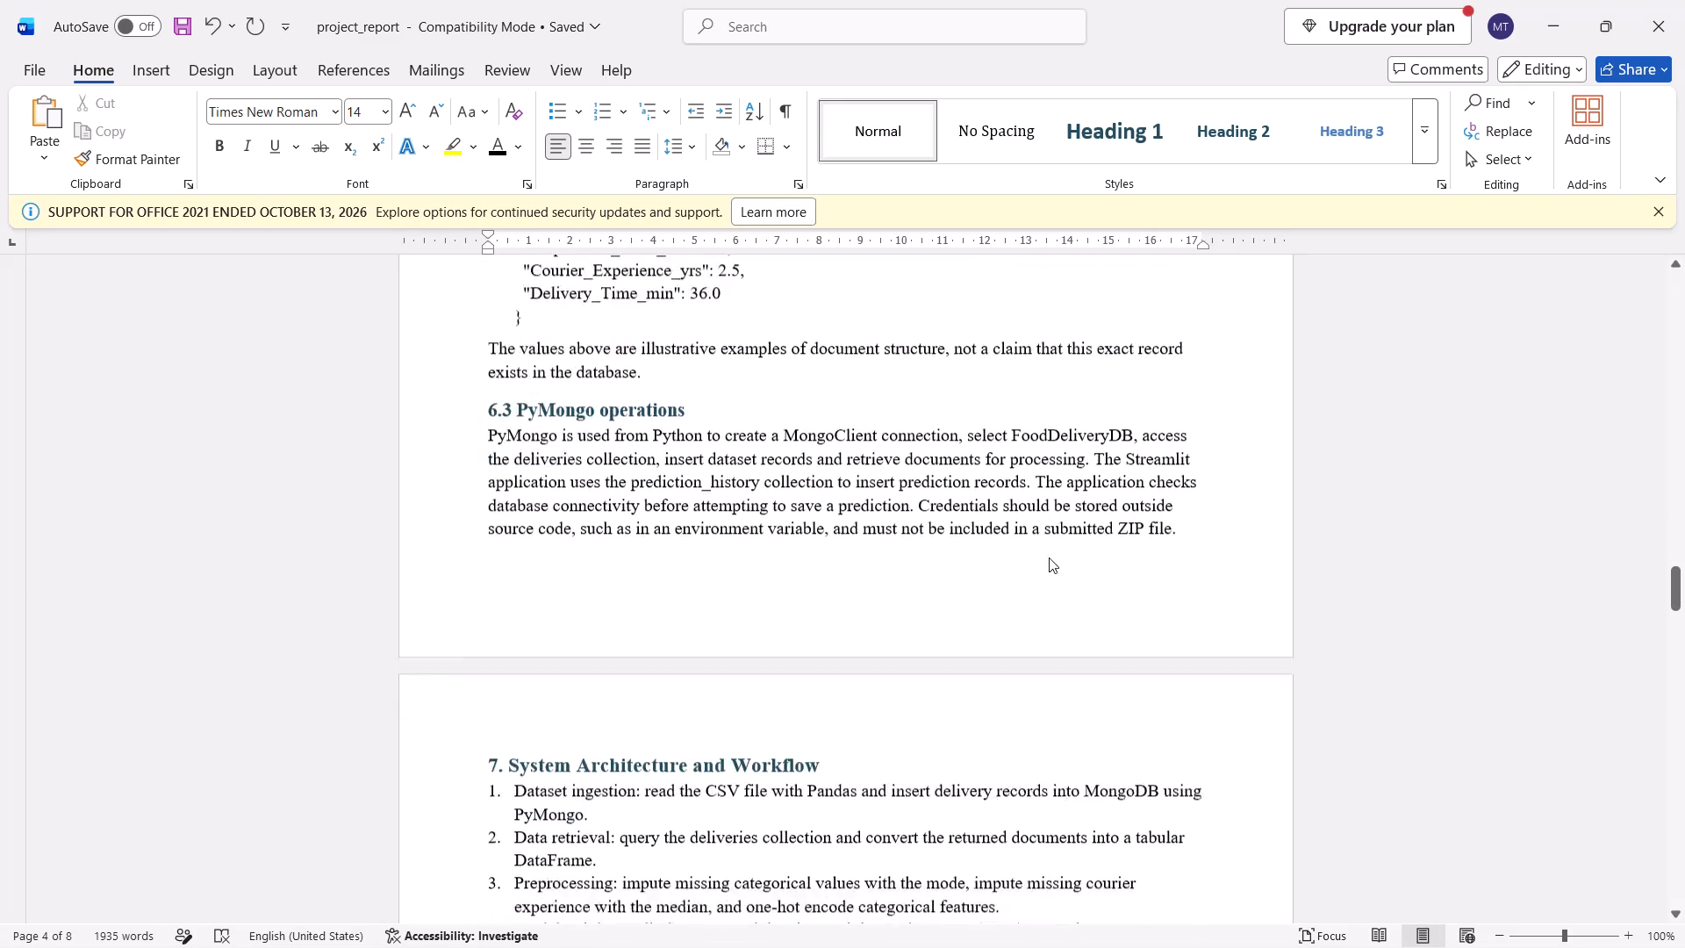
{"action": "scroll", "coordinate": [1049, 557], "scroll_direction": "down", "scroll_amount": 7}
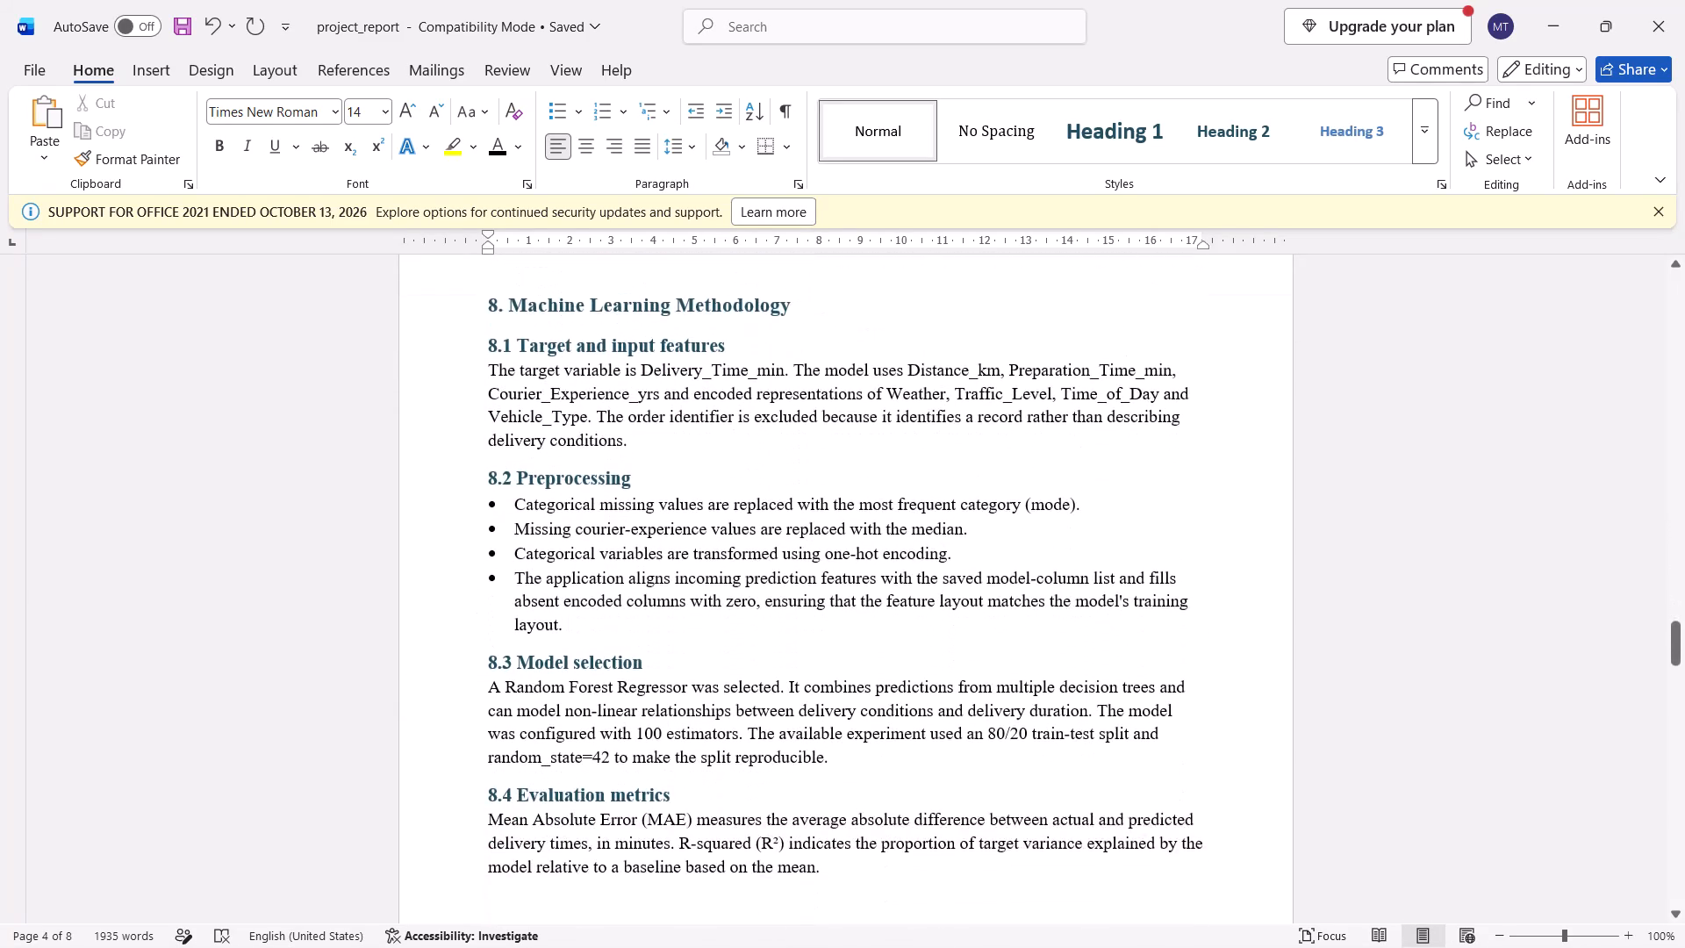
{"action": "scroll", "coordinate": [1049, 557], "scroll_direction": "down", "scroll_amount": 5}
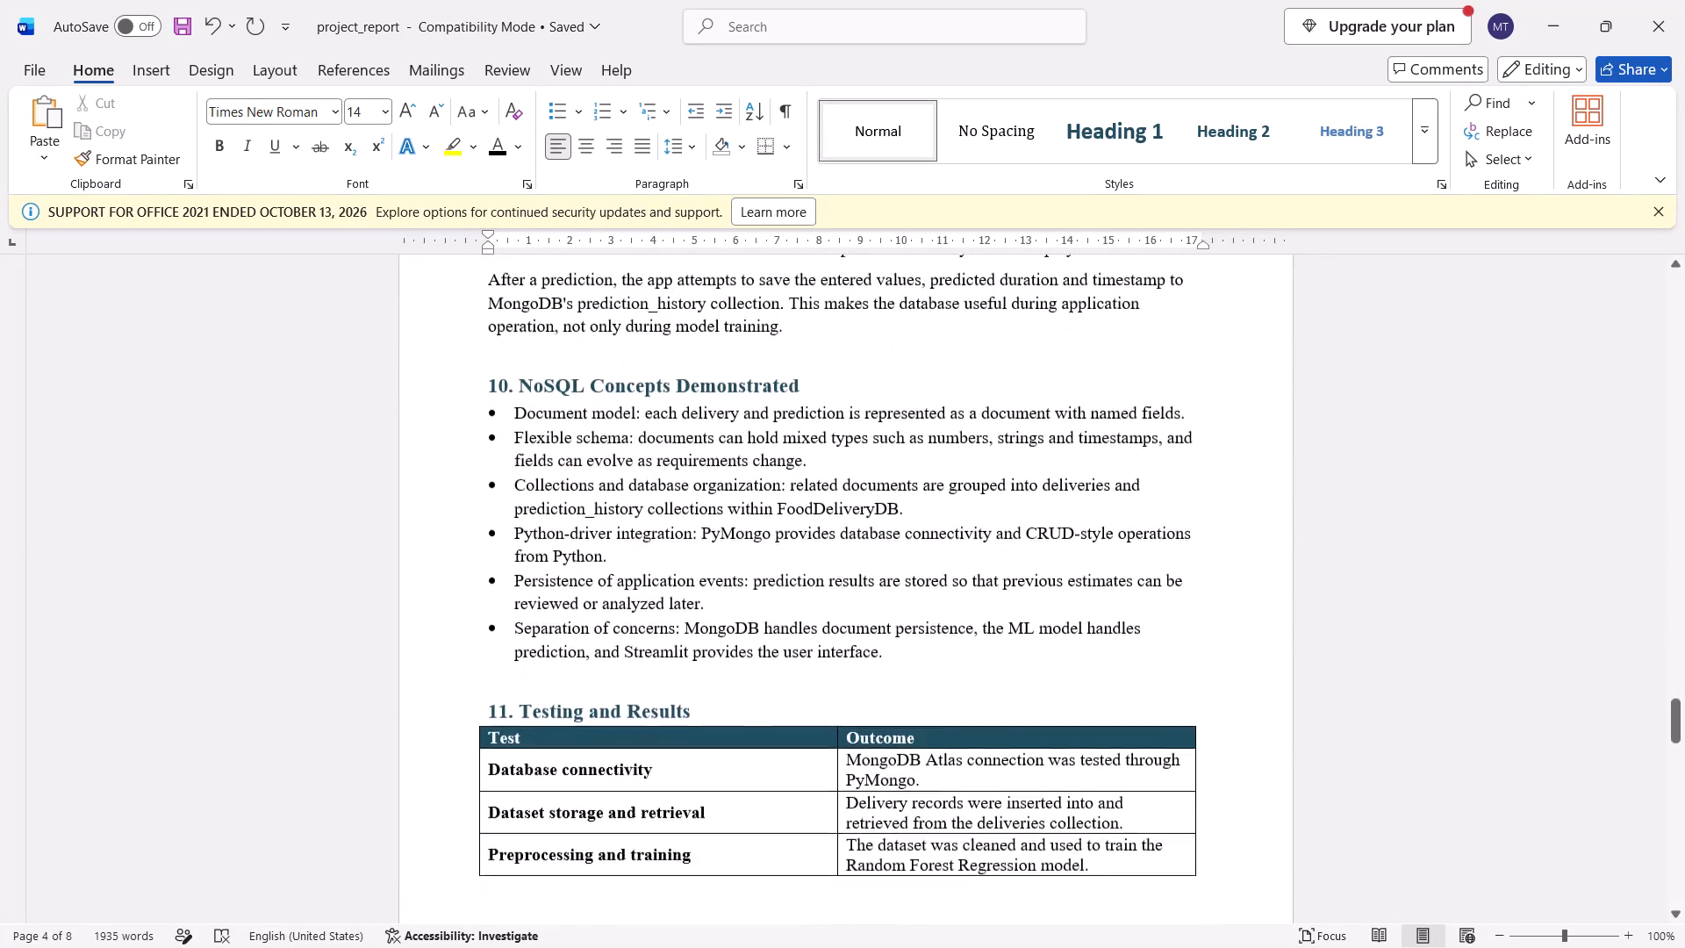
{"action": "scroll", "coordinate": [1049, 557], "scroll_direction": "down", "scroll_amount": 4}
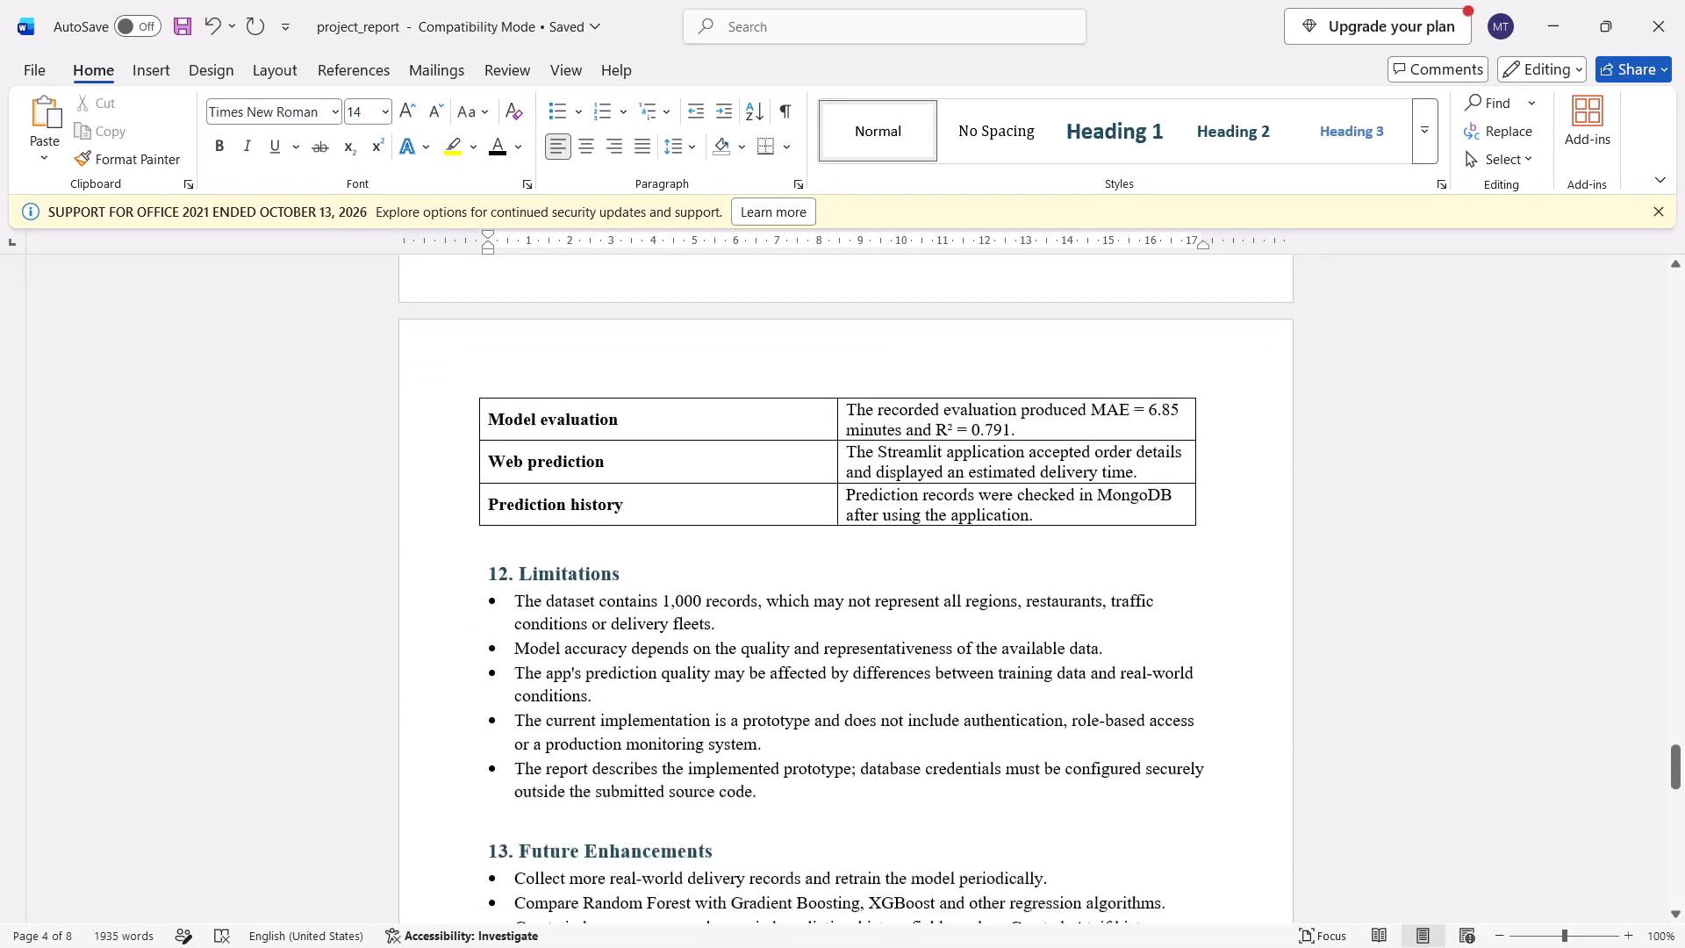
{"action": "scroll", "coordinate": [1049, 557], "scroll_direction": "down", "scroll_amount": 5}
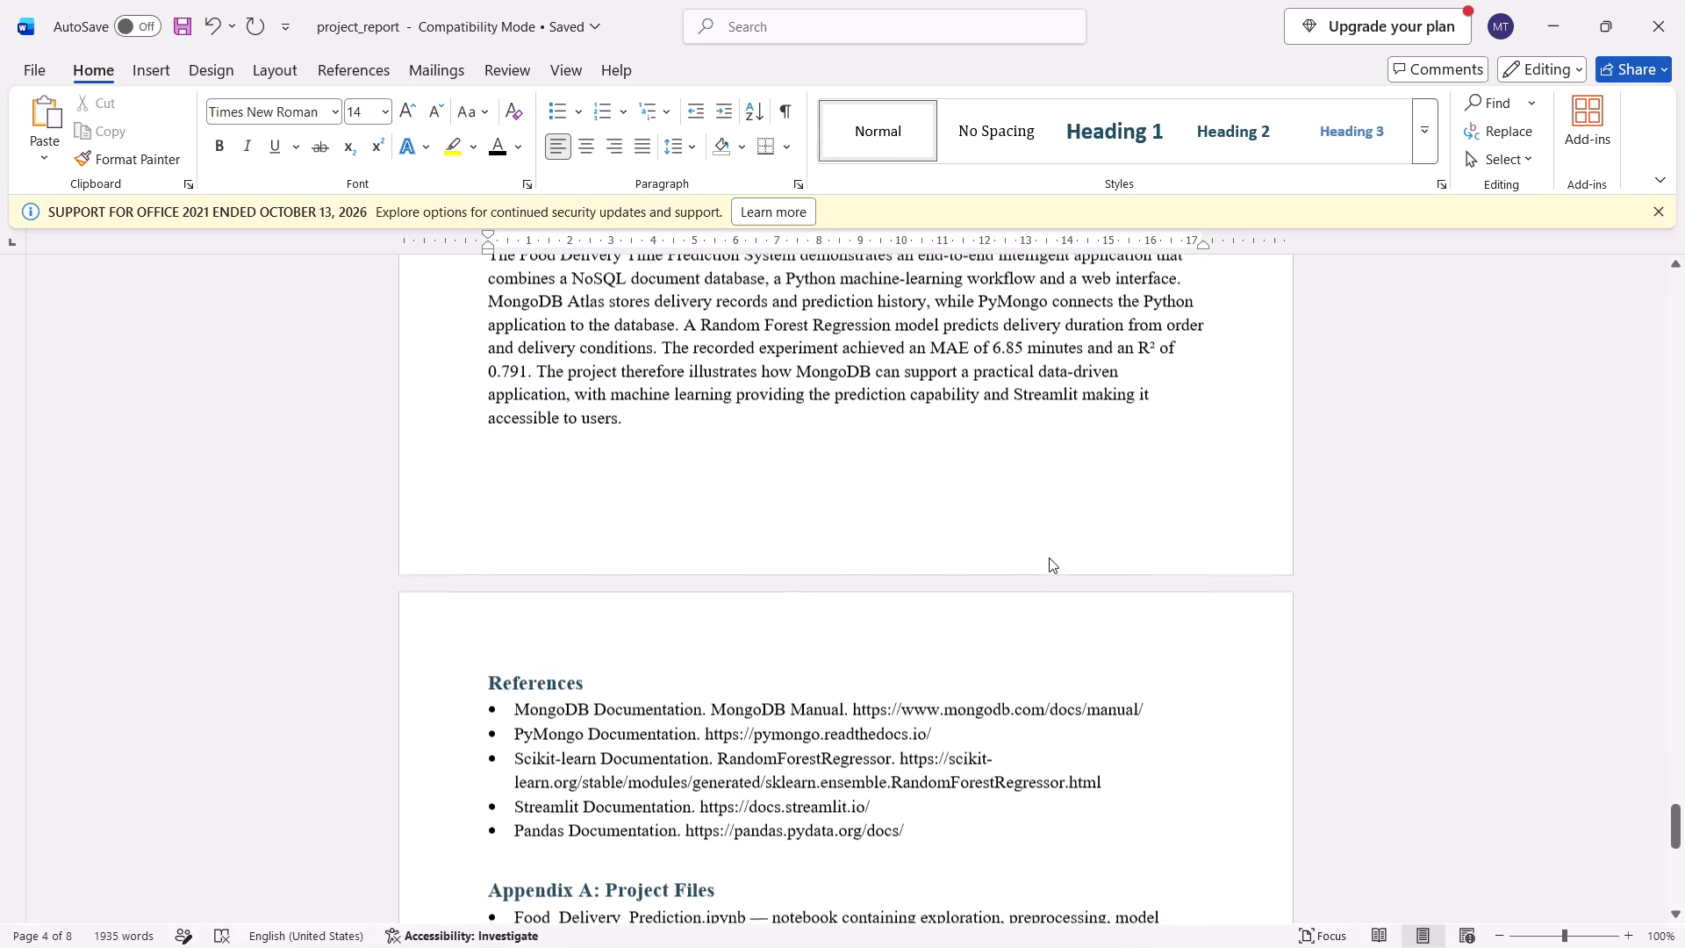
{"action": "scroll", "coordinate": [1049, 557], "scroll_direction": "down", "scroll_amount": 1}
{"action": "scroll", "coordinate": [1049, 557], "scroll_direction": "up", "scroll_amount": 16}
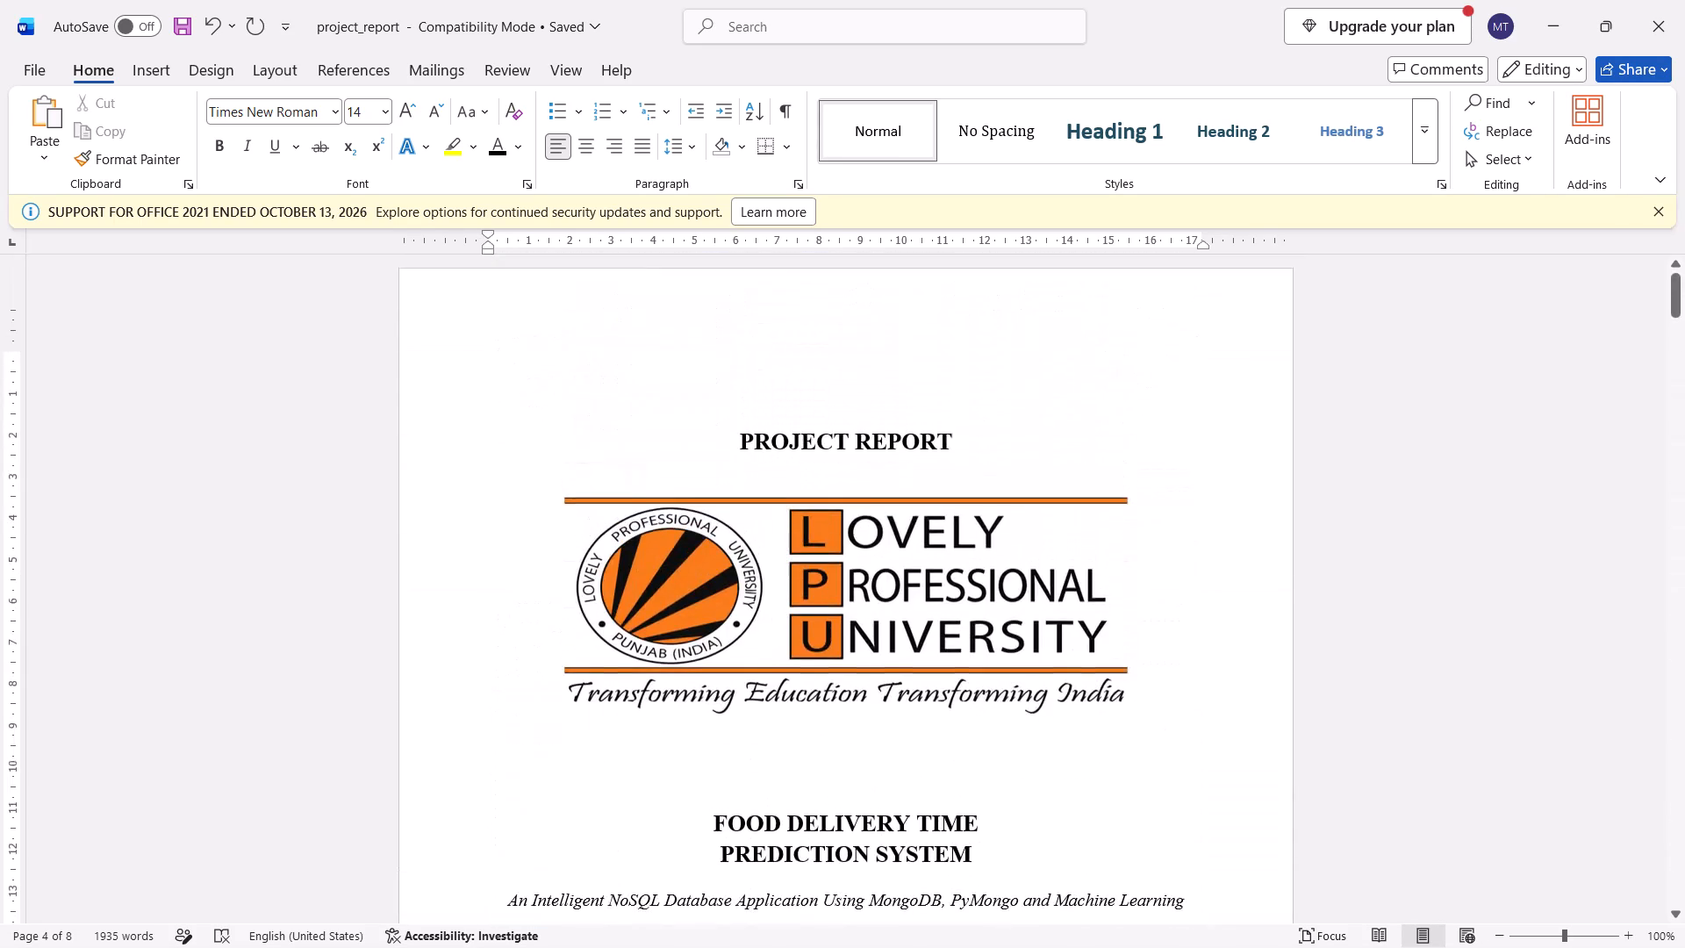
Reread the report's Abstract, Introduction, Problem Statement, Objectives and Technologies Used sections for any mention of the dataset's source.
{"action": "scroll", "coordinate": [1049, 557], "scroll_direction": "down", "scroll_amount": 6}
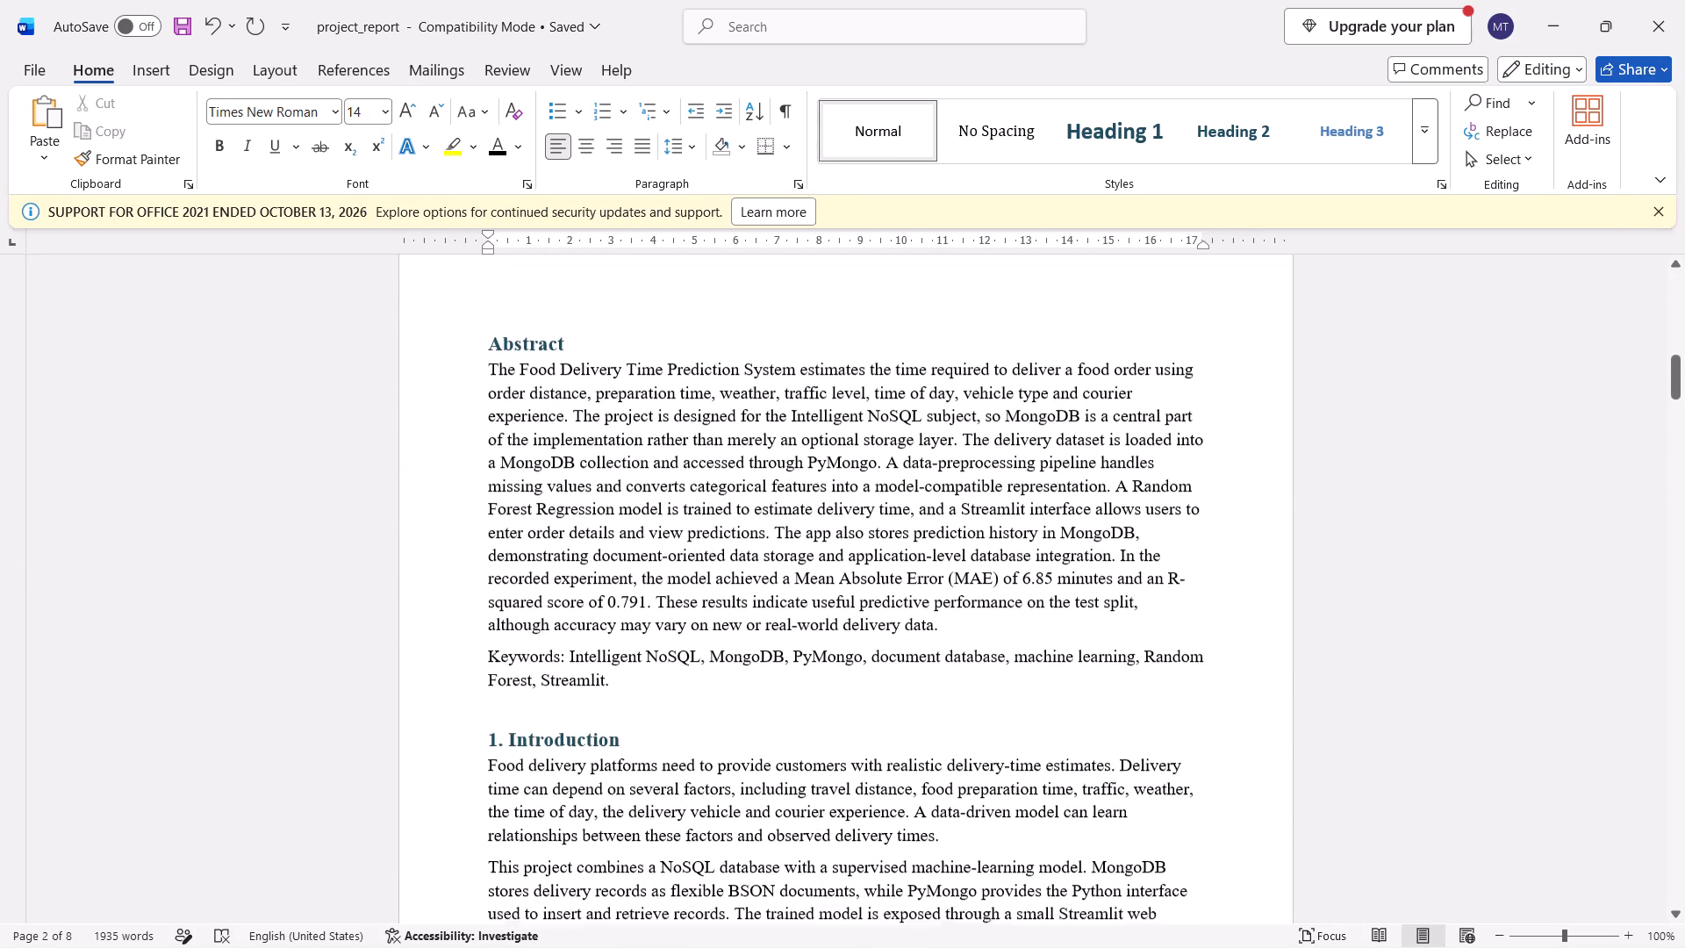
{"action": "scroll", "coordinate": [1049, 557], "scroll_direction": "down", "scroll_amount": 3}
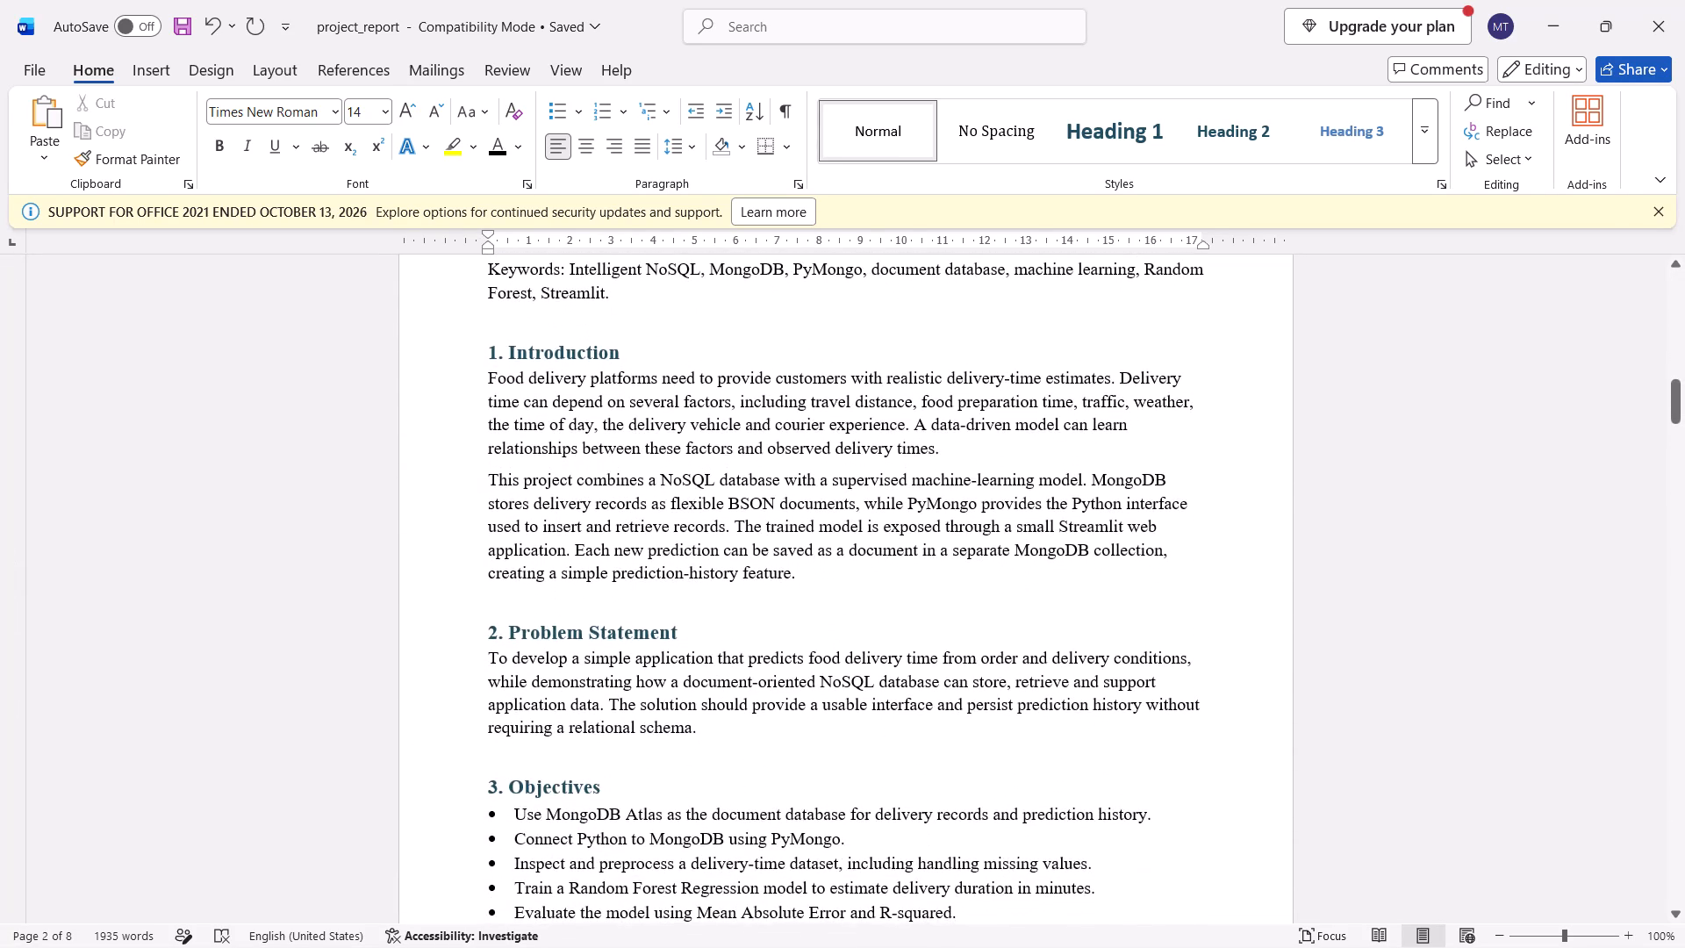
{"action": "scroll", "coordinate": [1049, 557], "scroll_direction": "down", "scroll_amount": 2}
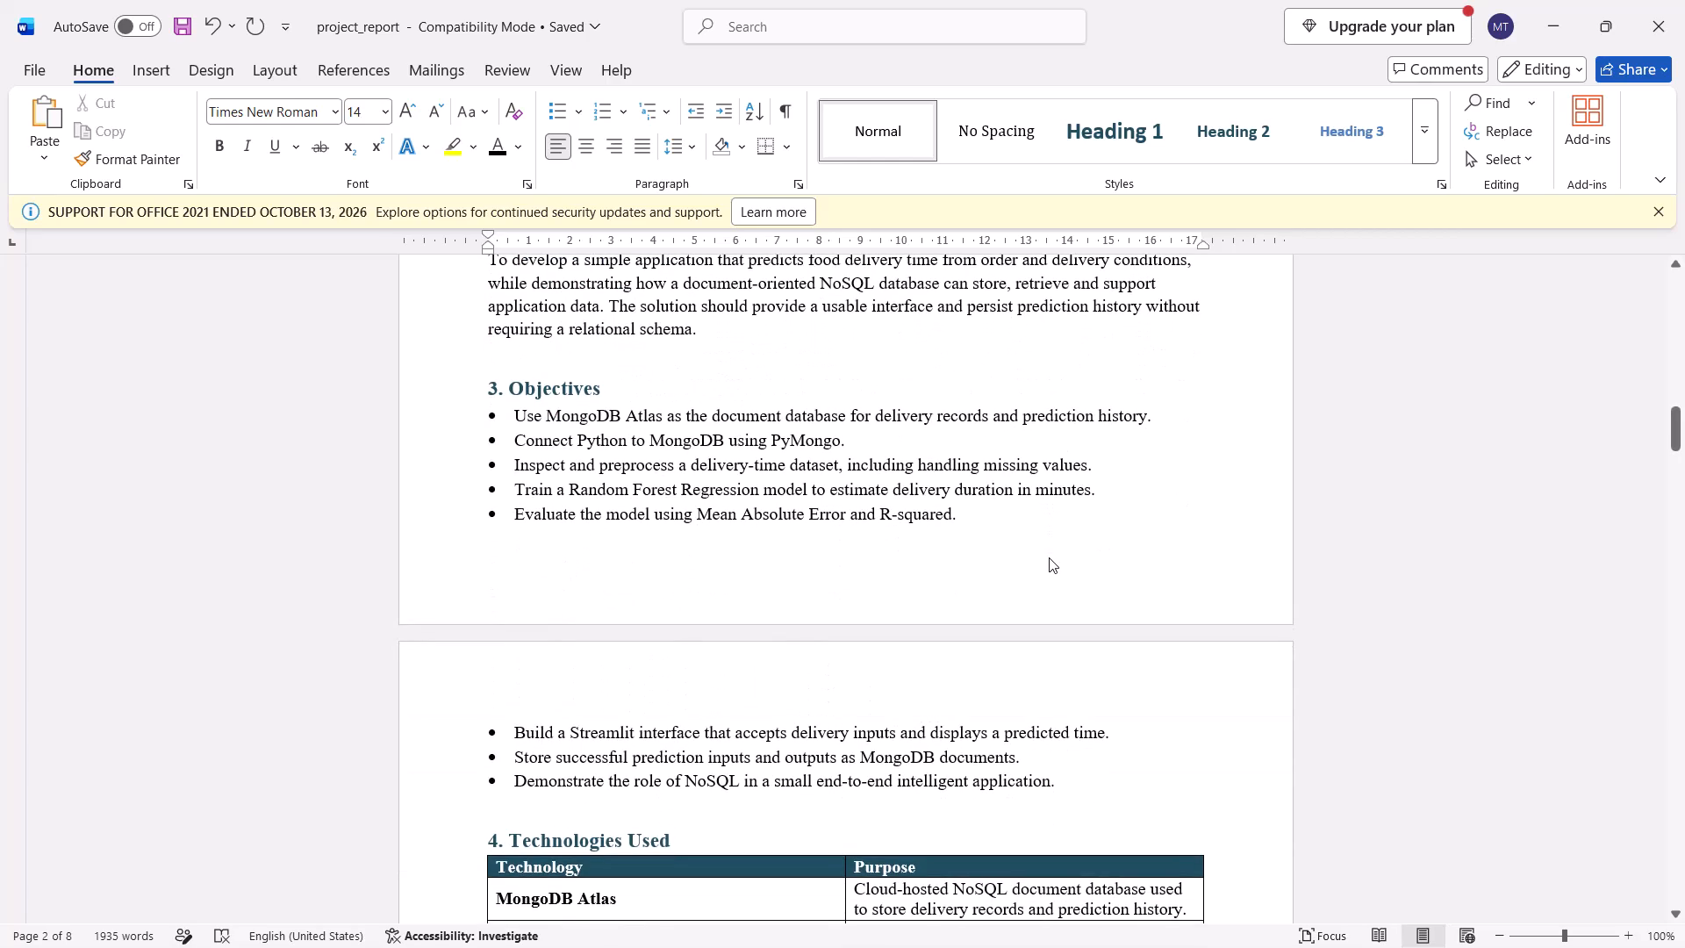
{"action": "scroll", "coordinate": [1049, 557], "scroll_direction": "down", "scroll_amount": 2}
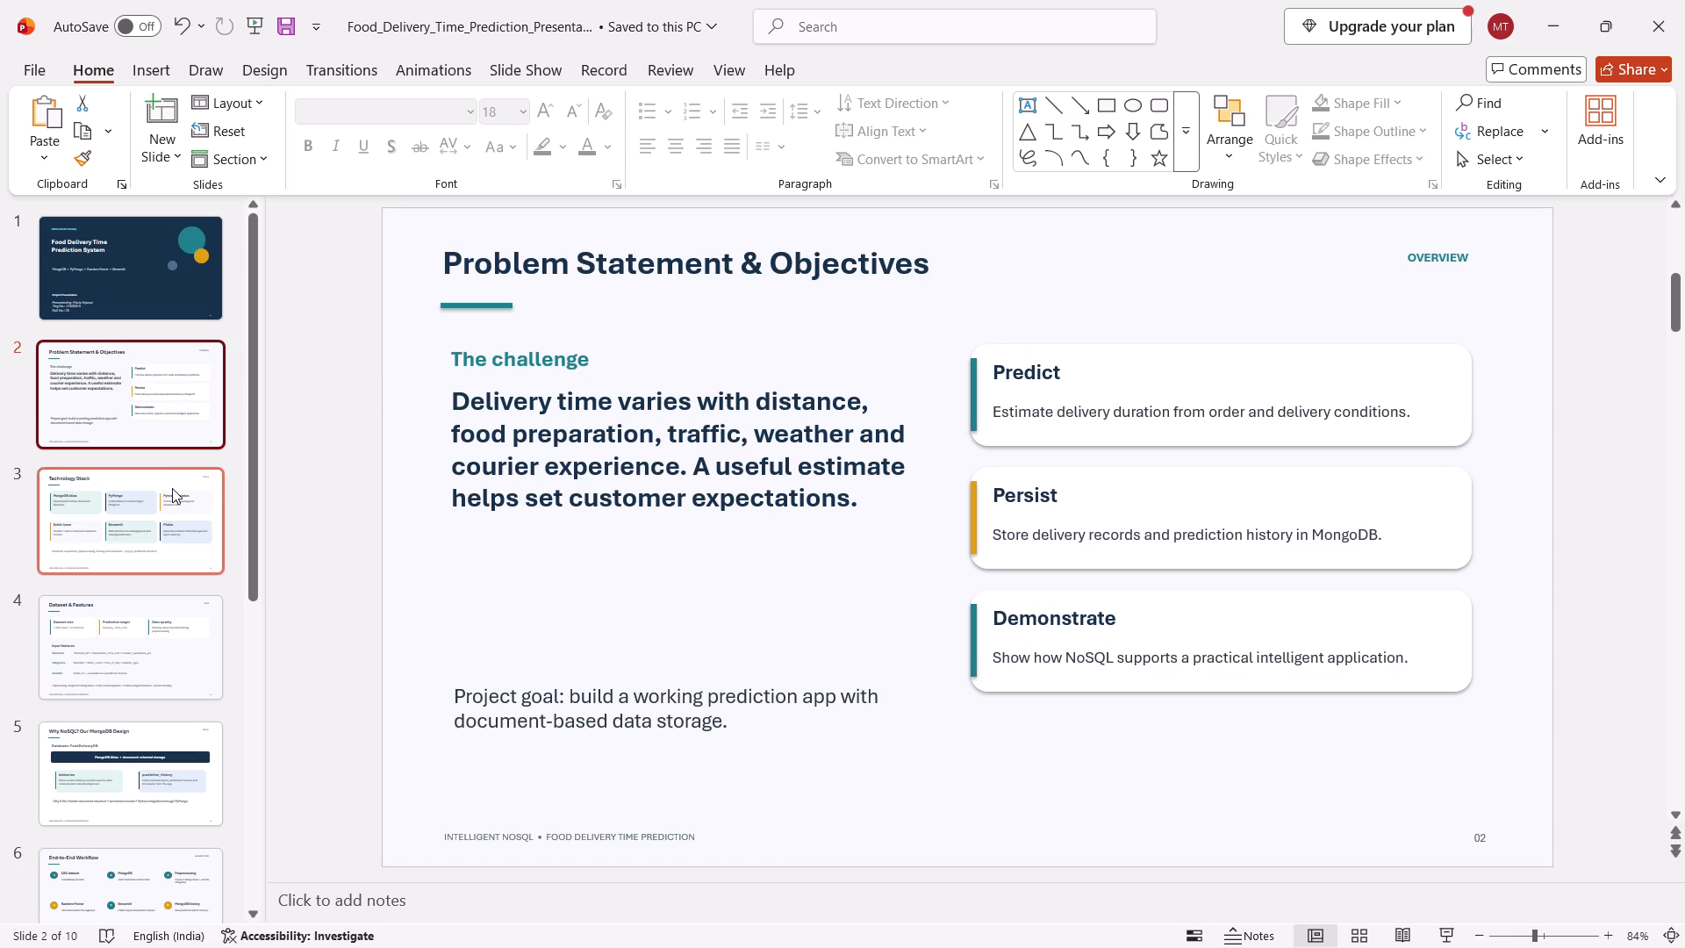
{"action": "left_click", "coordinate": [152, 497]}
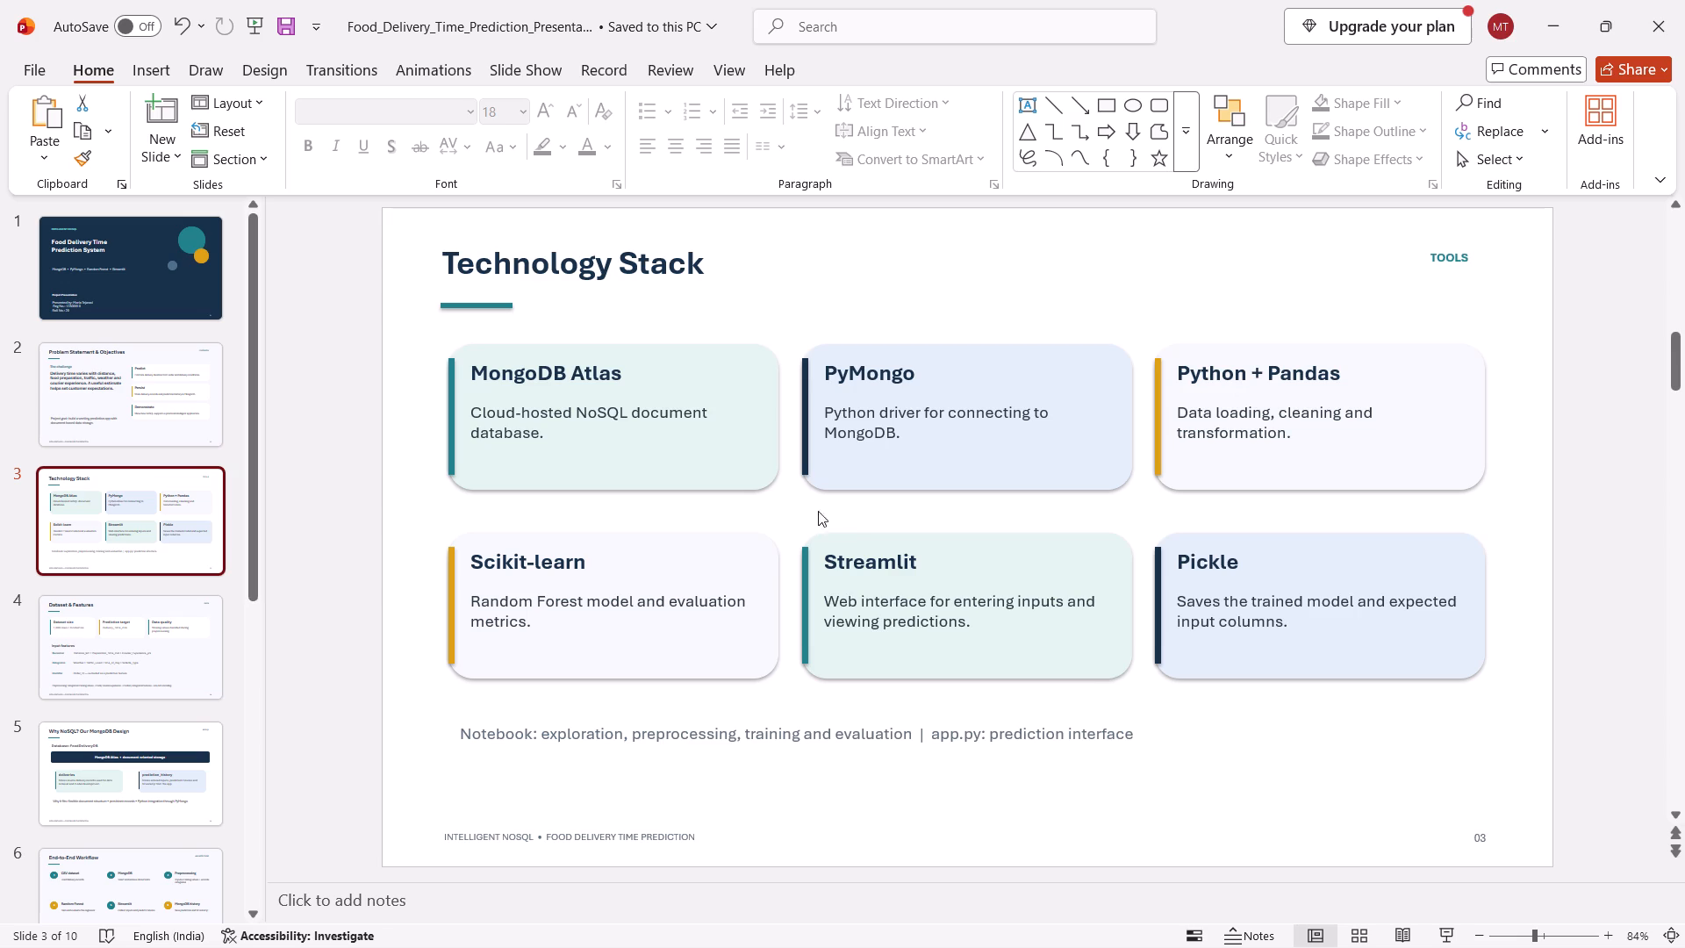
{"action": "left_click", "coordinate": [140, 699]}
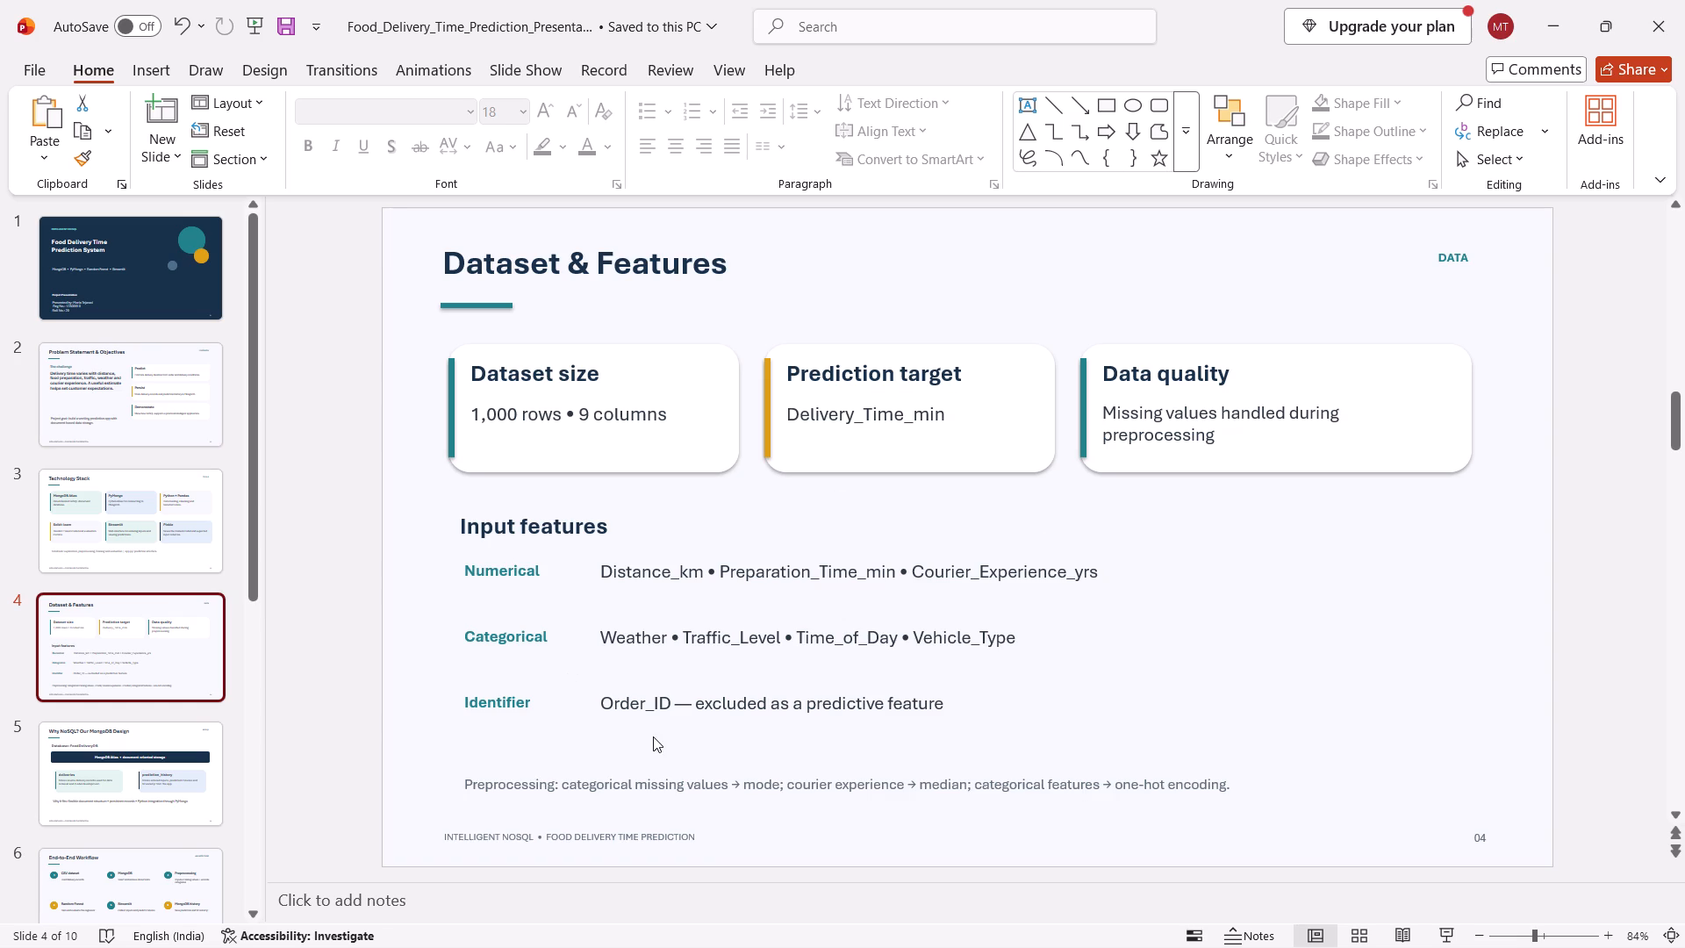
{"action": "left_click", "coordinate": [130, 786]}
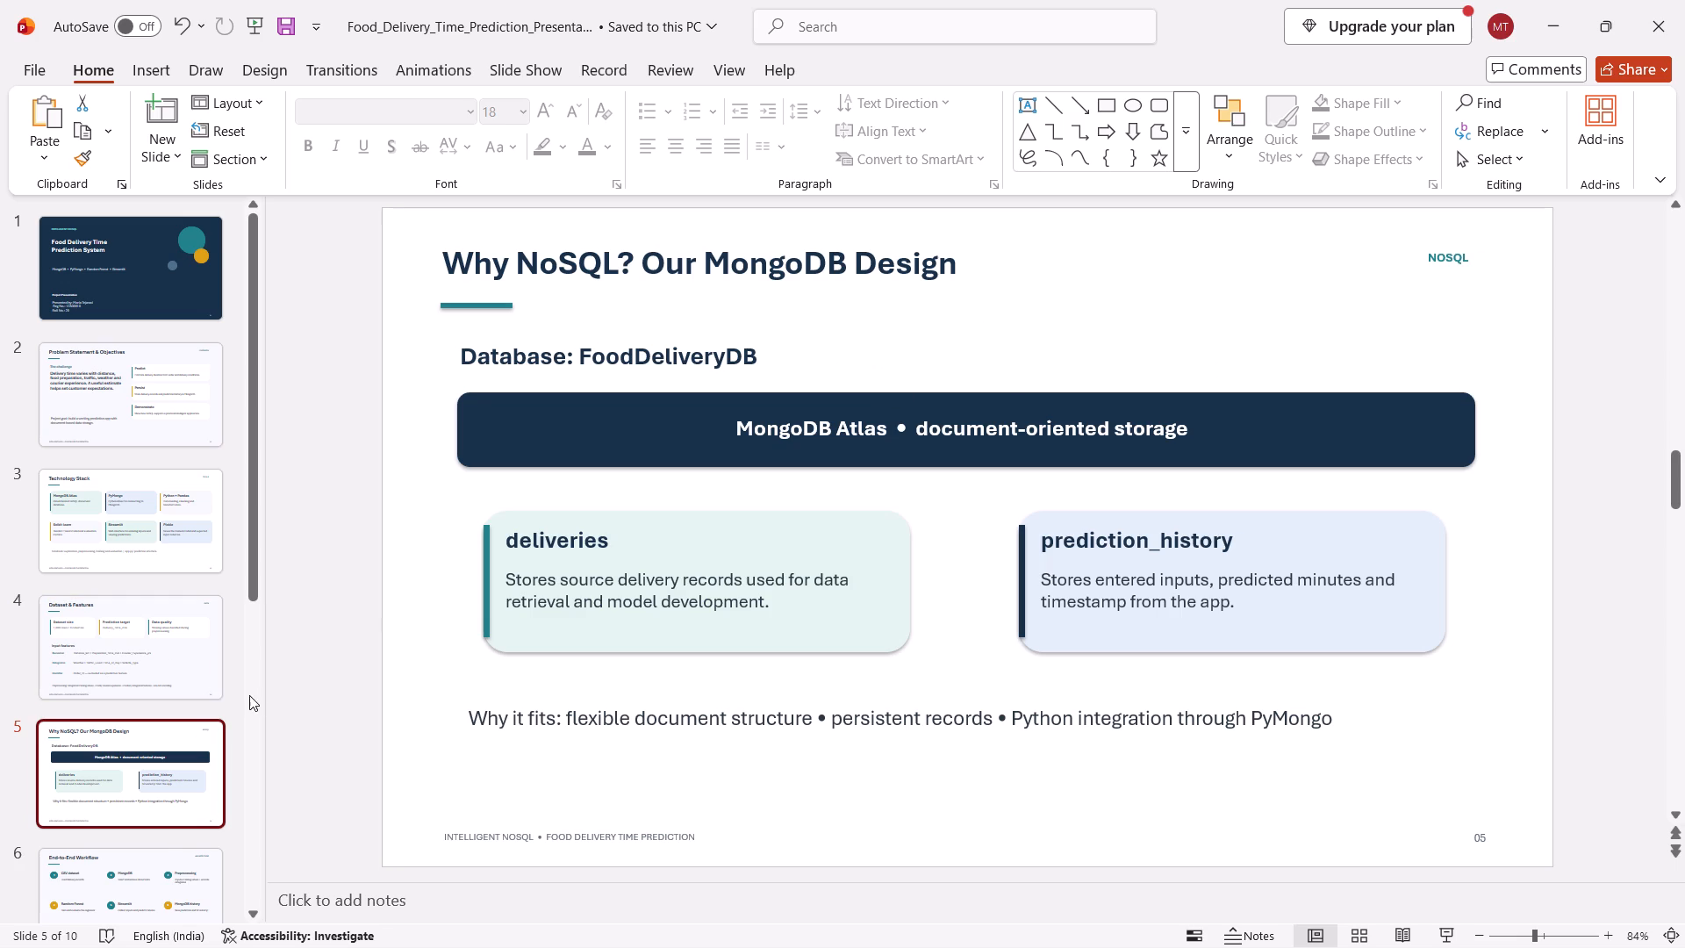
{"action": "scroll", "coordinate": [158, 829], "scroll_direction": "down", "scroll_amount": 4}
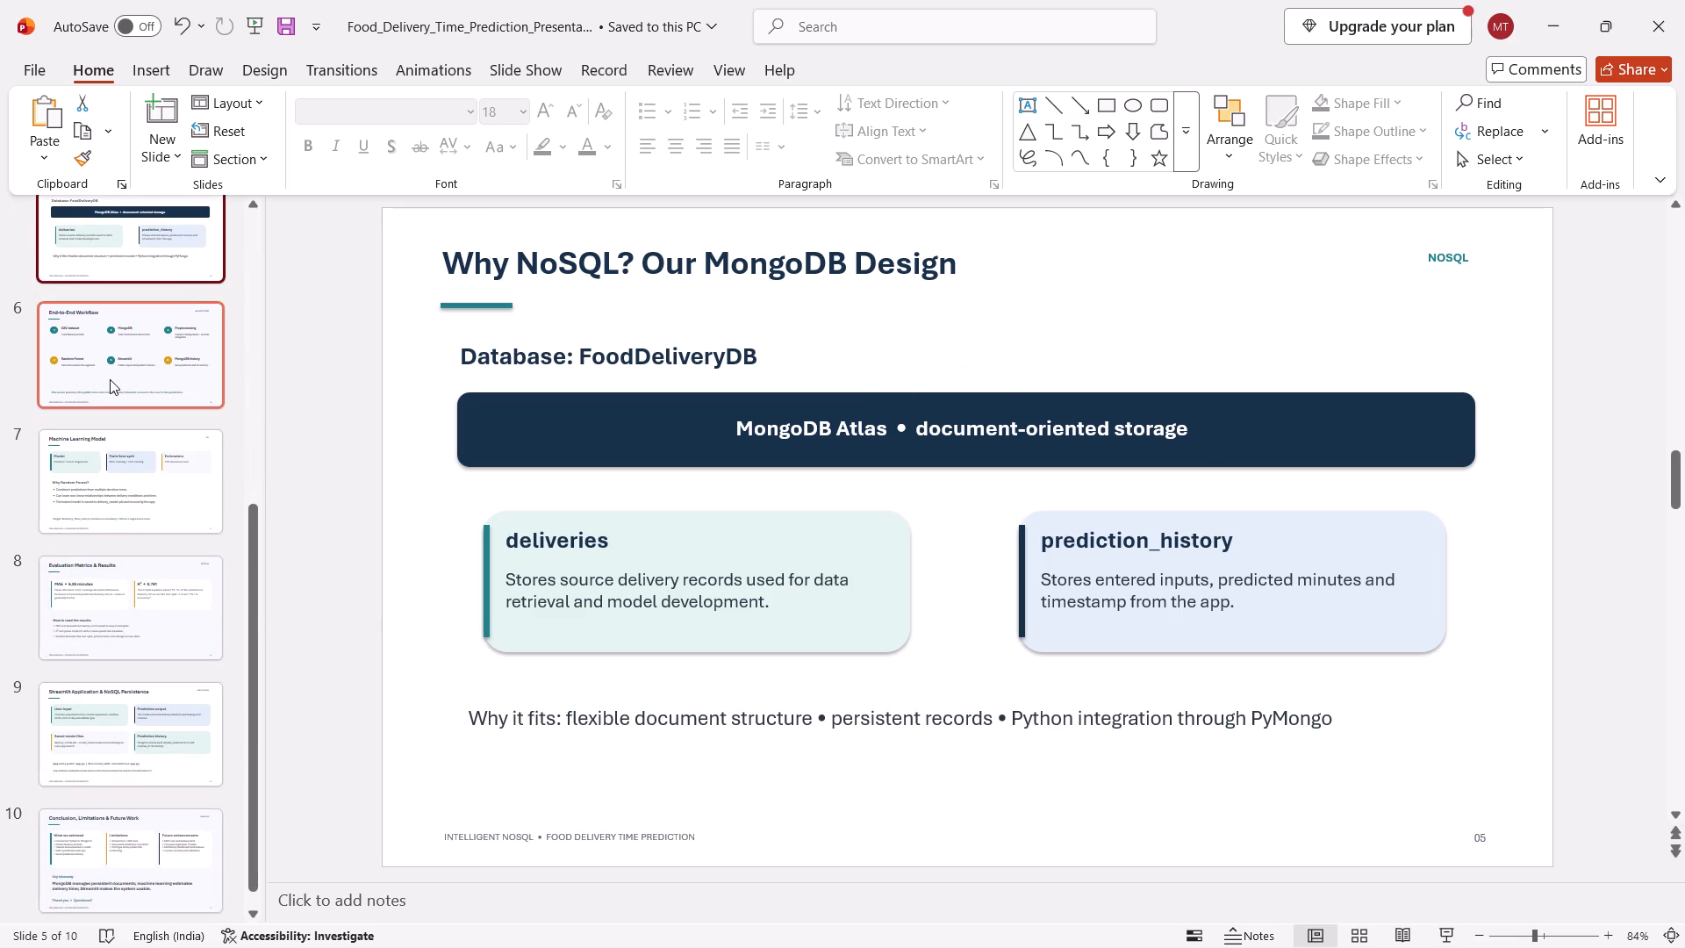
{"action": "left_click", "coordinate": [110, 379]}
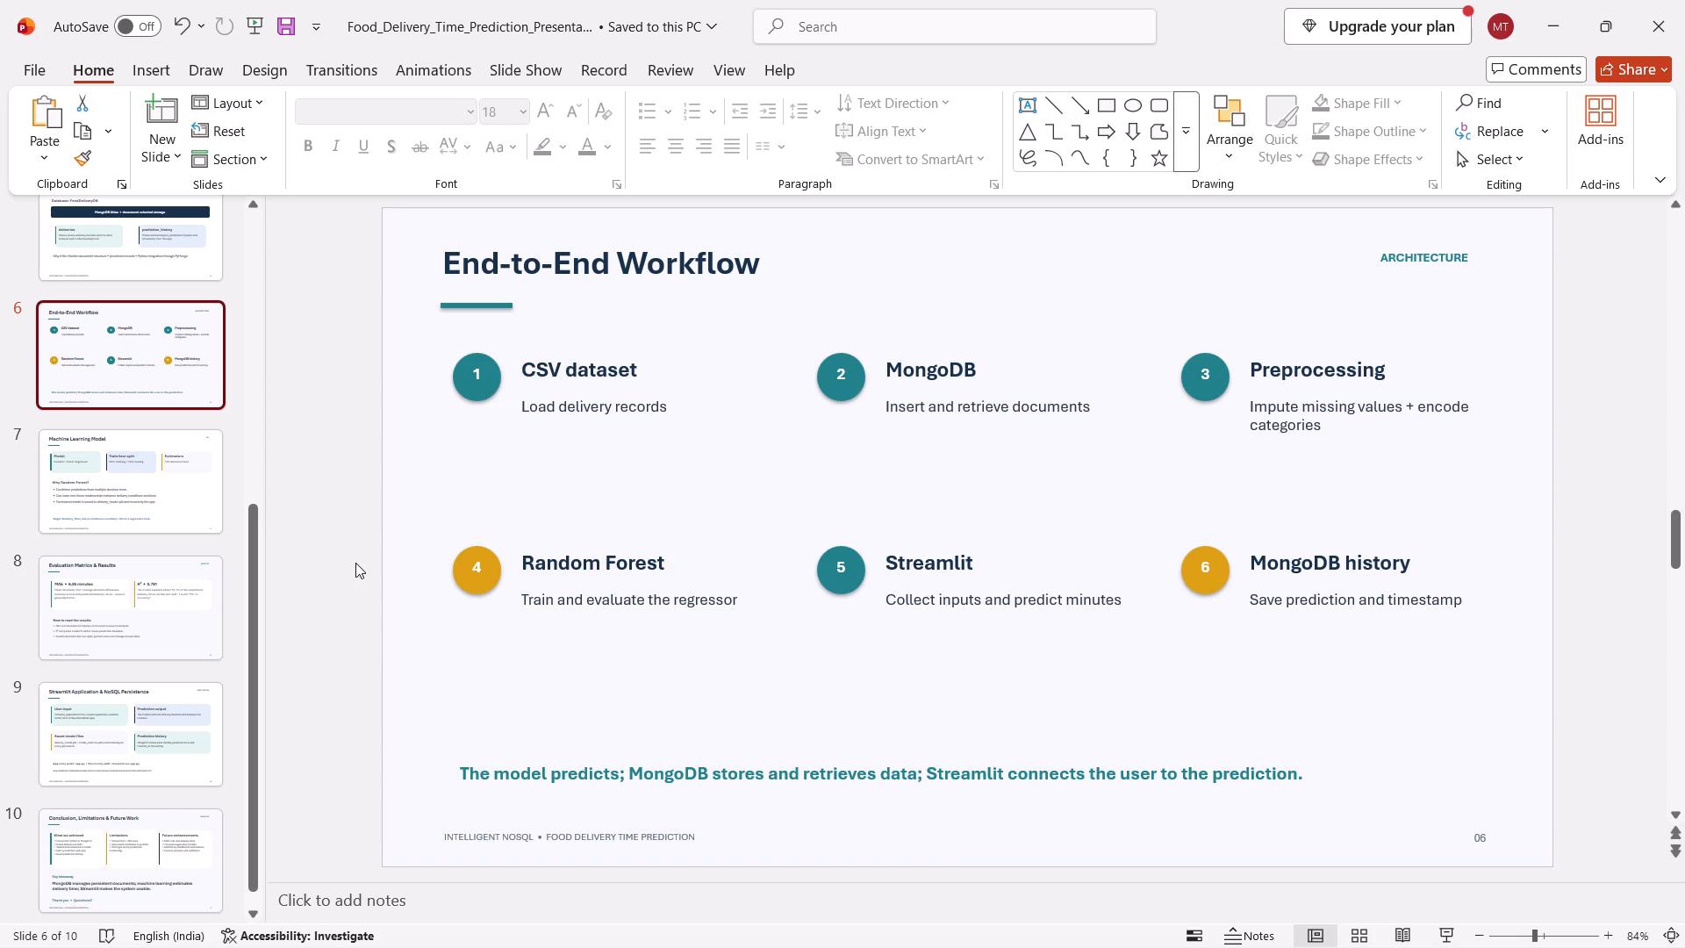
{"action": "left_click", "coordinate": [159, 504]}
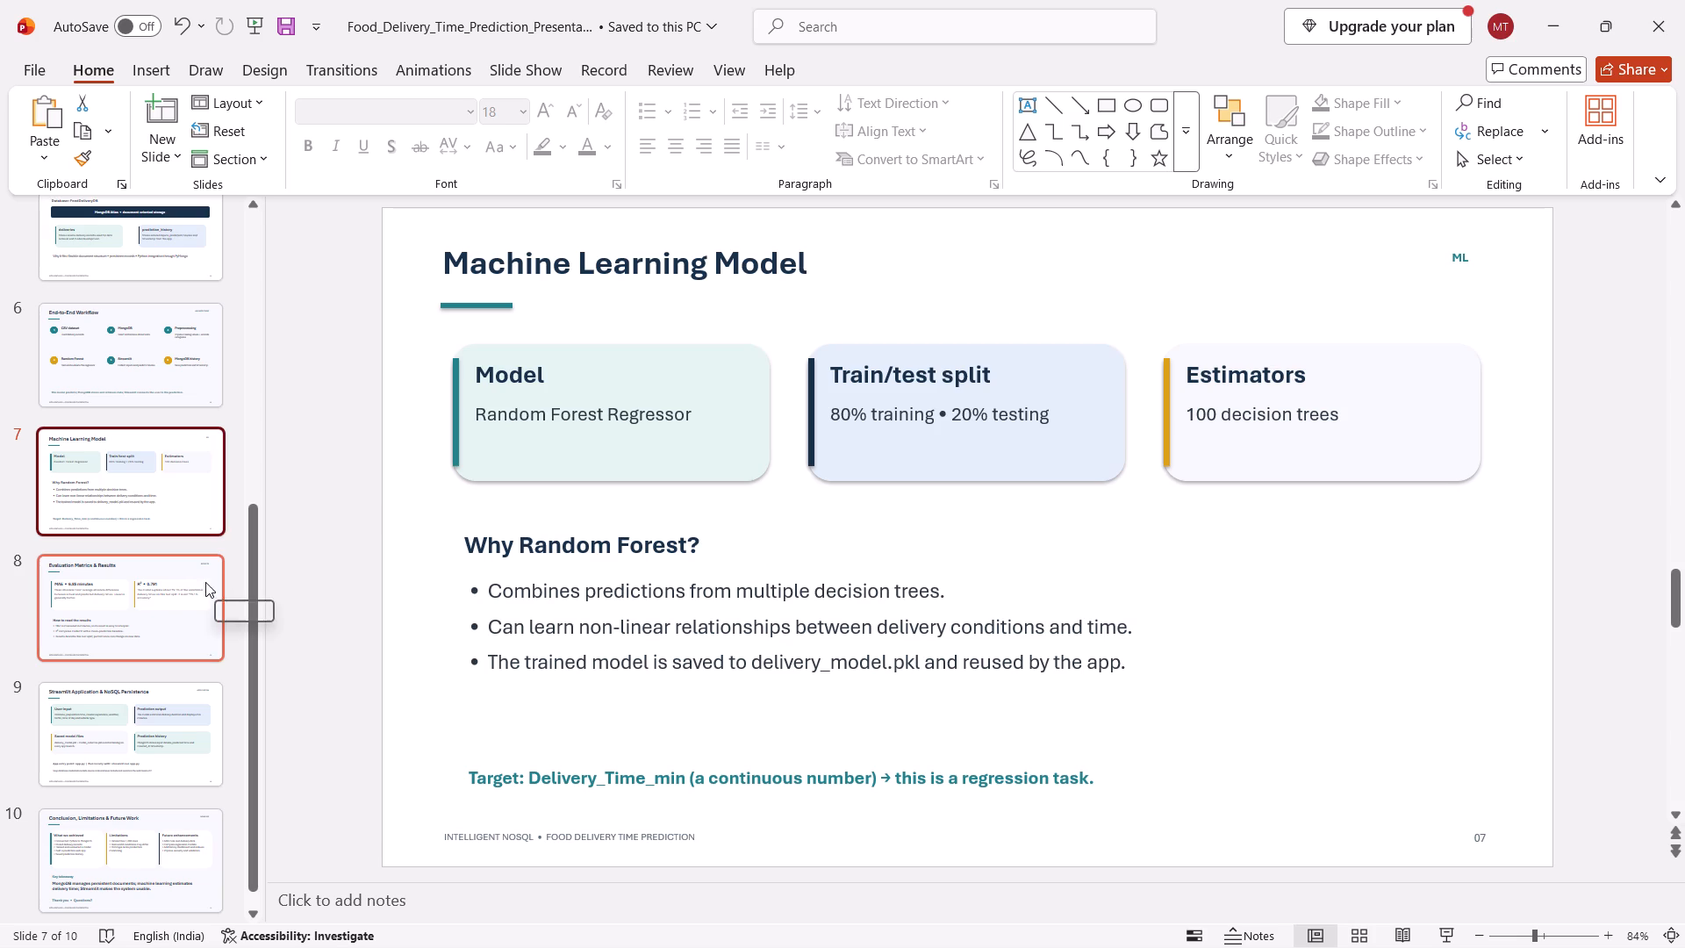
{"action": "left_click", "coordinate": [183, 579]}
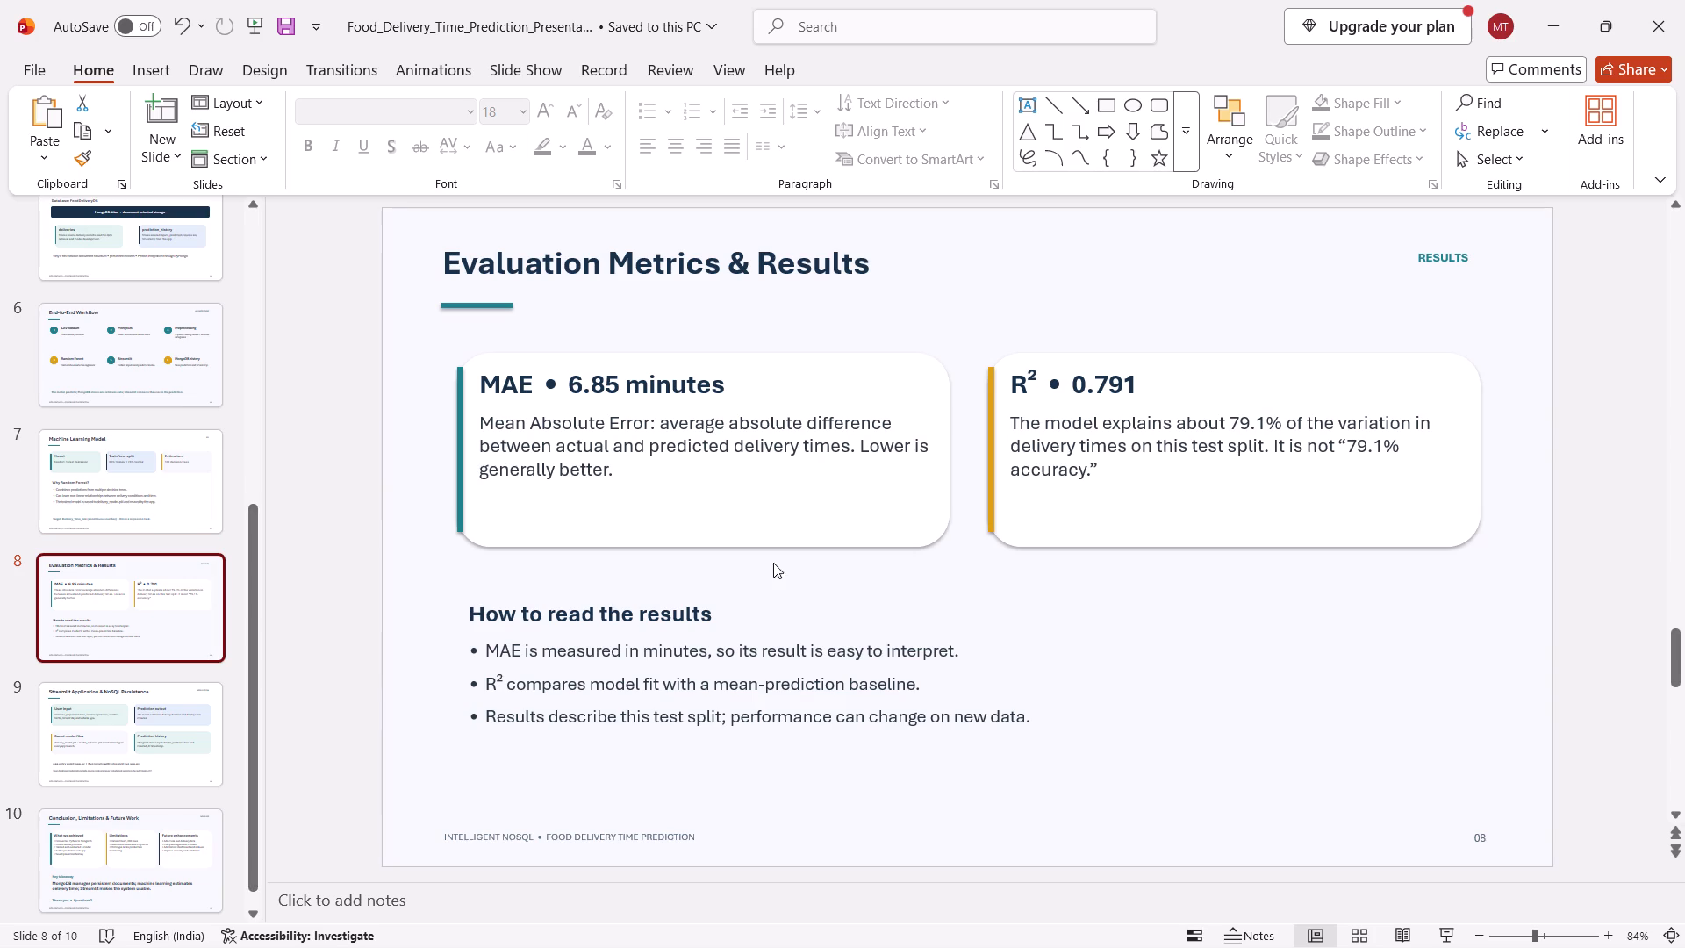
{"action": "left_click", "coordinate": [157, 759]}
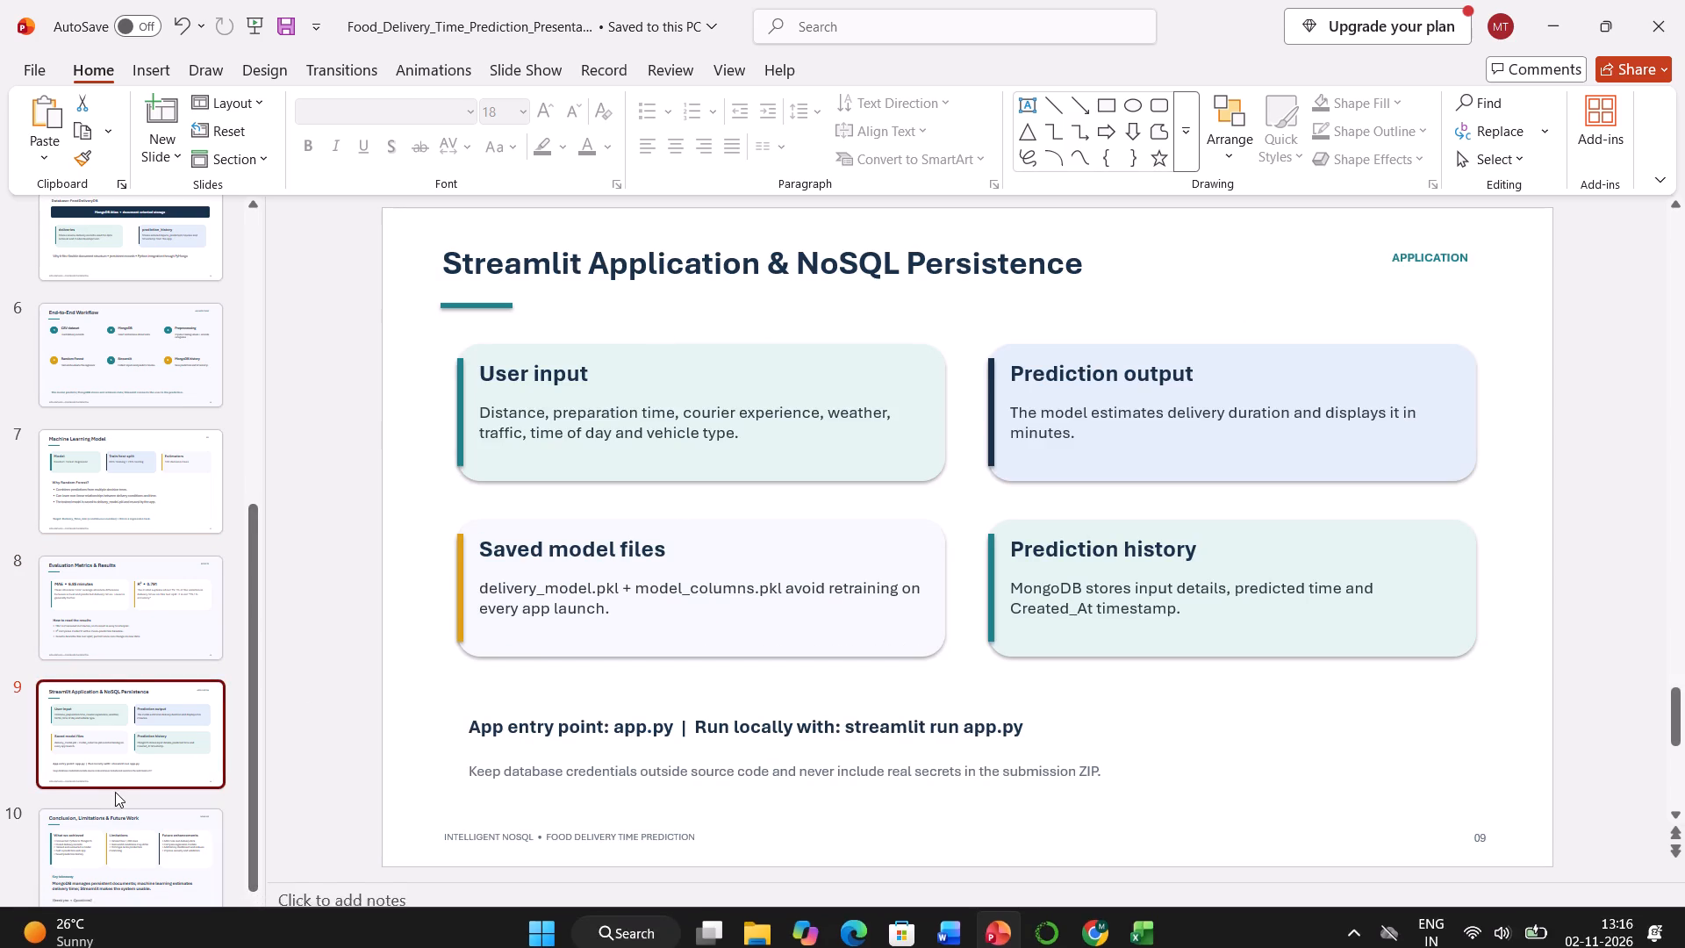
{"action": "left_click", "coordinate": [134, 829]}
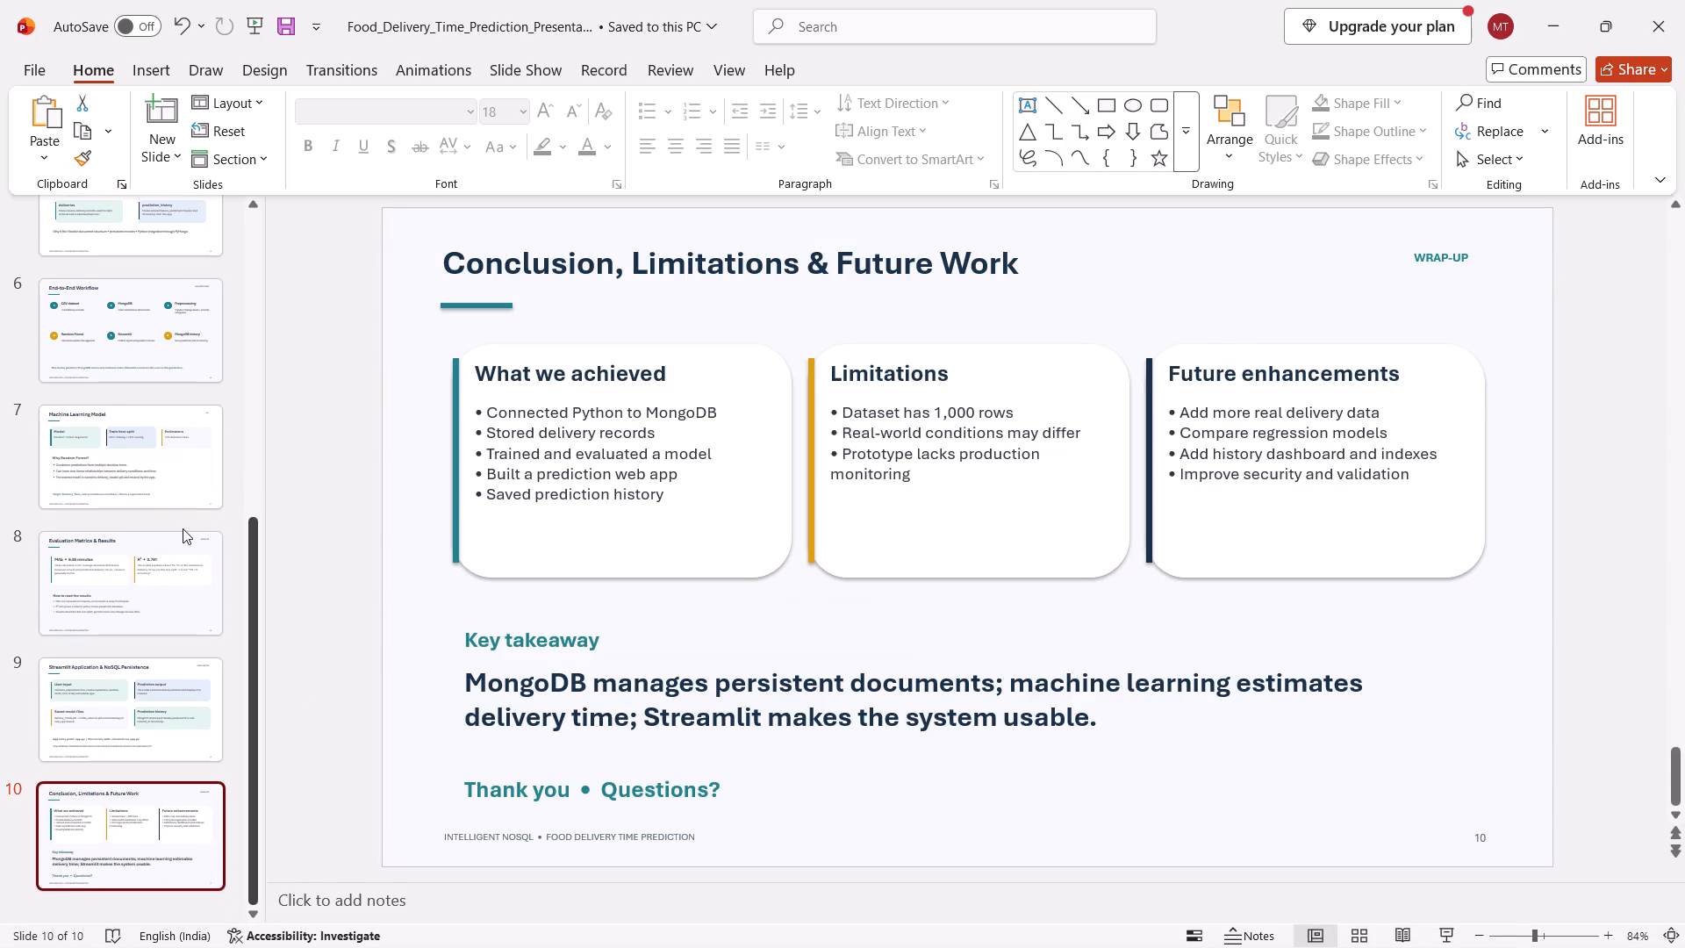
{"action": "scroll", "coordinate": [179, 526], "scroll_direction": "down", "scroll_amount": 8}
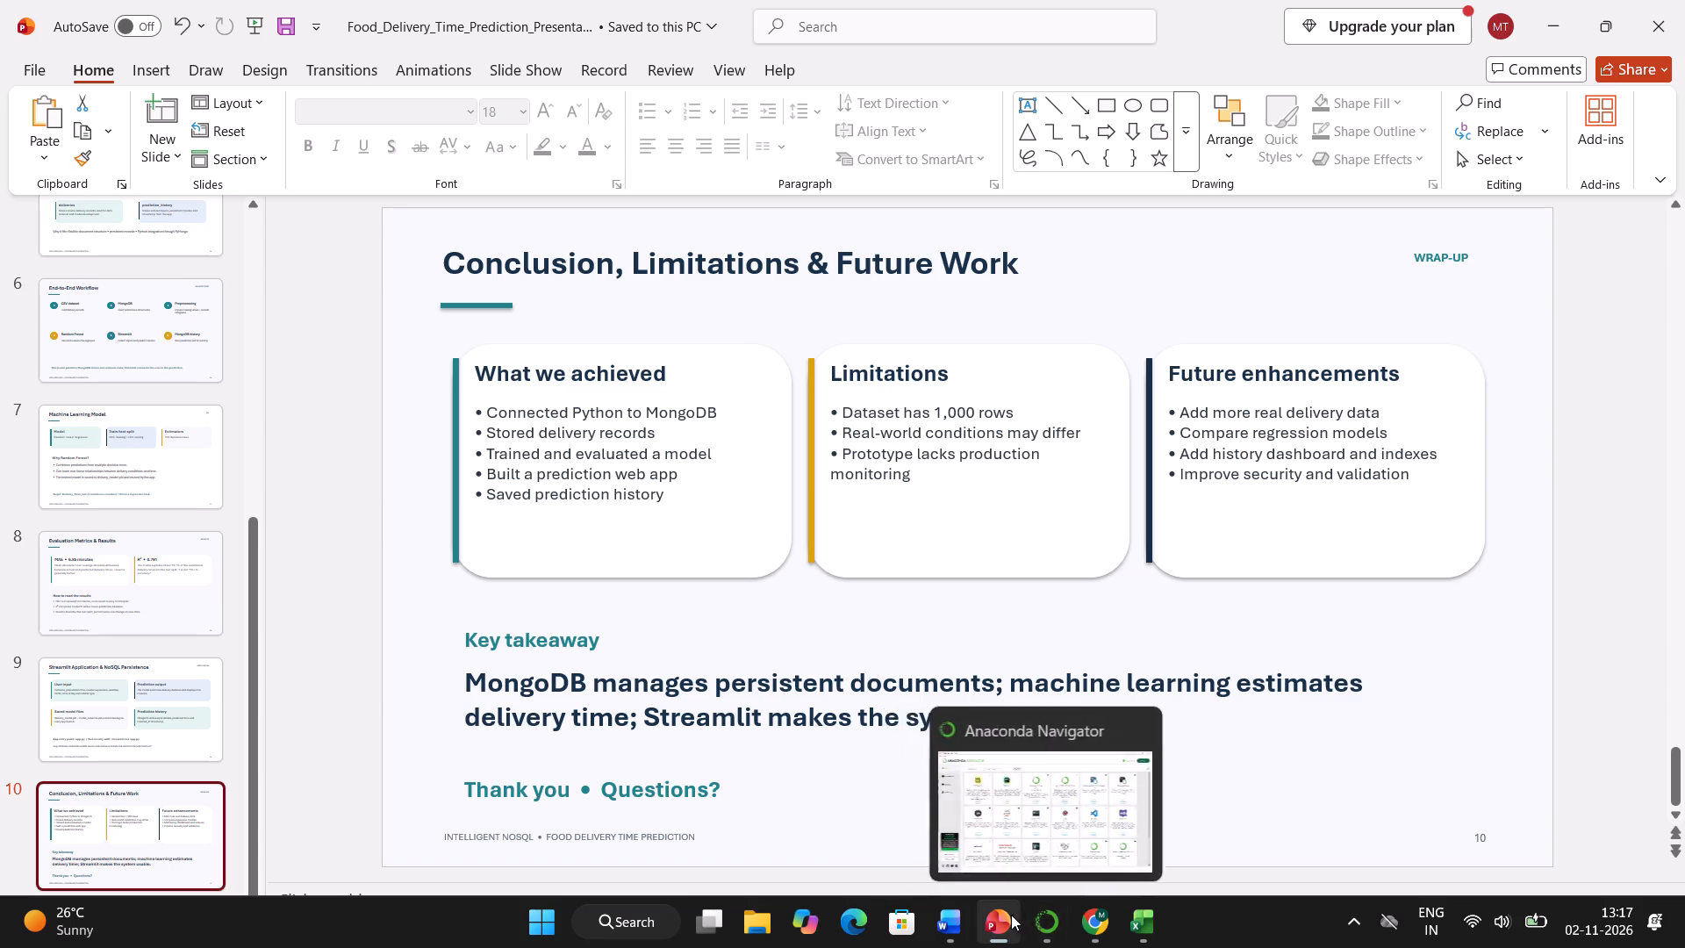
Switch to Chrome, close the Food_Delivery_Prediction notebook and reopen it from the Jupyter file list.
{"action": "left_click", "coordinate": [1104, 908]}
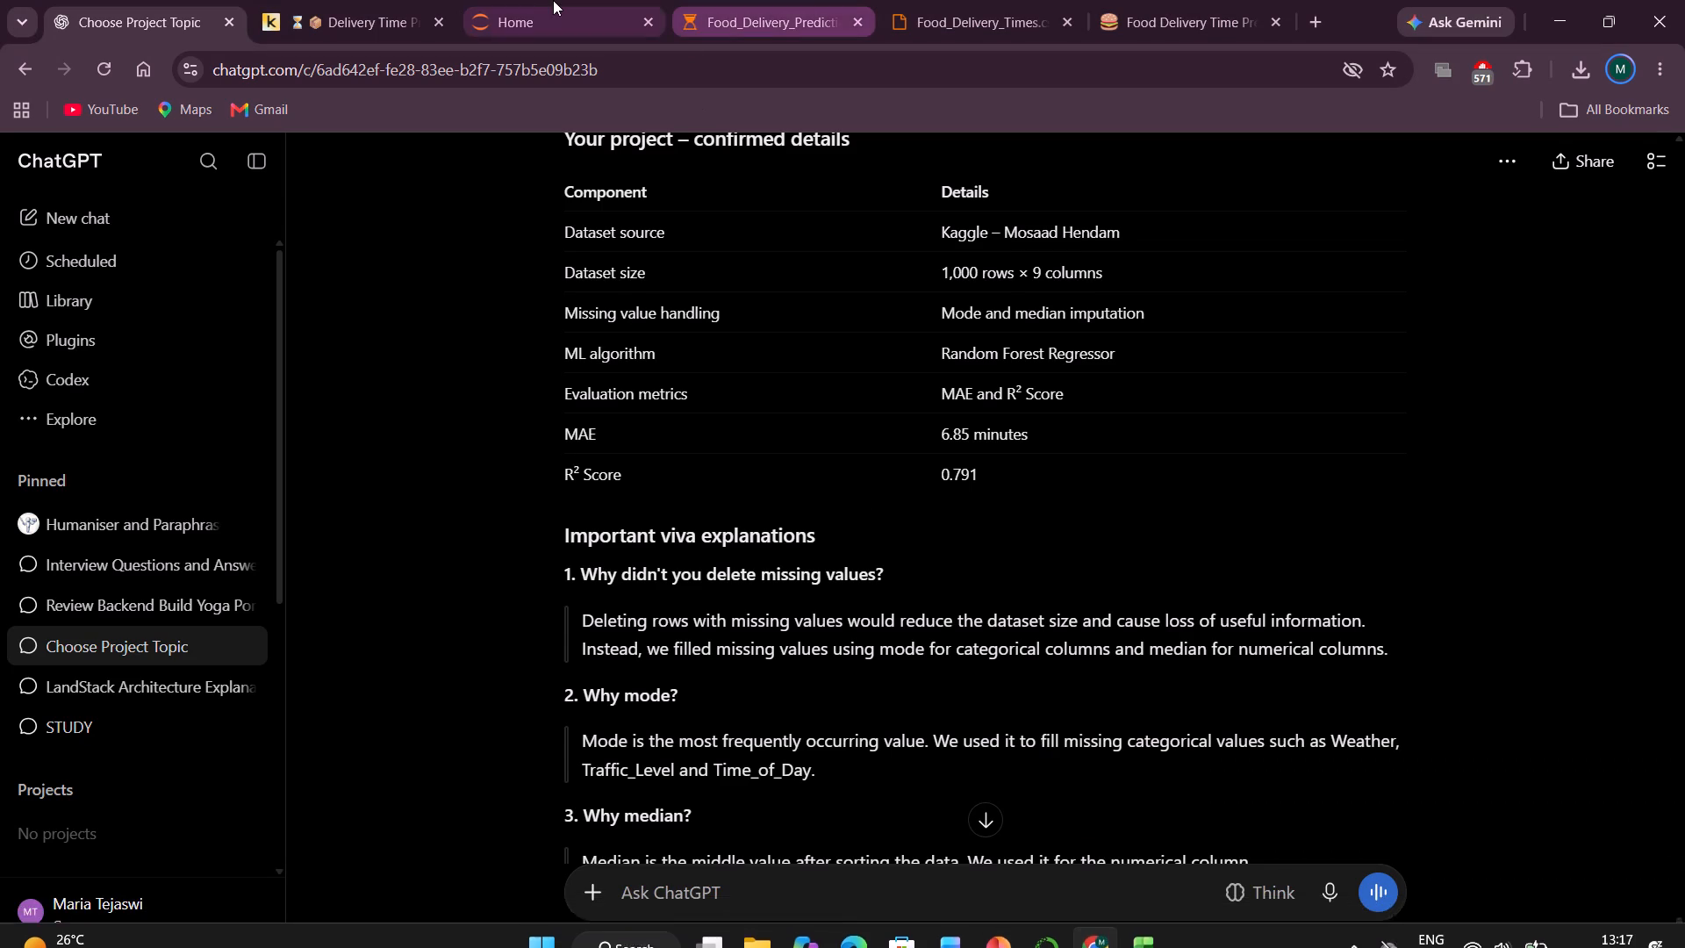
{"action": "left_click", "coordinate": [547, 0]}
{"action": "left_click", "coordinate": [733, 0]}
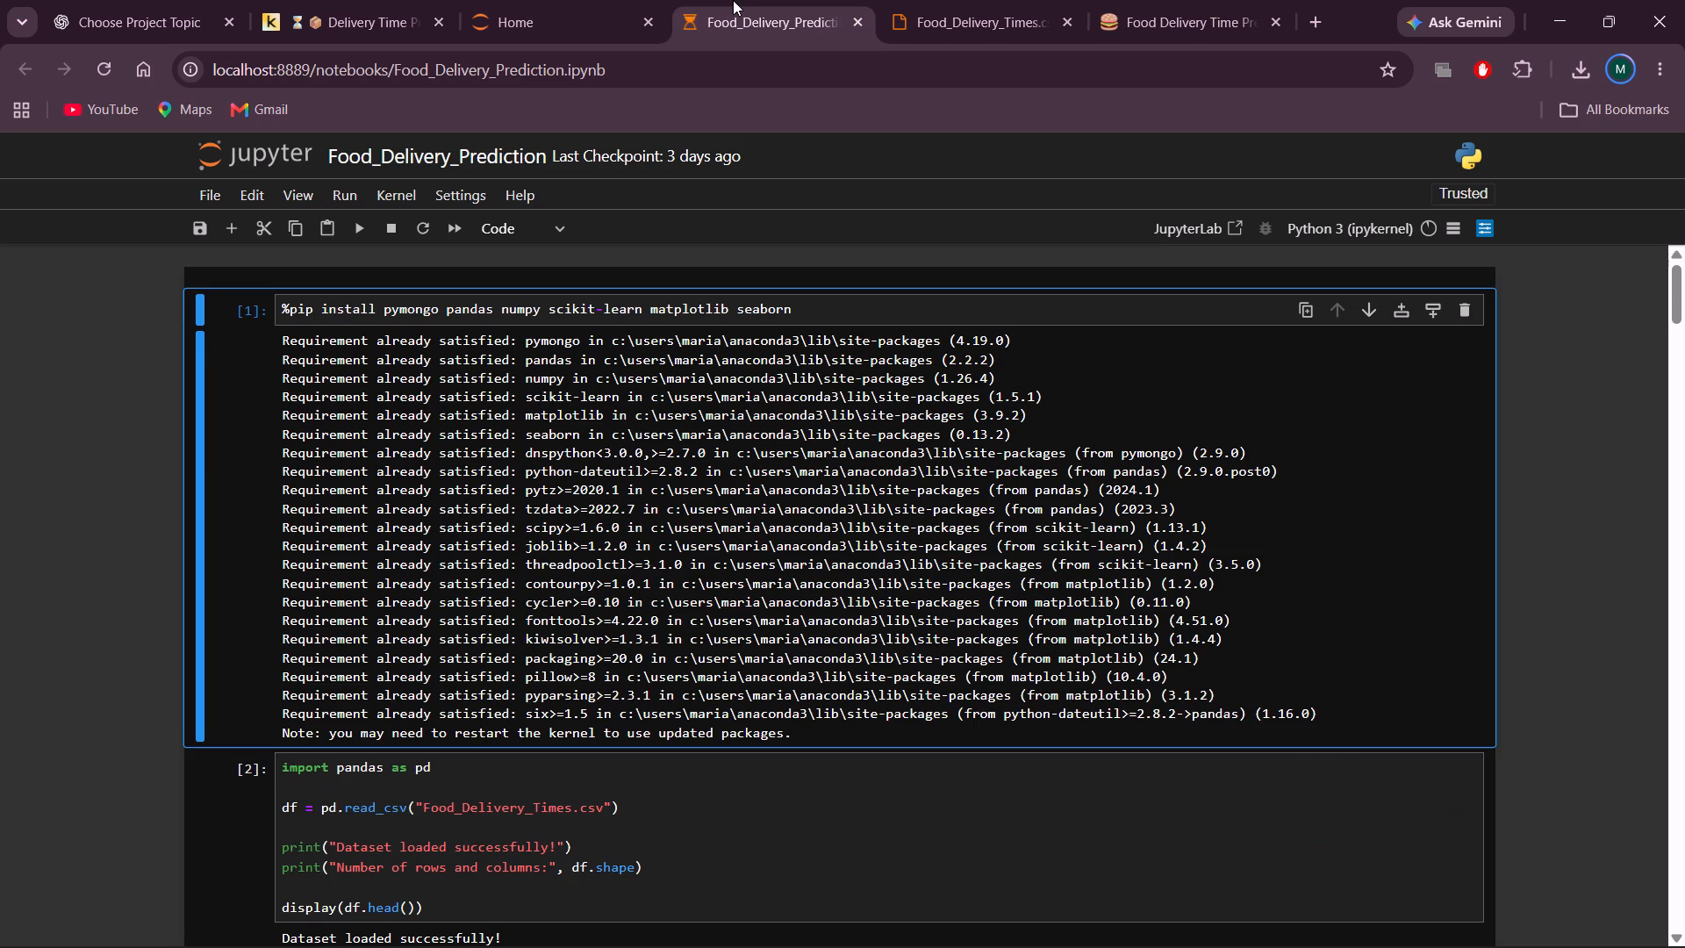
{"action": "scroll", "coordinate": [700, 325], "scroll_direction": "down", "scroll_amount": 7}
{"action": "scroll", "coordinate": [700, 325], "scroll_direction": "up", "scroll_amount": 9}
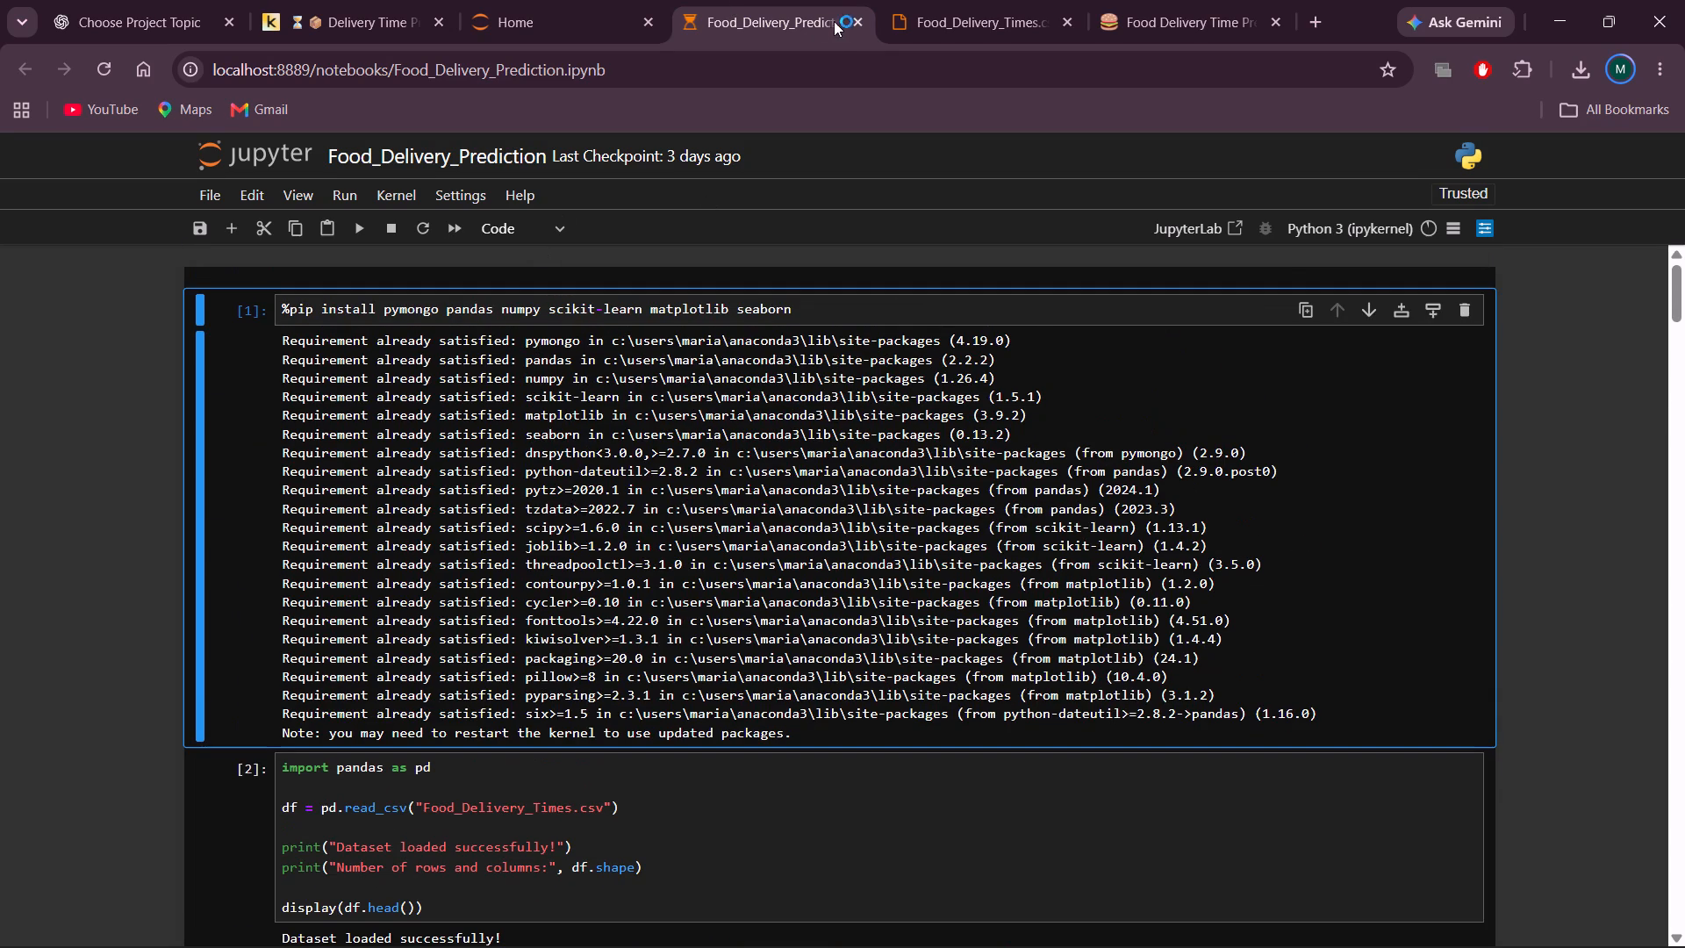
{"action": "left_click", "coordinate": [864, 21]}
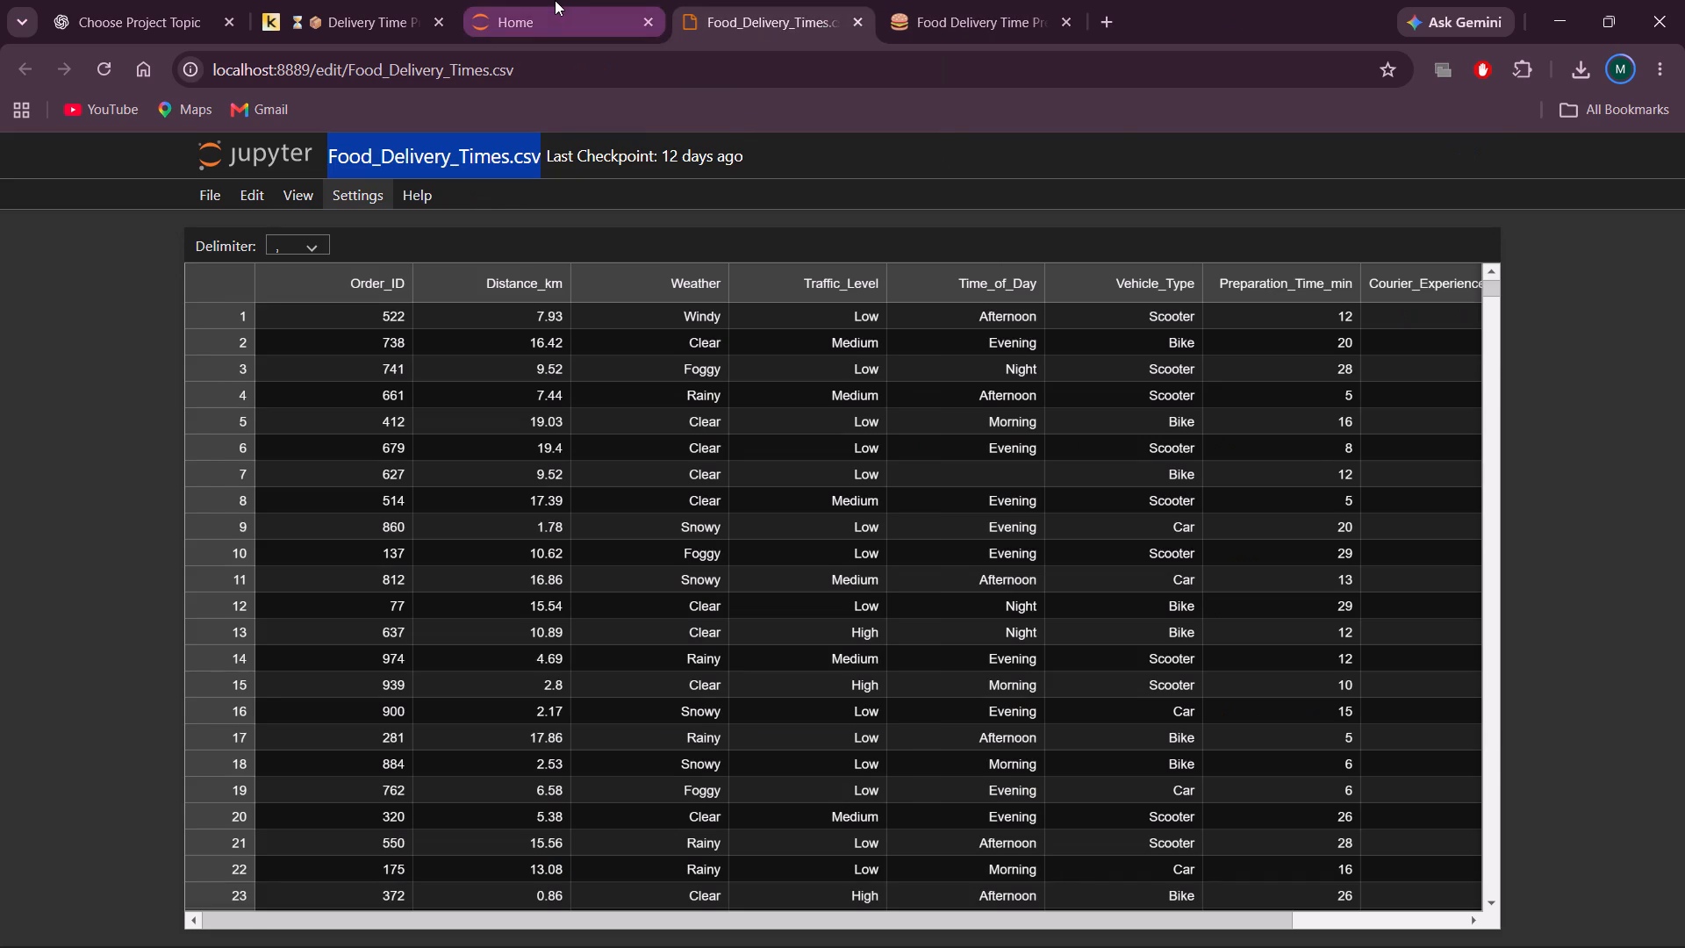
{"action": "left_click", "coordinate": [555, 0]}
{"action": "double_click", "coordinate": [319, 544]}
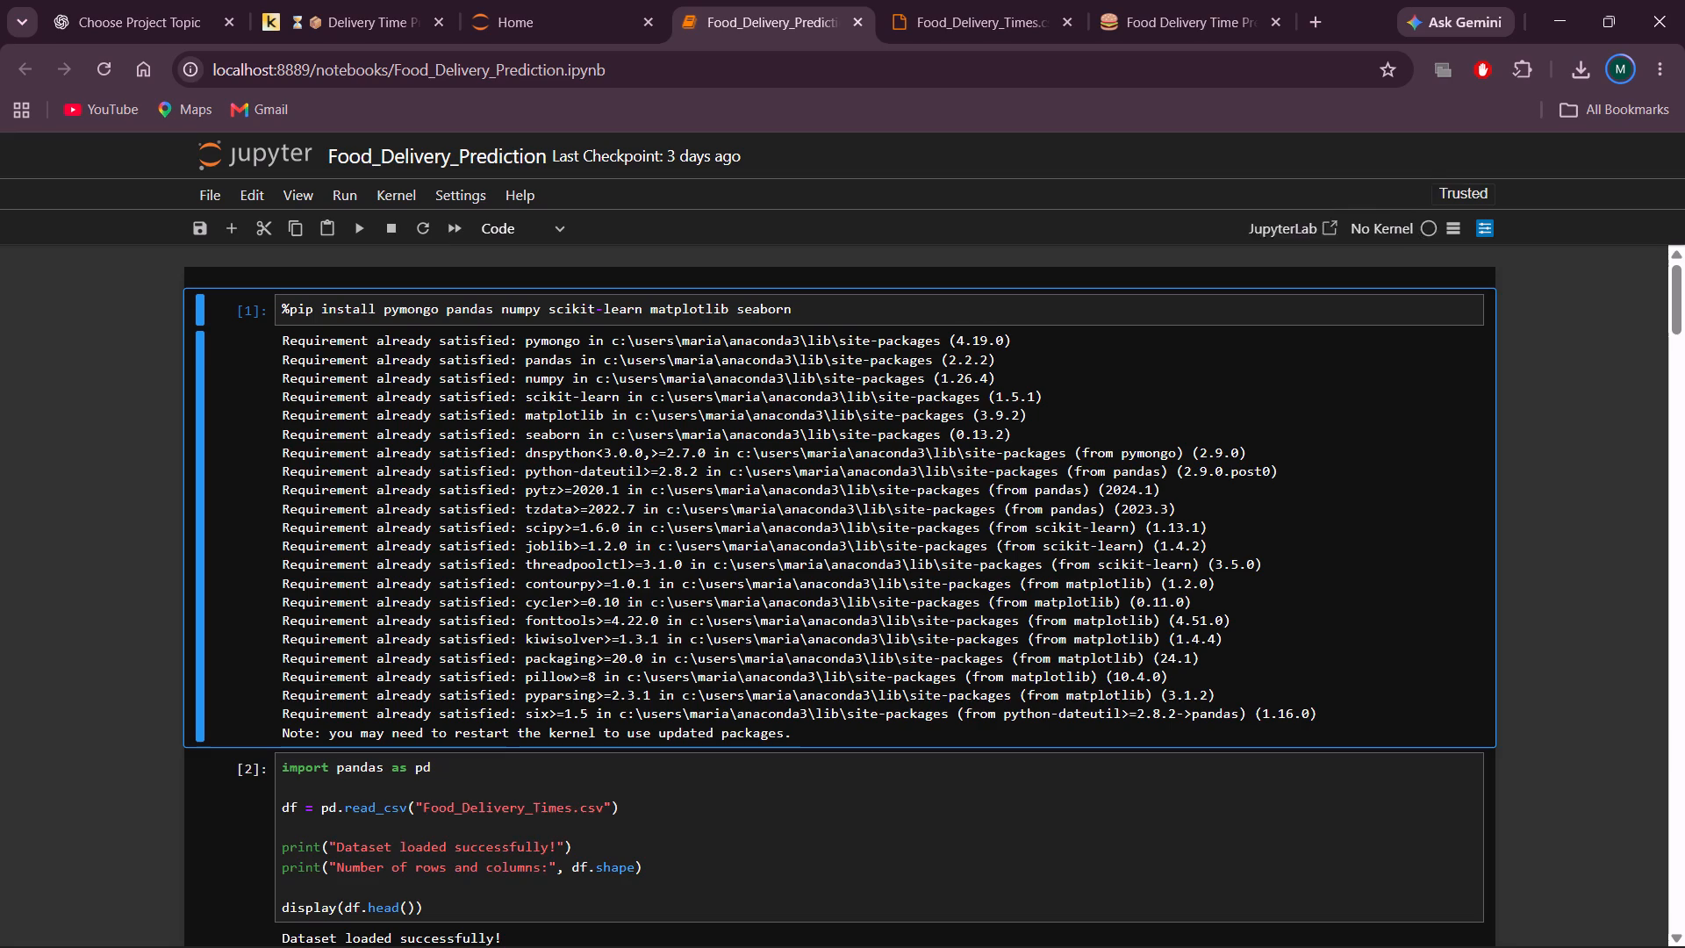
Restart the kernel of the Food_Delivery_Prediction notebook without rerunning all its cells.
{"action": "scroll", "coordinate": [932, 378], "scroll_direction": "right", "scroll_amount": 1}
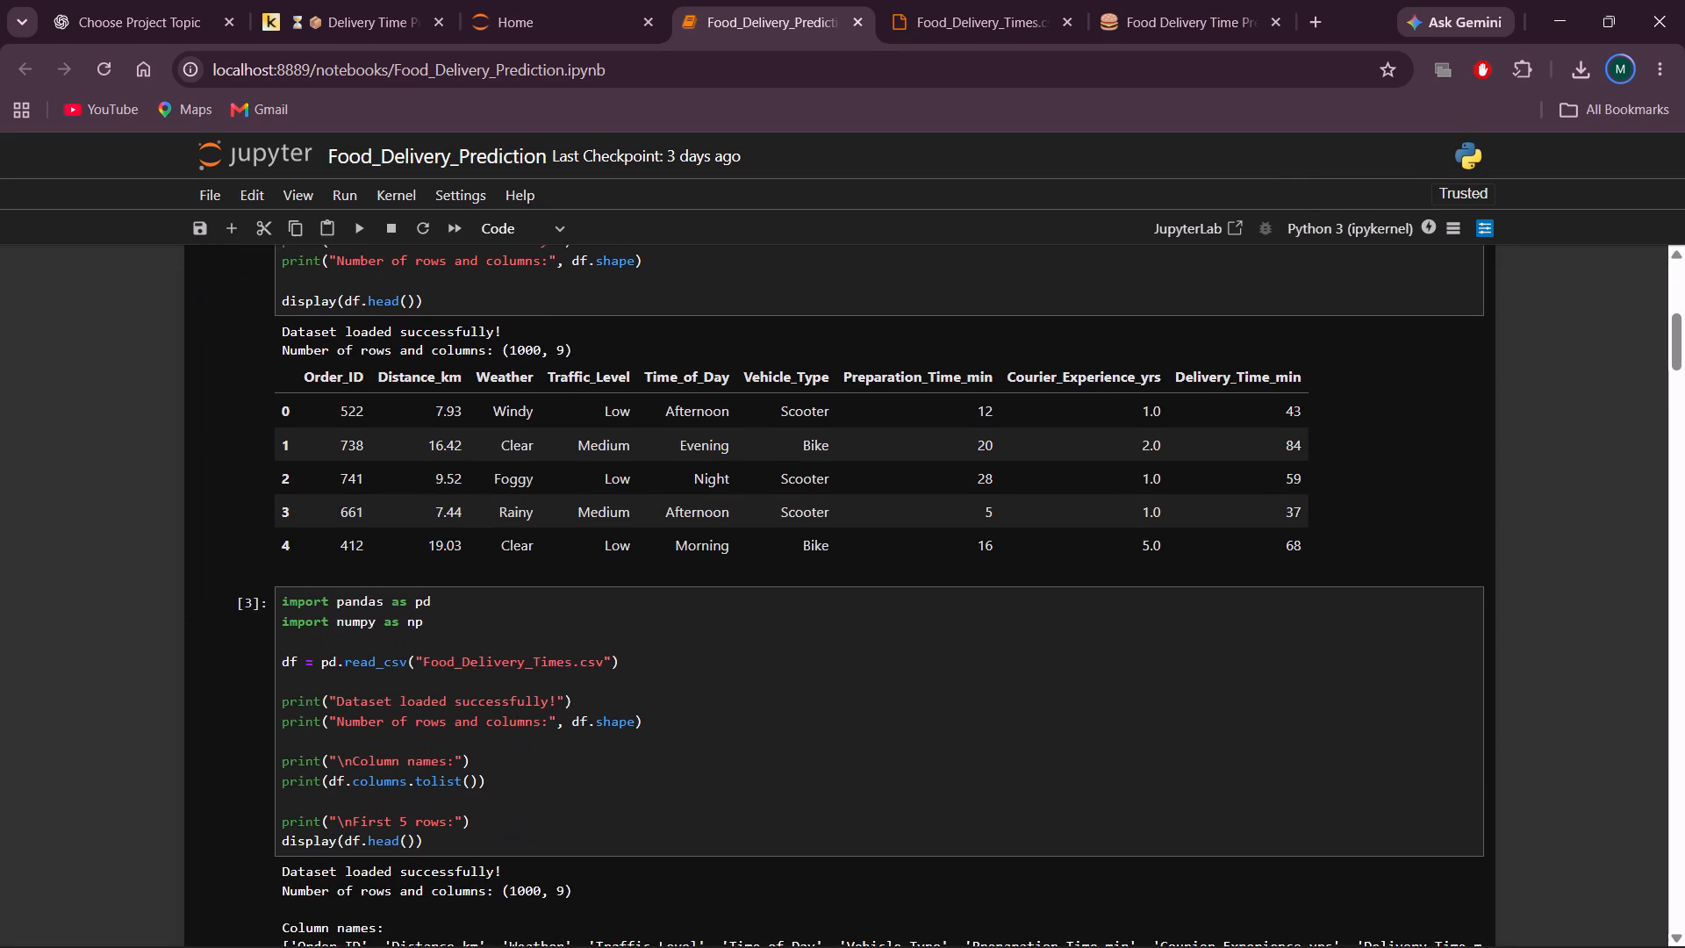
{"action": "scroll", "coordinate": [932, 378], "scroll_direction": "right", "scroll_amount": 1}
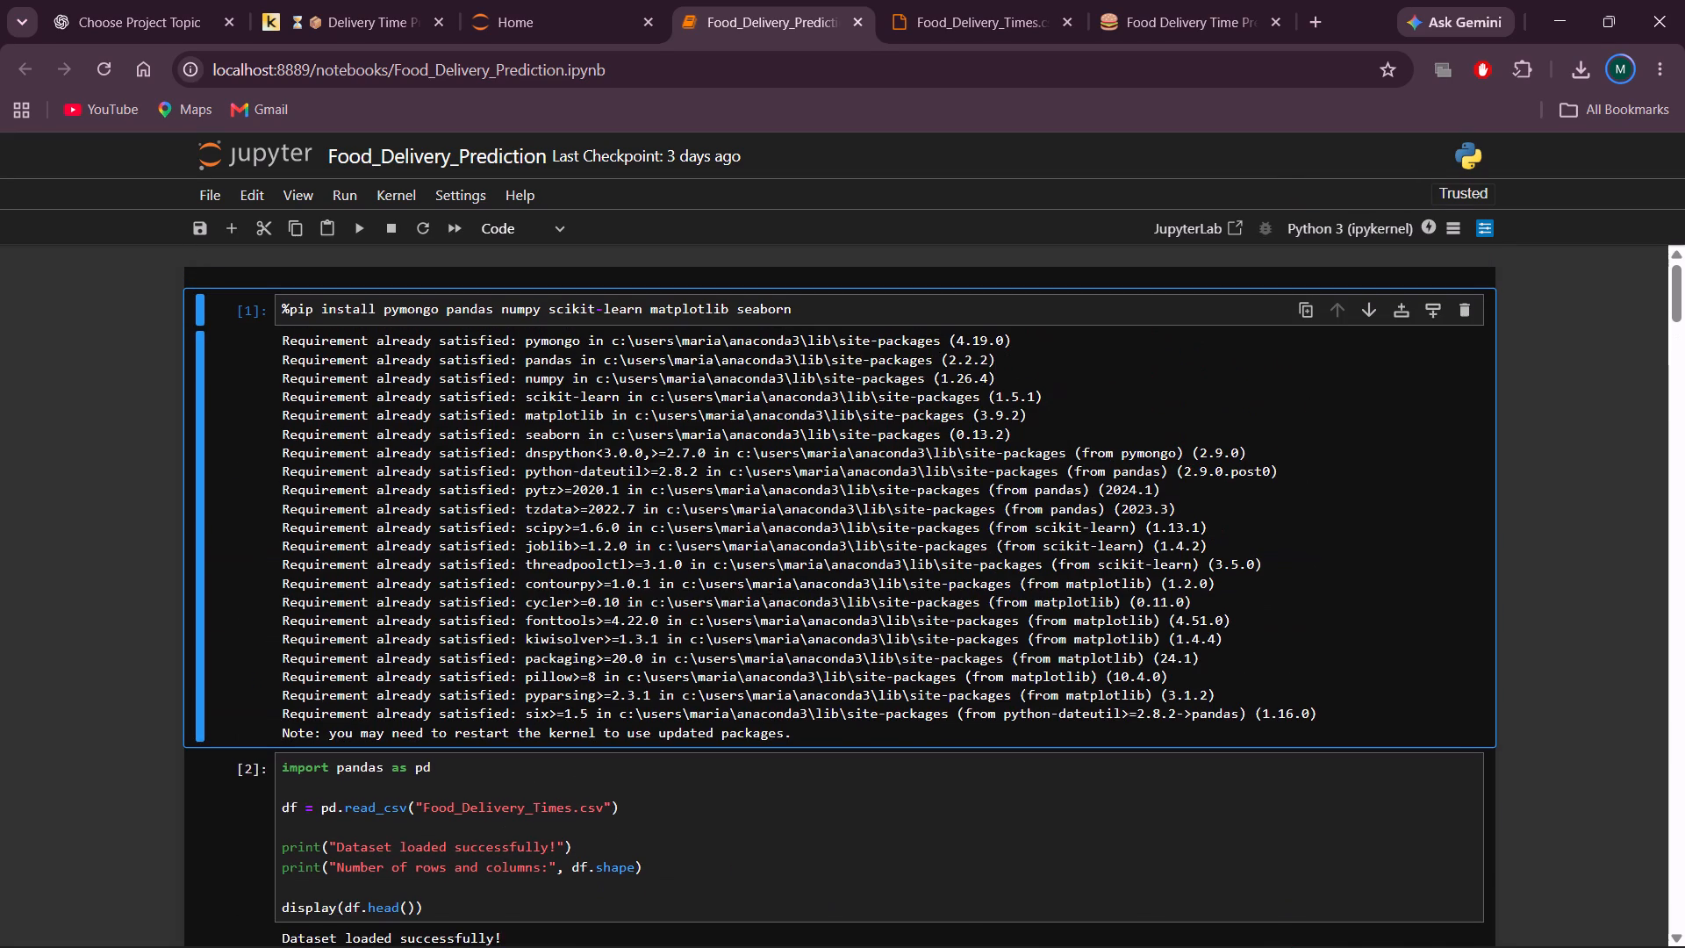
{"action": "left_click", "coordinate": [415, 220]}
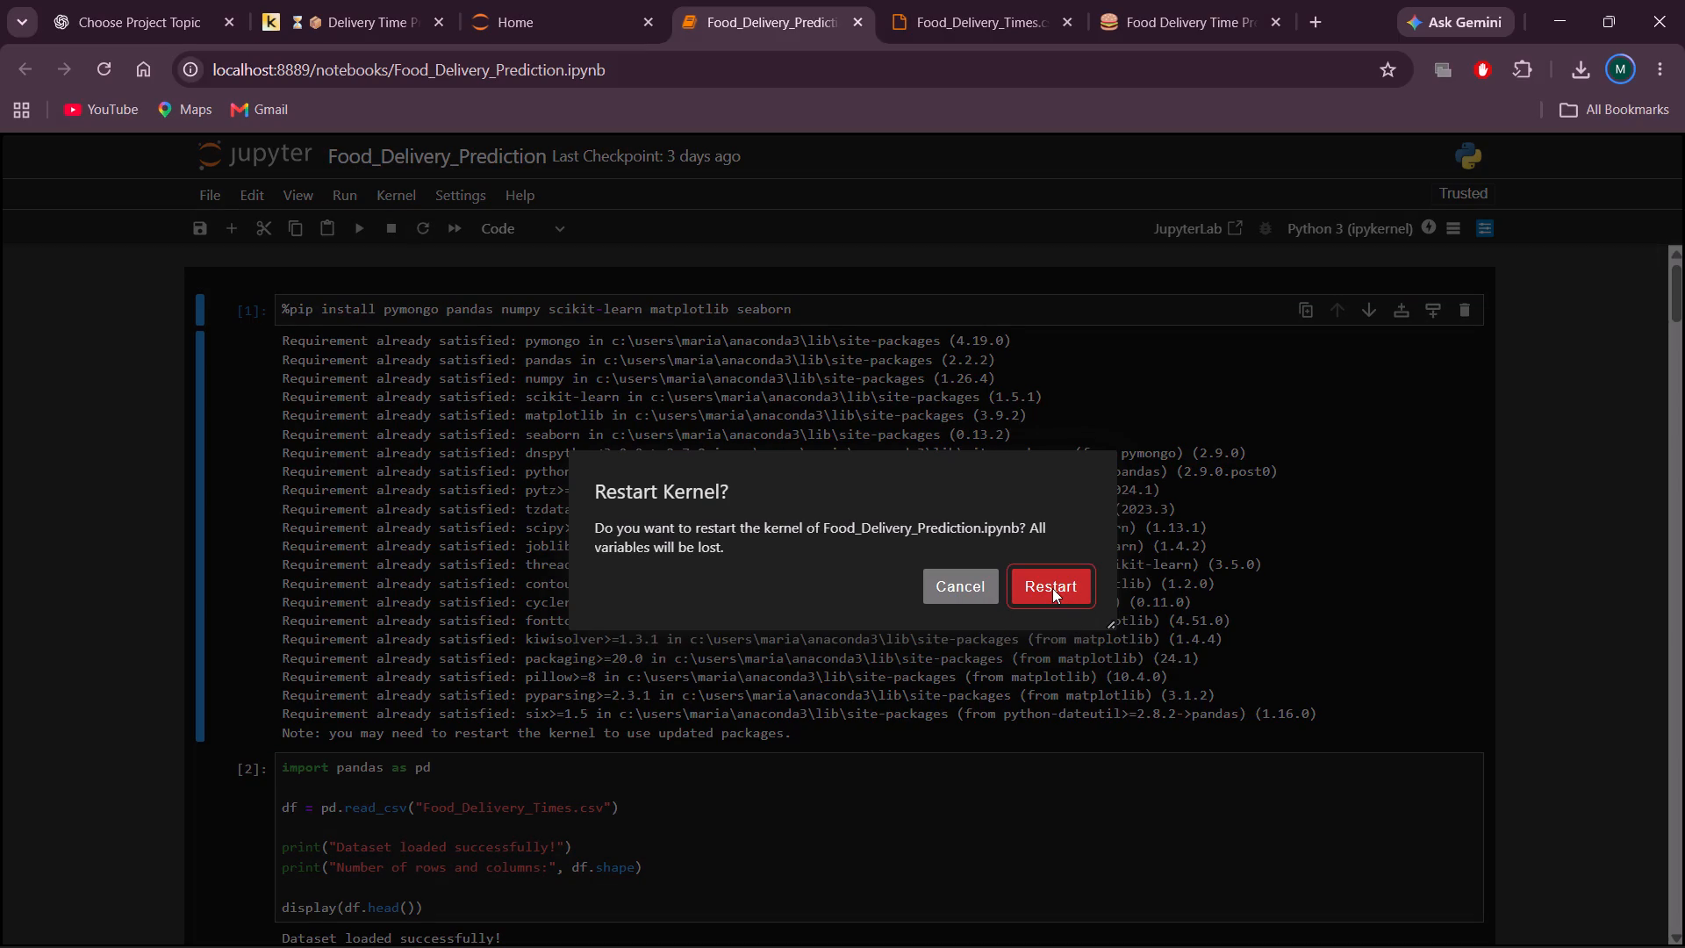
{"action": "left_click", "coordinate": [1038, 585]}
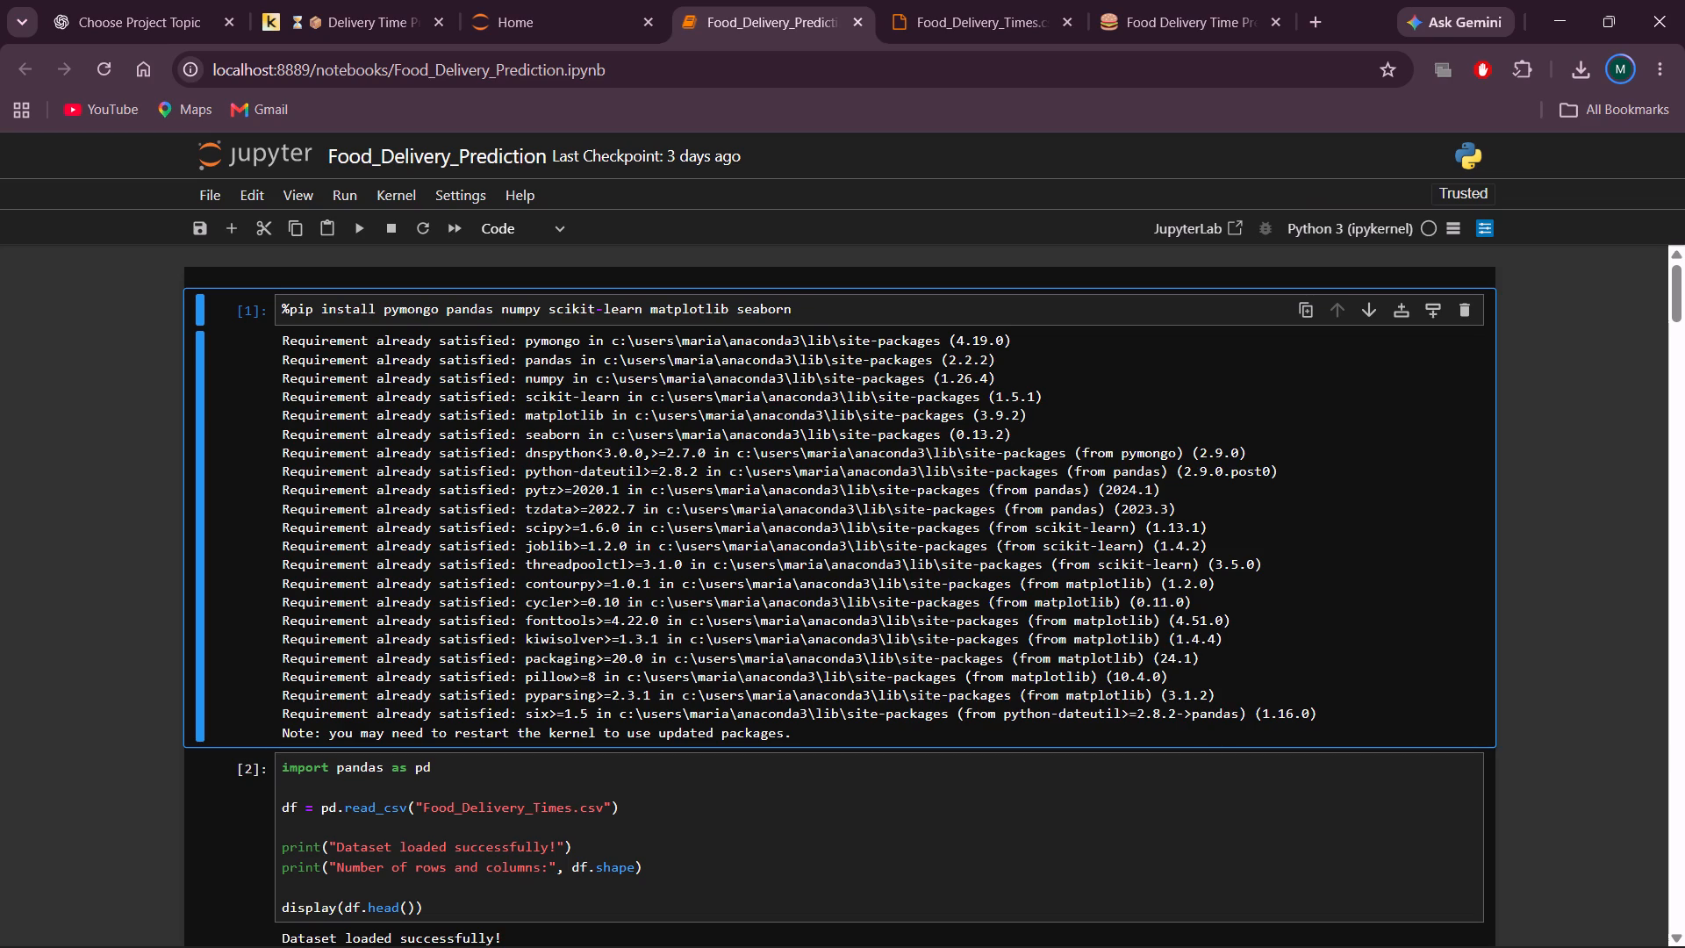
{"action": "left_click", "coordinate": [455, 227]}
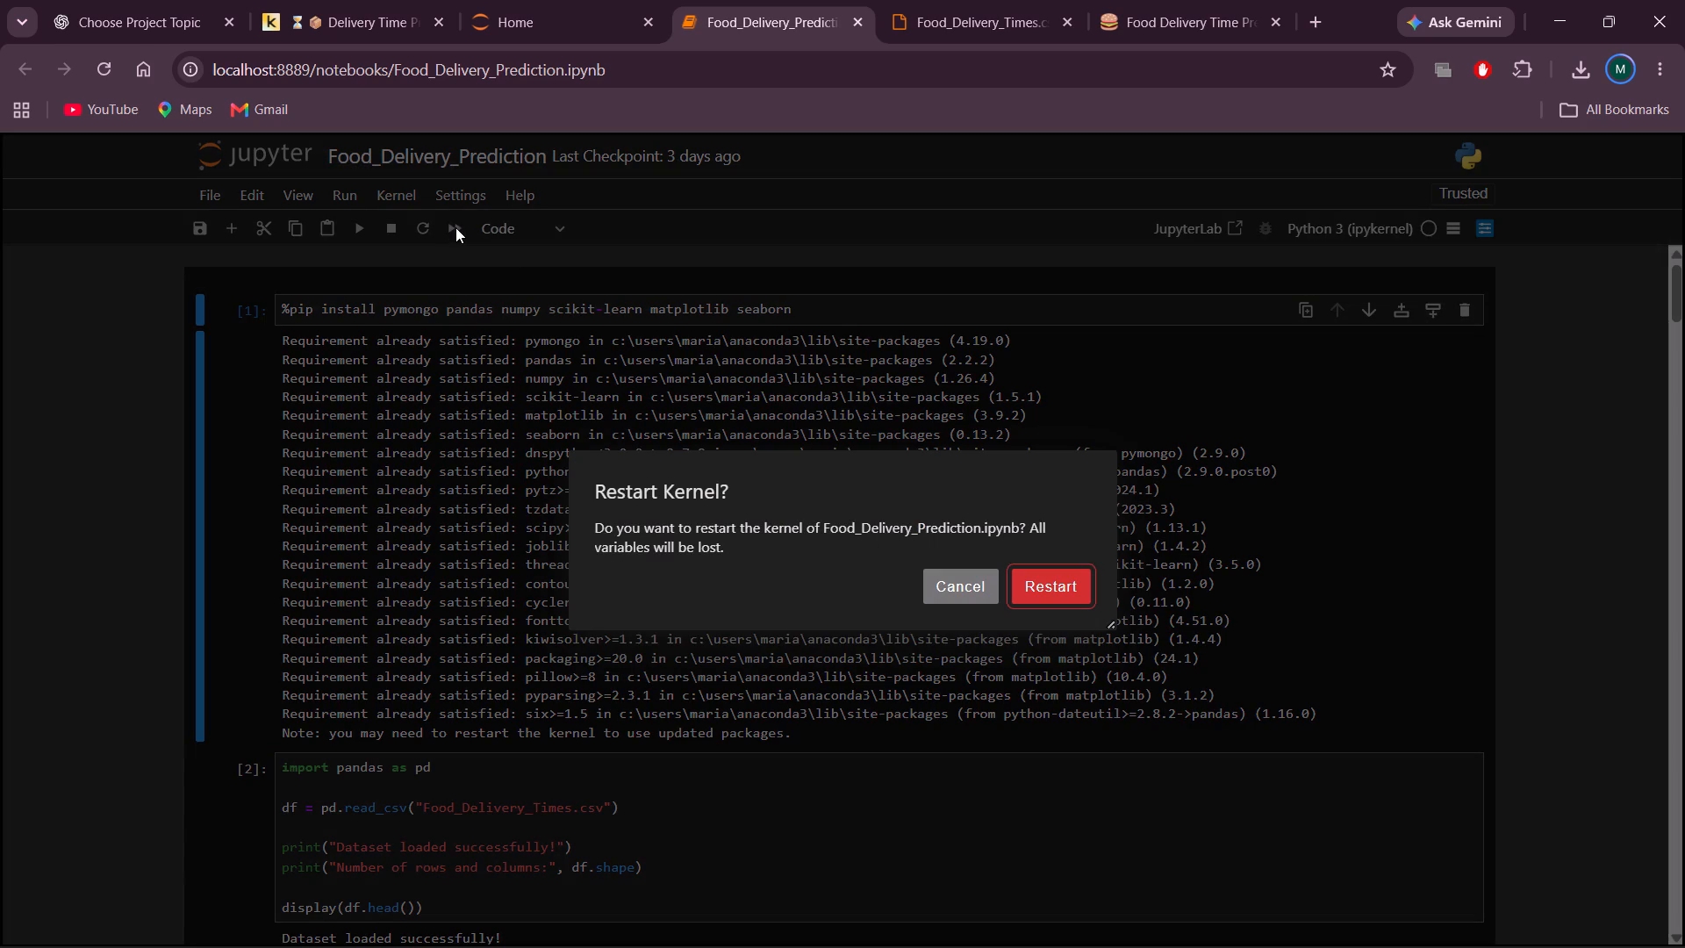
{"action": "left_click", "coordinate": [983, 575]}
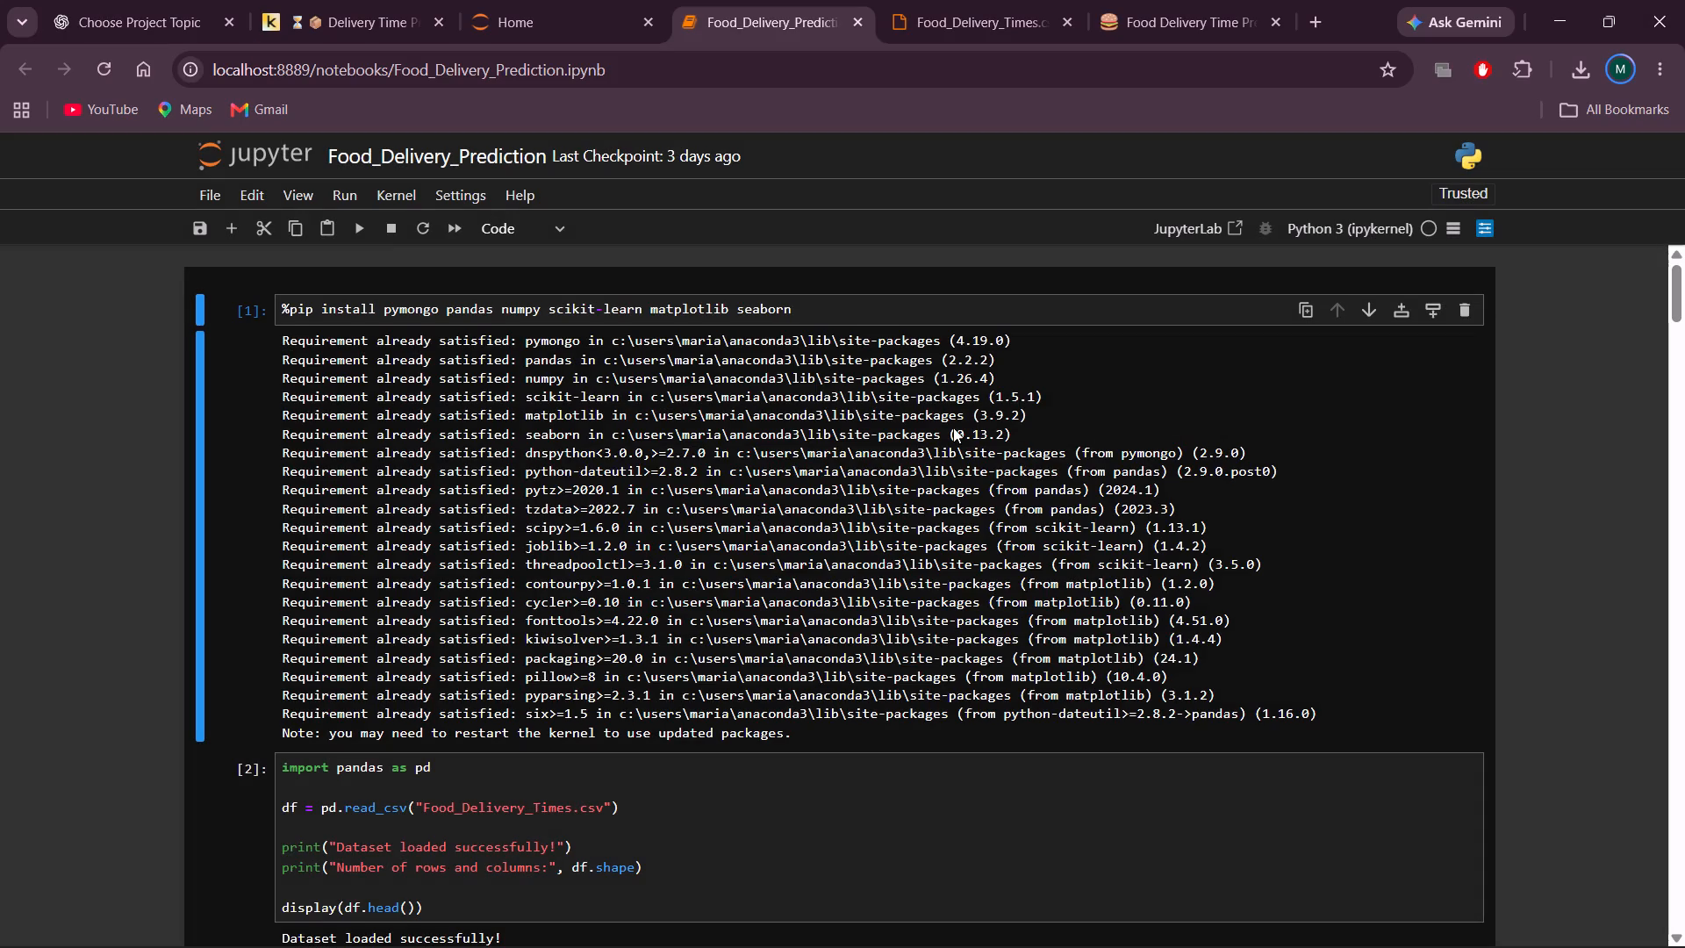
Close the Food_Delivery_Prediction notebook and open Food_Delivery_Prediction.ipynb again from the Jupyter file list.
{"action": "left_click", "coordinate": [861, 17]}
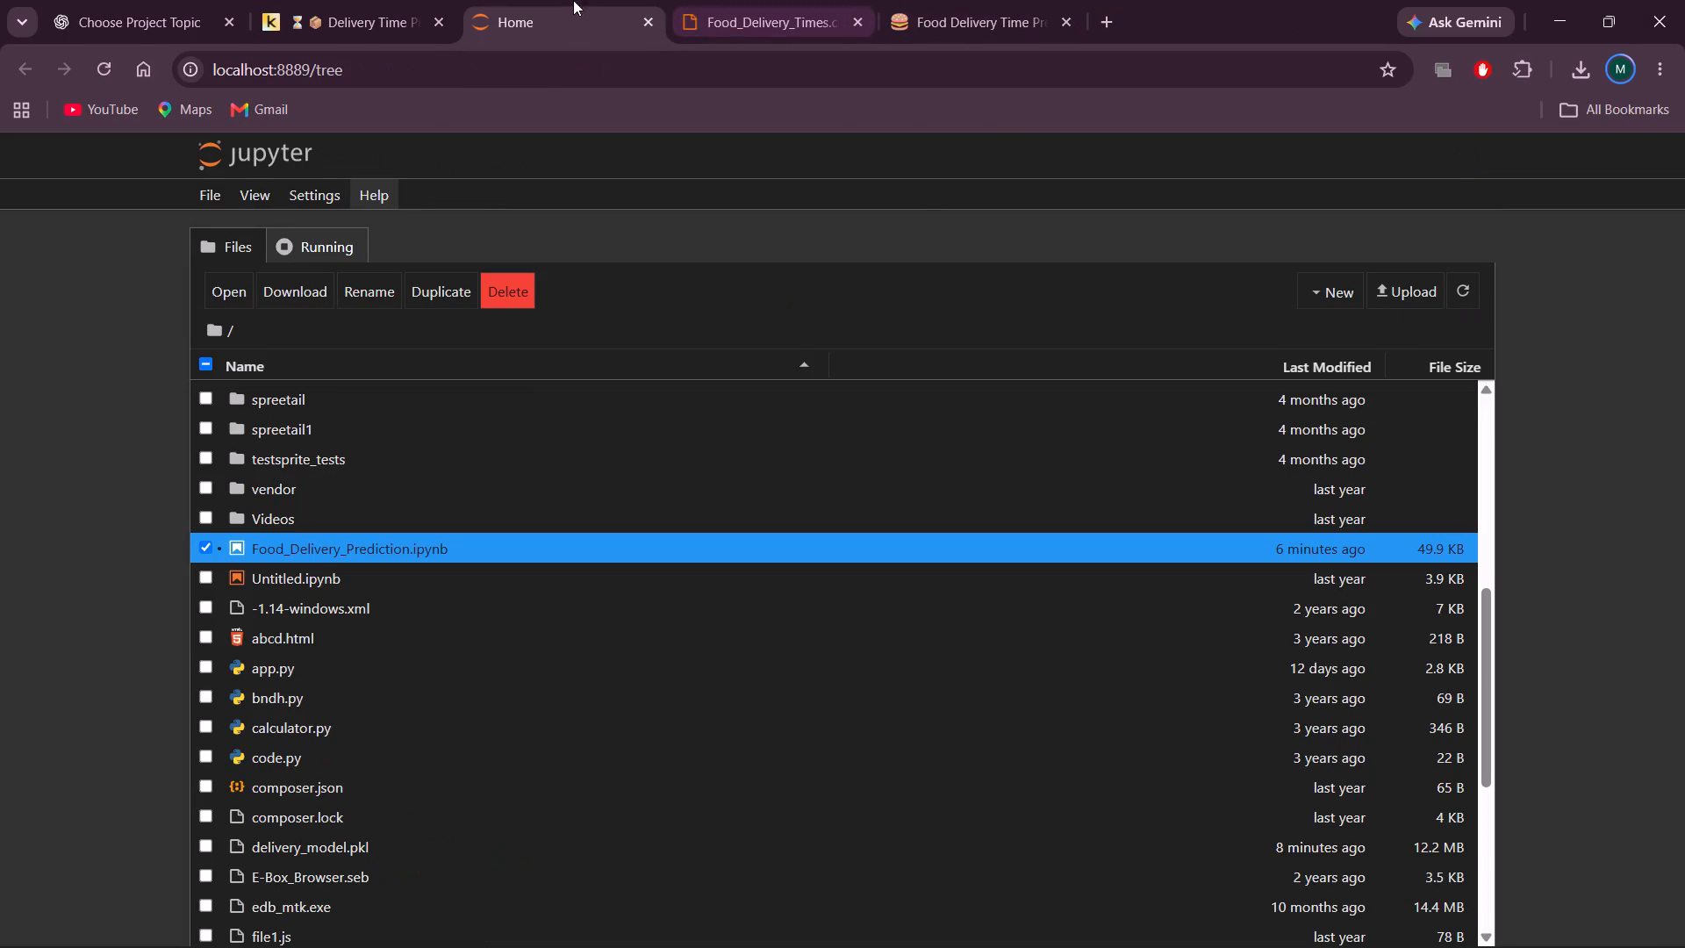
{"action": "double_click", "coordinate": [465, 537]}
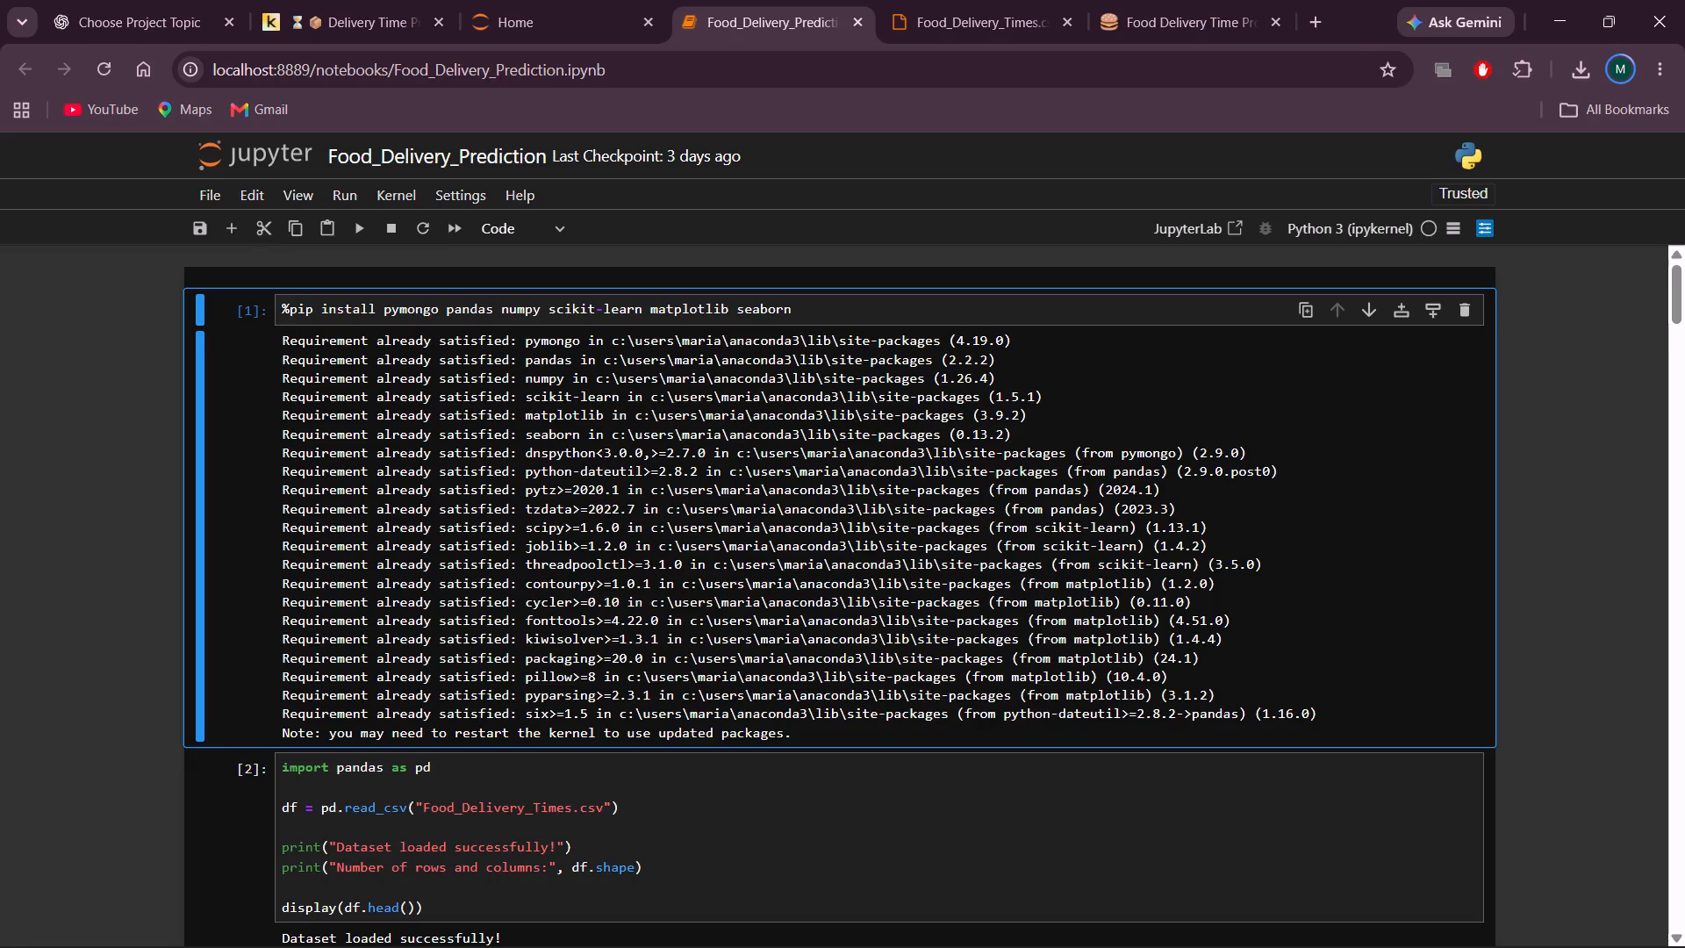
Look through the notebook from the first cell to the final Streamlit launch cell and back to the beginning.
{"action": "scroll", "coordinate": [587, 541], "scroll_direction": "down", "scroll_amount": 14}
{"action": "scroll", "coordinate": [587, 541], "scroll_direction": "down", "scroll_amount": 18}
{"action": "scroll", "coordinate": [587, 541], "scroll_direction": "down", "scroll_amount": 12}
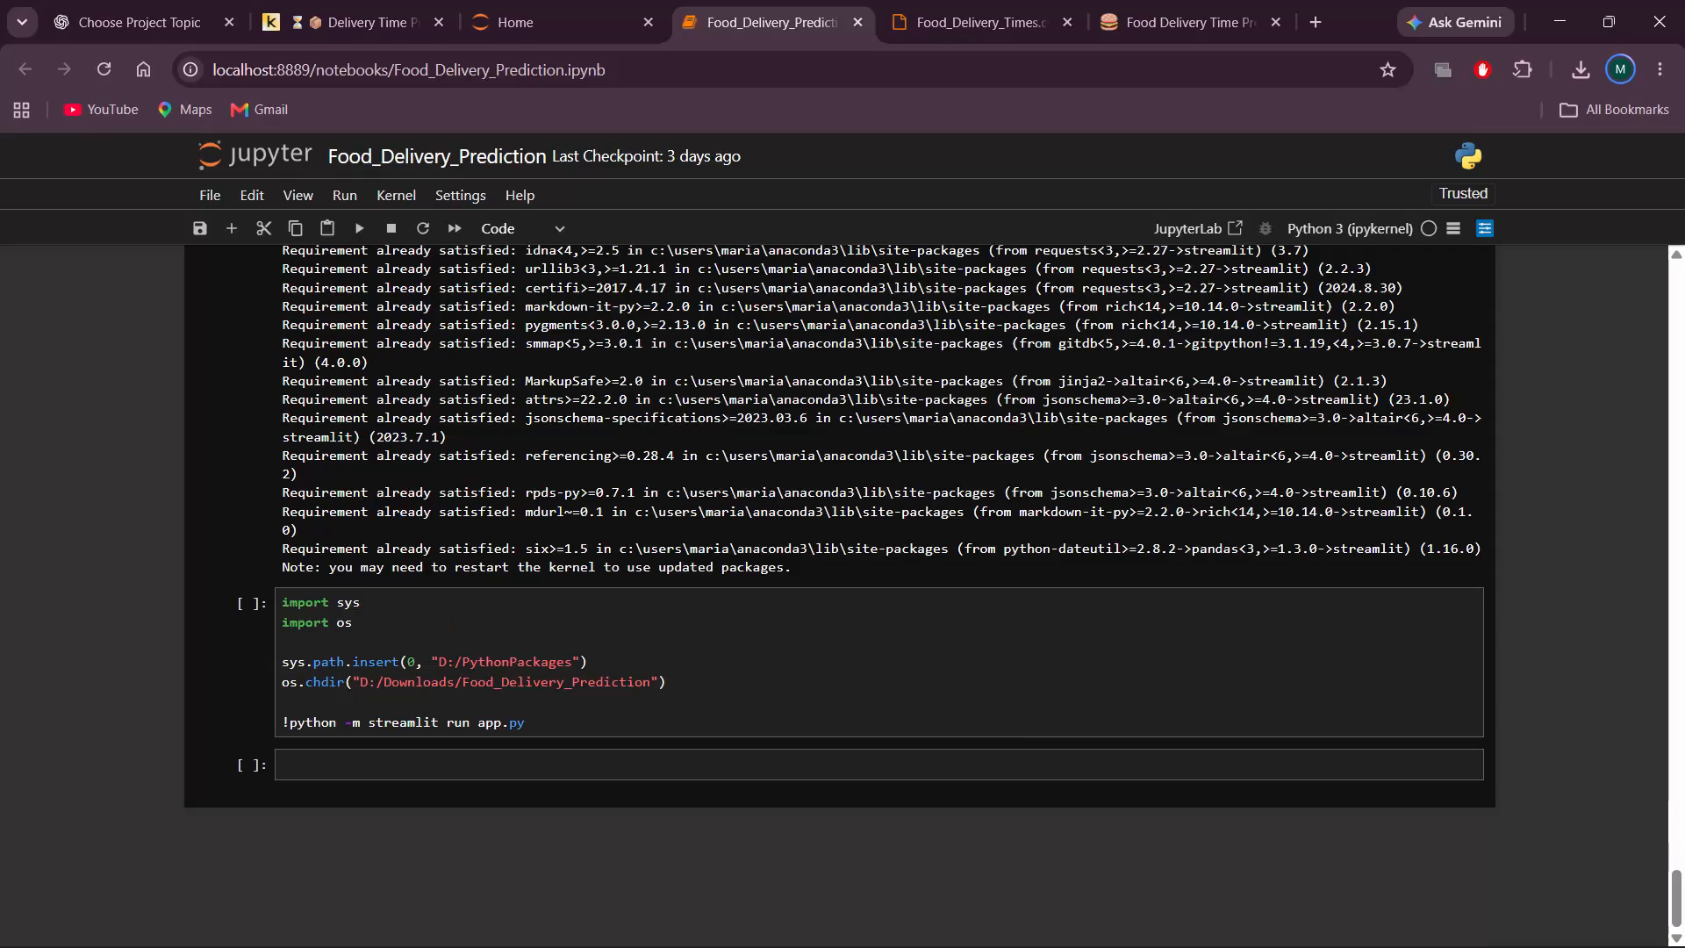
{"action": "scroll", "coordinate": [587, 541], "scroll_direction": "up", "scroll_amount": 3}
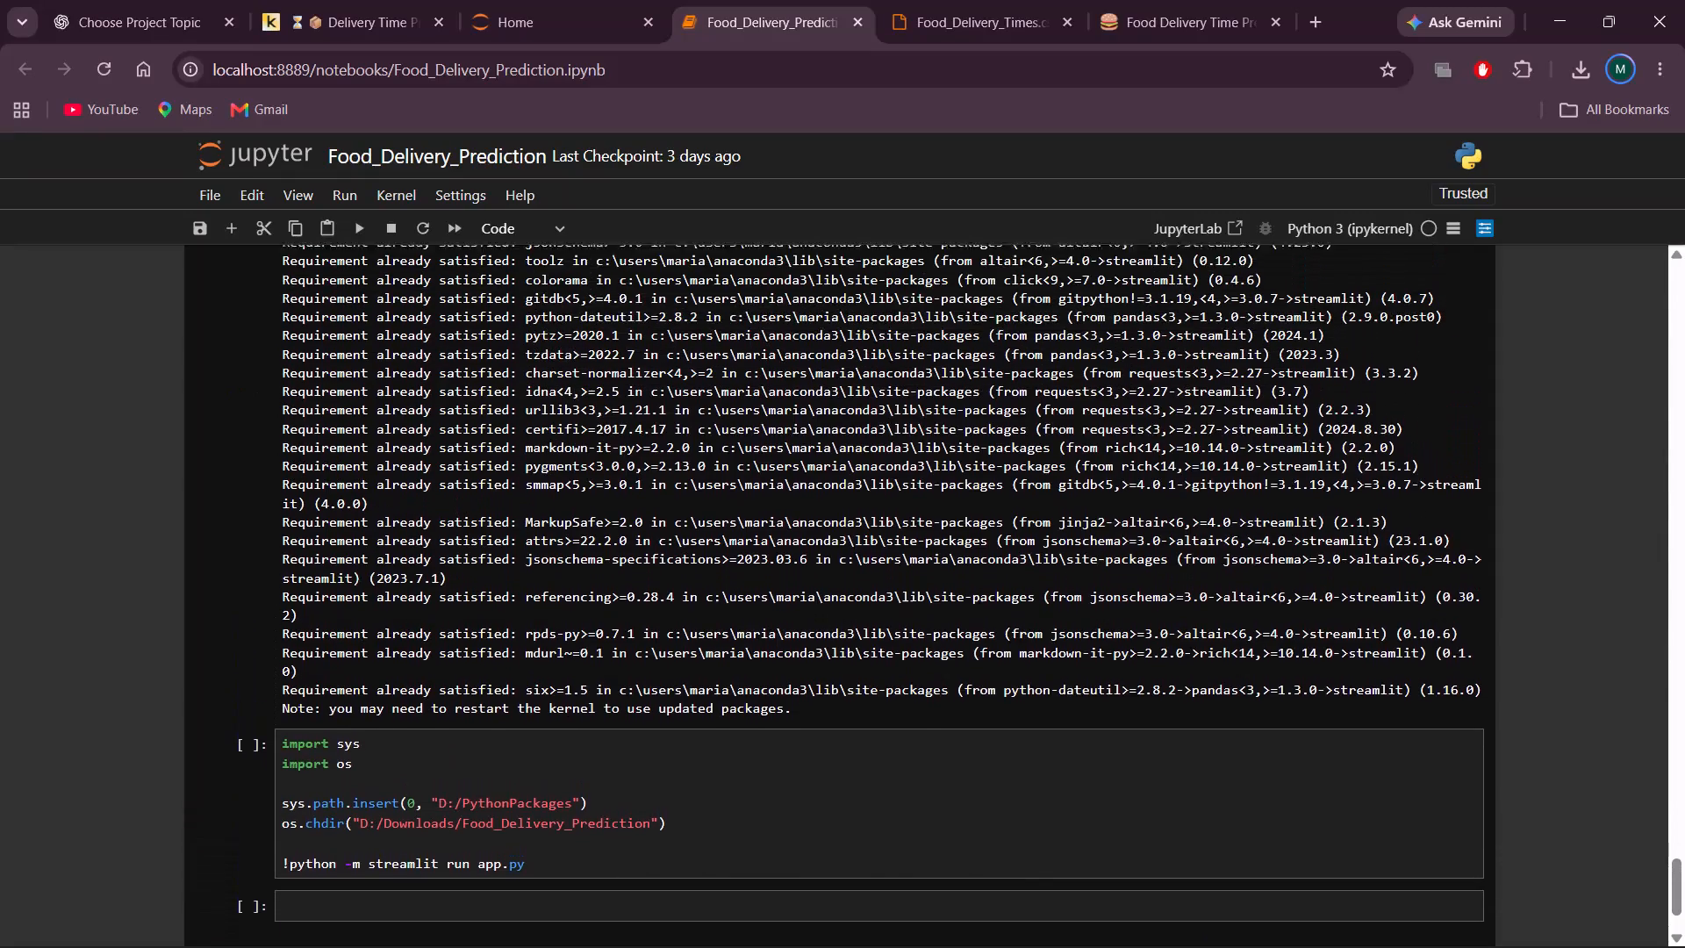
{"action": "scroll", "coordinate": [587, 541], "scroll_direction": "up", "scroll_amount": 18}
{"action": "scroll", "coordinate": [587, 541], "scroll_direction": "up", "scroll_amount": 7}
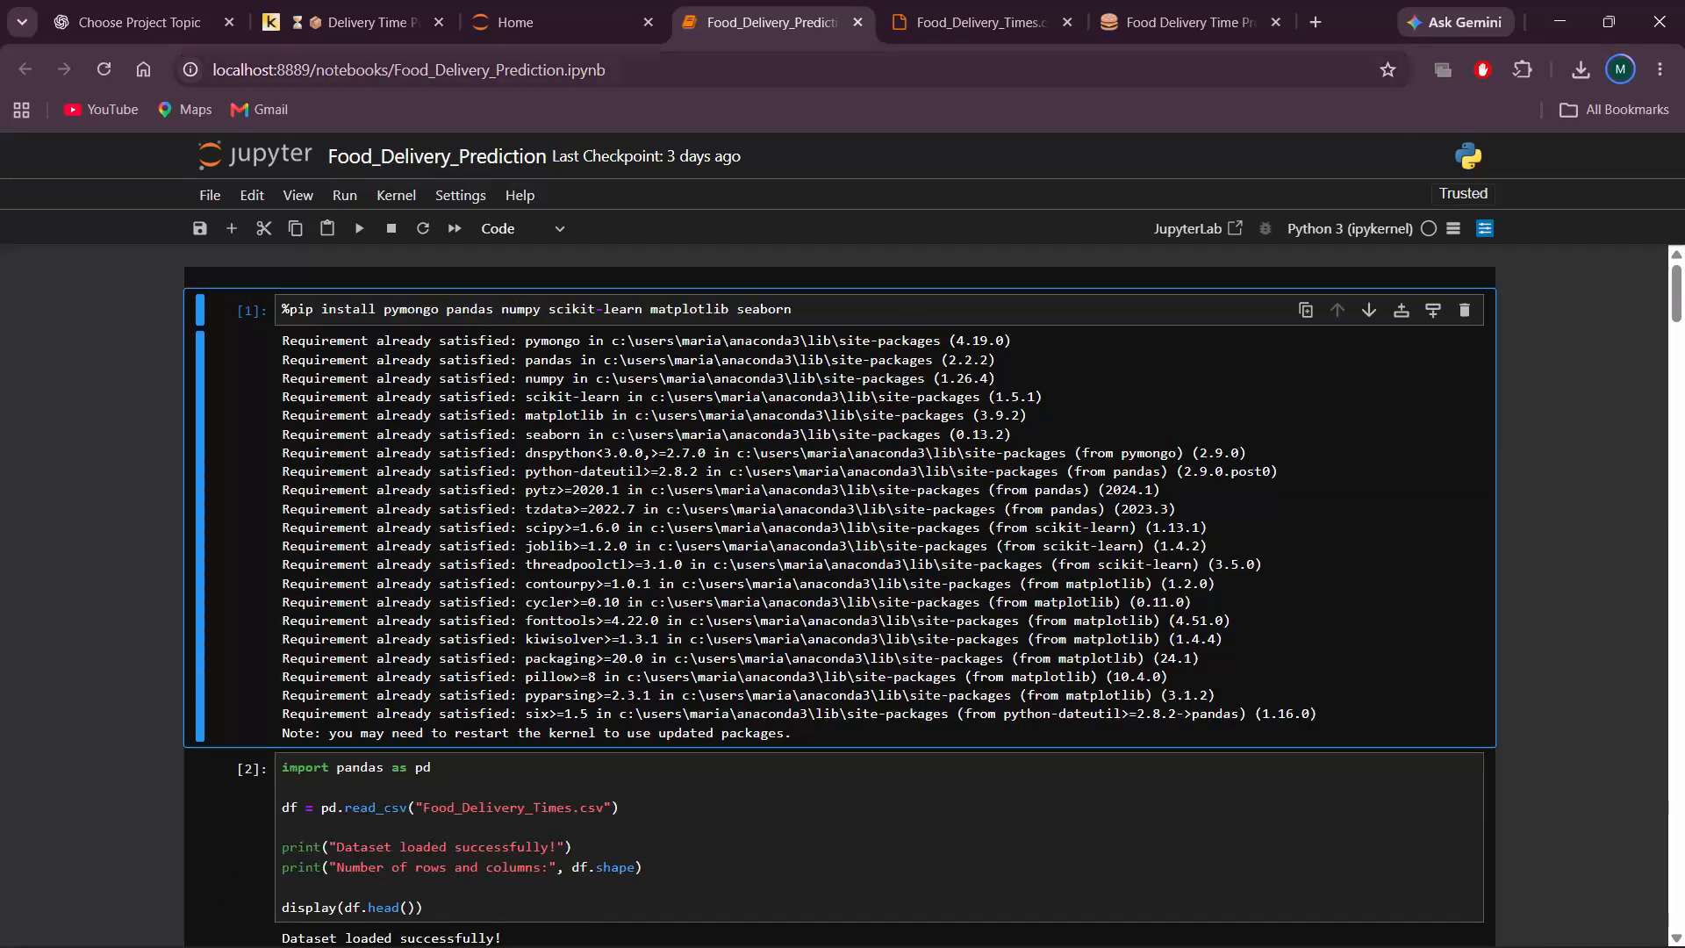
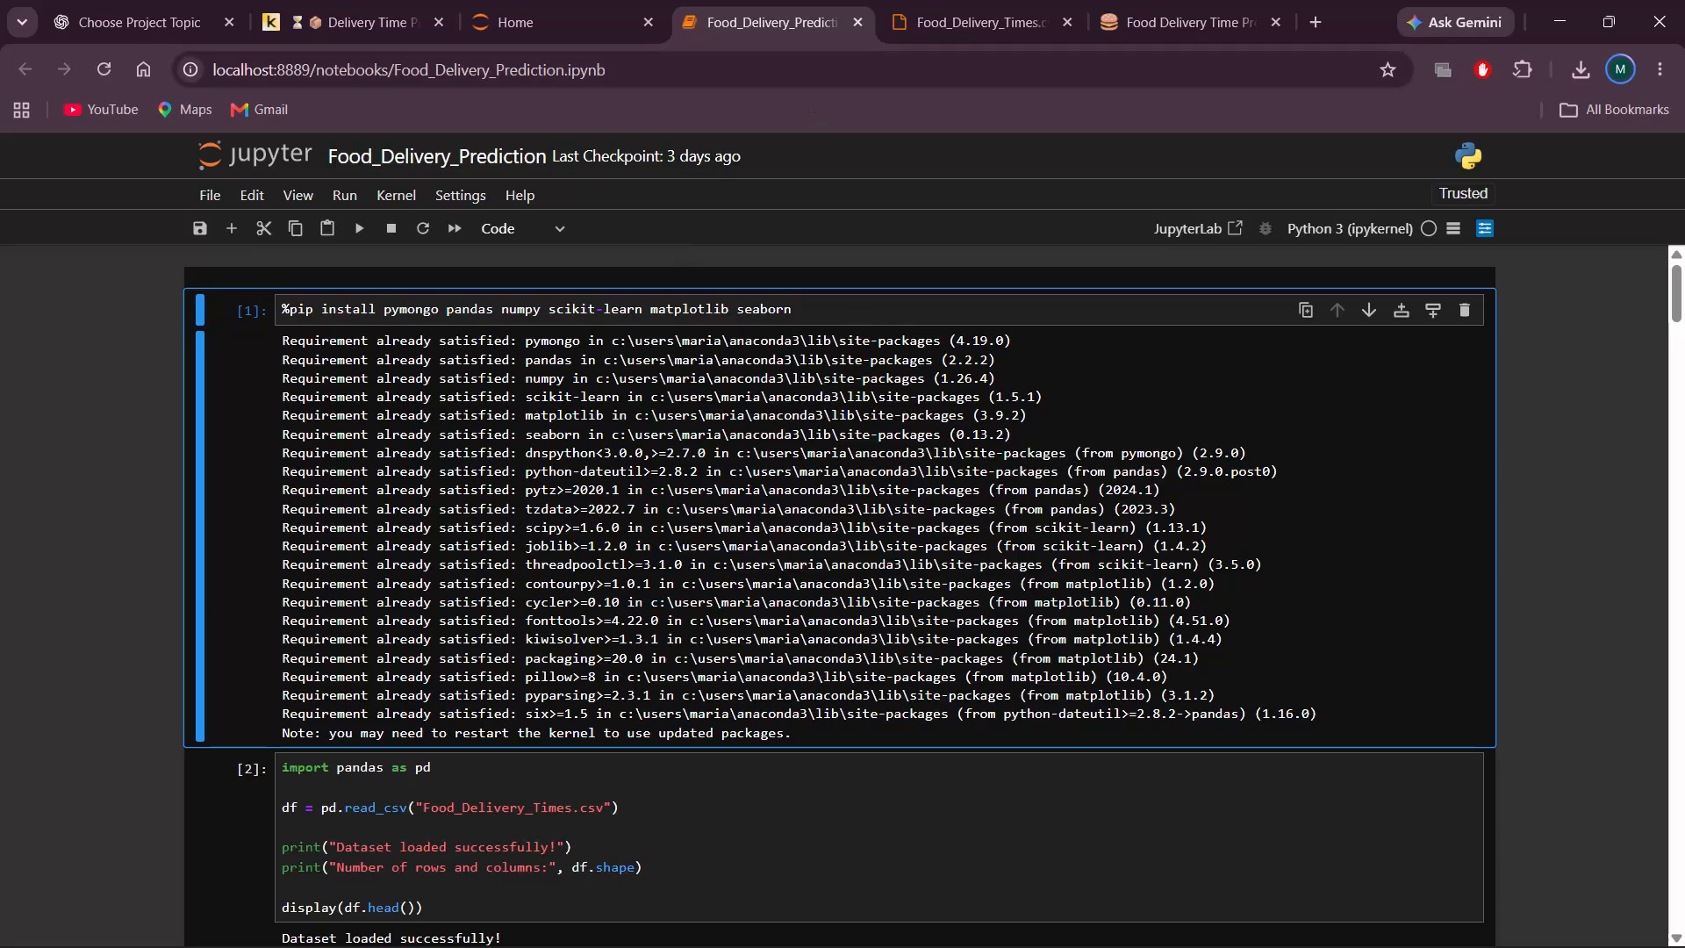
Open the recent Cinema_Buddy_Project_Report from File Explorer, look through its cover and opening sections, and close it.
{"action": "left_click", "coordinate": [763, 923]}
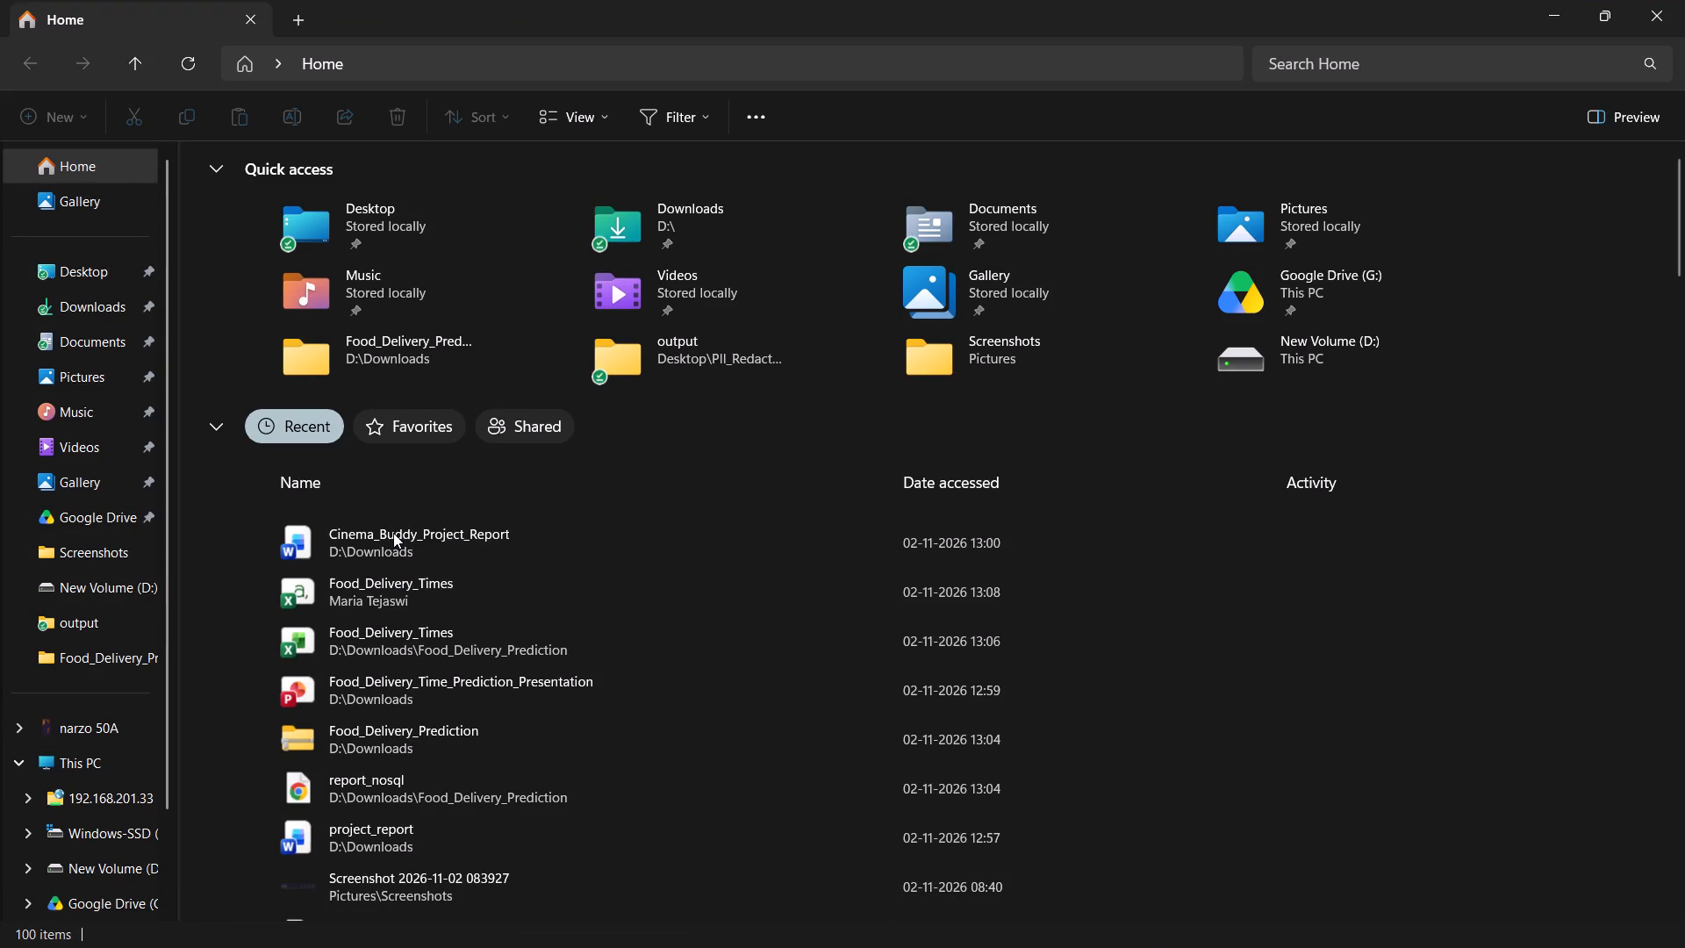
{"action": "double_click", "coordinate": [393, 533]}
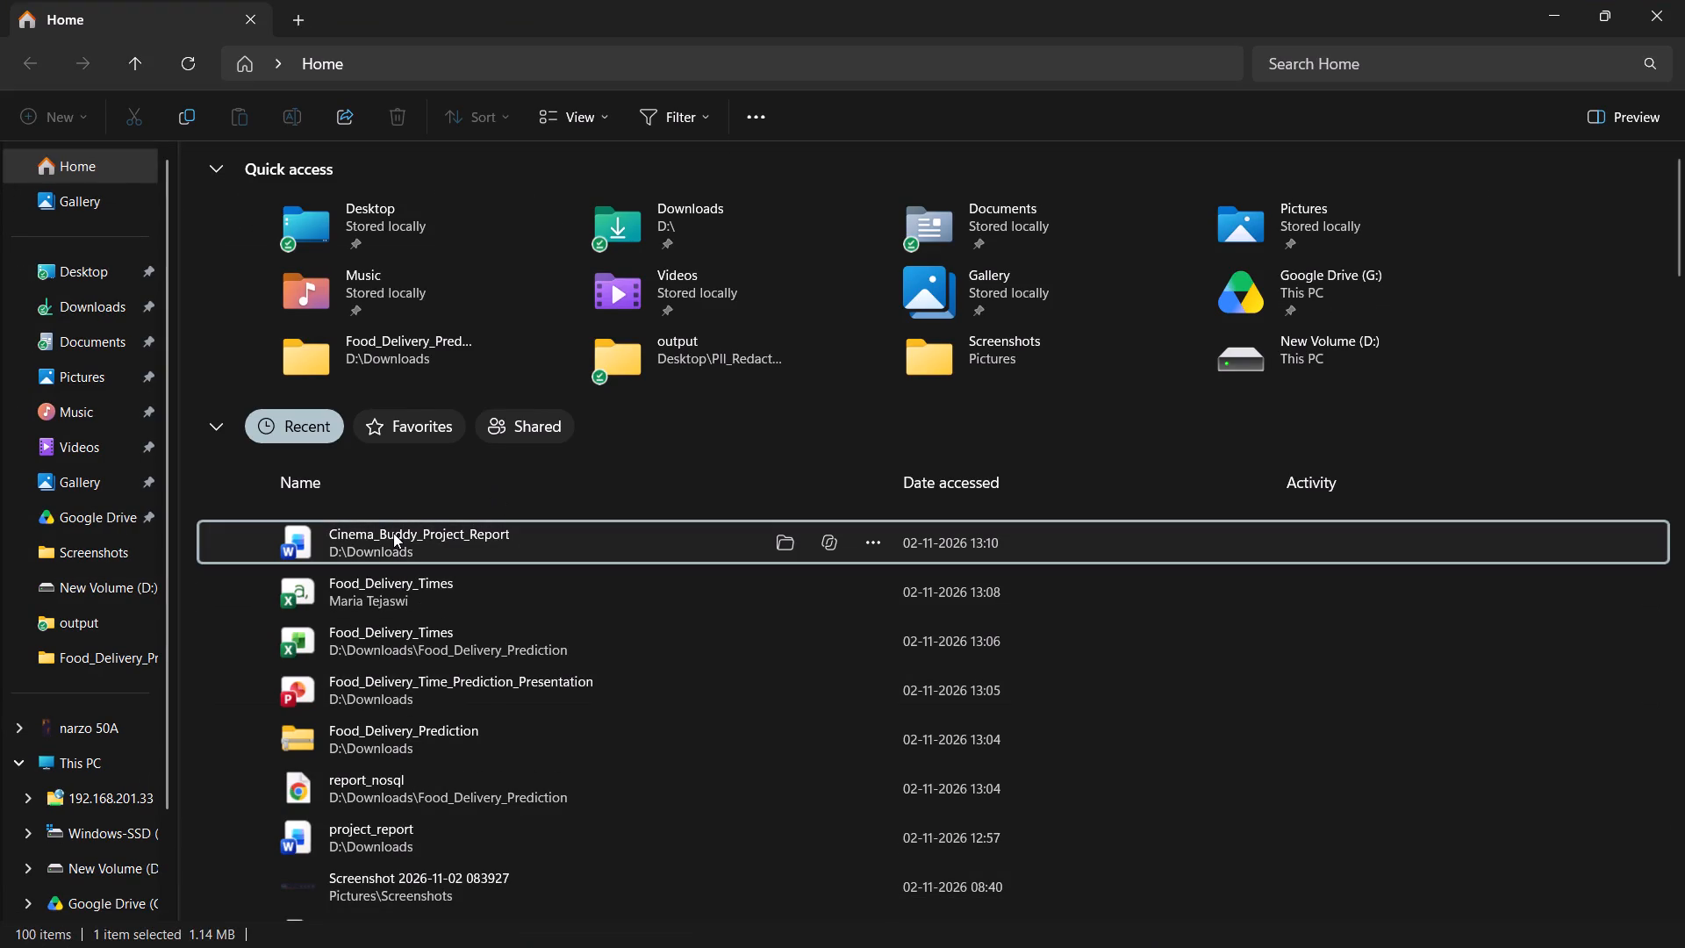
{"action": "double_click", "coordinate": [393, 533]}
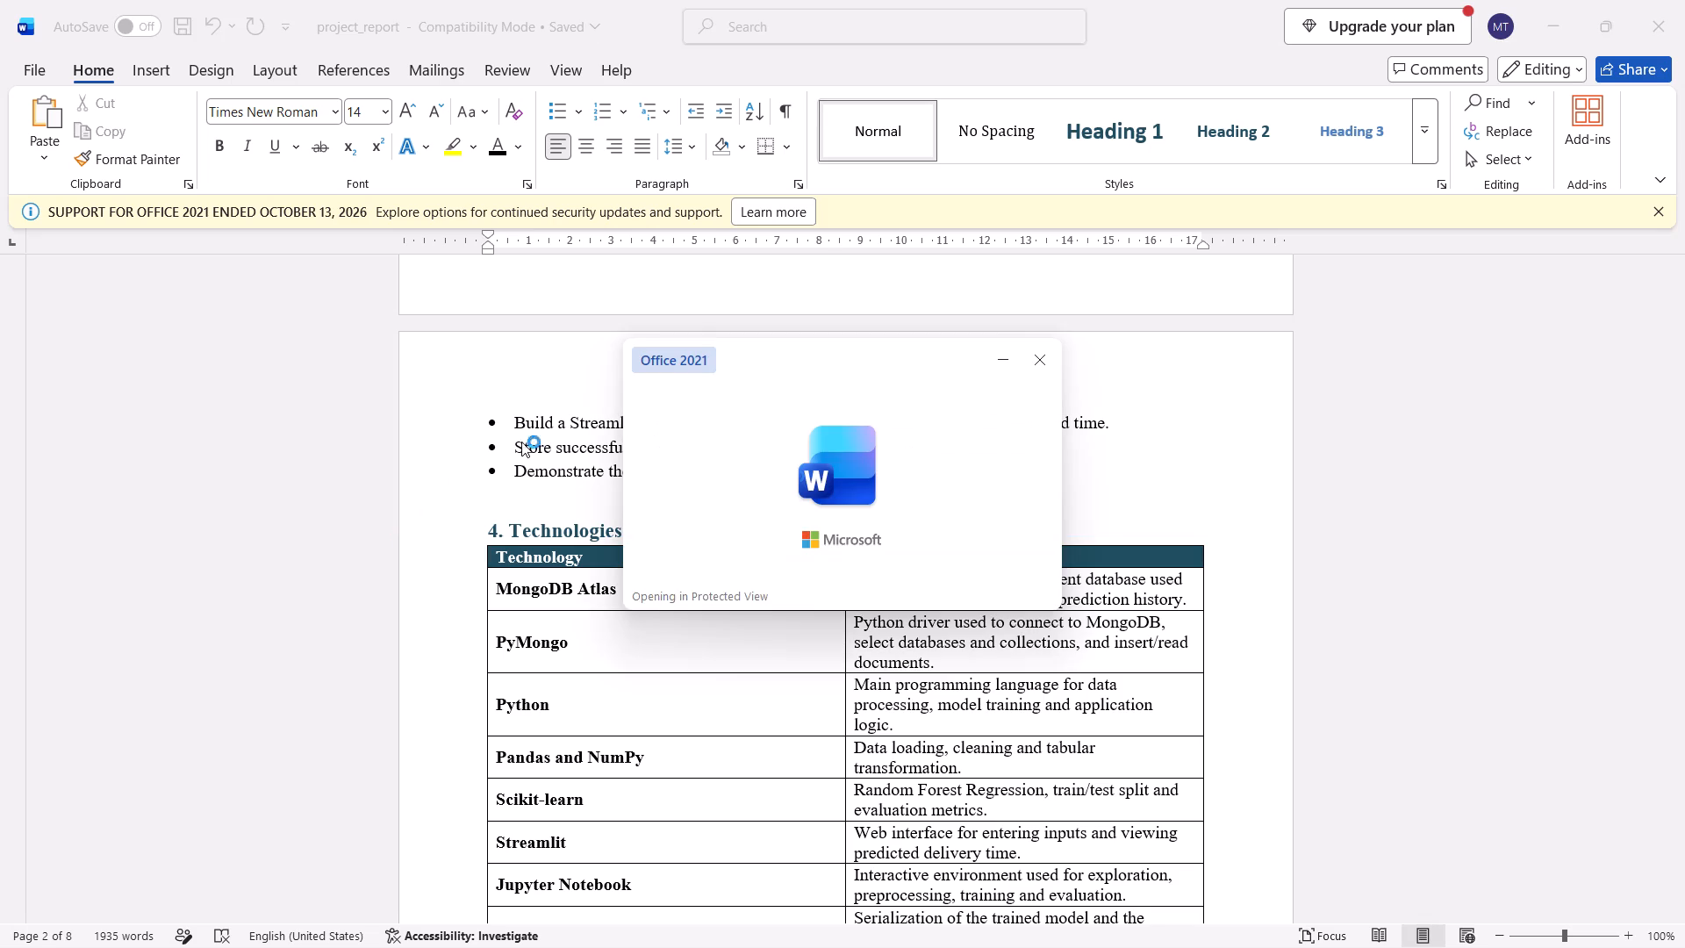
{"action": "scroll", "coordinate": [911, 573], "scroll_direction": "down", "scroll_amount": 6}
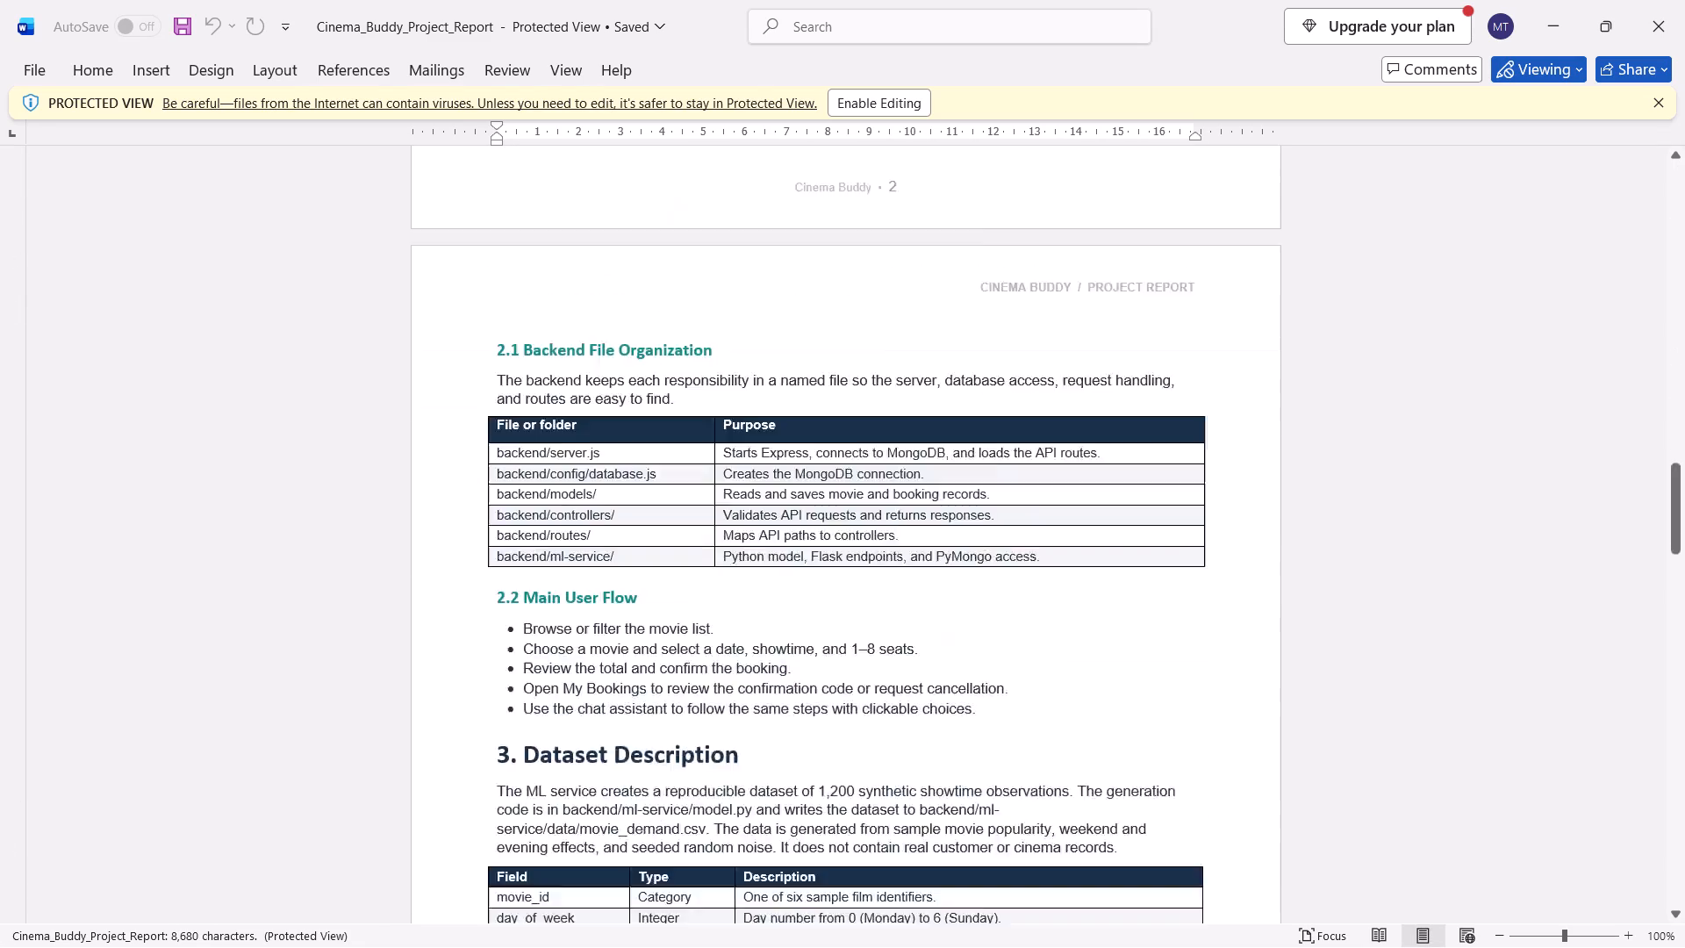
{"action": "scroll", "coordinate": [911, 573], "scroll_direction": "up", "scroll_amount": 5}
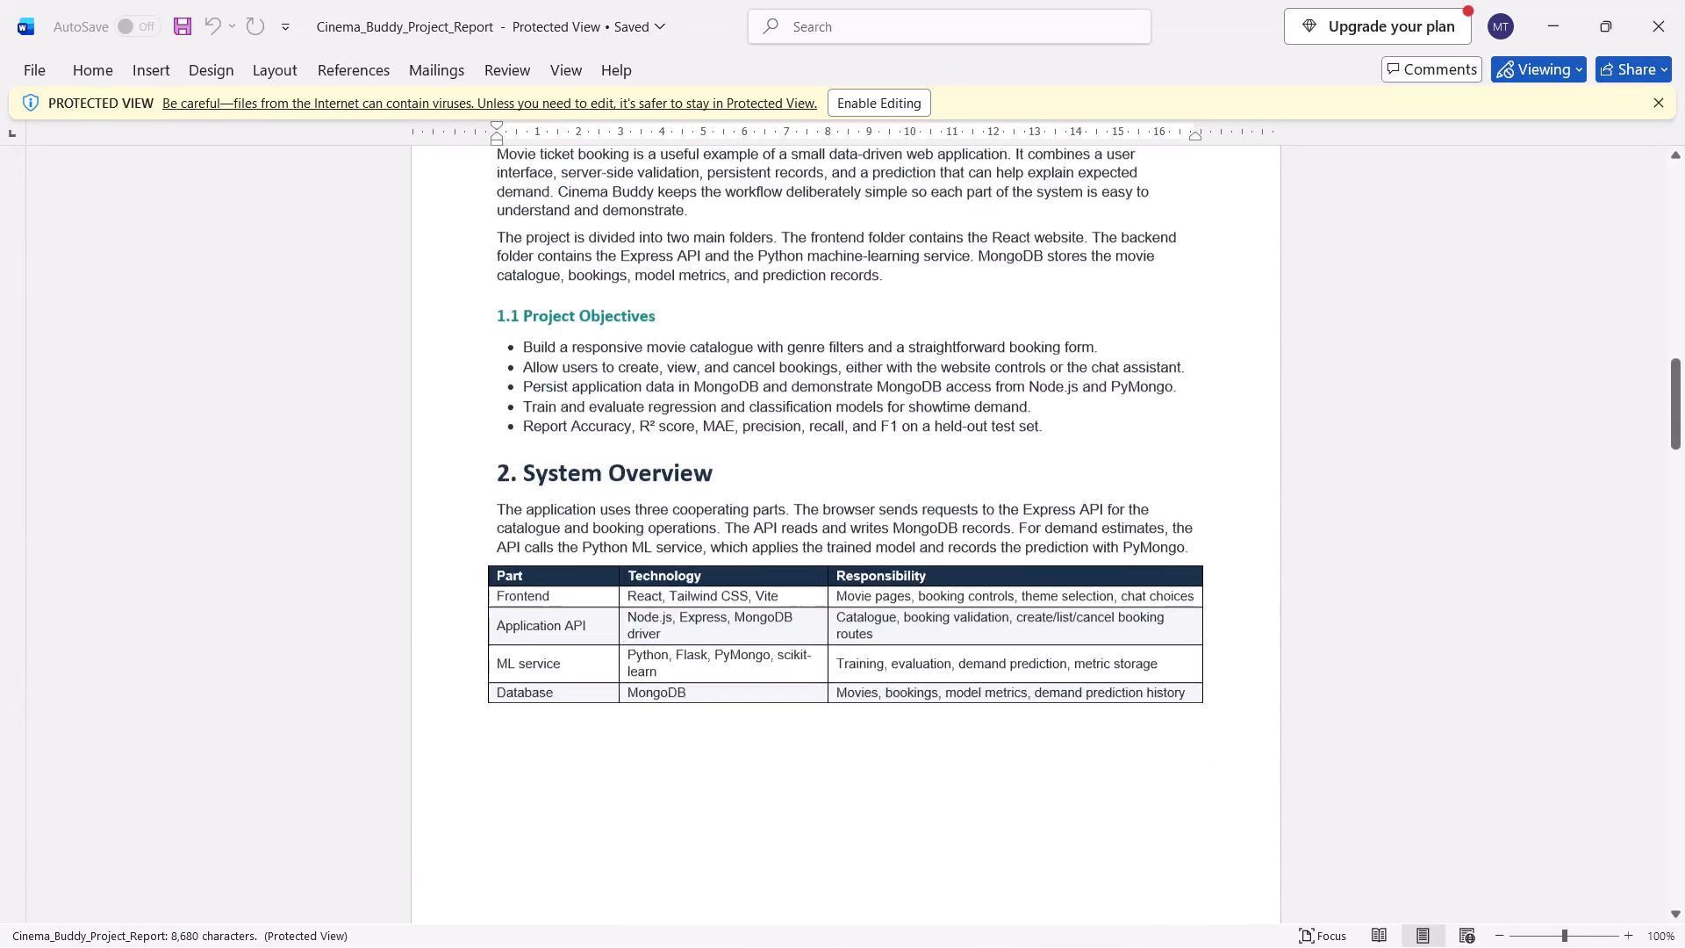
{"action": "scroll", "coordinate": [911, 573], "scroll_direction": "up", "scroll_amount": 1}
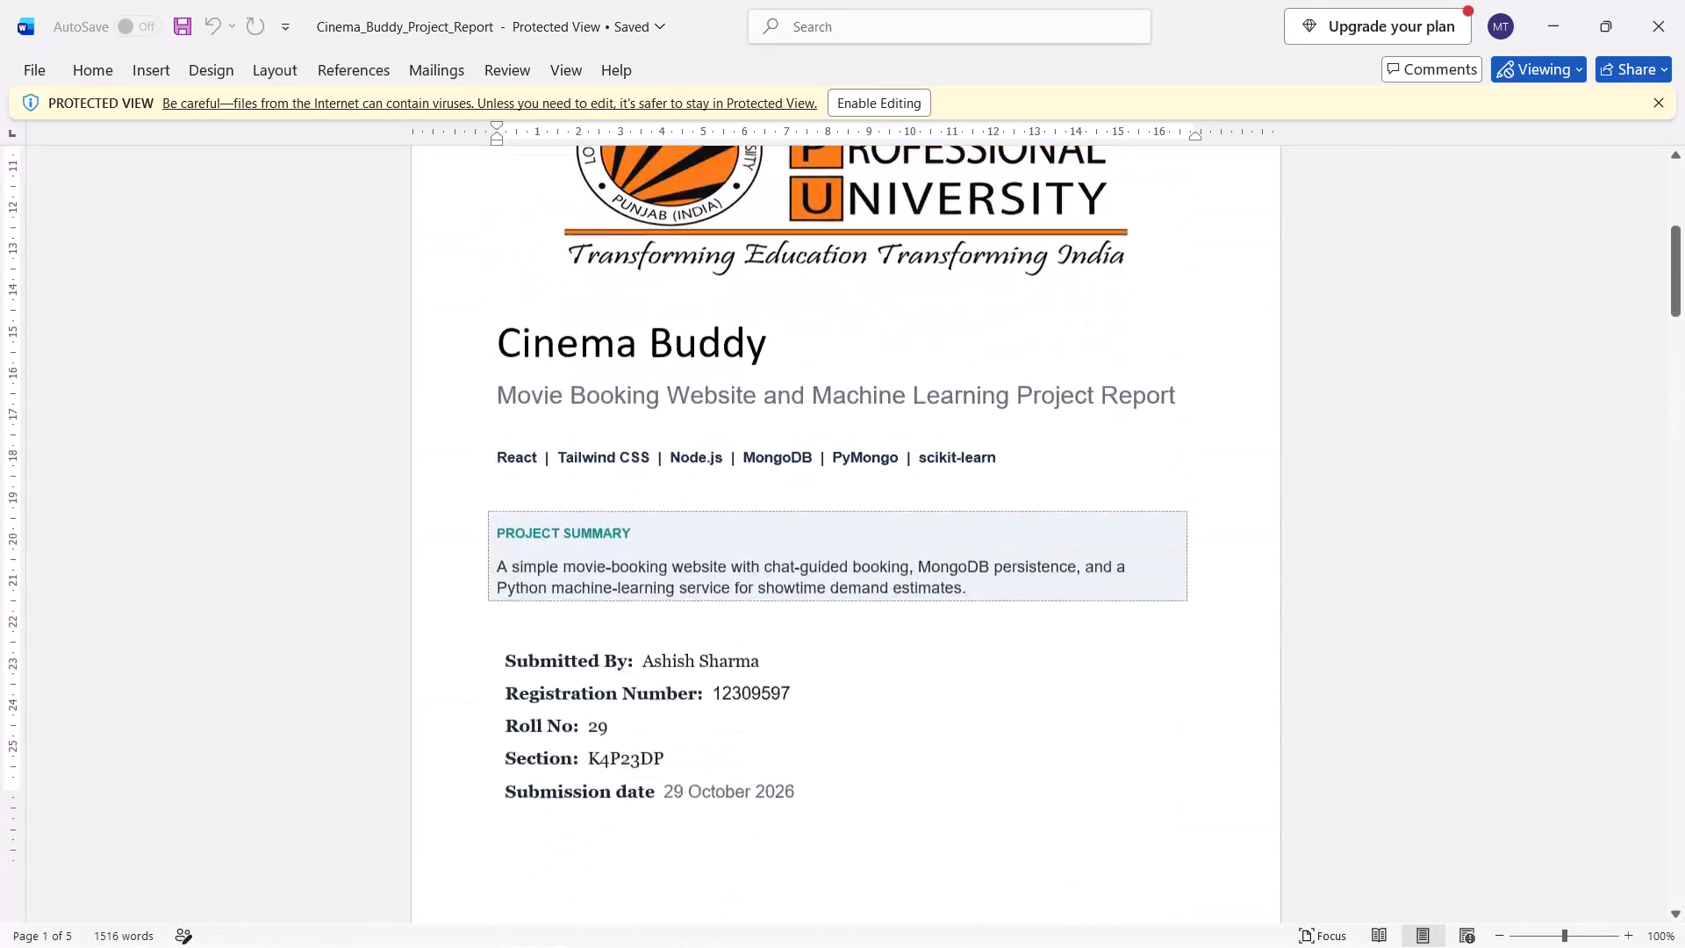
{"action": "scroll", "coordinate": [911, 573], "scroll_direction": "up", "scroll_amount": 1}
{"action": "scroll", "coordinate": [911, 573], "scroll_direction": "down", "scroll_amount": 1}
{"action": "scroll", "coordinate": [911, 573], "scroll_direction": "up", "scroll_amount": 14}
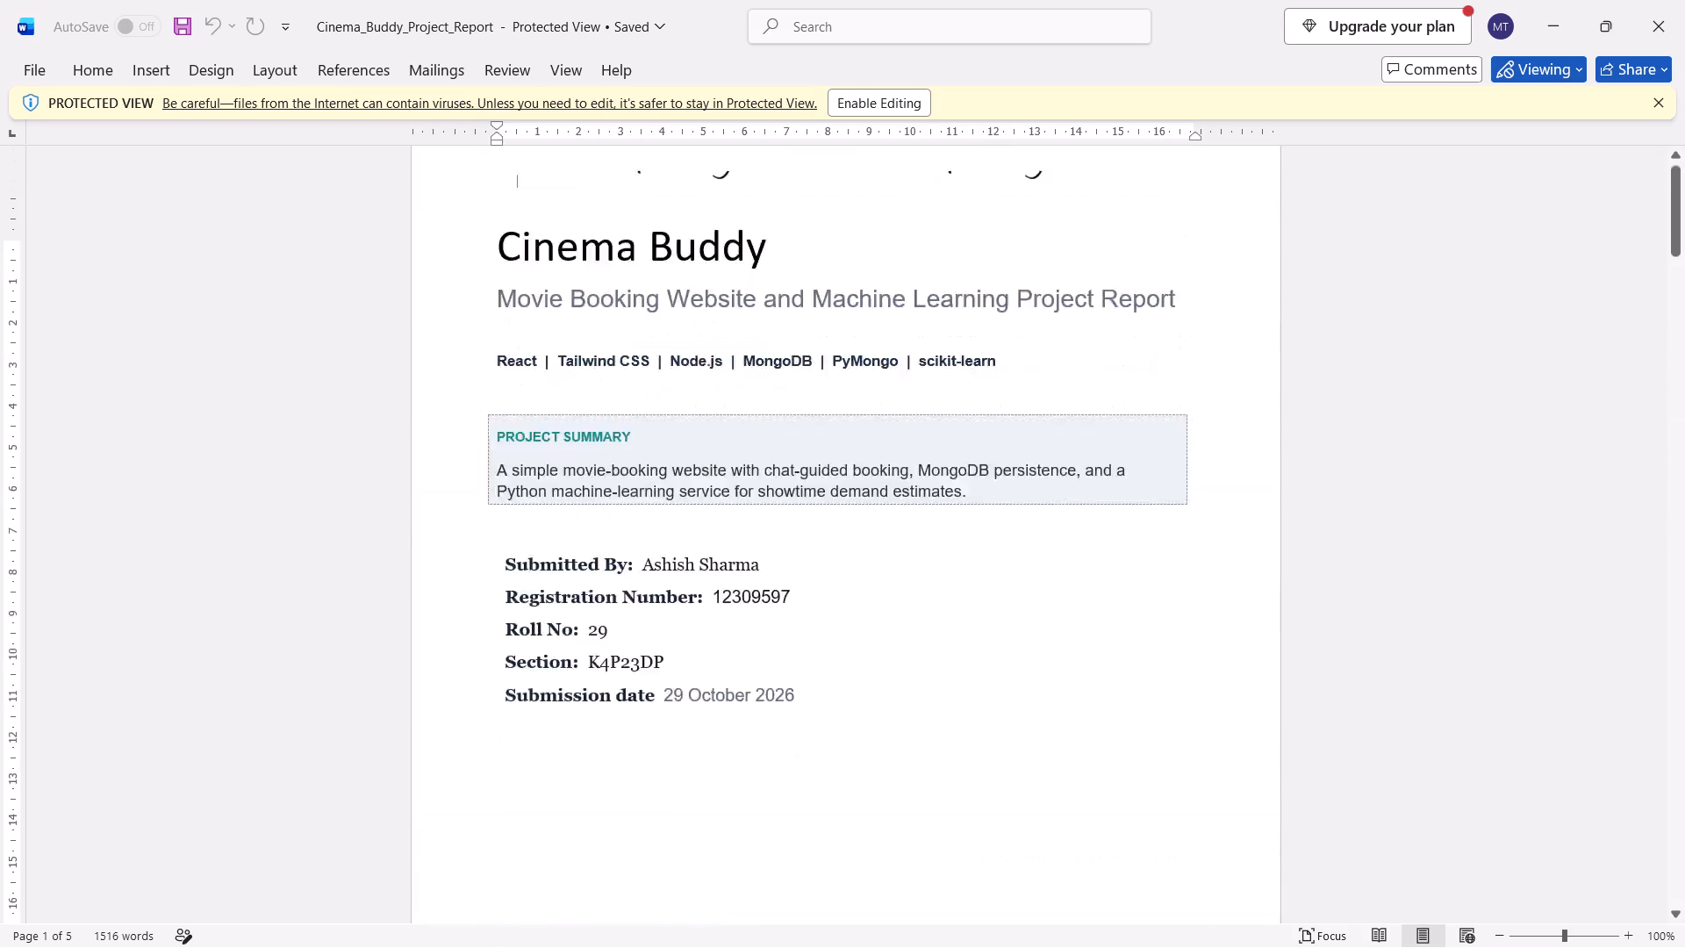
{"action": "scroll", "coordinate": [911, 573], "scroll_direction": "up", "scroll_amount": 2}
{"action": "left_click", "coordinate": [1656, 0]}
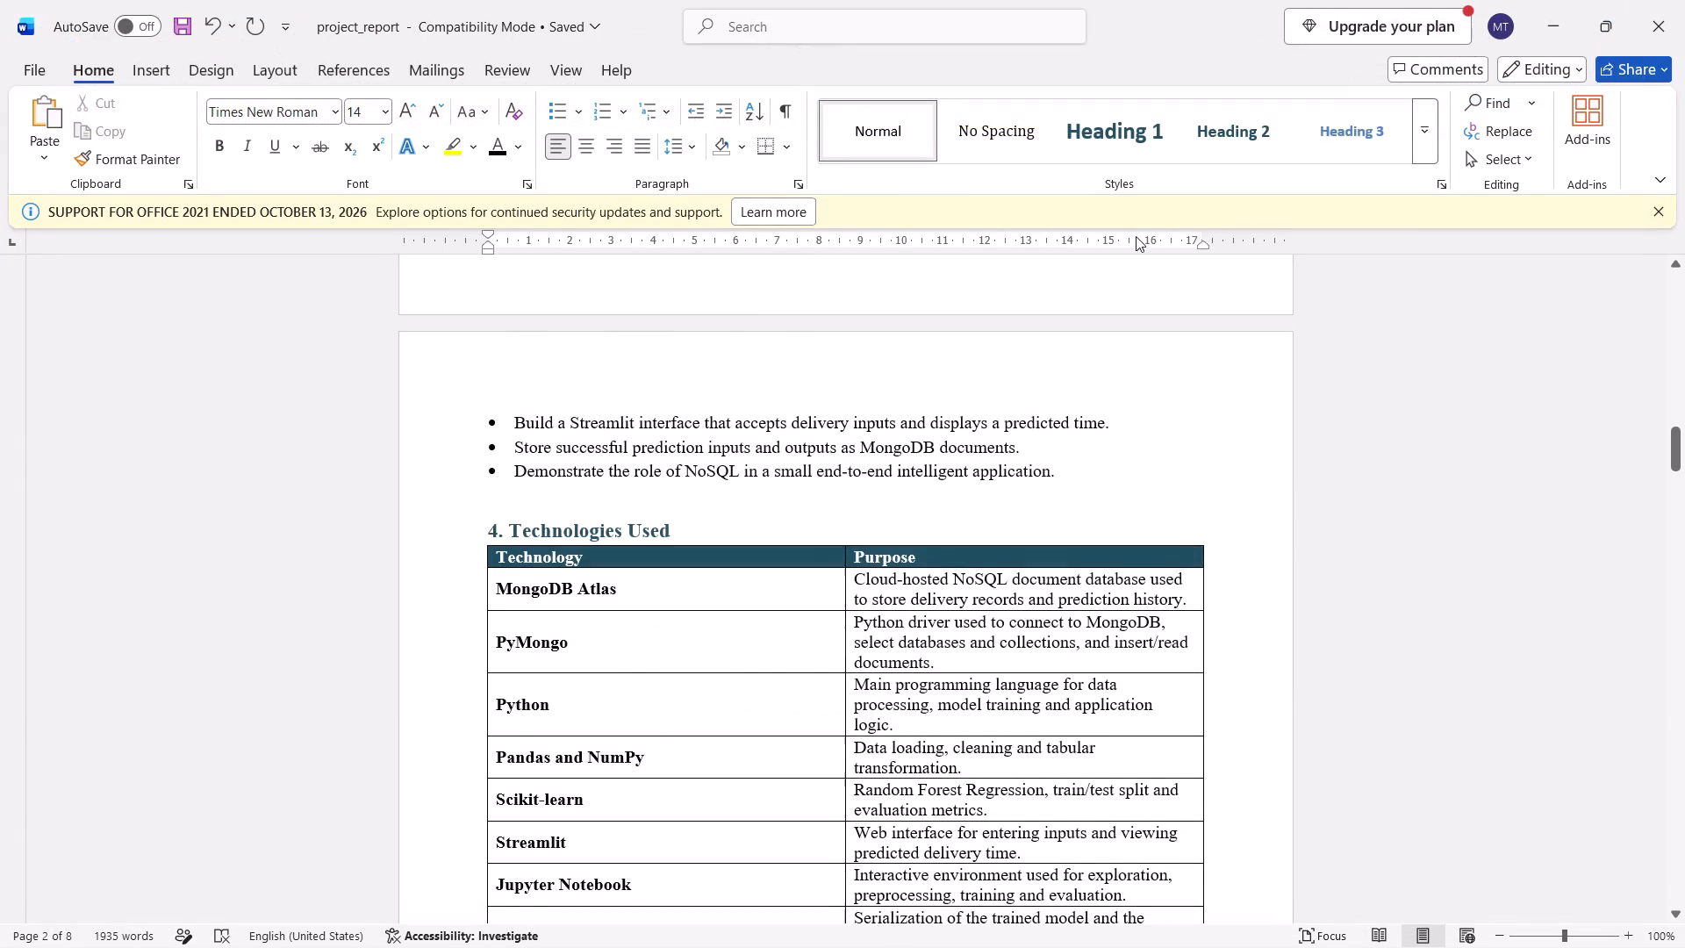
Check the opening pages of project_report, switch to the ChatGPT conversation in Chrome and tell it the report has no table of content.
{"action": "scroll", "coordinate": [923, 421], "scroll_direction": "up", "scroll_amount": 9}
{"action": "scroll", "coordinate": [923, 421], "scroll_direction": "down", "scroll_amount": 1}
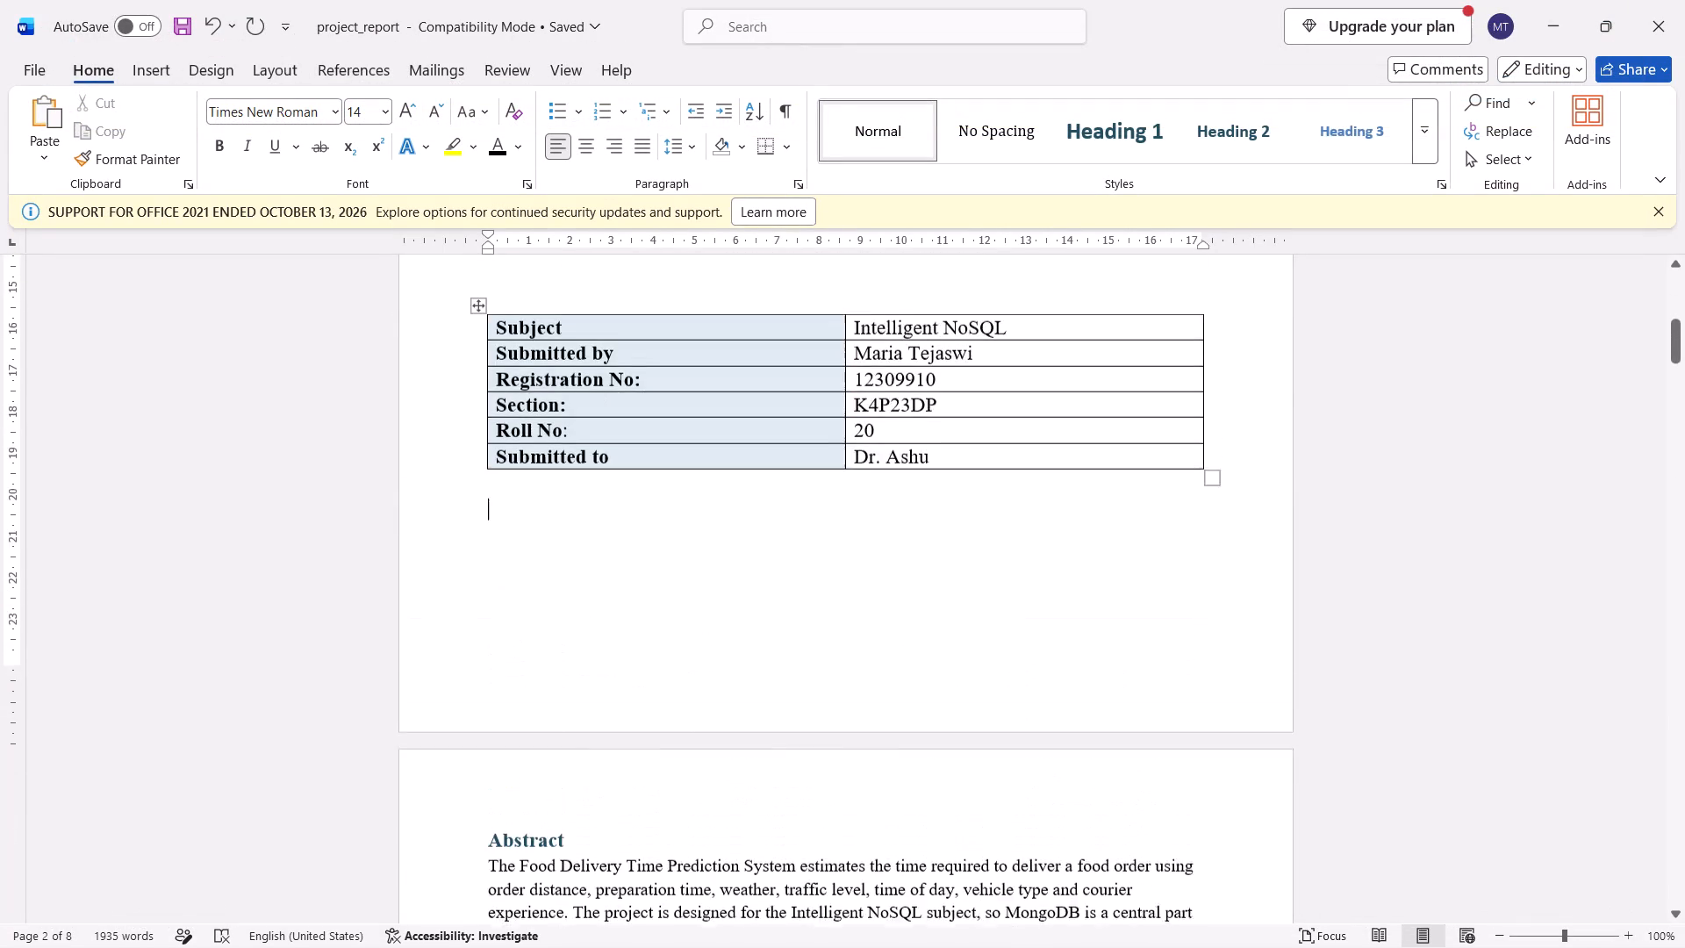
{"action": "scroll", "coordinate": [923, 421], "scroll_direction": "down", "scroll_amount": 2}
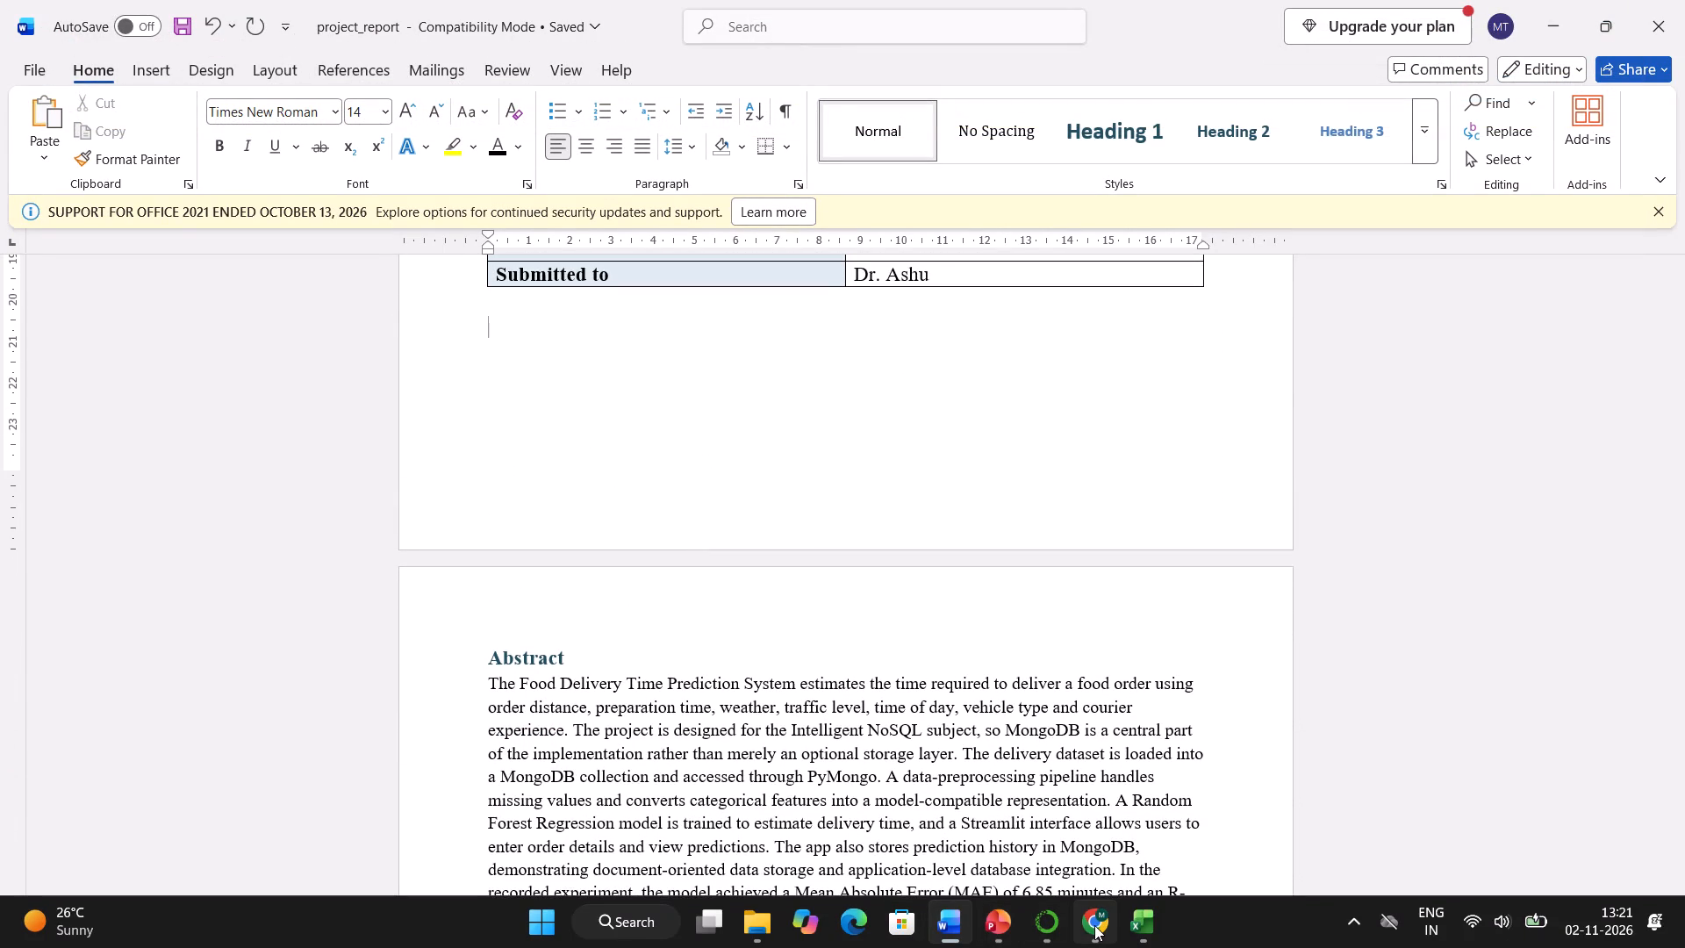
{"action": "left_click", "coordinate": [1094, 925]}
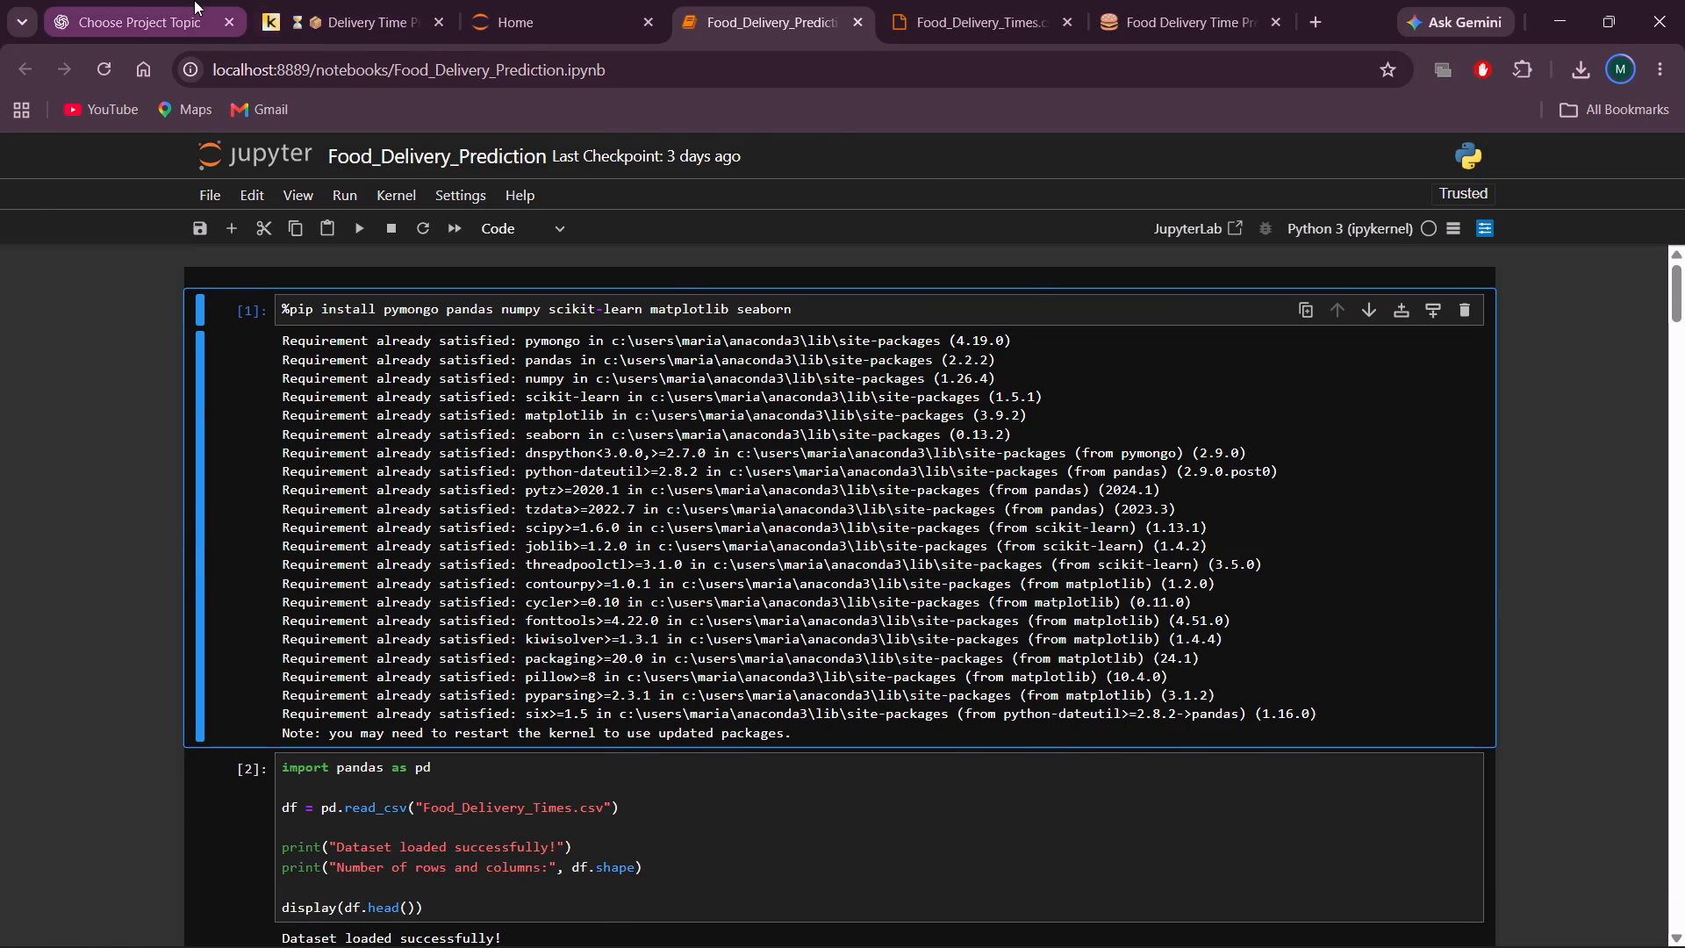
{"action": "left_click", "coordinate": [194, 0]}
{"action": "type", "text": "in pu"}
{"action": "key", "text": "BackSpace"}
{"action": "key", "text": "BackSpace"}
{"action": "type", "text": "our report there is no"}
{"action": "key", "text": "space"}
{"action": "type", "text": "table to"}
{"action": "key", "text": "space"}
{"action": "key", "text": "BackSpace"}
{"action": "key", "text": "BackSpace"}
{"action": "key", "text": "BackSpace"}
{"action": "key", "text": "BackSpace"}
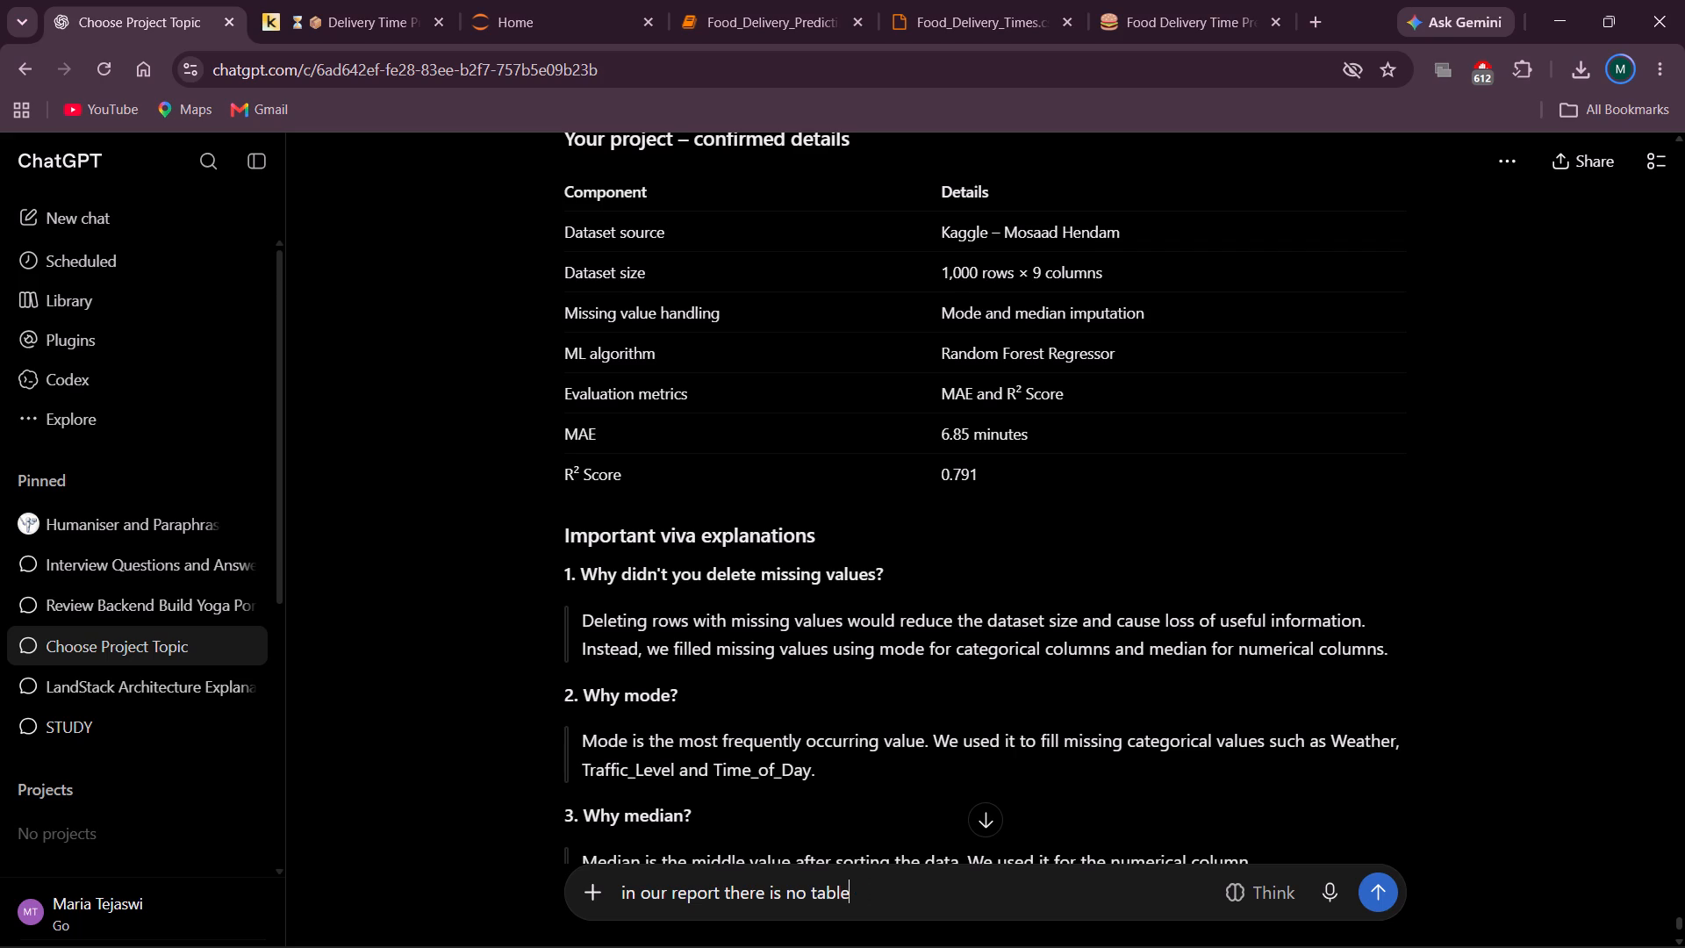
{"action": "key", "text": "space"}
{"action": "type", "text": "of content"}
{"action": "key", "text": "Return"}
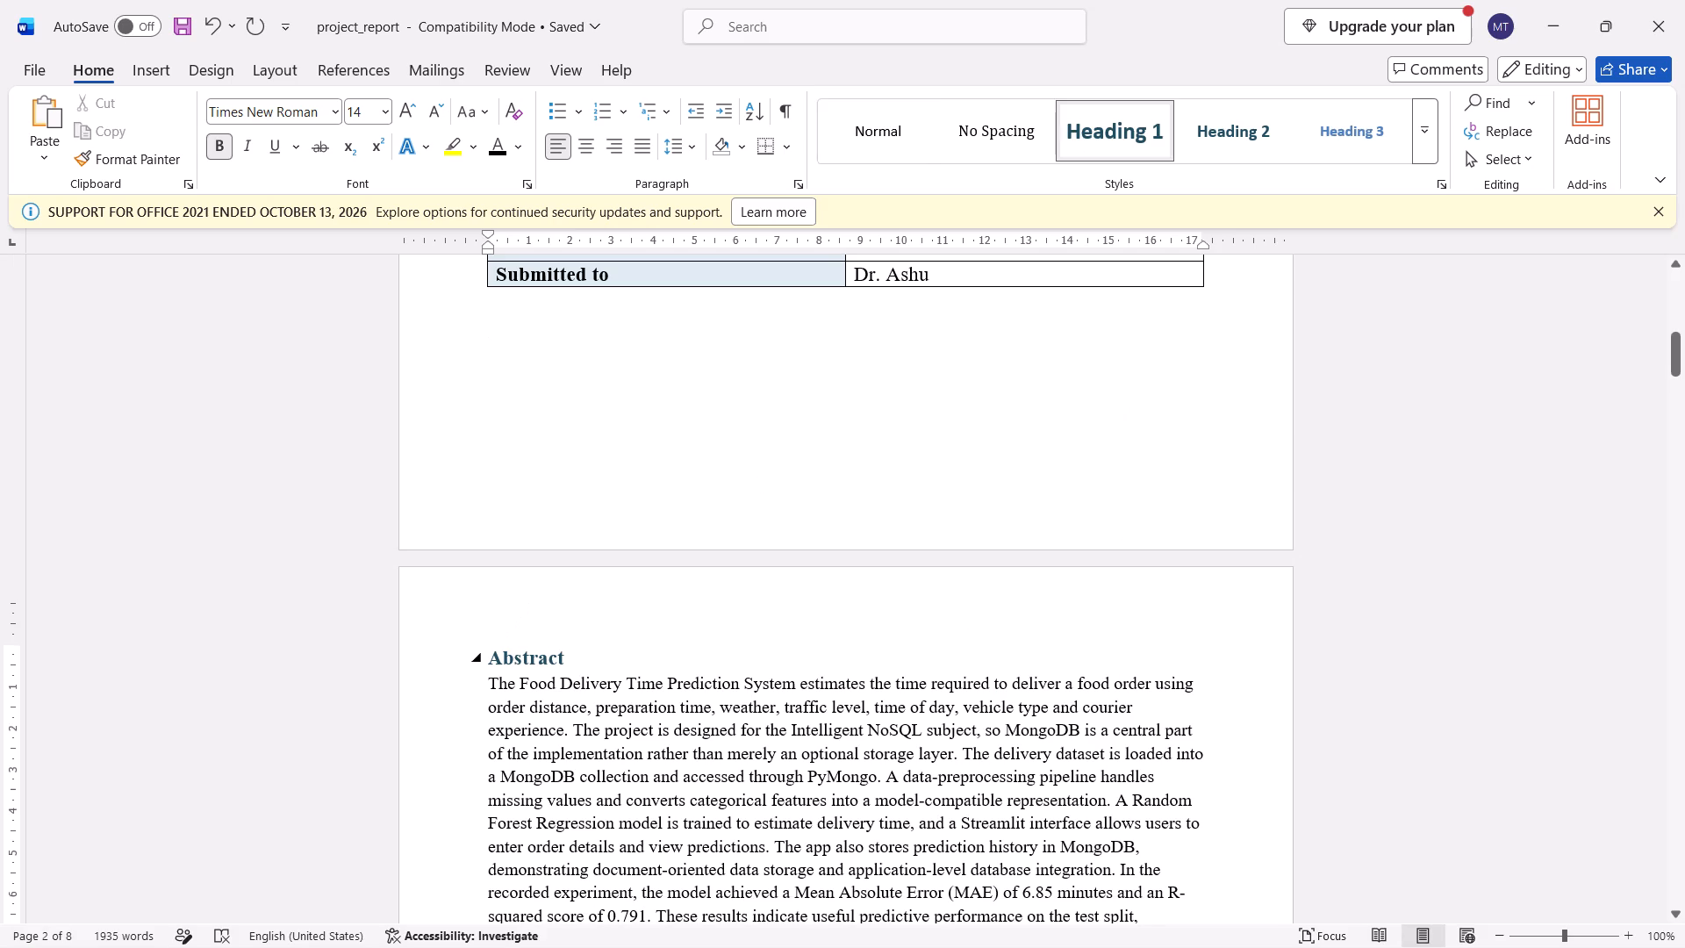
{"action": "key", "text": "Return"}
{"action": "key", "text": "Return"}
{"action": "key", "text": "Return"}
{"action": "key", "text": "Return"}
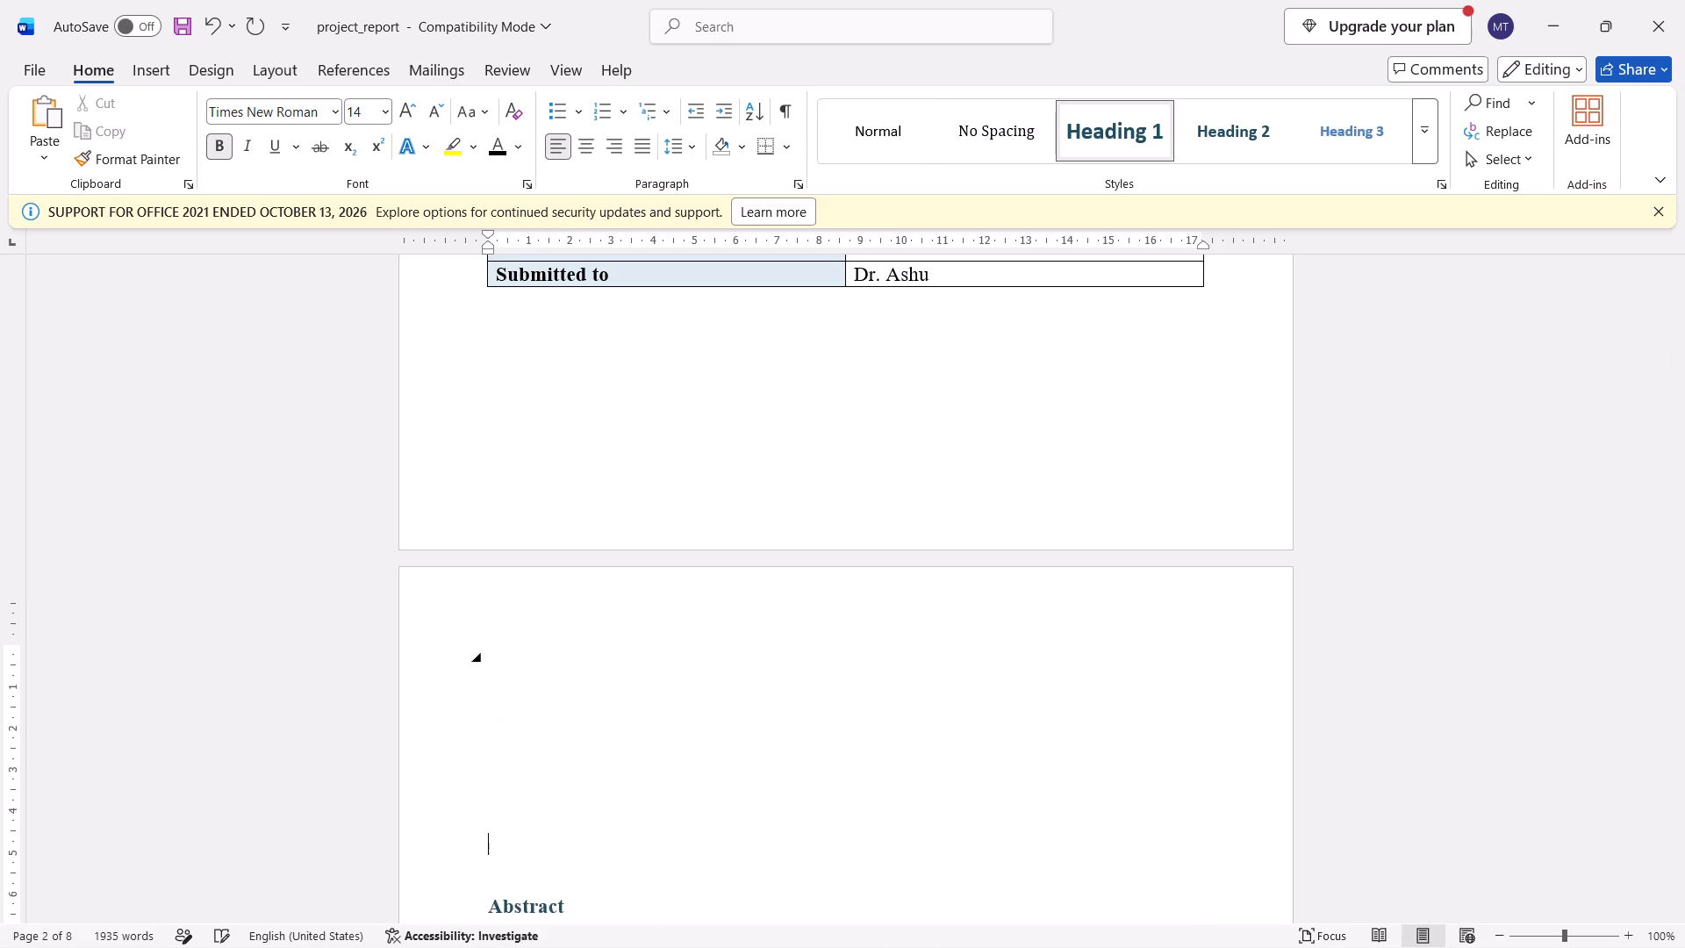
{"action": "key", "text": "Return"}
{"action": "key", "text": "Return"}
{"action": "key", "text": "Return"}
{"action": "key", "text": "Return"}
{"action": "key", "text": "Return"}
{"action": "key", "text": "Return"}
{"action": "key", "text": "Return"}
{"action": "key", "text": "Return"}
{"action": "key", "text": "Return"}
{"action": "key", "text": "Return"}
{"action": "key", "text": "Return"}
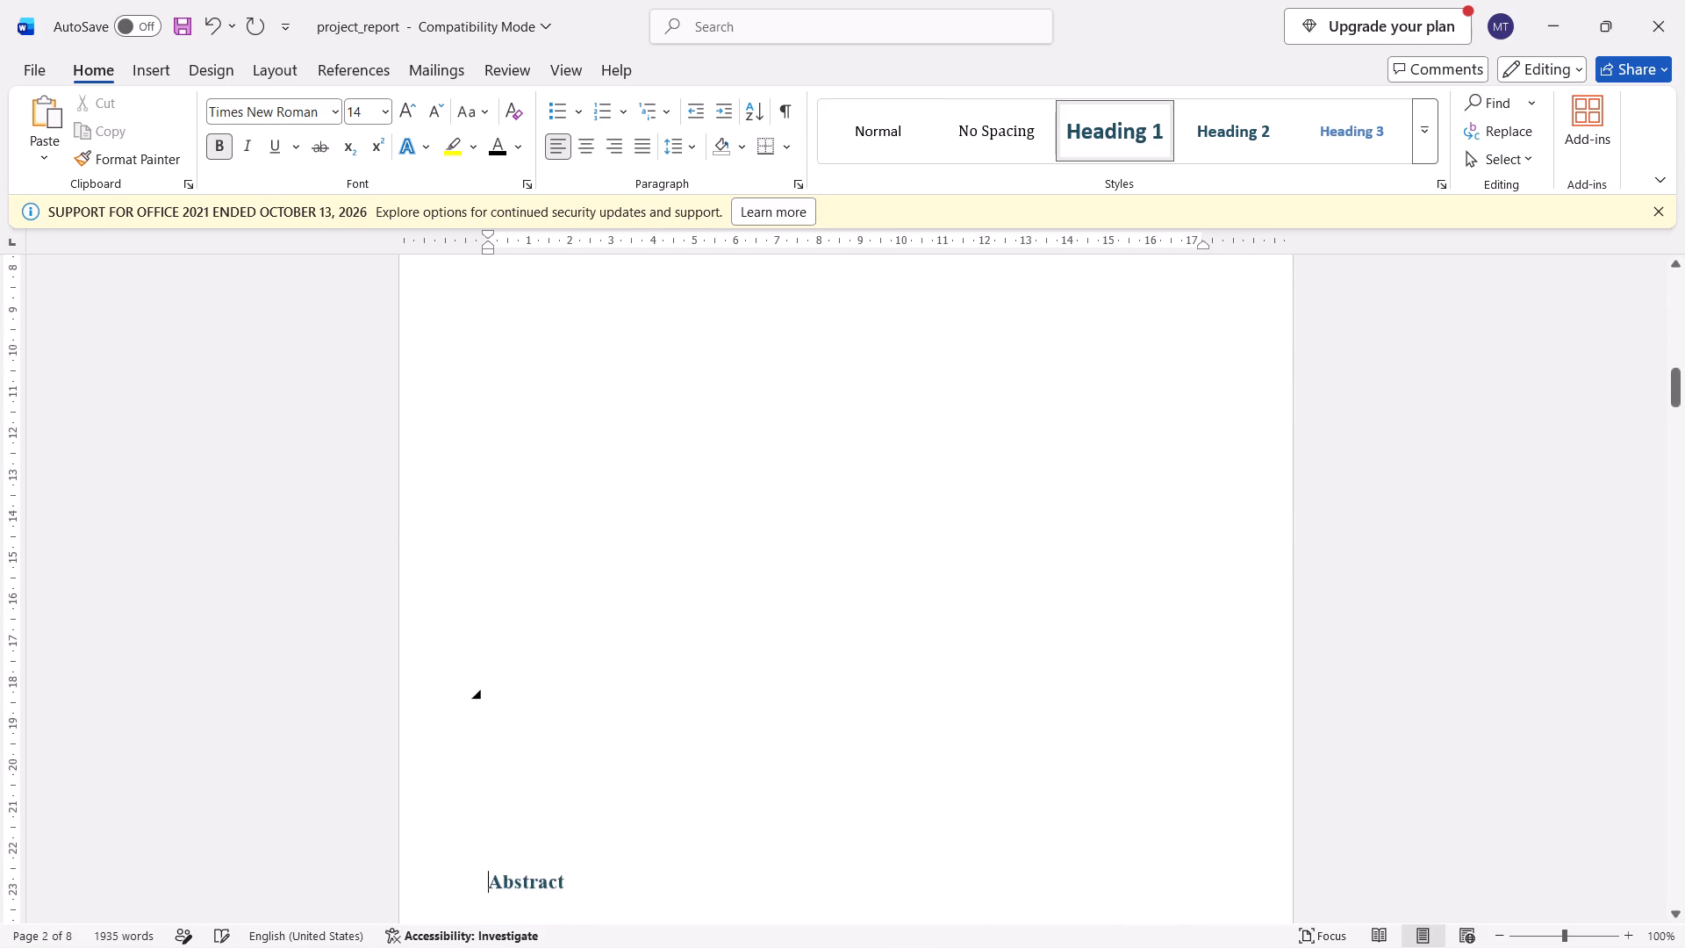
{"action": "scroll", "coordinate": [487, 663], "scroll_direction": "down", "scroll_amount": 4}
{"action": "key", "text": "Return"}
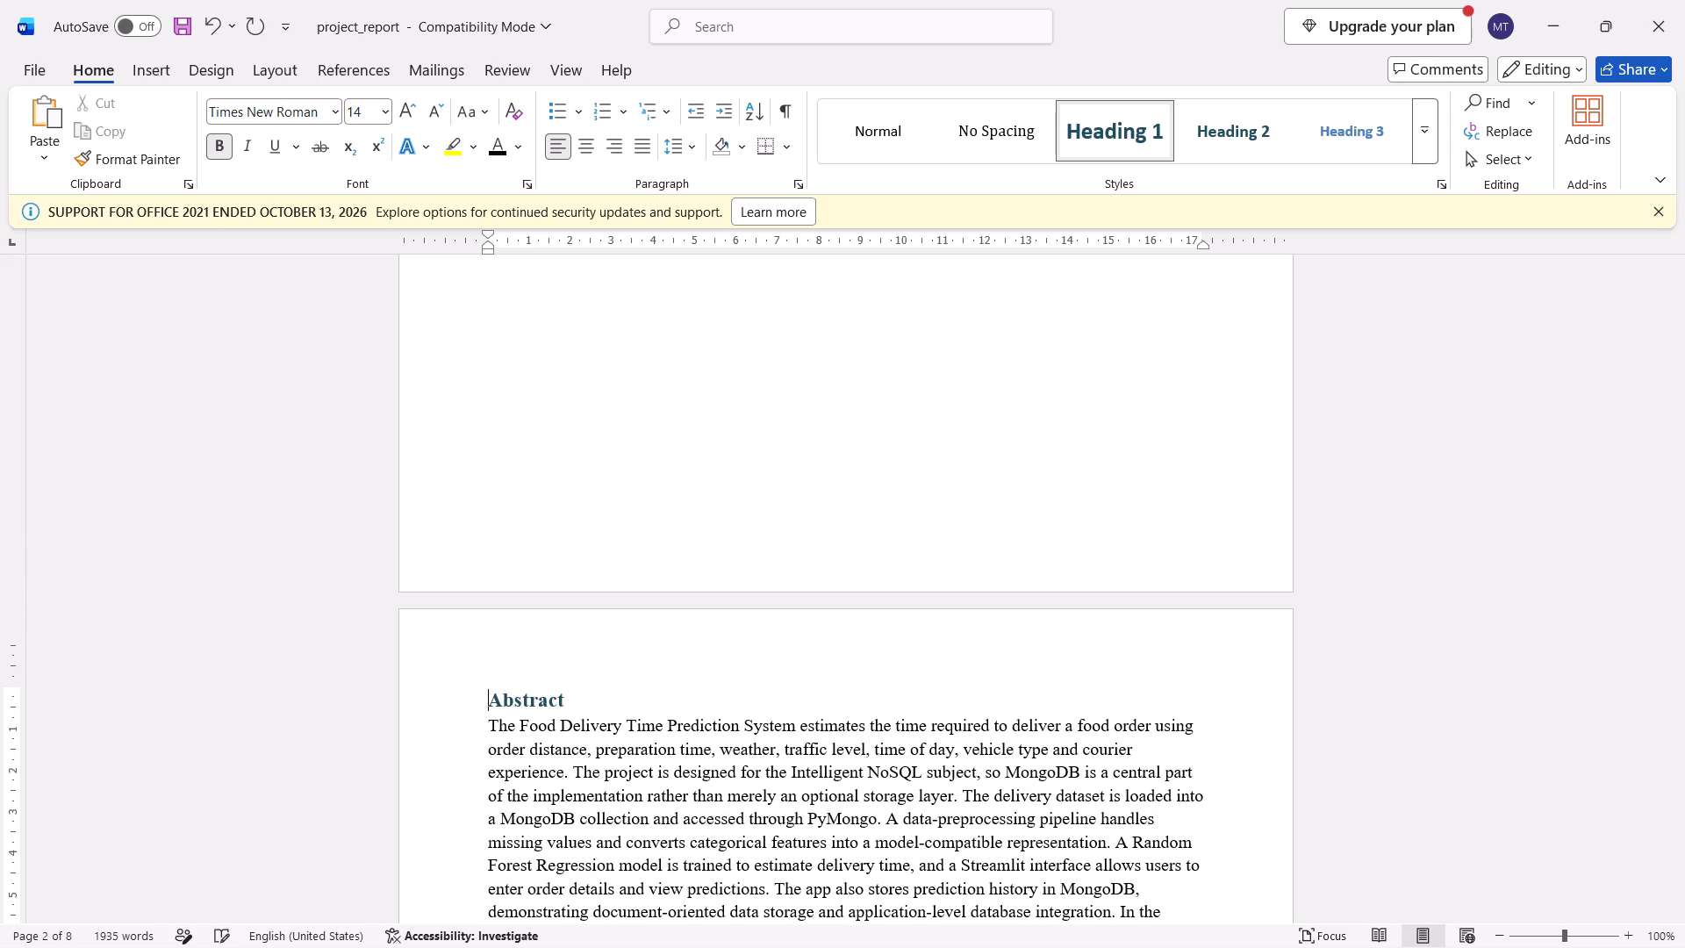
Paste the copied table of contents at the start of the blank page before the Abstract.
{"action": "scroll", "coordinate": [622, 513], "scroll_direction": "up", "scroll_amount": 5}
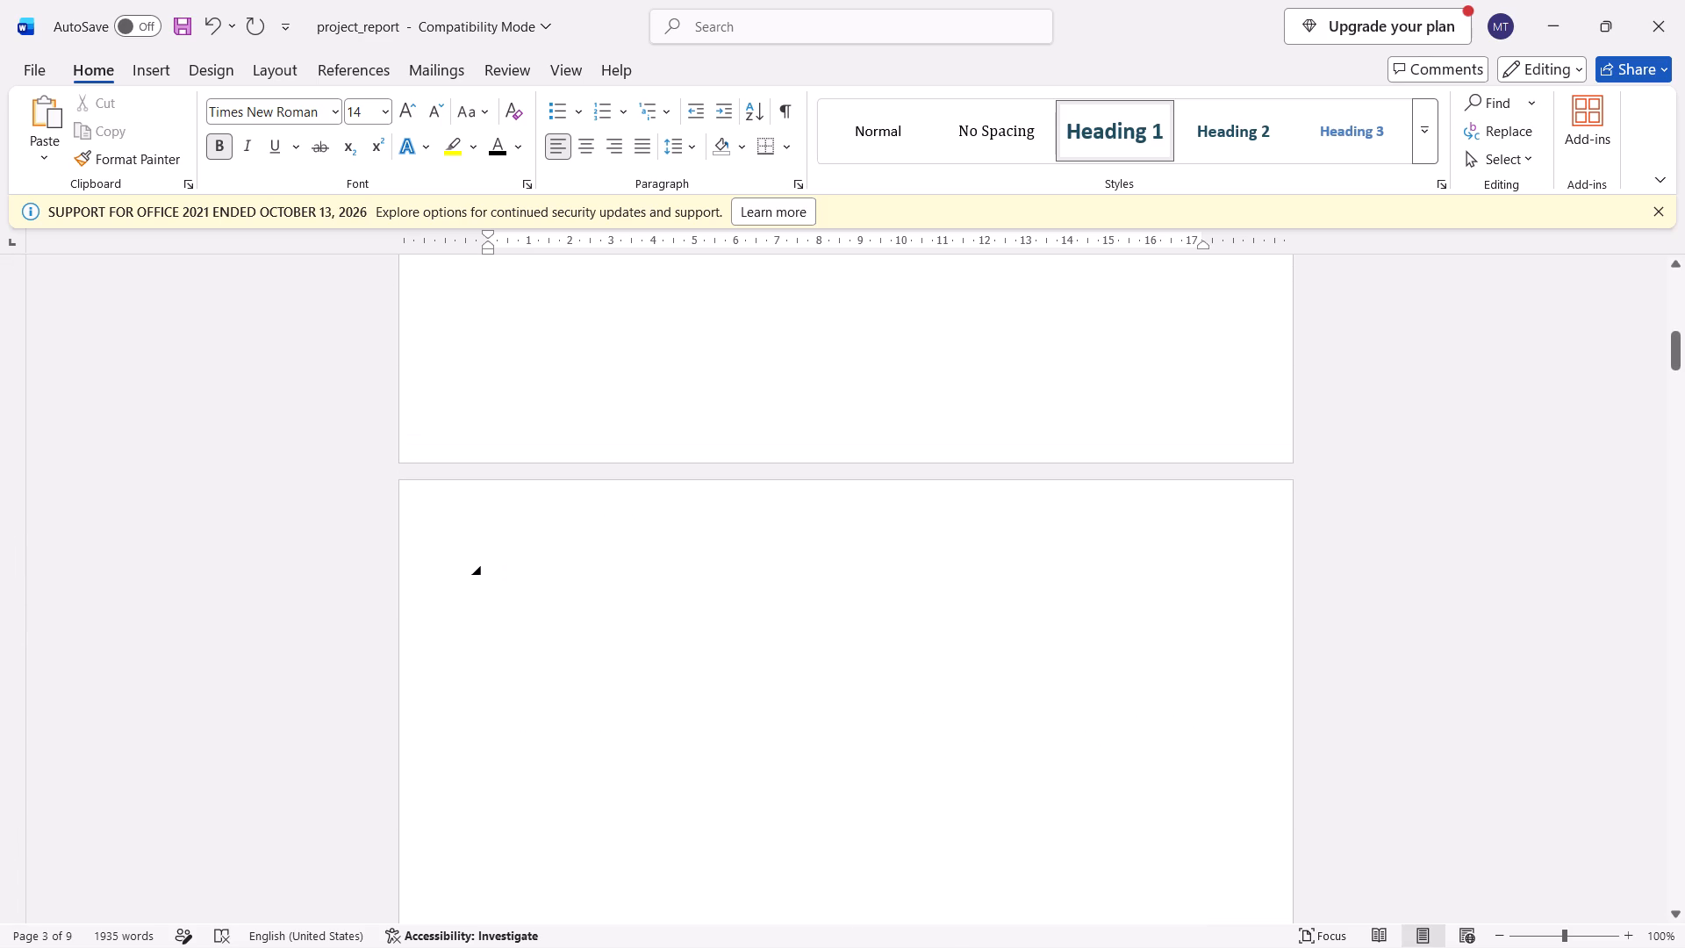
{"action": "left_click", "coordinate": [541, 568]}
{"action": "key", "text": "ctrl+v"}
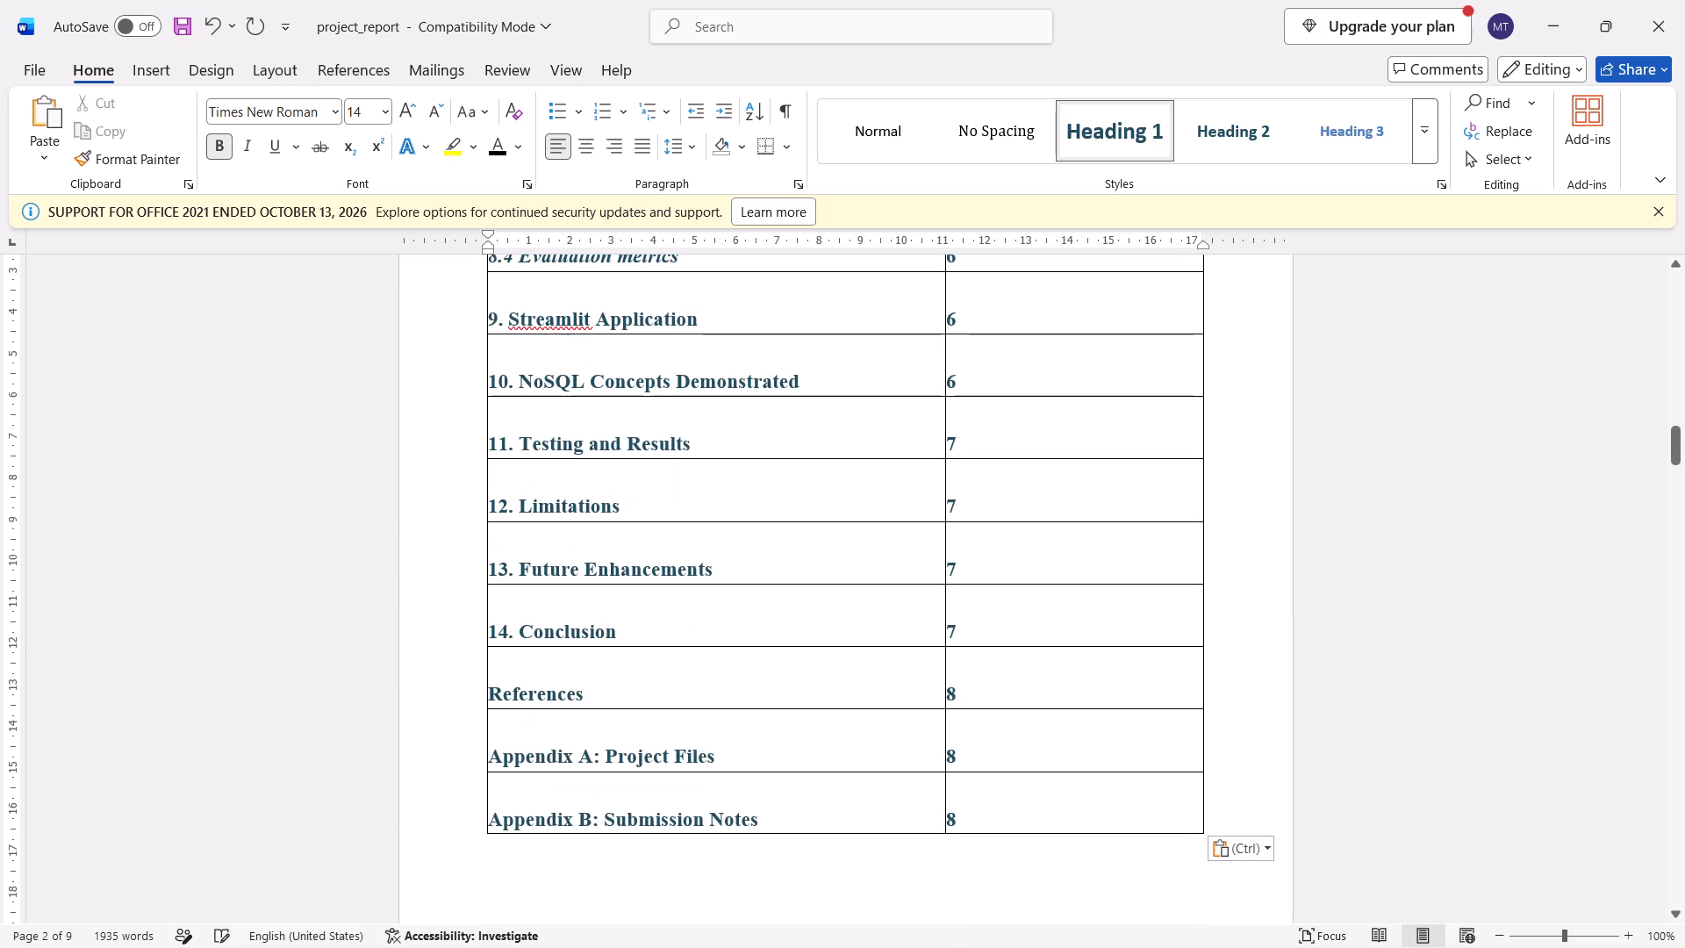
Widen the Section column of the pasted table of contents to about 11.7 cm.
{"action": "scroll", "coordinate": [816, 532], "scroll_direction": "up", "scroll_amount": 1}
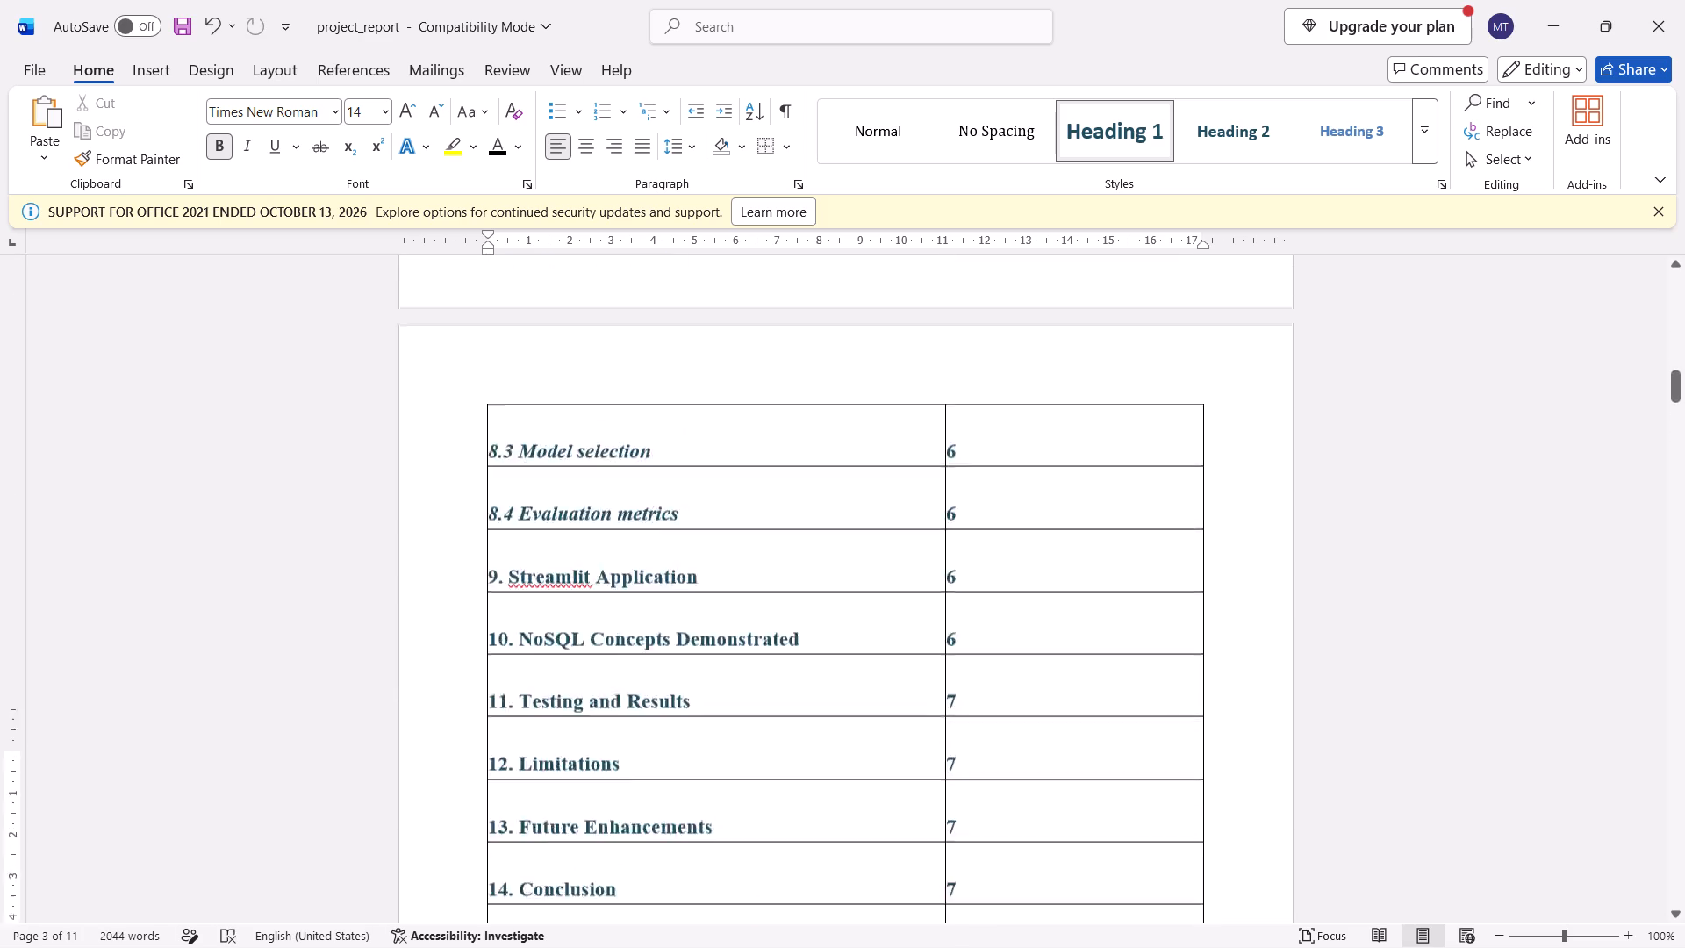
{"action": "scroll", "coordinate": [816, 532], "scroll_direction": "up", "scroll_amount": 3}
{"action": "scroll", "coordinate": [816, 532], "scroll_direction": "down", "scroll_amount": 1}
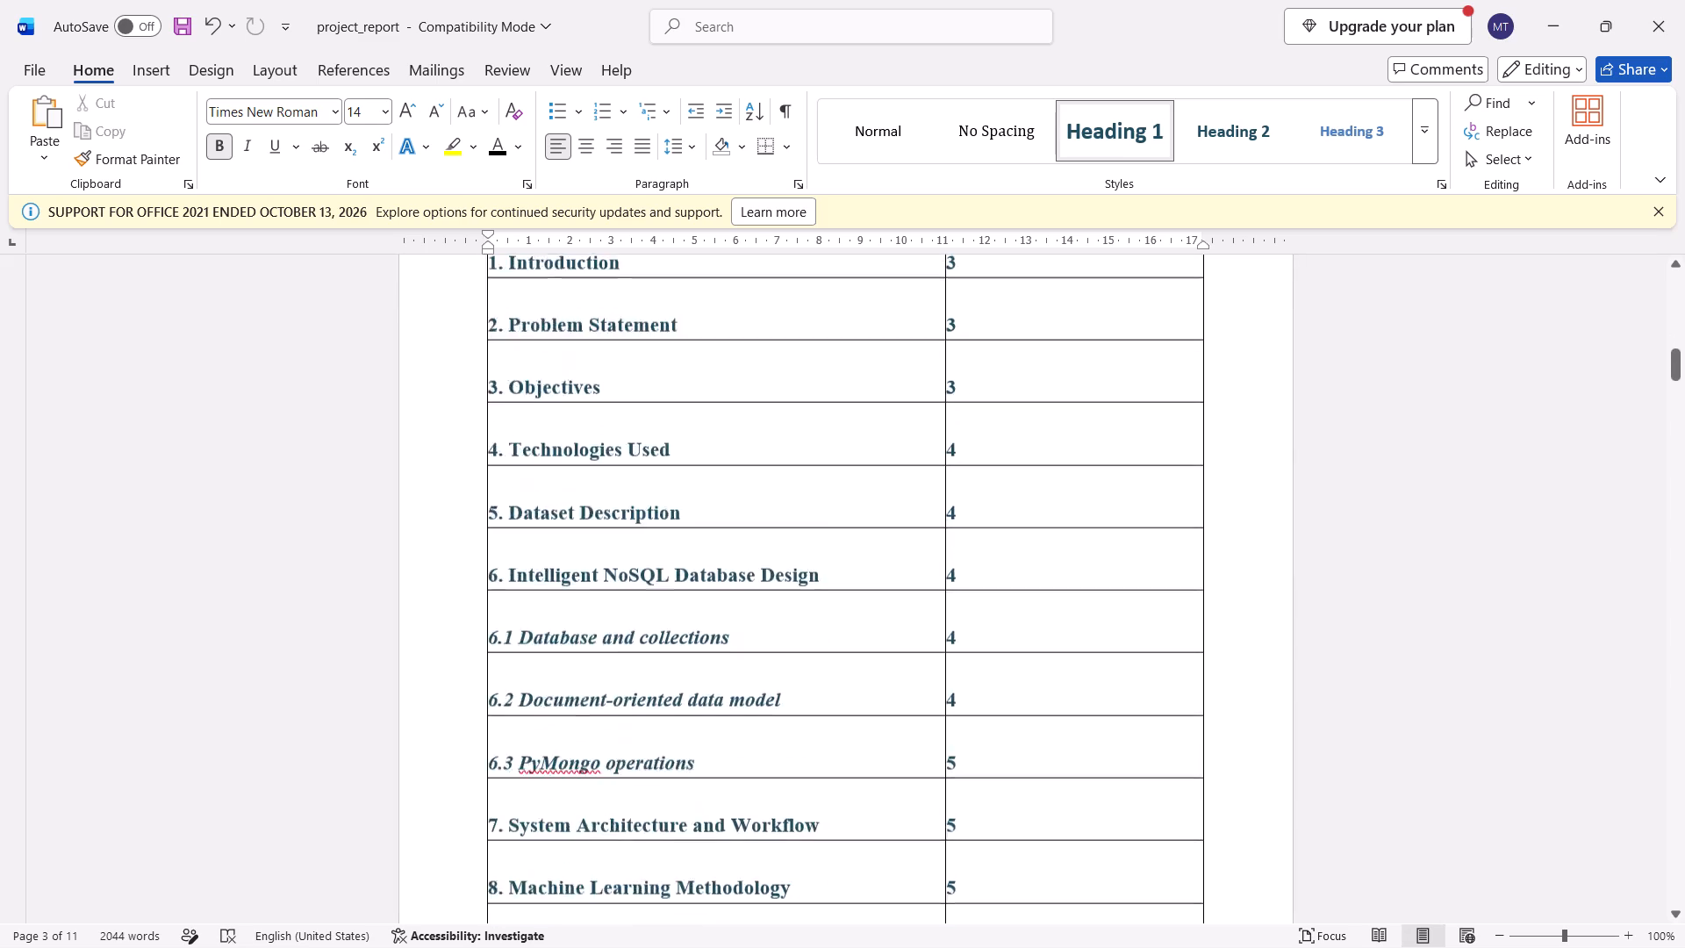
{"action": "scroll", "coordinate": [816, 532], "scroll_direction": "down", "scroll_amount": 2}
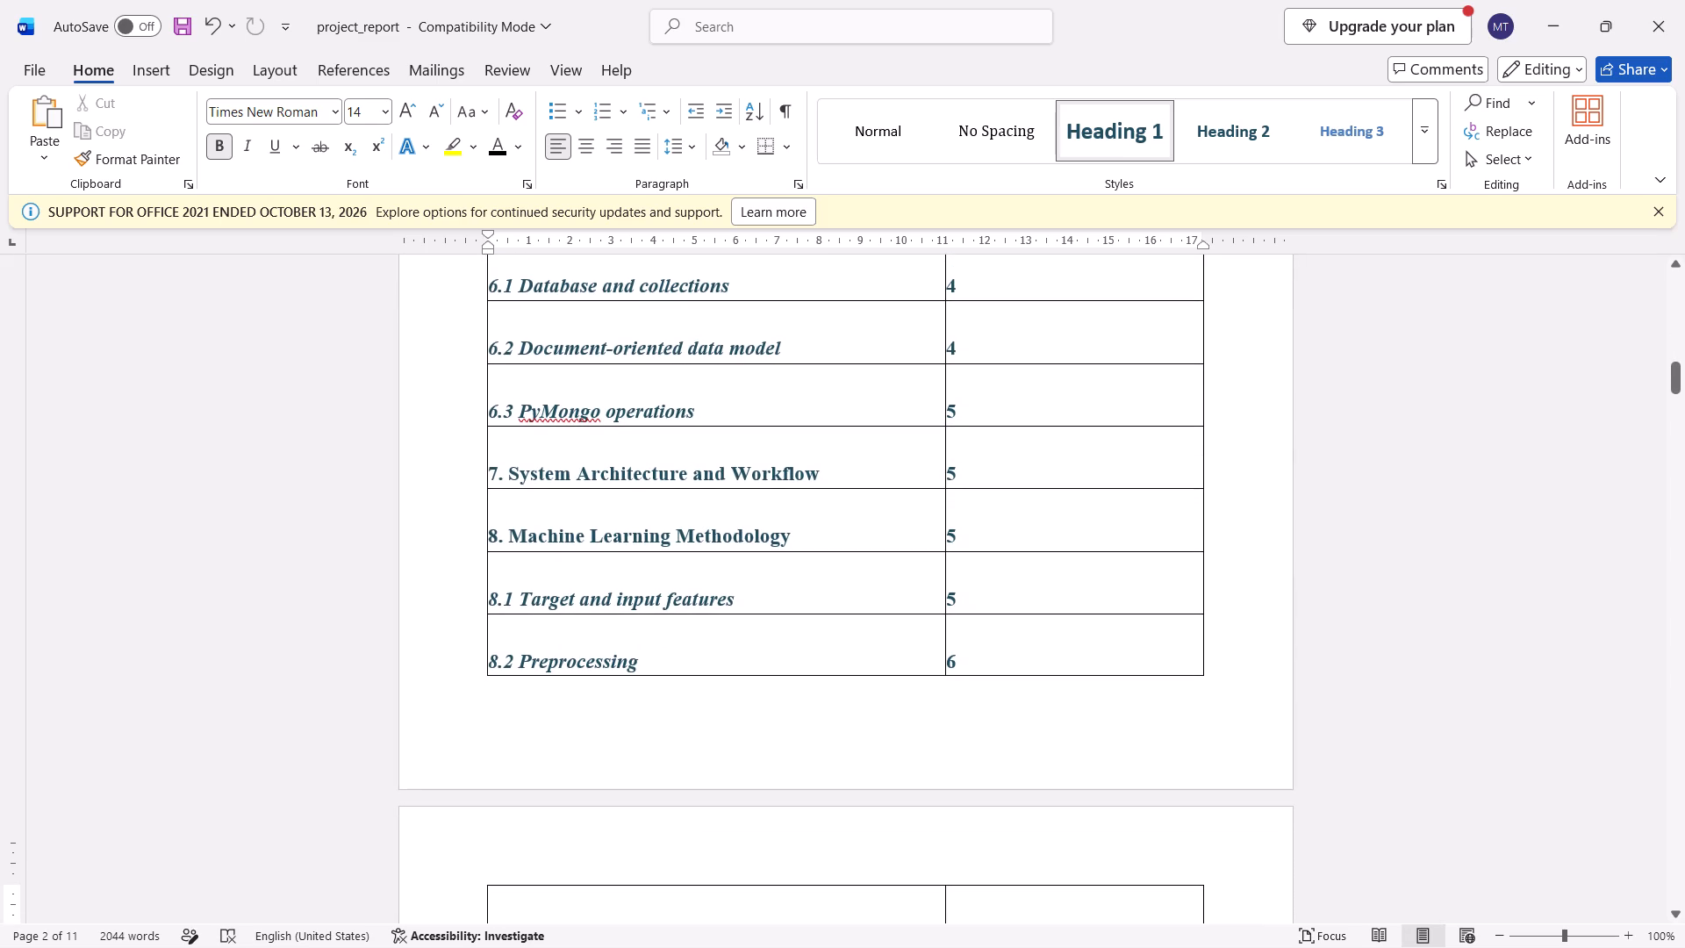
{"action": "scroll", "coordinate": [1172, 676], "scroll_direction": "up", "scroll_amount": 5}
{"action": "scroll", "coordinate": [1172, 676], "scroll_direction": "down", "scroll_amount": 2}
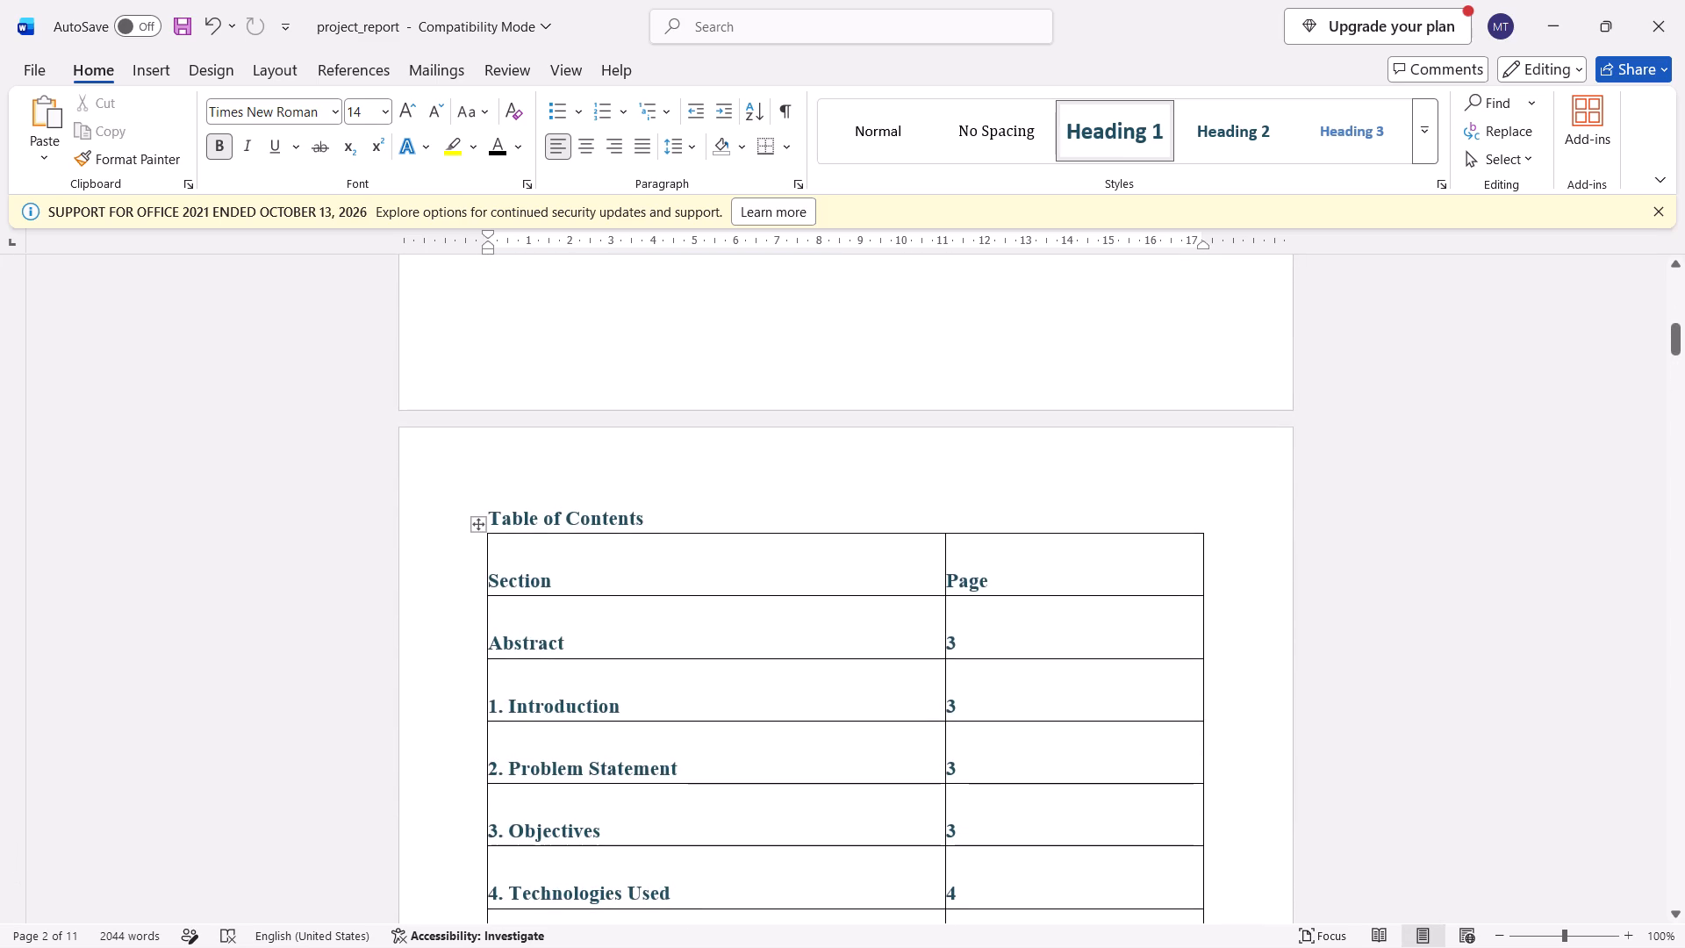
{"action": "left_click", "coordinate": [480, 522]}
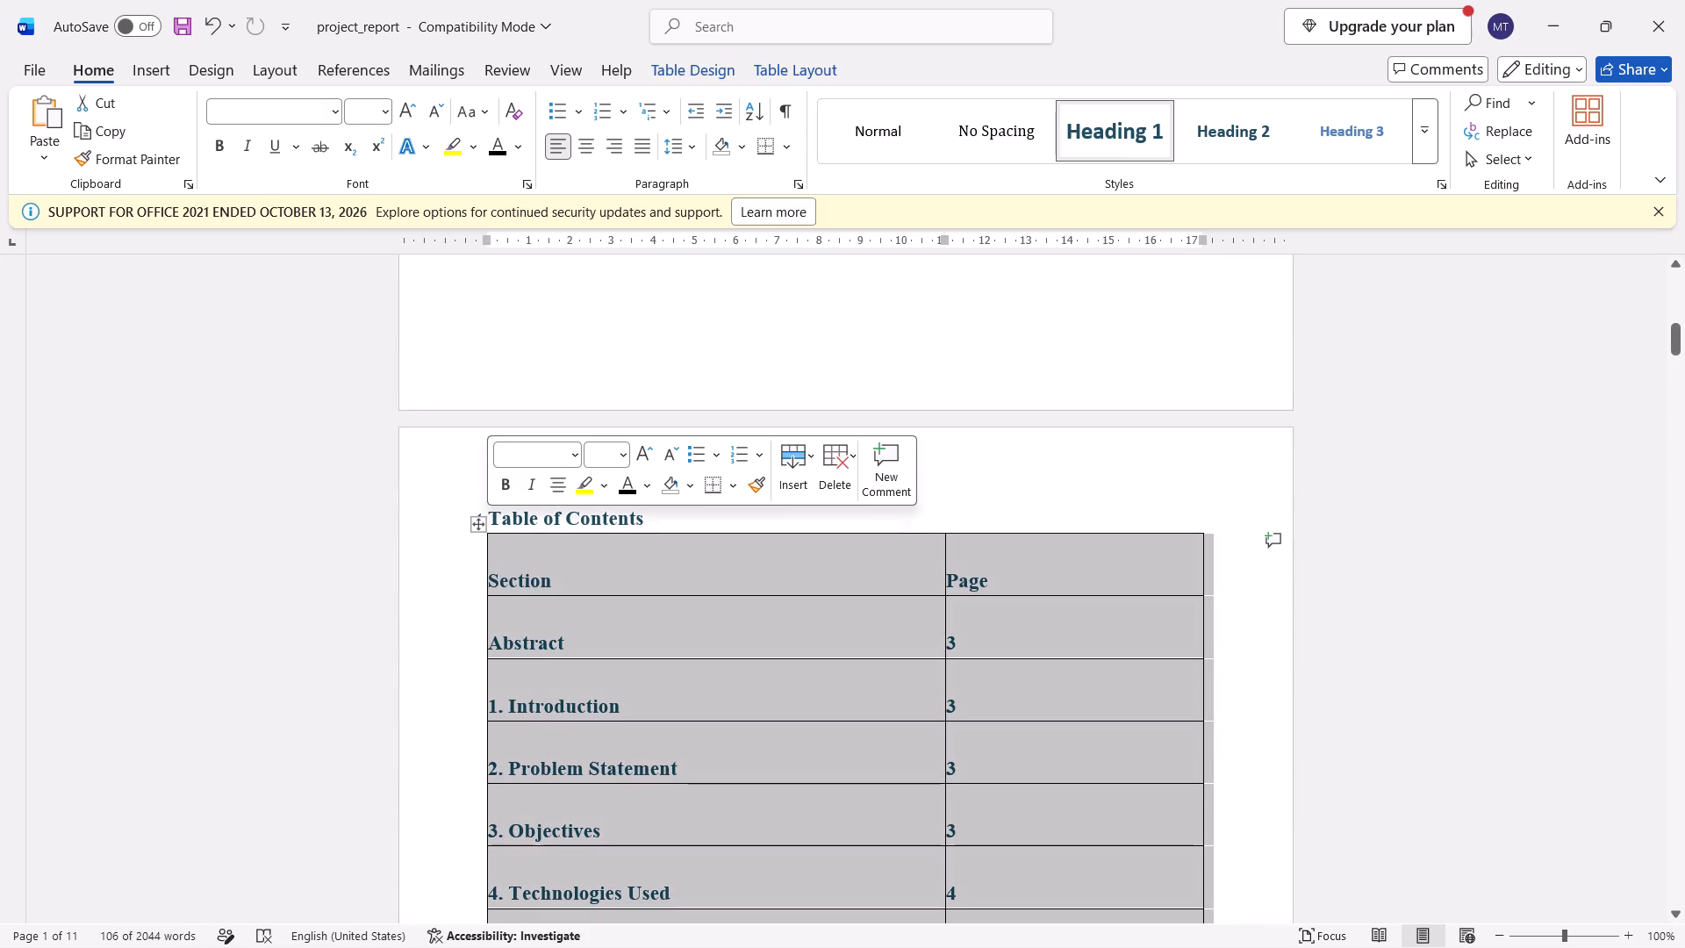
{"action": "left_click", "coordinate": [605, 566]}
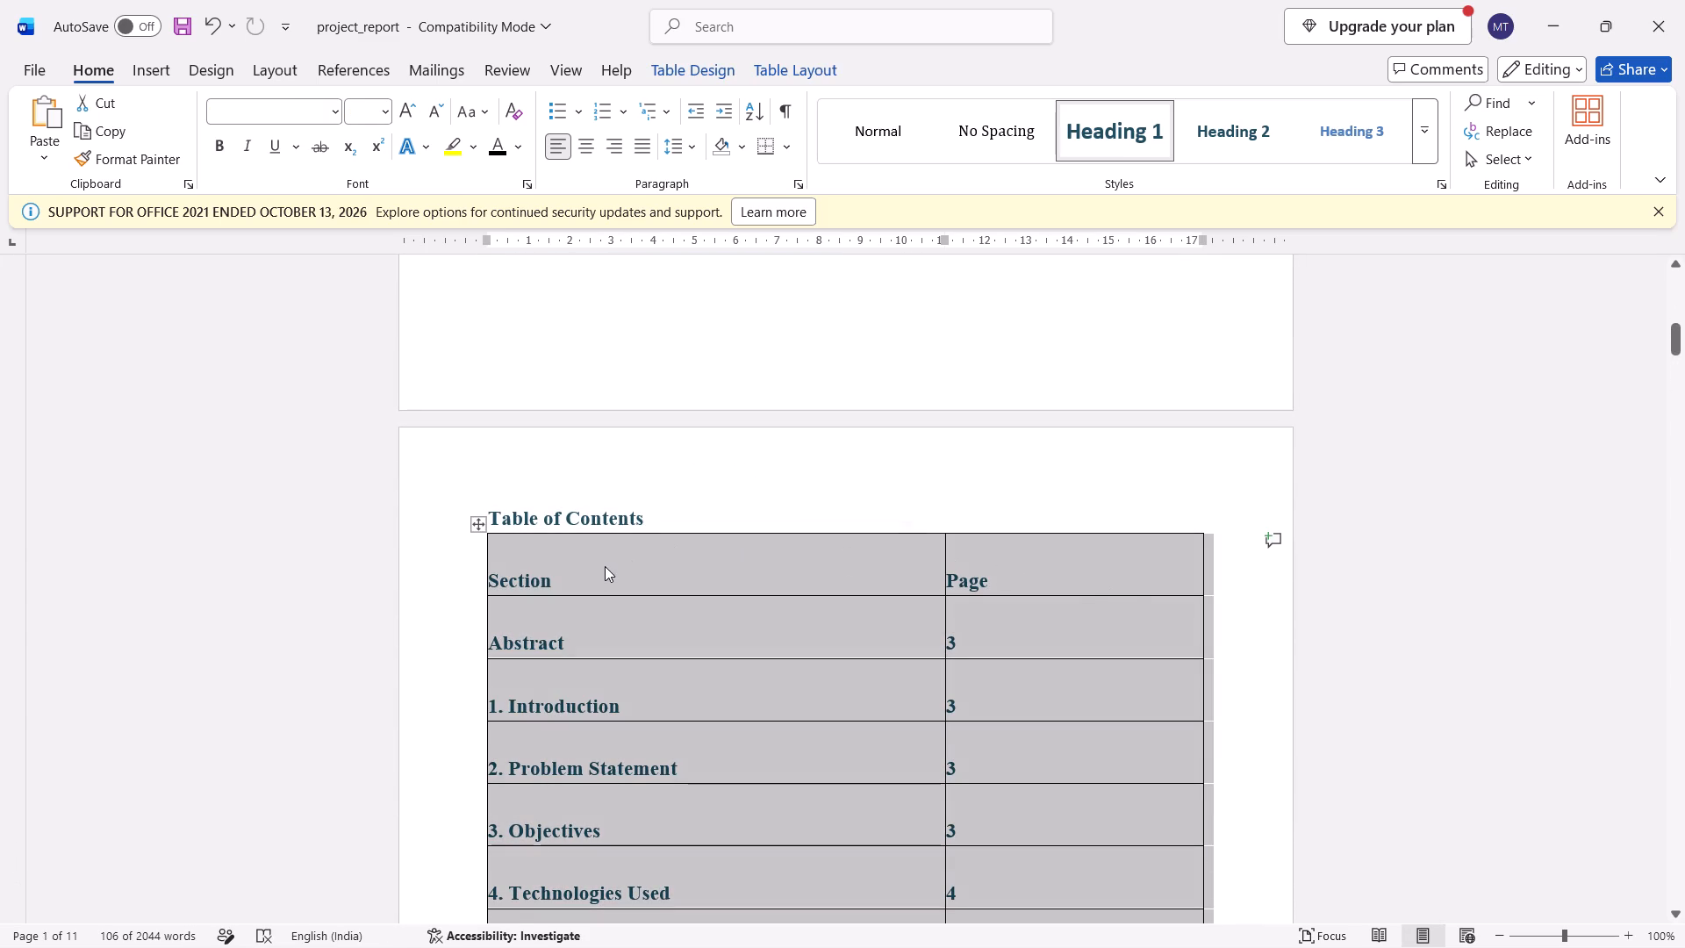
{"action": "left_click_drag", "start_coordinate": [617, 534], "coordinate": [617, 552]}
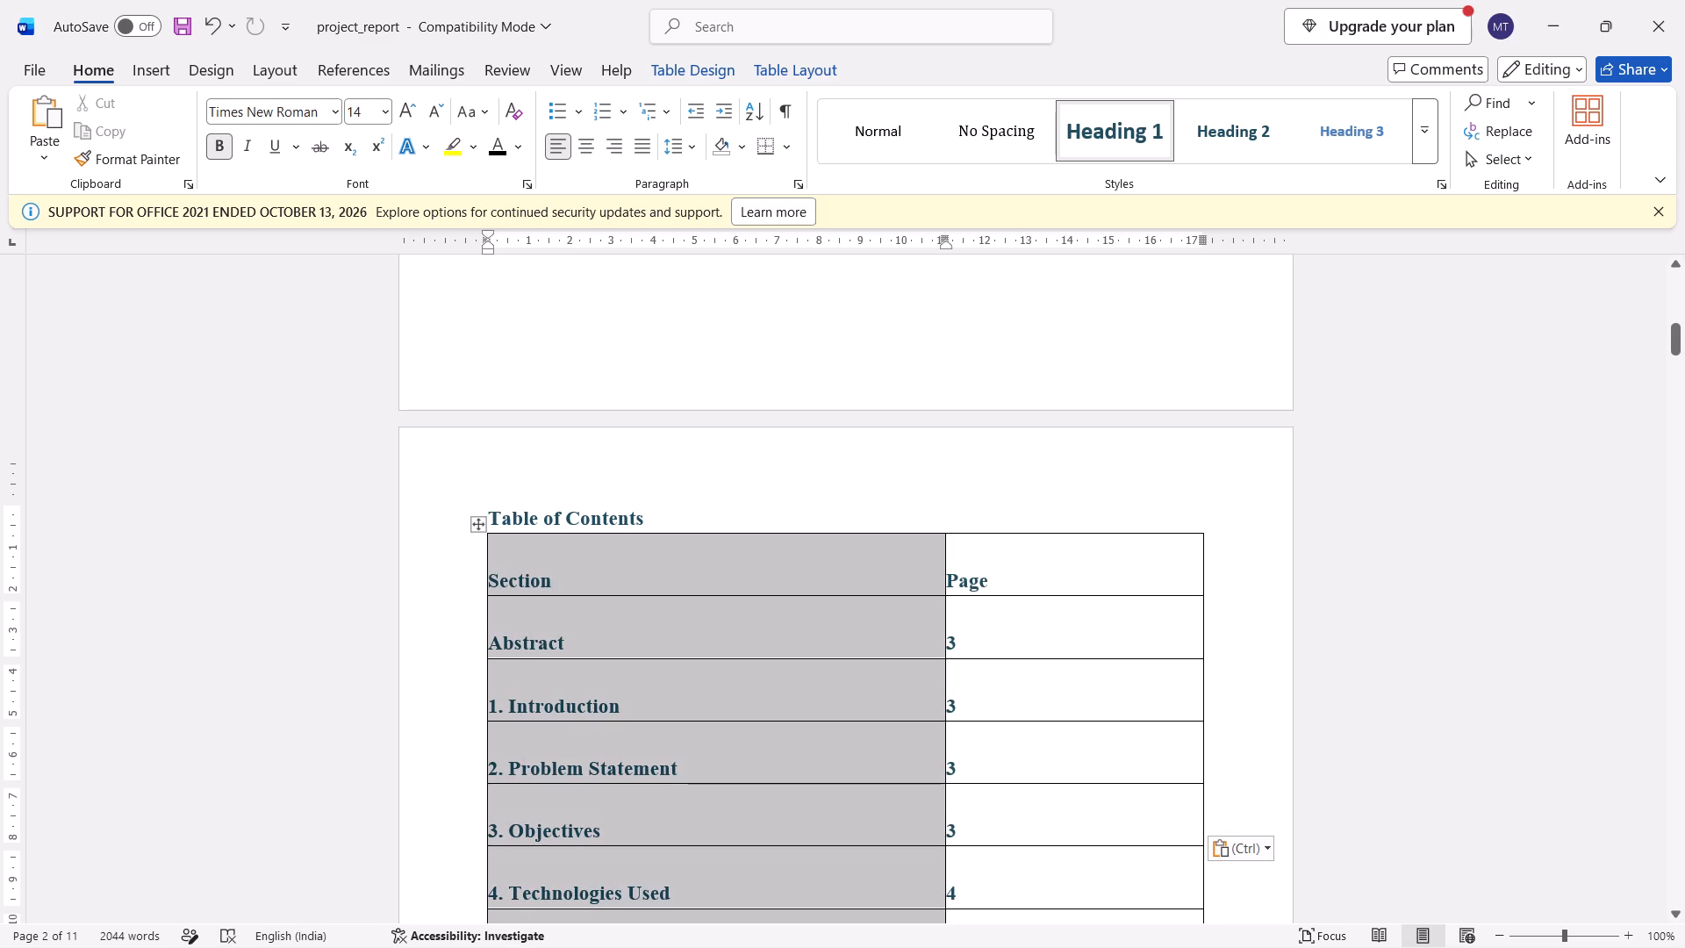
{"action": "left_click_drag", "start_coordinate": [617, 552], "coordinate": [939, 618]}
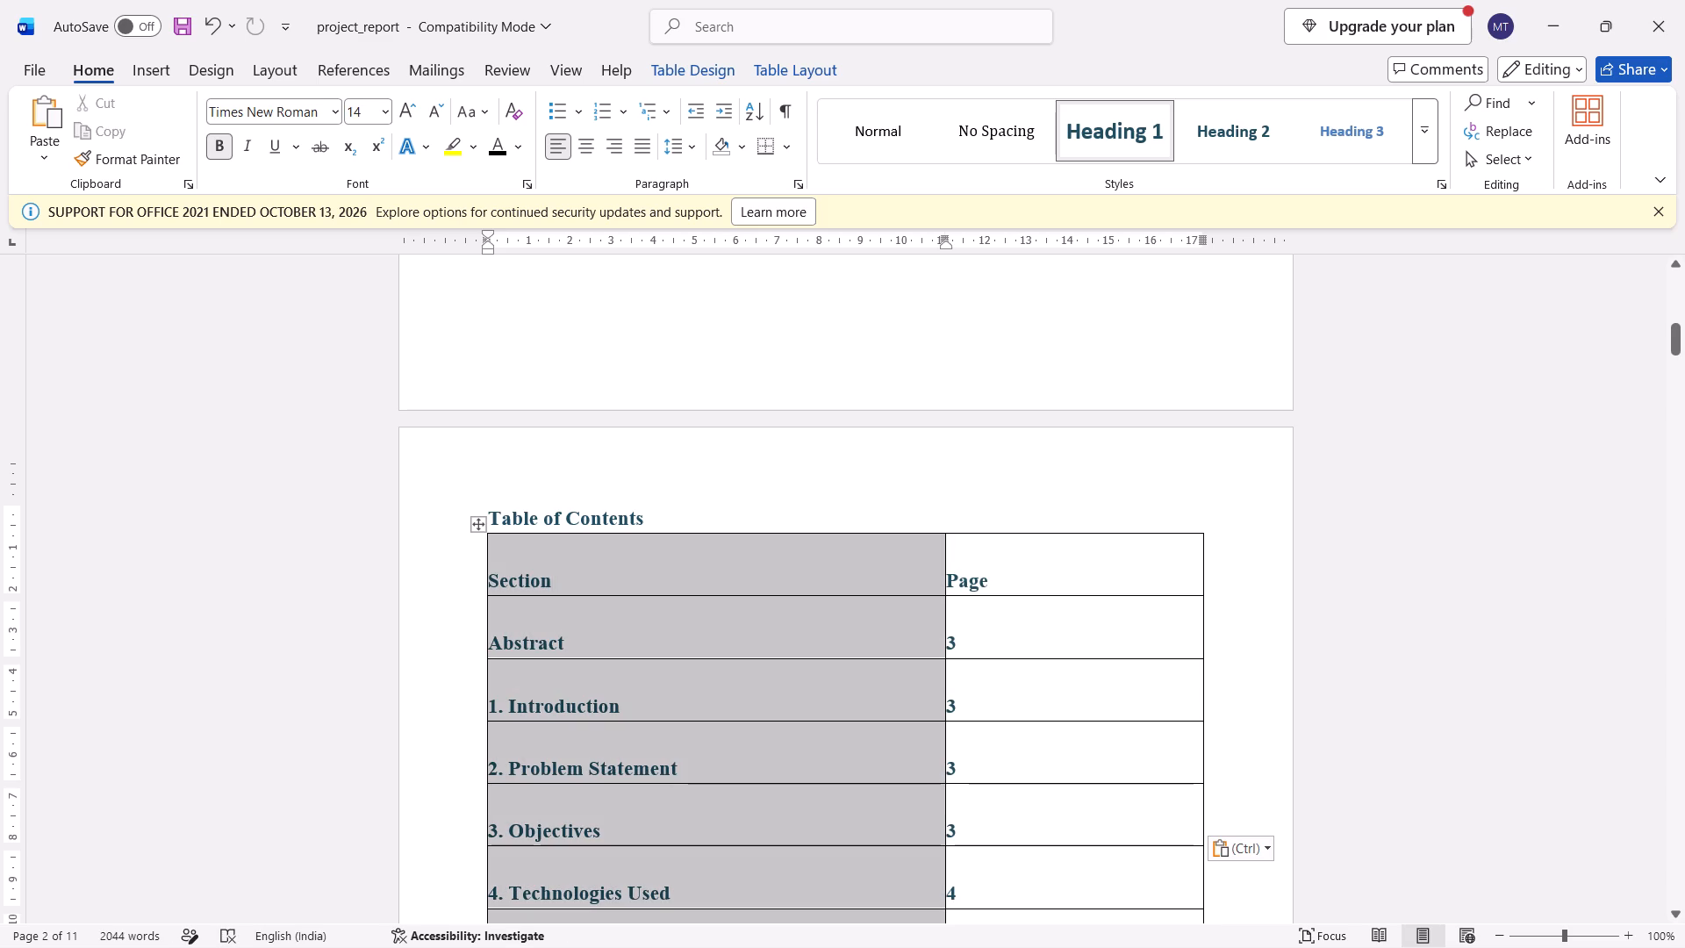
{"action": "left_click_drag", "start_coordinate": [939, 618], "coordinate": [889, 633]}
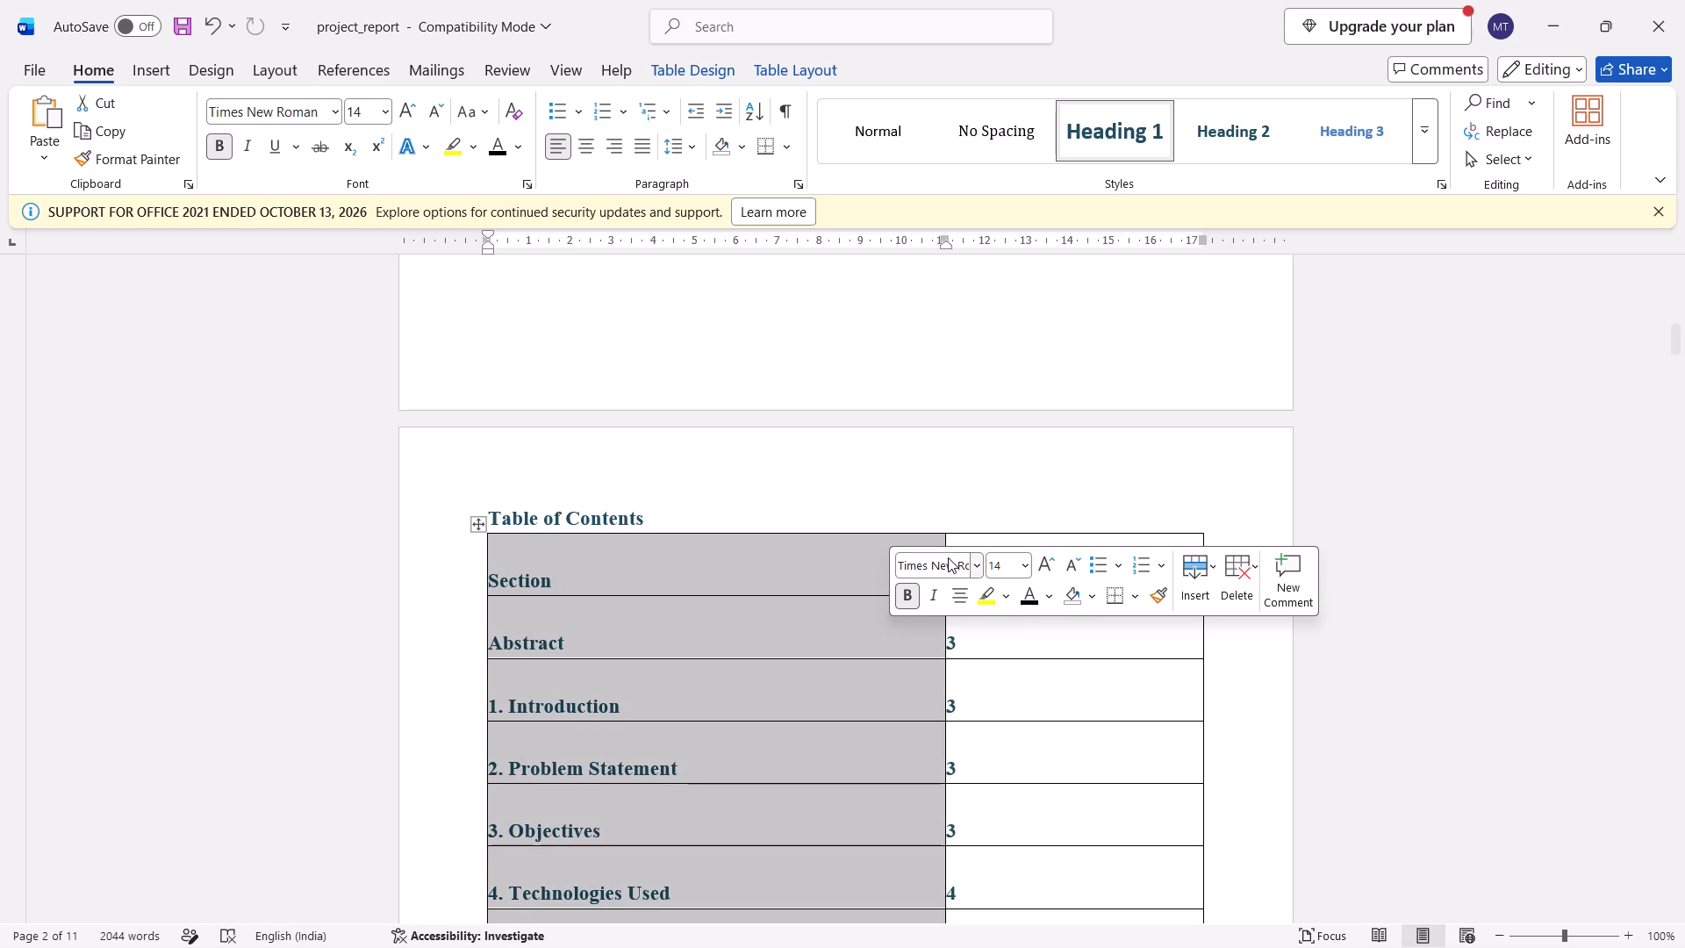
{"action": "left_click_drag", "start_coordinate": [944, 537], "coordinate": [980, 537]}
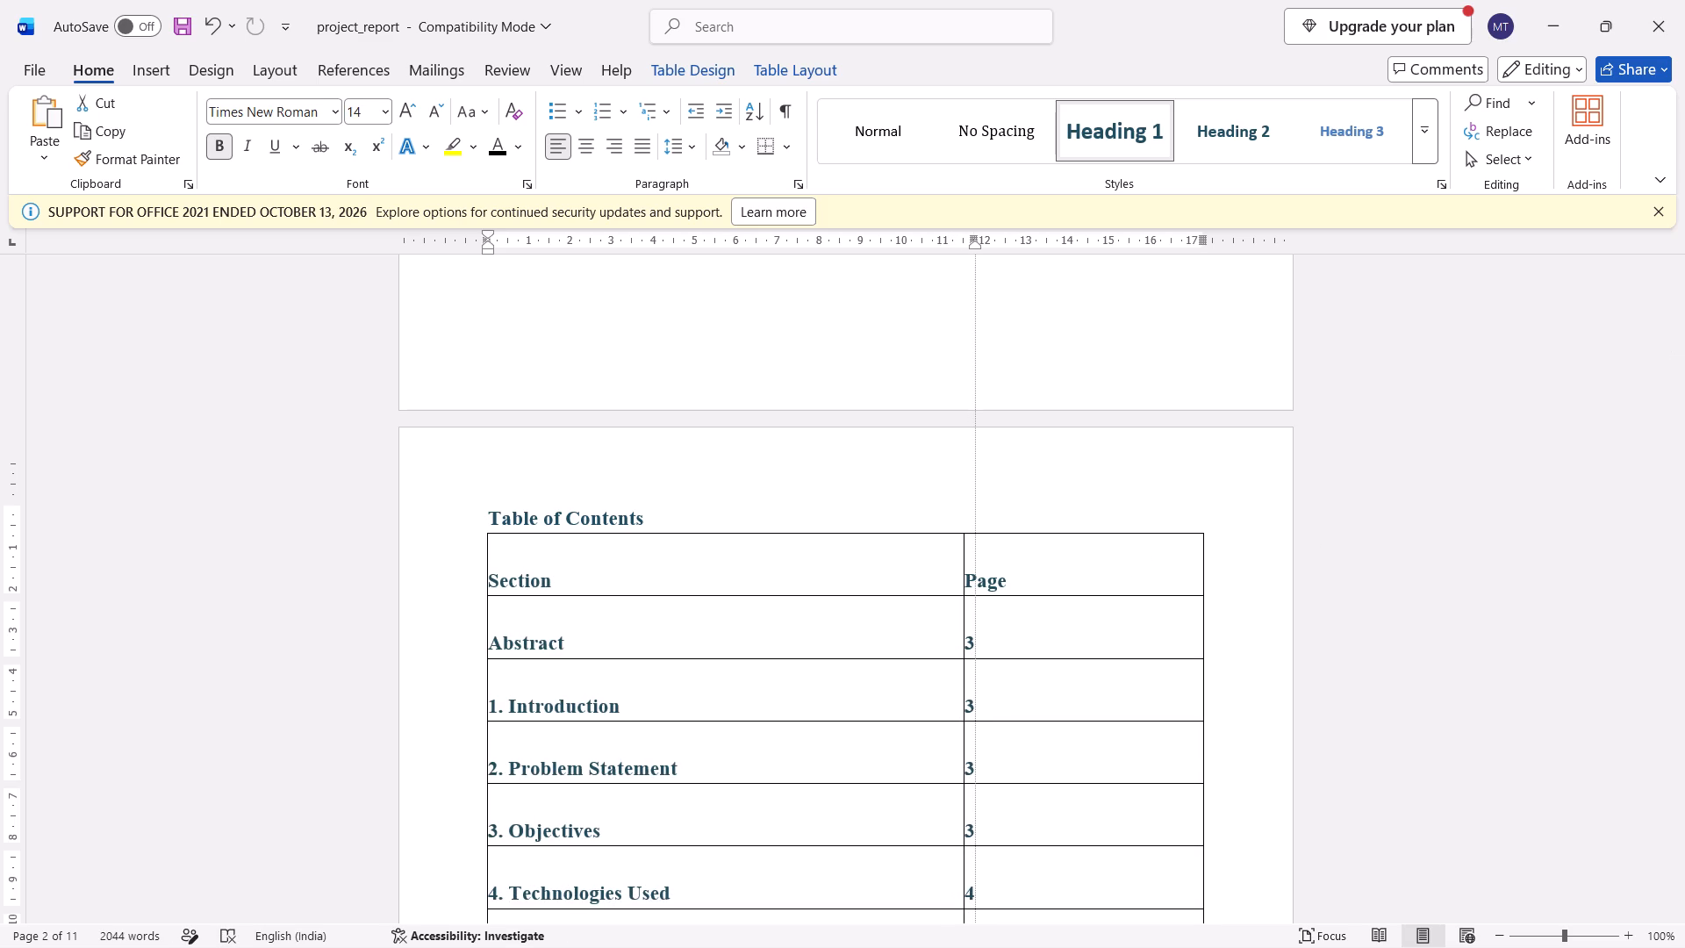
{"action": "left_click_drag", "start_coordinate": [980, 537], "coordinate": [979, 537]}
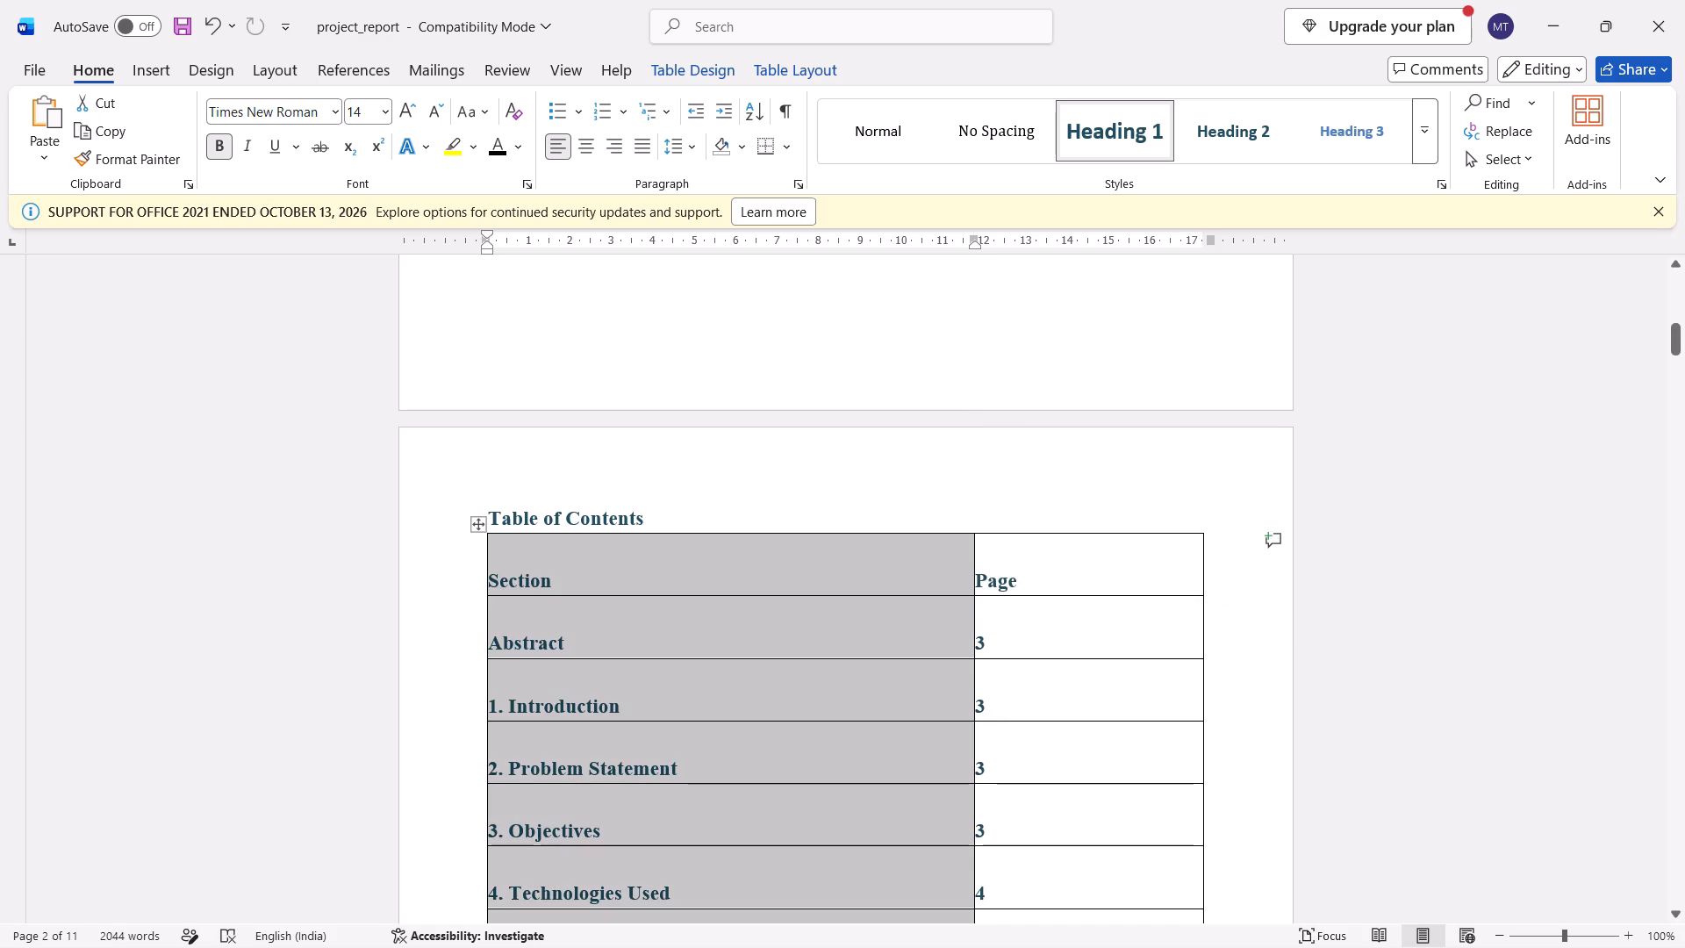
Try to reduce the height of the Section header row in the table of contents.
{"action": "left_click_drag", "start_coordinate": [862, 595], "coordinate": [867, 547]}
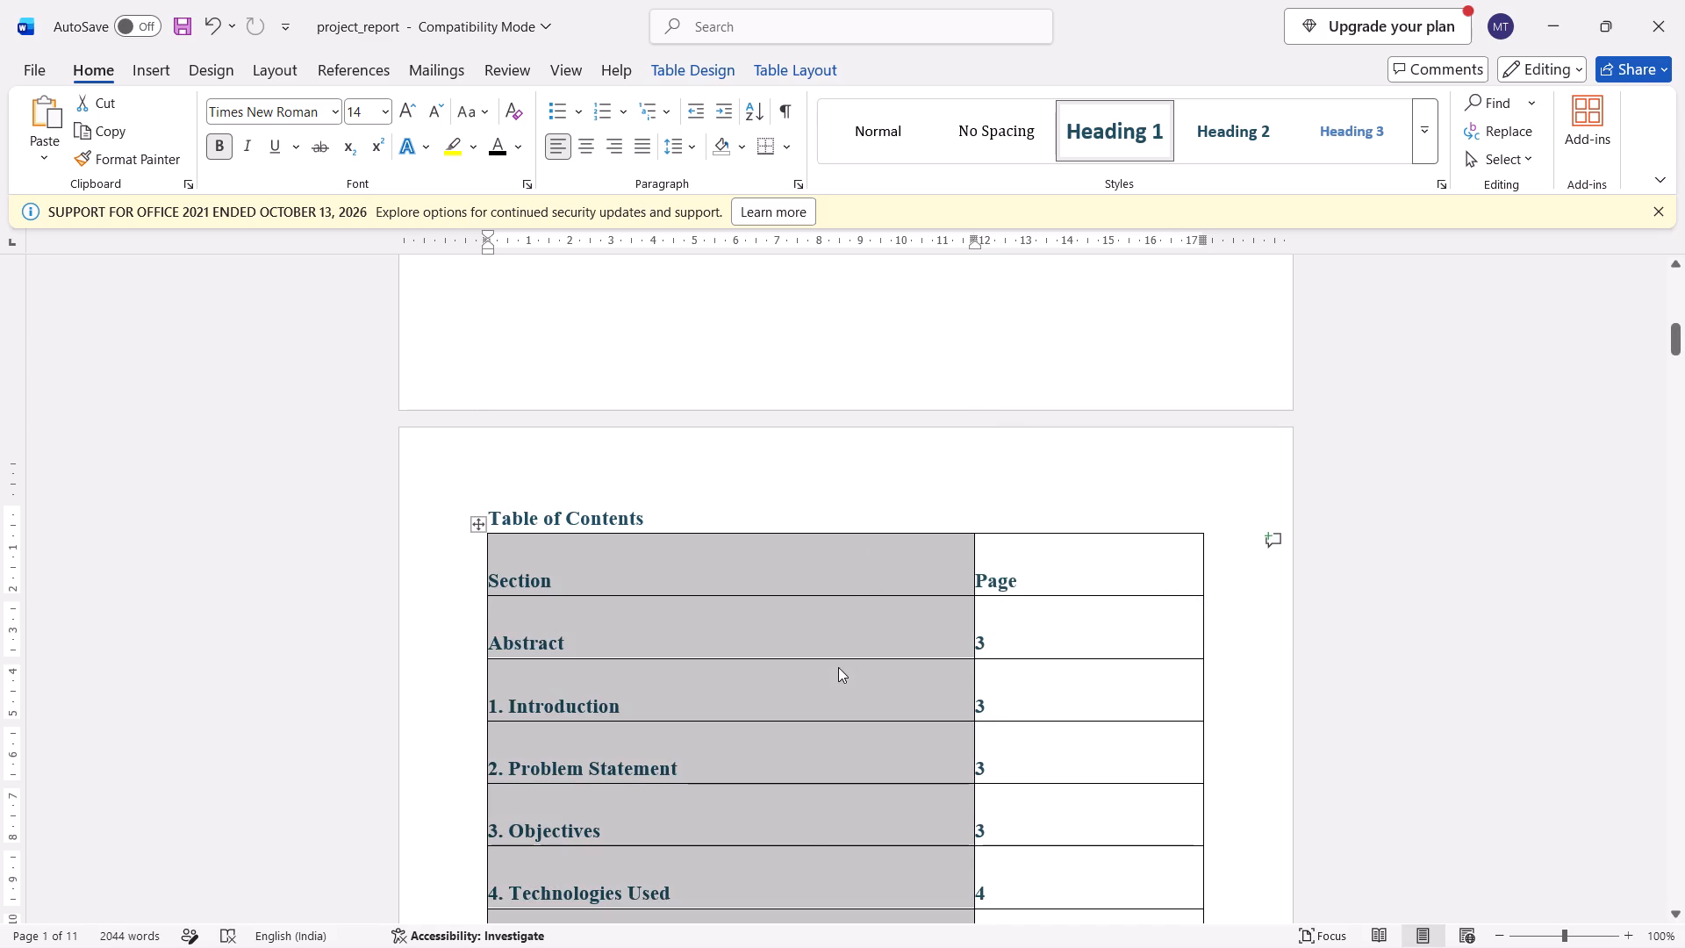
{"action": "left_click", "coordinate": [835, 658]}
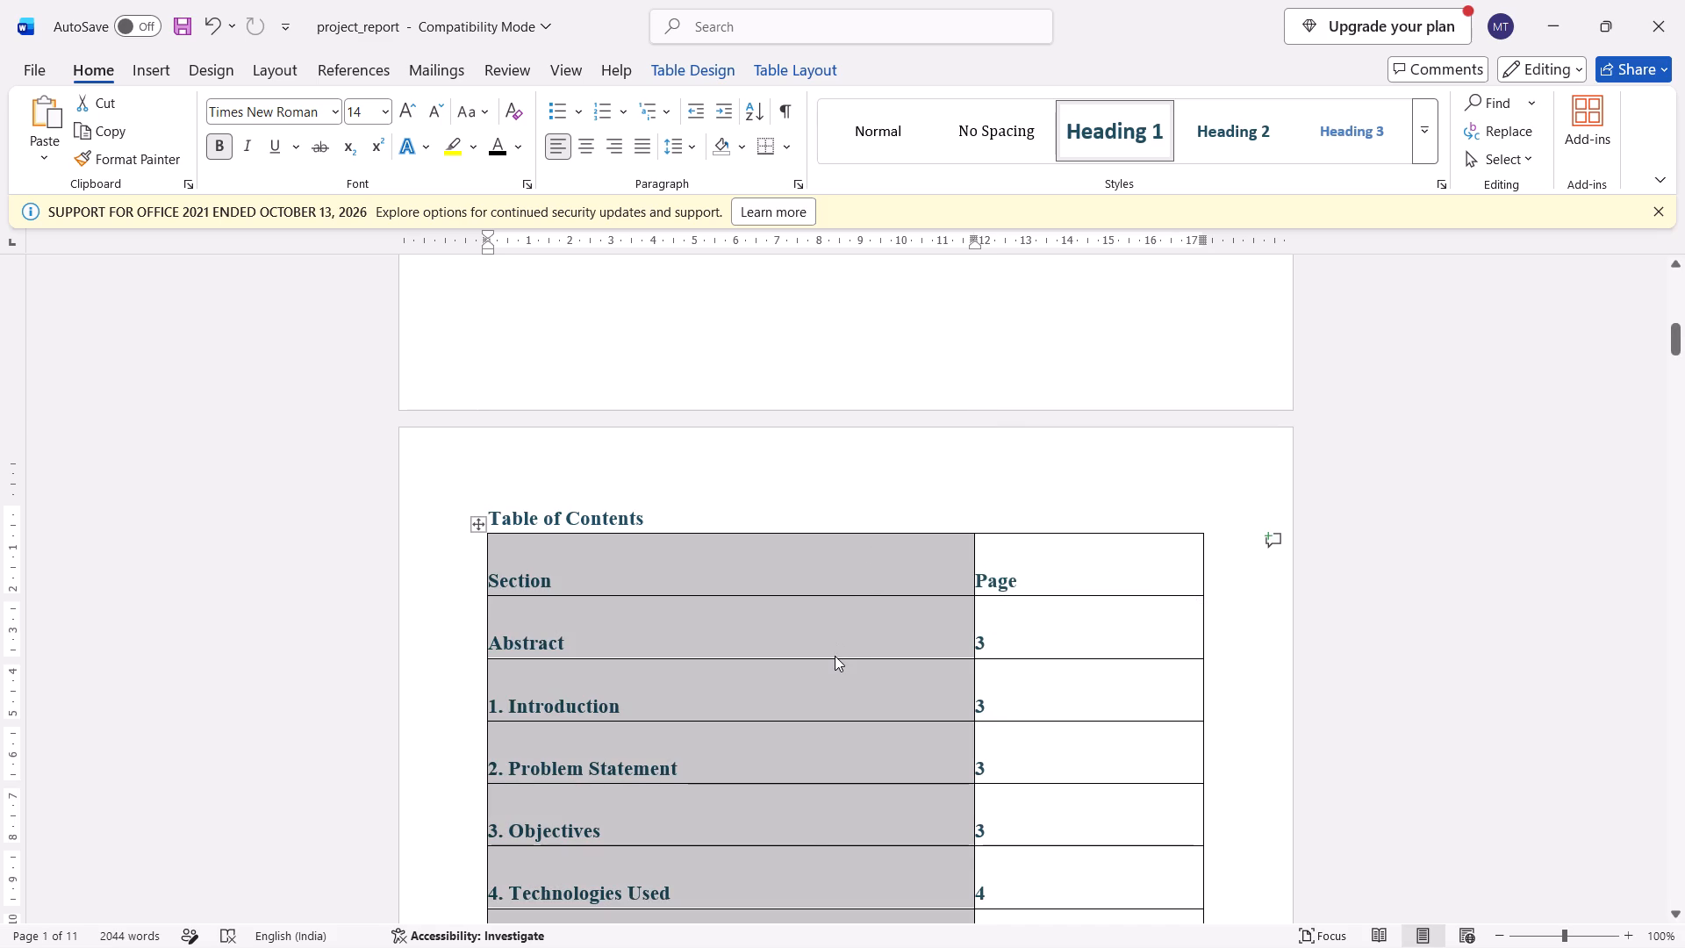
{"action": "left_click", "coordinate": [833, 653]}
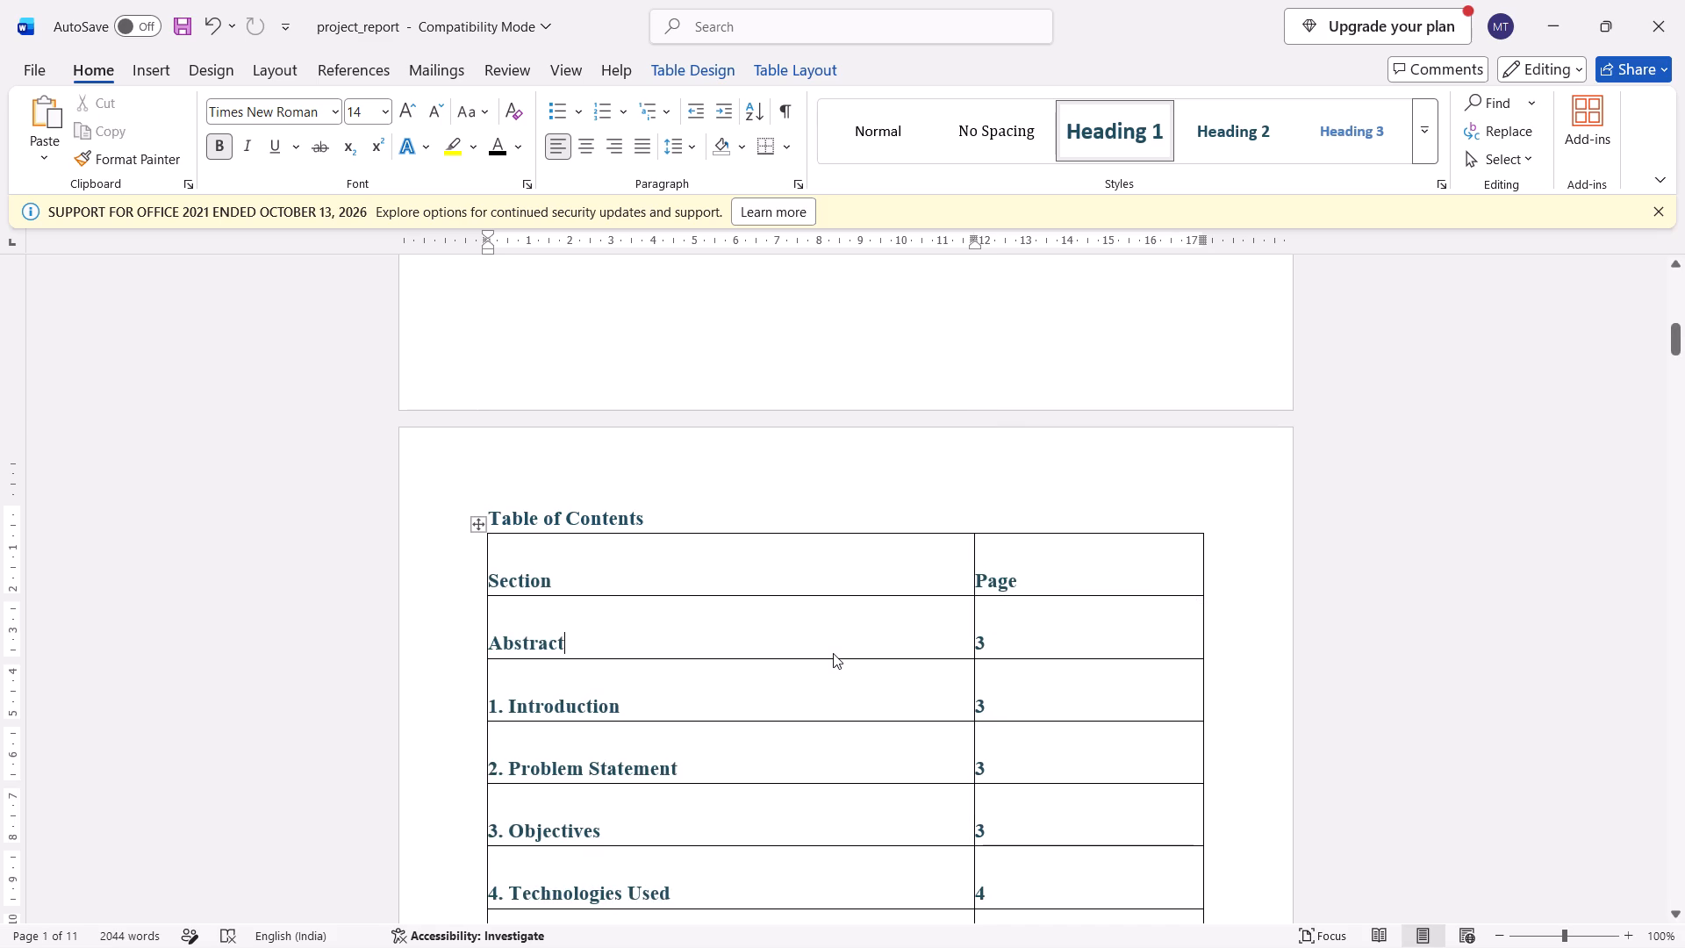
Format the Table of Contents title and the entire table beneath it, through Appendix B, in Times New Roman at size 12.
{"action": "scroll", "coordinate": [833, 653], "scroll_direction": "down", "scroll_amount": 10}
{"action": "scroll", "coordinate": [833, 653], "scroll_direction": "up", "scroll_amount": 7}
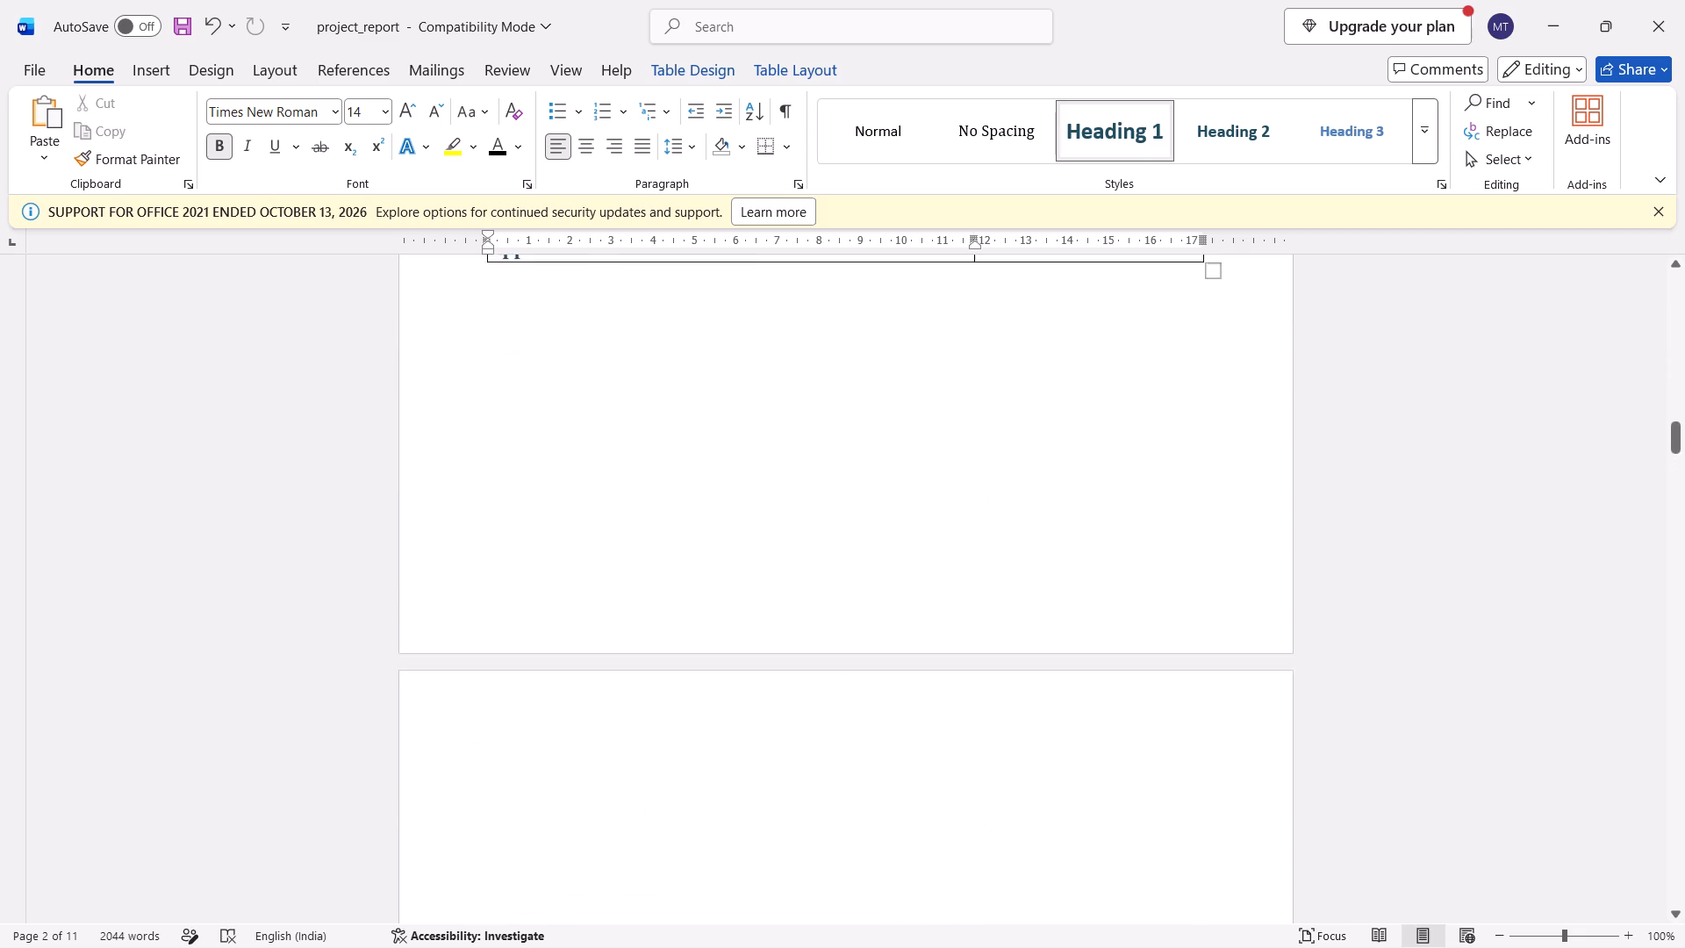
{"action": "scroll", "coordinate": [833, 653], "scroll_direction": "up", "scroll_amount": 9}
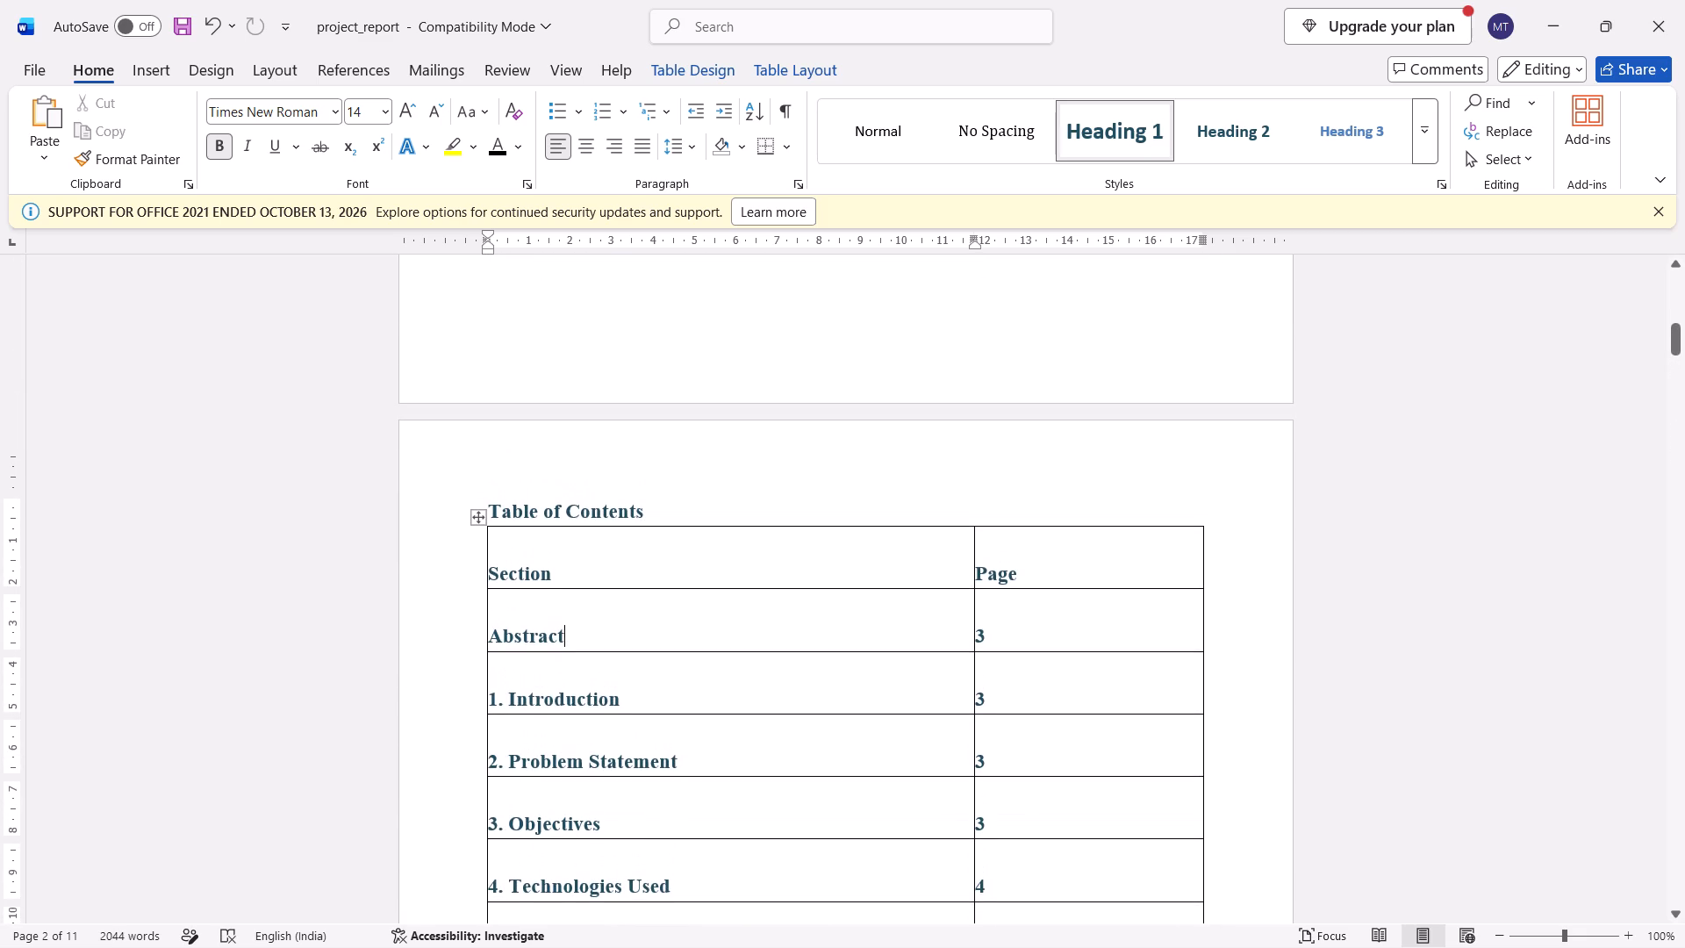
{"action": "left_click_drag", "start_coordinate": [493, 513], "coordinate": [610, 760]}
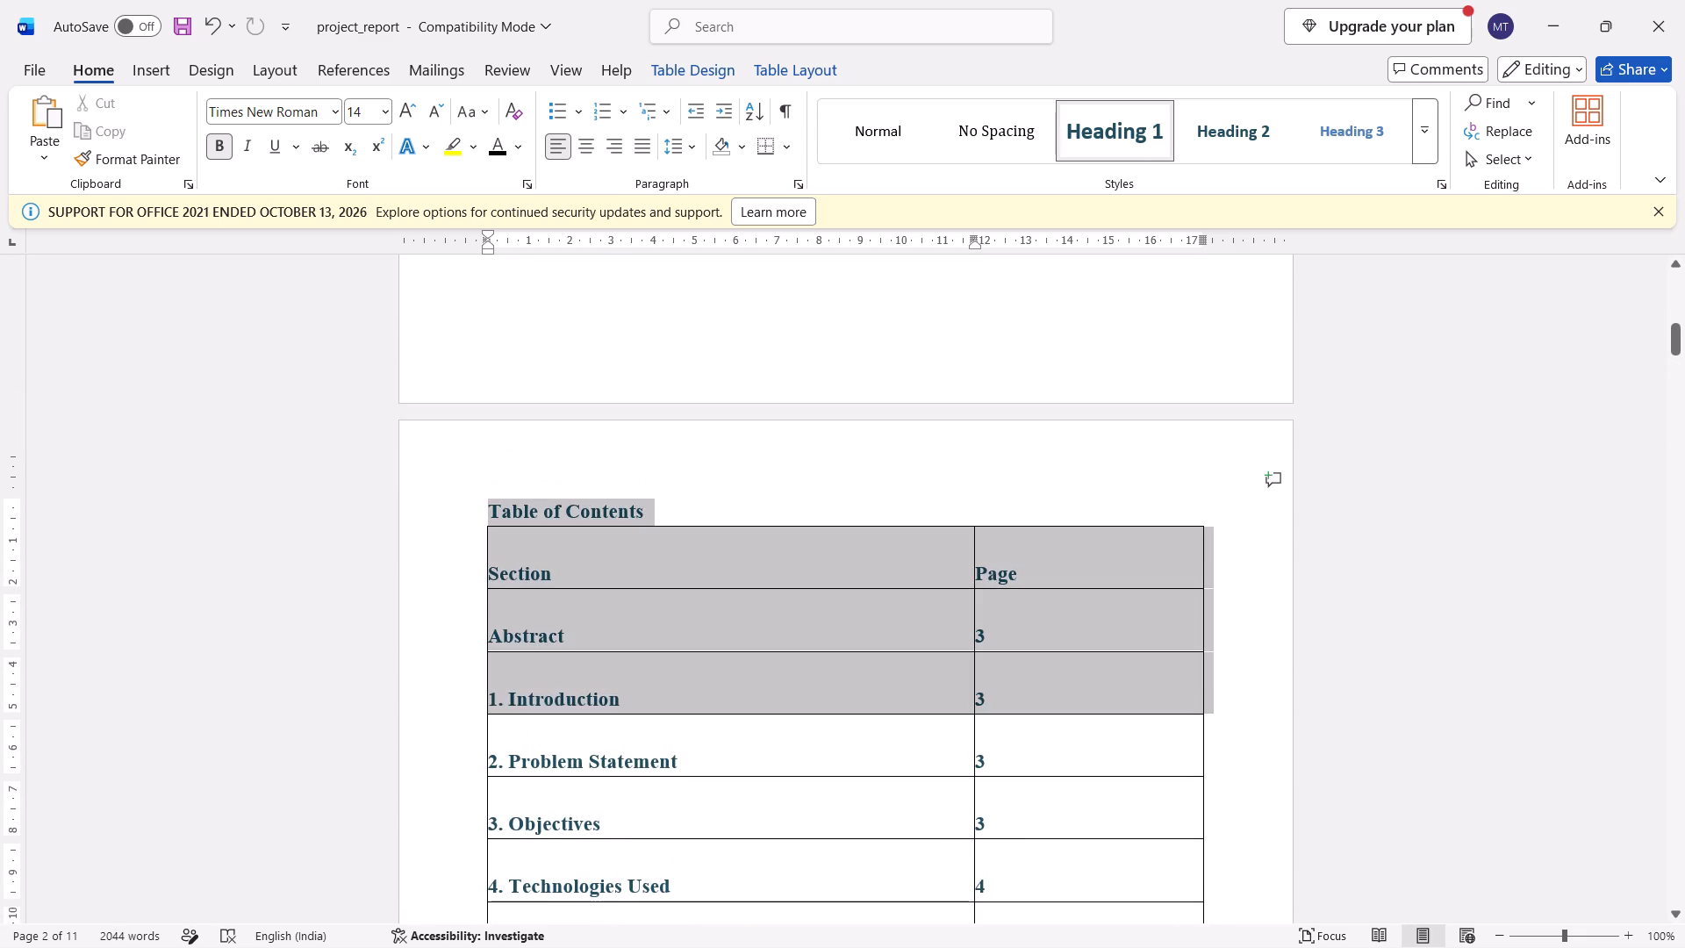
{"action": "left_click_drag", "start_coordinate": [610, 760], "coordinate": [682, 947]}
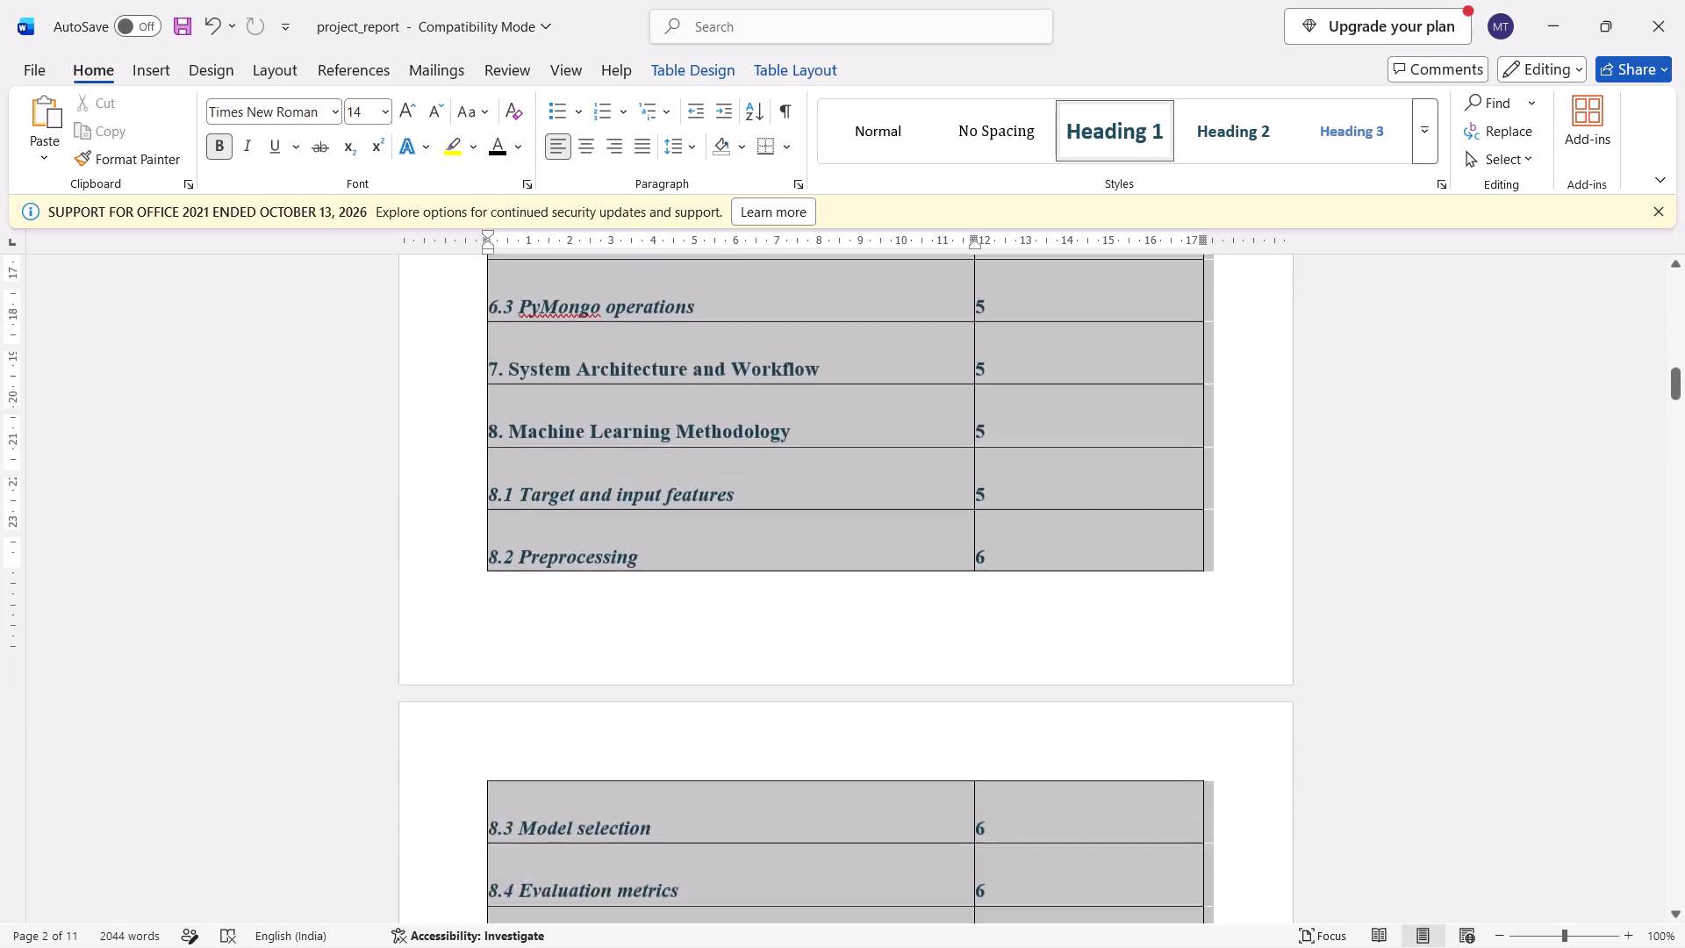
{"action": "left_click_drag", "start_coordinate": [682, 947], "coordinate": [785, 626]}
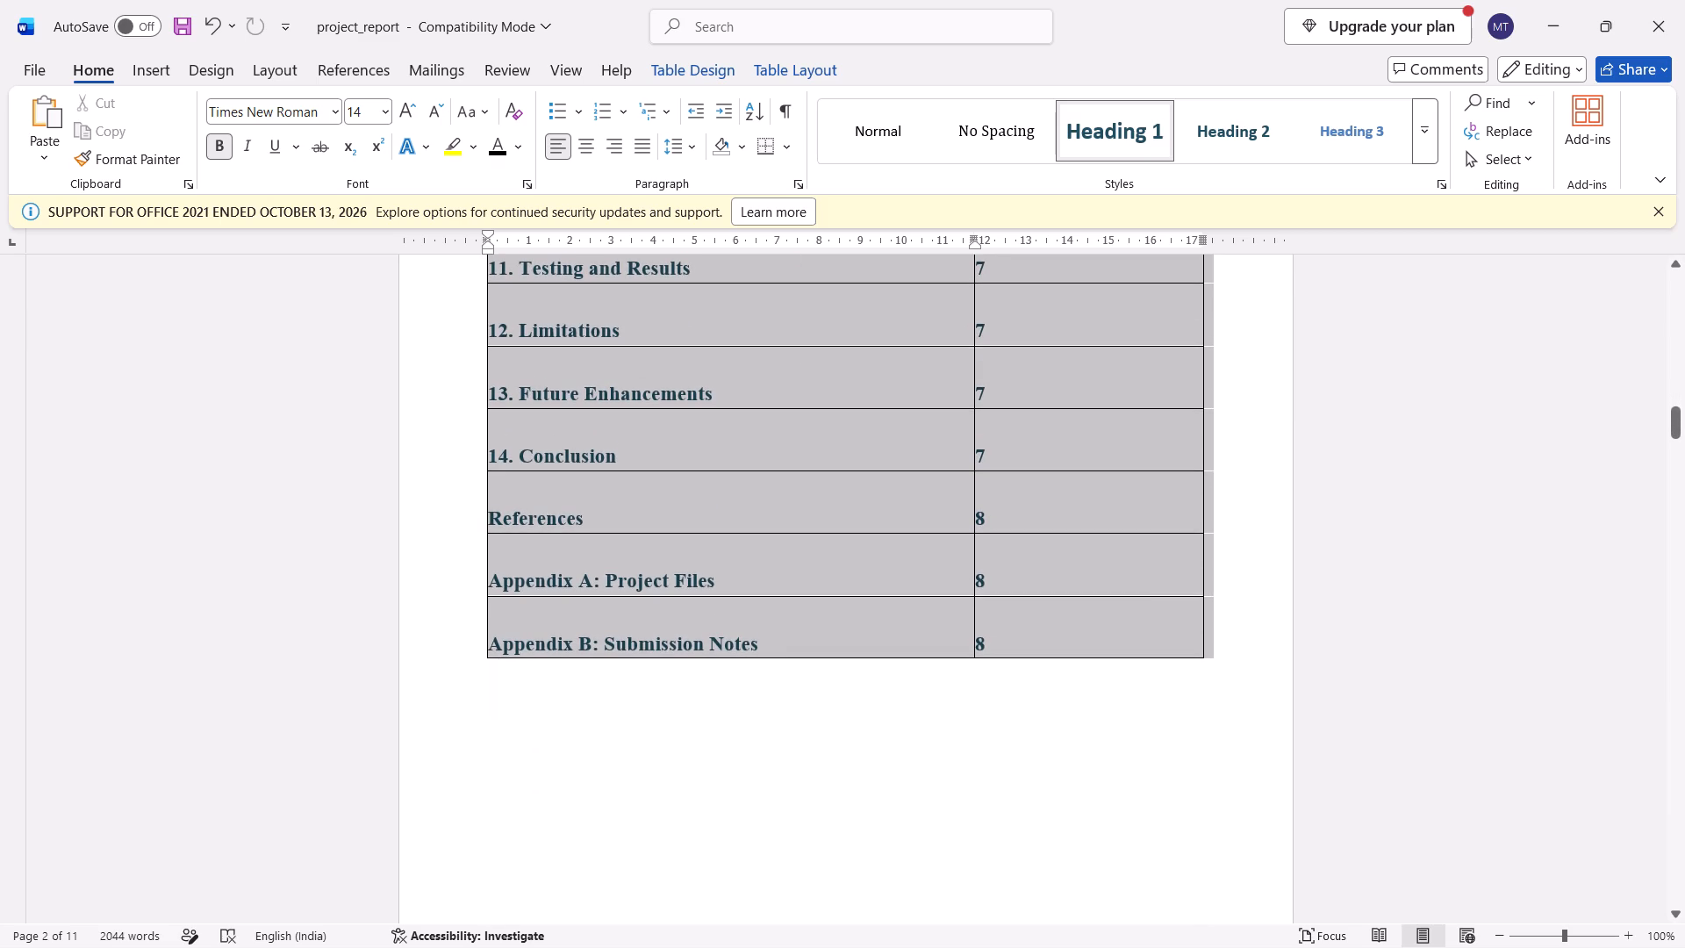
{"action": "left_click_drag", "start_coordinate": [785, 626], "coordinate": [785, 645]}
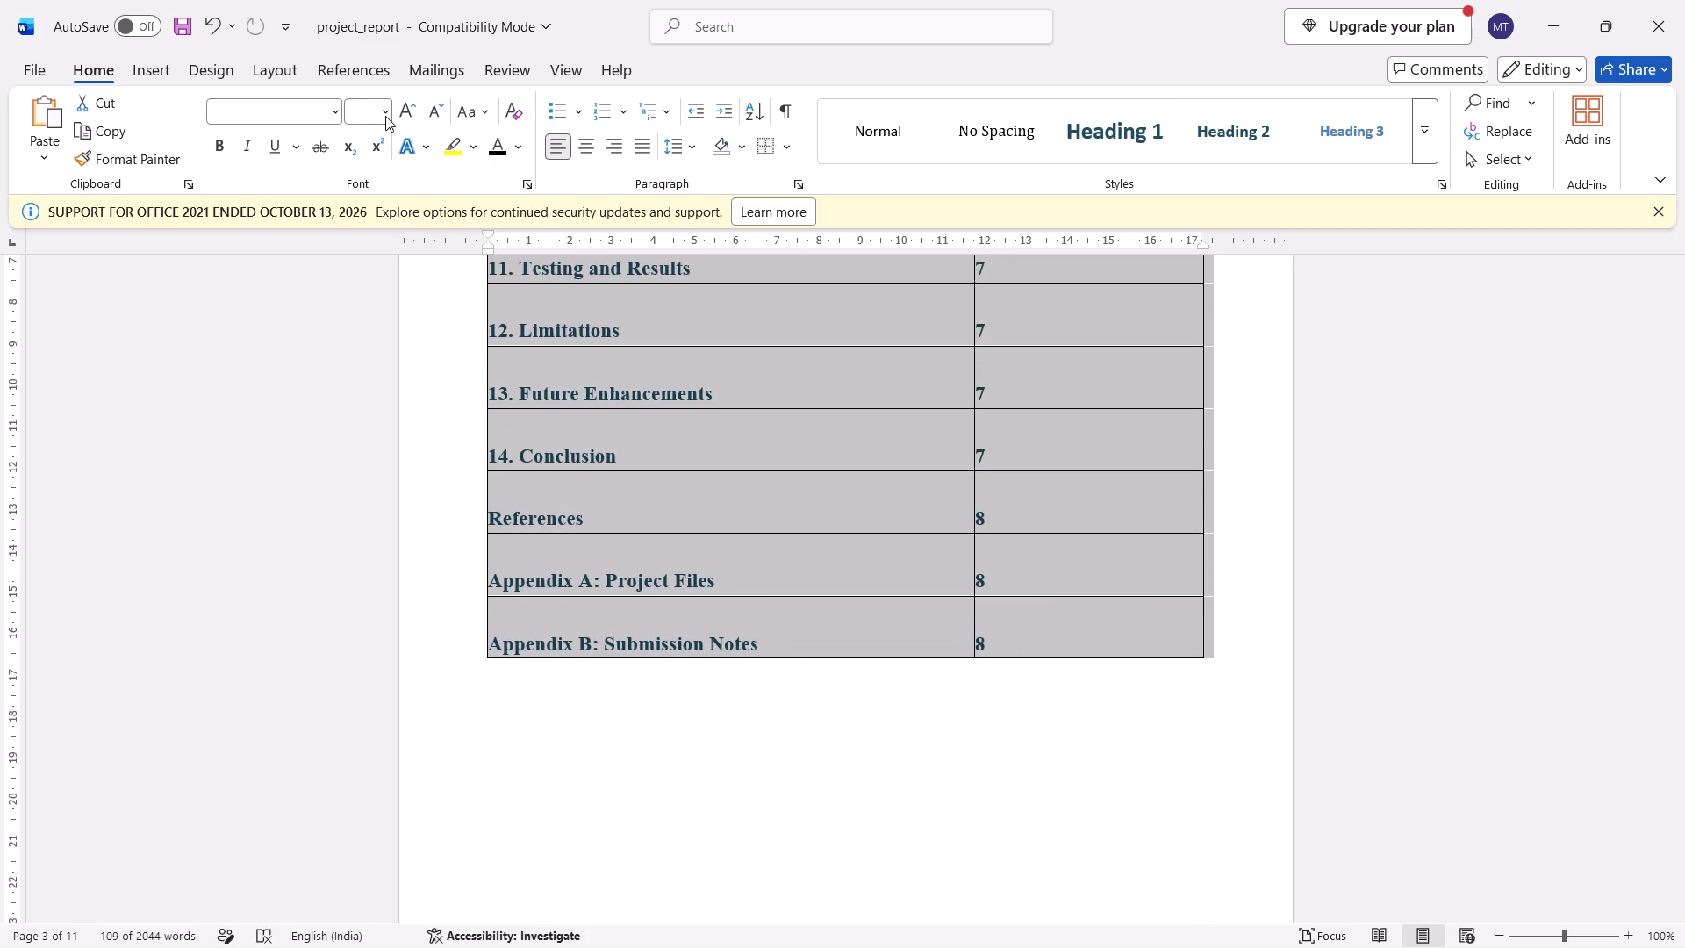
{"action": "left_click", "coordinate": [385, 116]}
{"action": "left_click", "coordinate": [360, 251]}
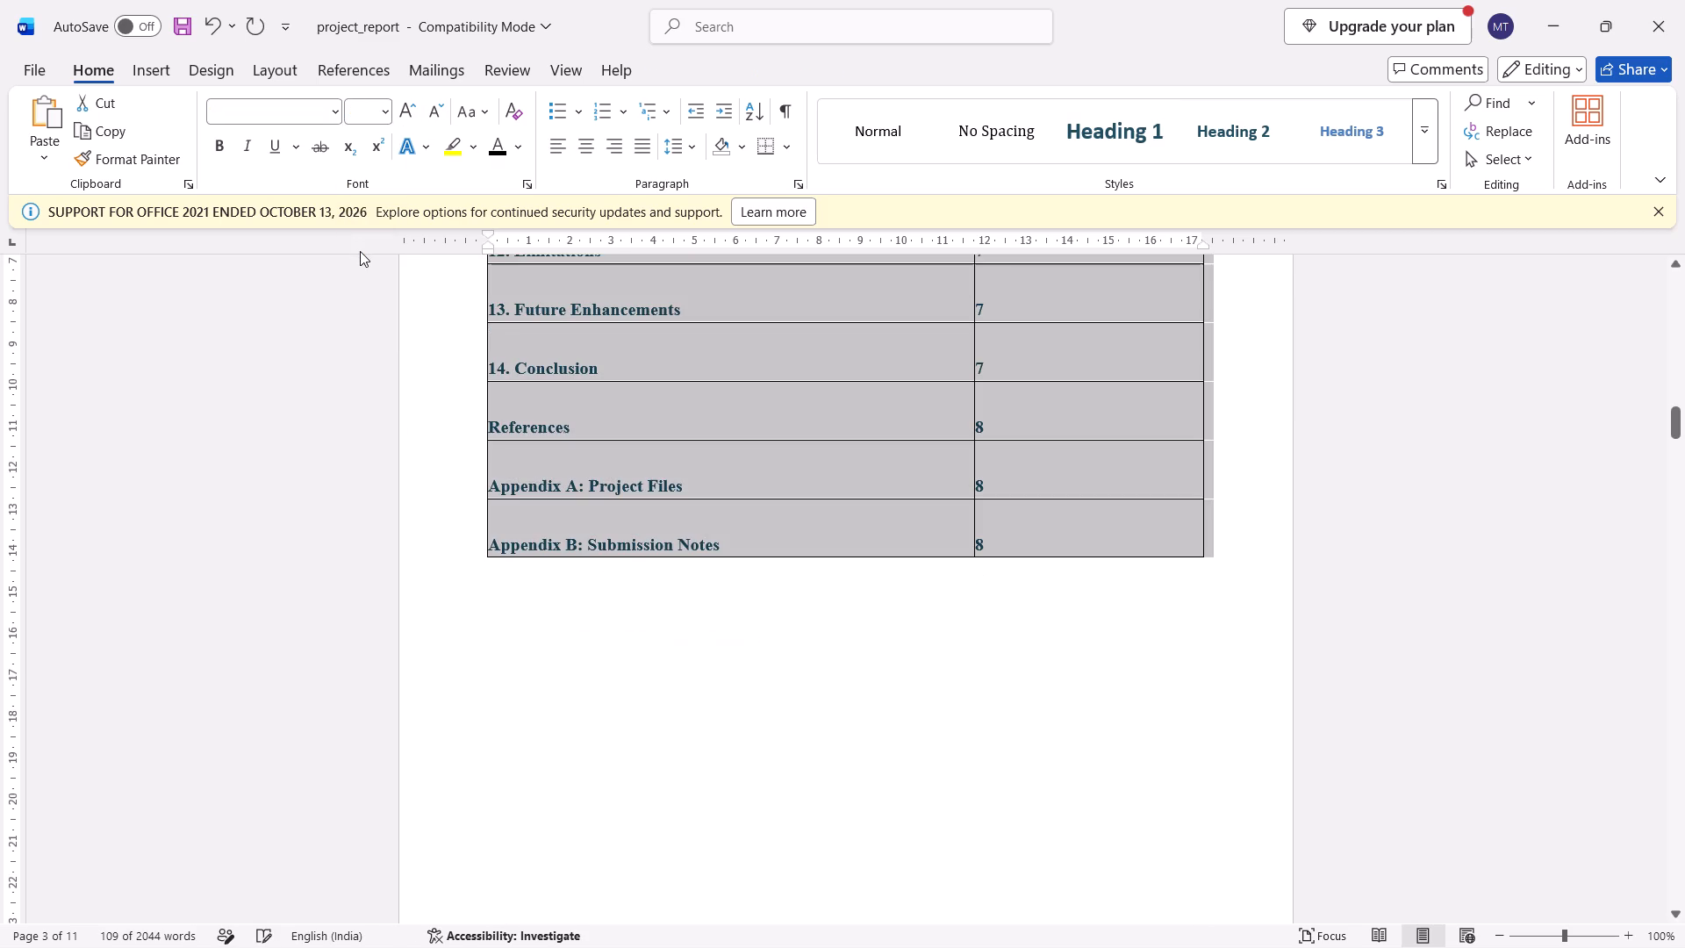
{"action": "left_click", "coordinate": [339, 116]}
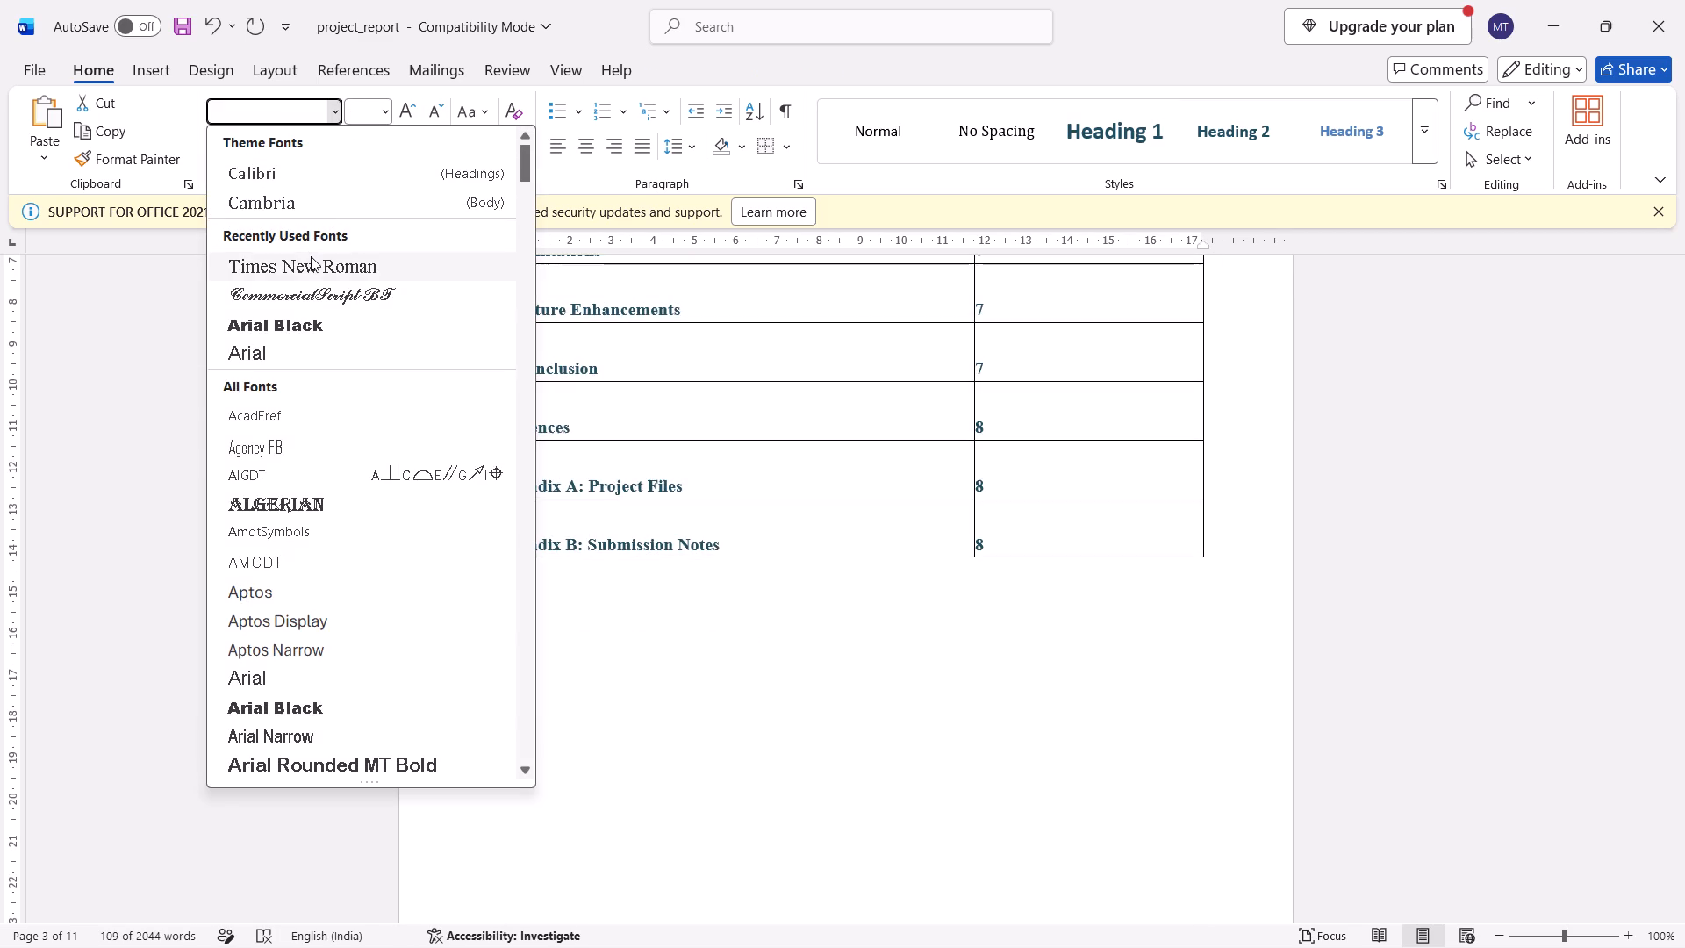
{"action": "left_click", "coordinate": [311, 256]}
{"action": "left_click", "coordinate": [802, 482]}
Check the layout of the table of contents across its pages, from the appendix rows back to the title.
{"action": "scroll", "coordinate": [802, 482], "scroll_direction": "up", "scroll_amount": 2}
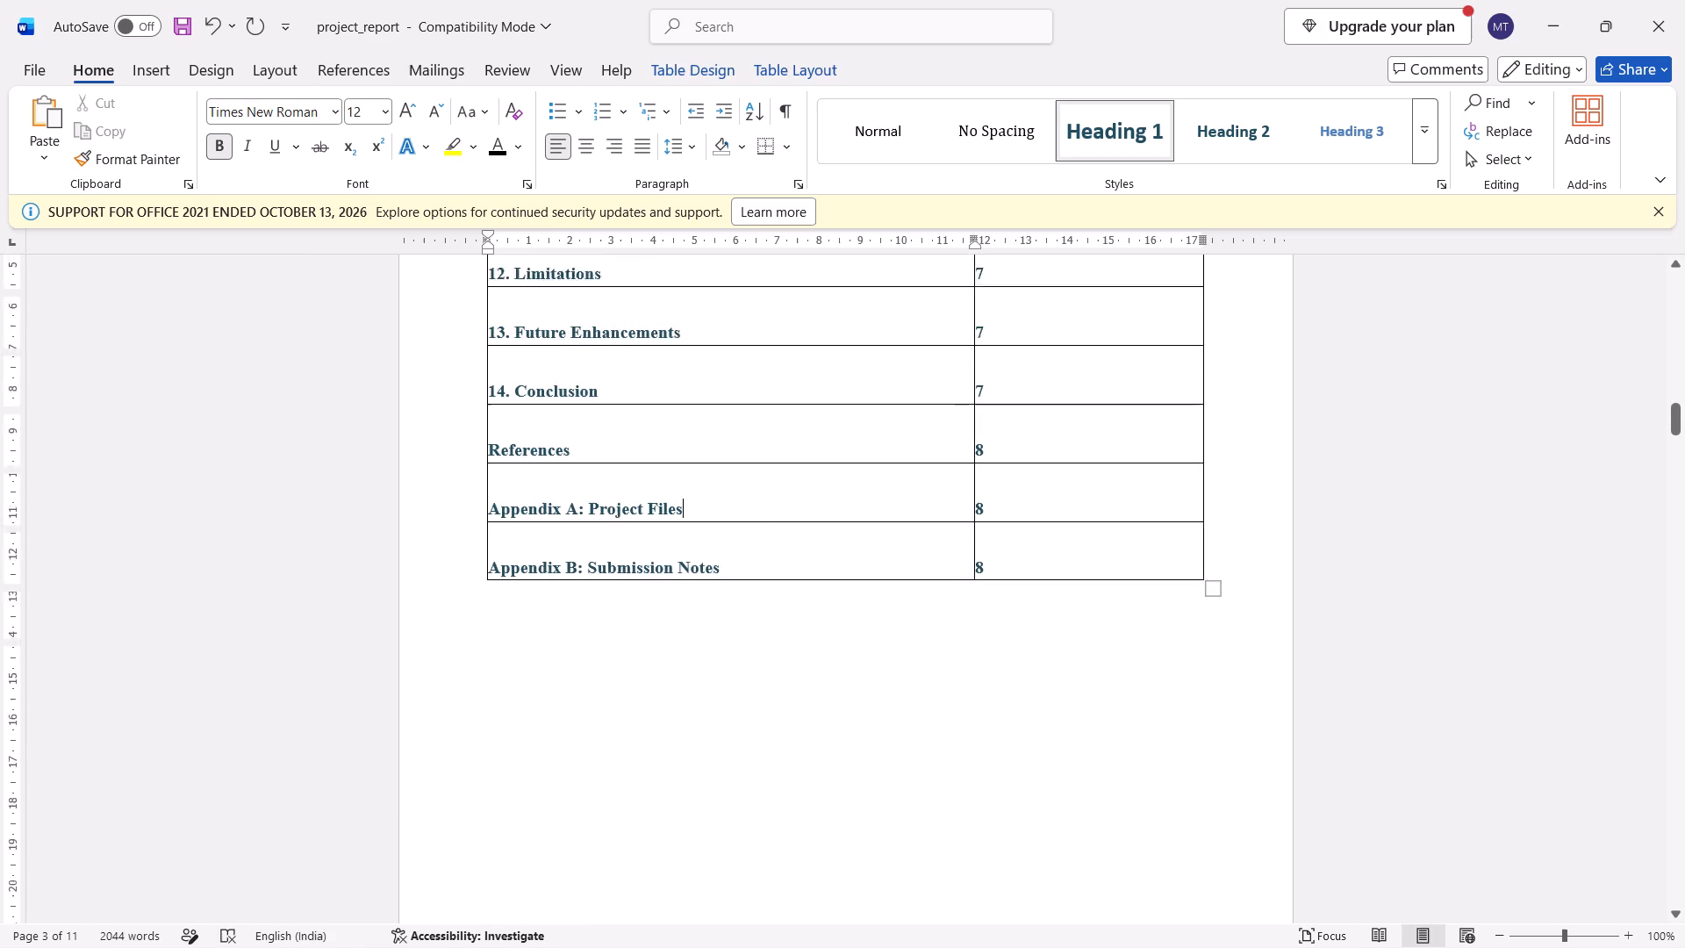
{"action": "scroll", "coordinate": [802, 482], "scroll_direction": "up", "scroll_amount": 2}
{"action": "scroll", "coordinate": [802, 482], "scroll_direction": "down", "scroll_amount": 4}
{"action": "scroll", "coordinate": [802, 482], "scroll_direction": "up", "scroll_amount": 6}
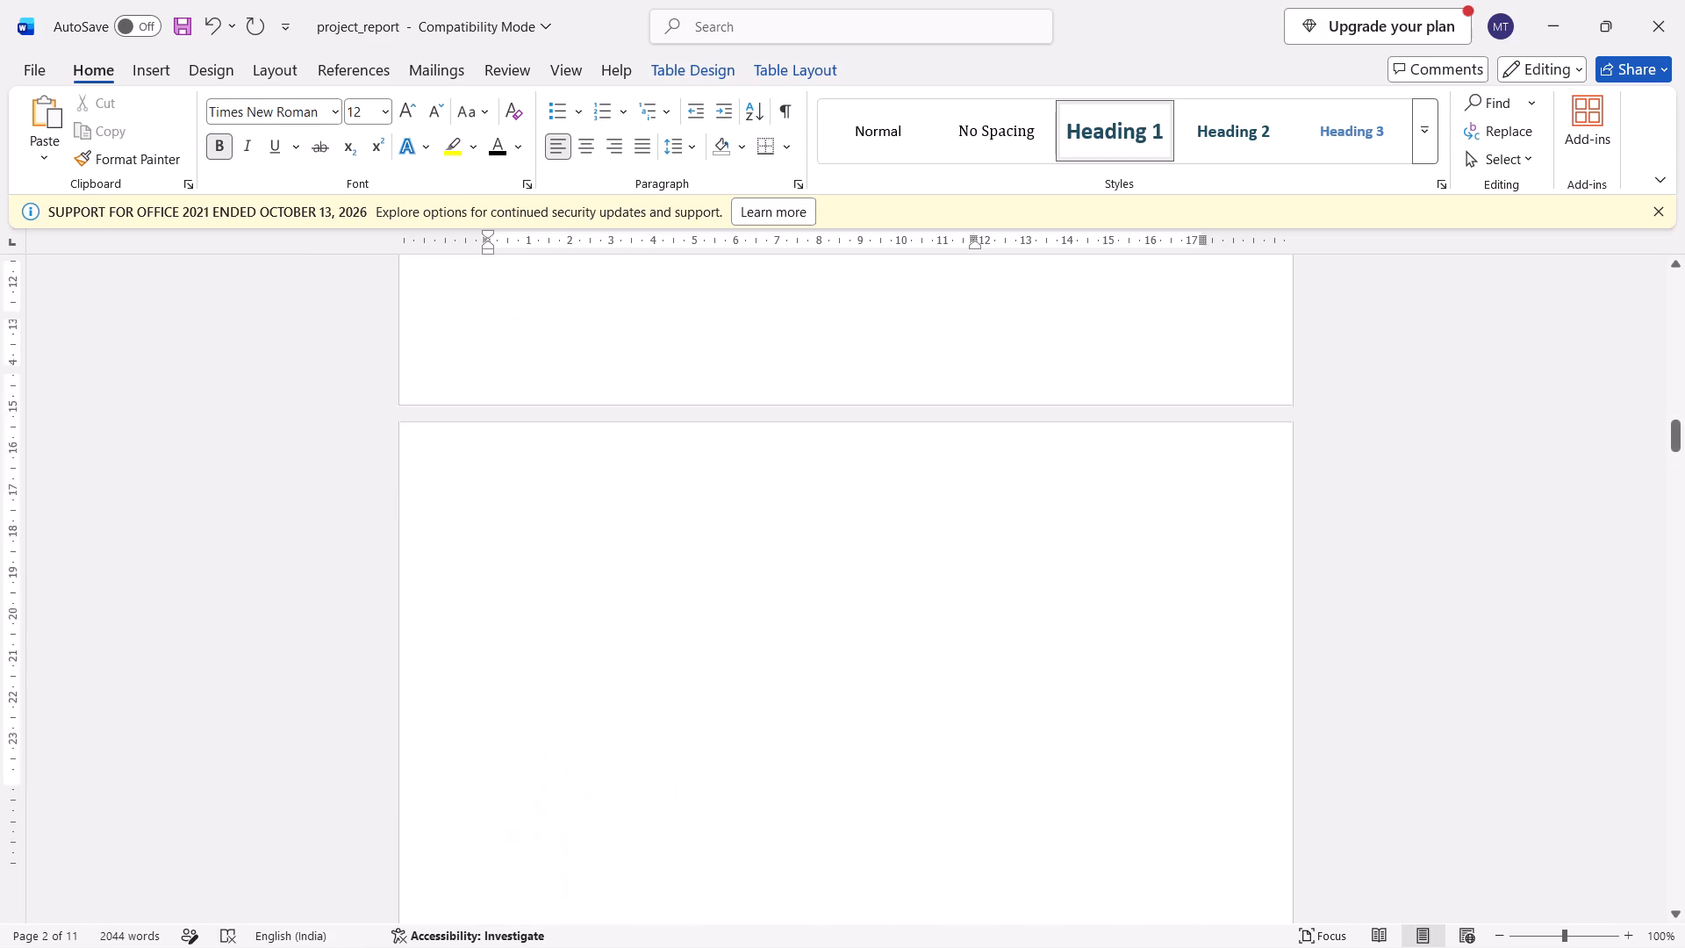
{"action": "scroll", "coordinate": [802, 482], "scroll_direction": "up", "scroll_amount": 5}
{"action": "scroll", "coordinate": [802, 482], "scroll_direction": "down", "scroll_amount": 2}
{"action": "scroll", "coordinate": [802, 482], "scroll_direction": "up", "scroll_amount": 1}
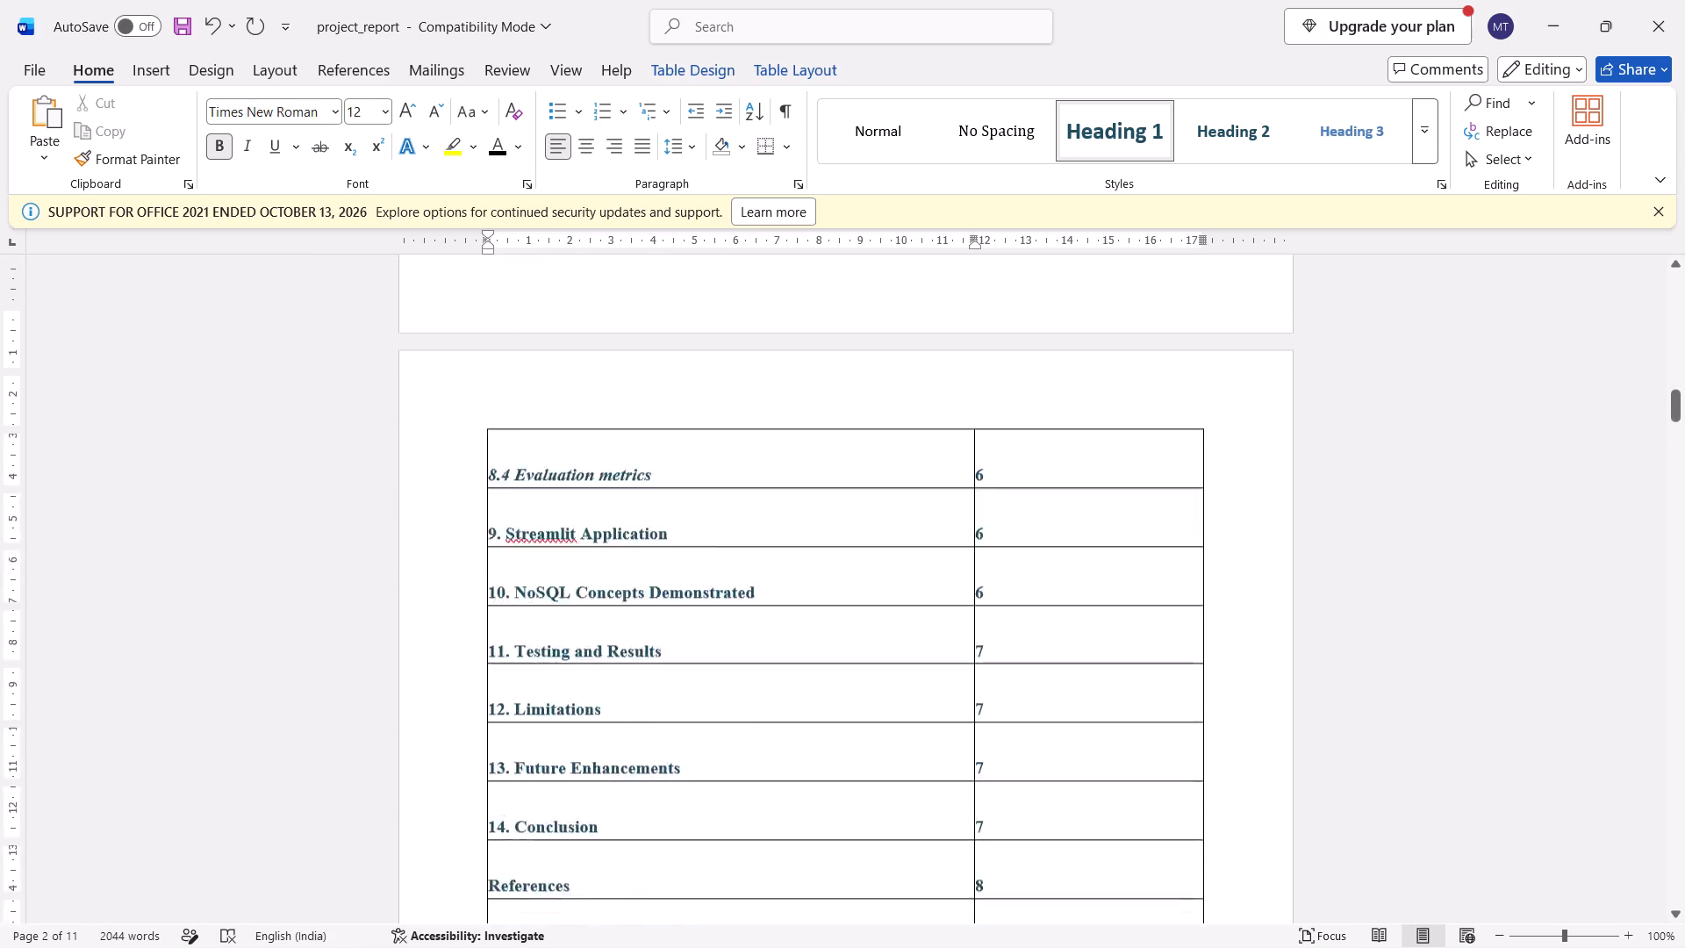
{"action": "scroll", "coordinate": [802, 482], "scroll_direction": "up", "scroll_amount": 1}
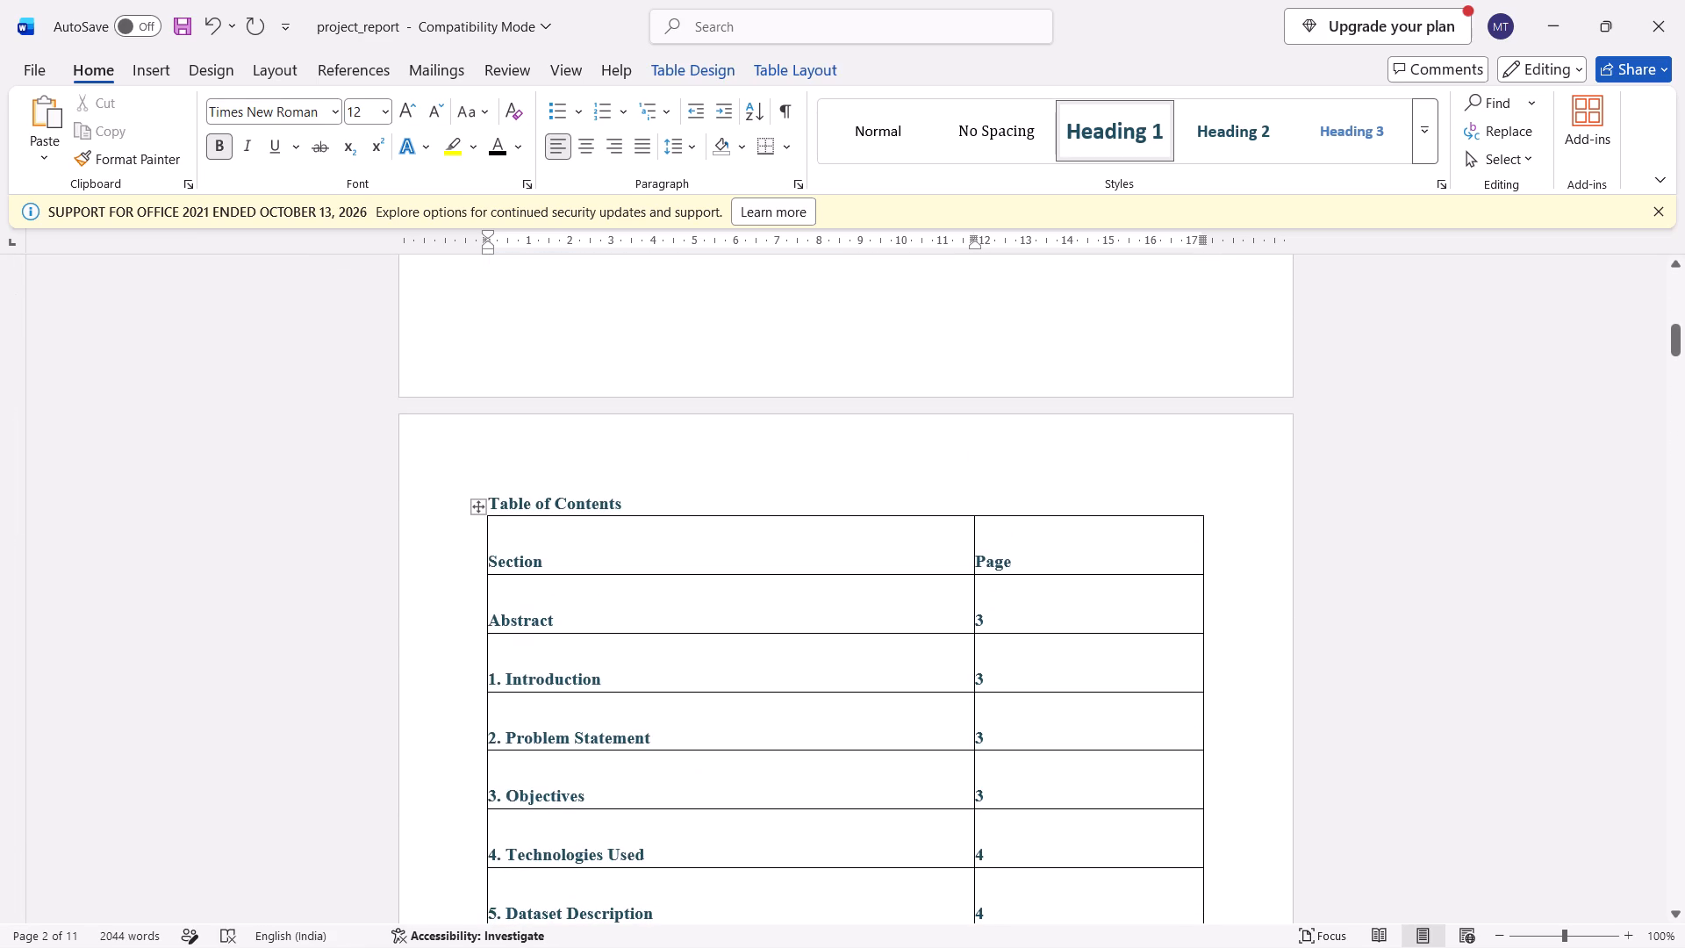
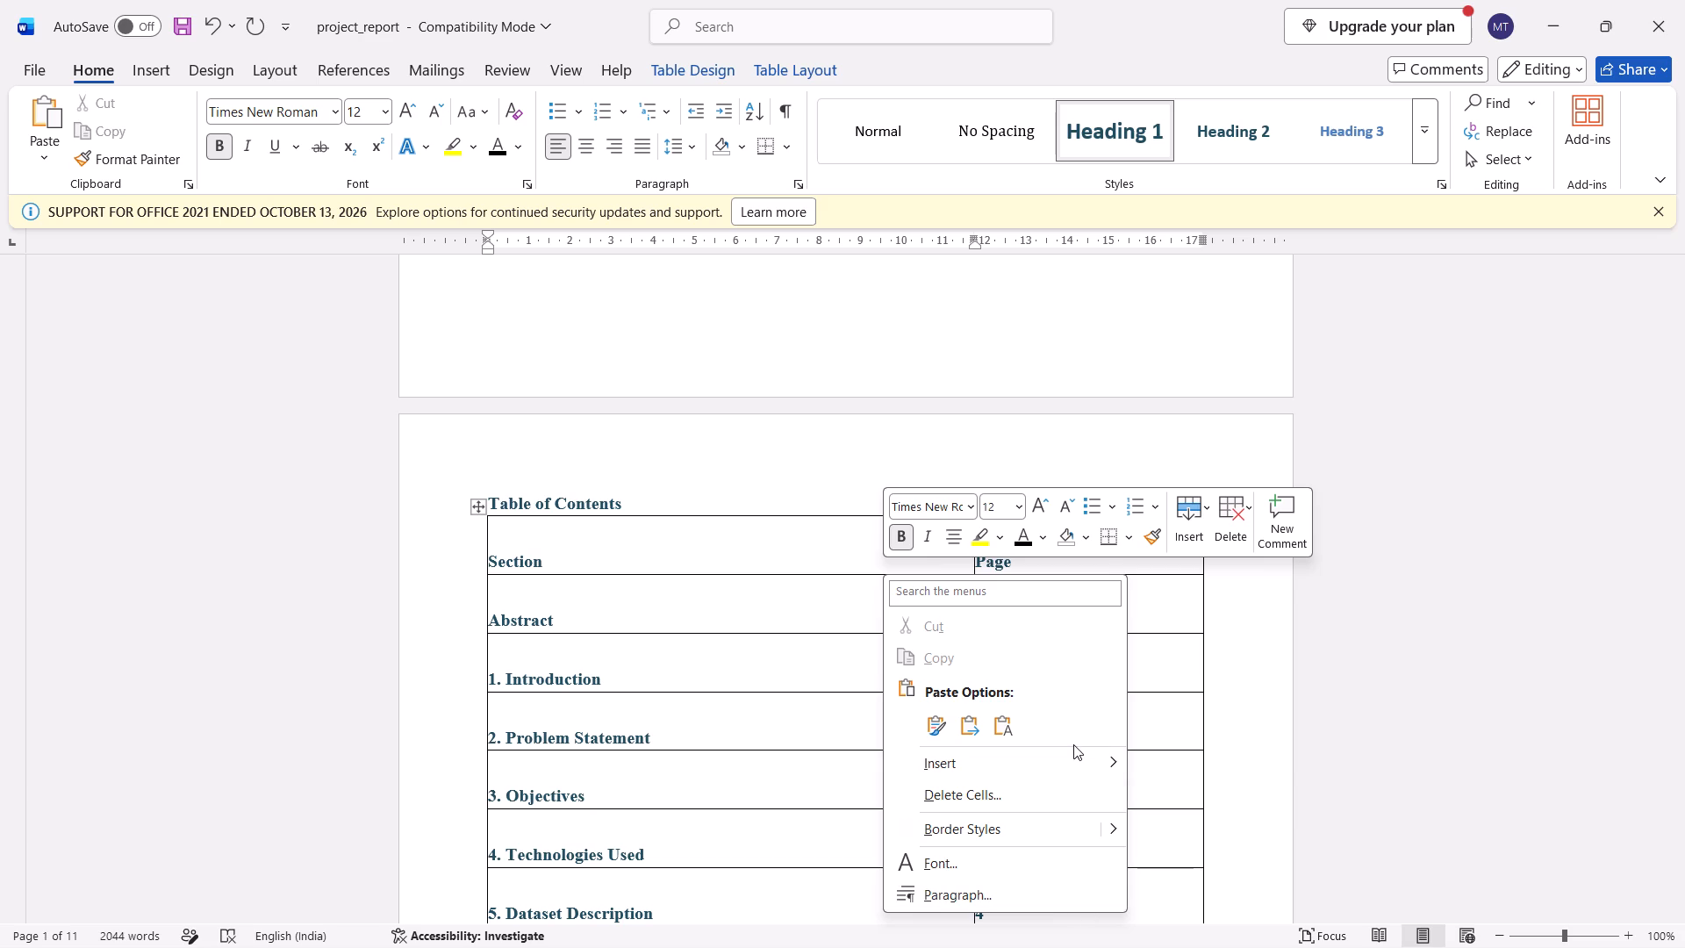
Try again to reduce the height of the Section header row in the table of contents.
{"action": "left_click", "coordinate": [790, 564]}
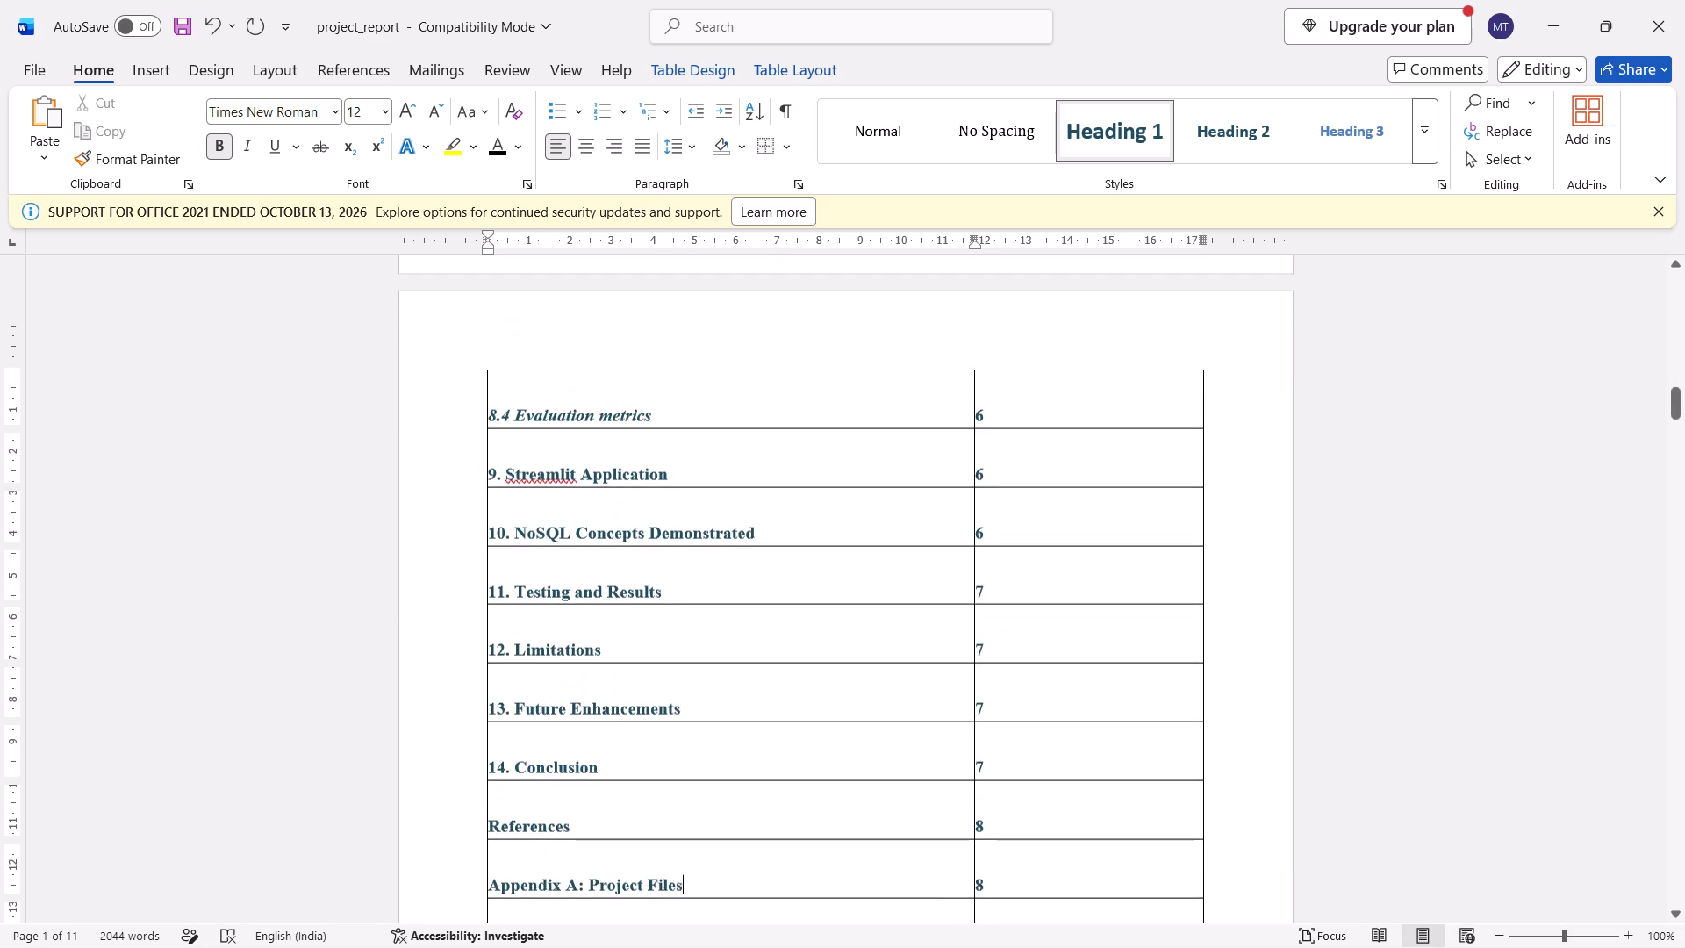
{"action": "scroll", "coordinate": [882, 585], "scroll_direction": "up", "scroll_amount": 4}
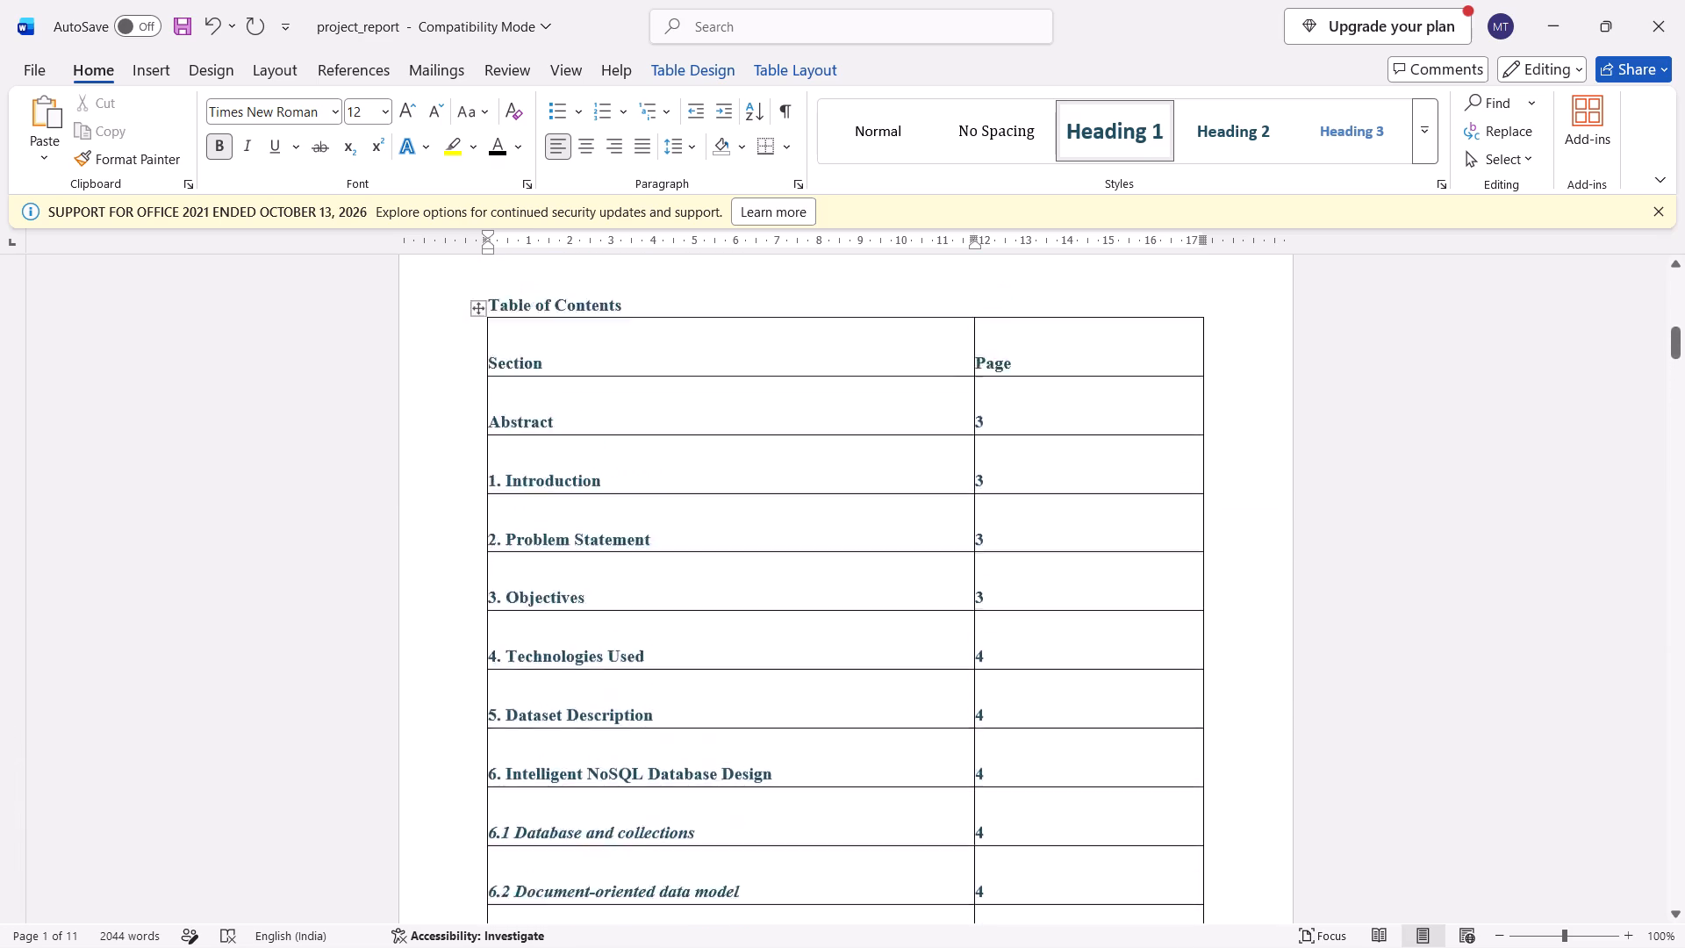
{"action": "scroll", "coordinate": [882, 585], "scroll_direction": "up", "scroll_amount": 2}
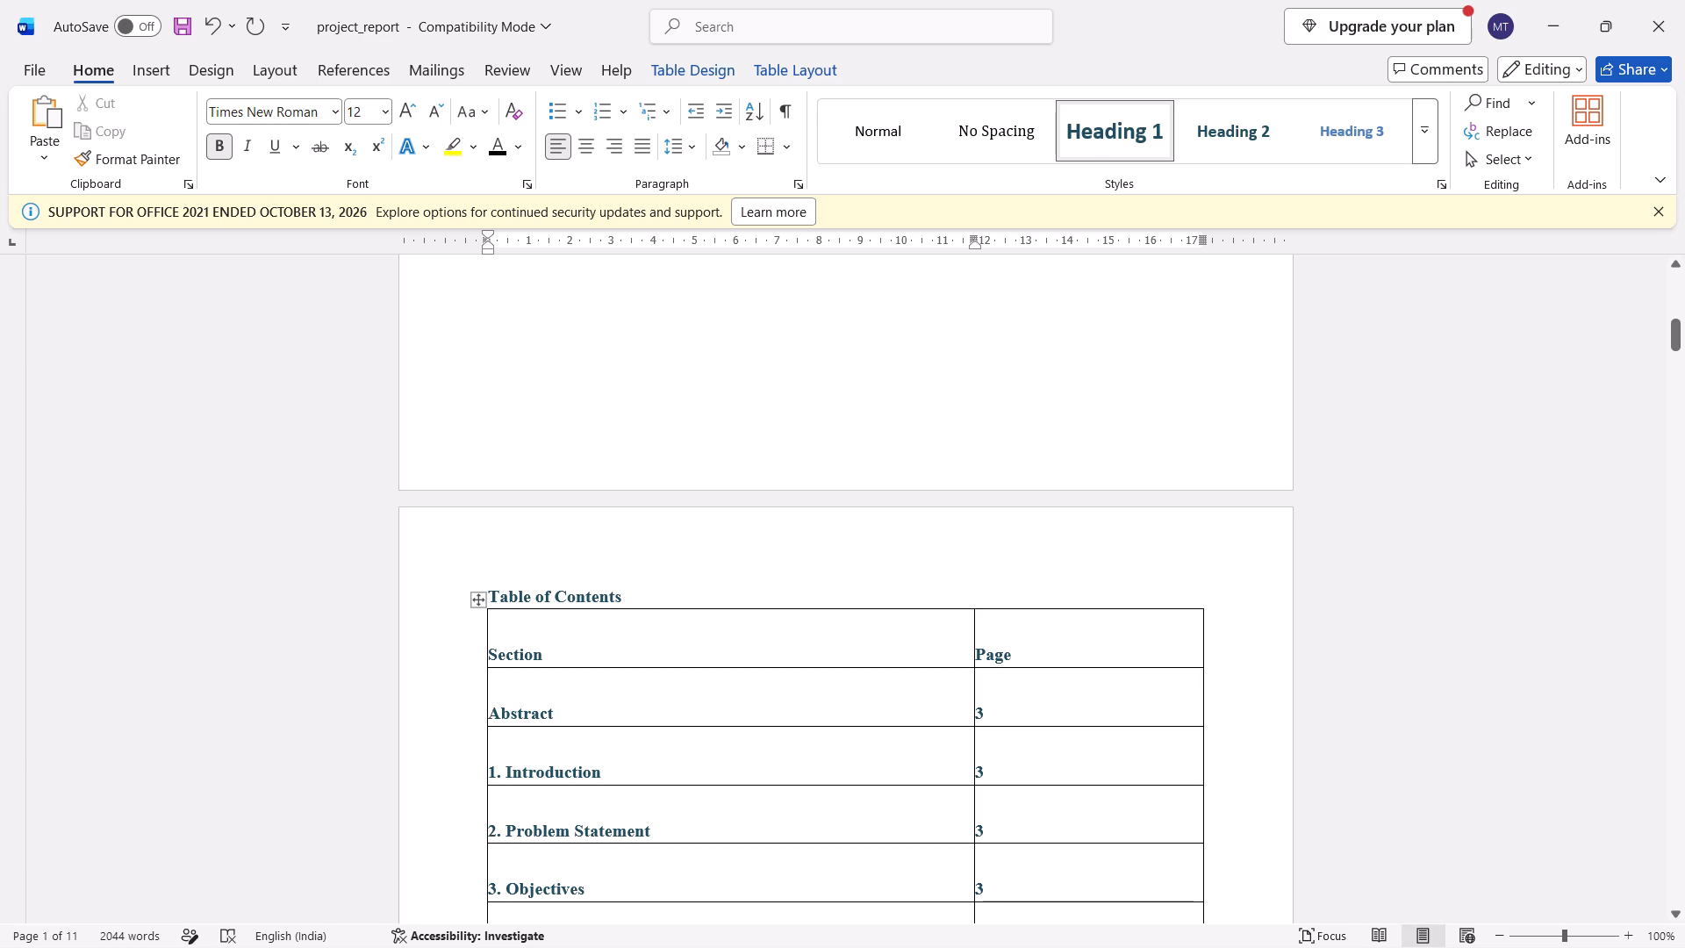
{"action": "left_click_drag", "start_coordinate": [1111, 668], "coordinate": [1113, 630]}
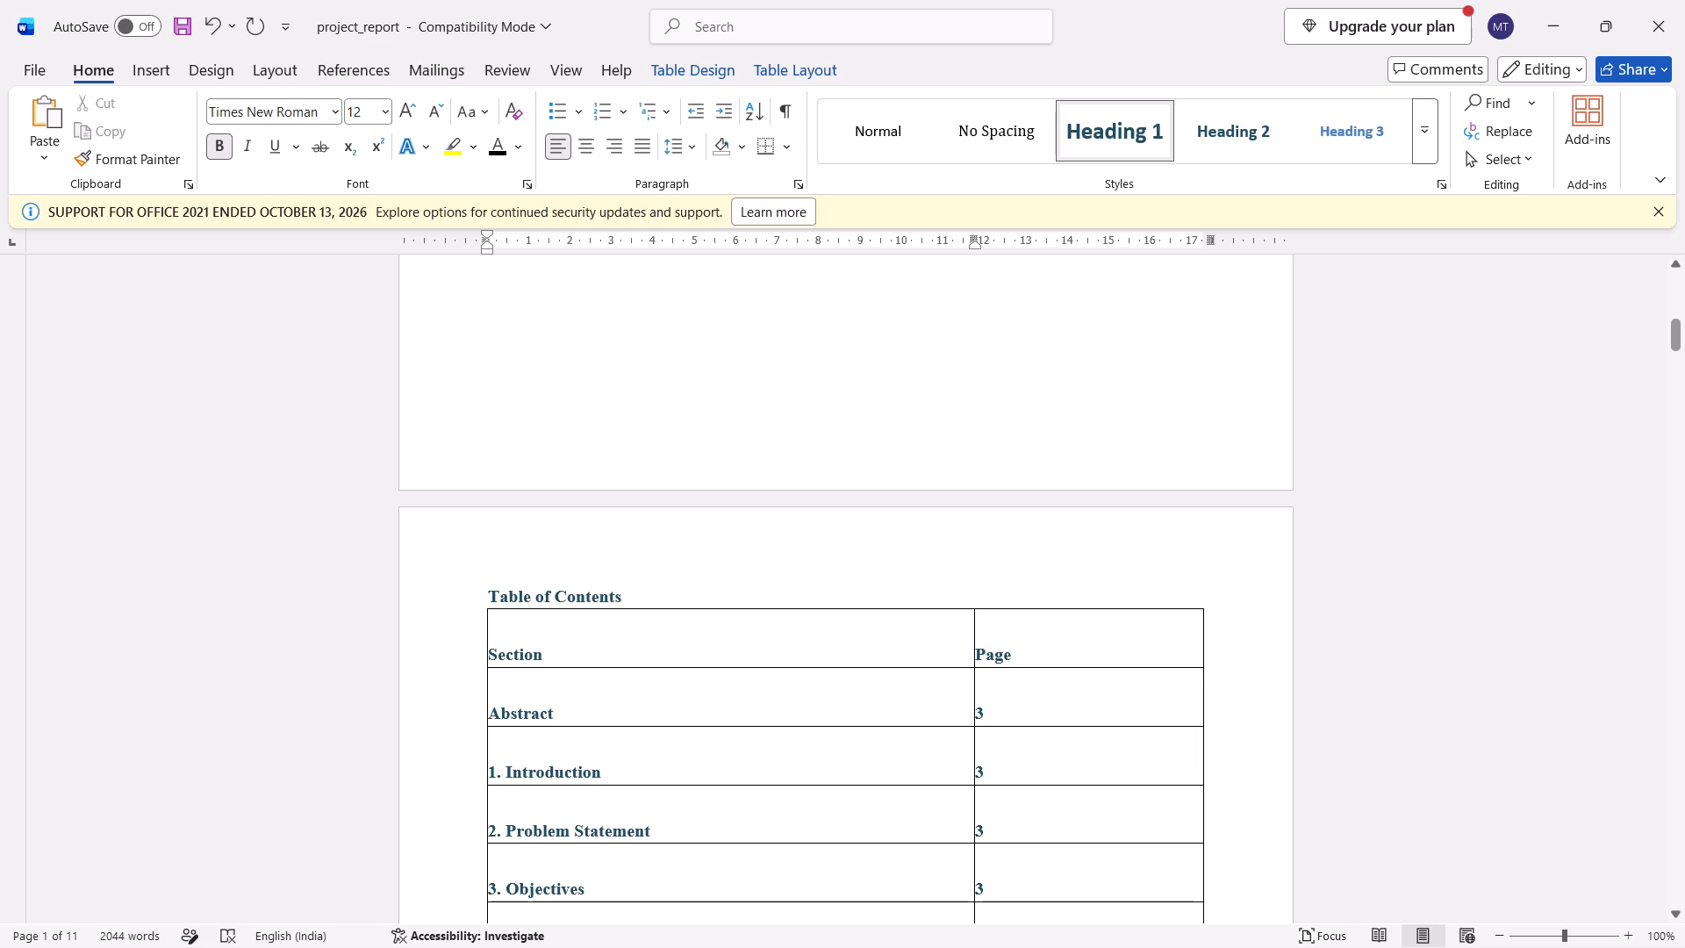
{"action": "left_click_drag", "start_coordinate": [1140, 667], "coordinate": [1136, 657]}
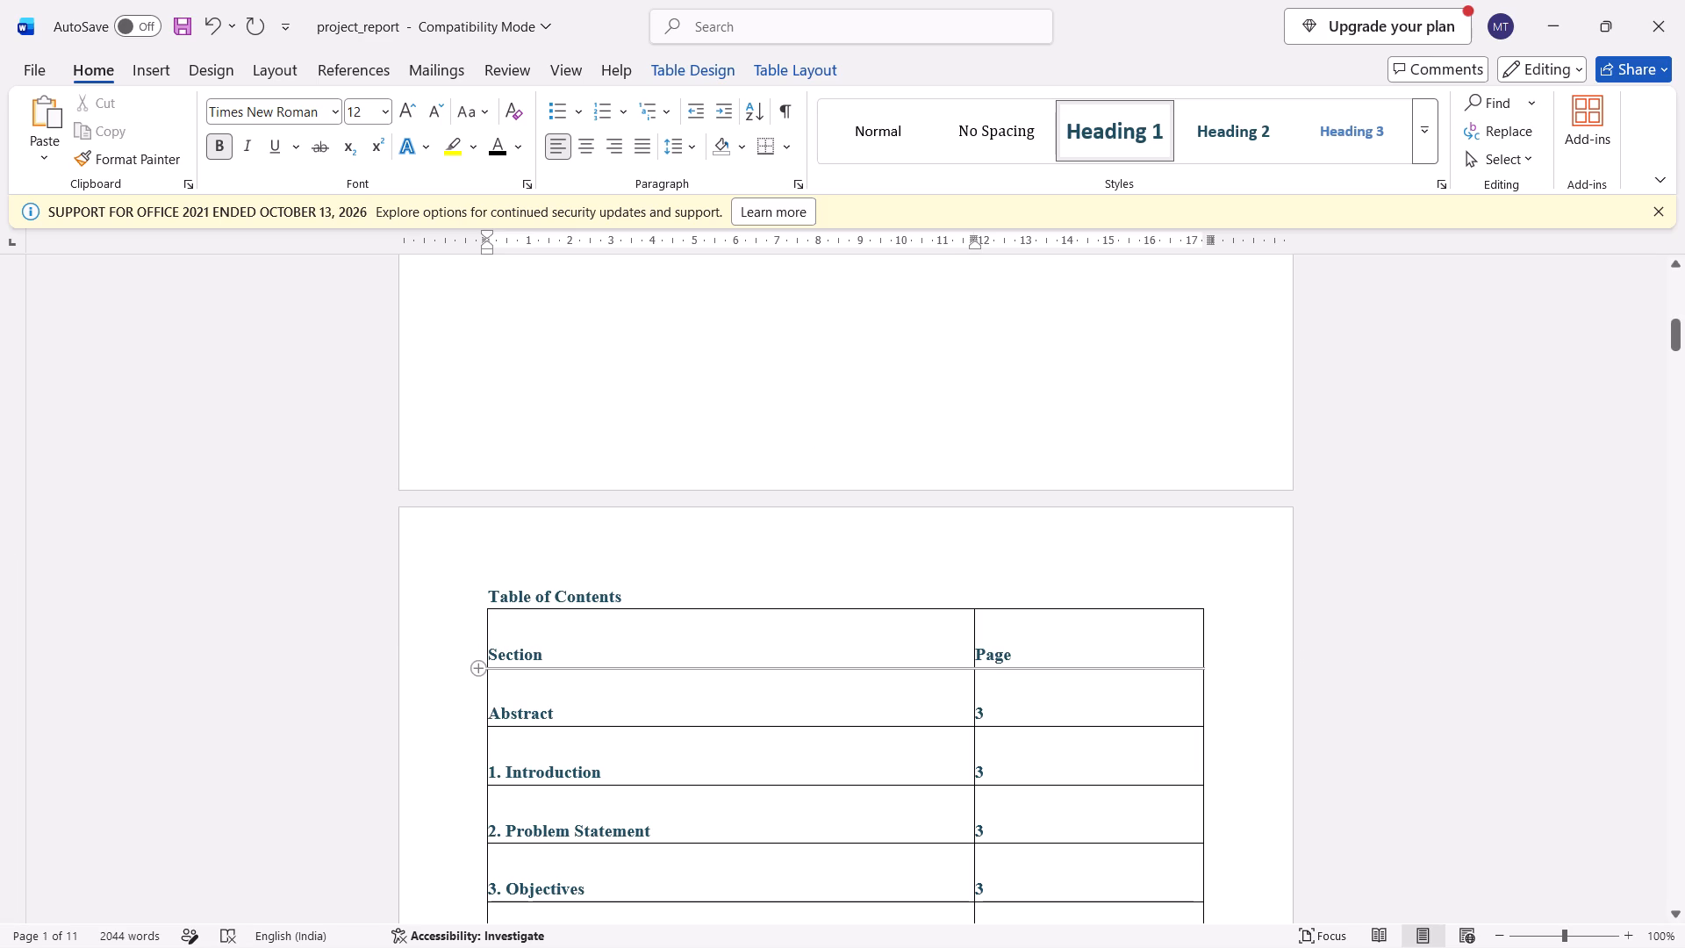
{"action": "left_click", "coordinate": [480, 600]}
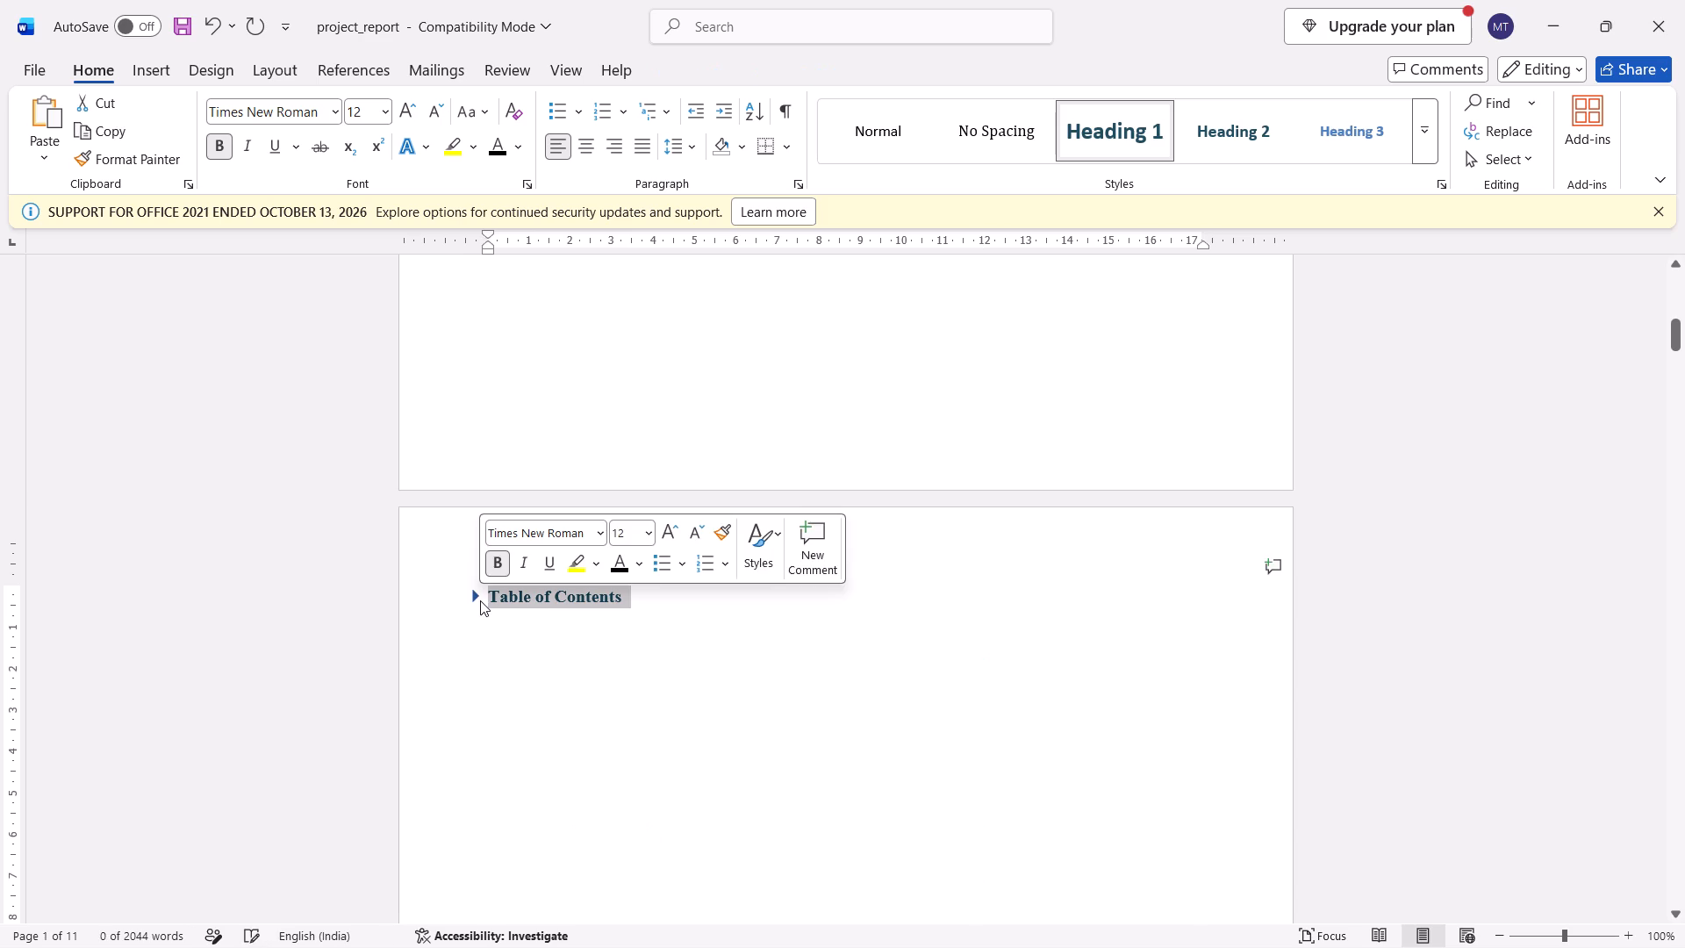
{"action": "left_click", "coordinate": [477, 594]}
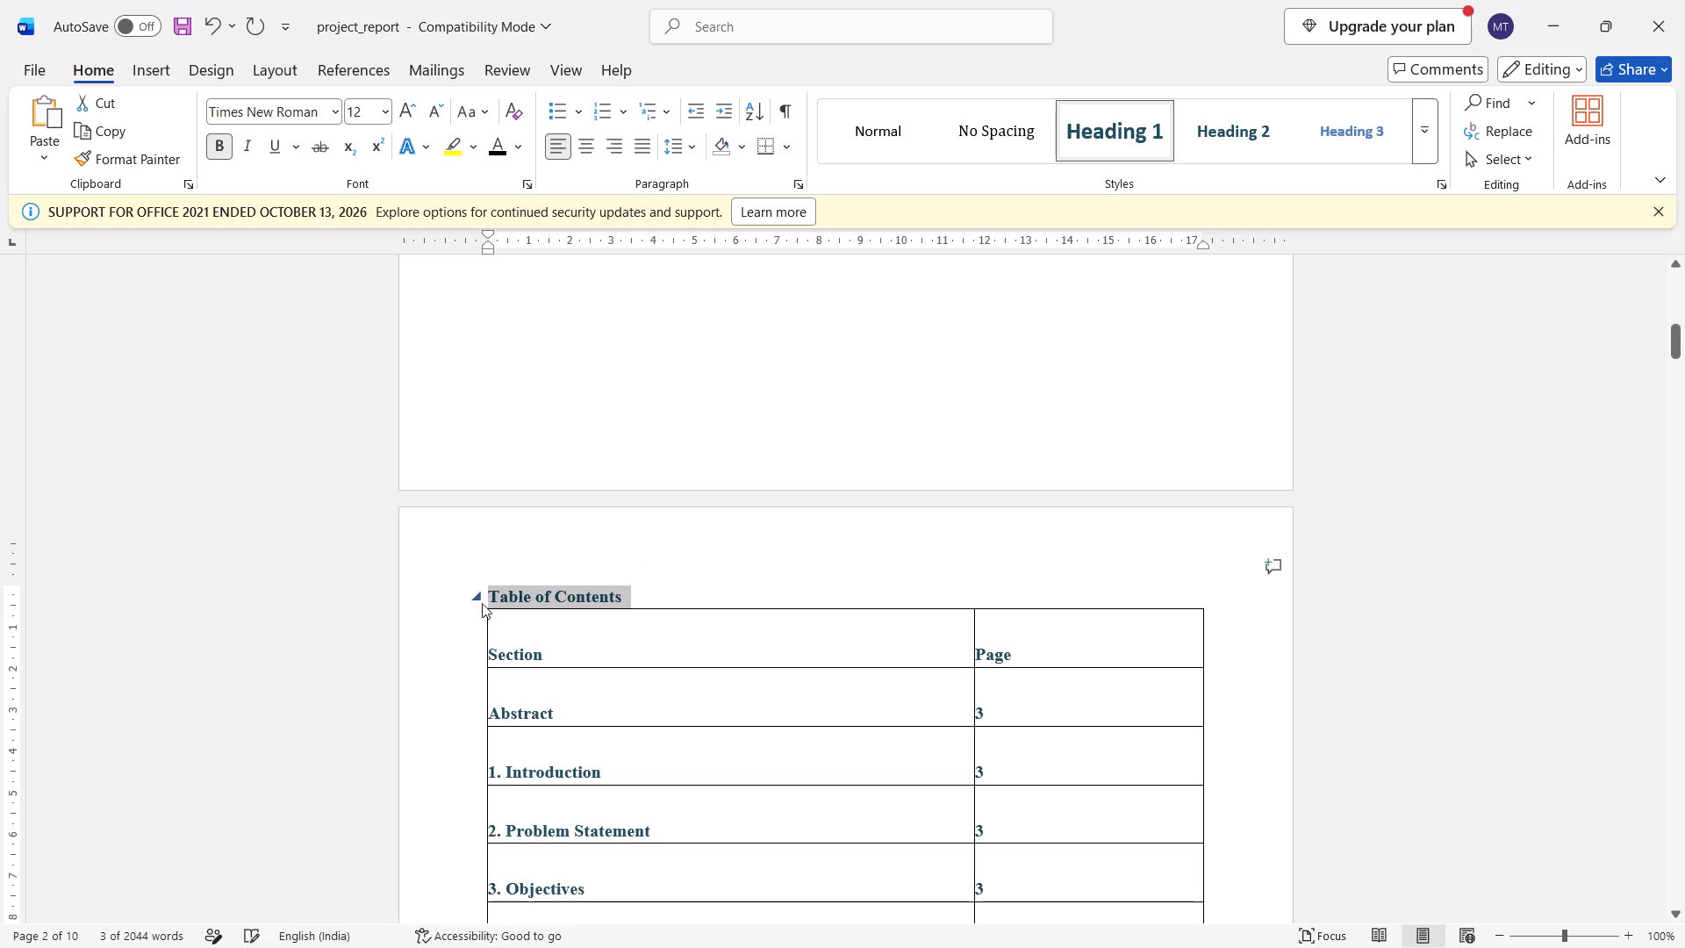
Set the cell width to 10 cm for the rows from the Section header through 5. Dataset Description.
{"action": "left_click", "coordinate": [500, 647]}
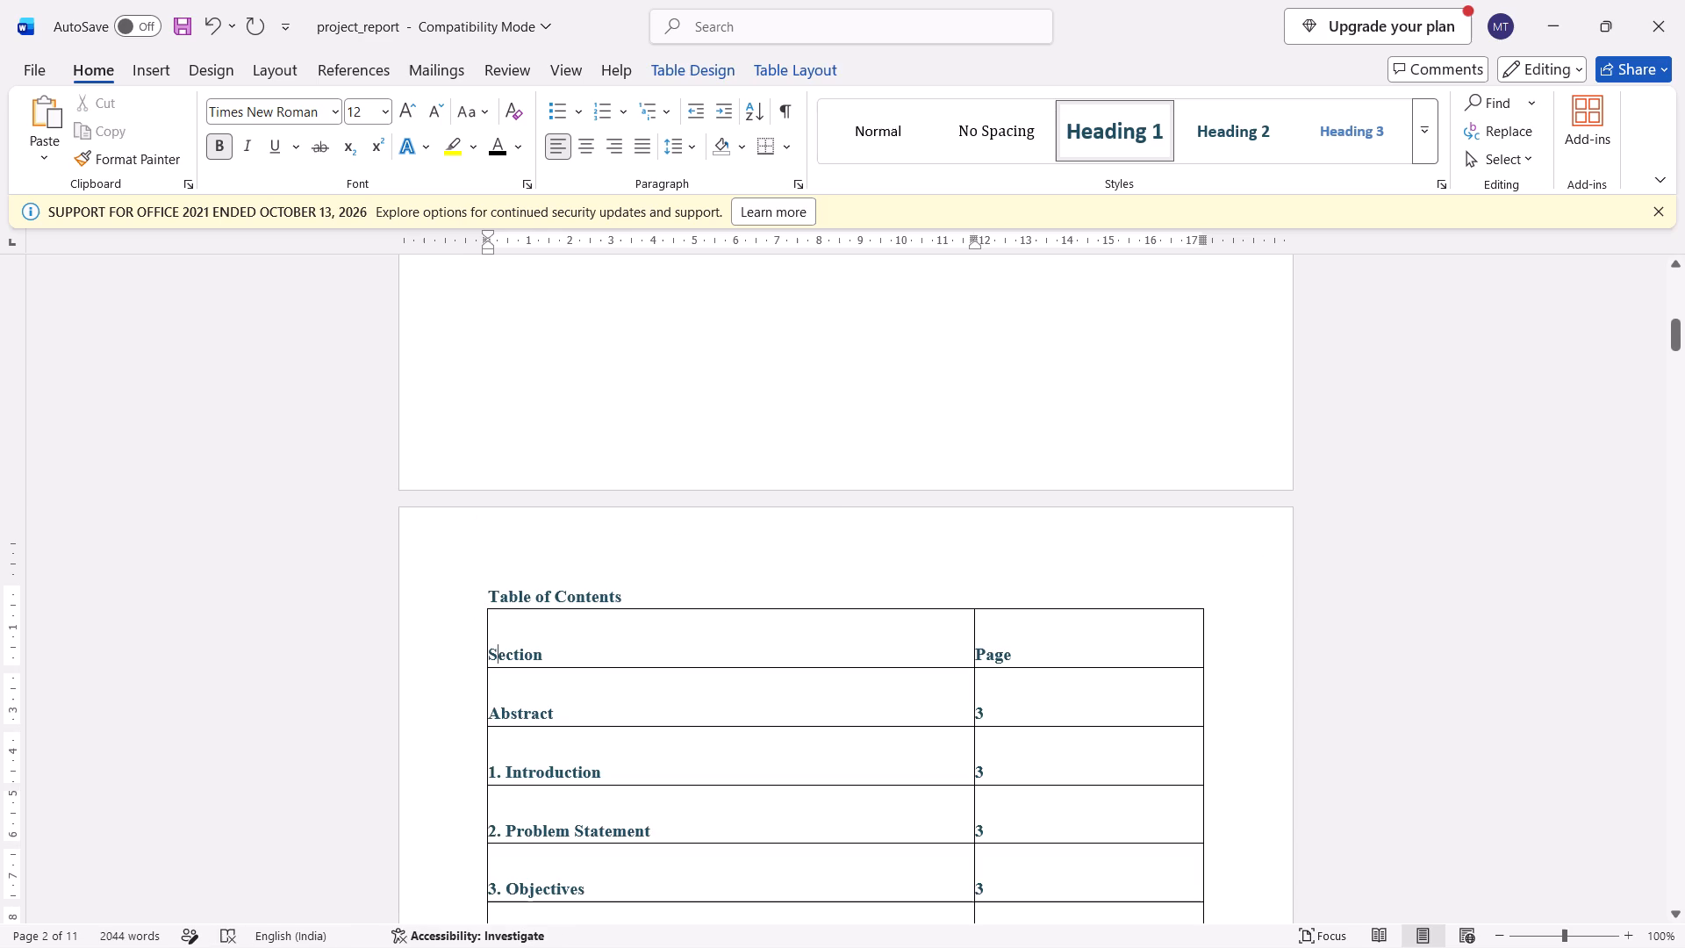
{"action": "left_click_drag", "start_coordinate": [1063, 650], "coordinate": [721, 652]}
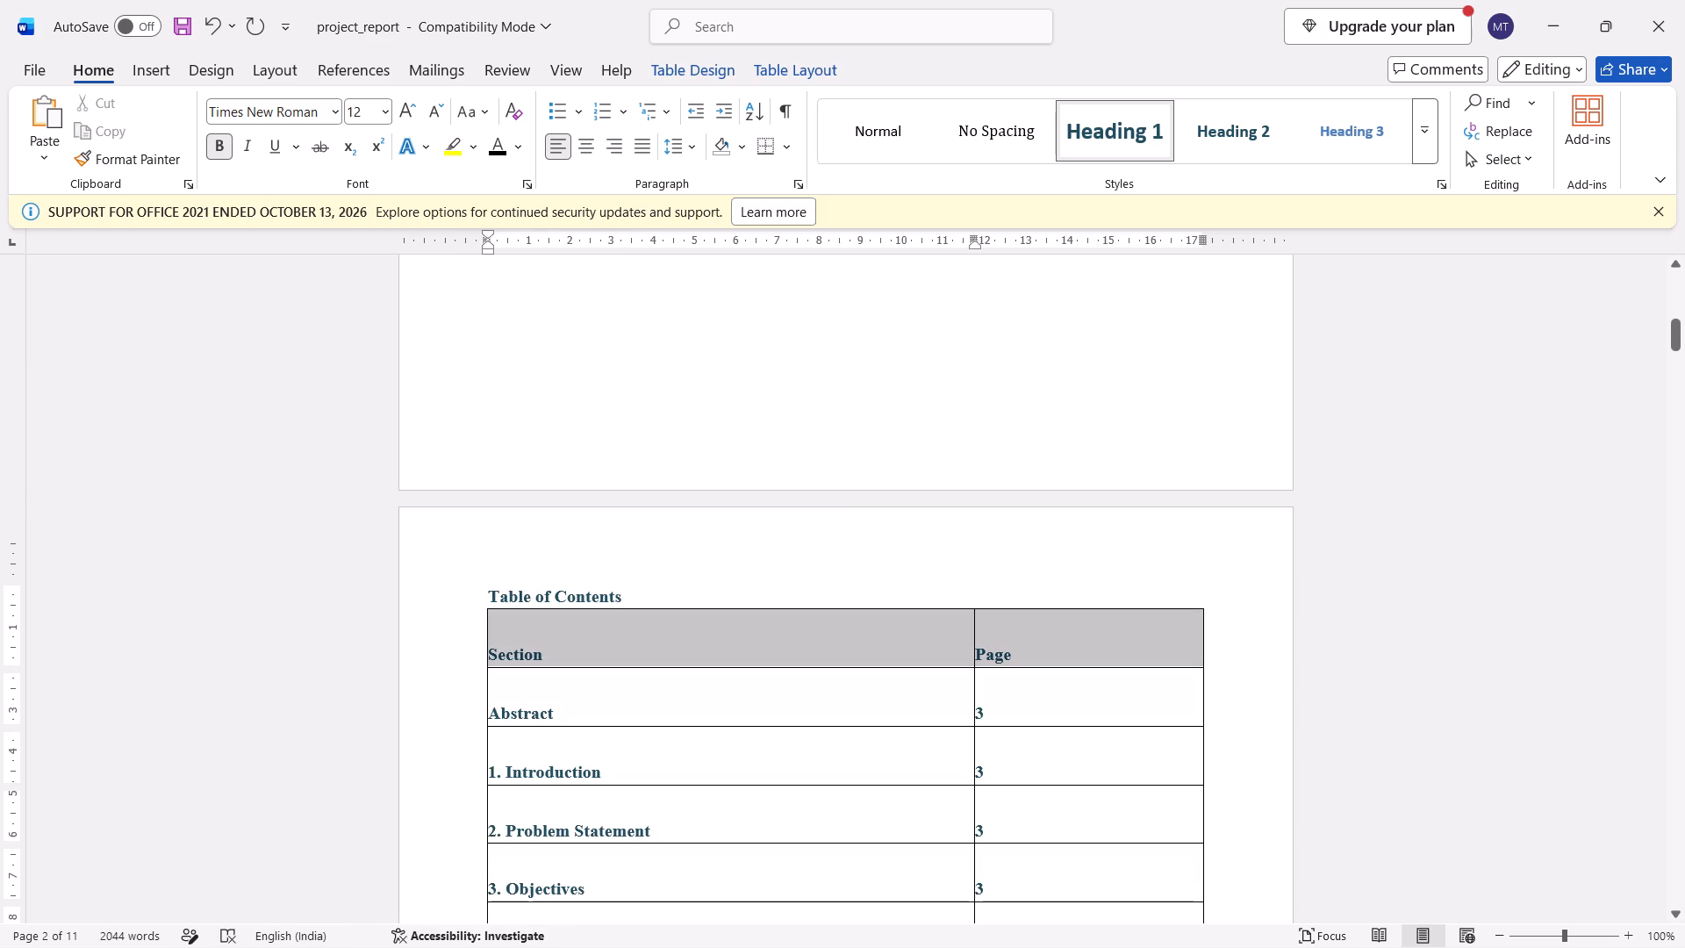
{"action": "left_click_drag", "start_coordinate": [721, 652], "coordinate": [734, 947]}
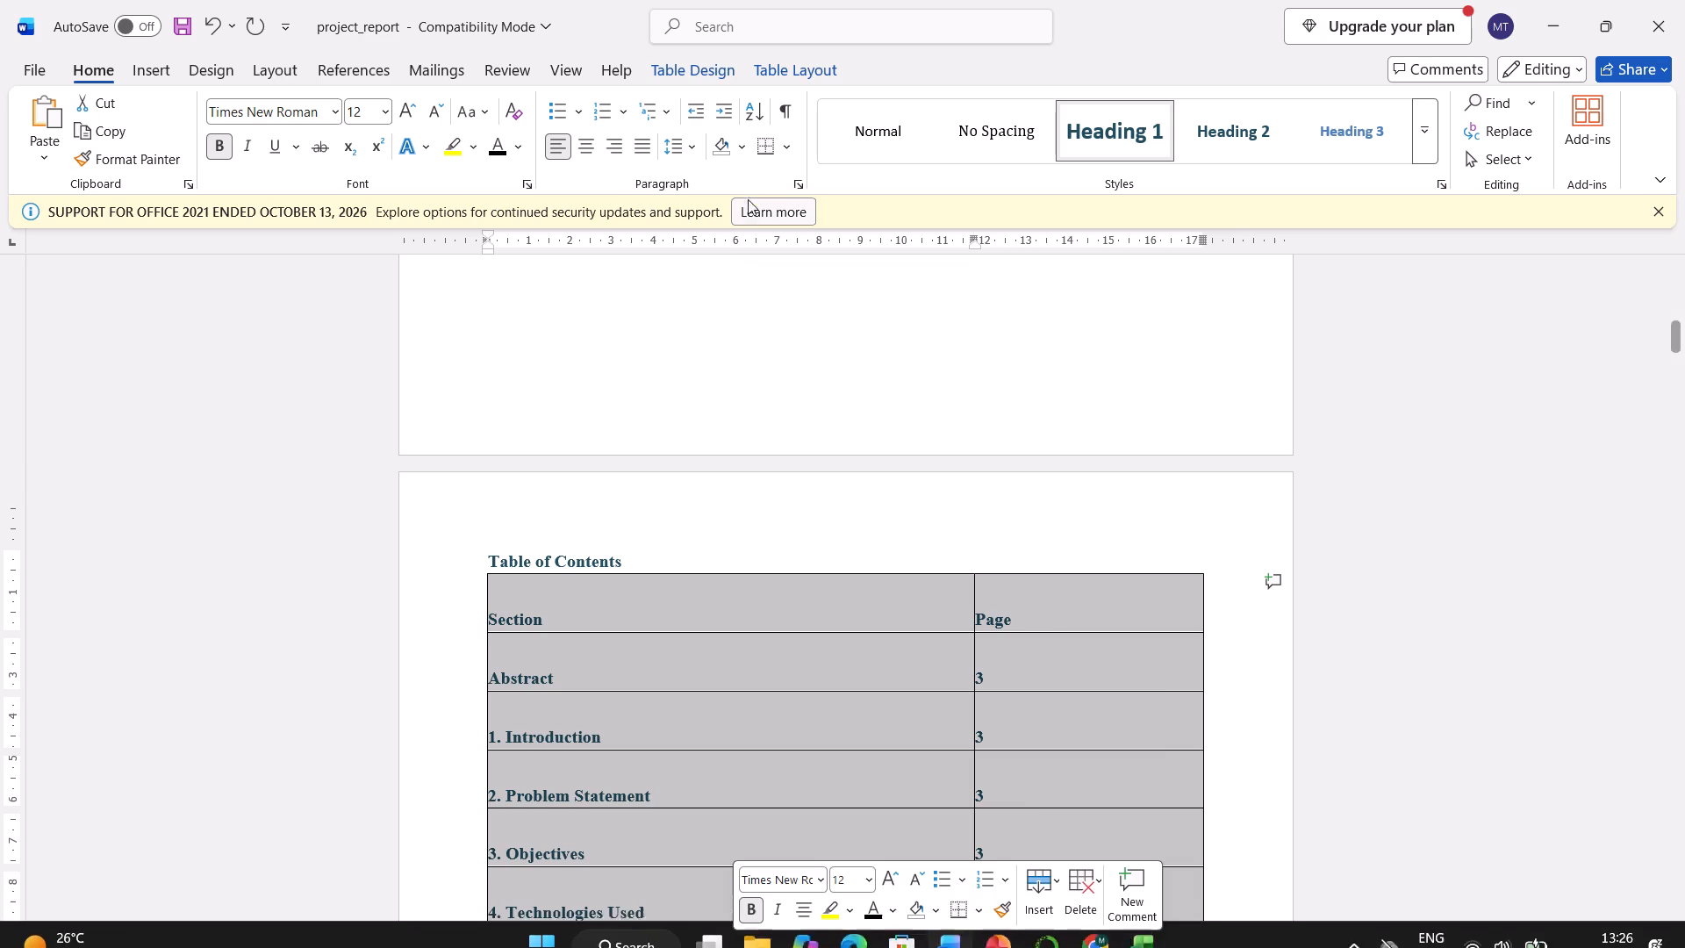
{"action": "left_click", "coordinate": [713, 69]}
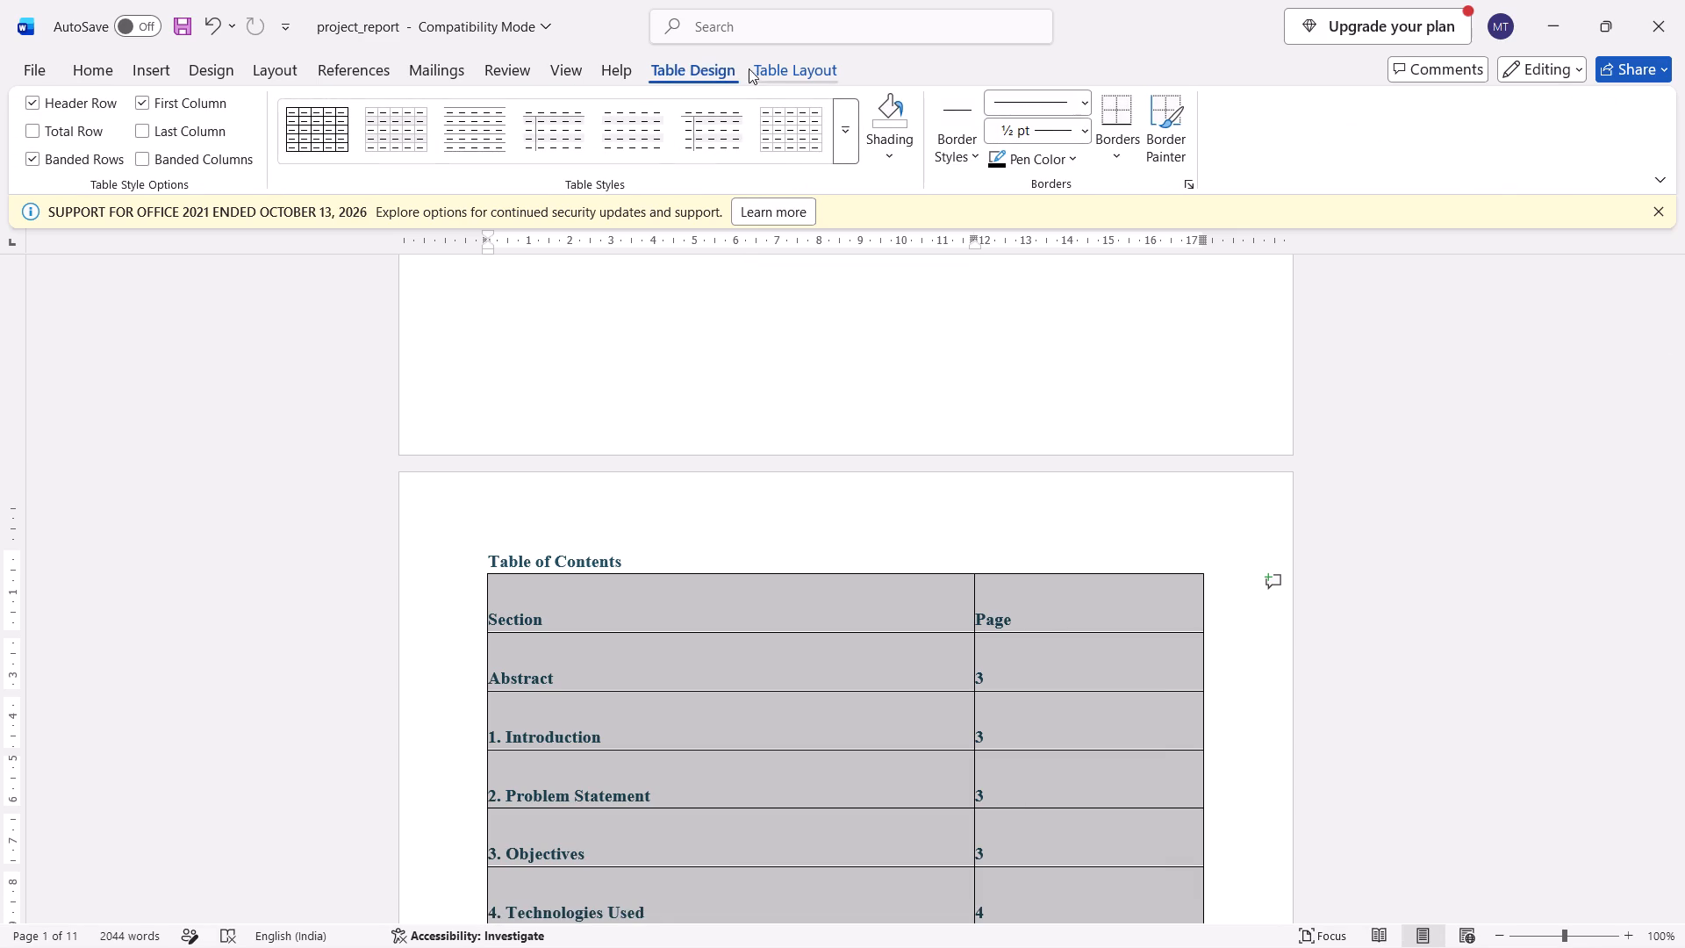
{"action": "left_click", "coordinate": [771, 68]}
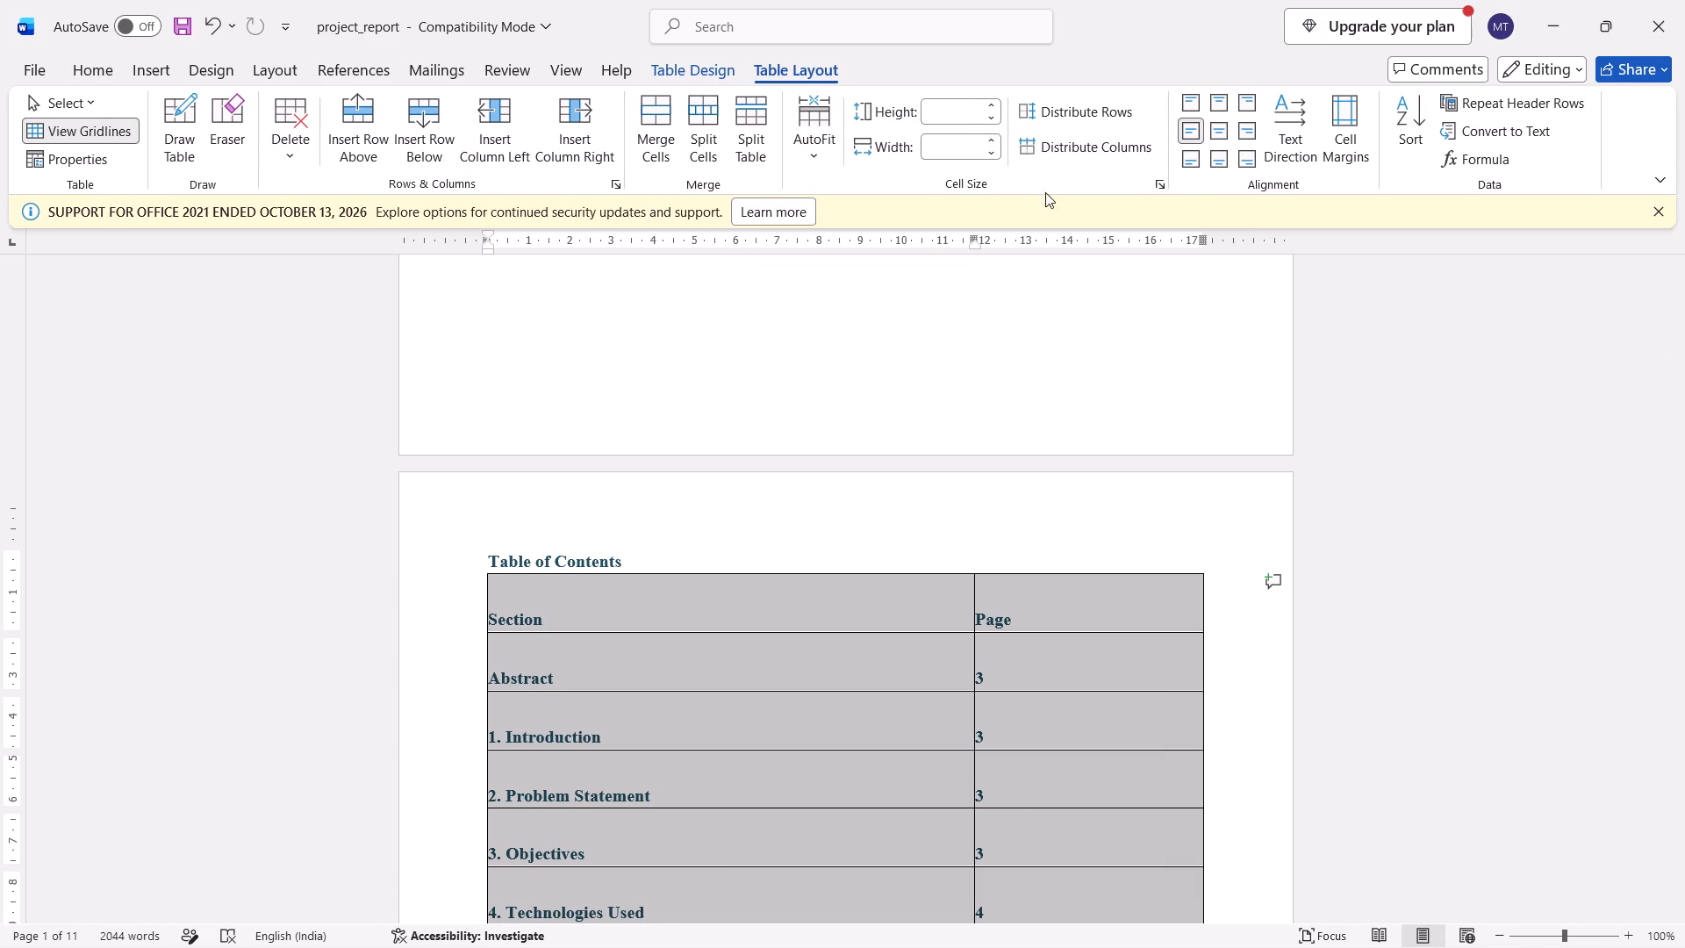
{"action": "left_click", "coordinate": [967, 146]}
{"action": "key", "text": "1"}
{"action": "key", "text": "0"}
{"action": "key", "text": "Return"}
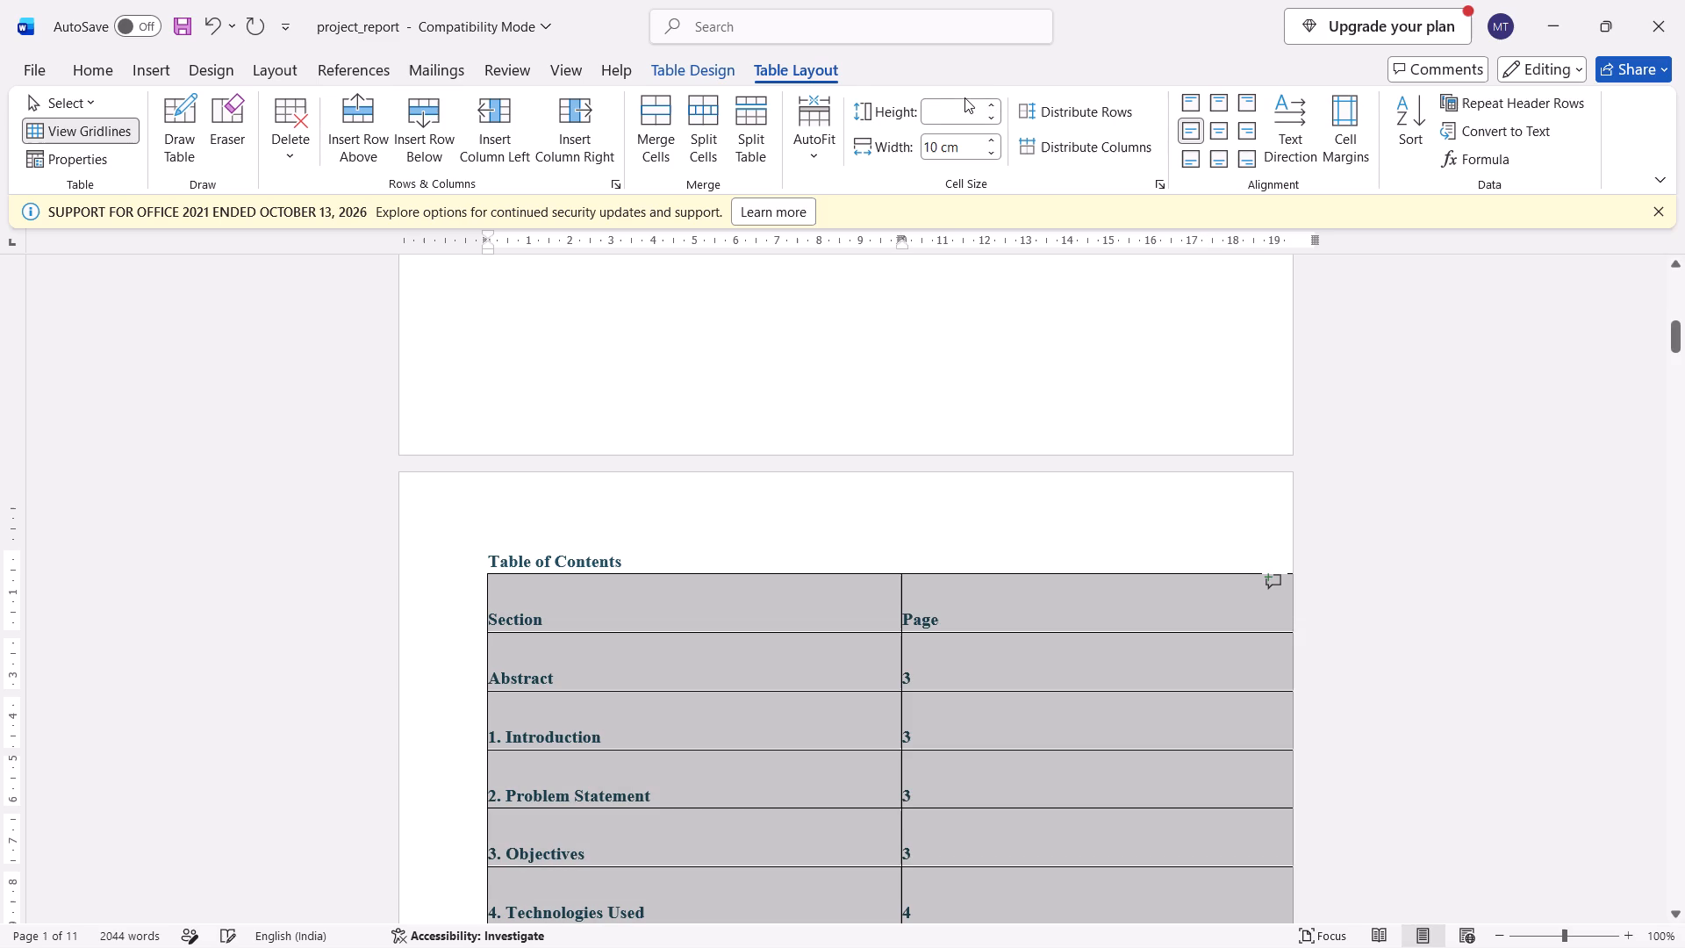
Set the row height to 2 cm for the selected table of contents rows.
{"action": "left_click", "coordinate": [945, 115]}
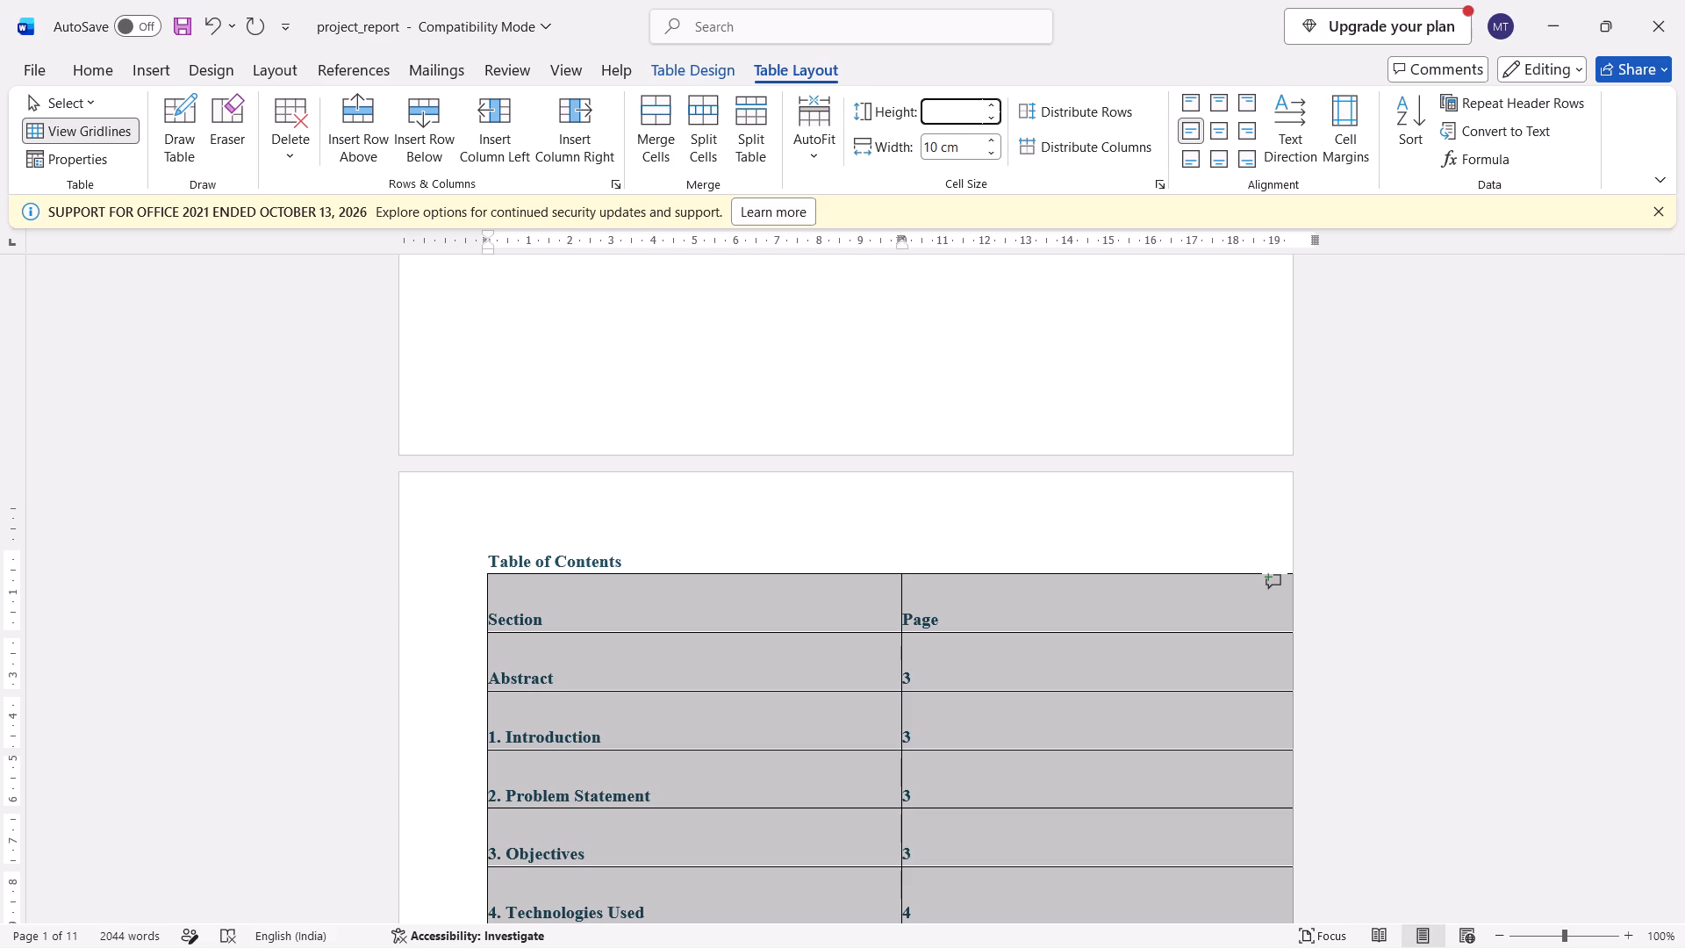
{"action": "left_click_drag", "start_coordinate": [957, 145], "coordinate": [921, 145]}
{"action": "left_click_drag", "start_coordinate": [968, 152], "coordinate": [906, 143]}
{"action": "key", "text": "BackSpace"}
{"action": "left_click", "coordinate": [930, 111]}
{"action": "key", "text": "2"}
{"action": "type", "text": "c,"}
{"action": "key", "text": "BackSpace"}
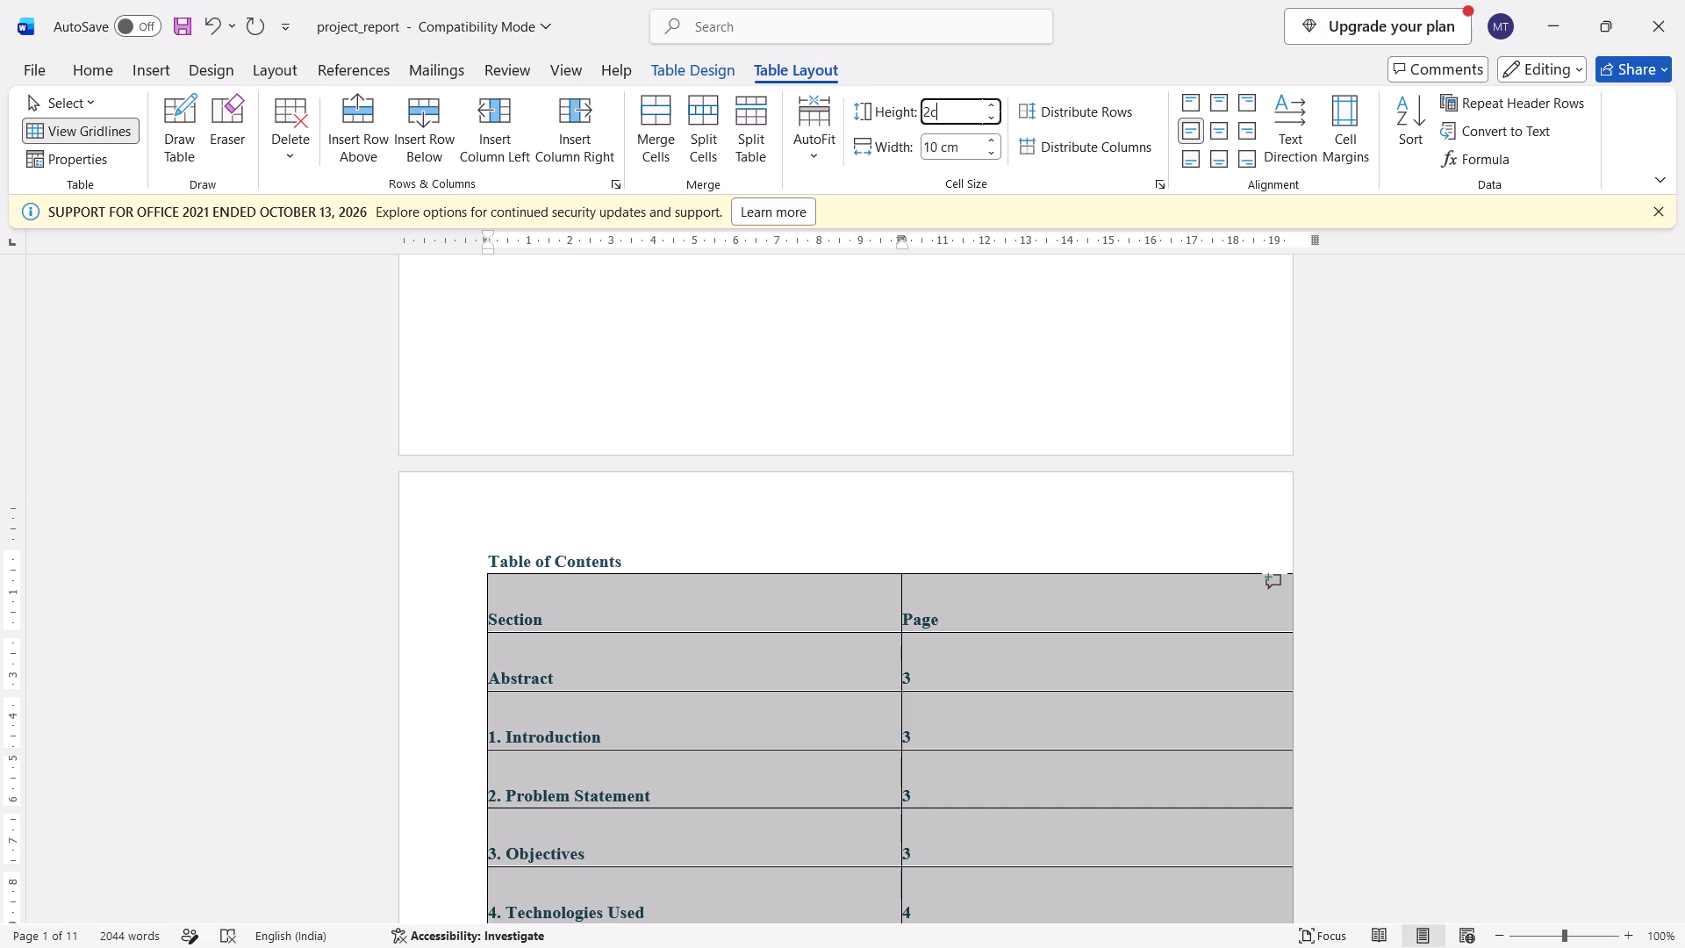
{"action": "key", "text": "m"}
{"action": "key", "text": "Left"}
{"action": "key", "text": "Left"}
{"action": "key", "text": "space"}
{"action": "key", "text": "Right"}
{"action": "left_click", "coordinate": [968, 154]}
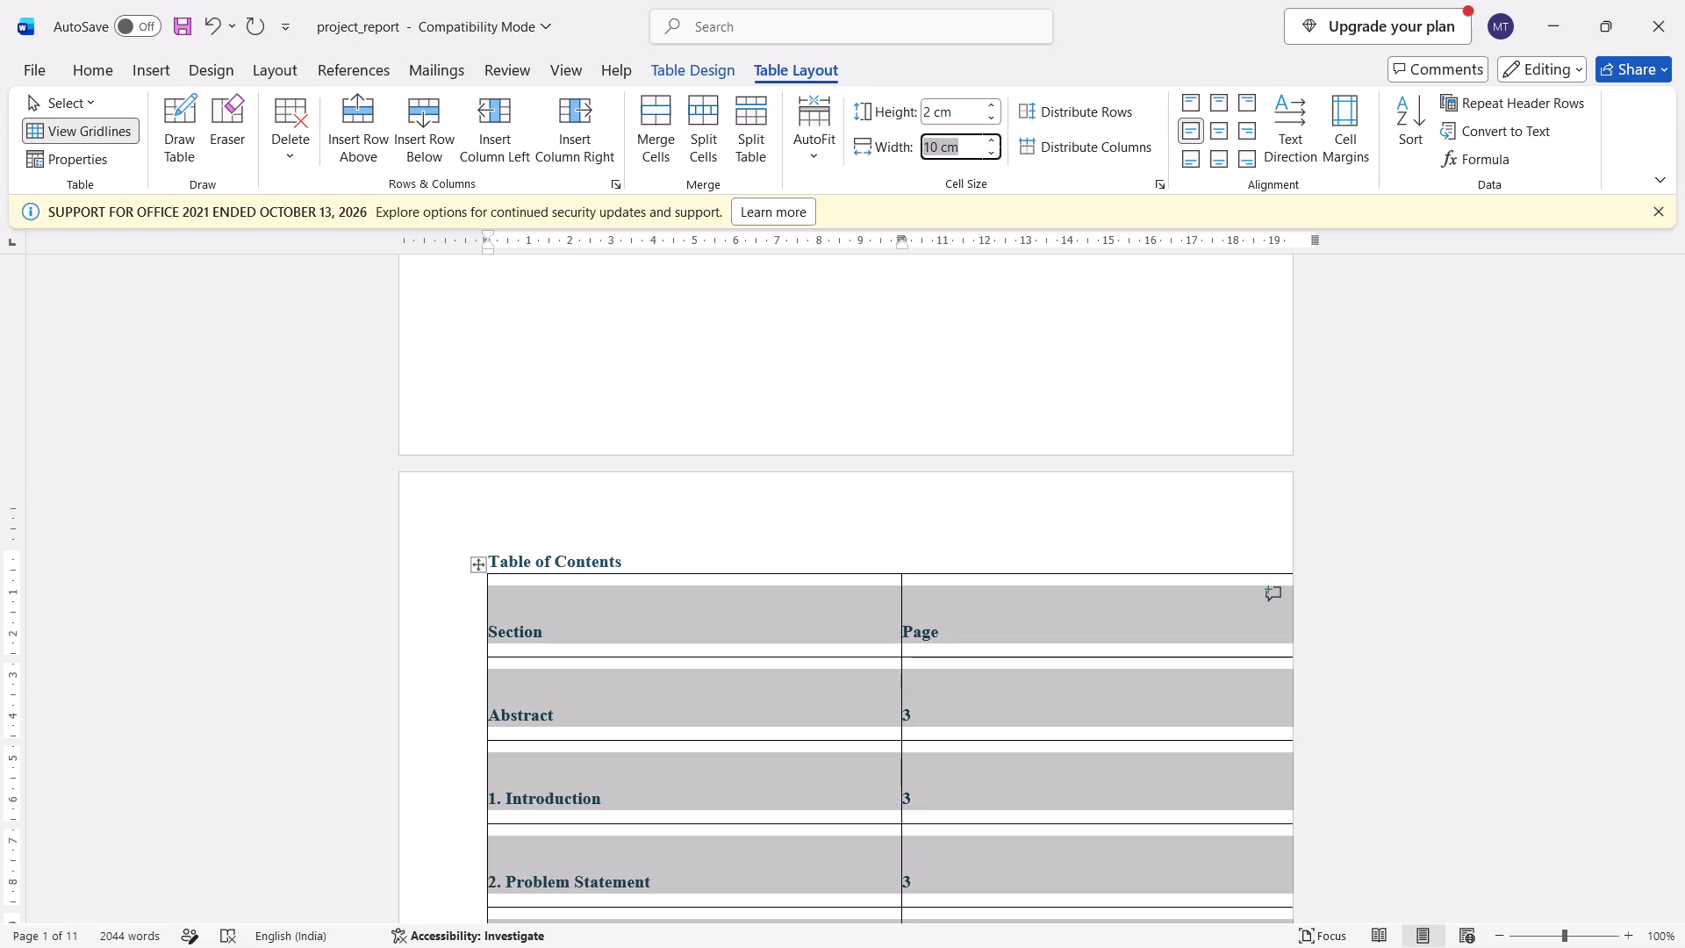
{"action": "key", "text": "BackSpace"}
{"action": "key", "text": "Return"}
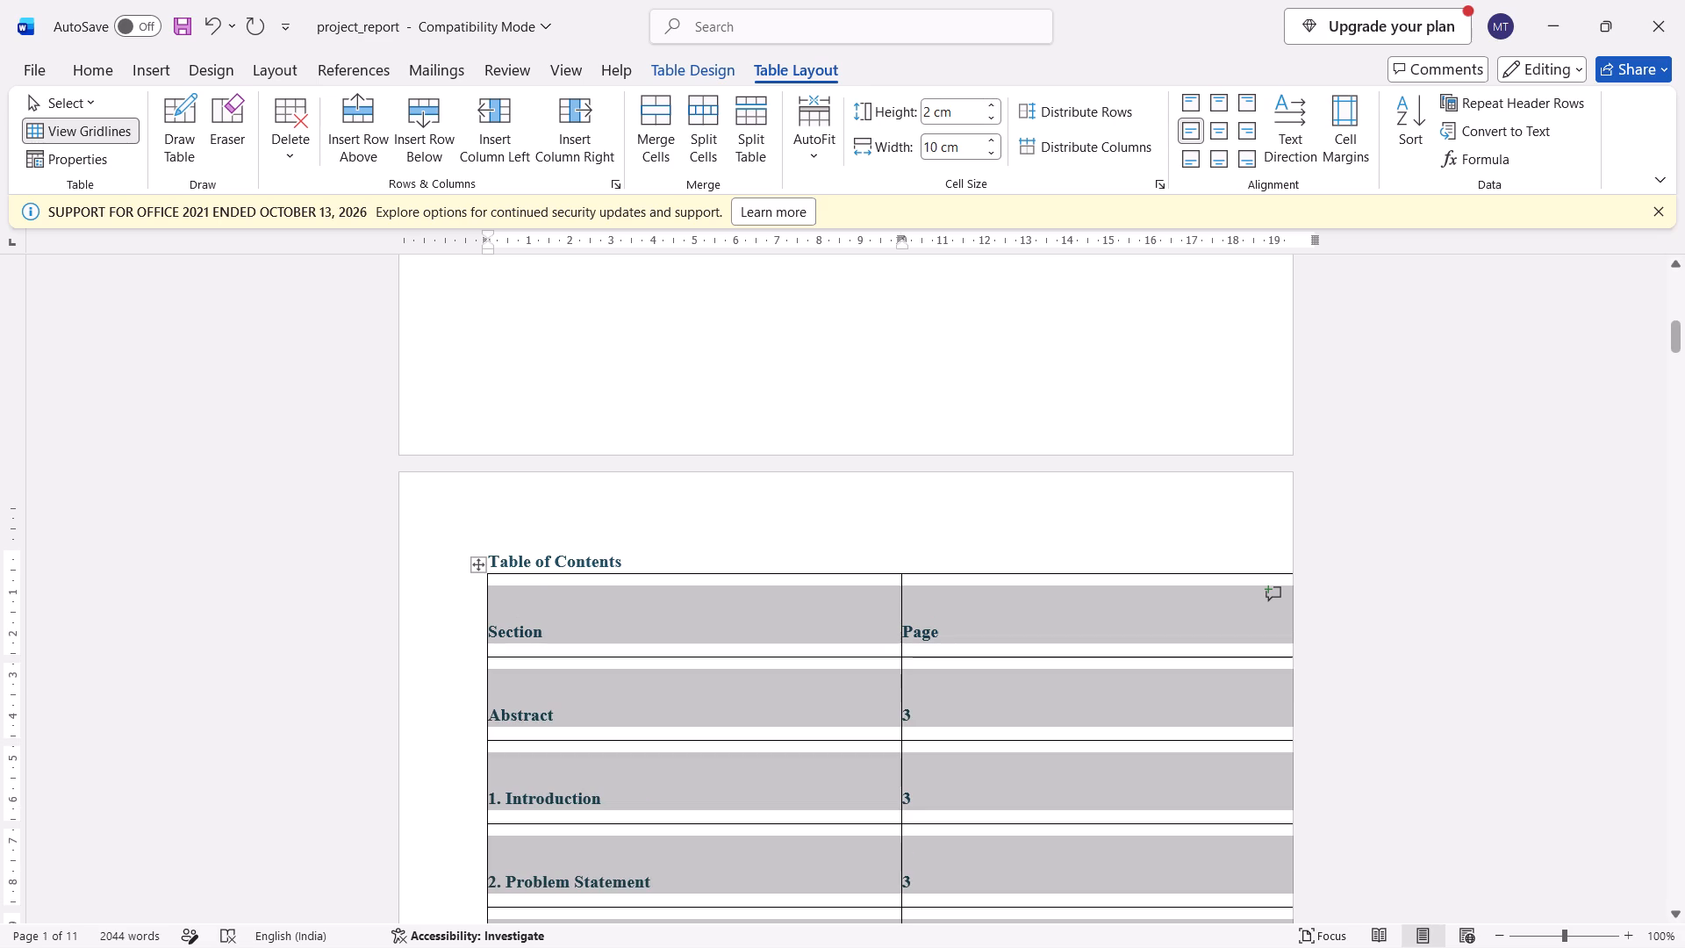
Raise the selected rows' height to 2.6 cm, and reduce it stepwise down to 0 cm.
{"action": "double_click", "coordinate": [992, 107]}
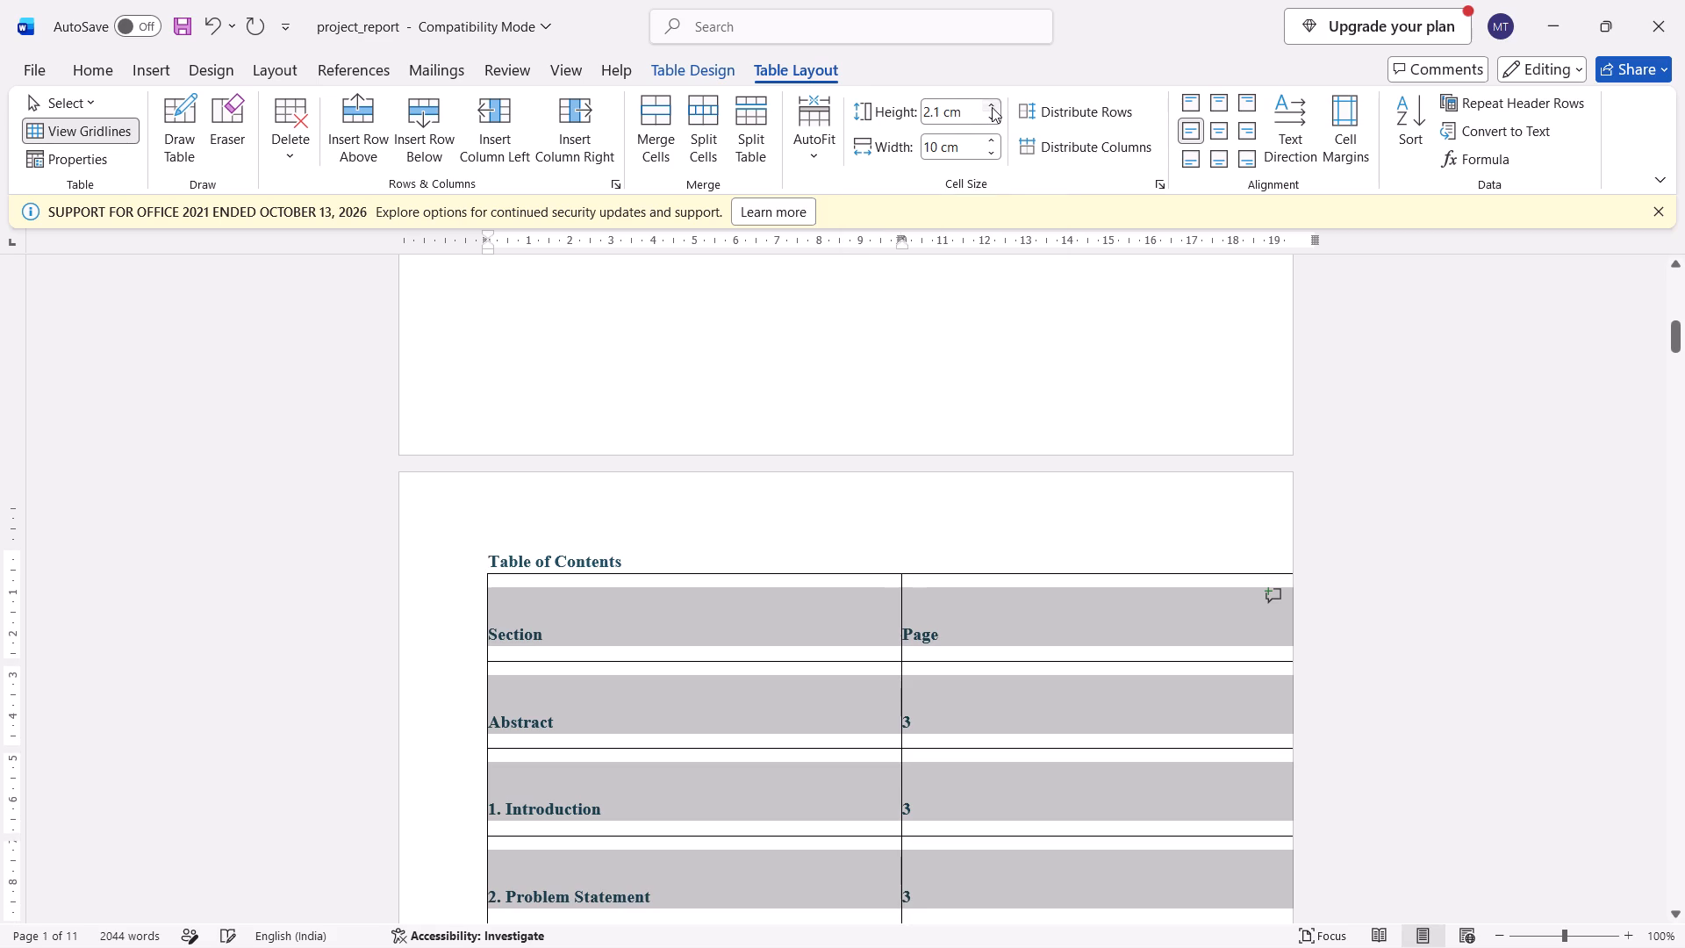
{"action": "triple_click", "coordinate": [992, 107]}
{"action": "left_click", "coordinate": [992, 107]}
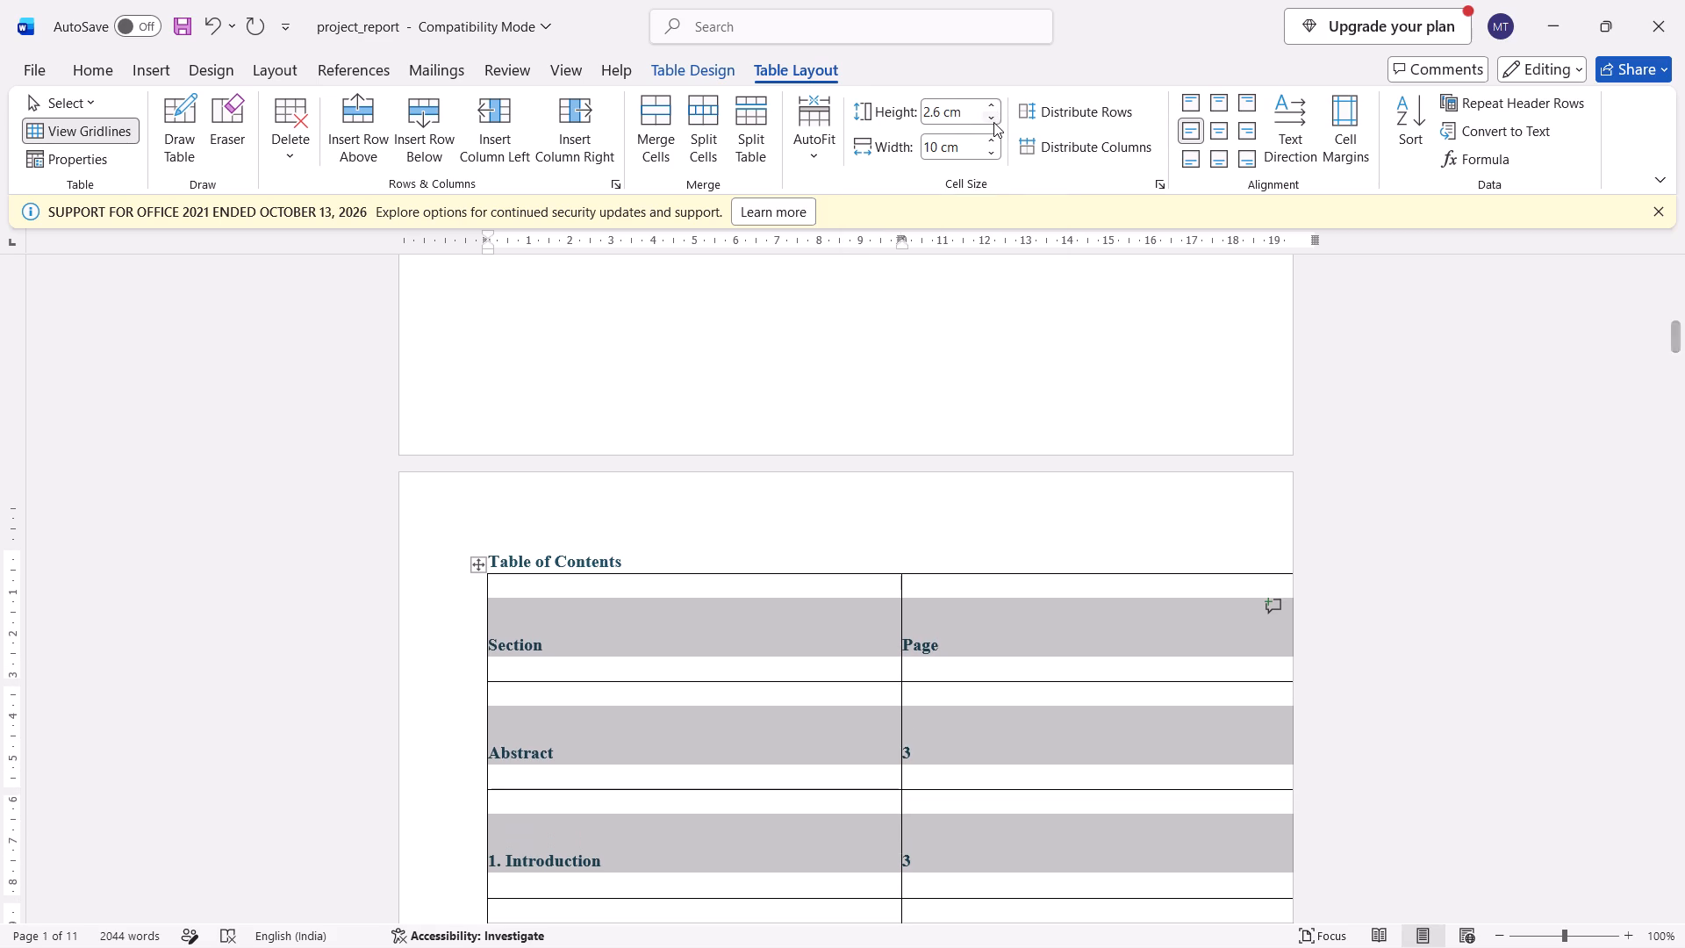
{"action": "triple_click", "coordinate": [993, 120]}
{"action": "triple_click", "coordinate": [993, 120]}
{"action": "triple_click", "coordinate": [993, 120]}
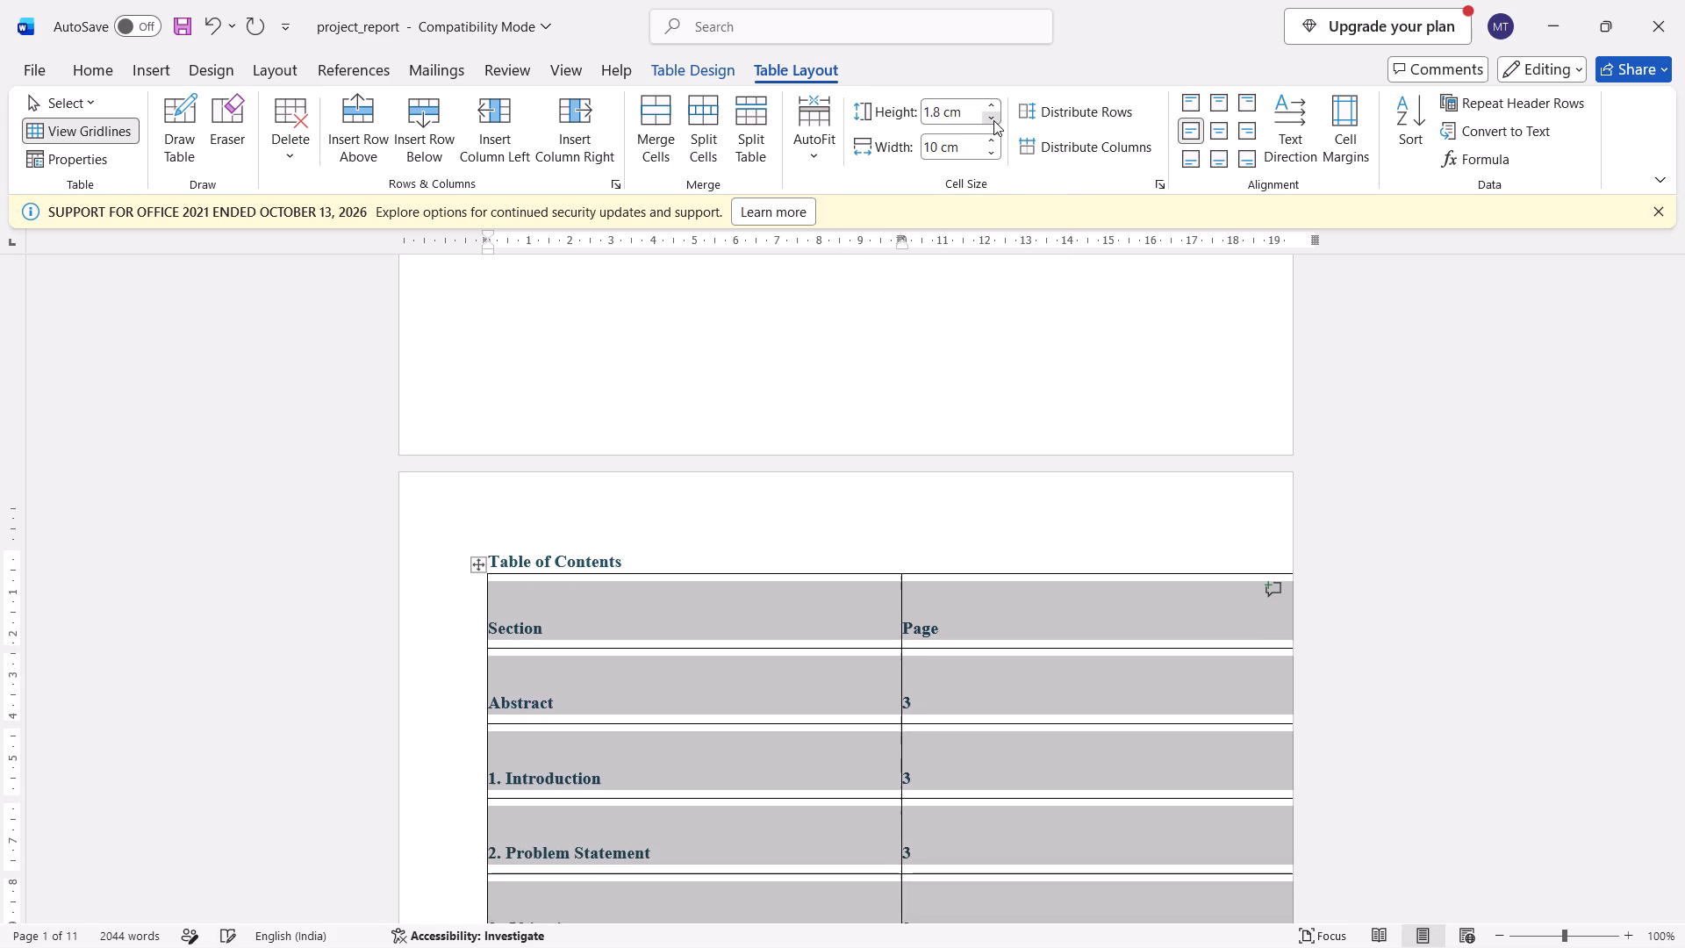
{"action": "triple_click", "coordinate": [993, 120]}
{"action": "triple_click", "coordinate": [993, 120]}
{"action": "double_click", "coordinate": [993, 120]}
{"action": "triple_click", "coordinate": [993, 120]}
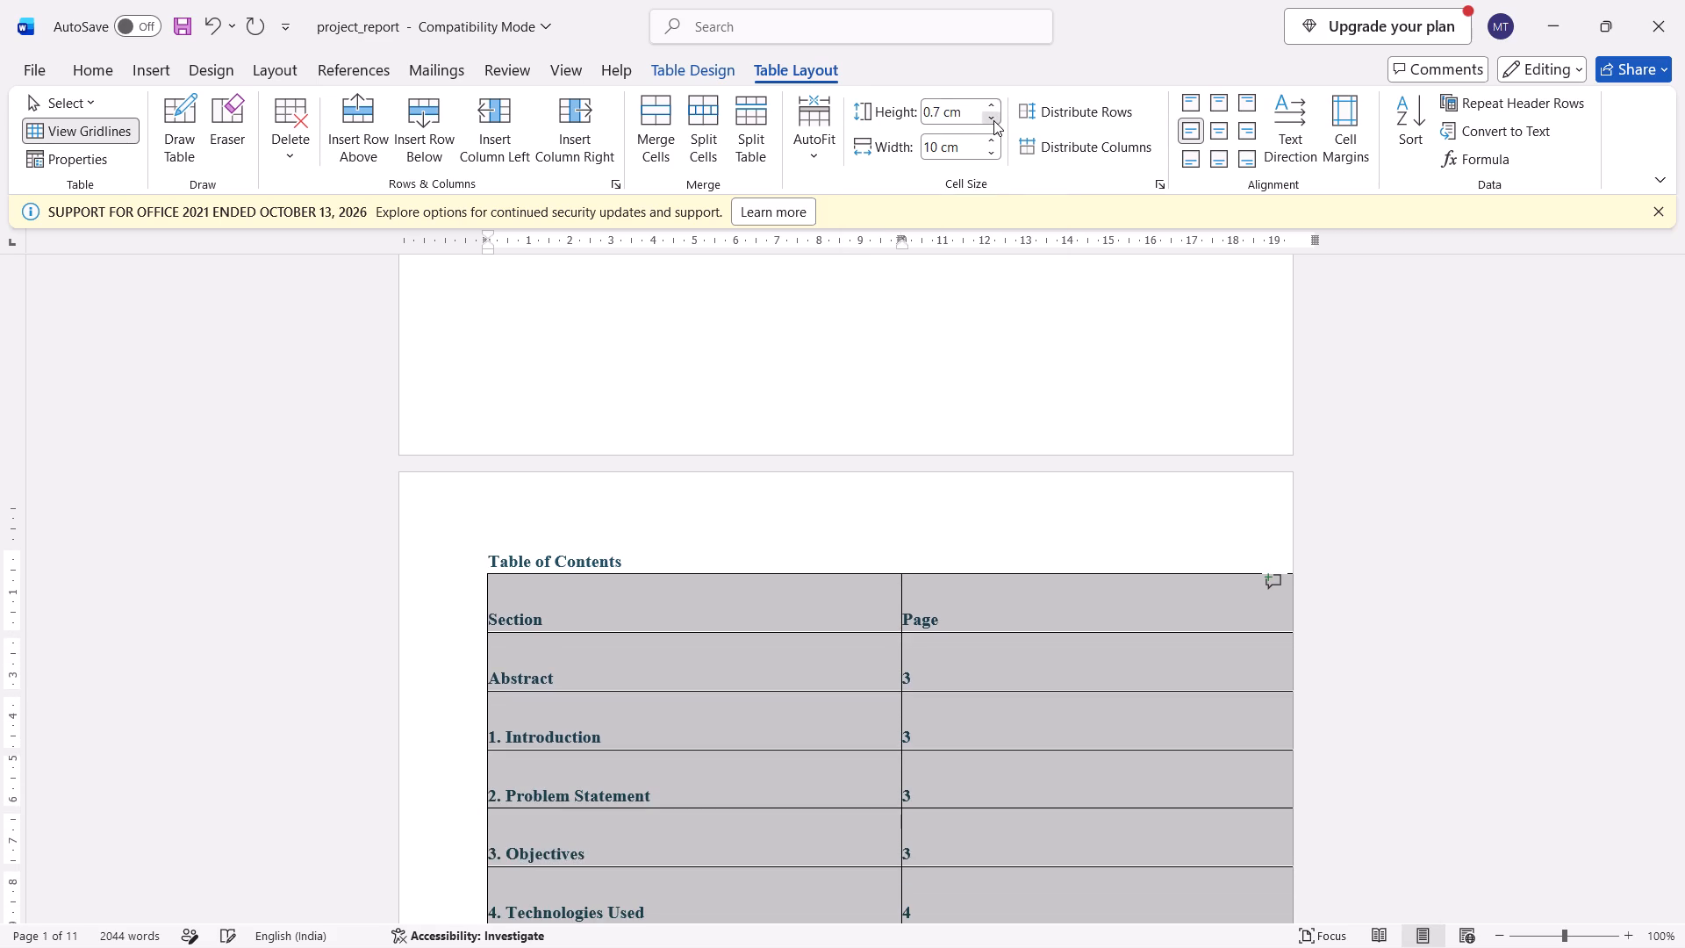
{"action": "triple_click", "coordinate": [993, 120]}
{"action": "triple_click", "coordinate": [993, 120]}
{"action": "triple_click", "coordinate": [993, 120]}
{"action": "left_click", "coordinate": [993, 120]}
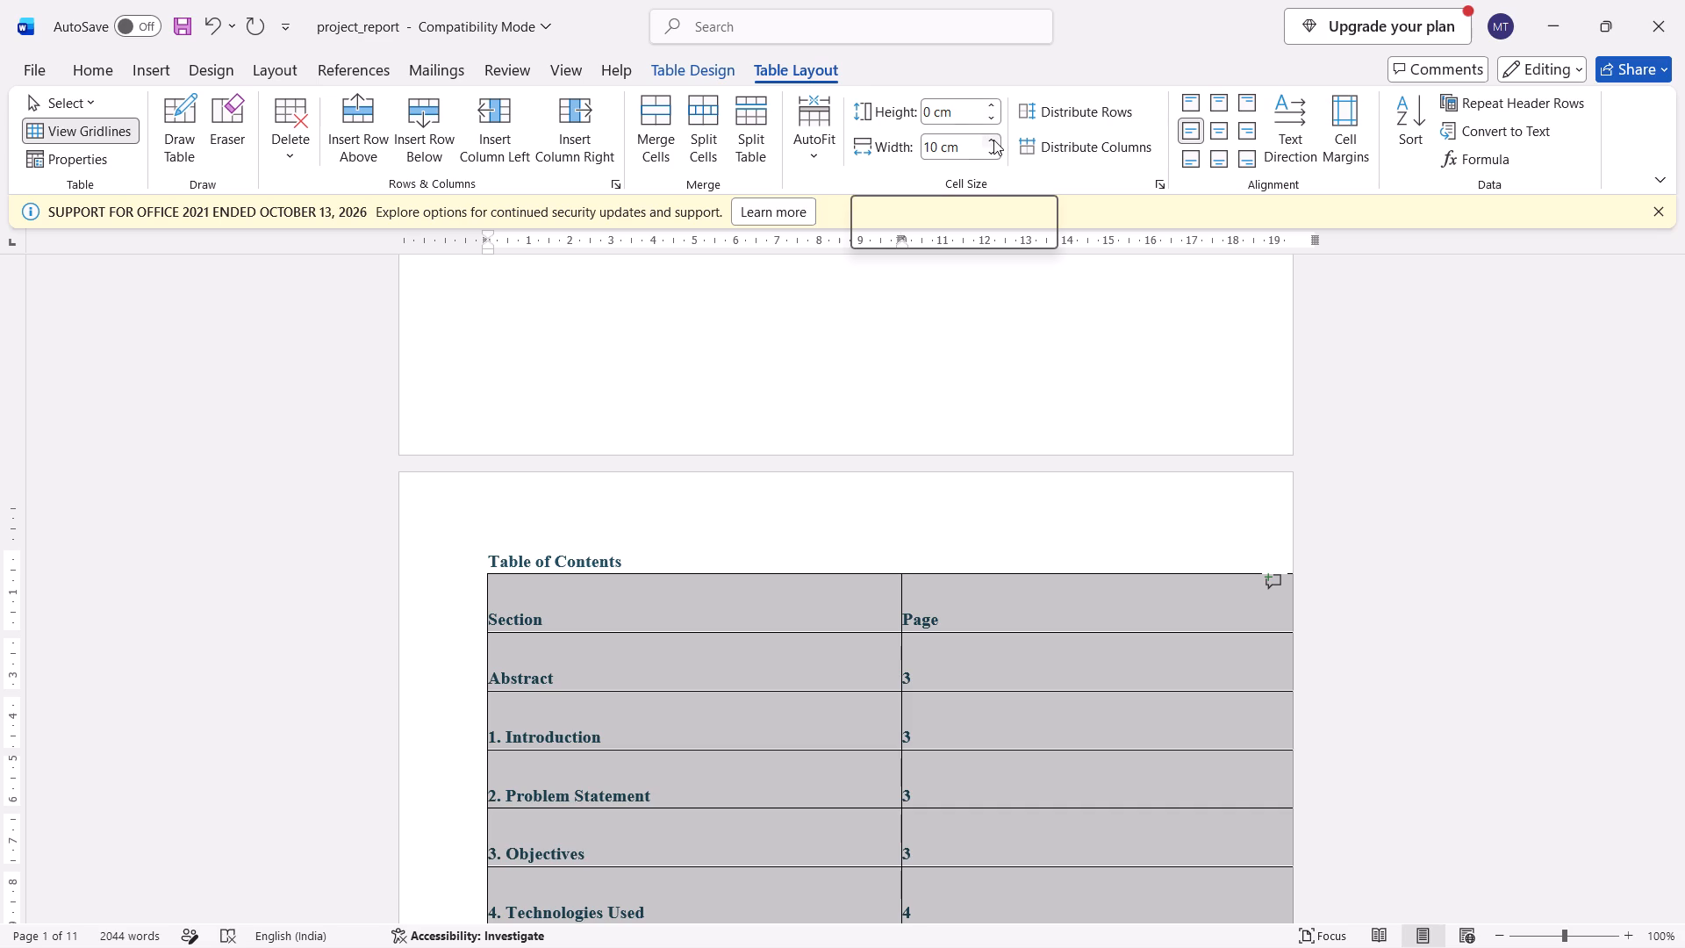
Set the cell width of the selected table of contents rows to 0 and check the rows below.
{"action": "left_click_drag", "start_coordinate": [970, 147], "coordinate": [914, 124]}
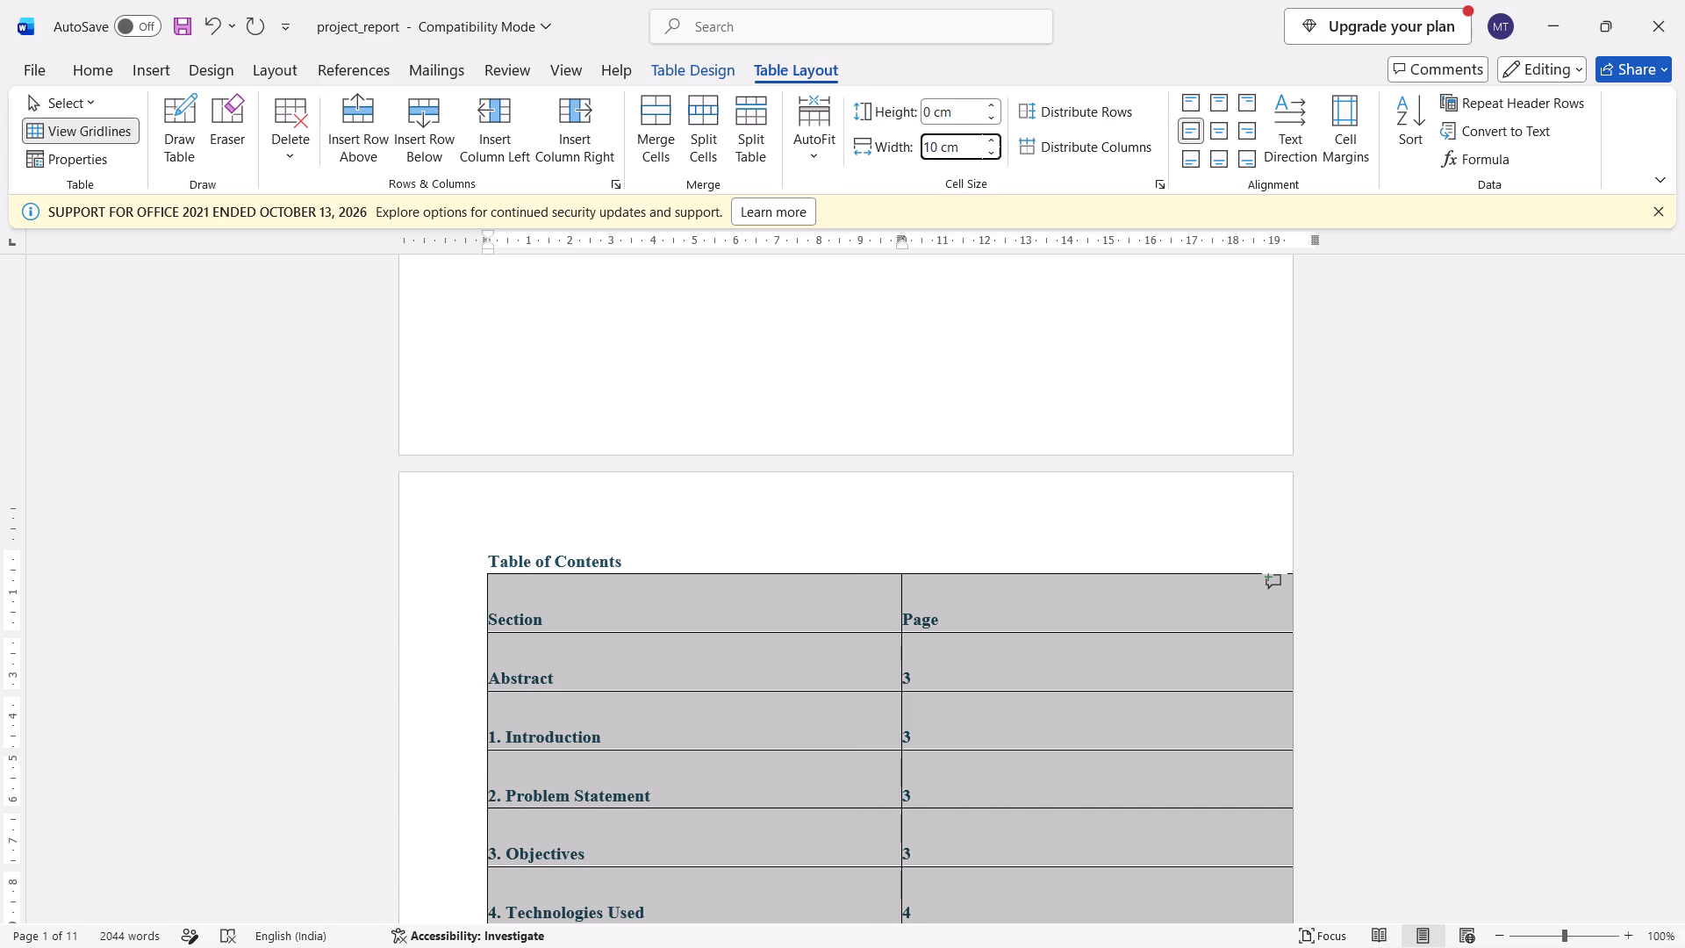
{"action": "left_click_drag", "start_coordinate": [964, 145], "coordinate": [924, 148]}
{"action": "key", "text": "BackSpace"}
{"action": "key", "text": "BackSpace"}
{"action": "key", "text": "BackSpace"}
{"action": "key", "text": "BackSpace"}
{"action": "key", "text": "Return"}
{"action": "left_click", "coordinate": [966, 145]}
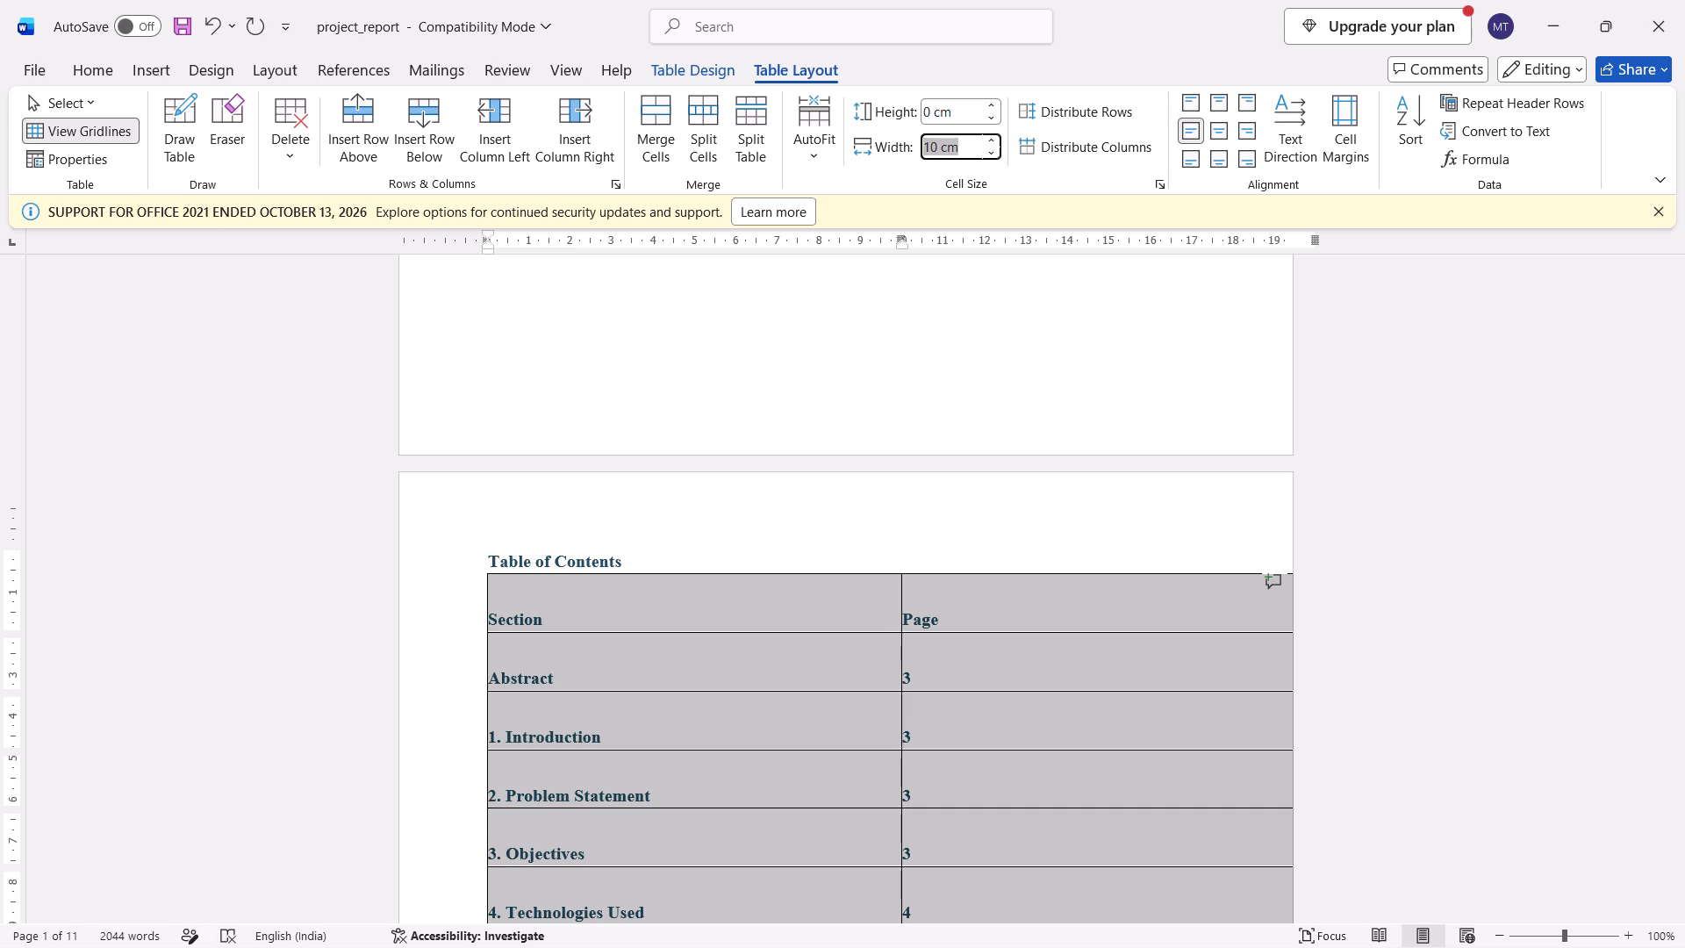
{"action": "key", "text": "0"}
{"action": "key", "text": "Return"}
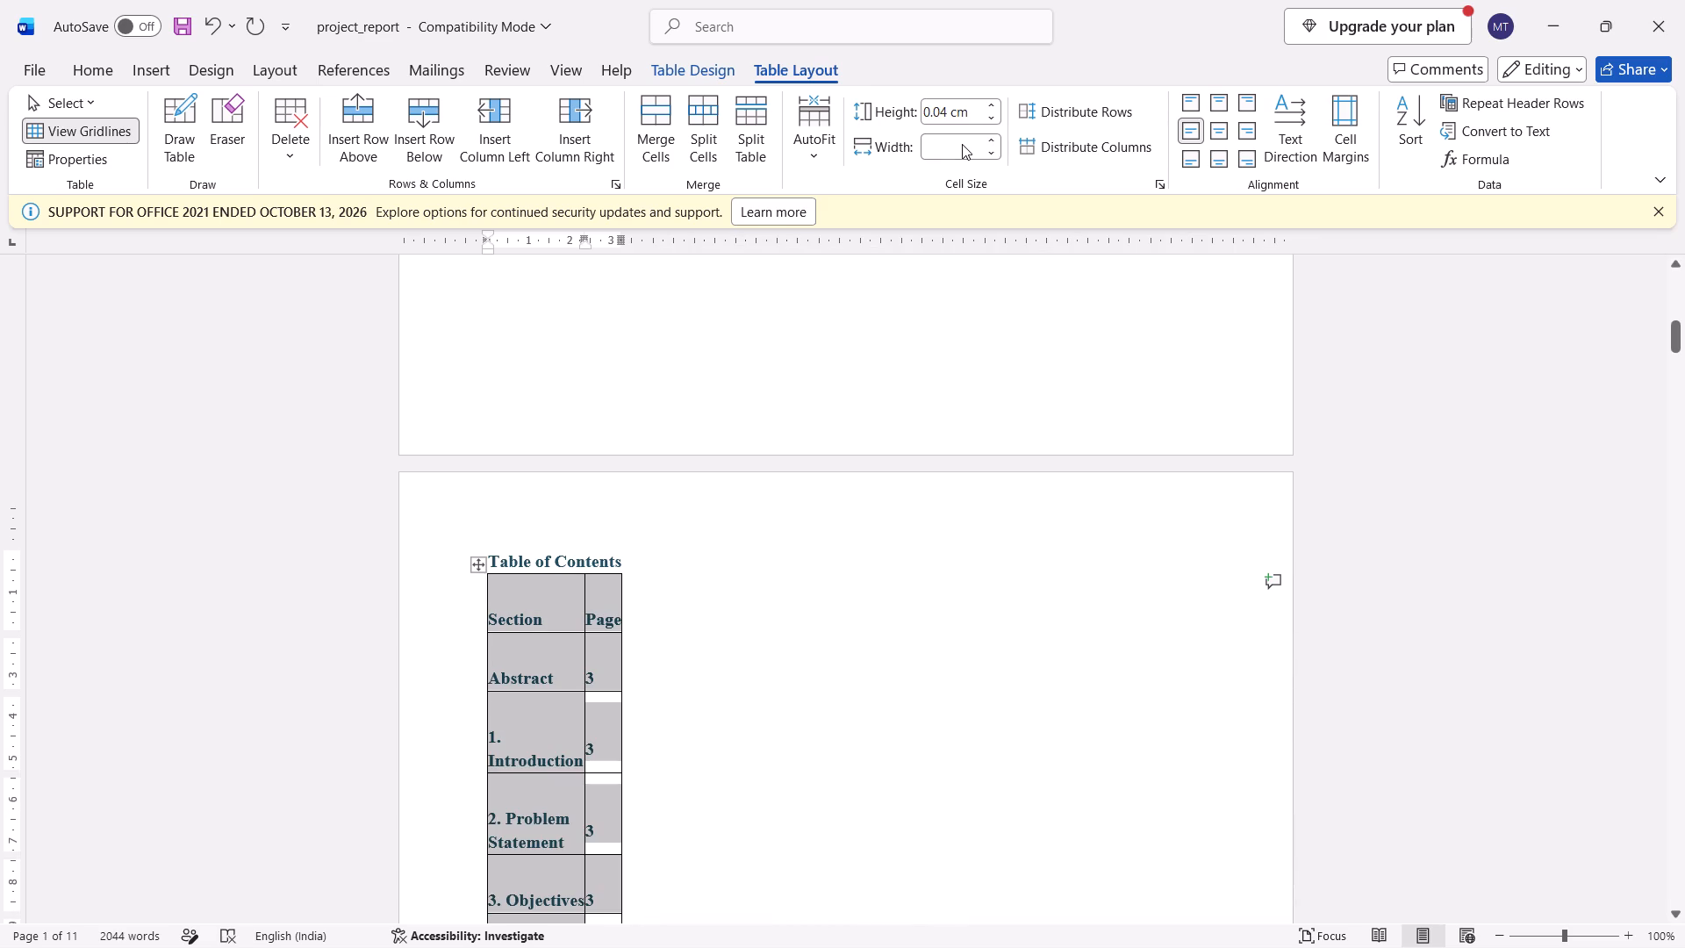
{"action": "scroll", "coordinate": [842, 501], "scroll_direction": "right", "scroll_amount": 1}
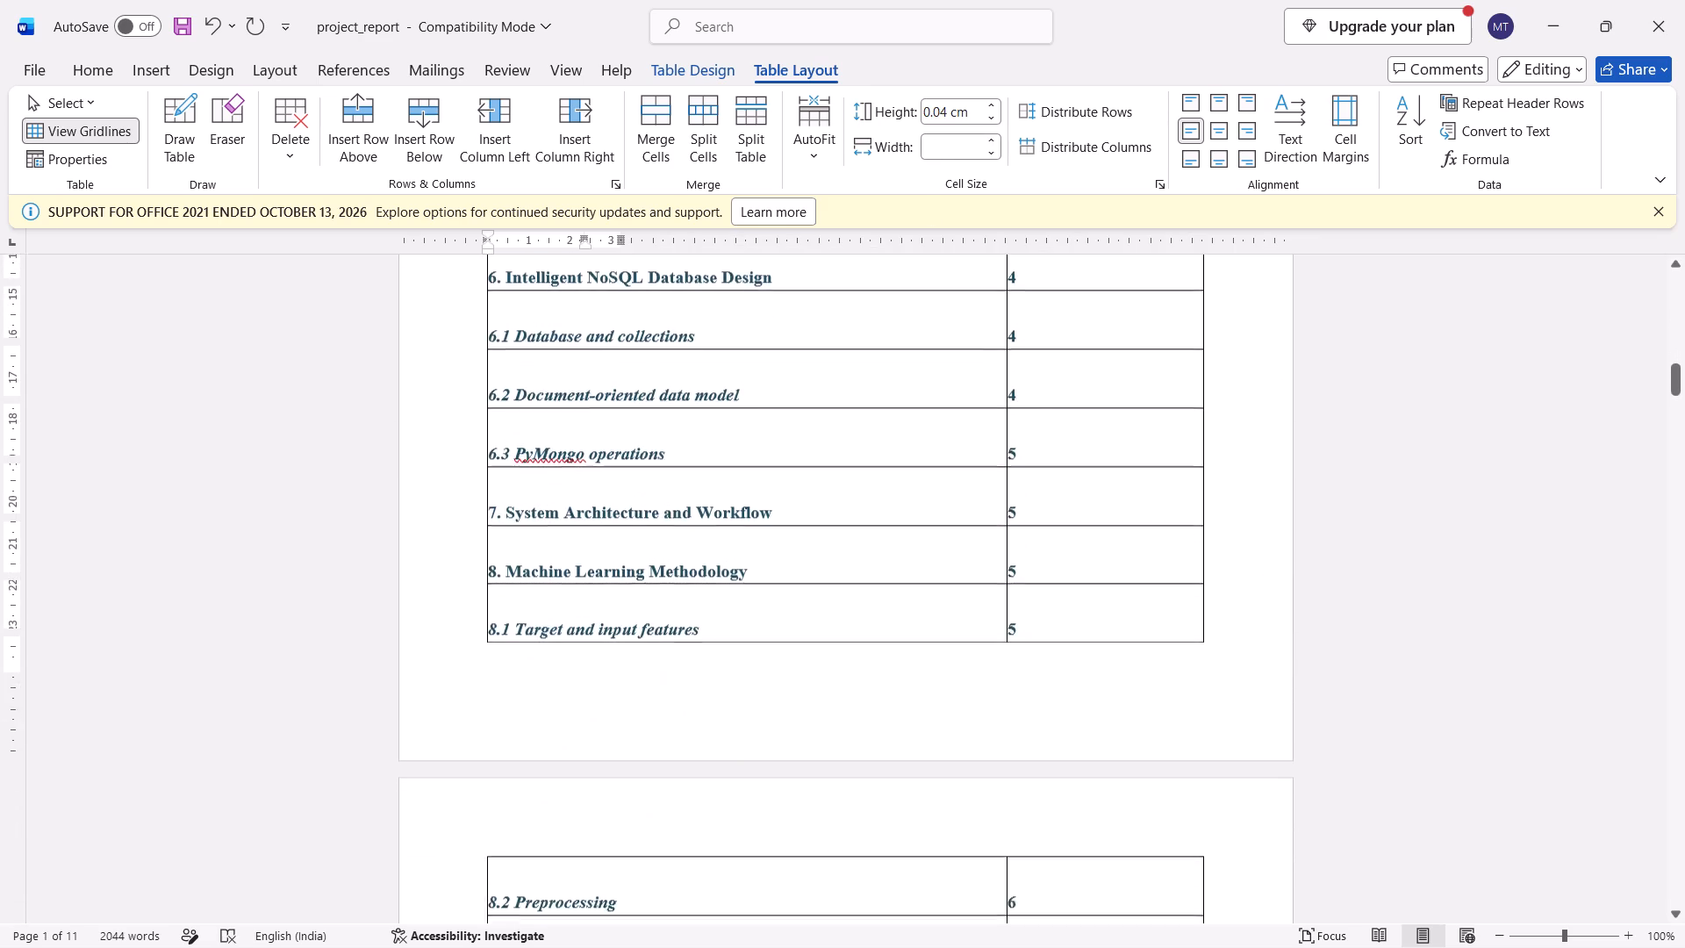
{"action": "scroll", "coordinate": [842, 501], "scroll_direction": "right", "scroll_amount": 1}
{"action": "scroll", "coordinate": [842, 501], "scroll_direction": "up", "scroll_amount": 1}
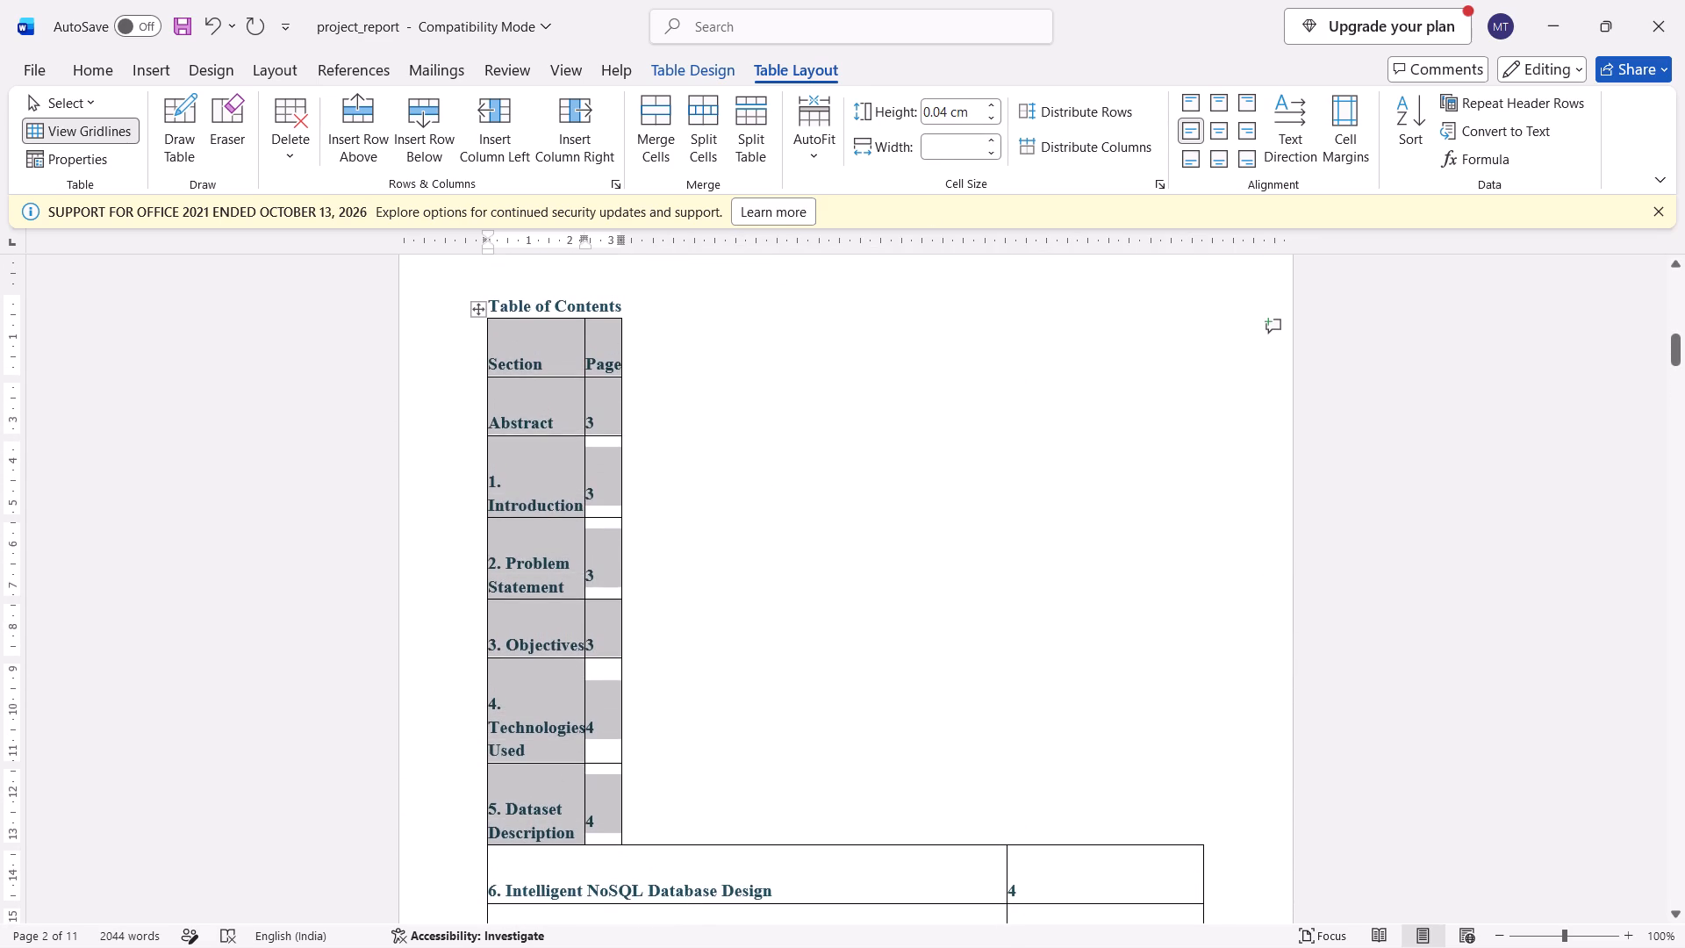
Undo the recent row height and cell width changes so the table of contents table has its original sizing again.
{"action": "key", "text": "ctrl+z"}
{"action": "key", "text": "ctrl+z"}
{"action": "key", "text": "ctrl+z"}
{"action": "key", "text": "ctrl+z"}
{"action": "key", "text": "ctrl+z"}
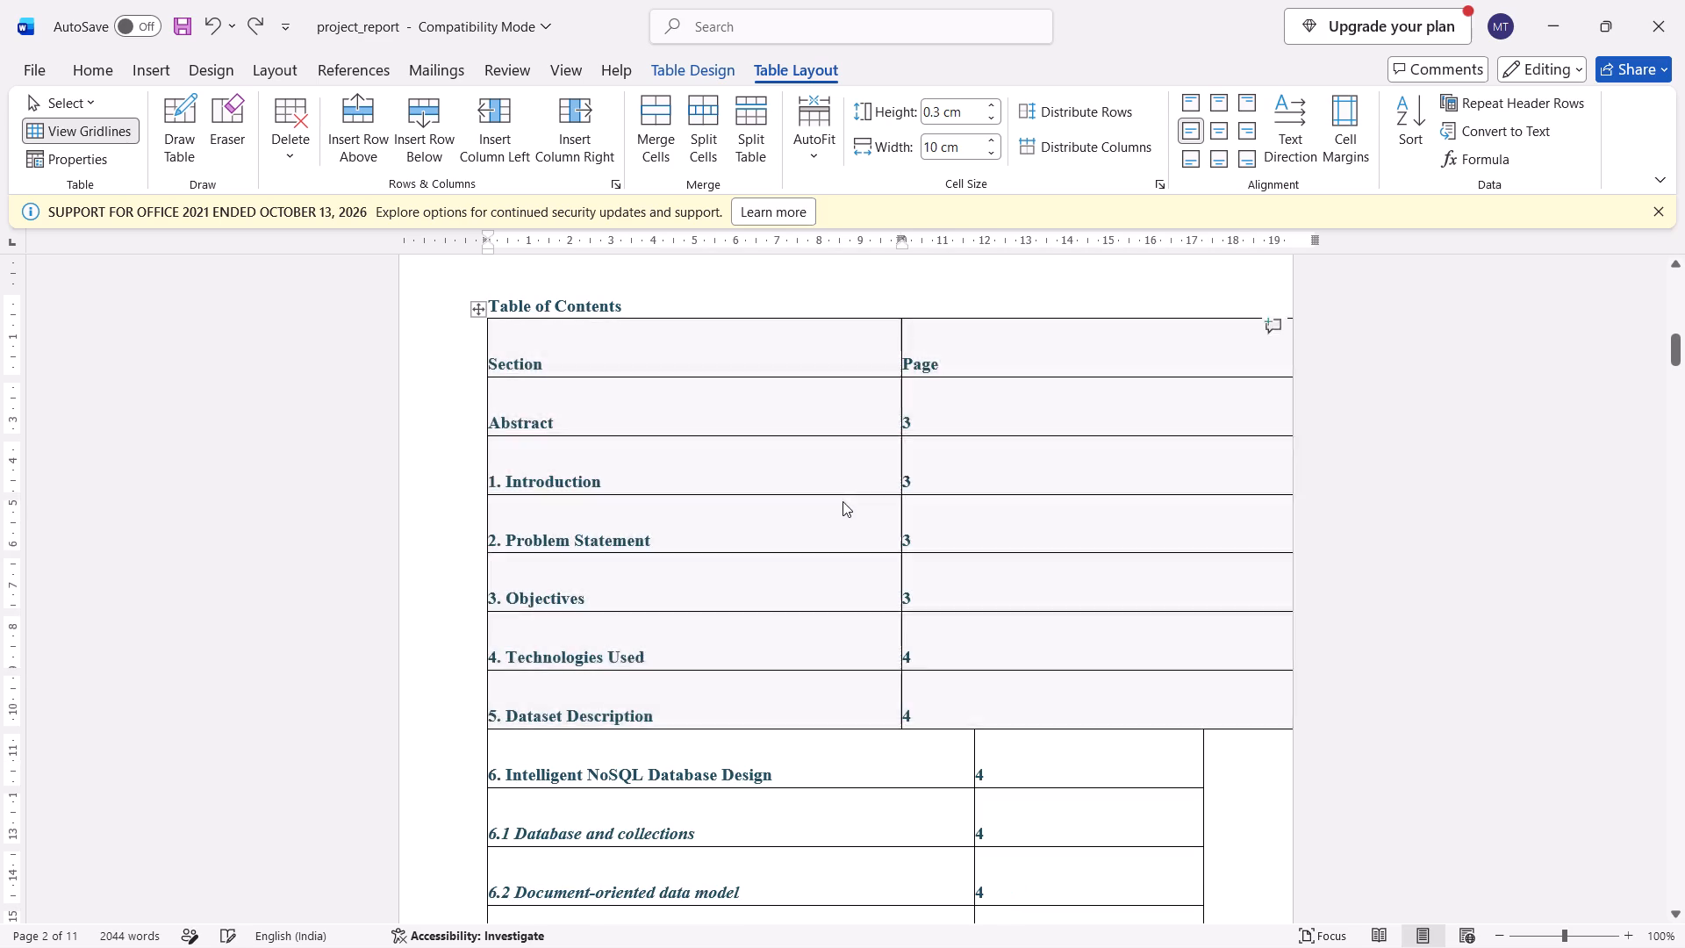
{"action": "key", "text": "ctrl+z"}
{"action": "key", "text": "ctrl+z"}
{"action": "key", "text": "ctrl+z"}
{"action": "key", "text": "ctrl+z"}
{"action": "key", "text": "ctrl+z"}
{"action": "key", "text": "ctrl+z"}
{"action": "key", "text": "ctrl+z"}
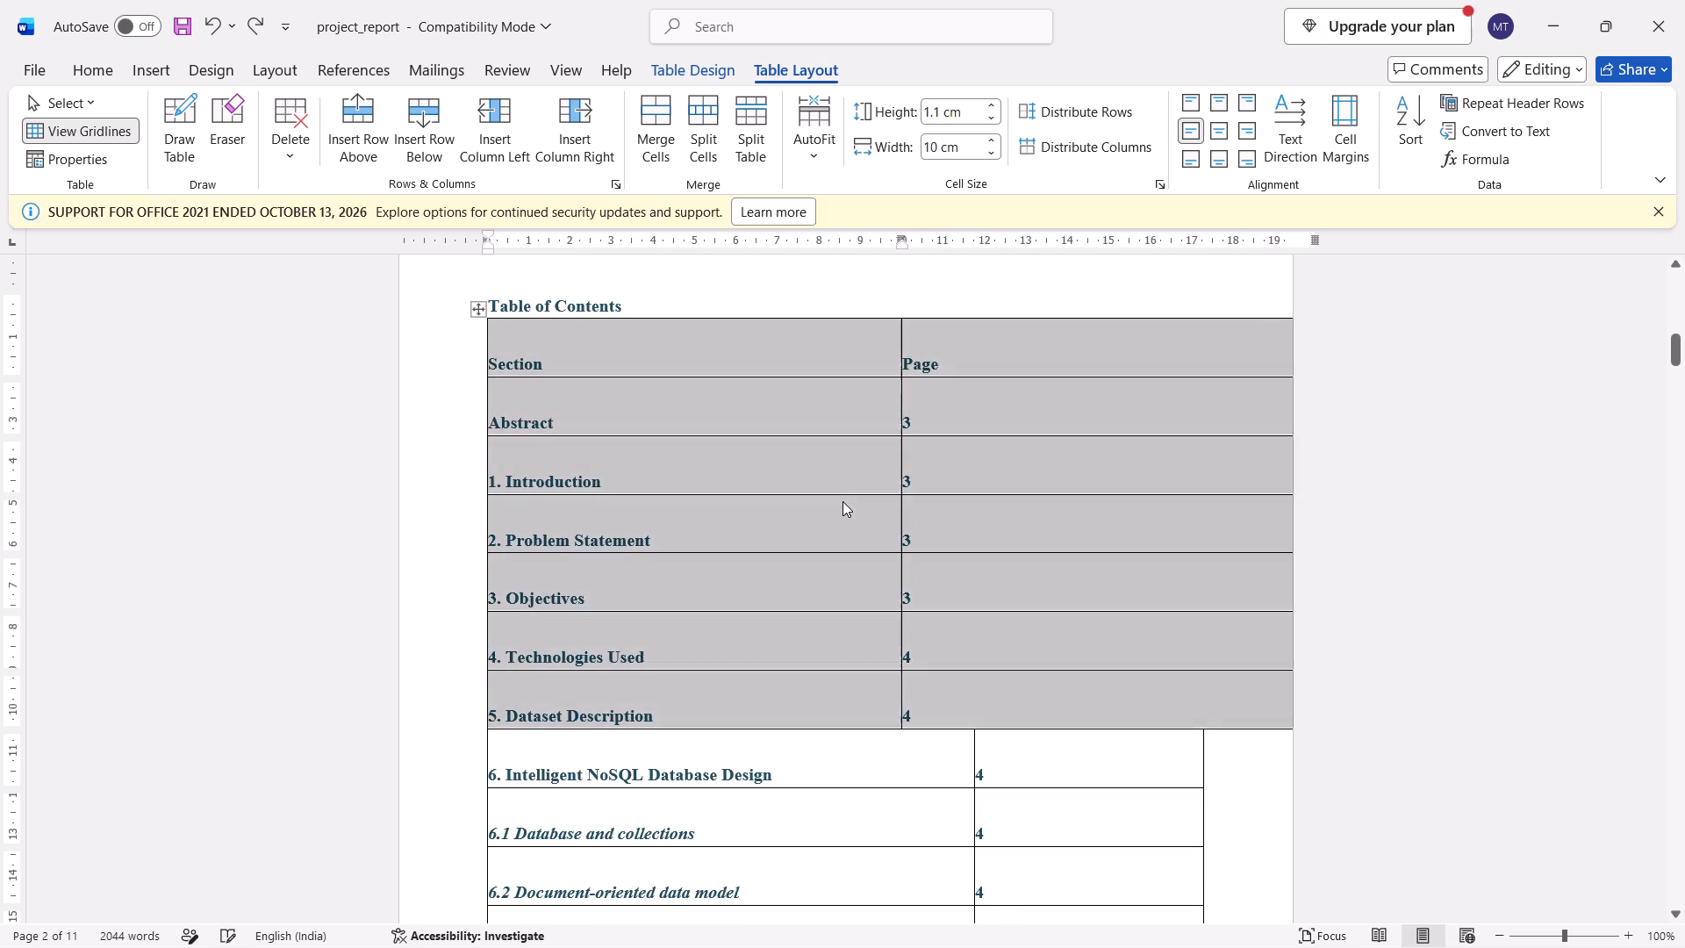
{"action": "key", "text": "ctrl+z"}
{"action": "key", "text": "ctrl+z"}
{"action": "key", "text": "ctrl+z"}
{"action": "key", "text": "ctrl+z"}
{"action": "key", "text": "ctrl+z"}
{"action": "key", "text": "ctrl+z"}
{"action": "key", "text": "ctrl+z"}
{"action": "key", "text": "ctrl+z"}
{"action": "key", "text": "ctrl+z"}
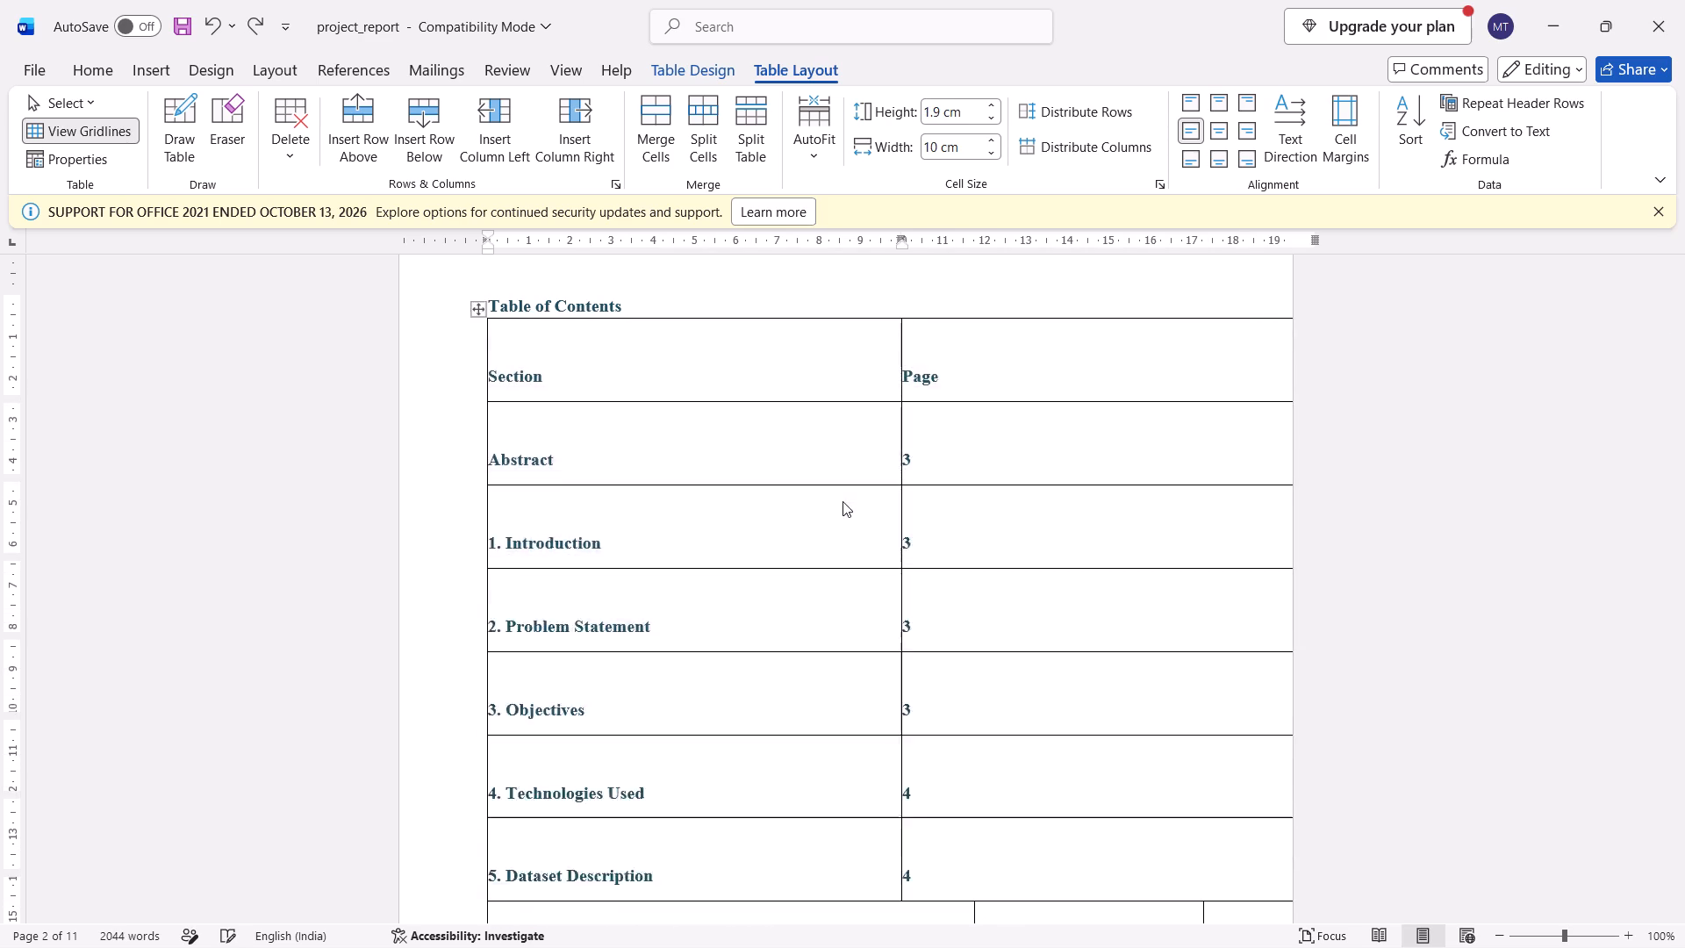
{"action": "key", "text": "ctrl+z"}
{"action": "key", "text": "ctrl+z"}
{"action": "key", "text": "ctrl+z"}
{"action": "key", "text": "ctrl+z"}
{"action": "key", "text": "ctrl+z"}
{"action": "key", "text": "ctrl+z"}
{"action": "key", "text": "ctrl+z"}
{"action": "key", "text": "ctrl+z"}
{"action": "key", "text": "ctrl+z"}
{"action": "key", "text": "ctrl+z"}
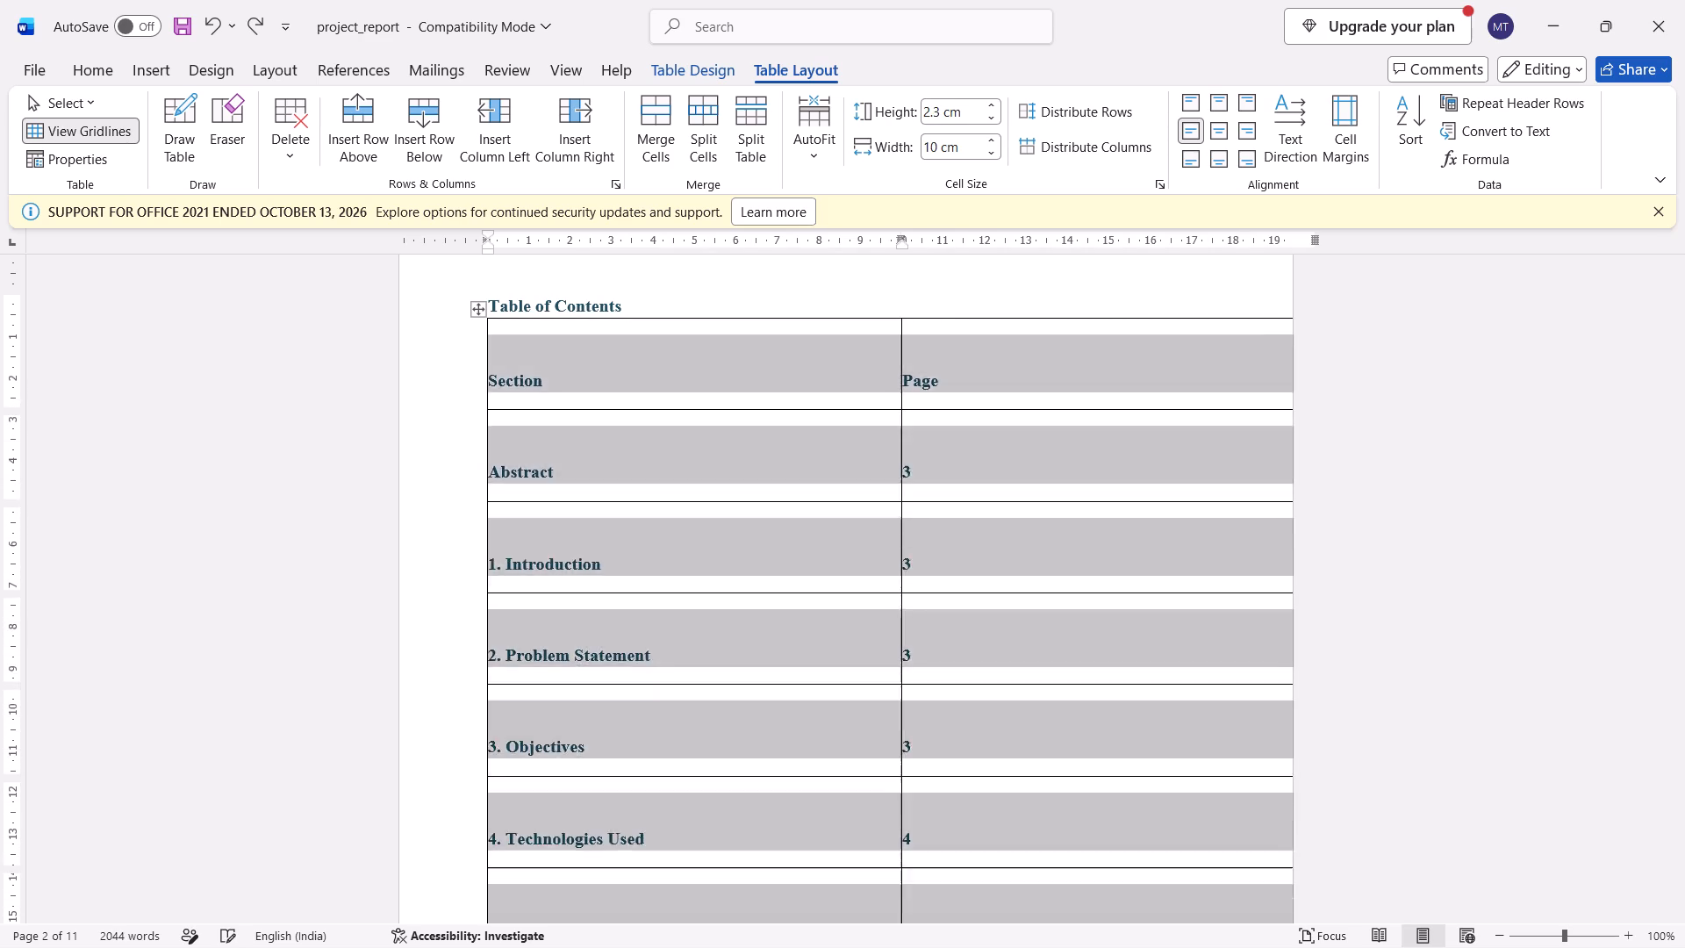
{"action": "key", "text": "ctrl+z"}
{"action": "key", "text": "ctrl+z"}
{"action": "key", "text": "ctrl+z"}
{"action": "key", "text": "ctrl+z"}
{"action": "key", "text": "ctrl+z"}
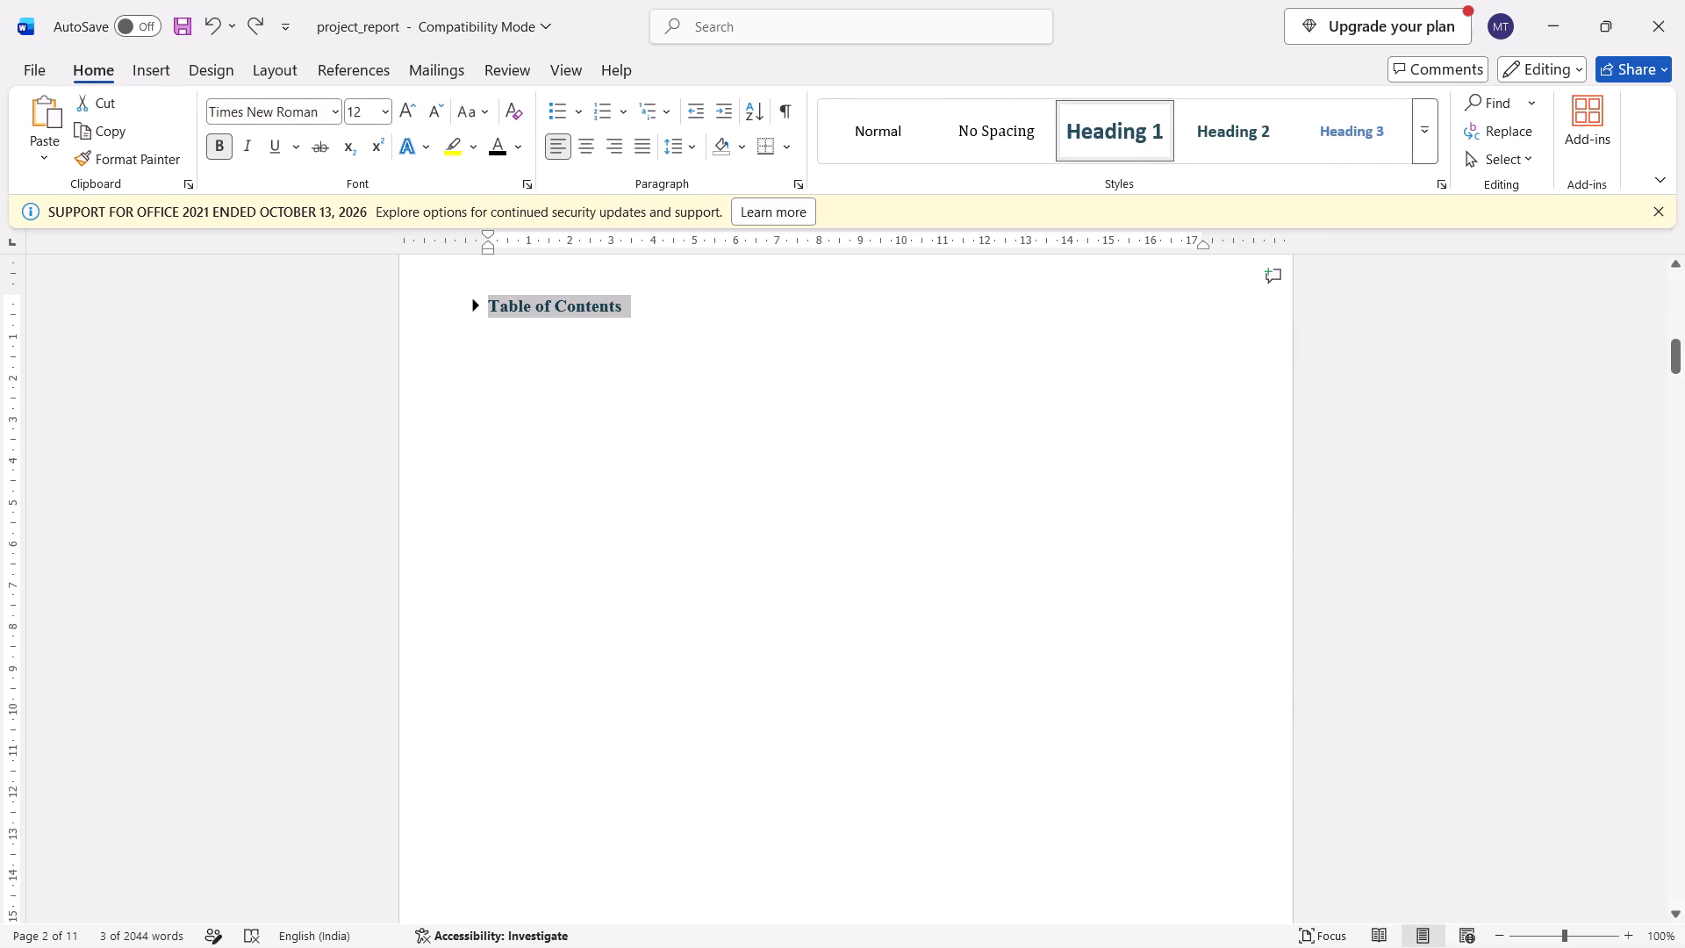
{"action": "key", "text": "ctrl+y"}
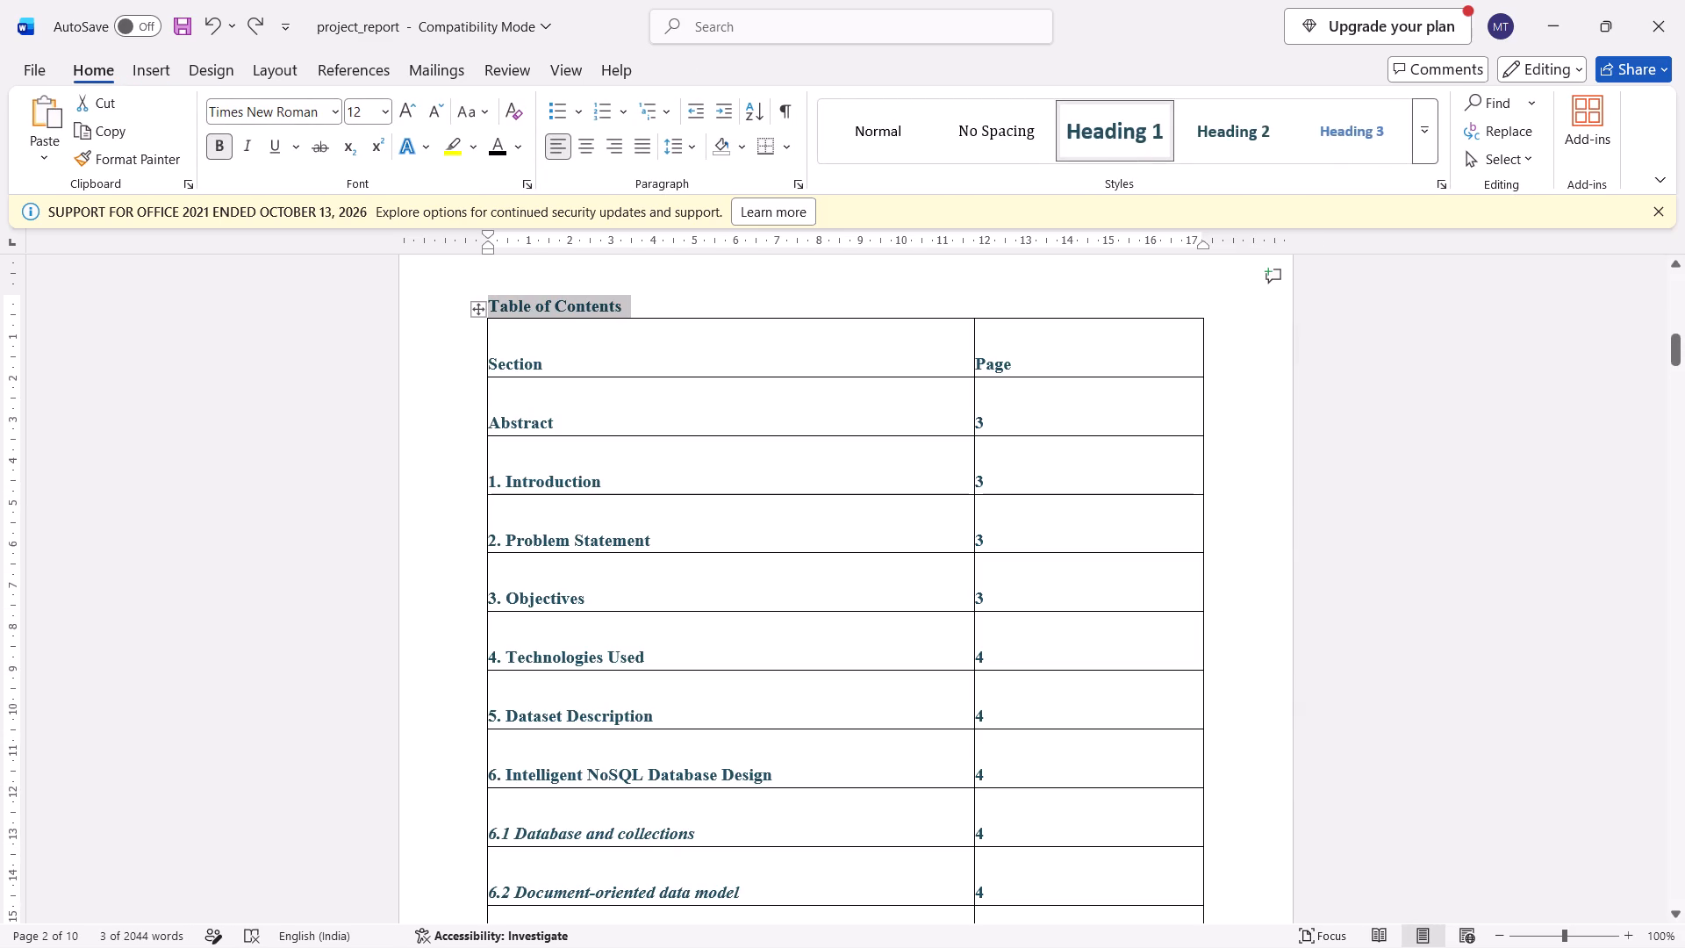
Select the whole table of contents, from Section through Appendix B: Submission Notes, and toggle banded rows off and back on.
{"action": "left_click", "coordinate": [1133, 478]}
{"action": "scroll", "coordinate": [1133, 478], "scroll_direction": "down", "scroll_amount": 1}
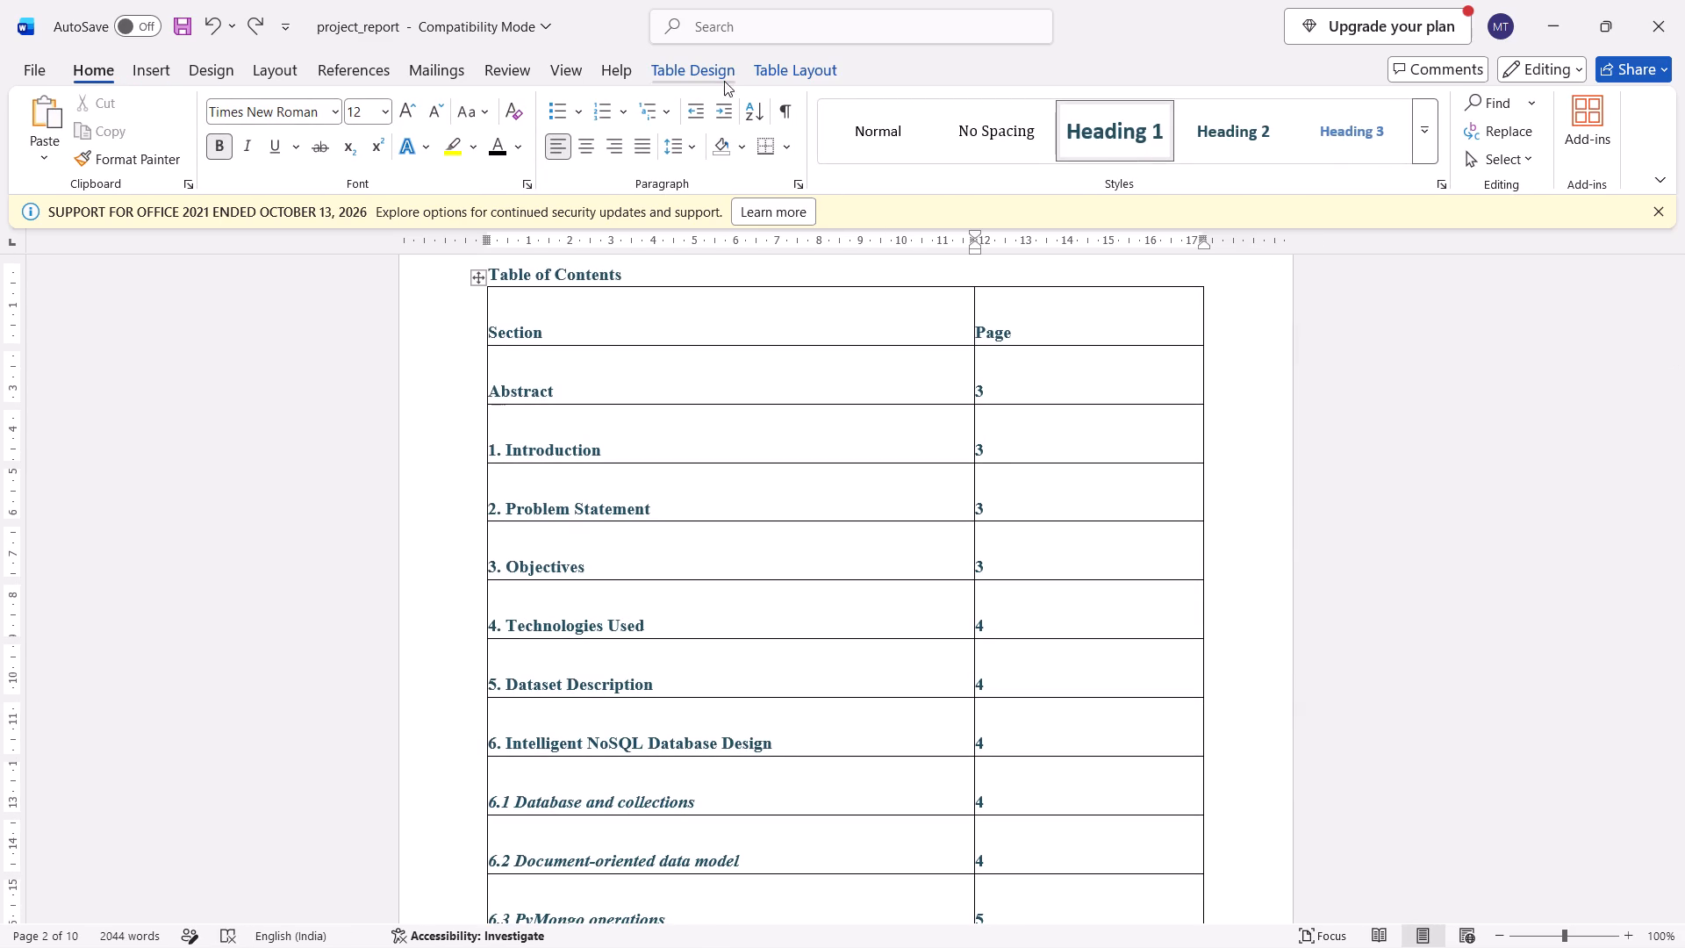
{"action": "left_click", "coordinate": [713, 71]}
{"action": "left_click", "coordinate": [699, 328]}
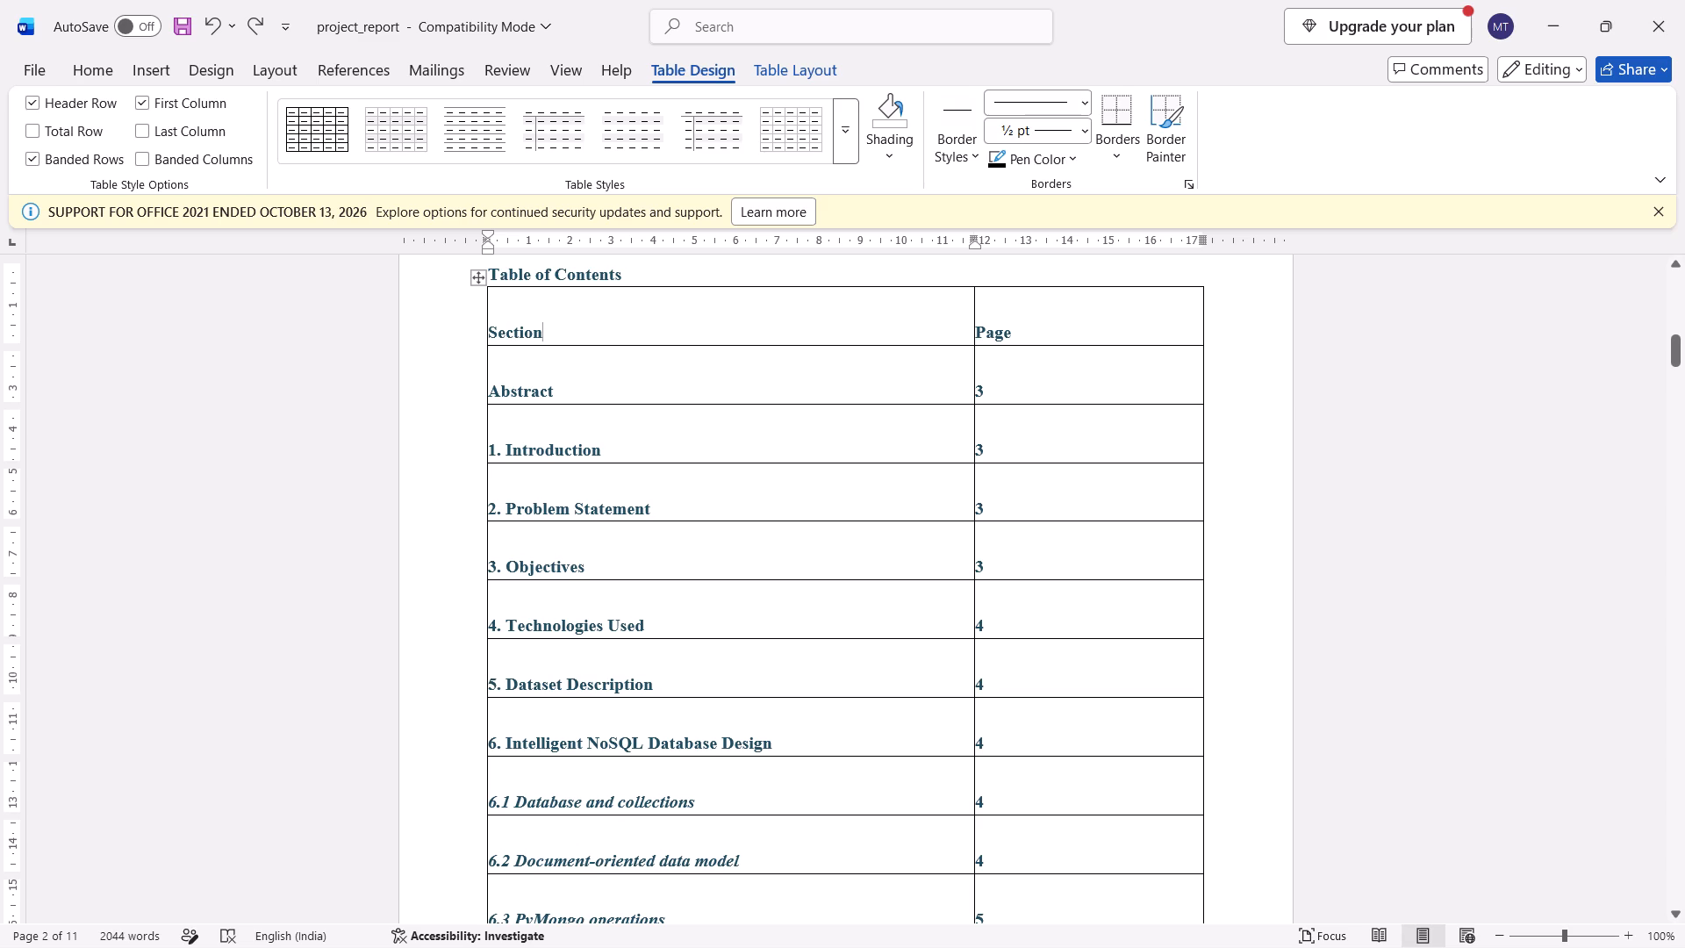
{"action": "left_click_drag", "start_coordinate": [493, 297], "coordinate": [859, 855]}
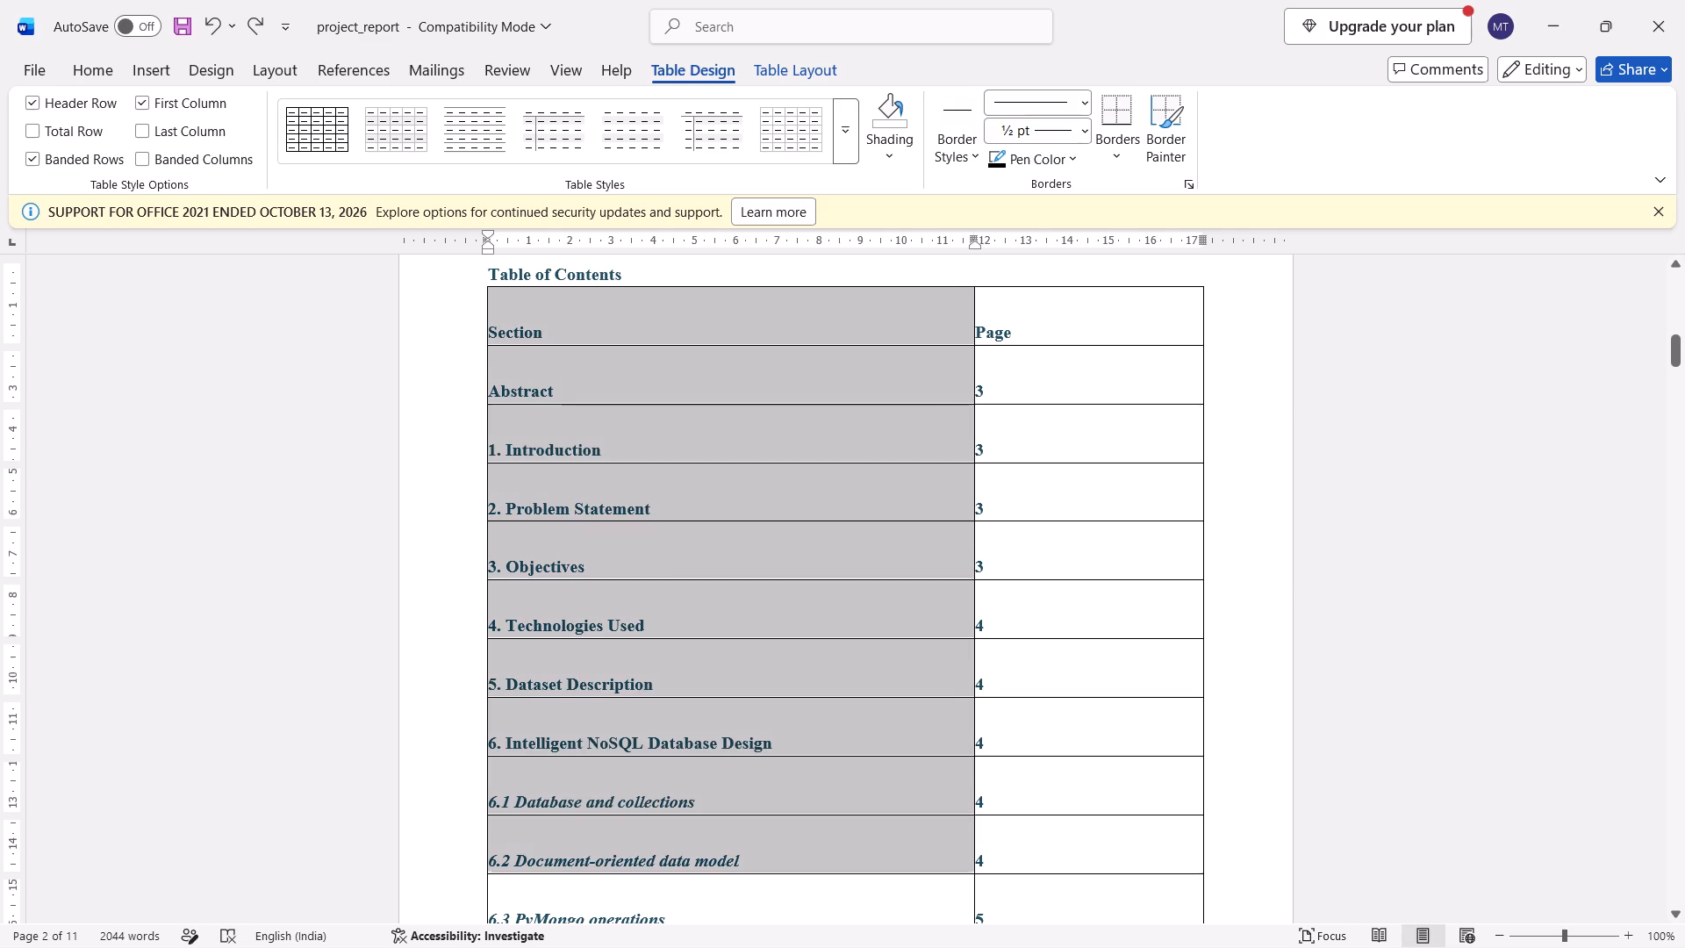
{"action": "left_click_drag", "start_coordinate": [859, 855], "coordinate": [1117, 925]}
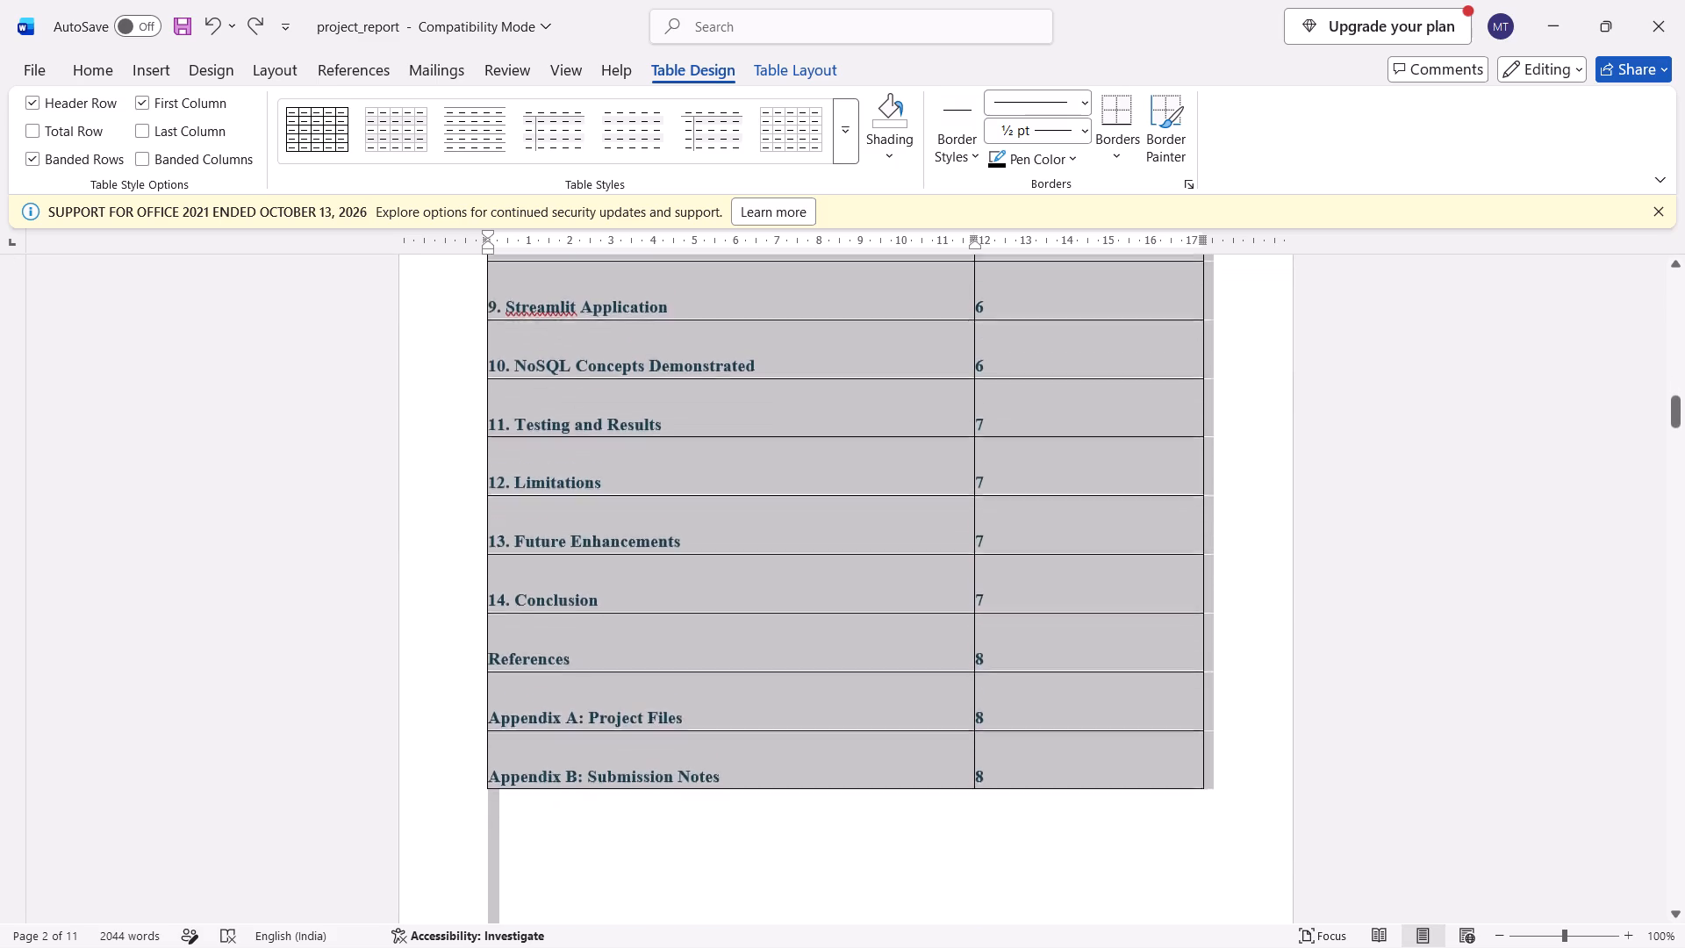
{"action": "left_click_drag", "start_coordinate": [1117, 925], "coordinate": [1099, 665]}
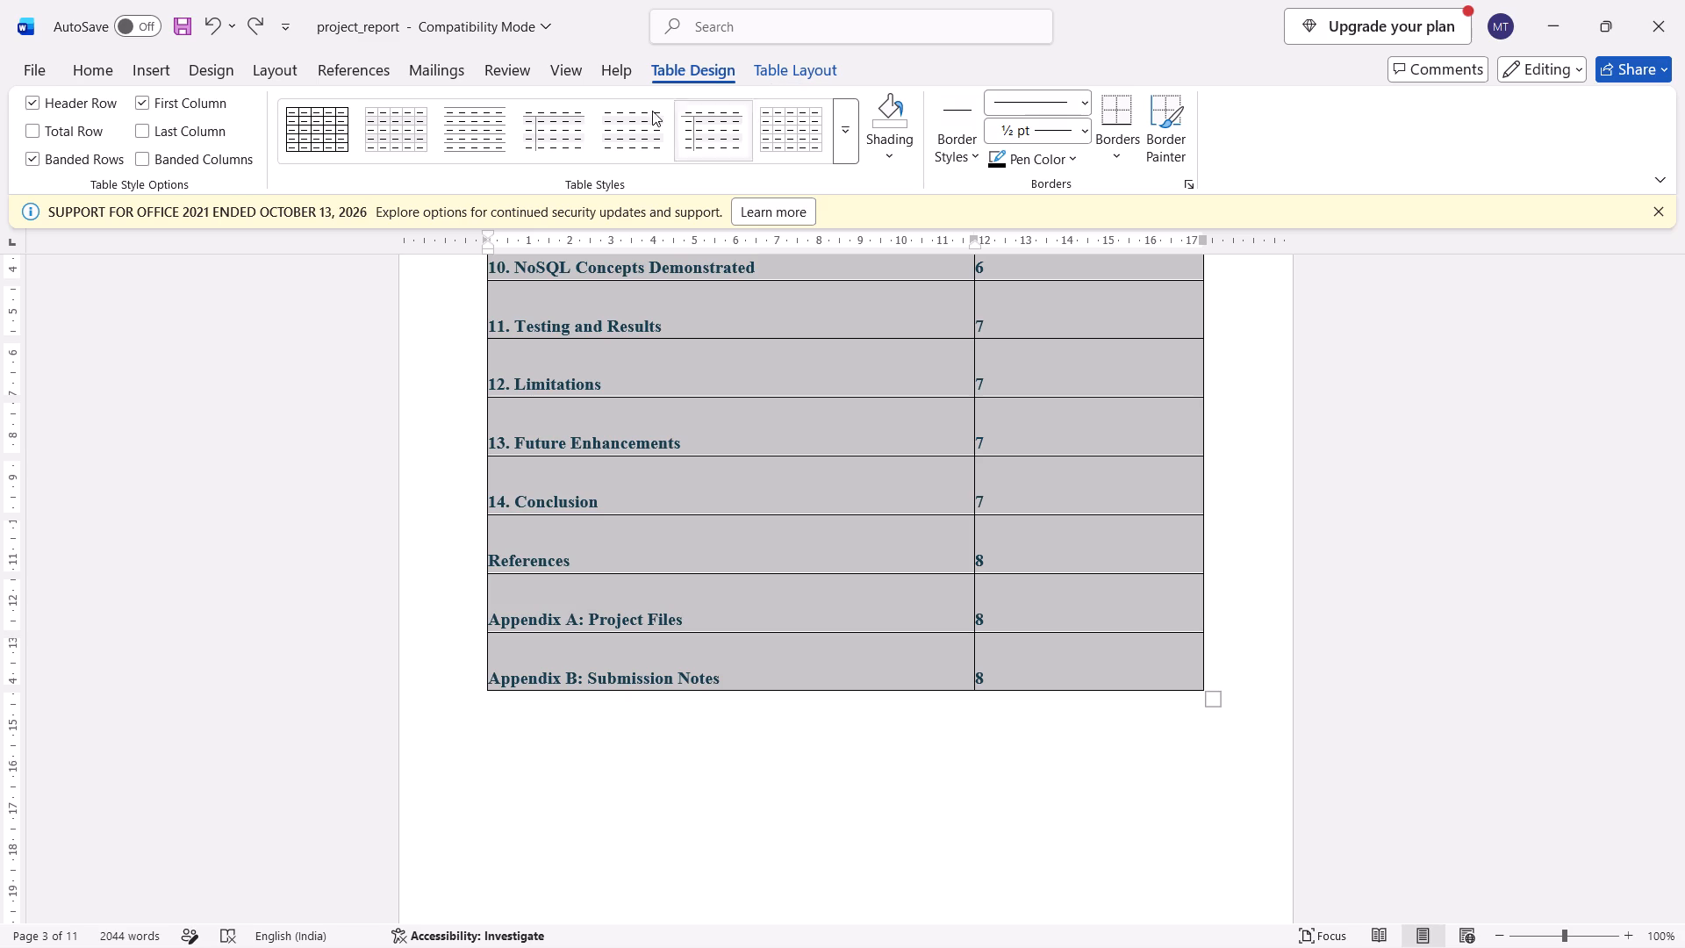
{"action": "left_click", "coordinate": [39, 160]}
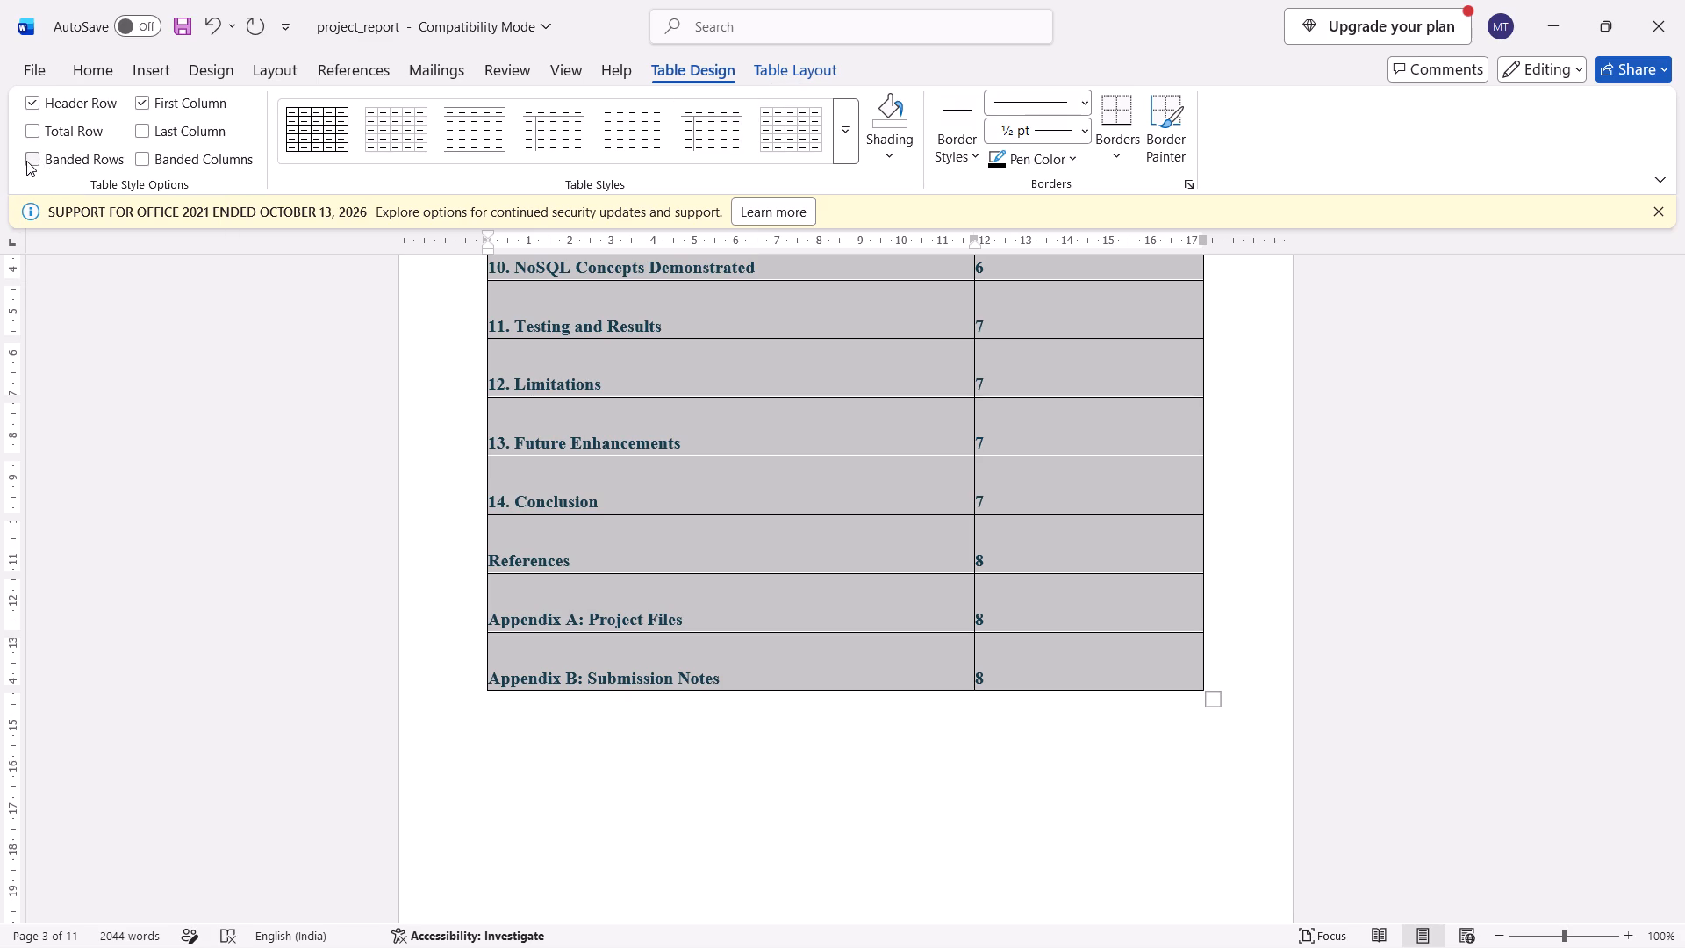
{"action": "left_click", "coordinate": [26, 161]}
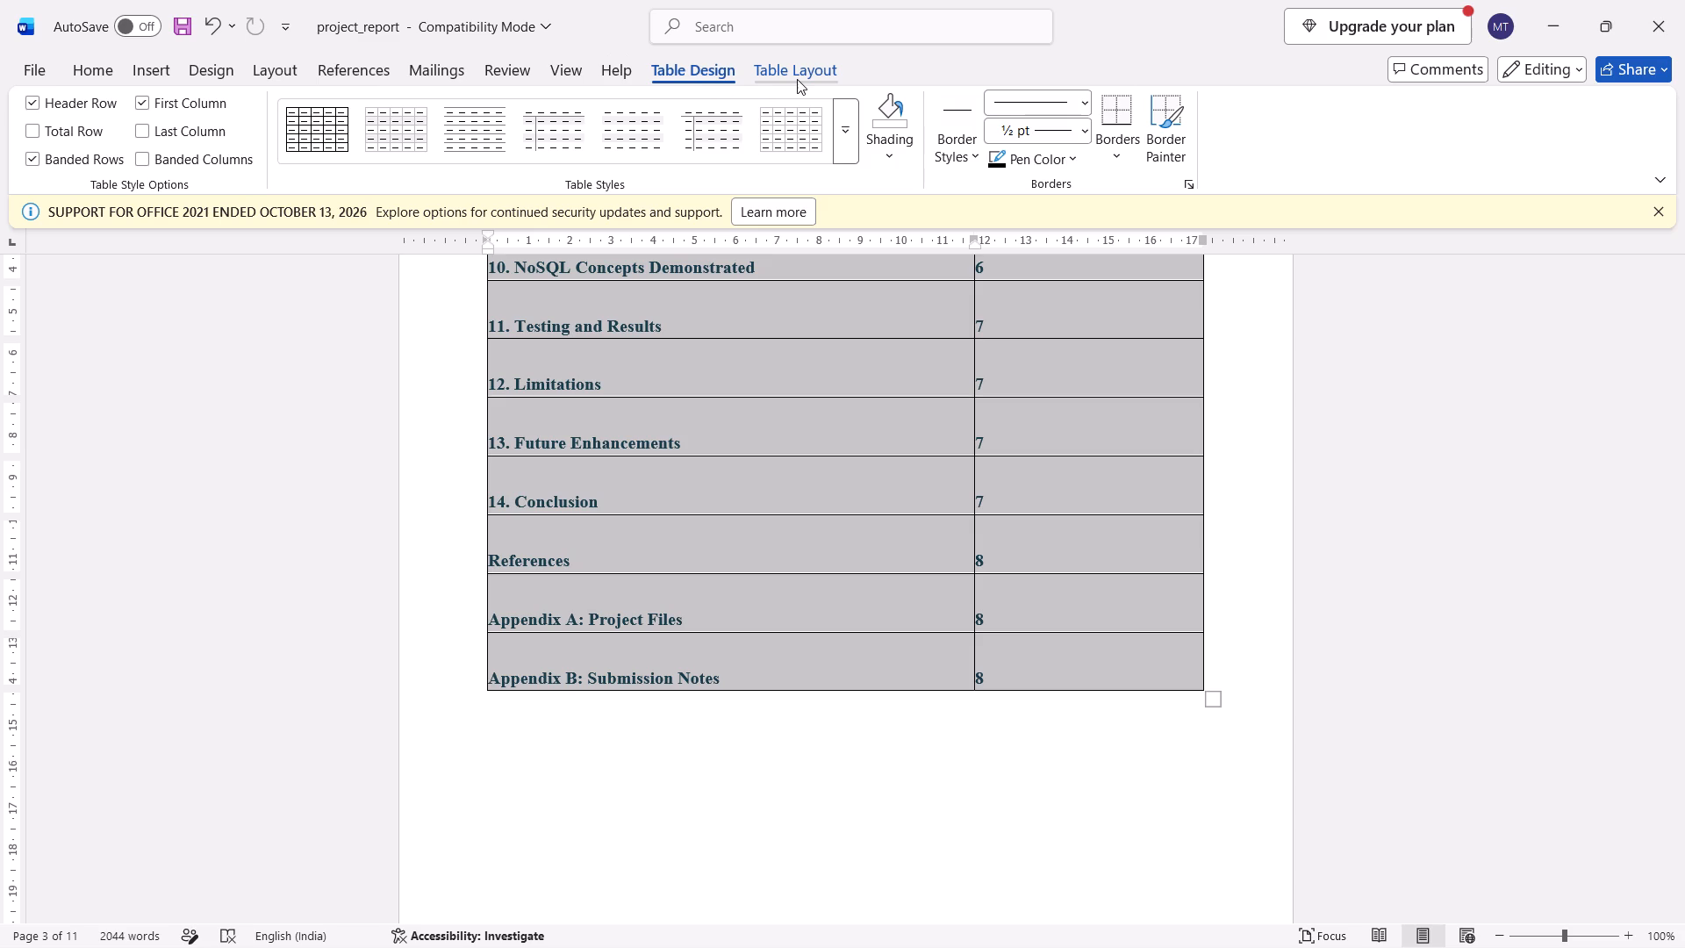
Set the table of contents table's alignment to Center in its table properties.
{"action": "left_click", "coordinate": [797, 79]}
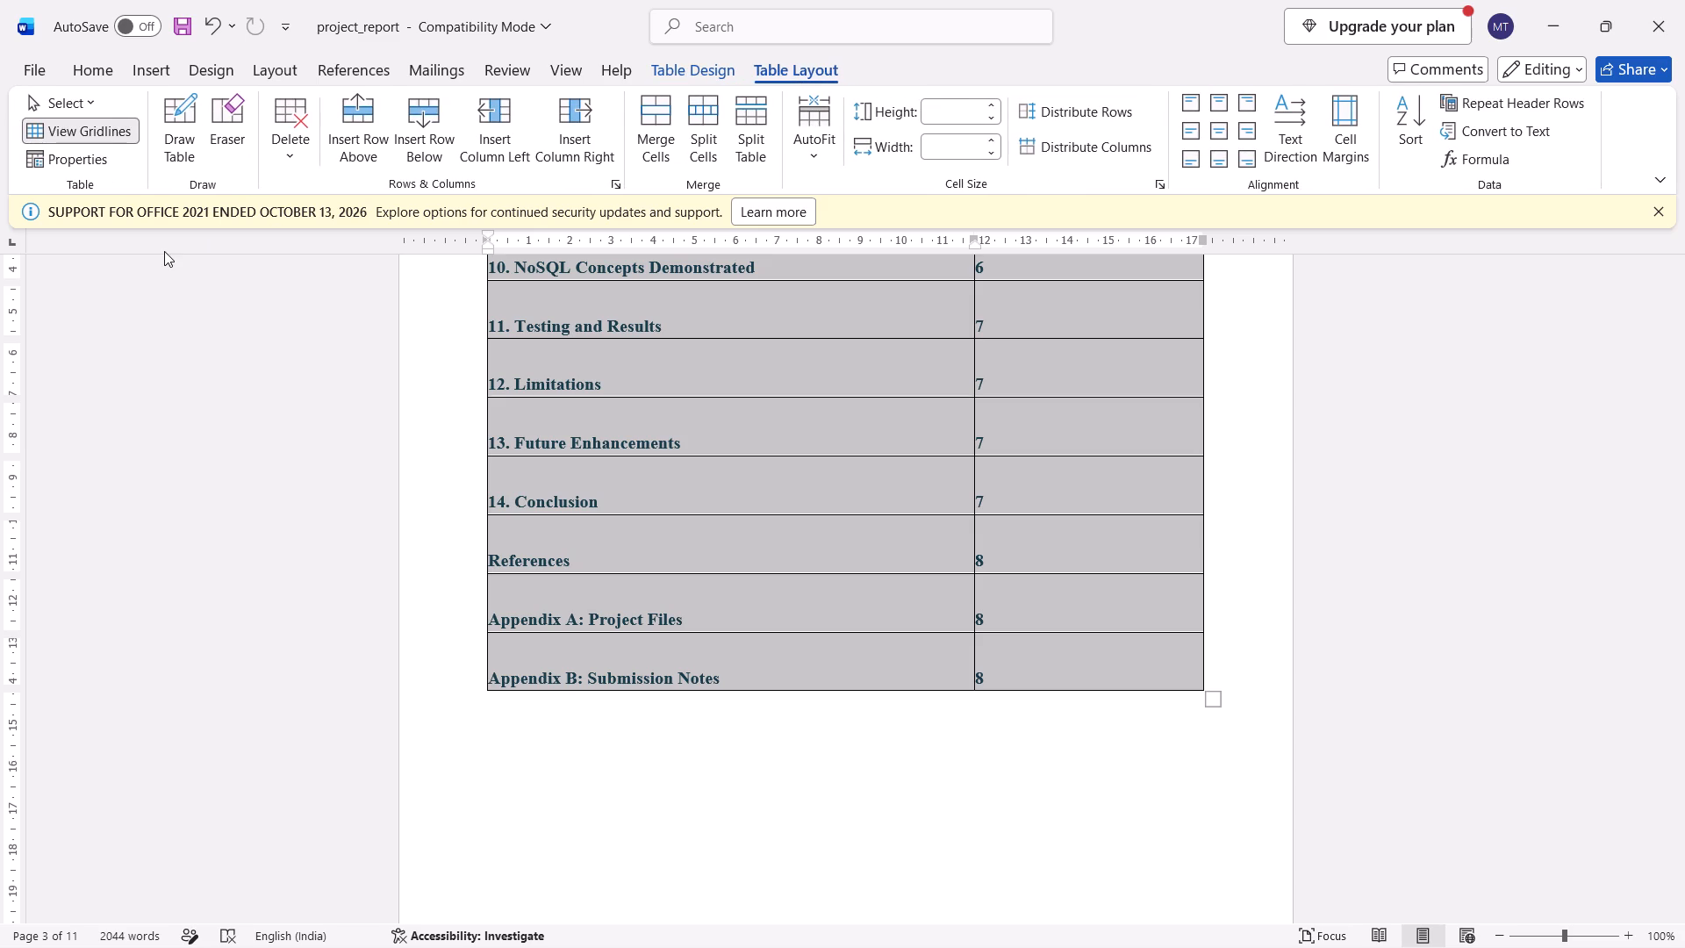
{"action": "left_click", "coordinate": [108, 159]}
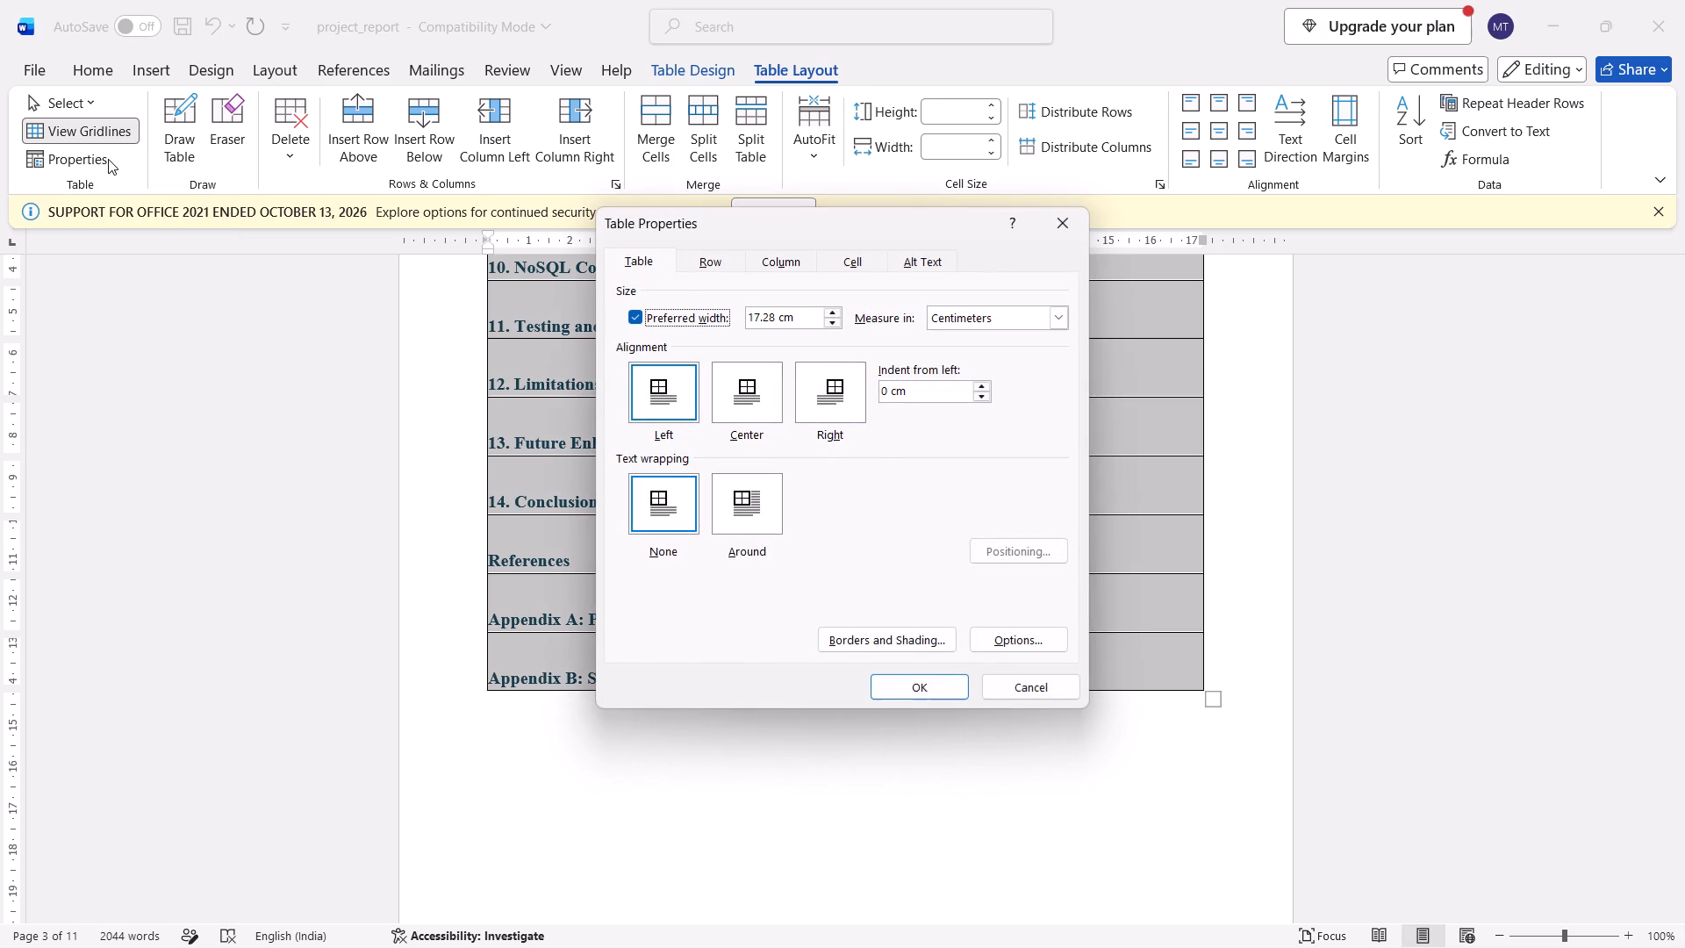
{"action": "left_click", "coordinate": [771, 399]}
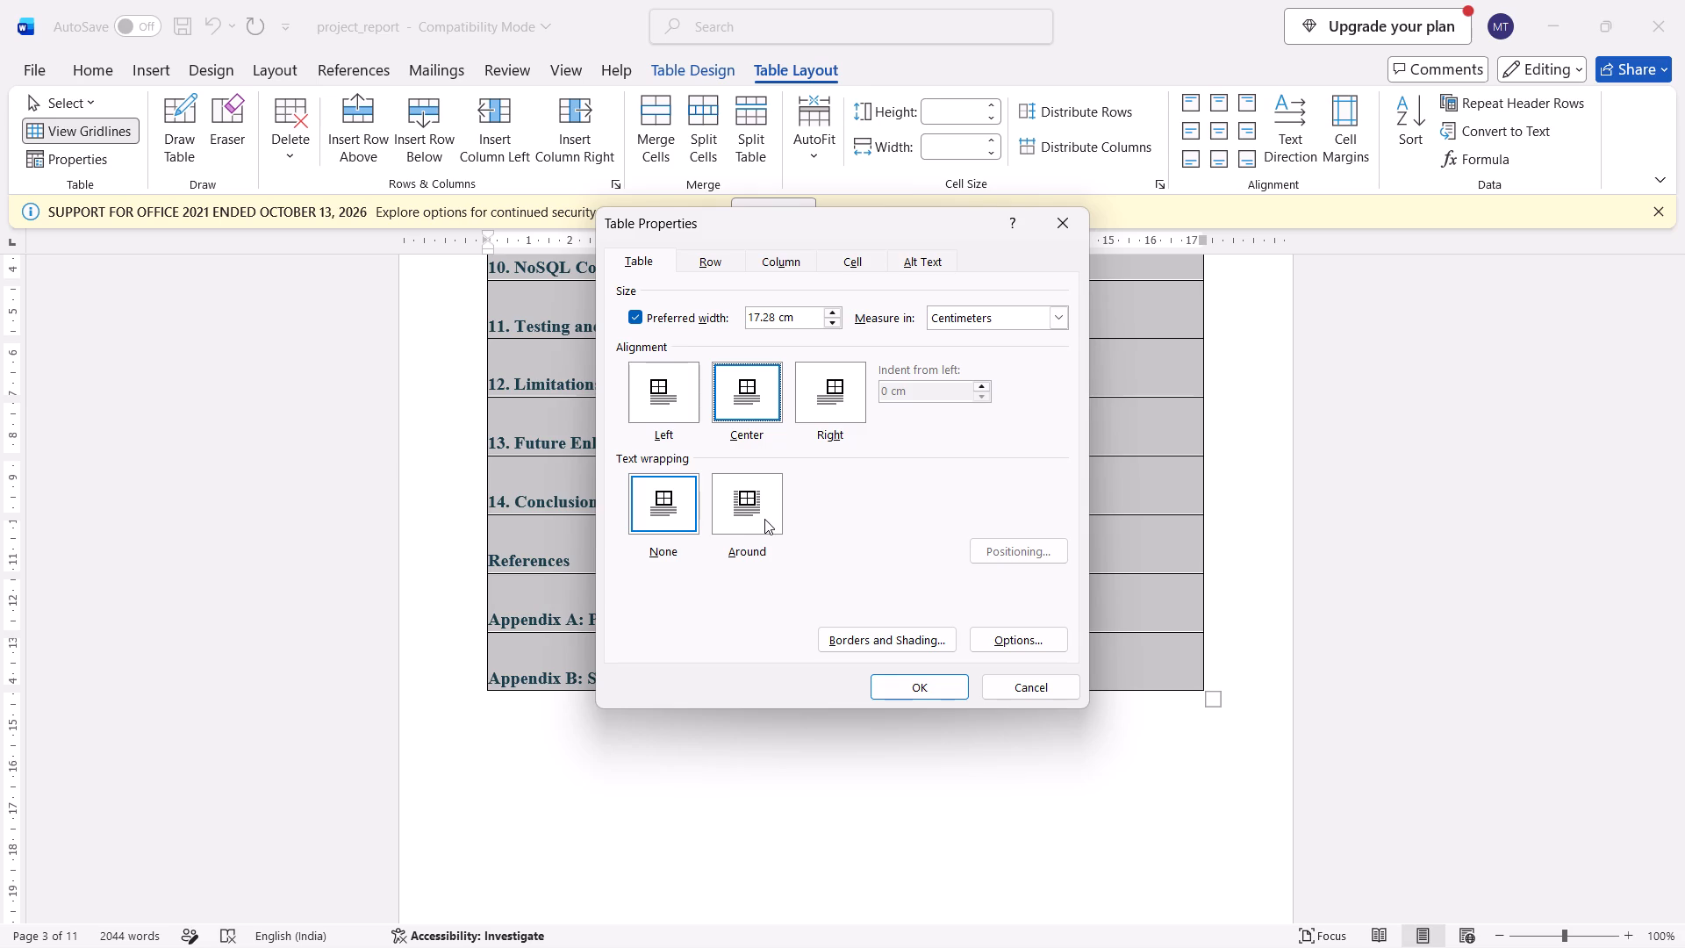
{"action": "left_click", "coordinate": [929, 679]}
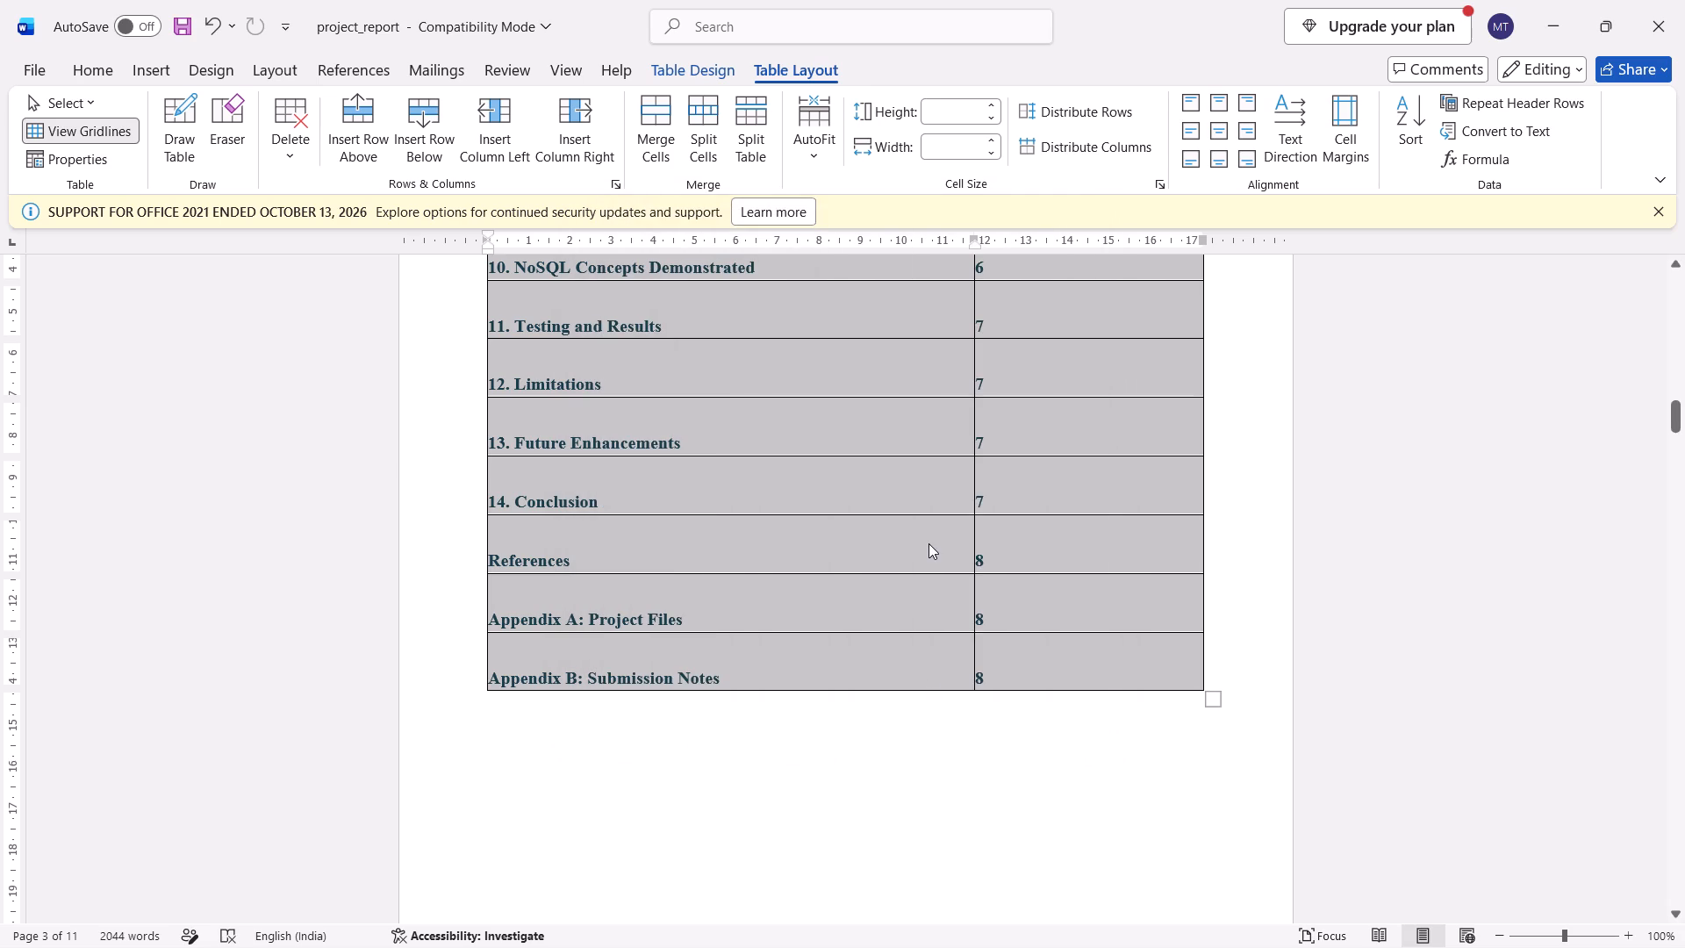
Align the text in all table of contents cells to top center.
{"action": "scroll", "coordinate": [929, 543], "scroll_direction": "up", "scroll_amount": 6}
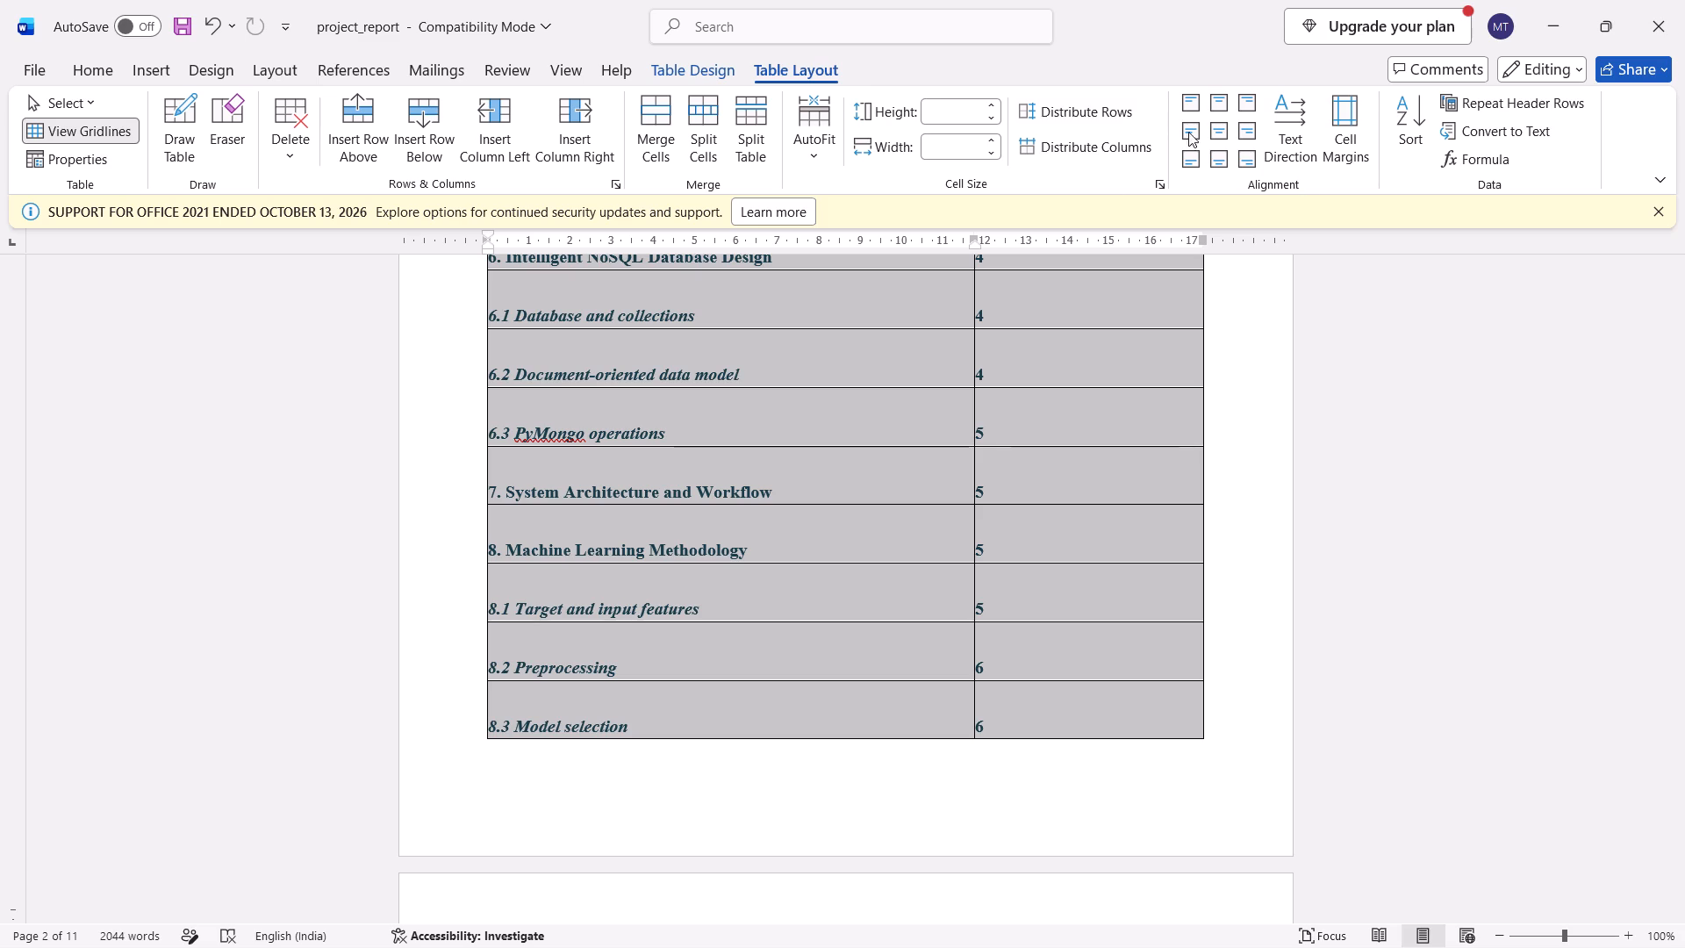
{"action": "left_click", "coordinate": [1226, 110]}
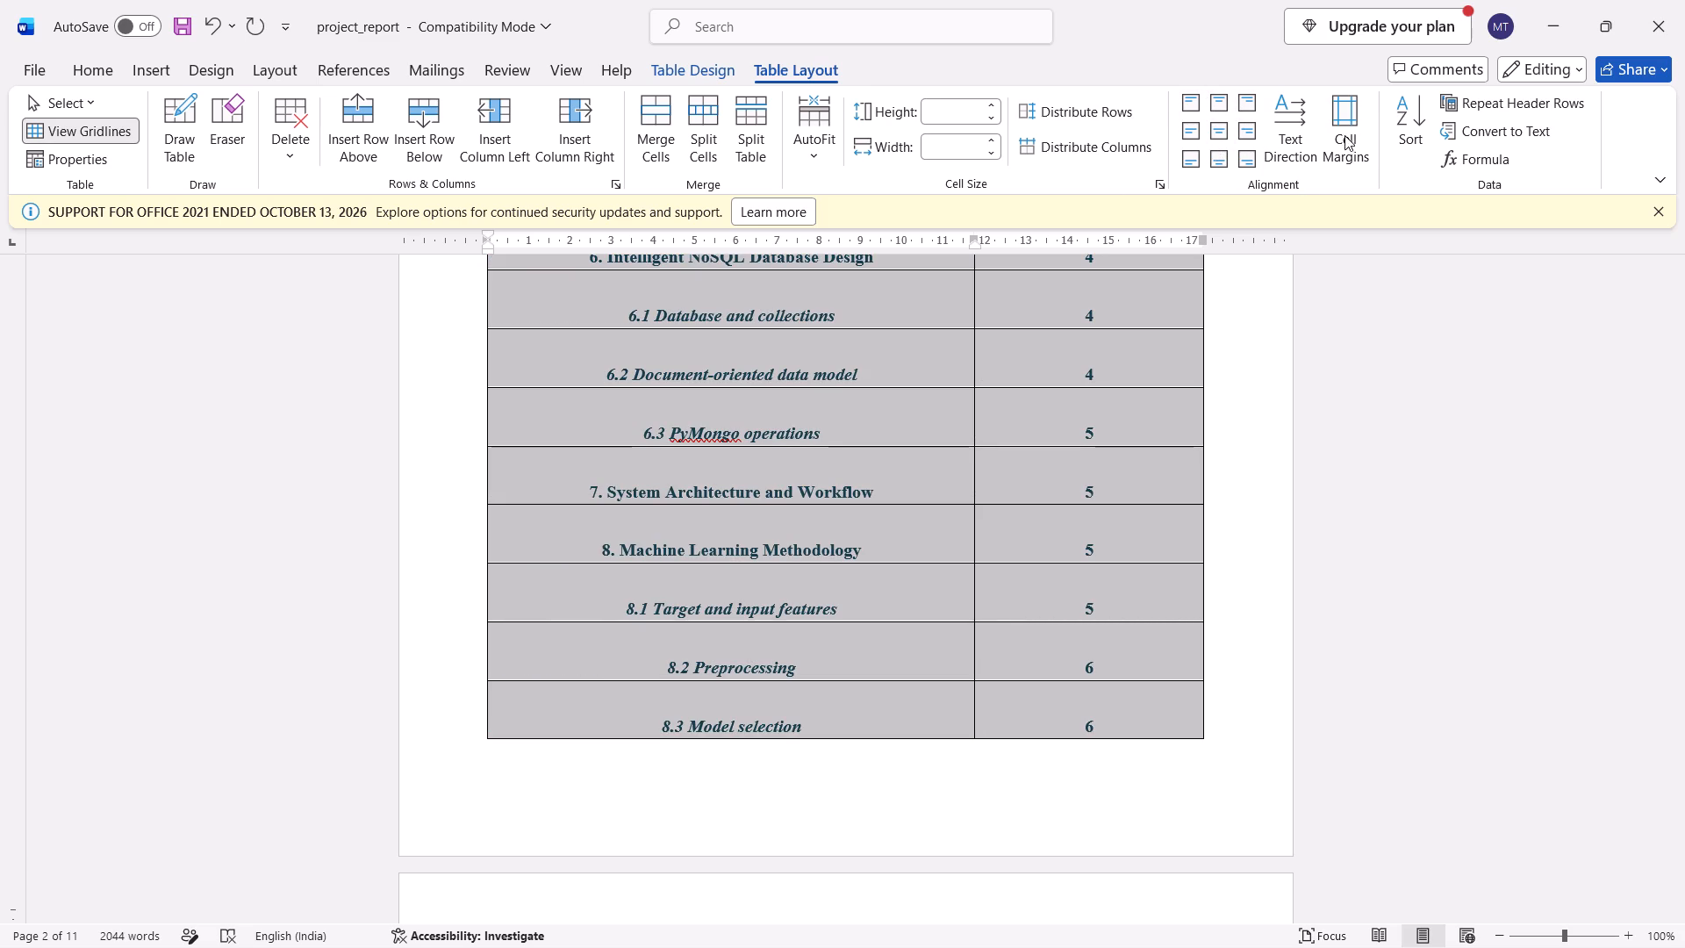
Try a row height of -1 for the selected table of contents rows, and reduce the height to 0 cm.
{"action": "left_click", "coordinate": [969, 117]}
{"action": "key", "text": "minus"}
{"action": "key", "text": "1"}
{"action": "key", "text": "Return"}
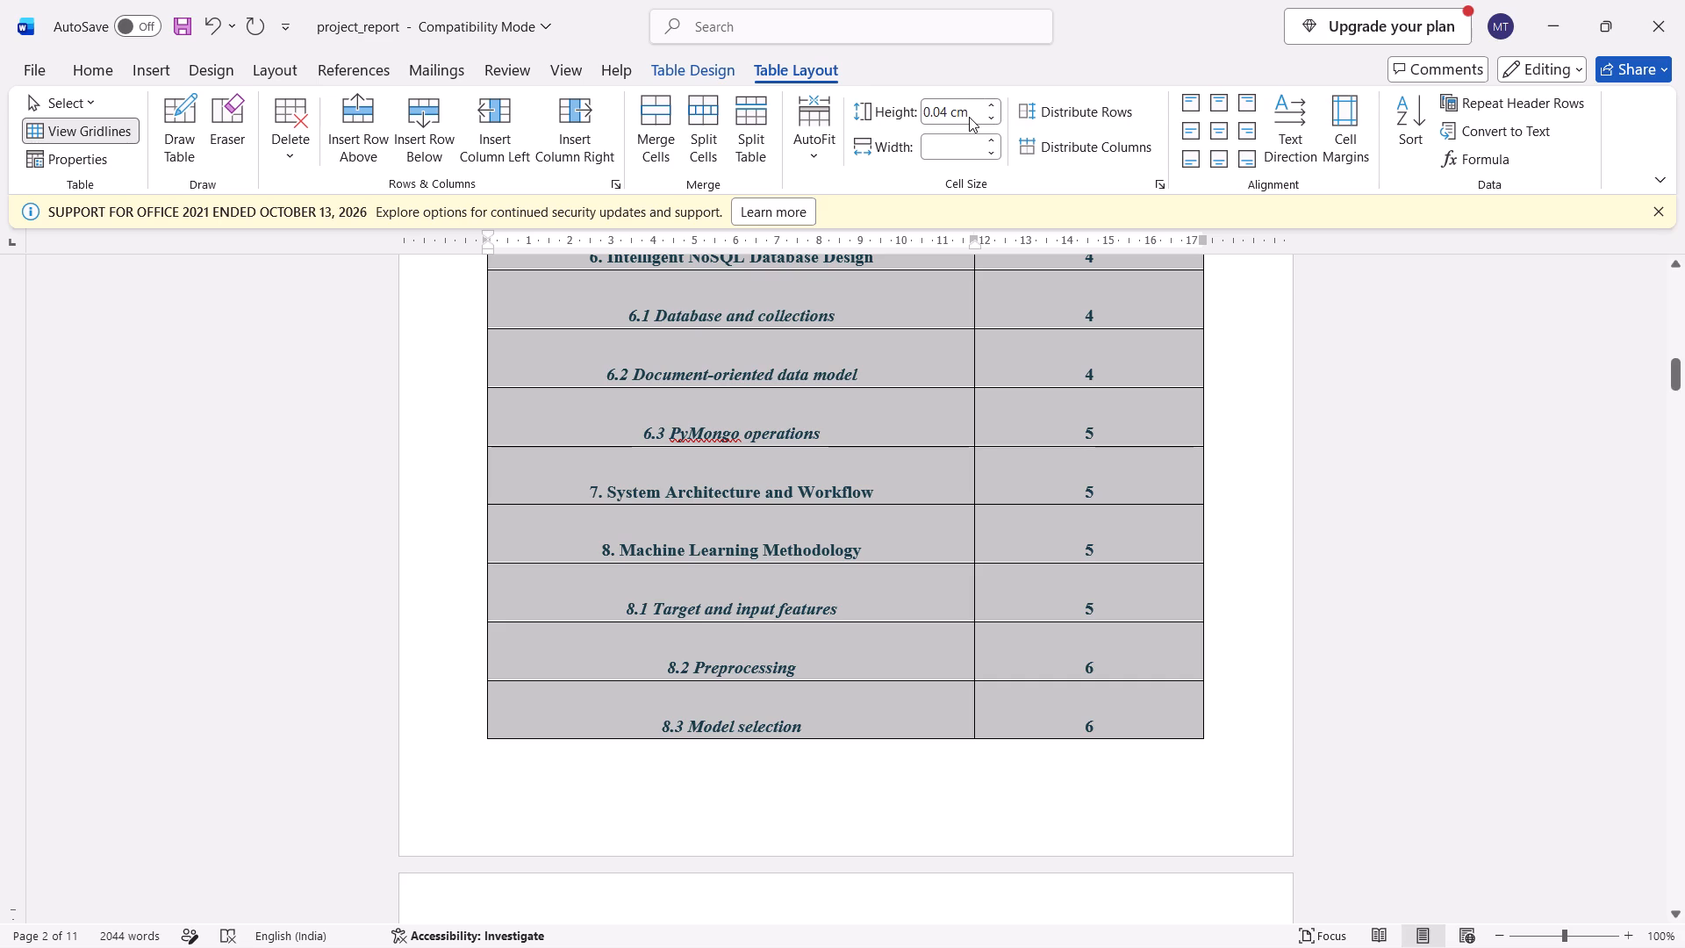
{"action": "scroll", "coordinate": [950, 340], "scroll_direction": "up", "scroll_amount": 7}
{"action": "scroll", "coordinate": [950, 340], "scroll_direction": "down", "scroll_amount": 2}
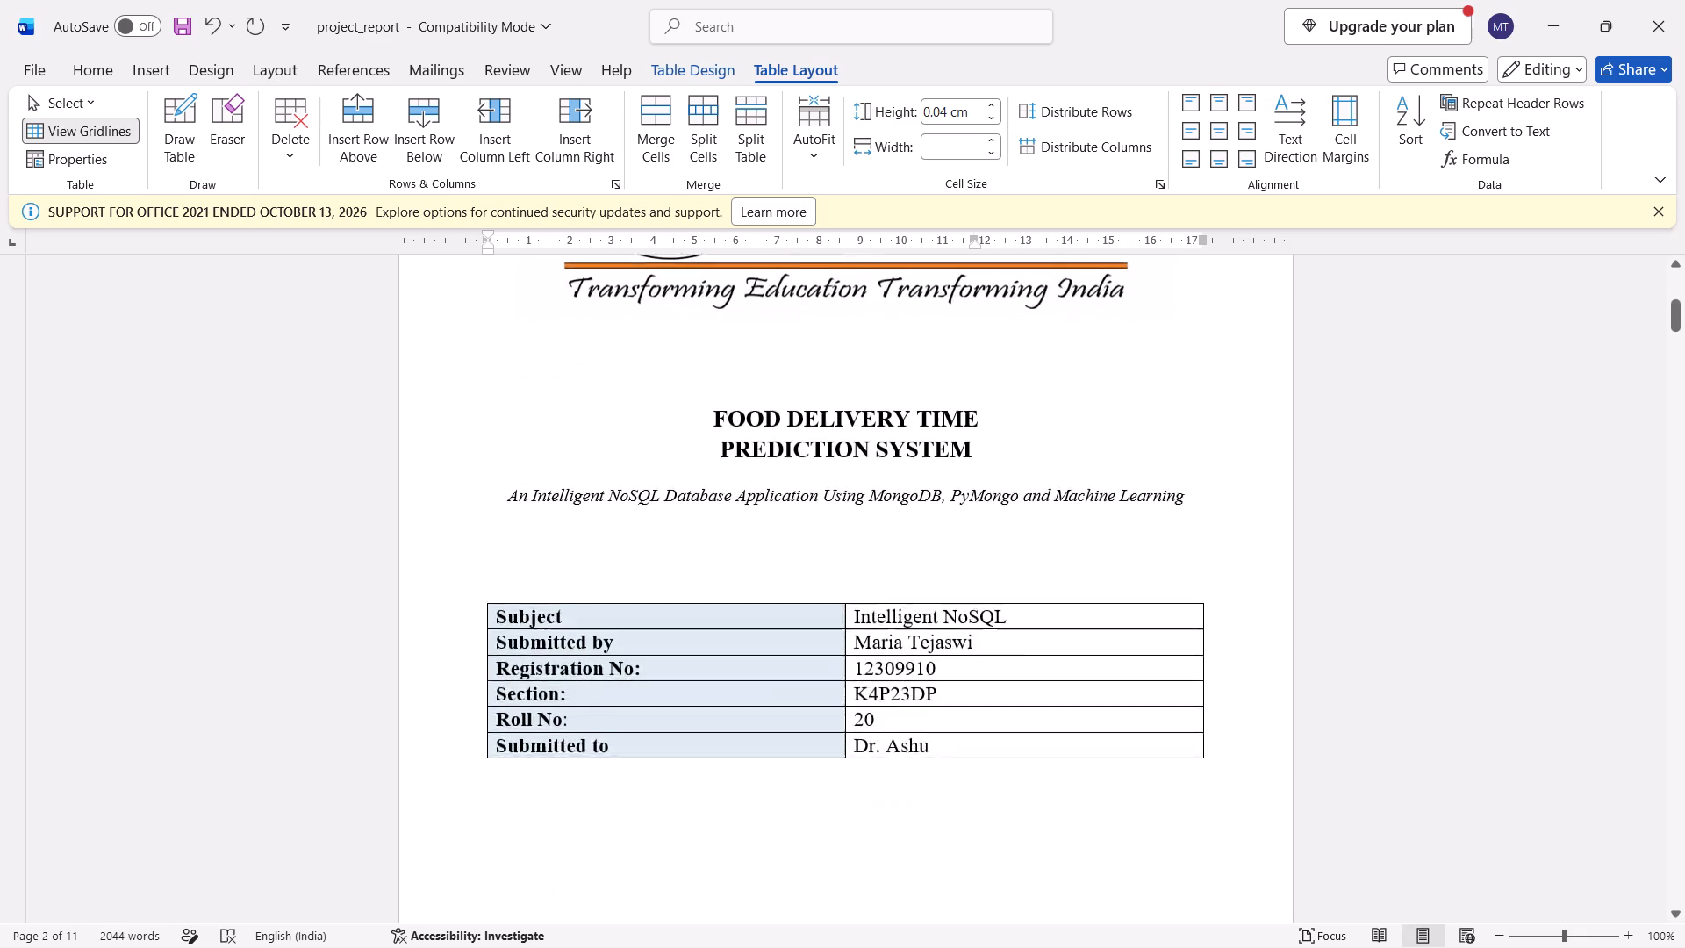
{"action": "scroll", "coordinate": [950, 340], "scroll_direction": "down", "scroll_amount": 3}
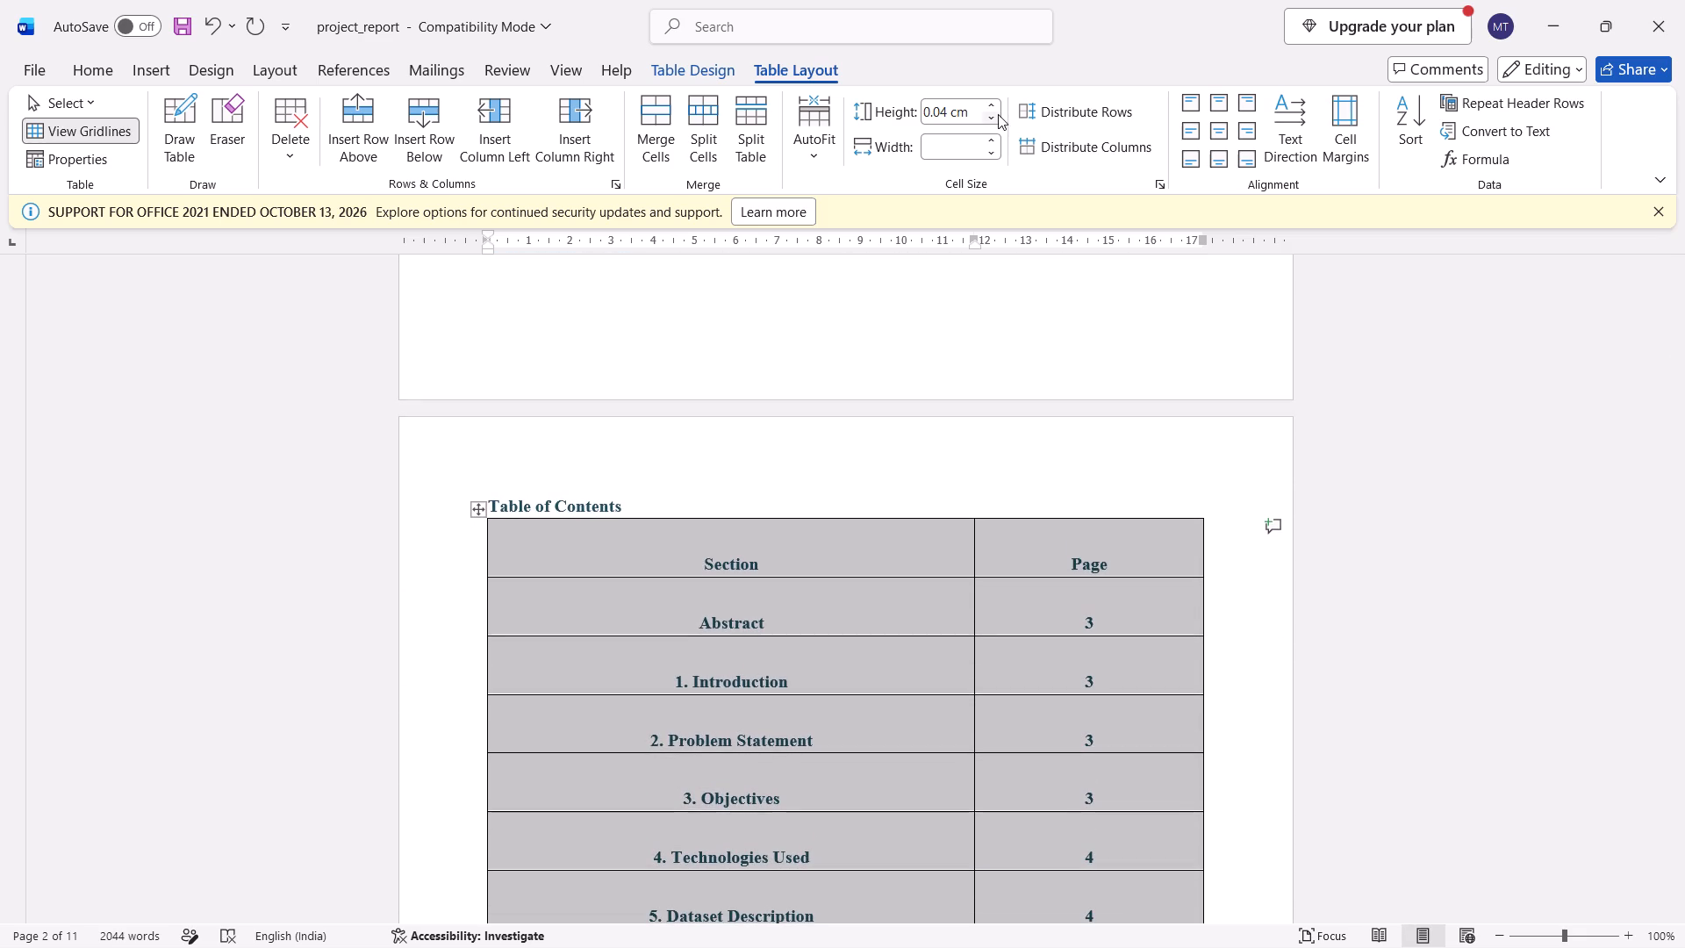
{"action": "left_click", "coordinate": [995, 116]}
{"action": "triple_click", "coordinate": [995, 116]}
{"action": "double_click", "coordinate": [995, 116]}
{"action": "key", "text": "Return"}
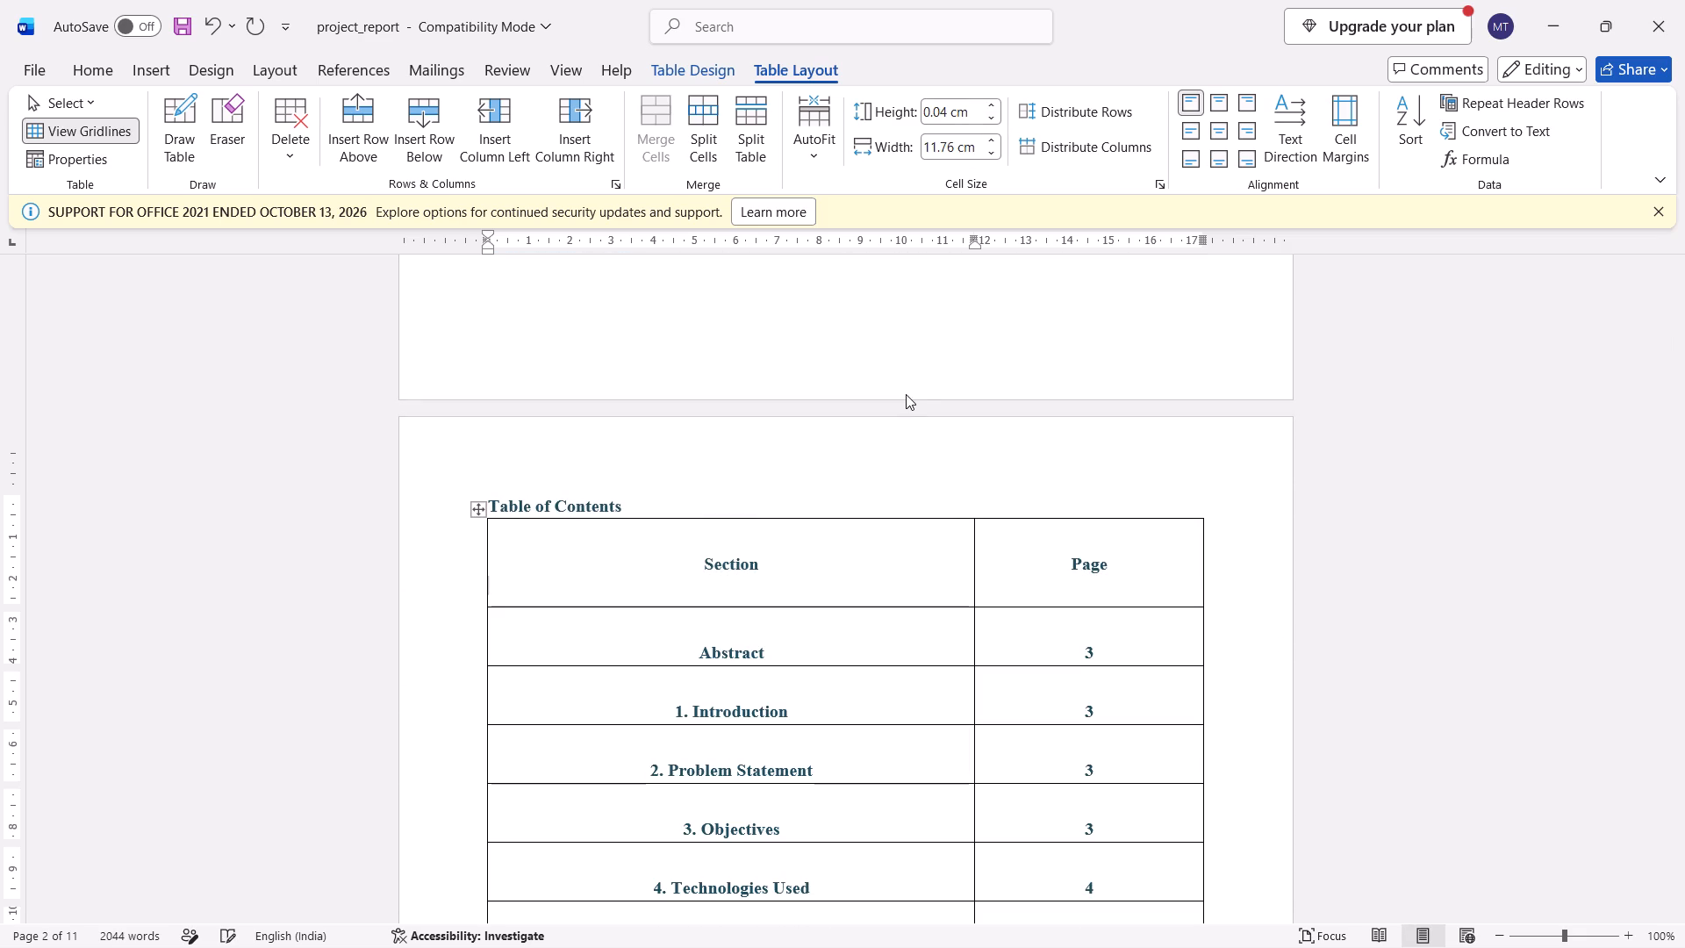
{"action": "key", "text": "BackSpace"}
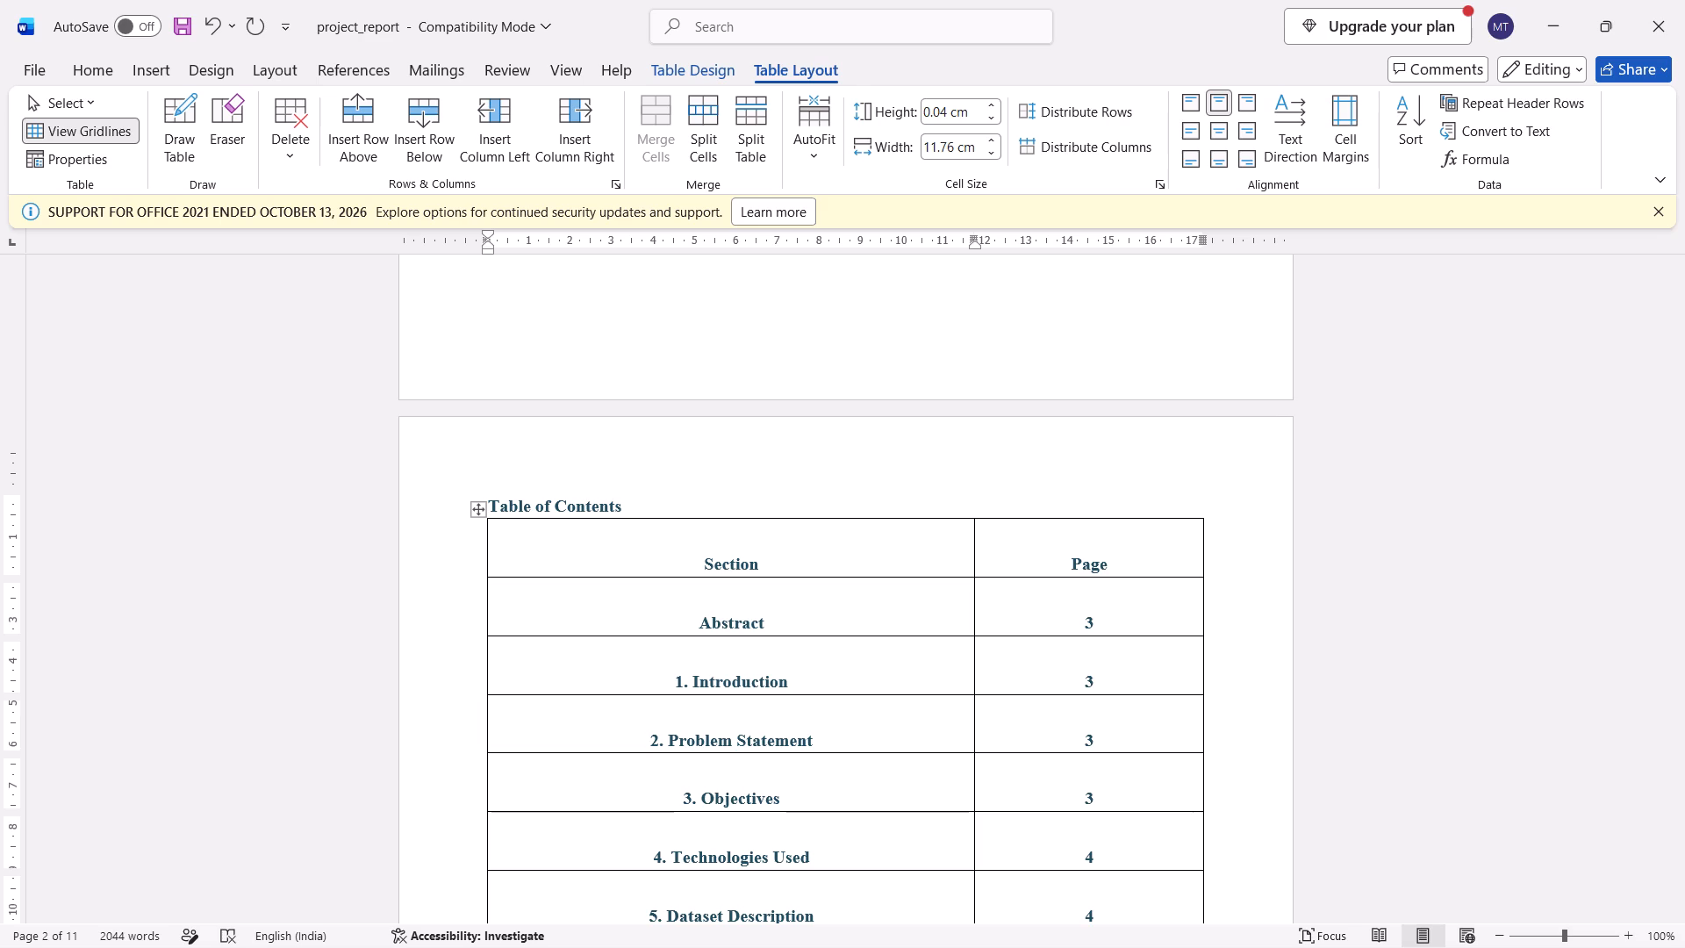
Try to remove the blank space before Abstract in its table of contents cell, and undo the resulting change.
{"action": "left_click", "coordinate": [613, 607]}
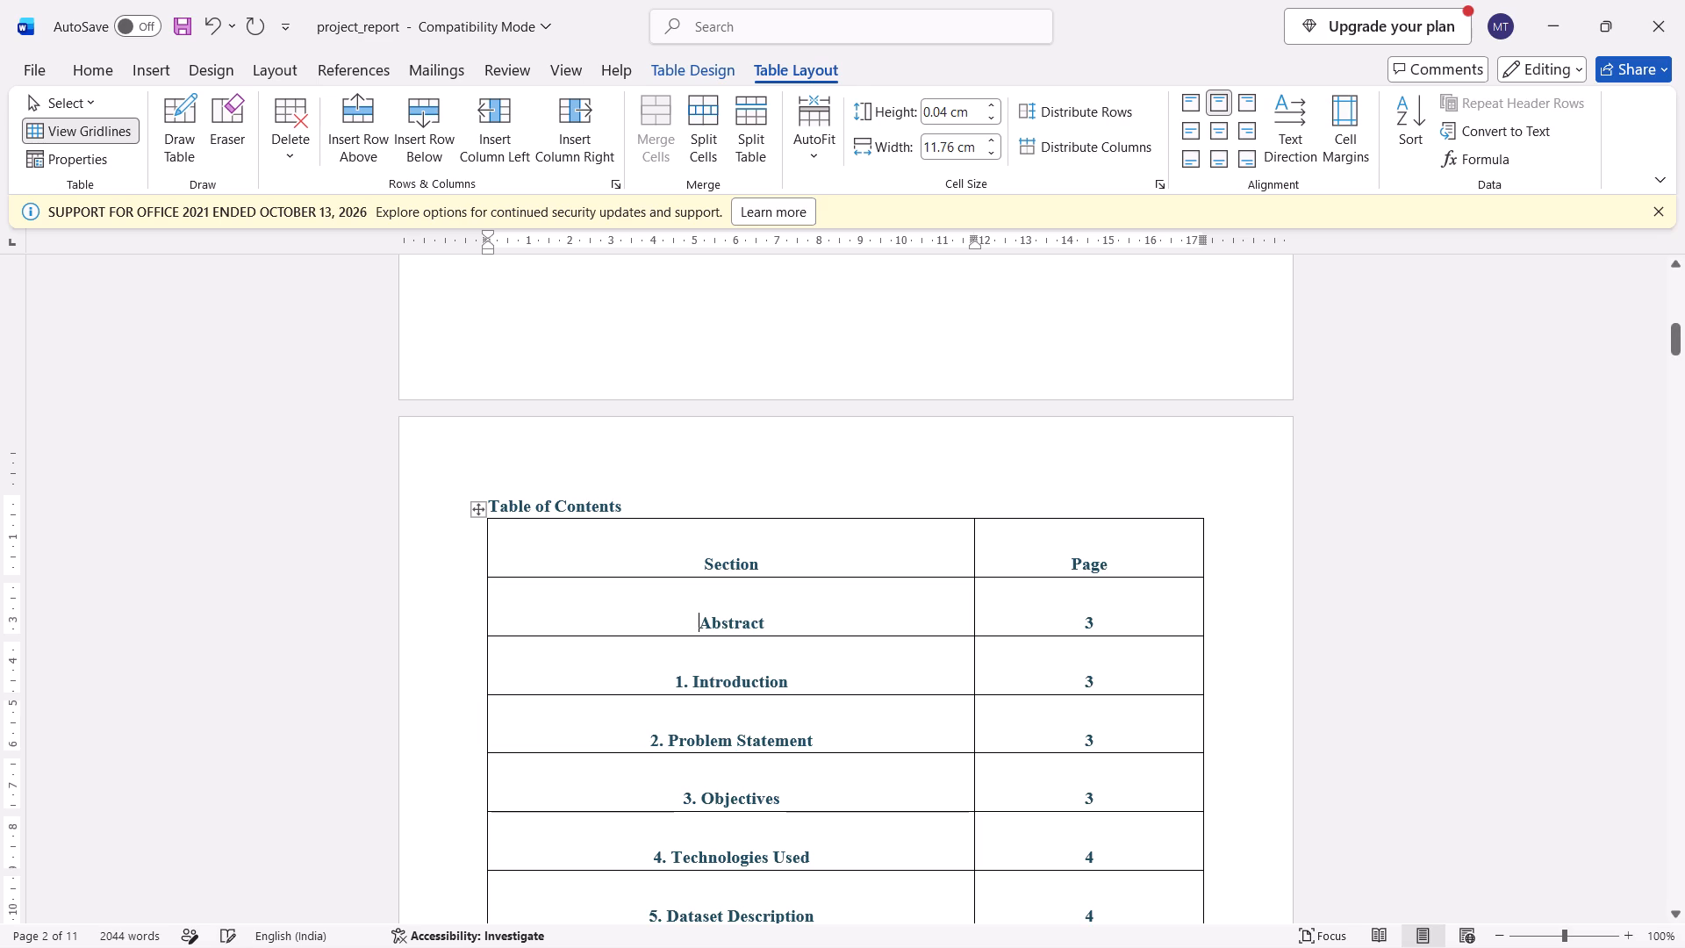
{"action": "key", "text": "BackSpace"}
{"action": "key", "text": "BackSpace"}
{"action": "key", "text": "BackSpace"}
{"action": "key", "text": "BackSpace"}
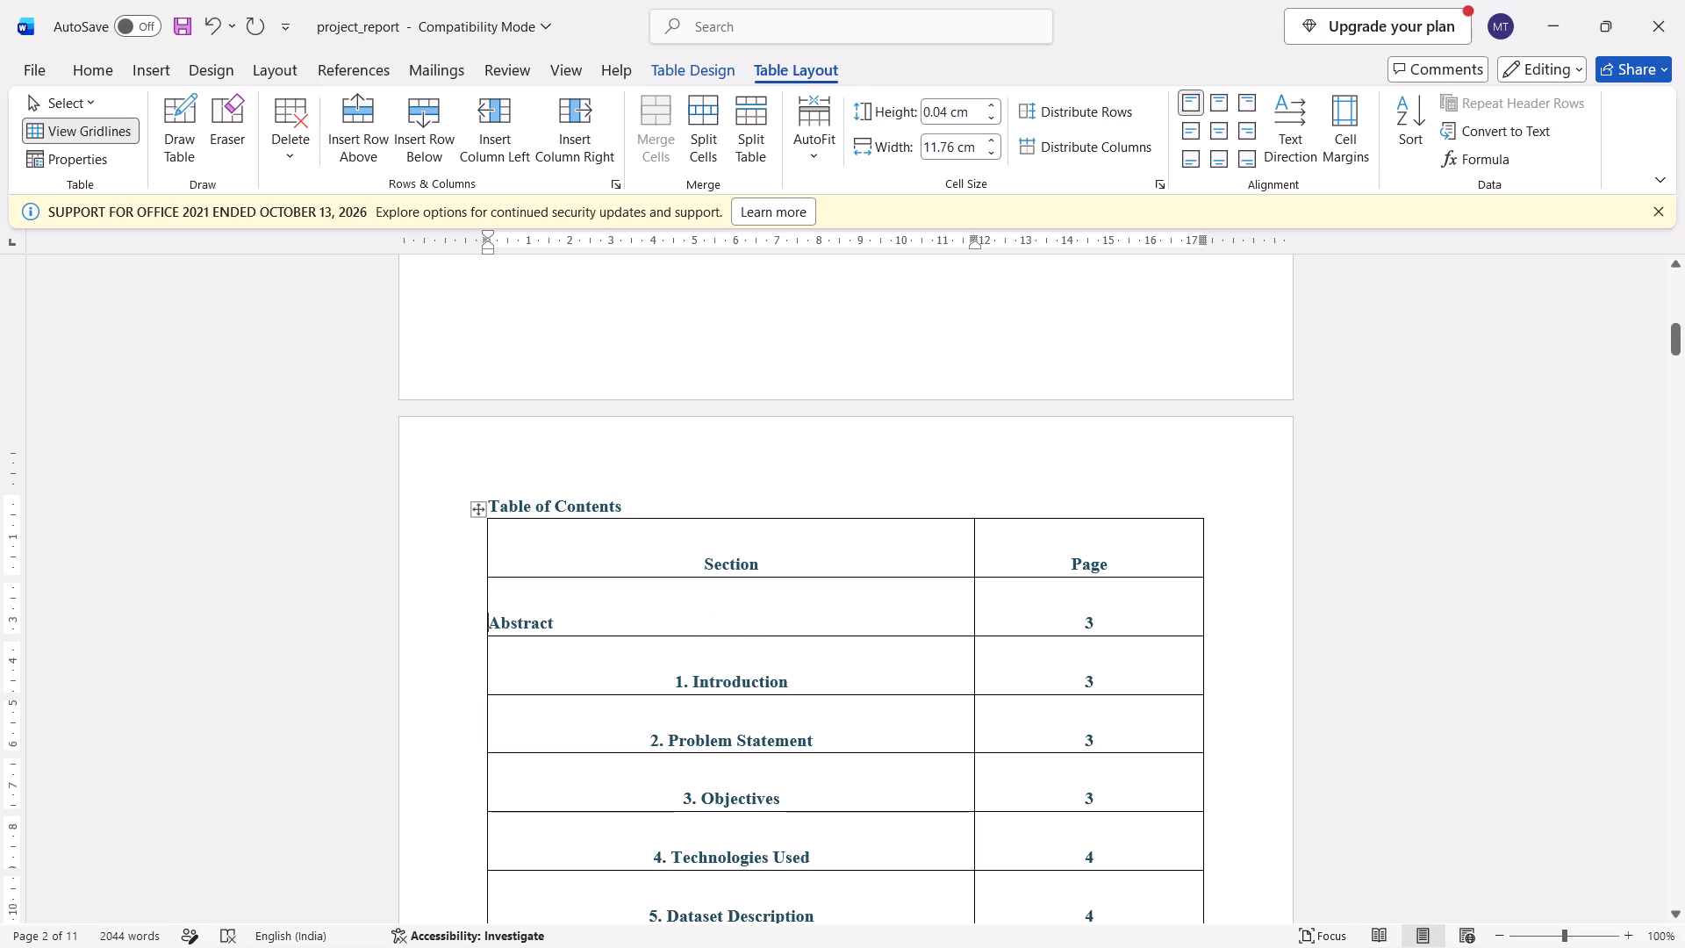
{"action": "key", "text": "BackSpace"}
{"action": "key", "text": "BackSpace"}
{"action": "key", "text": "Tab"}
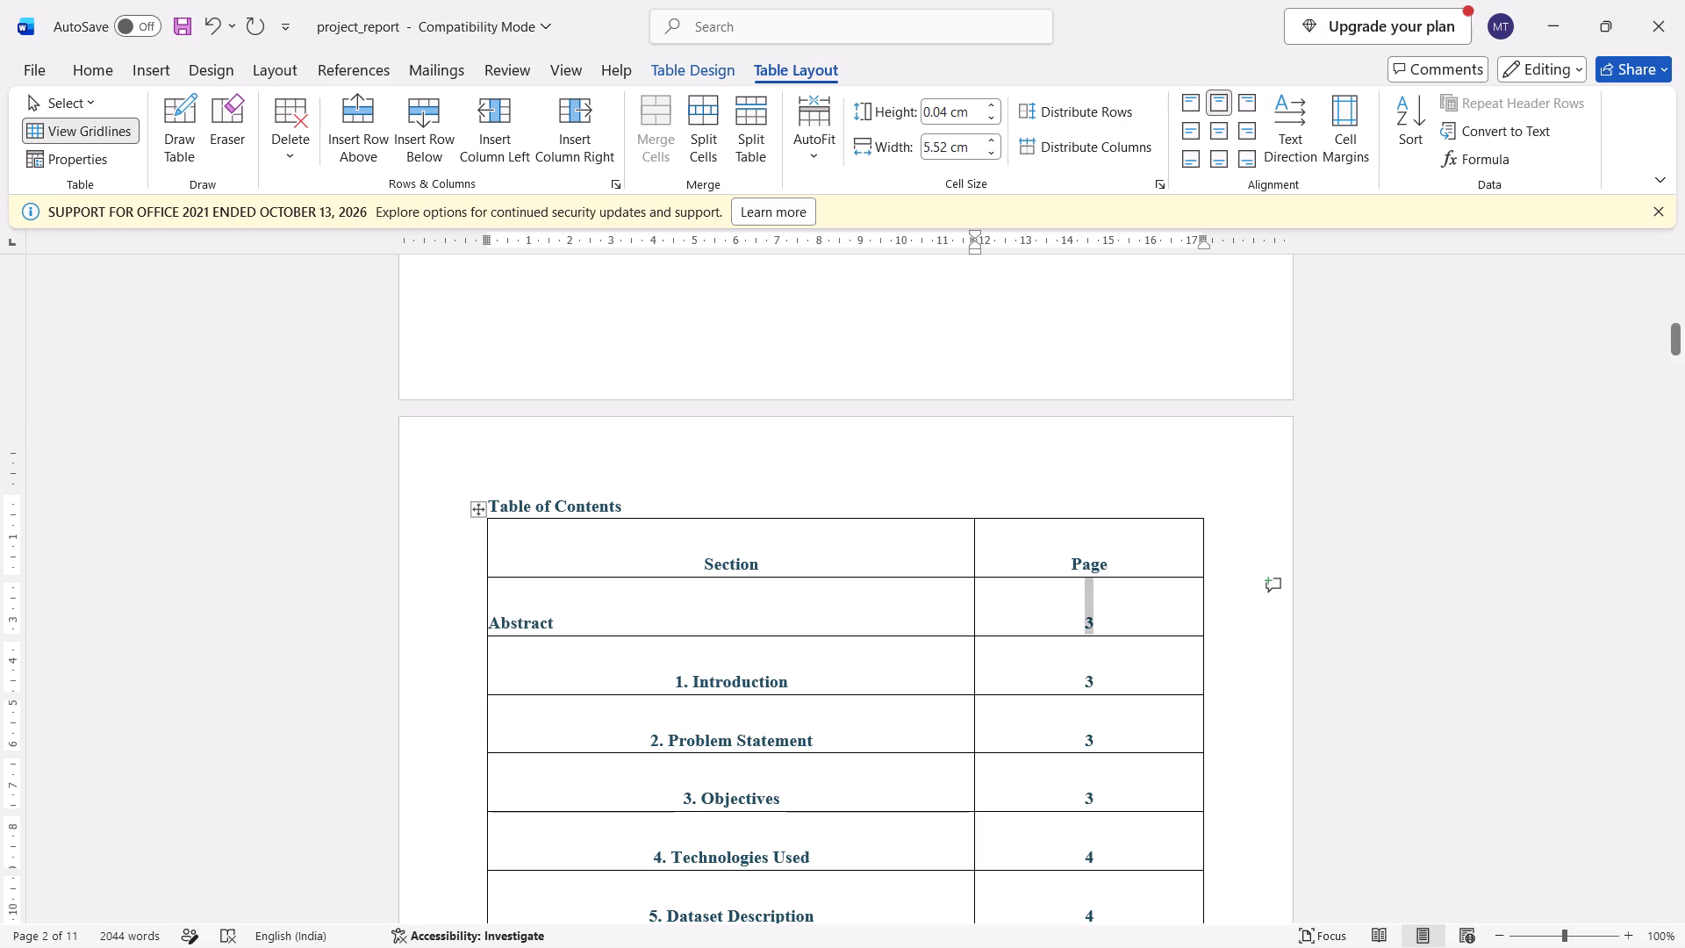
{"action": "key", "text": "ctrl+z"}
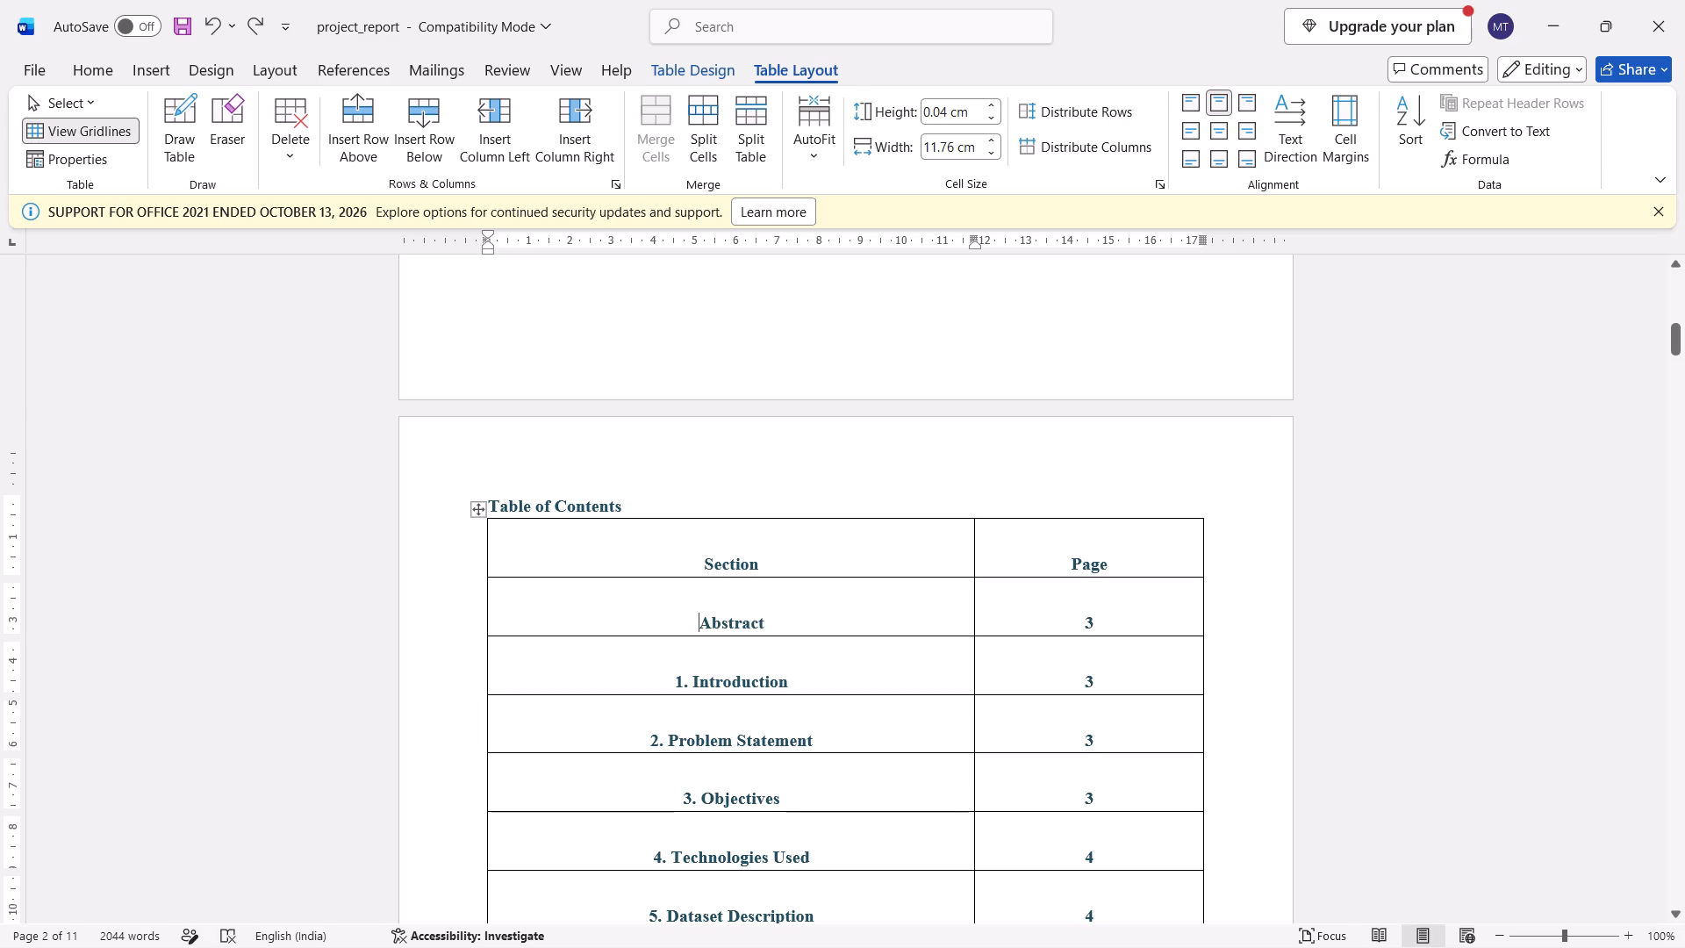
Try to shrink the Abstract row by moving its bottom border up to a 1.02 cm height, and check the pages below.
{"action": "left_click", "coordinate": [821, 636]}
{"action": "left_click_drag", "start_coordinate": [823, 638], "coordinate": [823, 621]}
{"action": "scroll", "coordinate": [950, 610], "scroll_direction": "down", "scroll_amount": 10}
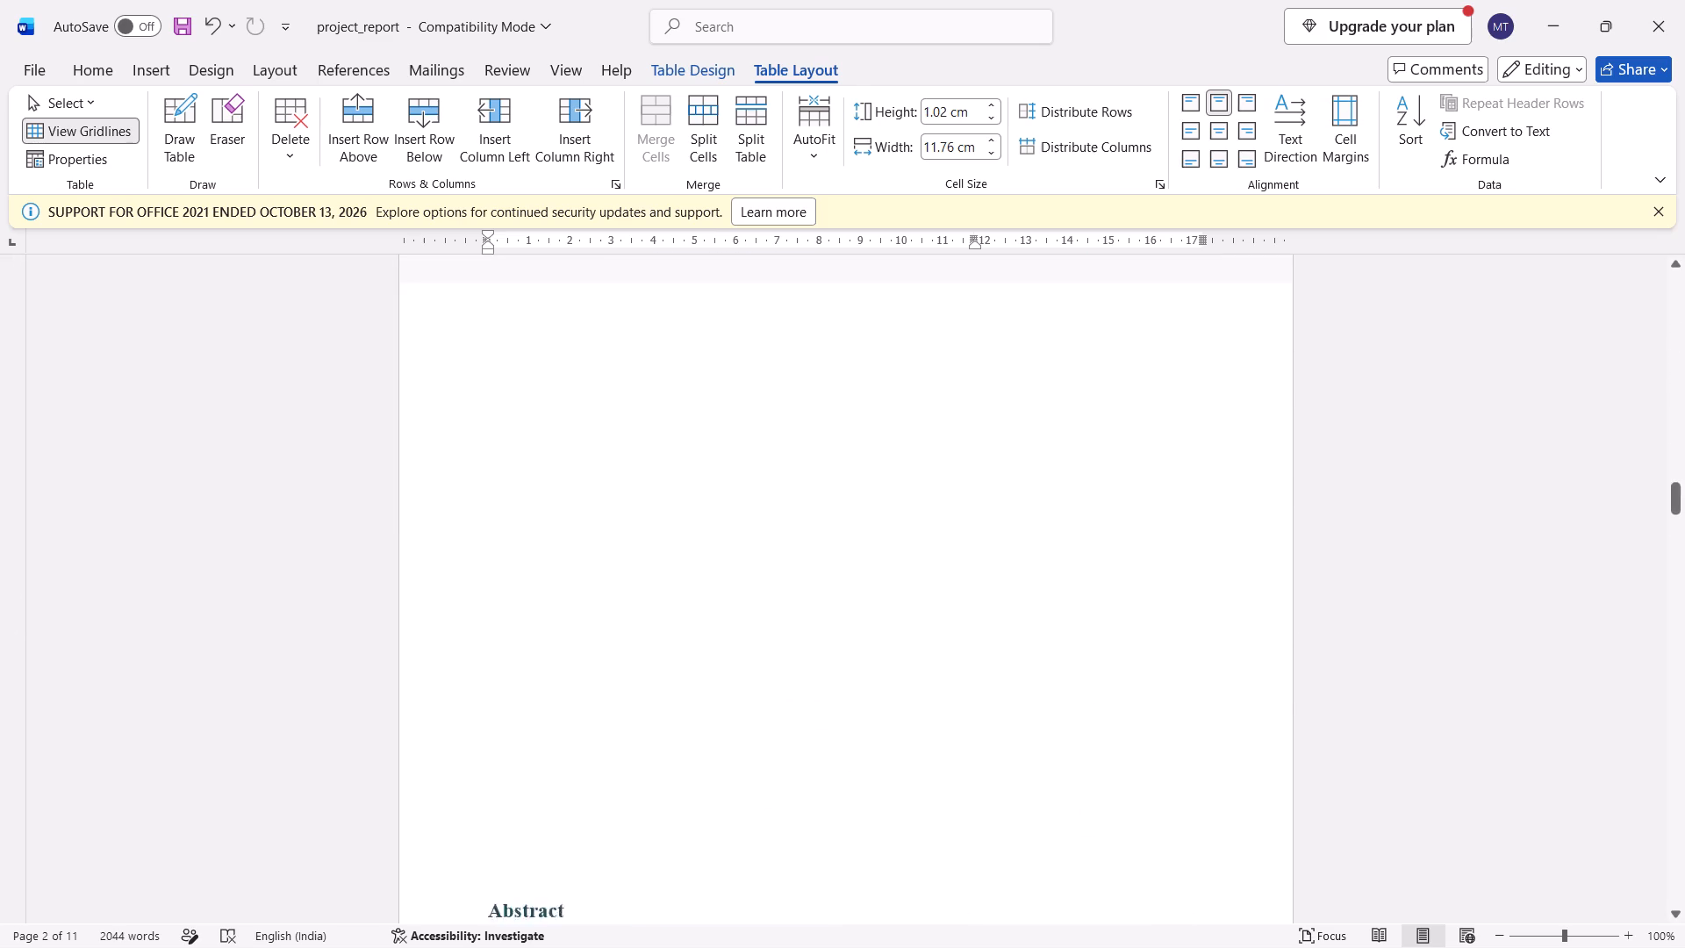
{"action": "scroll", "coordinate": [950, 610], "scroll_direction": "up", "scroll_amount": 9}
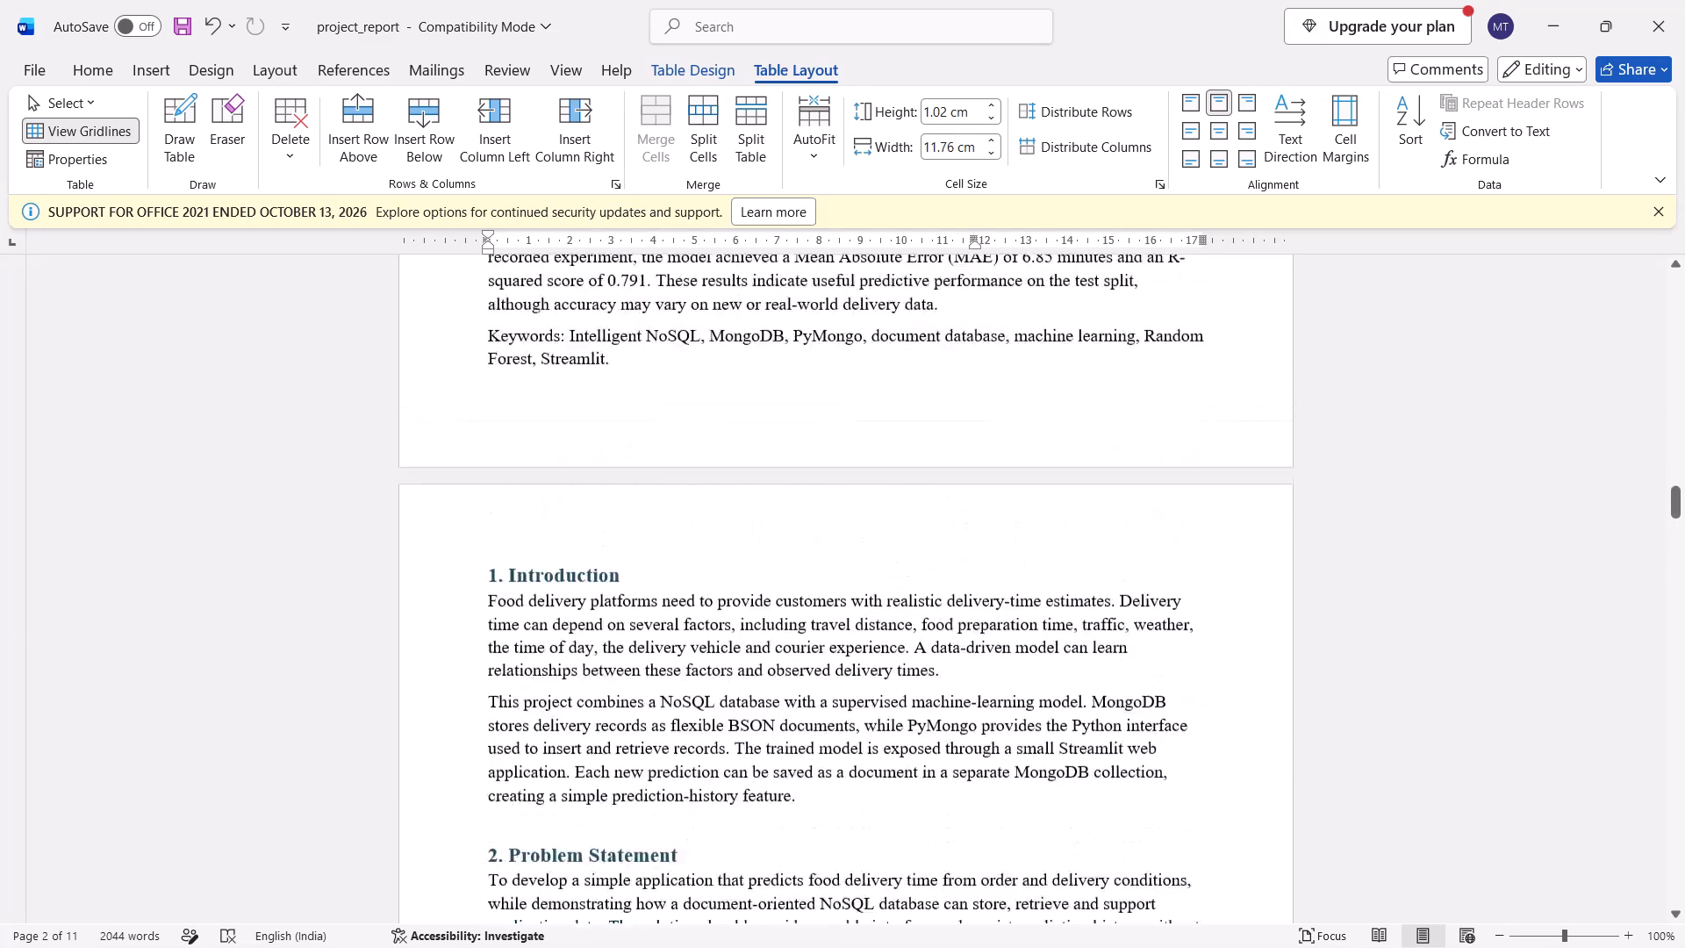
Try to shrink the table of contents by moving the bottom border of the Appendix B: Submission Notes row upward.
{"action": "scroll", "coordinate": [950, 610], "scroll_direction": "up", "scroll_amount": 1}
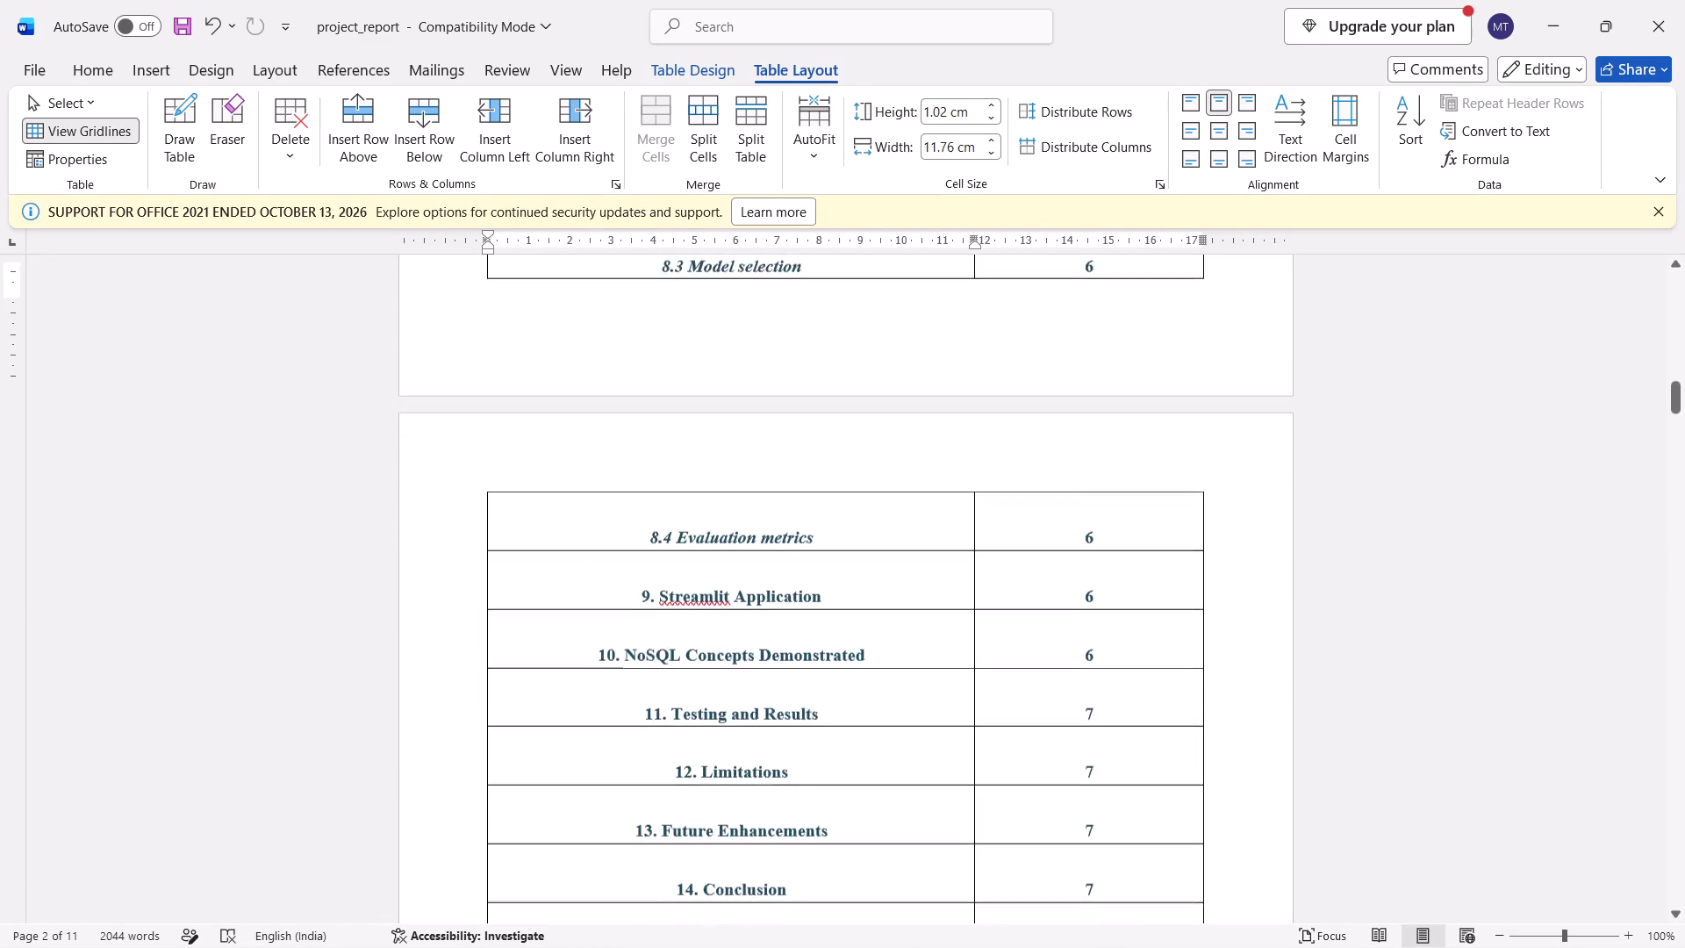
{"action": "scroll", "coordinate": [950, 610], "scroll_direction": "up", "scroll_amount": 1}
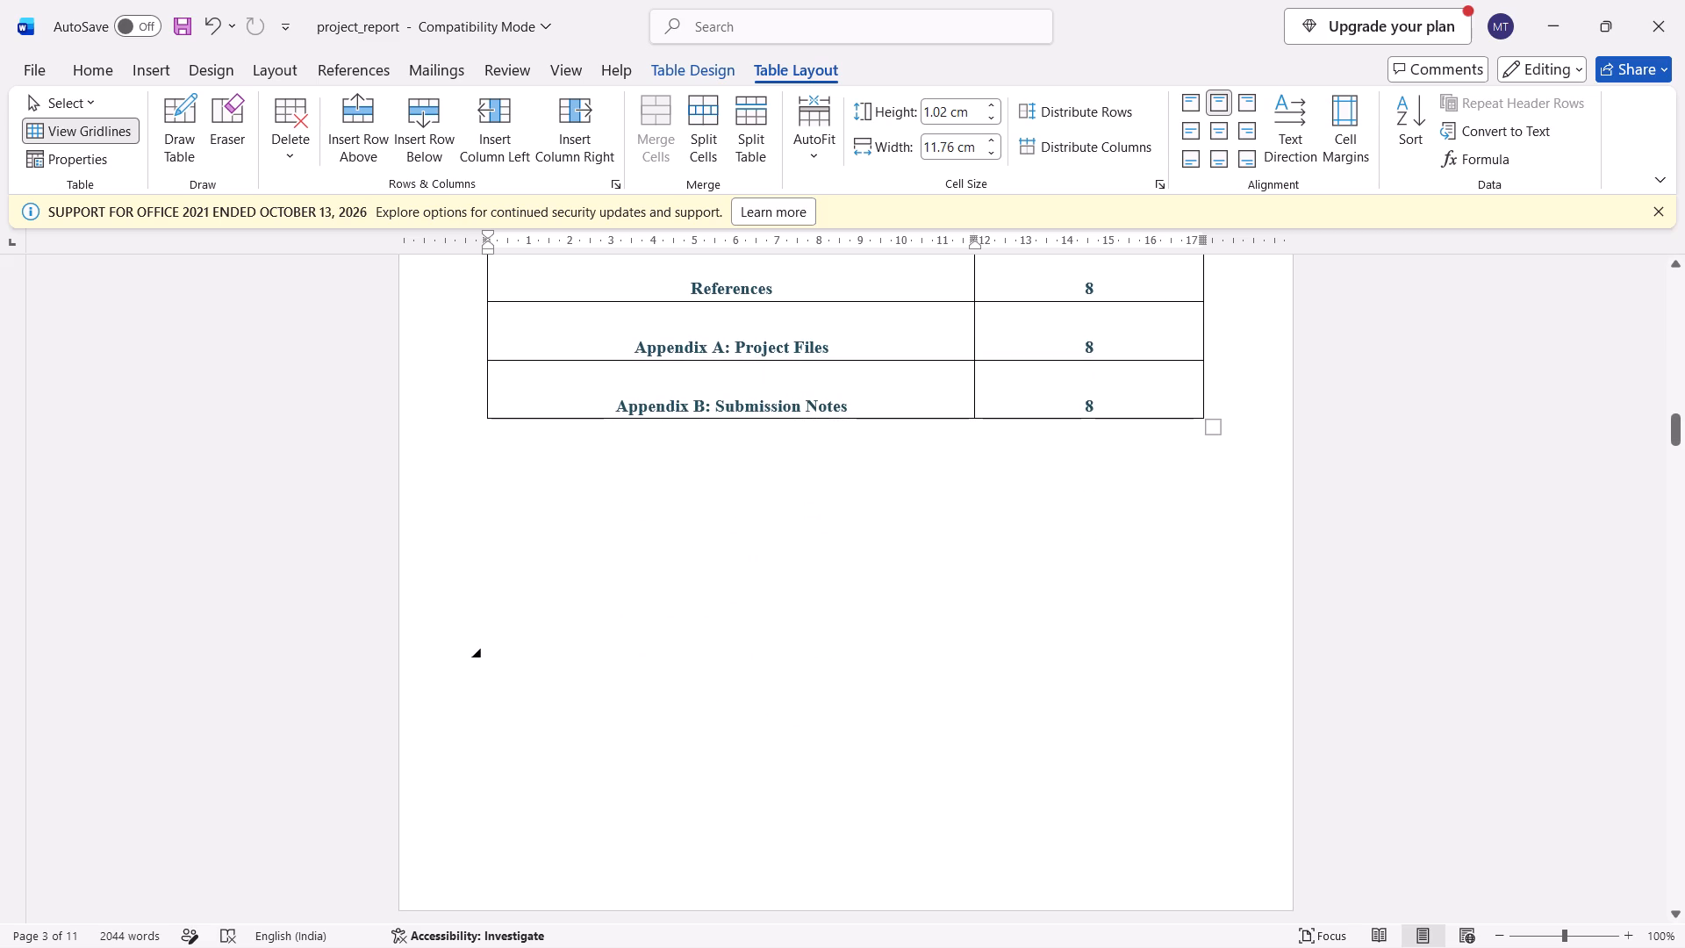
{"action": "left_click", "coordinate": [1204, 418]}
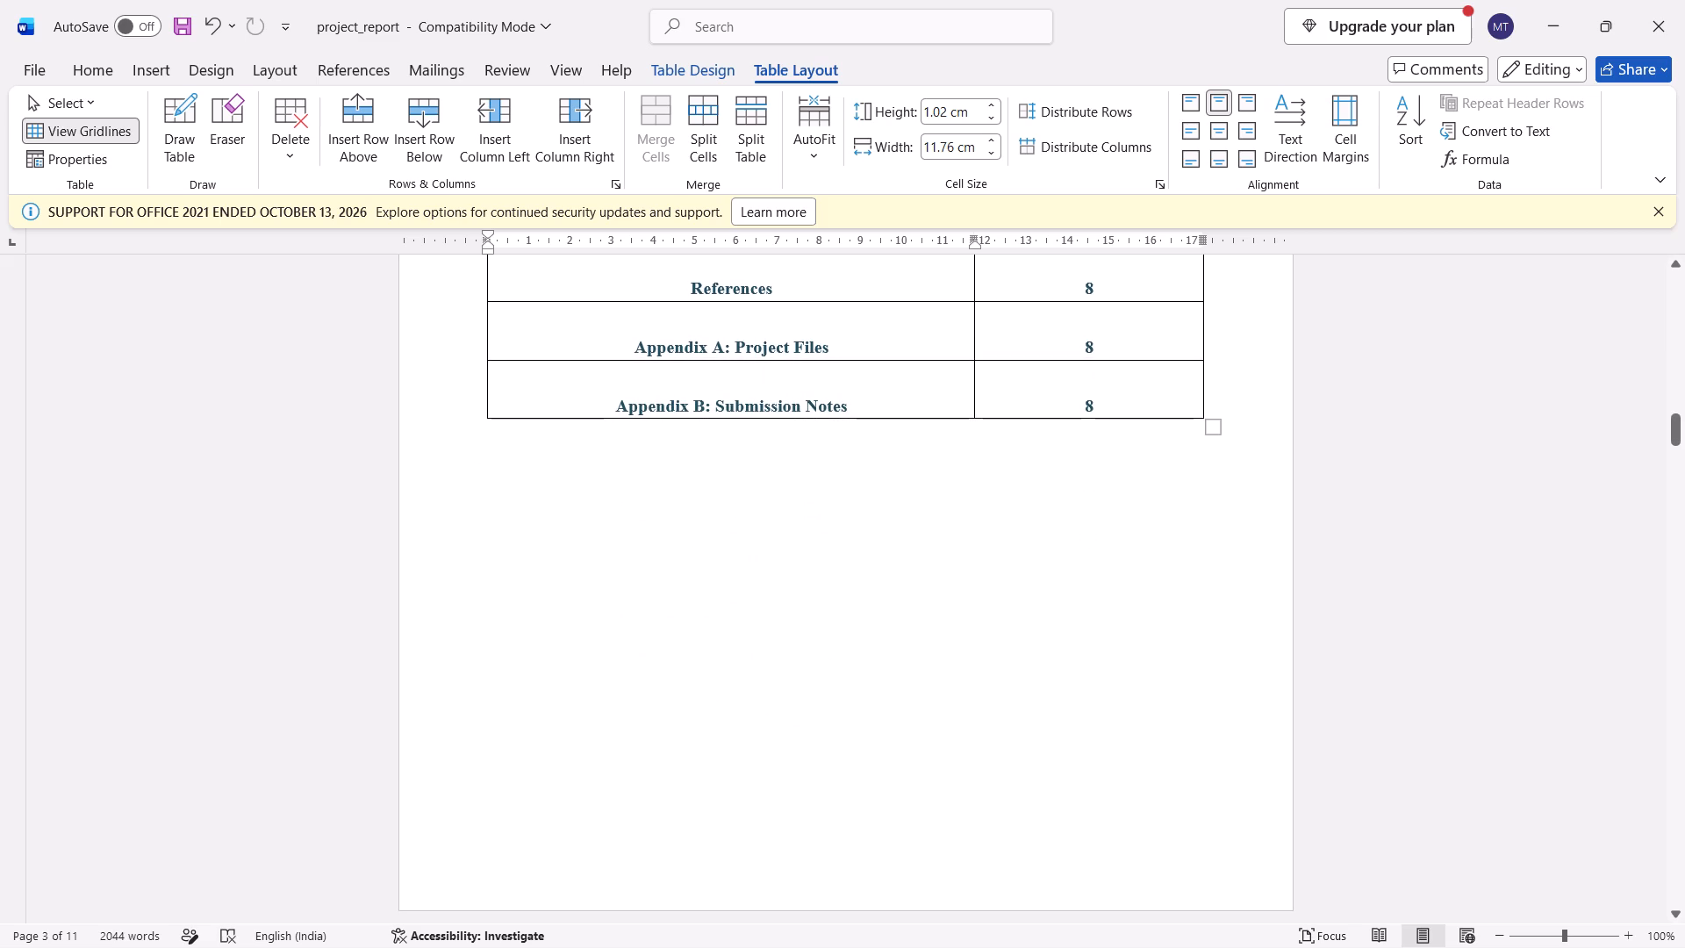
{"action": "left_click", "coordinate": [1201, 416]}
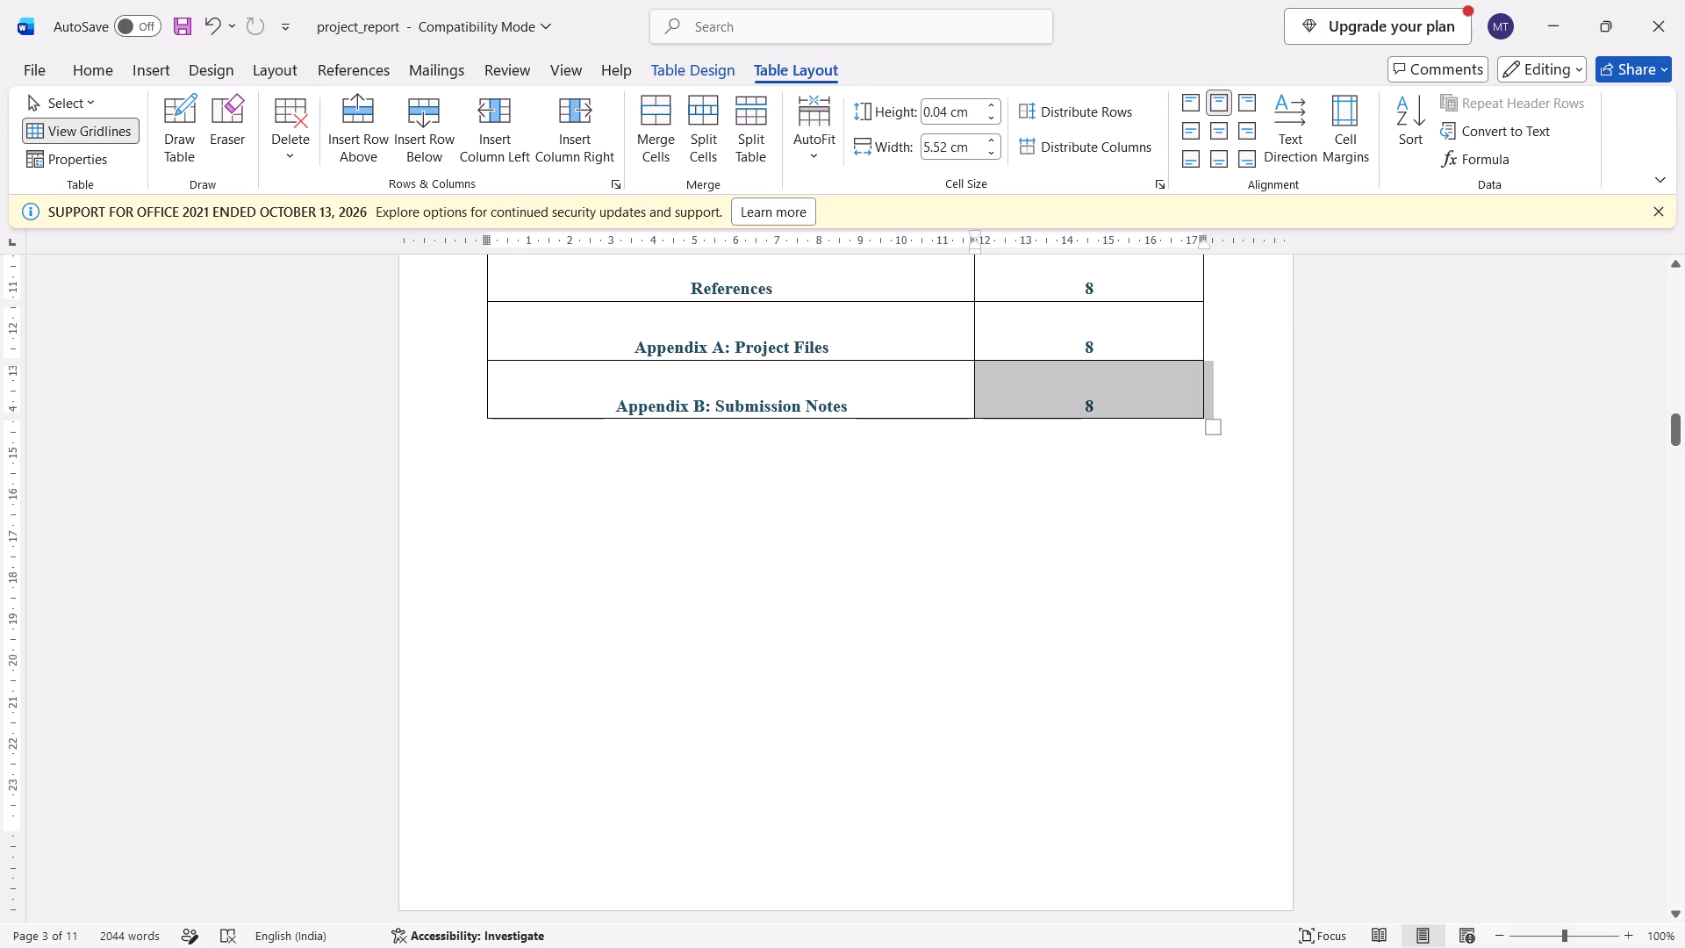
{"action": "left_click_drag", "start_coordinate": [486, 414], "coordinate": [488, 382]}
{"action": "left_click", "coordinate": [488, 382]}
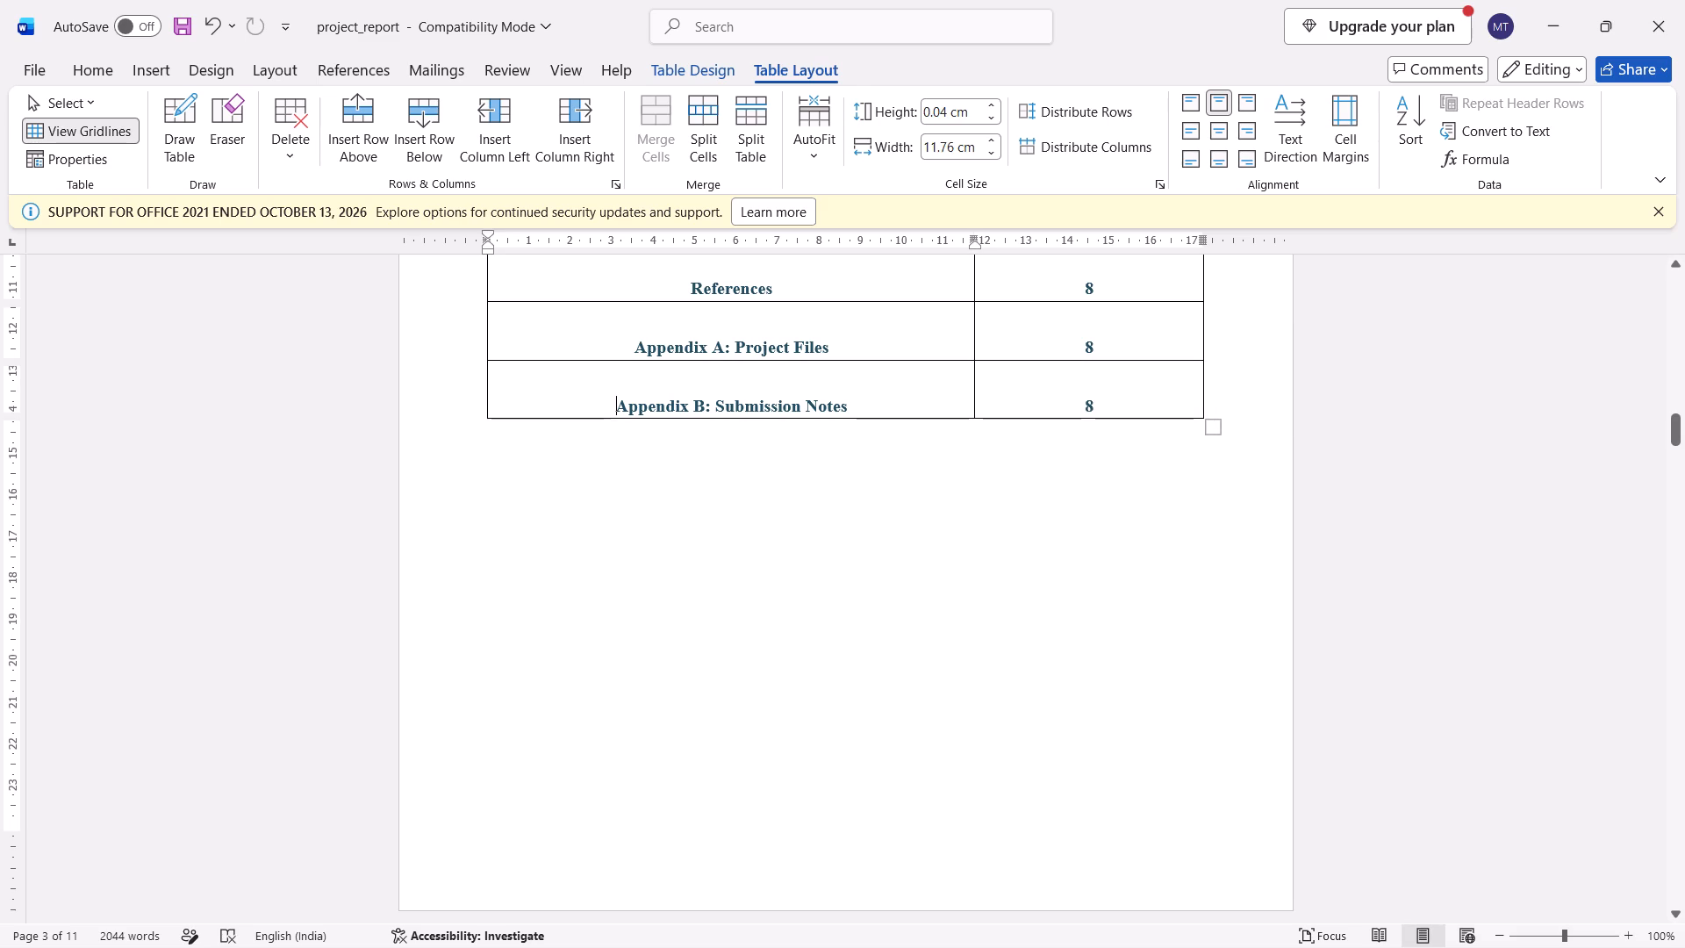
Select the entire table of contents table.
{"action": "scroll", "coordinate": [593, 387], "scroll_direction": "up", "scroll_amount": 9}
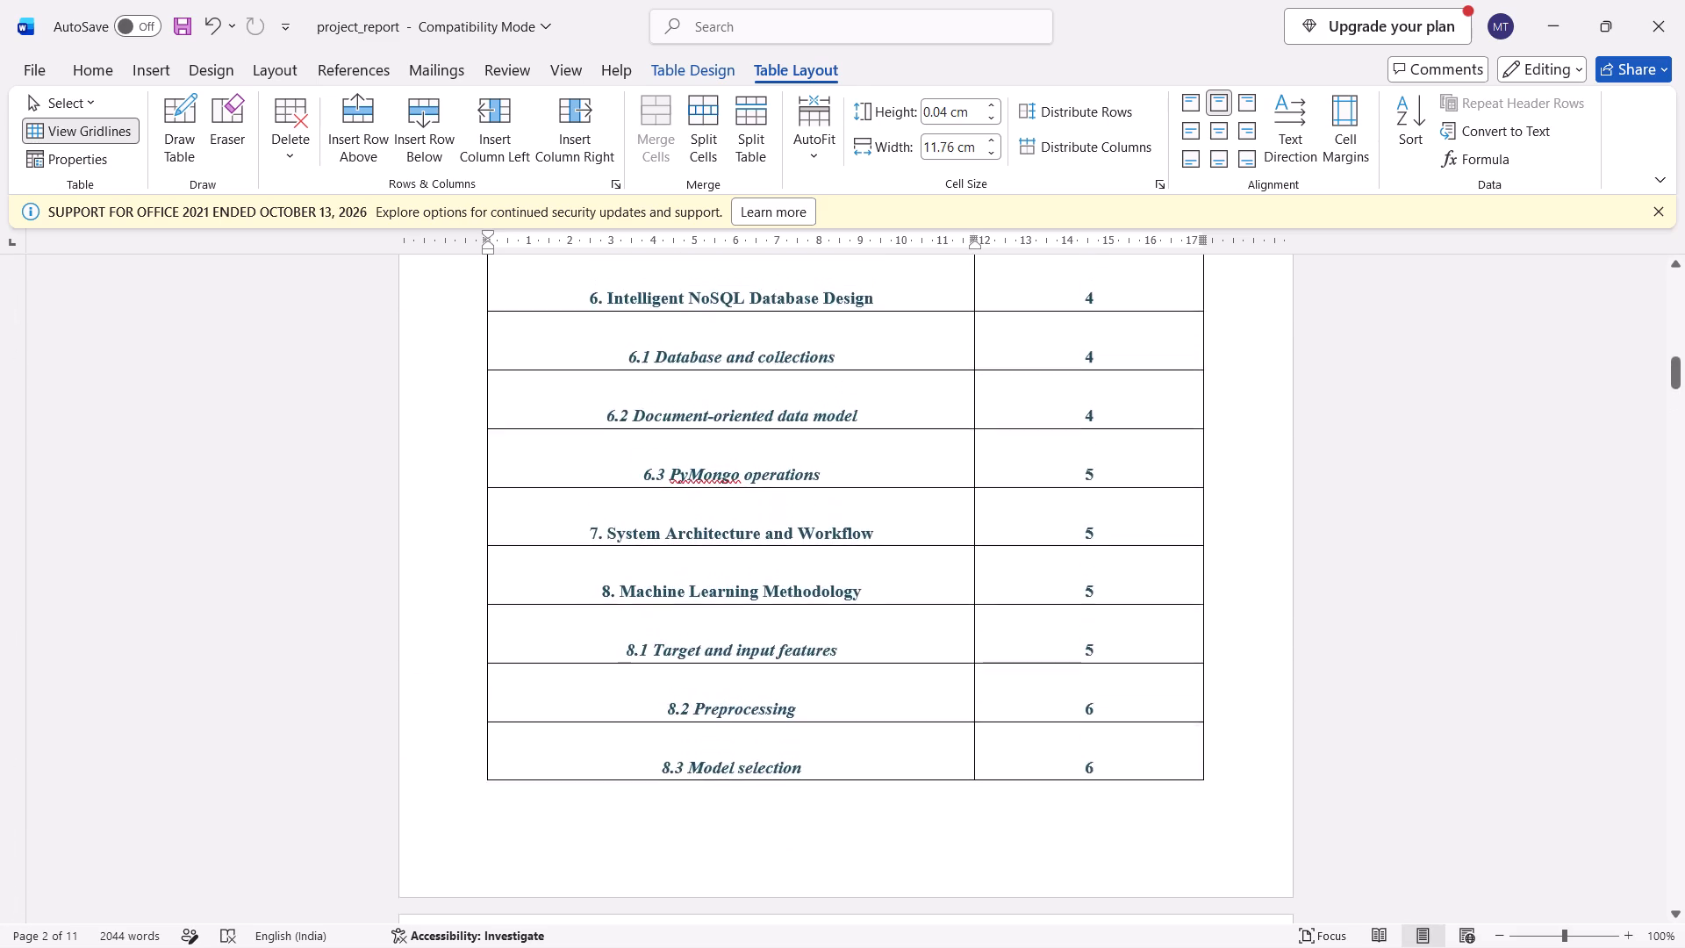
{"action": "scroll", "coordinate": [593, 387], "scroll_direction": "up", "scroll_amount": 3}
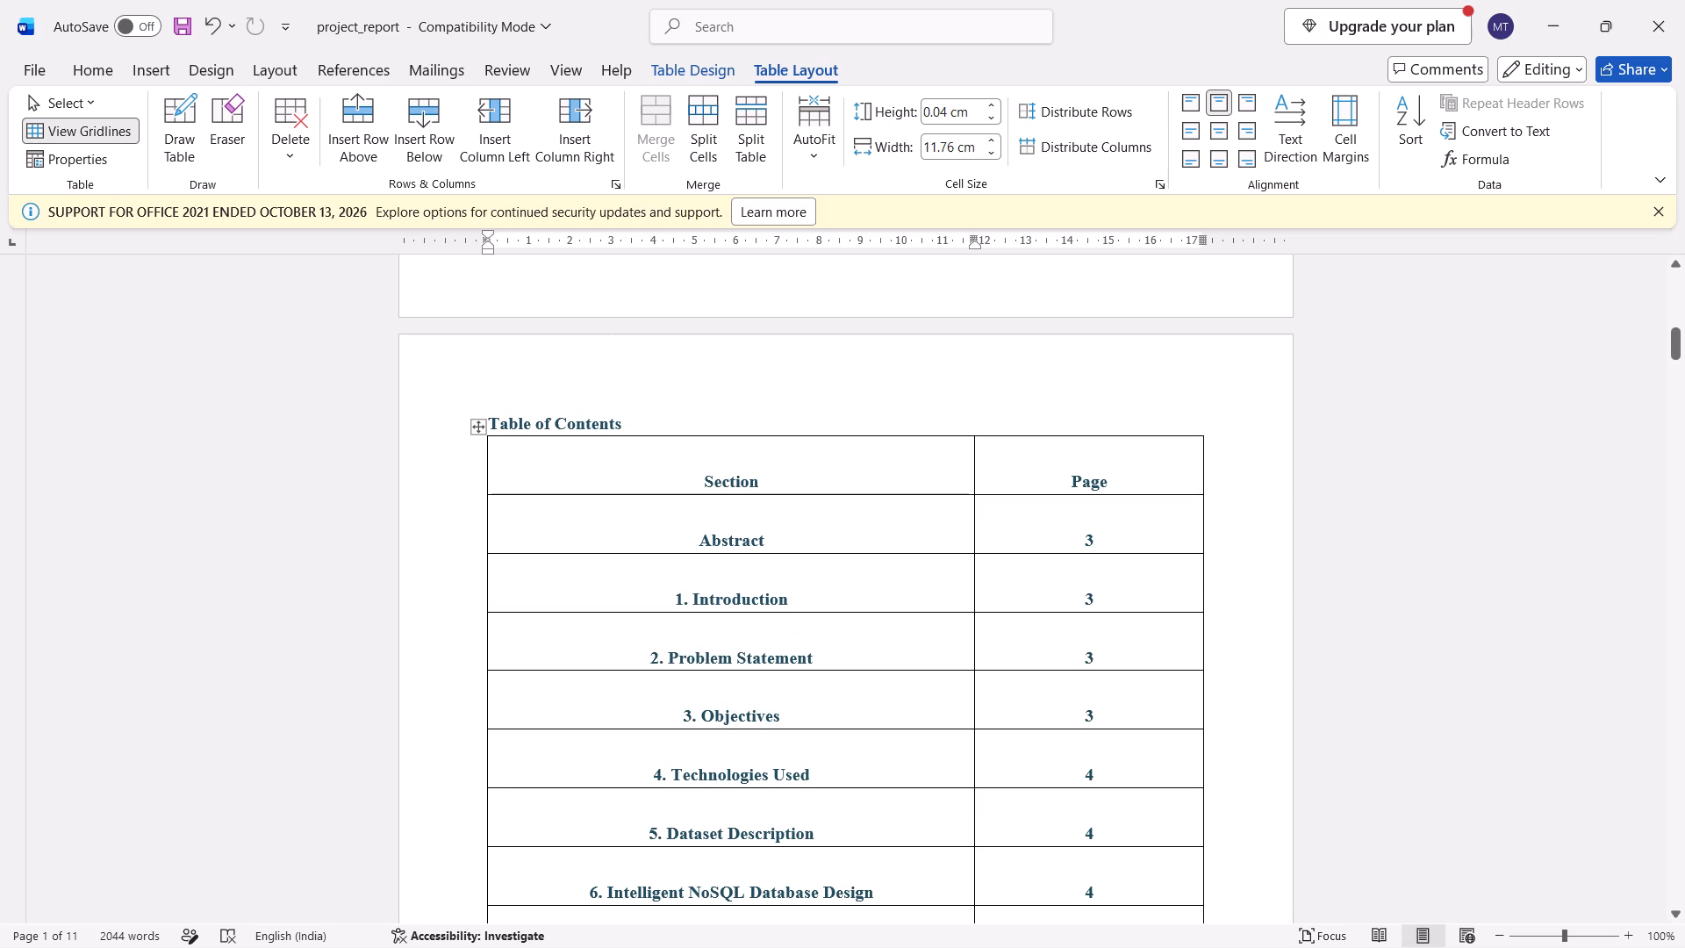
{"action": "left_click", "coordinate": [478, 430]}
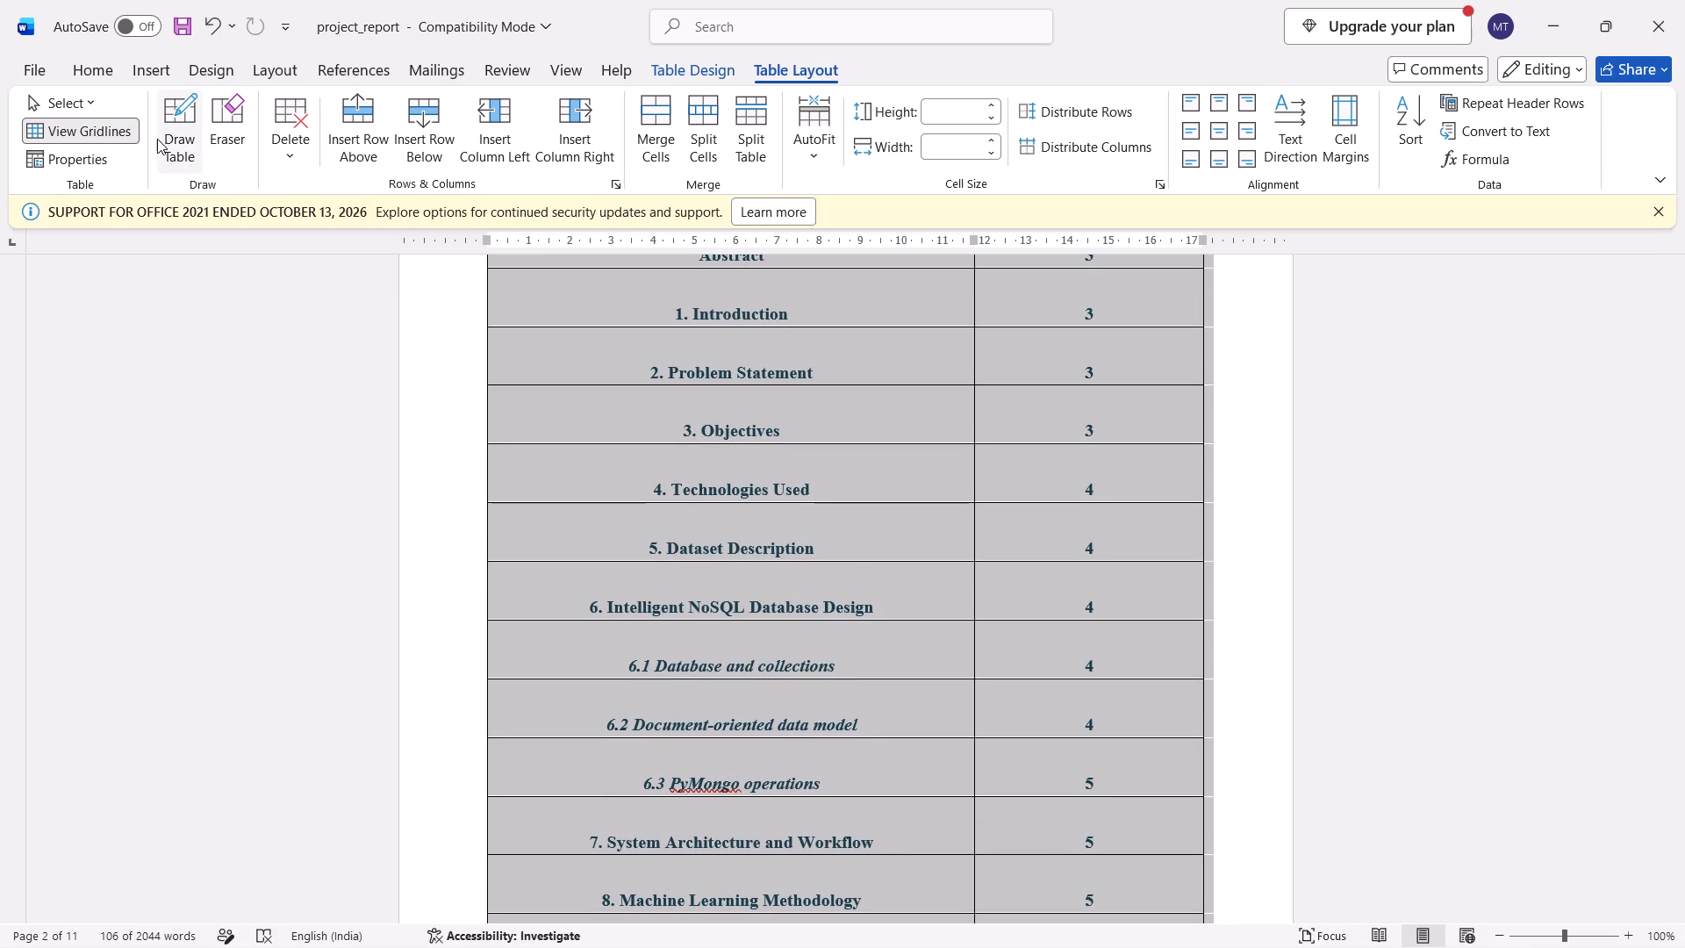
{"action": "left_click", "coordinate": [72, 97]}
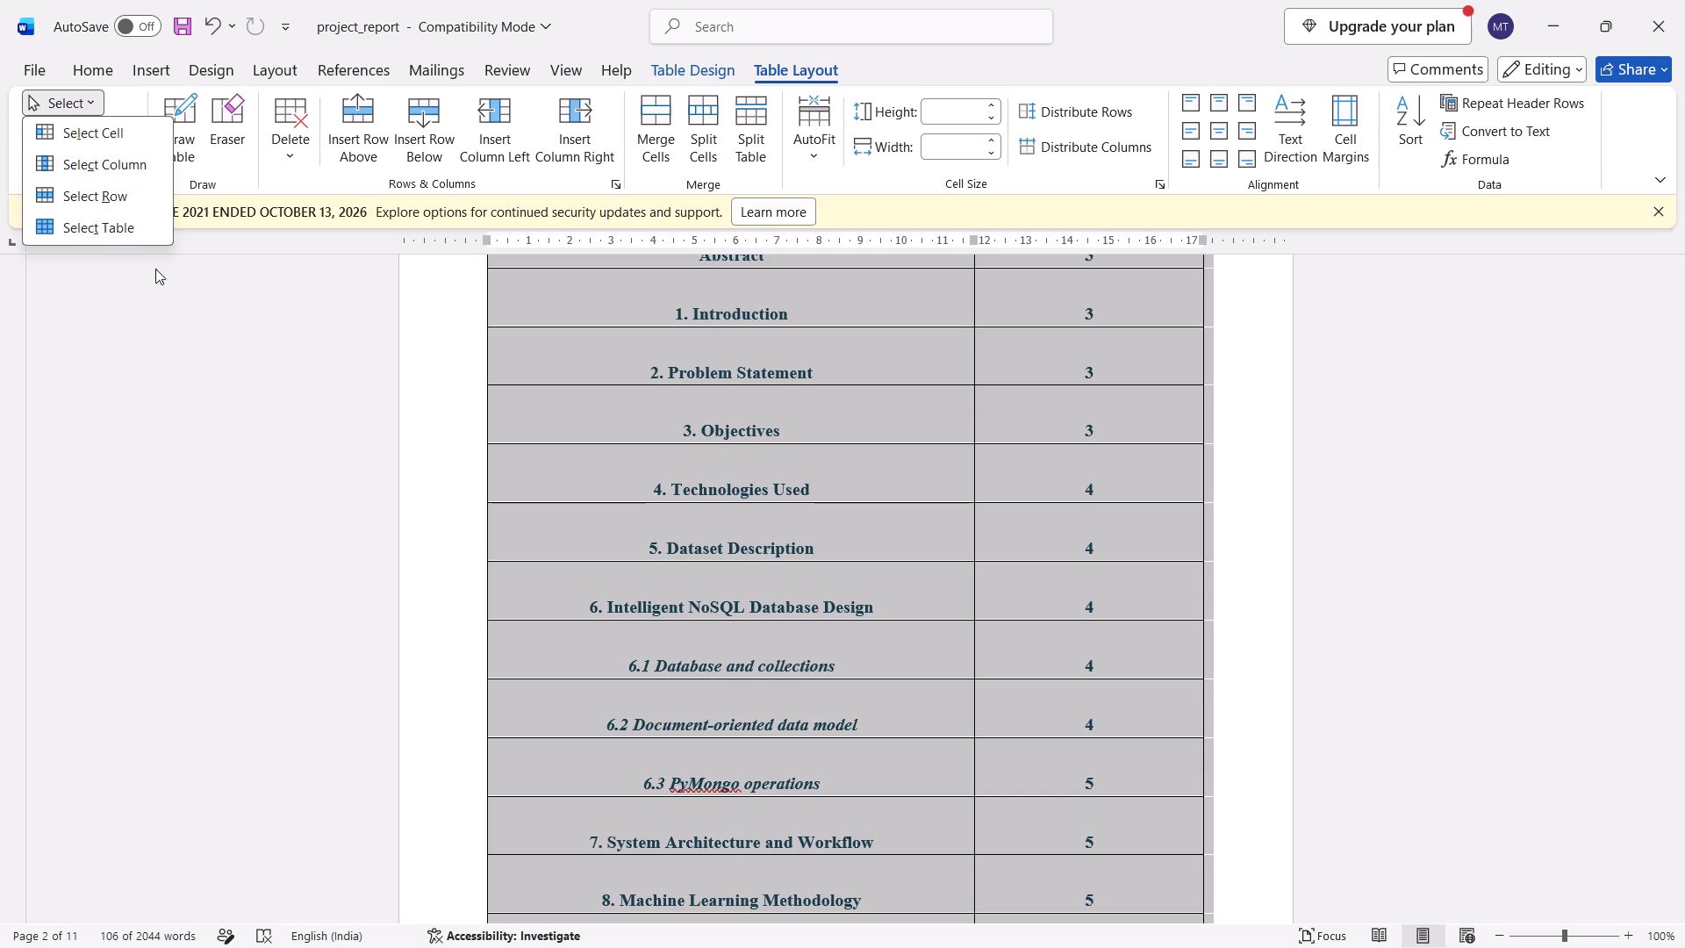
{"action": "left_click", "coordinate": [319, 400]}
{"action": "left_click", "coordinate": [758, 455]}
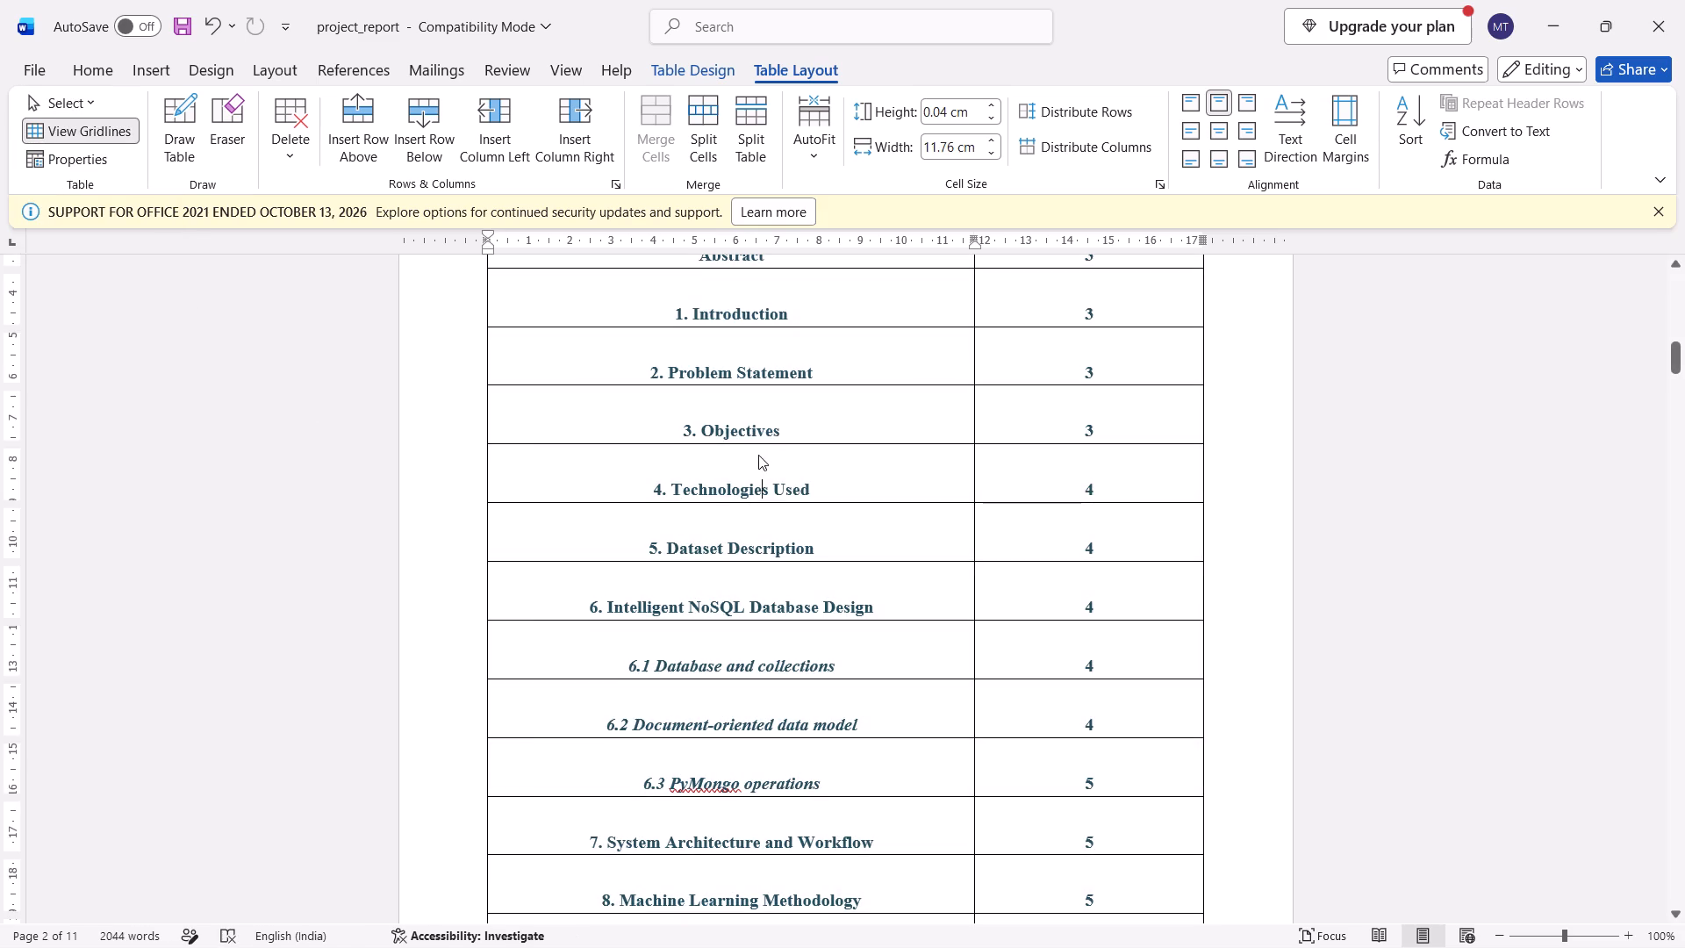
{"action": "scroll", "coordinate": [758, 455], "scroll_direction": "down", "scroll_amount": 3}
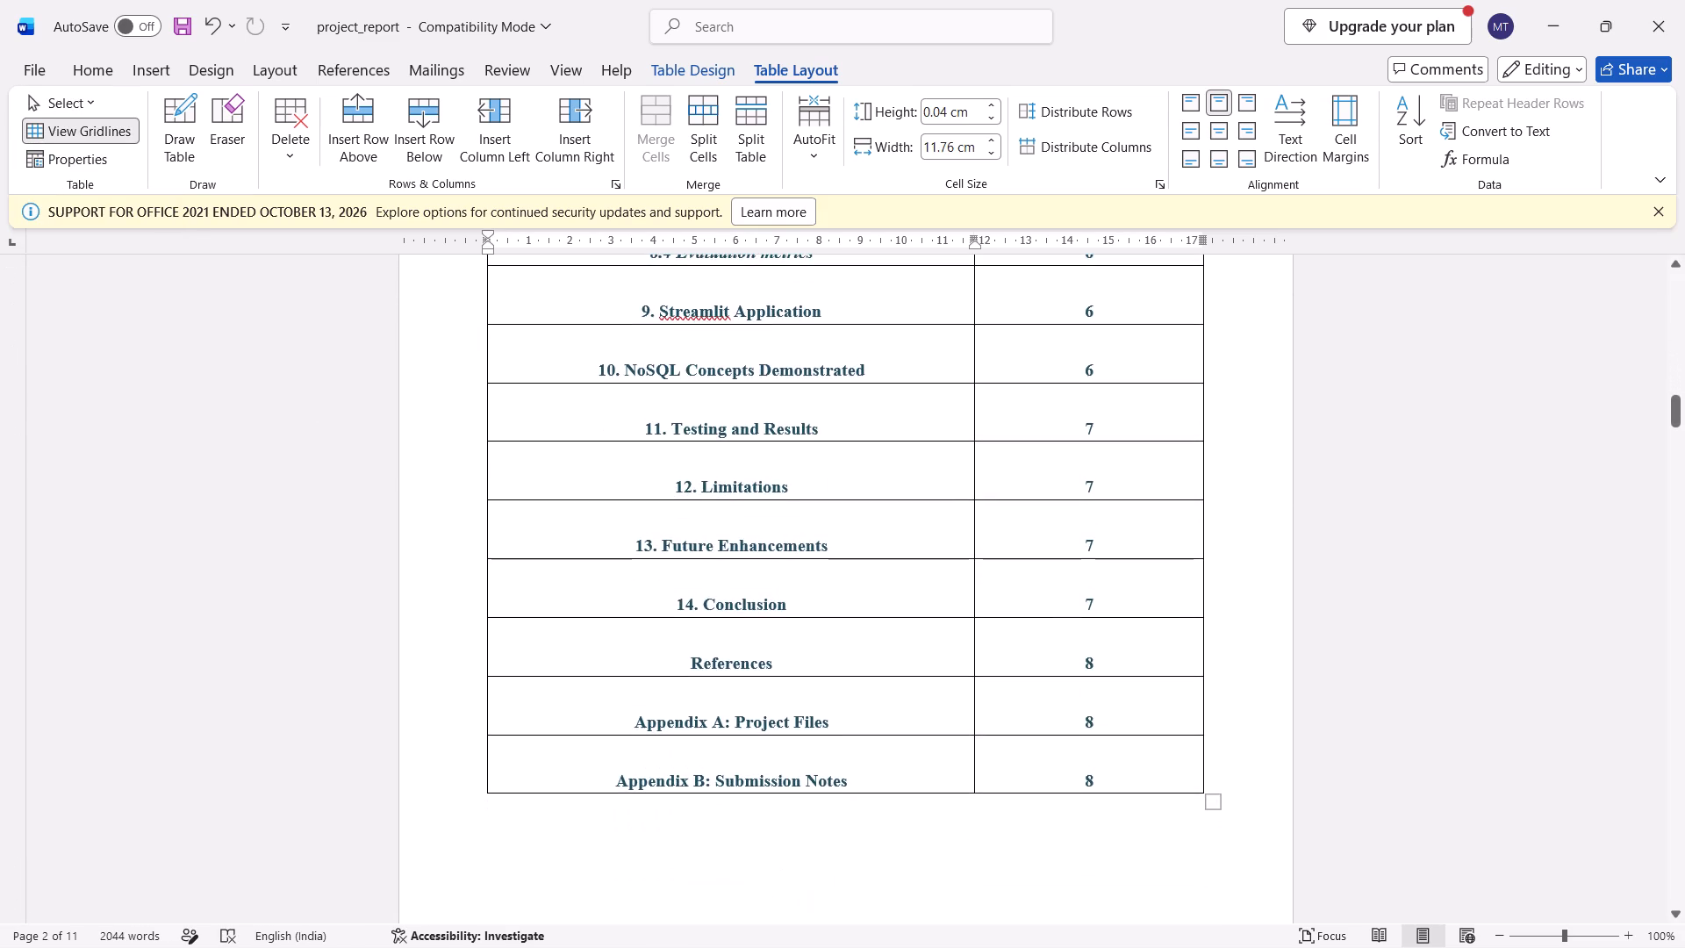
{"action": "scroll", "coordinate": [758, 455], "scroll_direction": "down", "scroll_amount": 1}
{"action": "scroll", "coordinate": [749, 502], "scroll_direction": "up", "scroll_amount": 8}
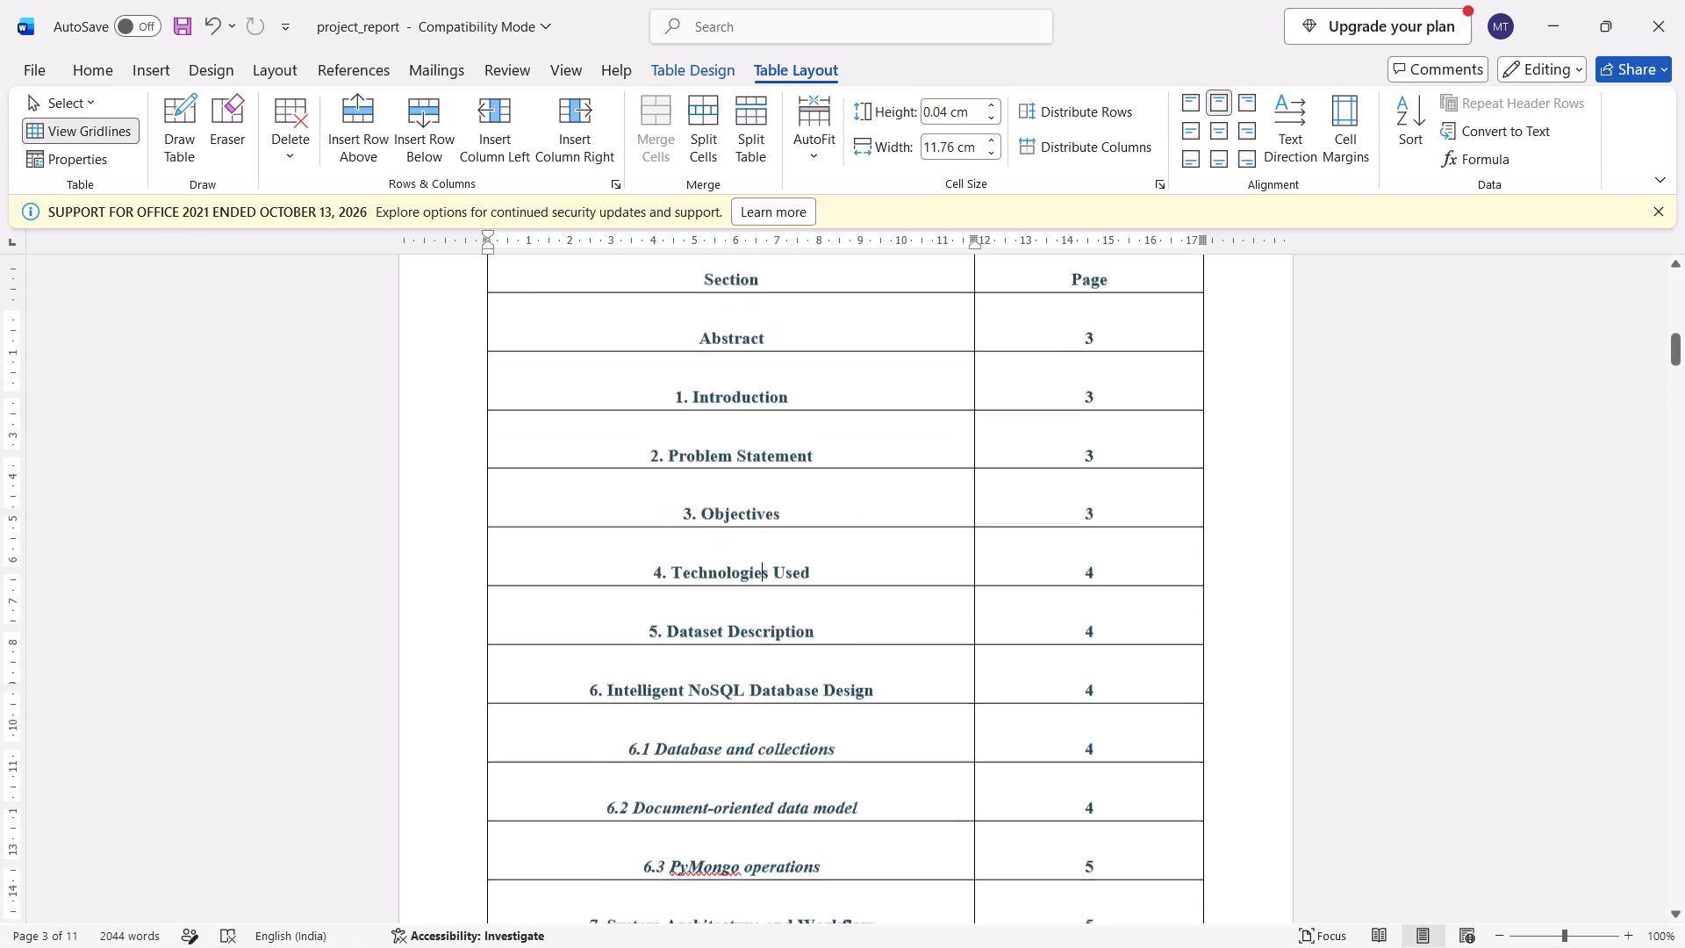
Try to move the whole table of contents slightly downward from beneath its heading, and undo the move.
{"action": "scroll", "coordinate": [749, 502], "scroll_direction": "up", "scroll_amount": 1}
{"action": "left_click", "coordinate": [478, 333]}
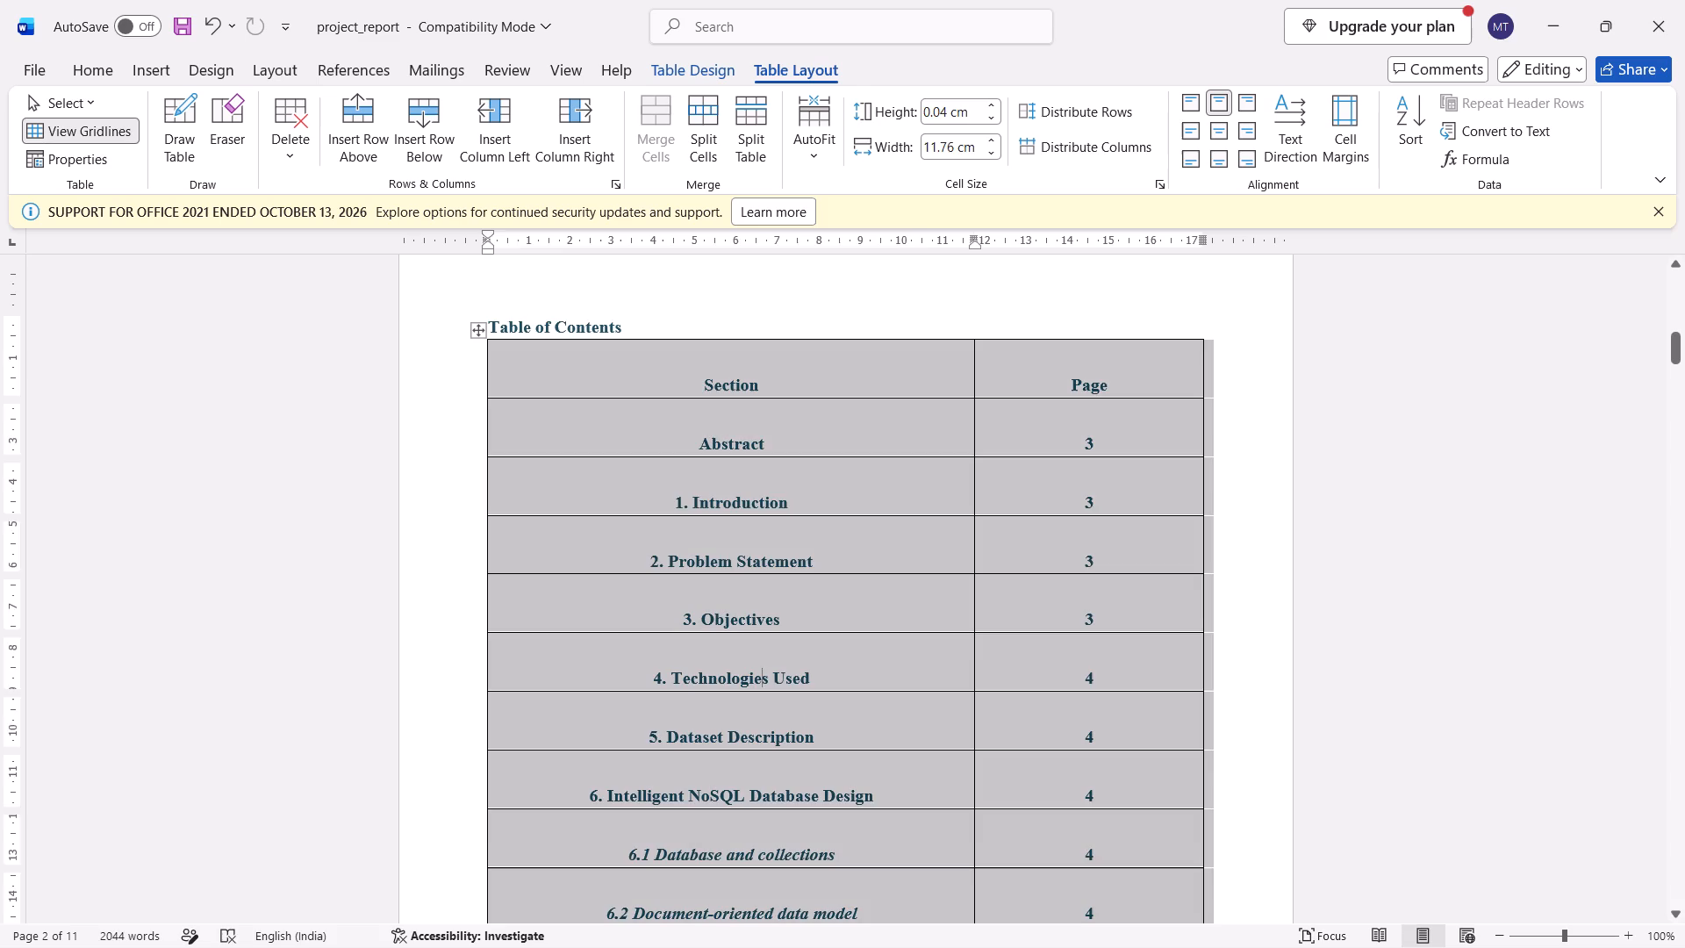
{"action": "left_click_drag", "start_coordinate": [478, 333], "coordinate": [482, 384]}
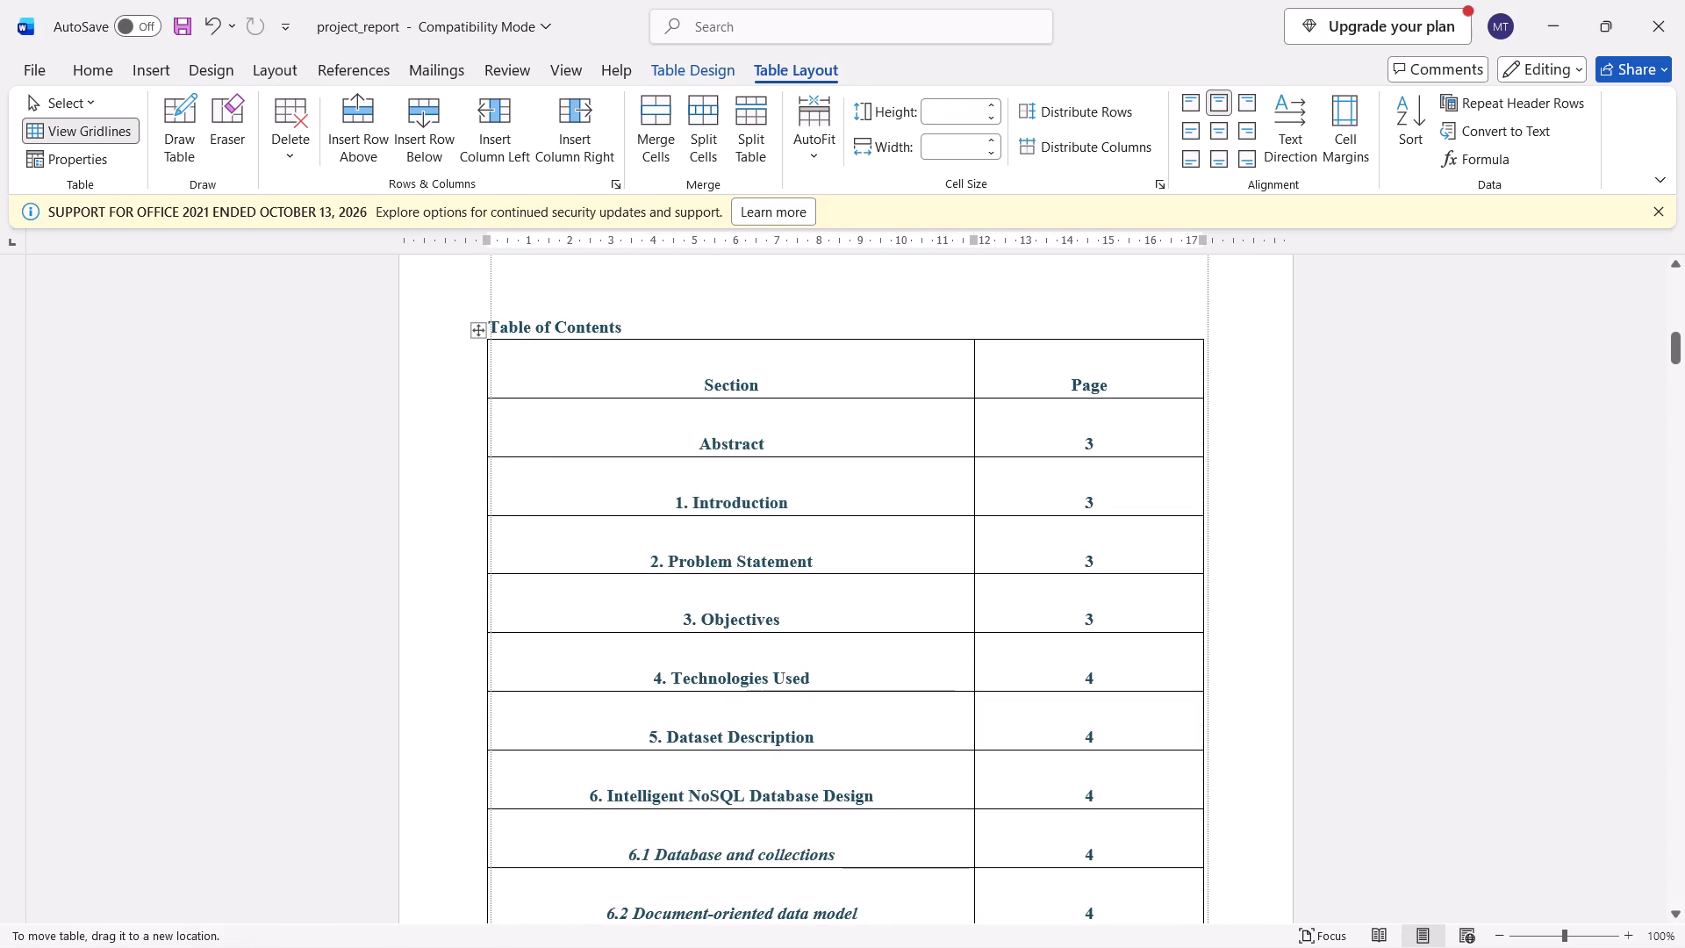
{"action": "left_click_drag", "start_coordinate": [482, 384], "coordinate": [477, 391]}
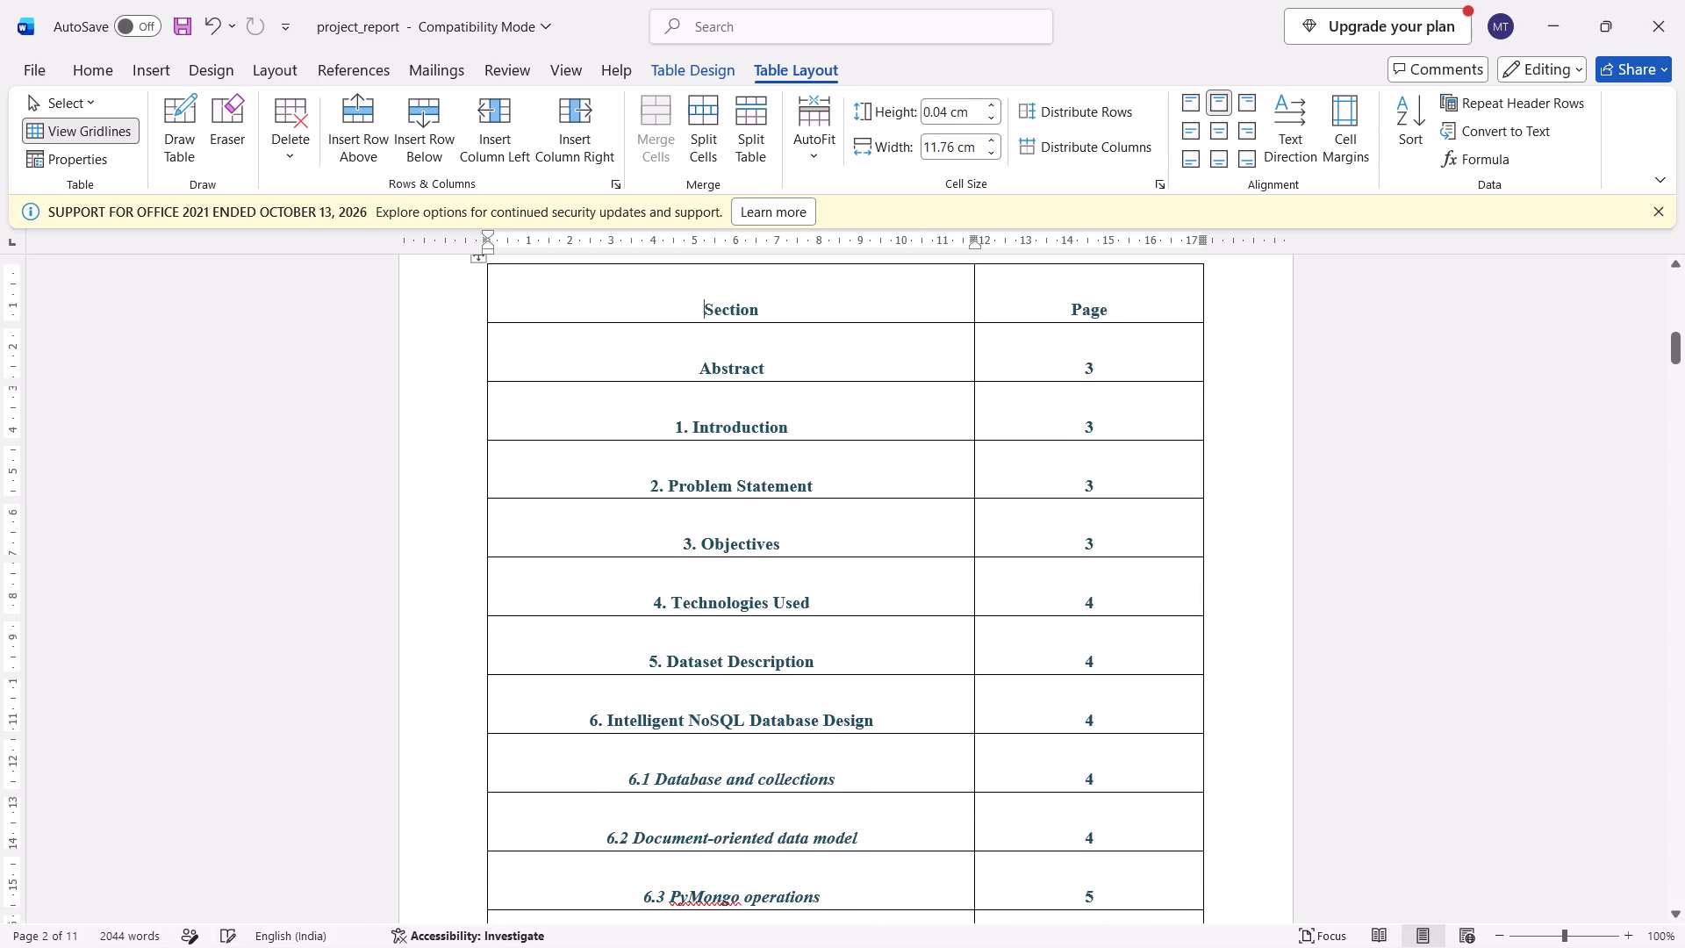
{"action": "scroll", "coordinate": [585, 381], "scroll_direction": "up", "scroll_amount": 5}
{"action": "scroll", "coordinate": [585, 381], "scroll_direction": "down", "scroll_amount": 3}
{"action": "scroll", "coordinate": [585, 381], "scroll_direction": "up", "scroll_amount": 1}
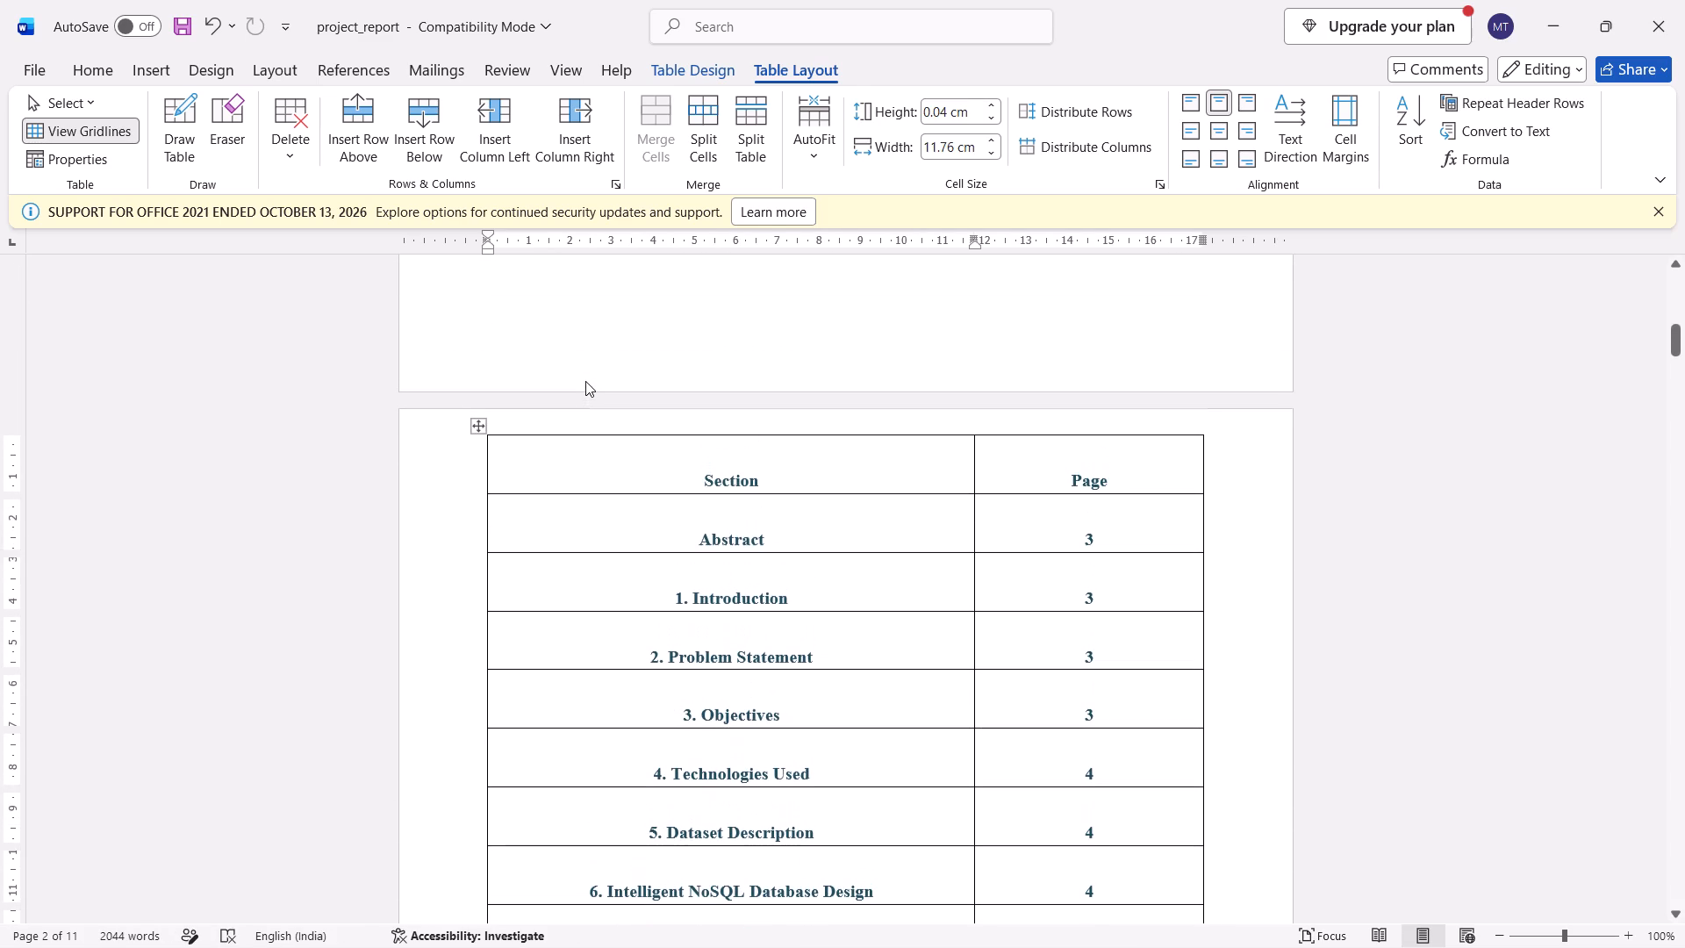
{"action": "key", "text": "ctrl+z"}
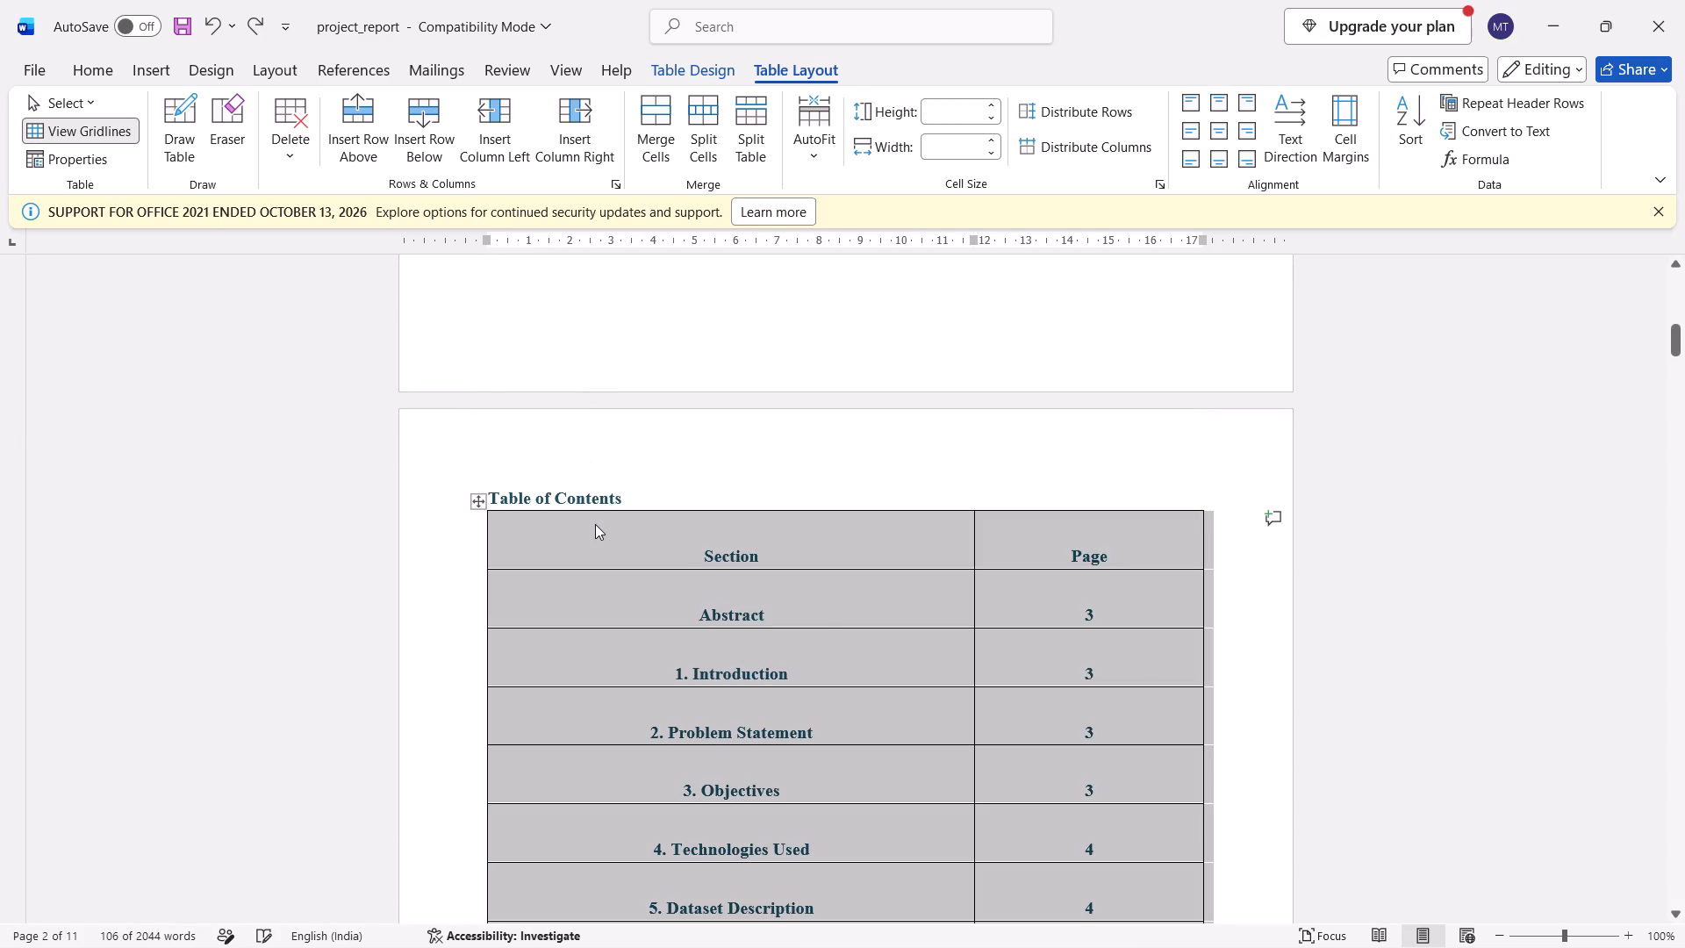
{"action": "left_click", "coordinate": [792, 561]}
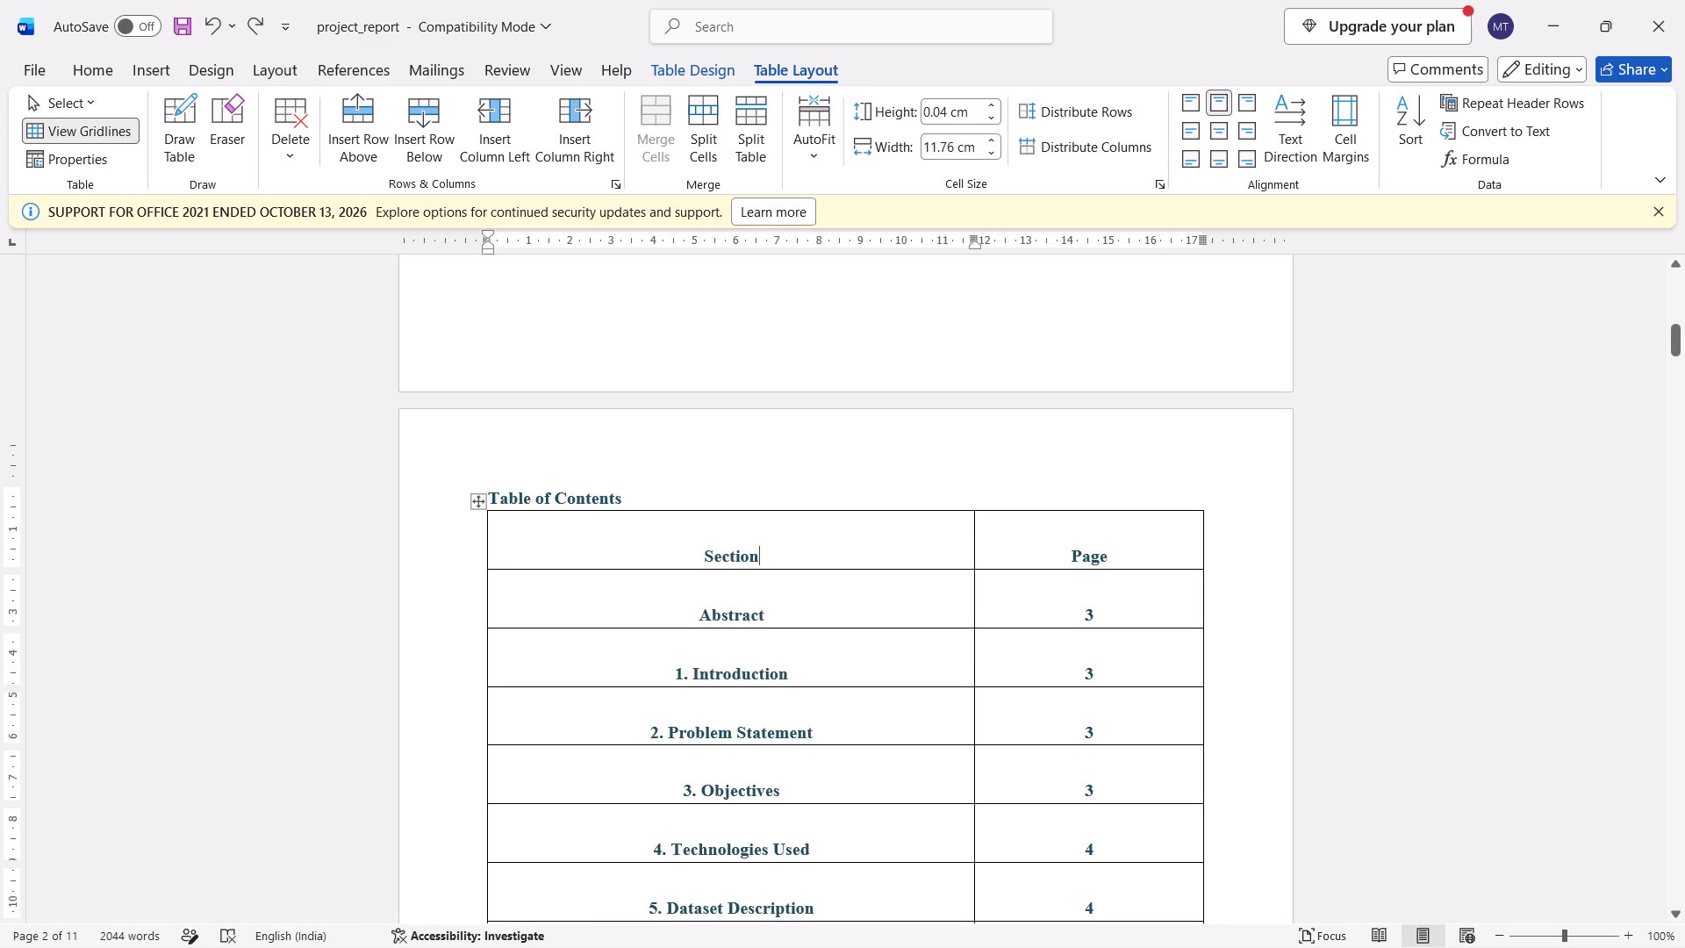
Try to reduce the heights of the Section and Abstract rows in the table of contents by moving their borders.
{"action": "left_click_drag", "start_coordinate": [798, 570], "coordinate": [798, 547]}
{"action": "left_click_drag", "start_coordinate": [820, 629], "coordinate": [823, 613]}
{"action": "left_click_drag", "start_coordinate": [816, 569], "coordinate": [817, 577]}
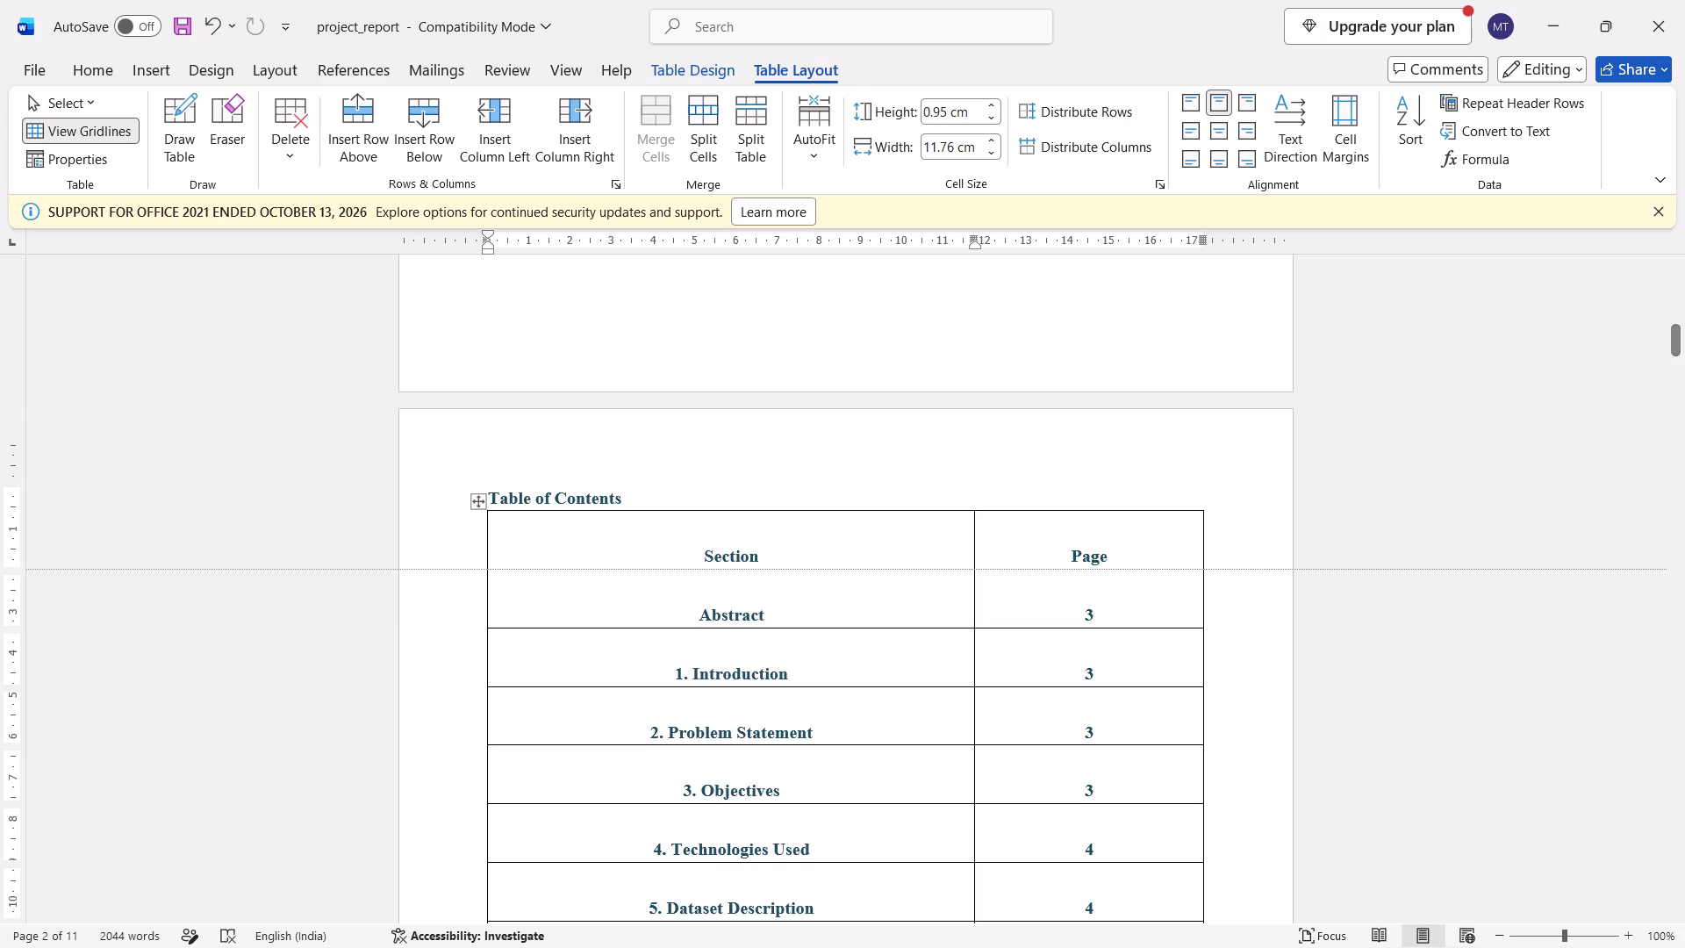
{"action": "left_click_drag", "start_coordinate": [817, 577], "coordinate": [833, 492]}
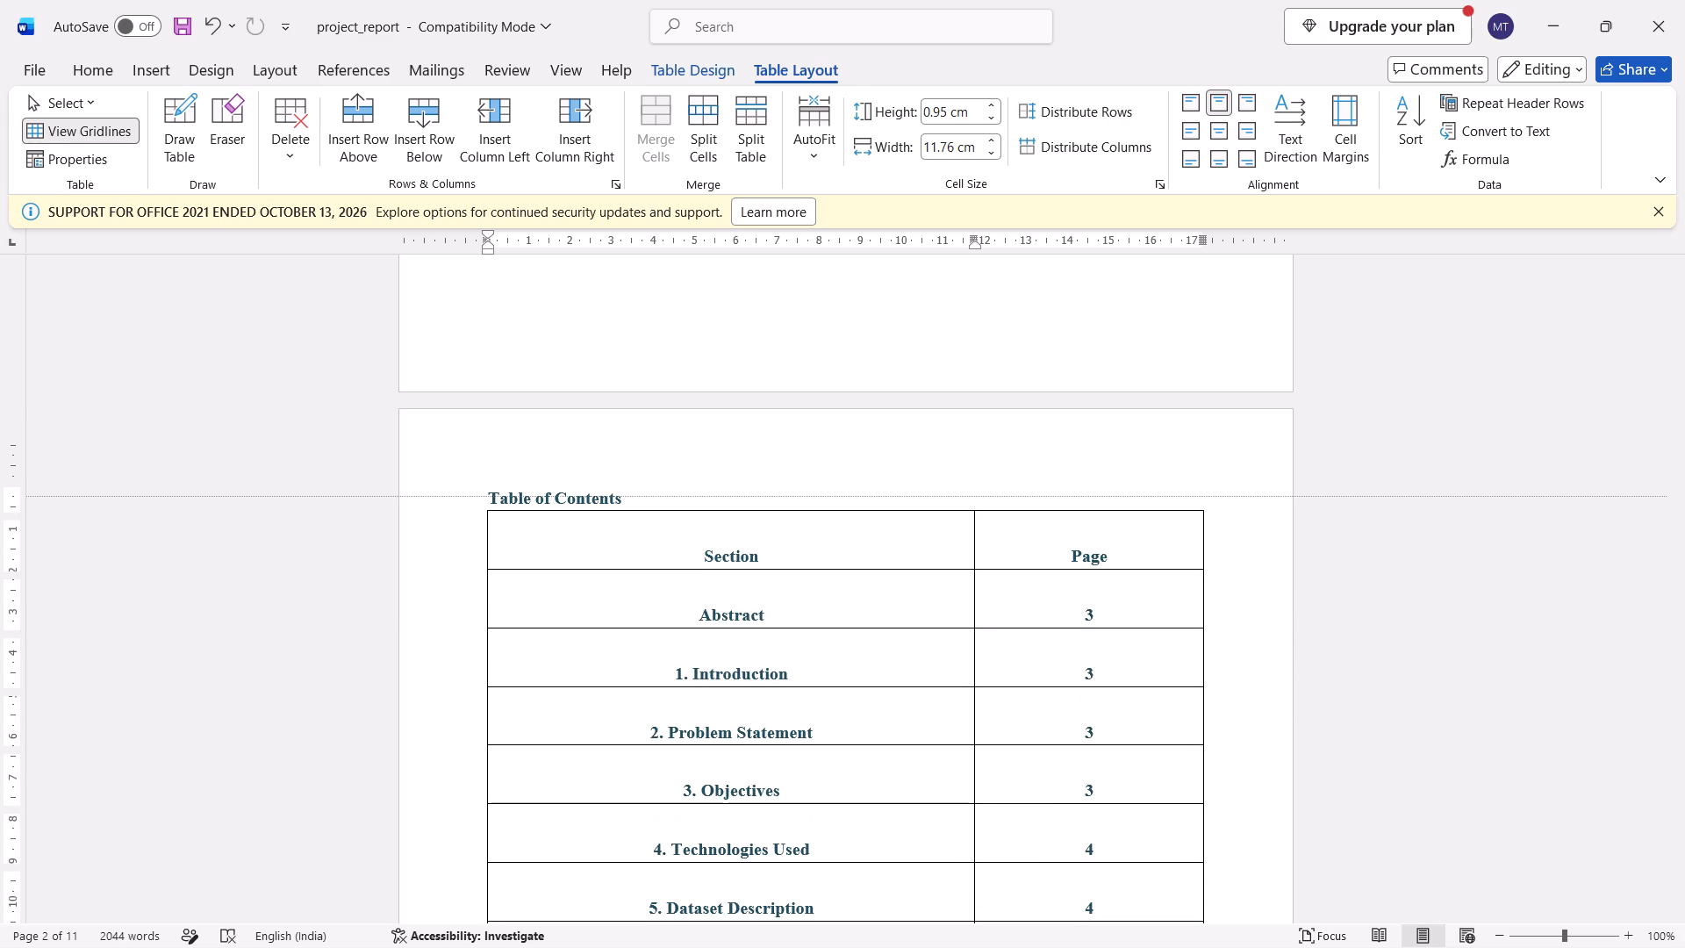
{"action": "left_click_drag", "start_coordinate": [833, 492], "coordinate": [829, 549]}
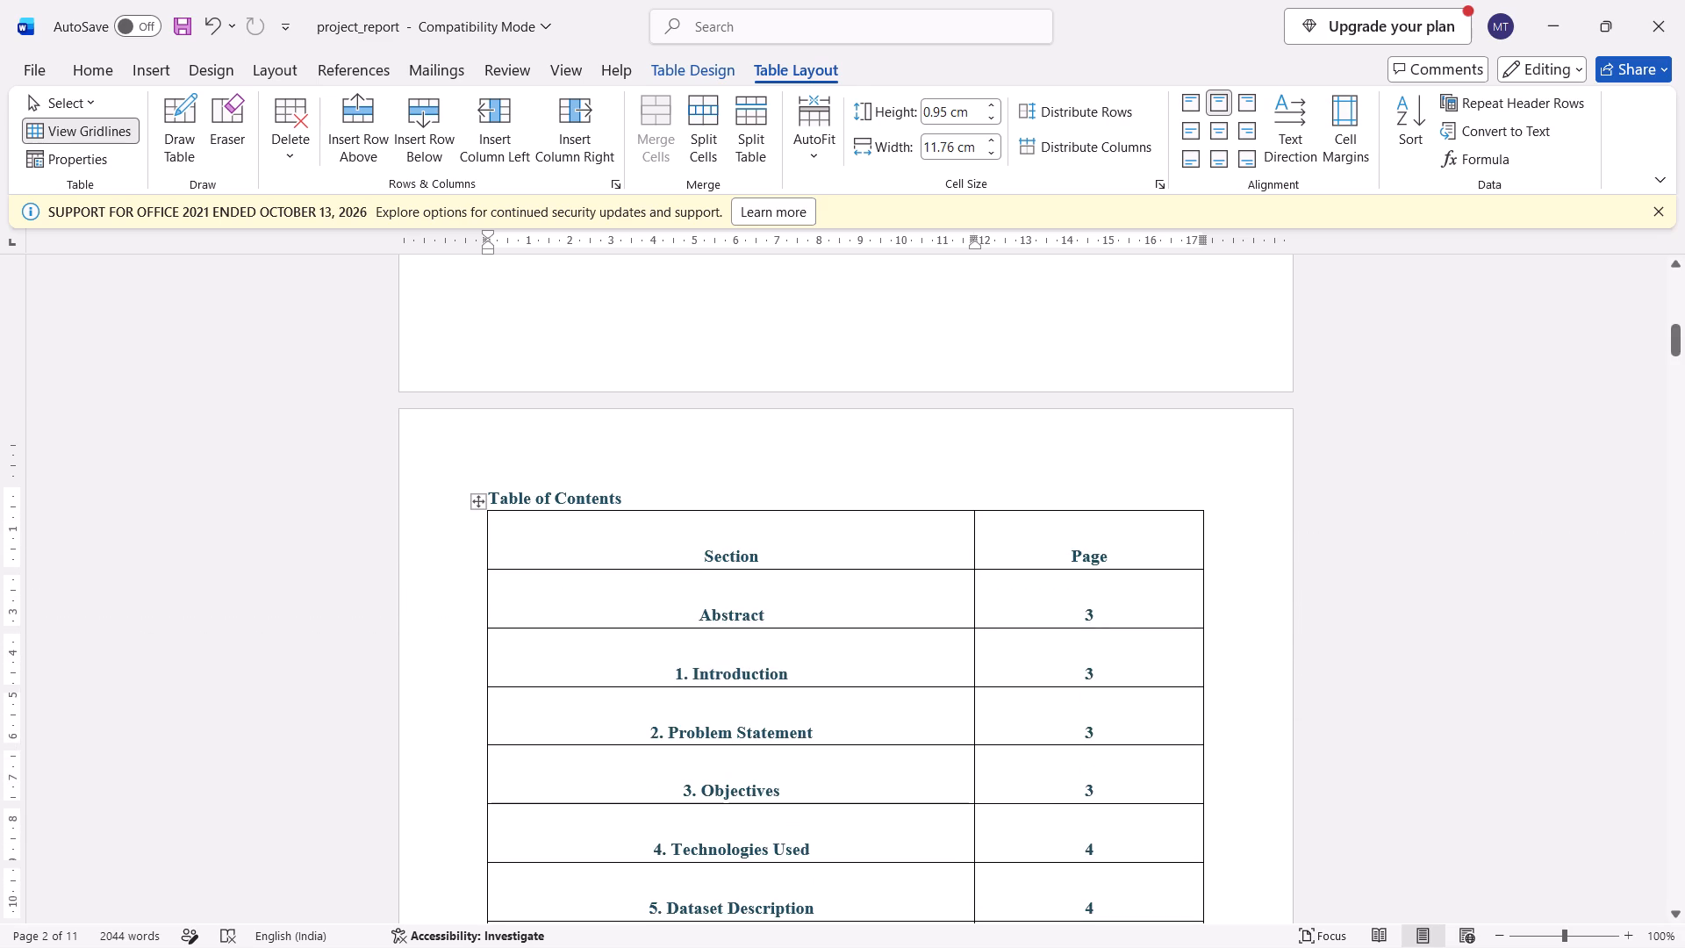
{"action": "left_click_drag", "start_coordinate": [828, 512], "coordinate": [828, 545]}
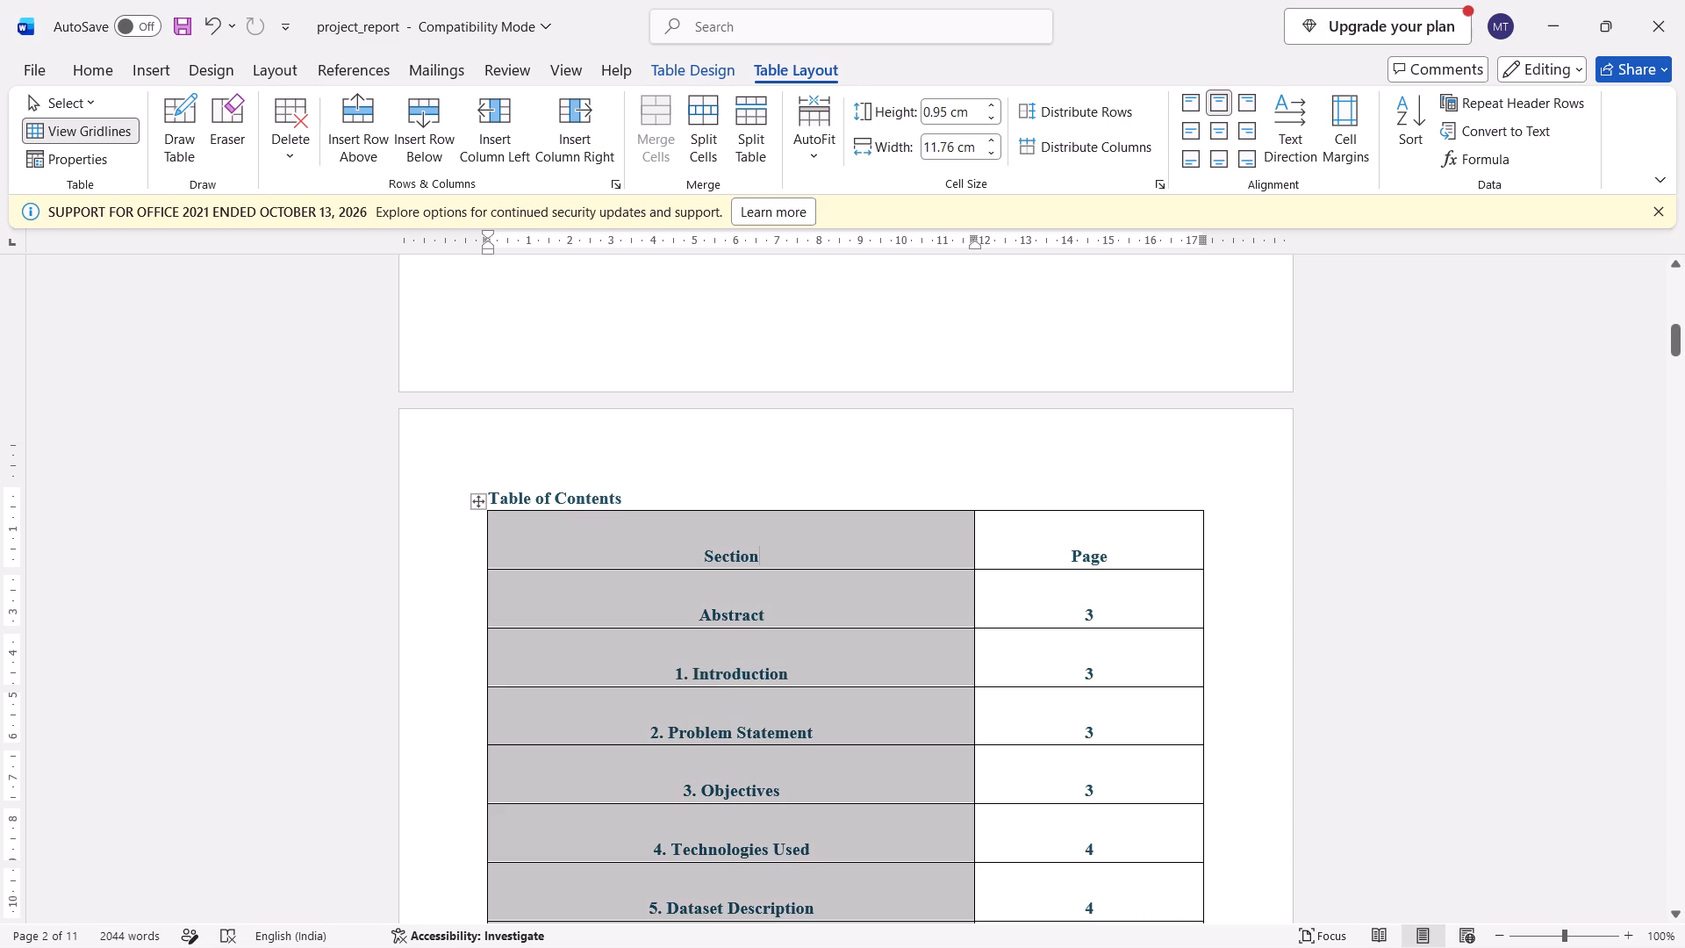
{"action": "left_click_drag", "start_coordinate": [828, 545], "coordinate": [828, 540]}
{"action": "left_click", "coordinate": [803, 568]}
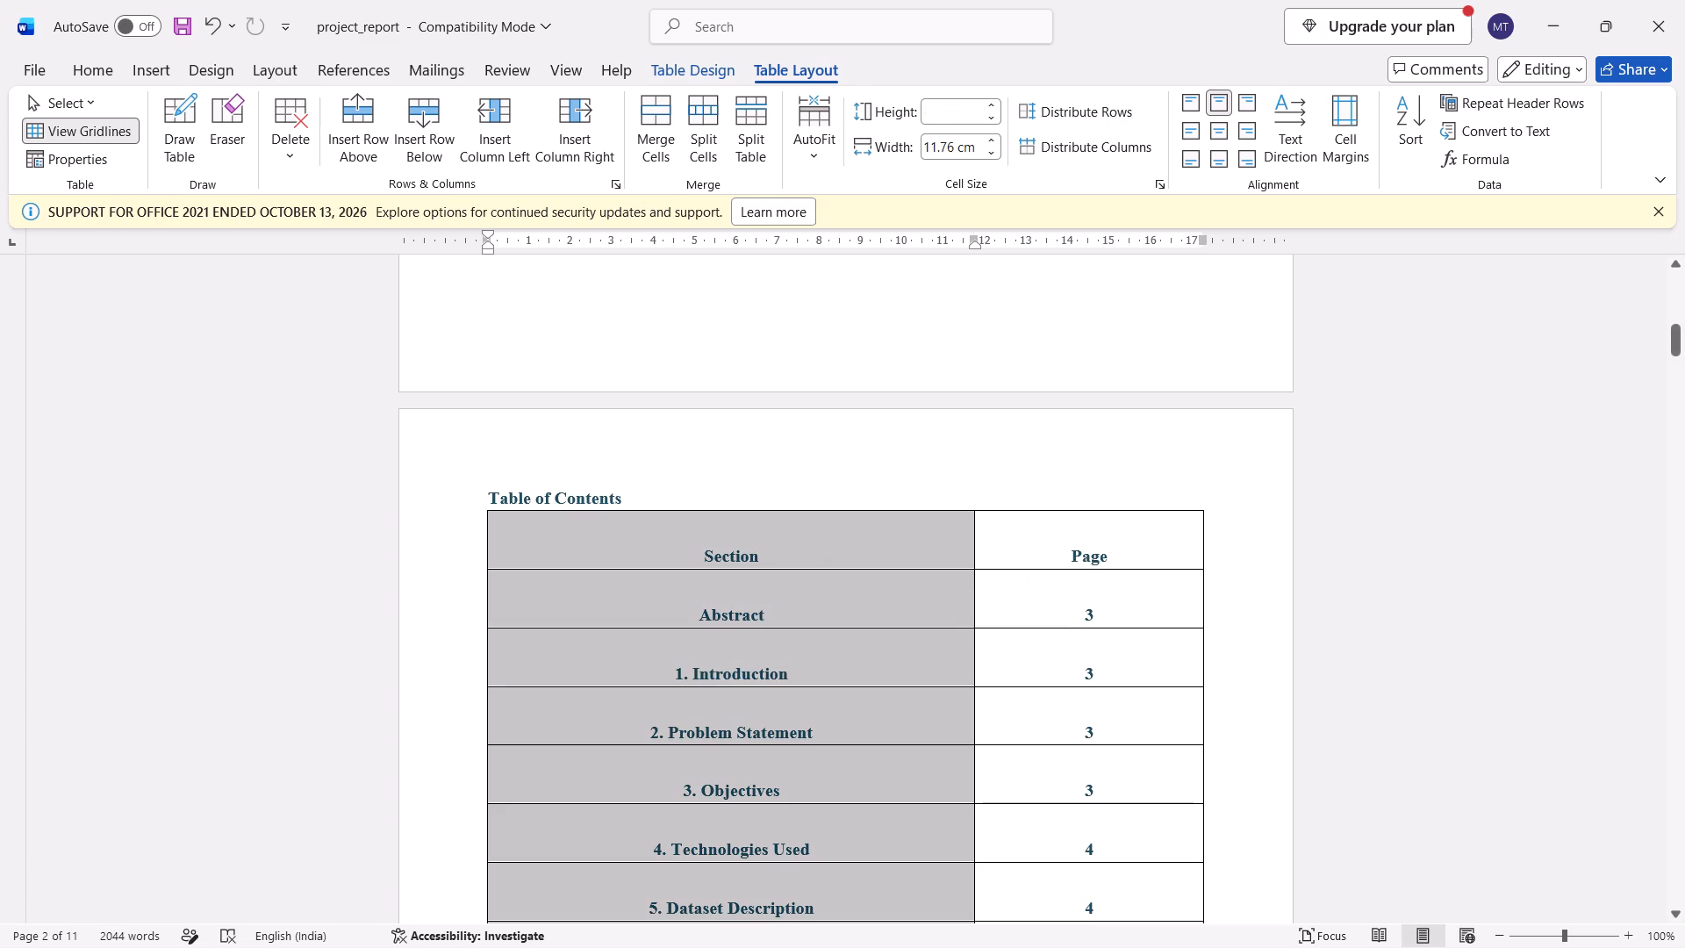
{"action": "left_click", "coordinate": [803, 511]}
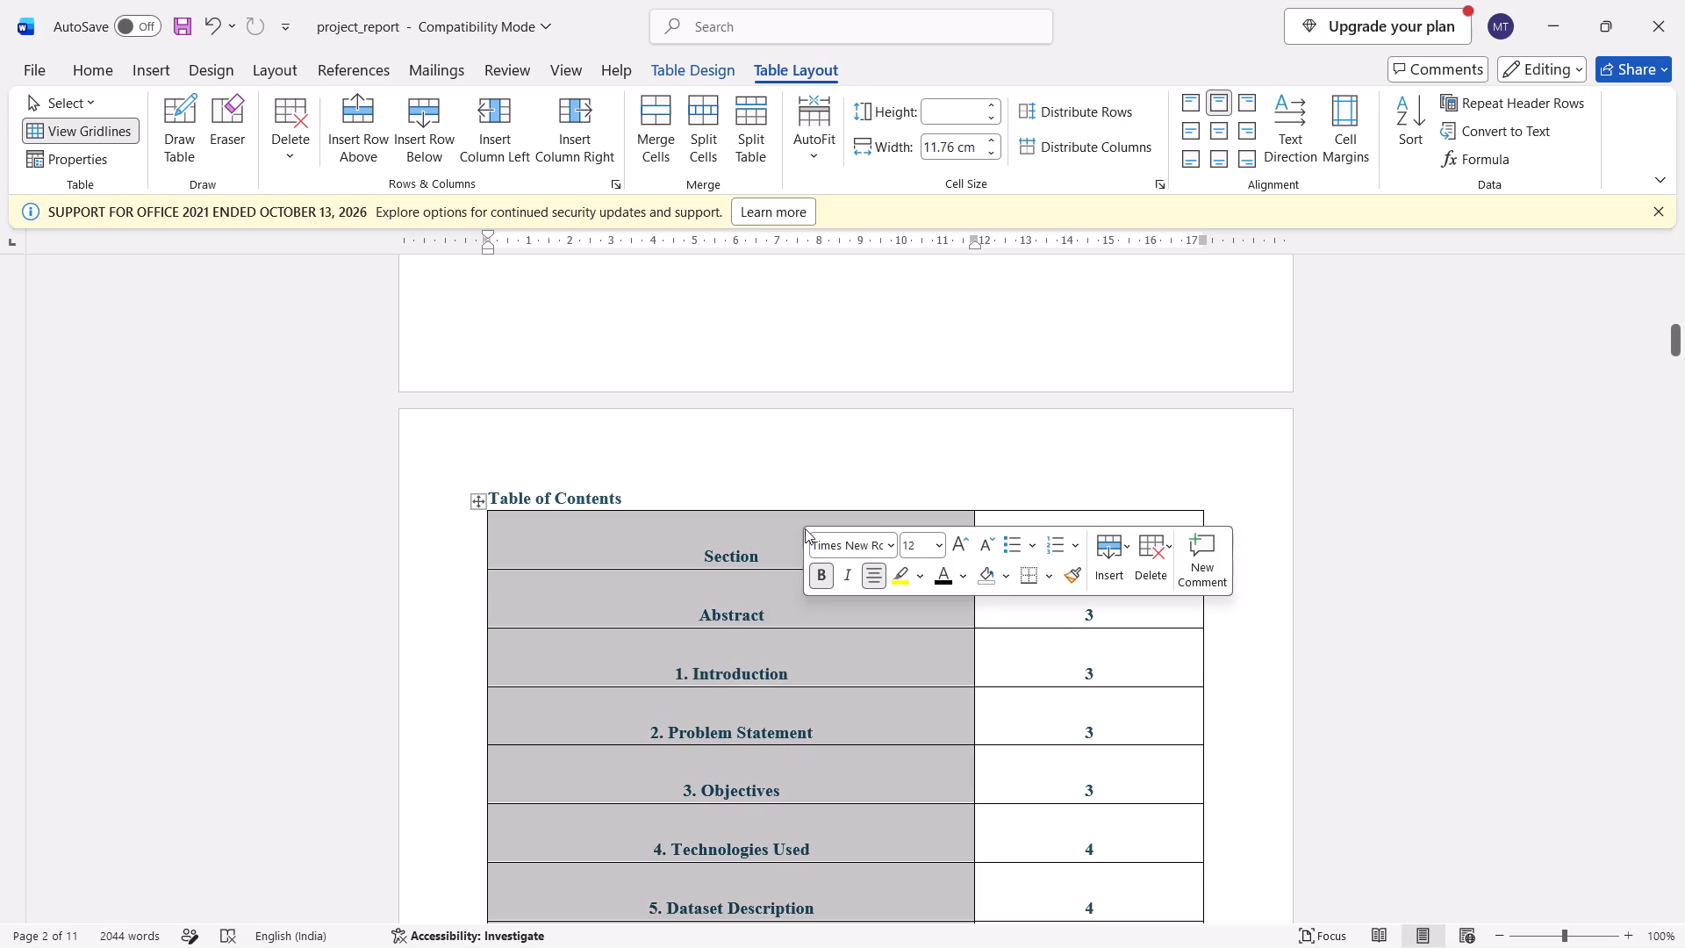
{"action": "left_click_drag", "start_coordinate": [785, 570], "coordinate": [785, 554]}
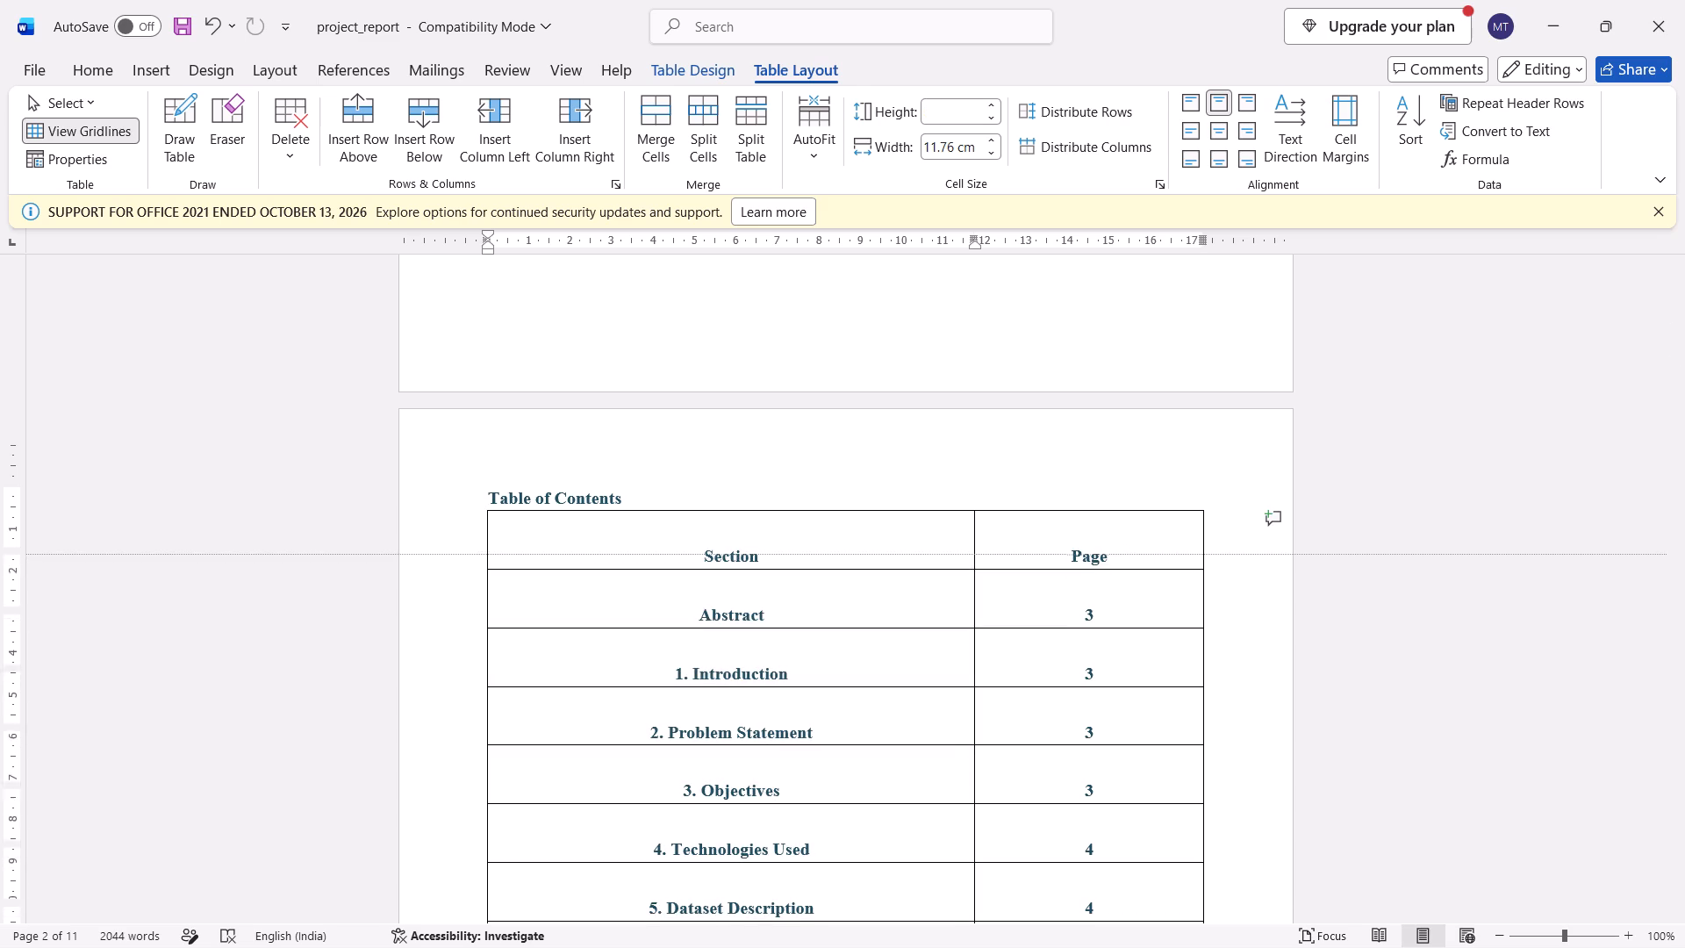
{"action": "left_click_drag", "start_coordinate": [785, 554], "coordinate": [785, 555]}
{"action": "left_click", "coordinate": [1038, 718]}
Delete the empty lines and blank page before the Abstract heading, keeping one line break so the heading starts on a new page.
{"action": "scroll", "coordinate": [1038, 718], "scroll_direction": "down", "scroll_amount": 5}
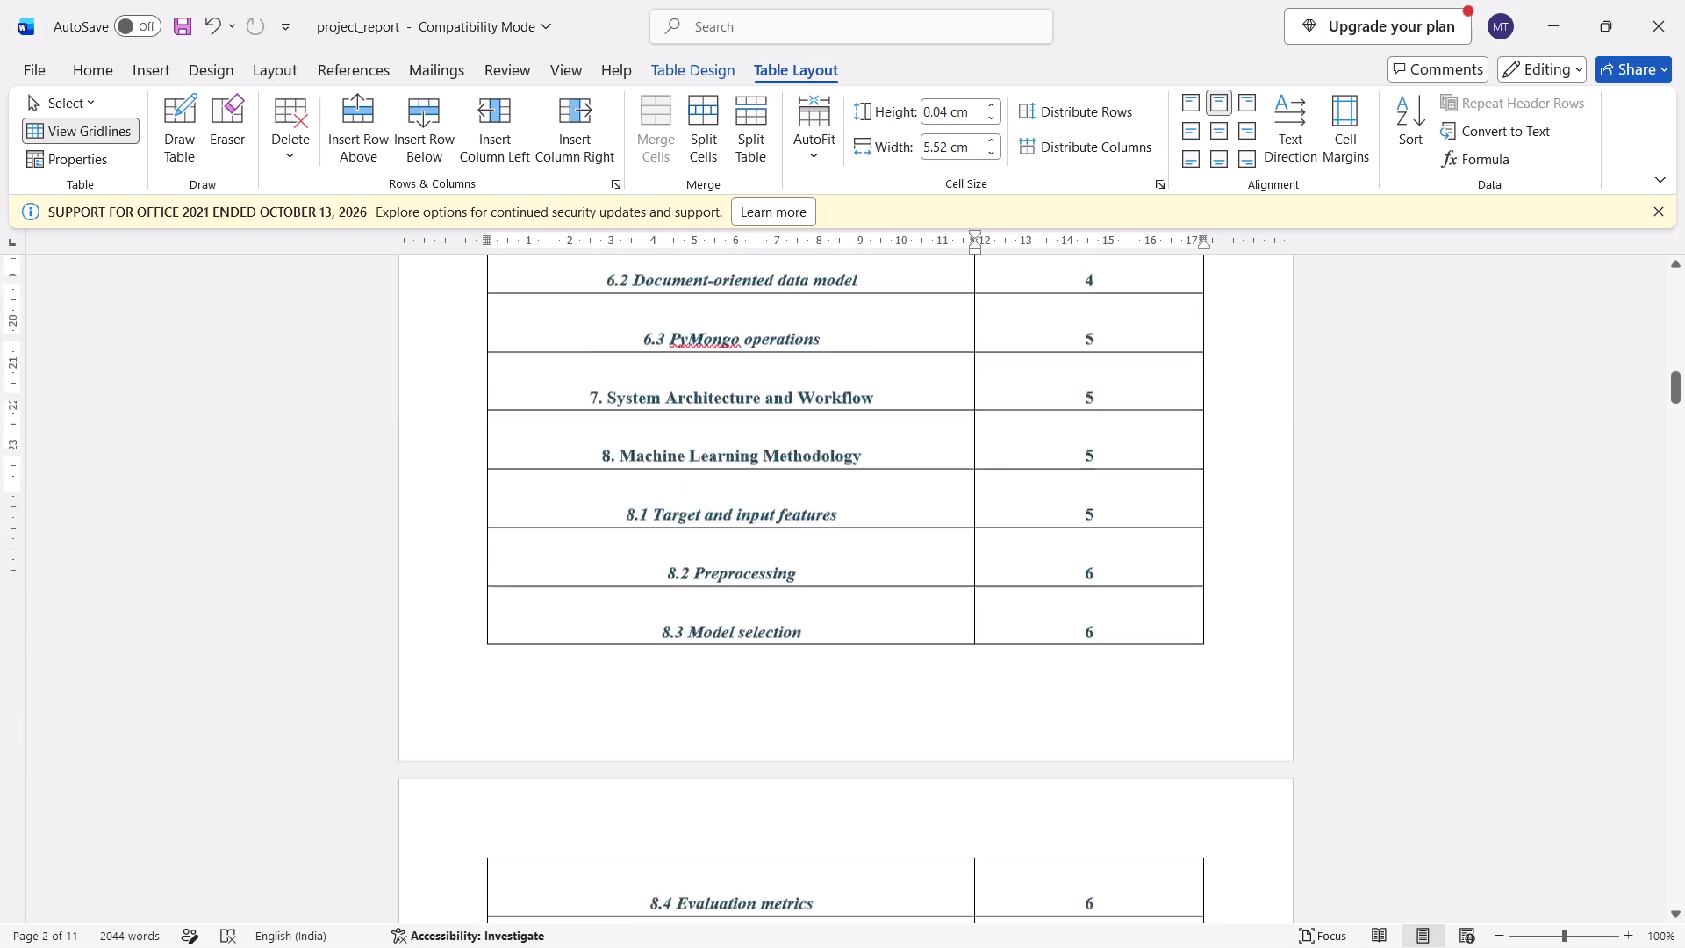
{"action": "scroll", "coordinate": [1038, 718], "scroll_direction": "down", "scroll_amount": 6}
{"action": "scroll", "coordinate": [1038, 718], "scroll_direction": "up", "scroll_amount": 6}
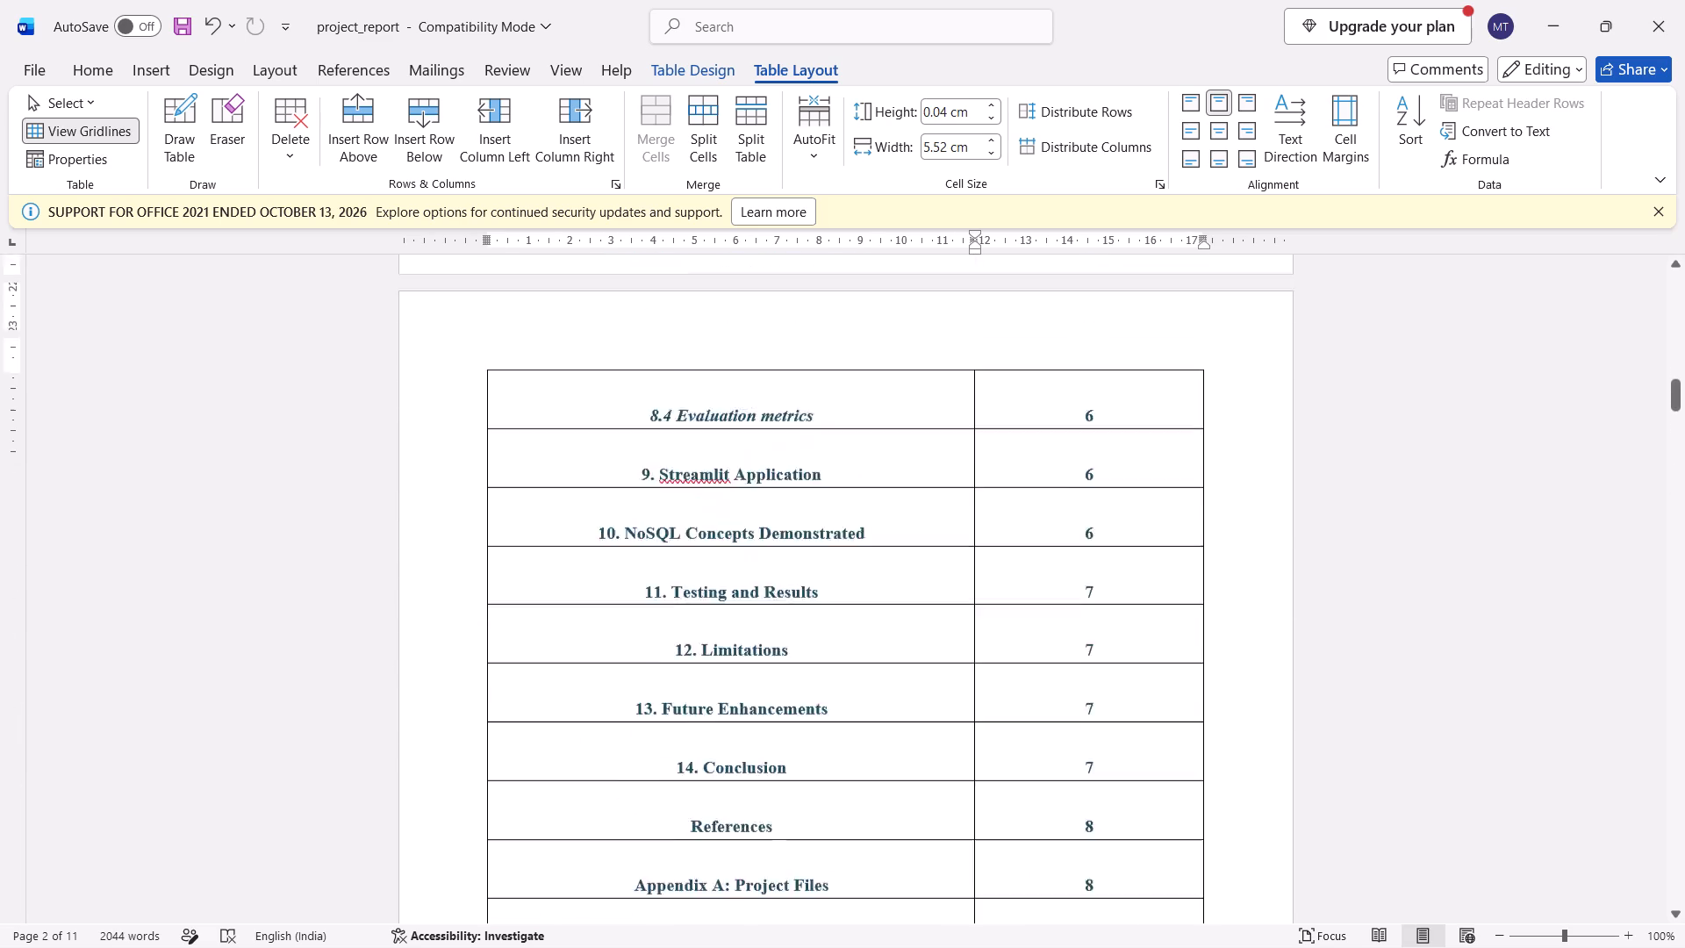
{"action": "scroll", "coordinate": [1038, 718], "scroll_direction": "down", "scroll_amount": 5}
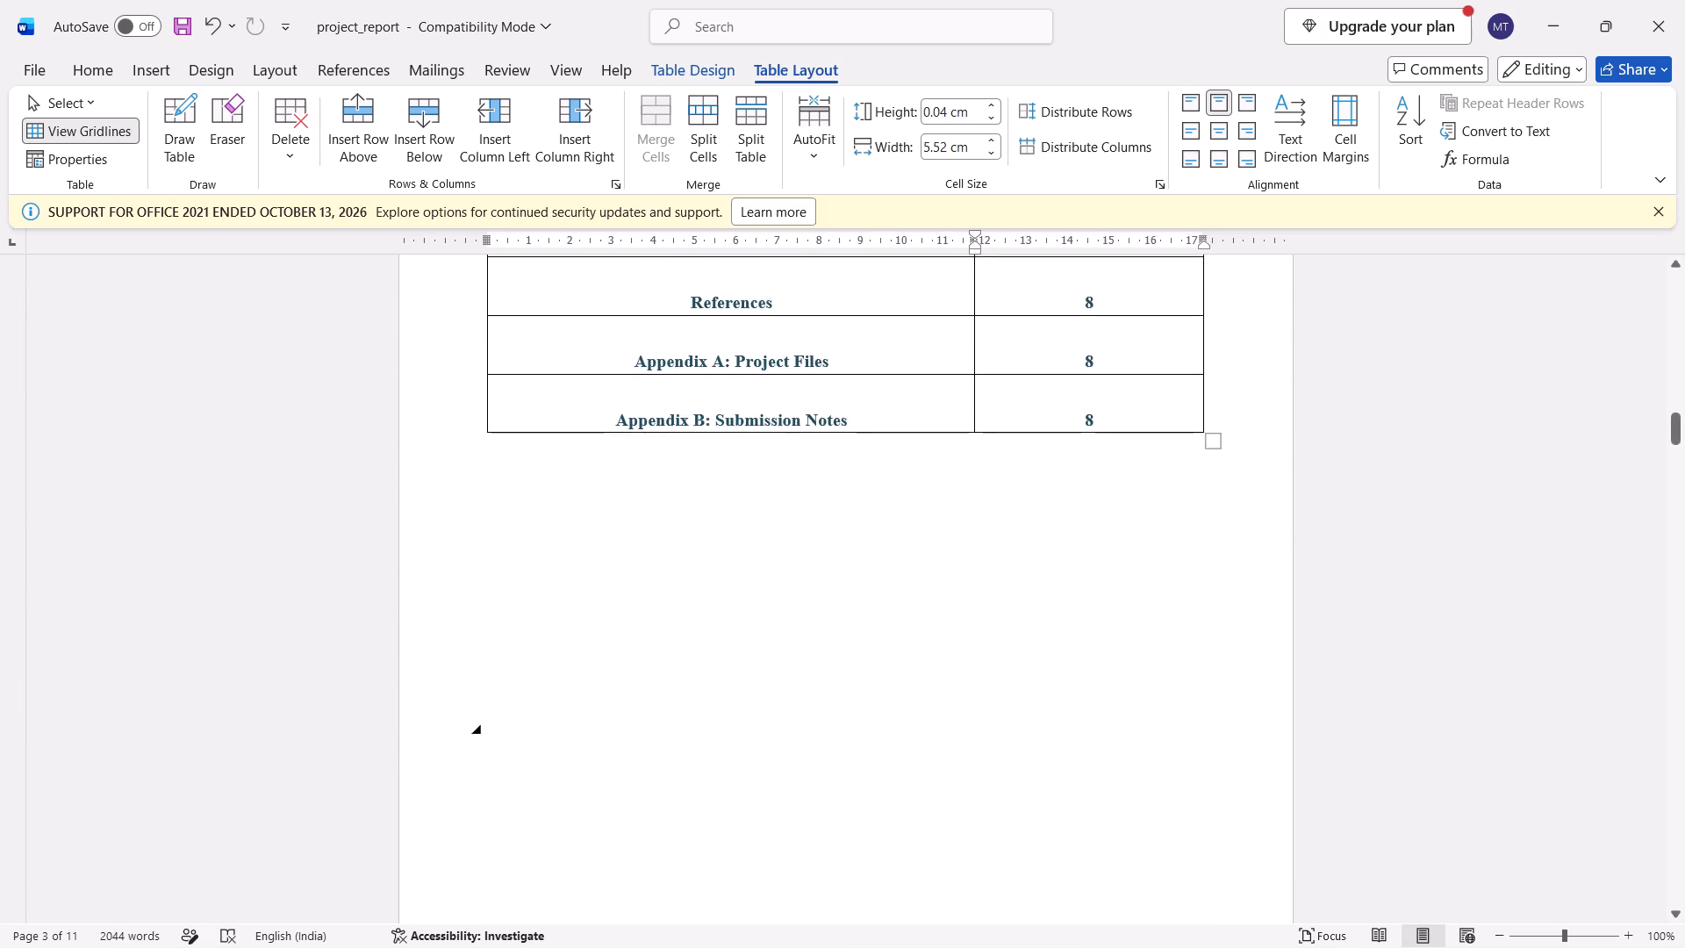
{"action": "scroll", "coordinate": [1038, 718], "scroll_direction": "down", "scroll_amount": 2}
{"action": "left_click", "coordinate": [1038, 718]}
{"action": "scroll", "coordinate": [1038, 718], "scroll_direction": "down", "scroll_amount": 2}
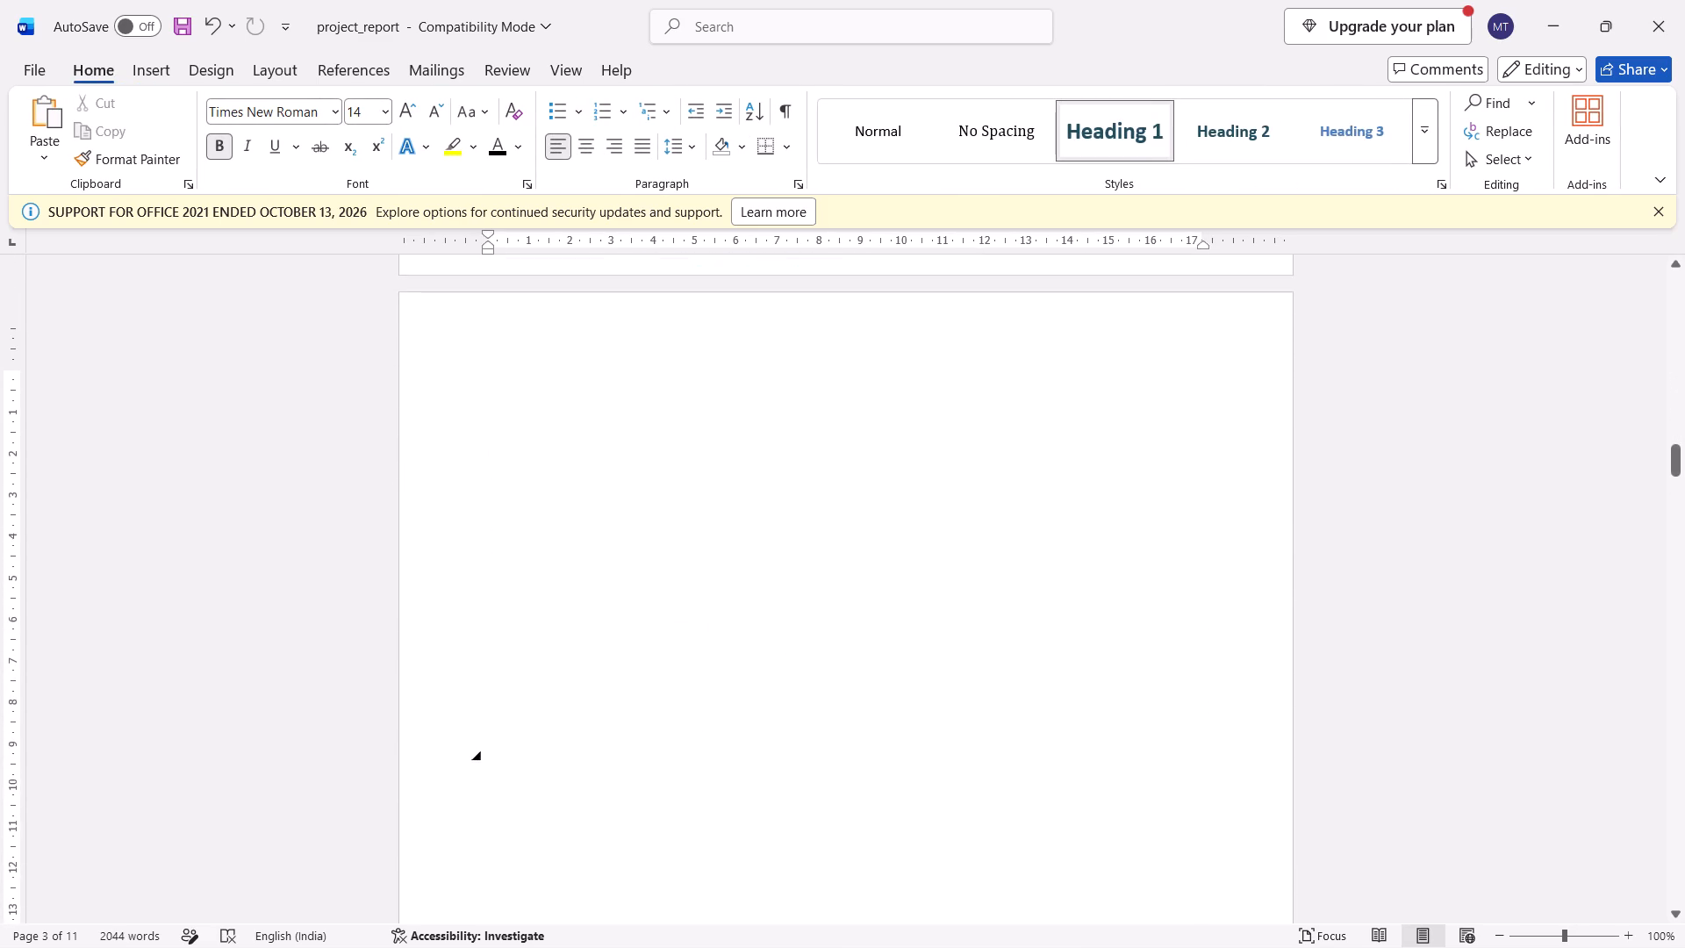
{"action": "scroll", "coordinate": [1038, 718], "scroll_direction": "down", "scroll_amount": 2}
{"action": "left_click", "coordinate": [489, 738]}
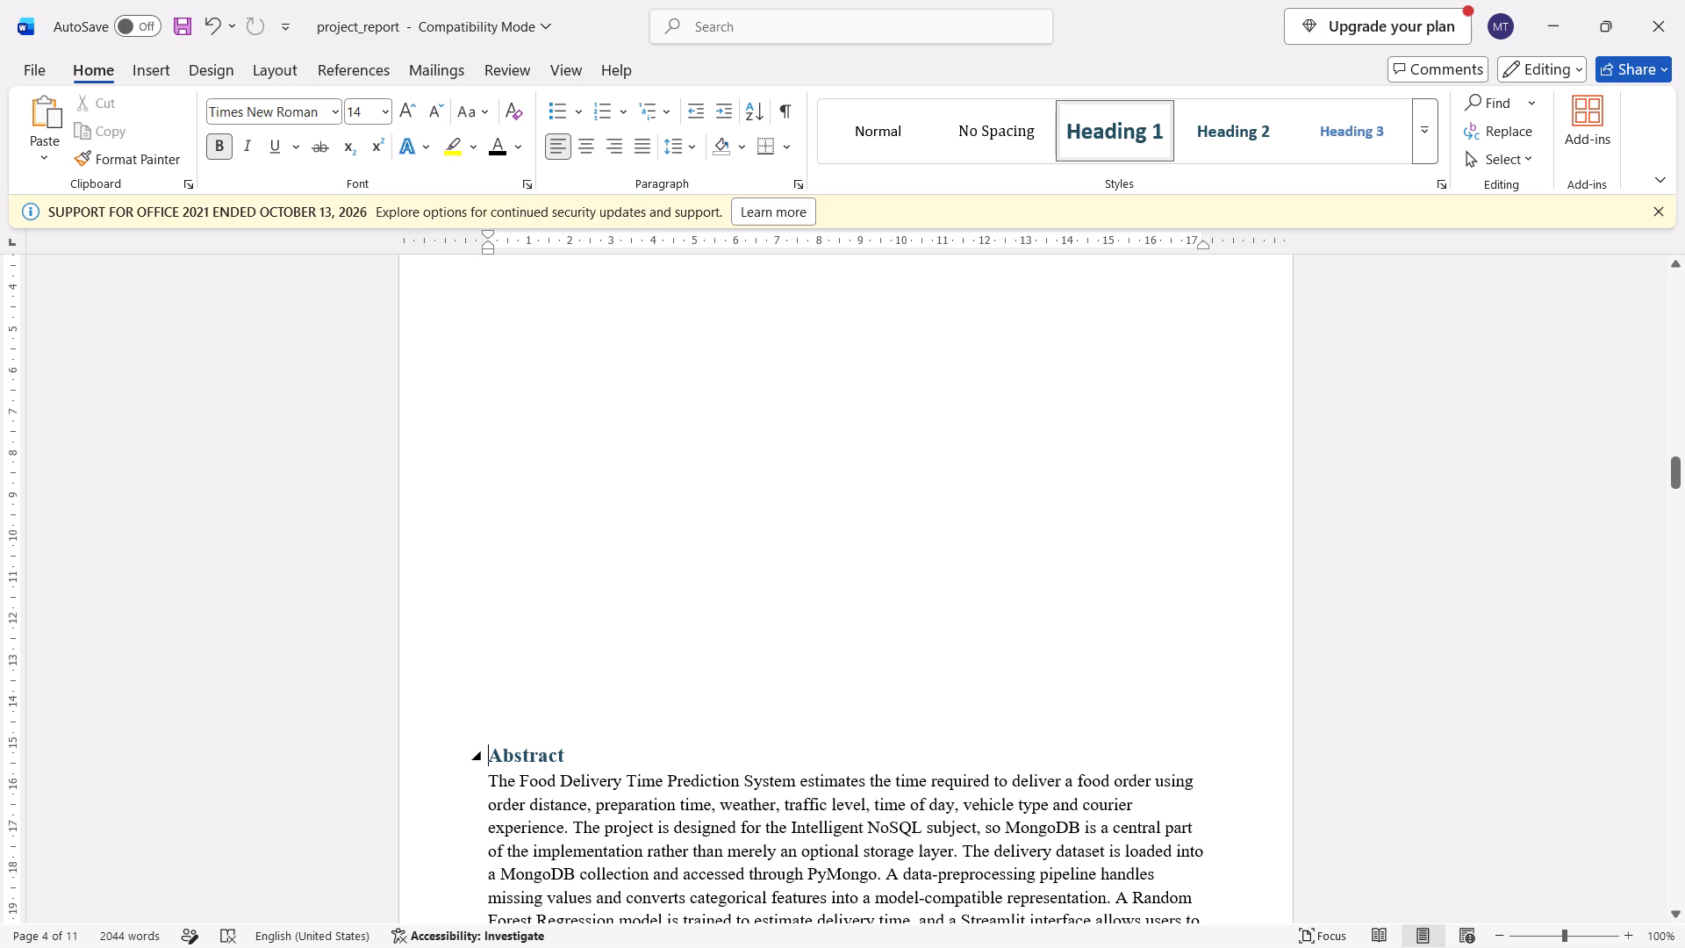
{"action": "key", "text": "BackSpace"}
{"action": "key", "text": "BackSpace"}
{"action": "key", "text": "BackSpace"}
{"action": "key", "text": "BackSpace"}
{"action": "key", "text": "BackSpace"}
{"action": "key", "text": "BackSpace"}
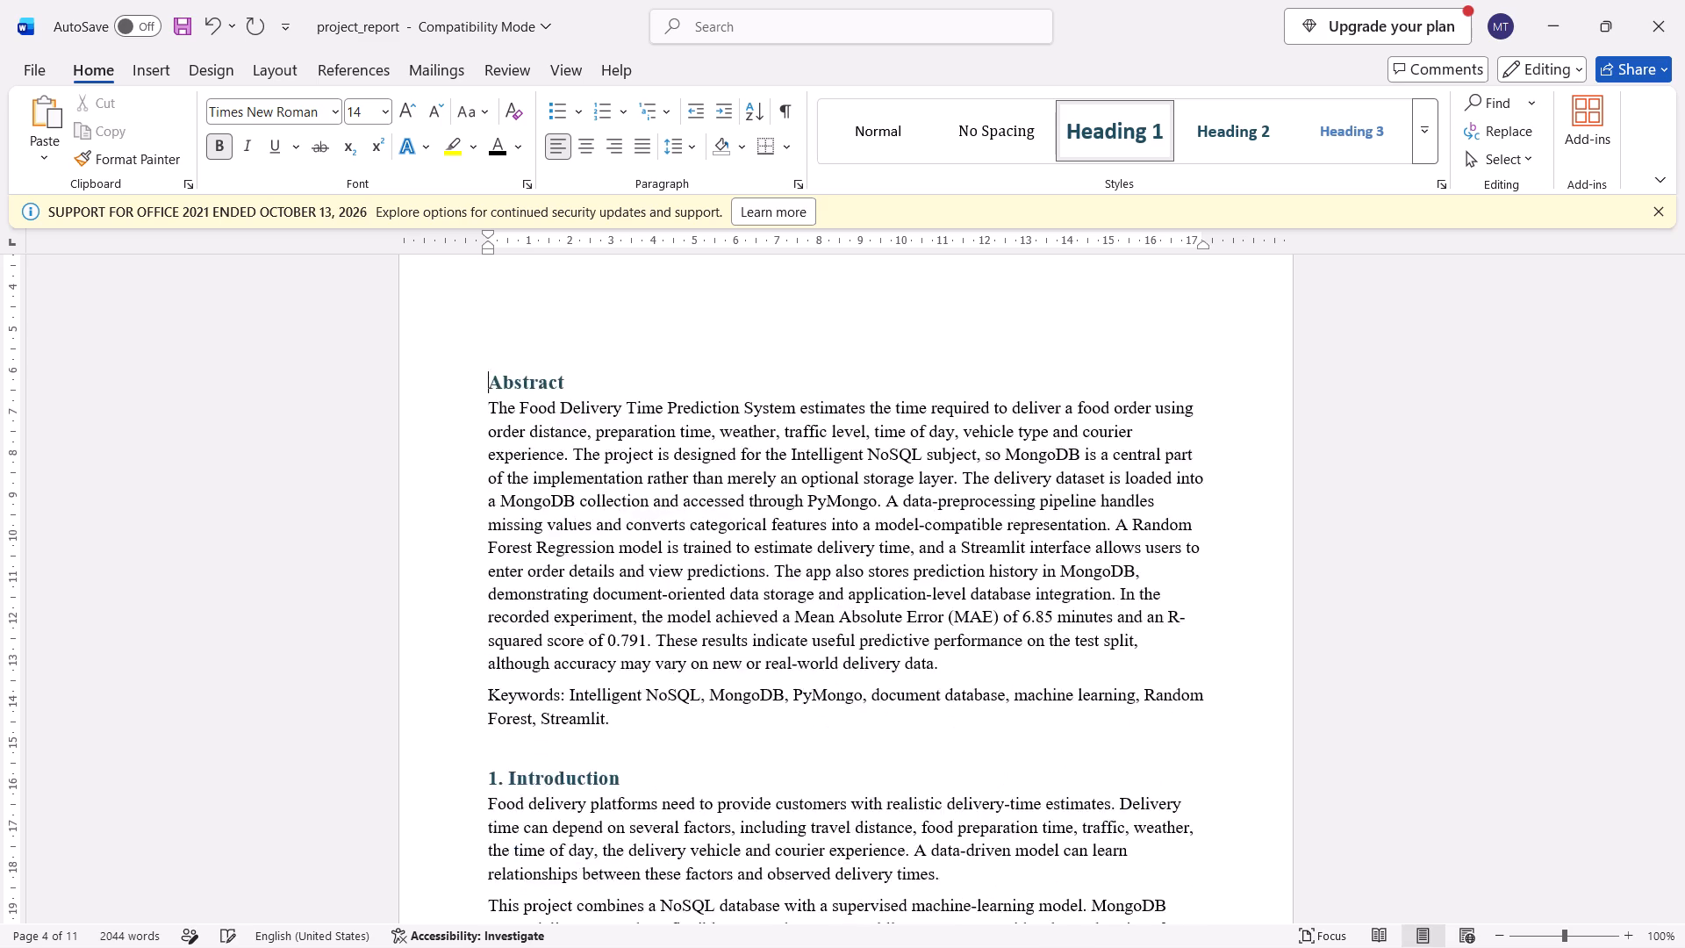
{"action": "key", "text": "BackSpace"}
{"action": "scroll", "coordinate": [489, 738], "scroll_direction": "up", "scroll_amount": 2}
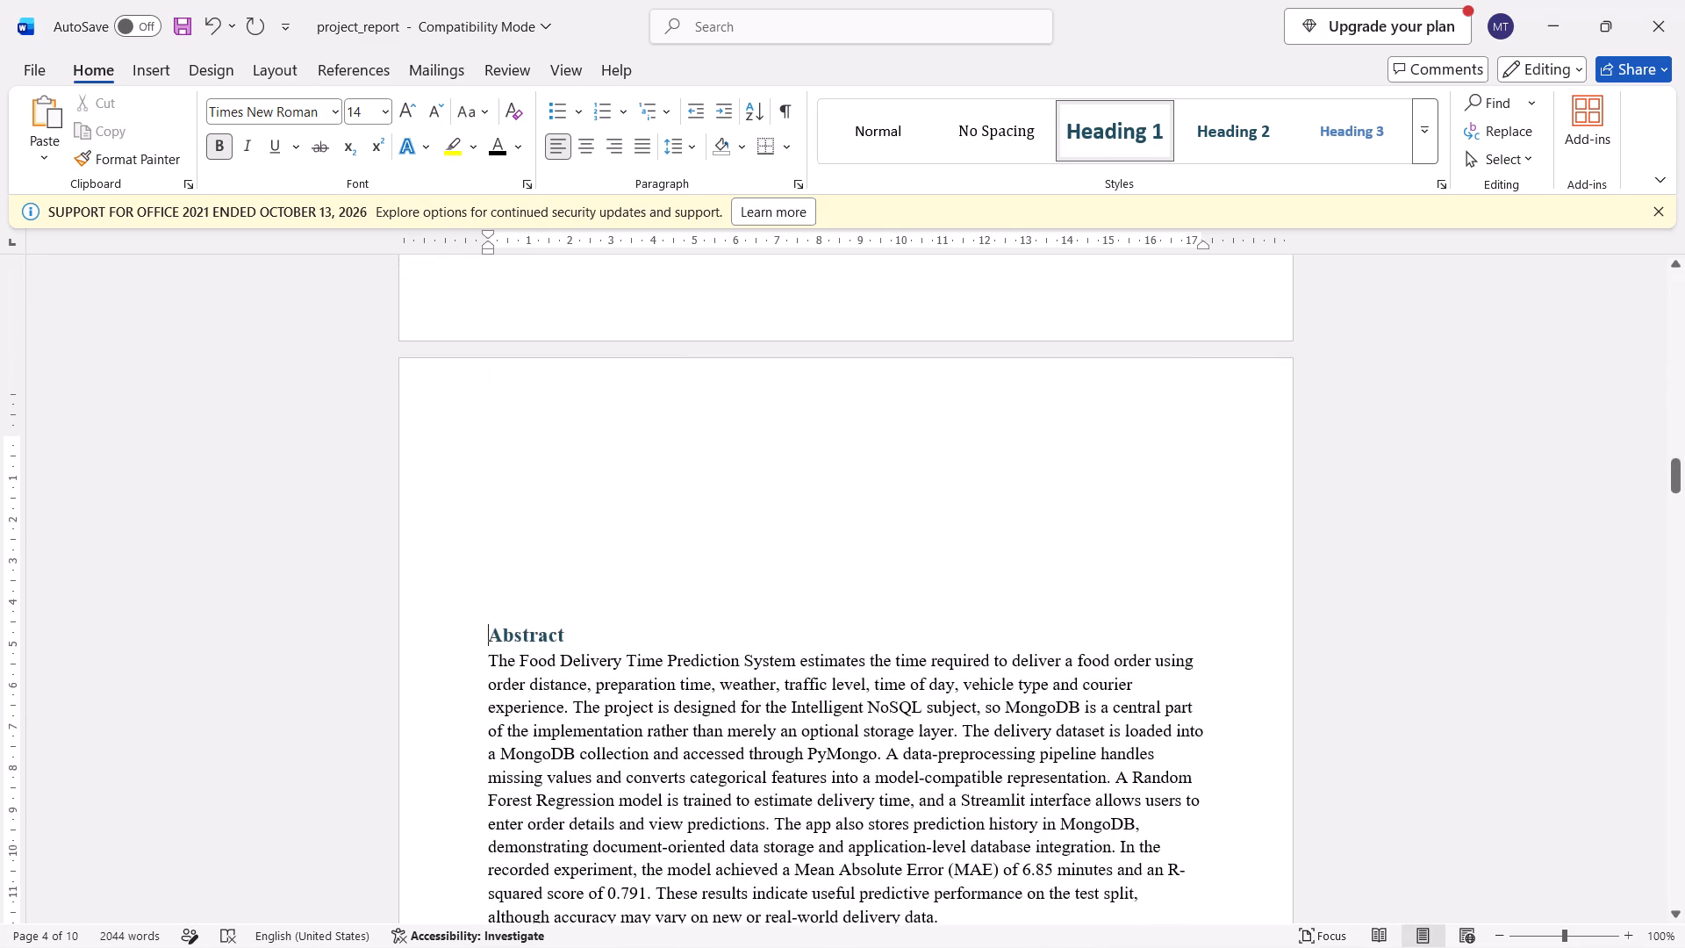
{"action": "key", "text": "BackSpace"}
{"action": "key", "text": "BackSpace"}
{"action": "key", "text": "BackSpace"}
{"action": "key", "text": "BackSpace"}
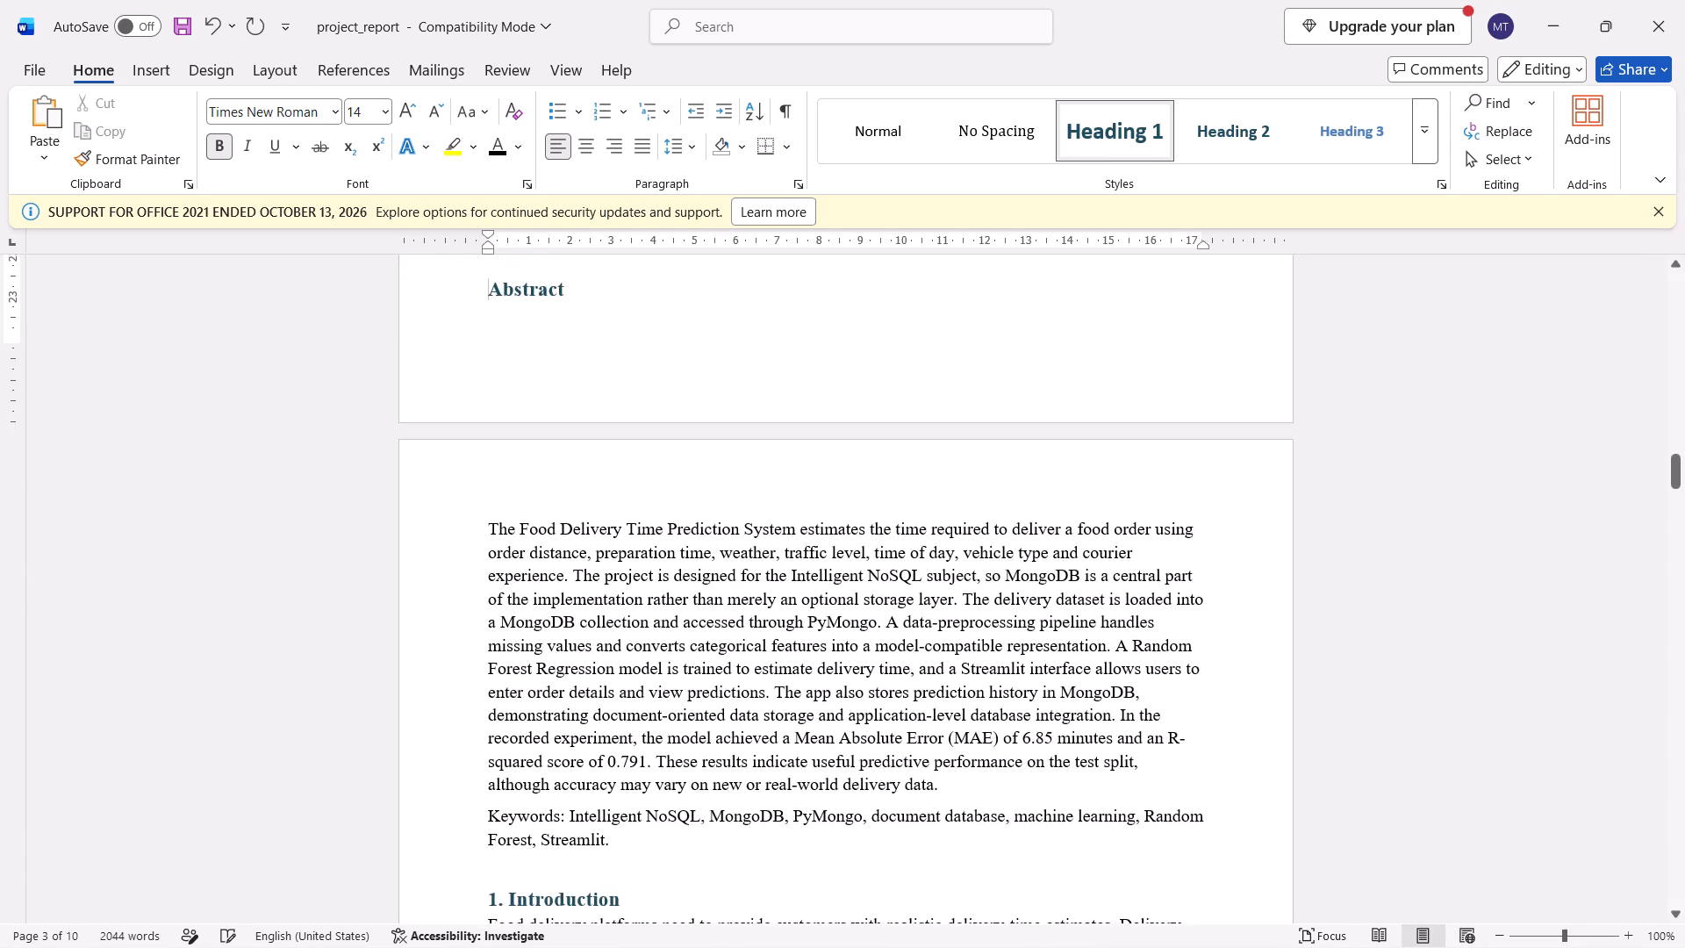
{"action": "key", "text": "Return"}
Review the report's layout from the table of contents through the Introduction, Problem Statement and Objectives sections.
{"action": "scroll", "coordinate": [489, 738], "scroll_direction": "up", "scroll_amount": 8}
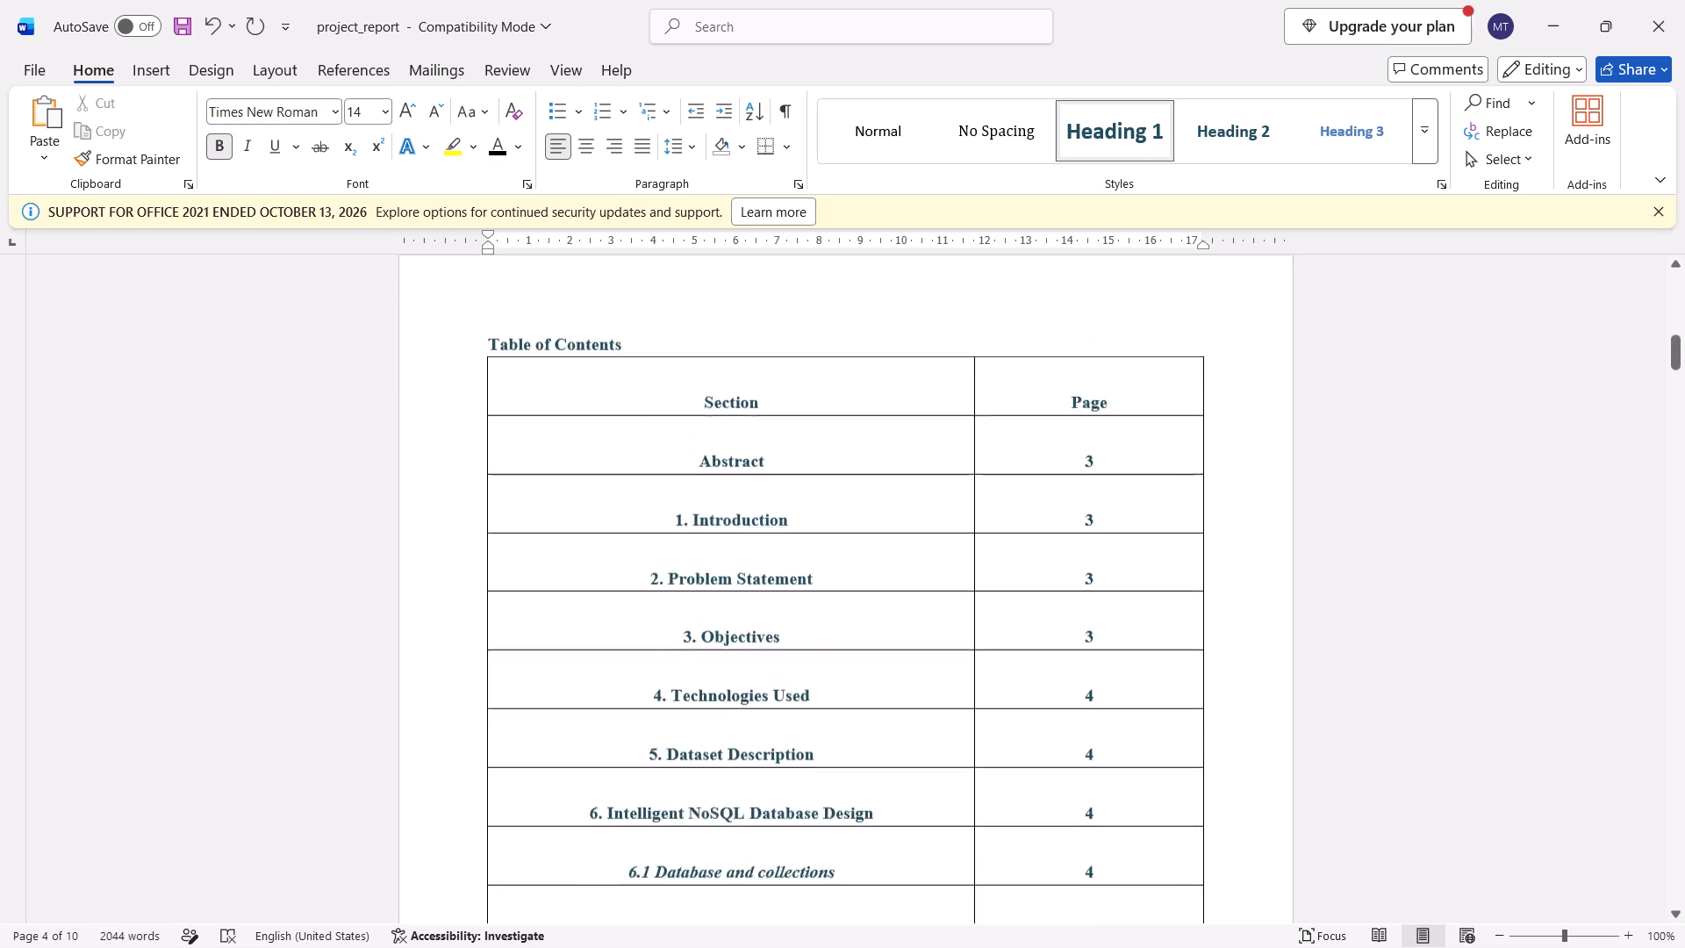
{"action": "scroll", "coordinate": [489, 738], "scroll_direction": "down", "scroll_amount": 7}
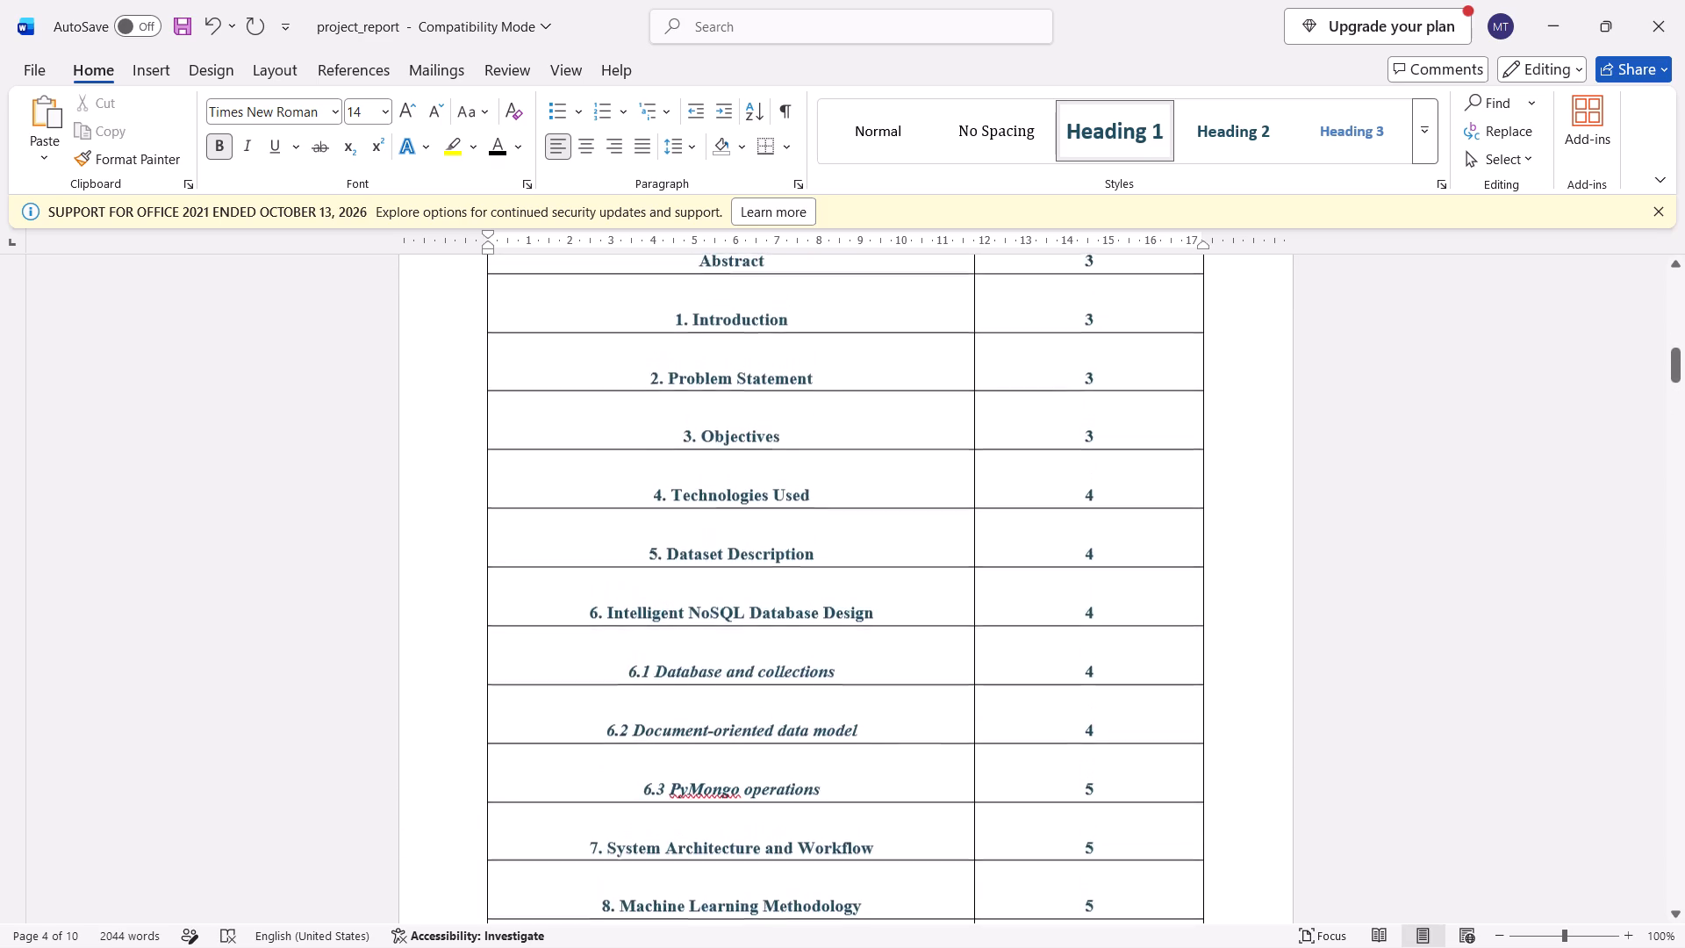
{"action": "scroll", "coordinate": [489, 738], "scroll_direction": "down", "scroll_amount": 3}
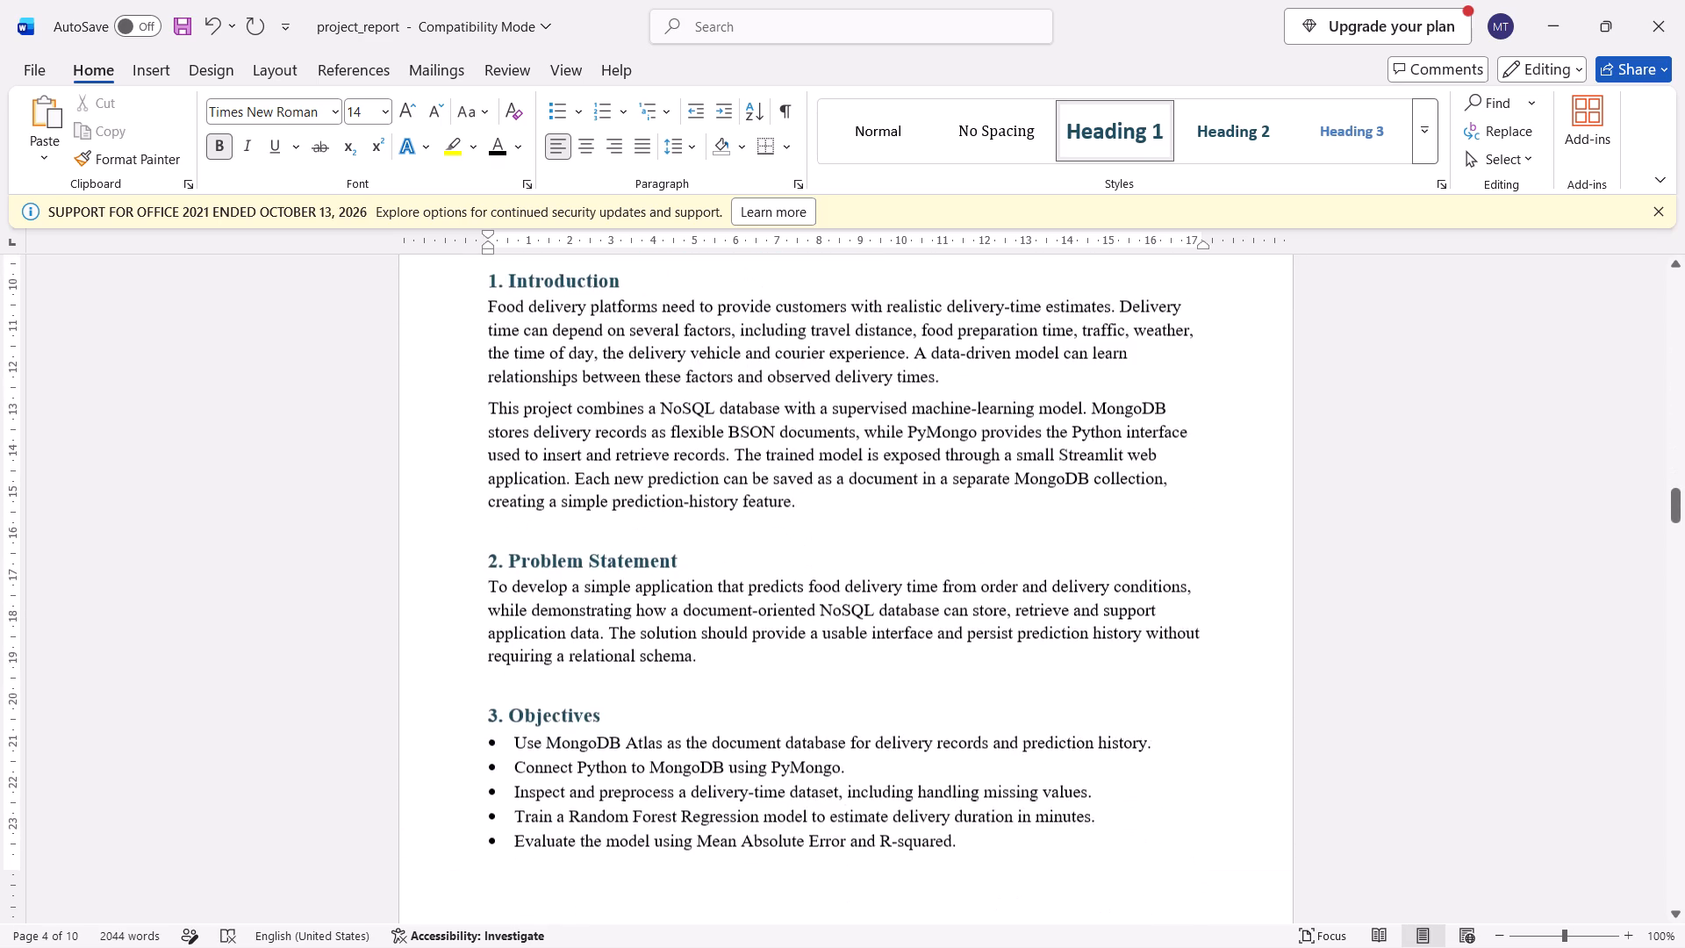
{"action": "scroll", "coordinate": [489, 738], "scroll_direction": "down", "scroll_amount": 1}
{"action": "scroll", "coordinate": [489, 738], "scroll_direction": "up", "scroll_amount": 6}
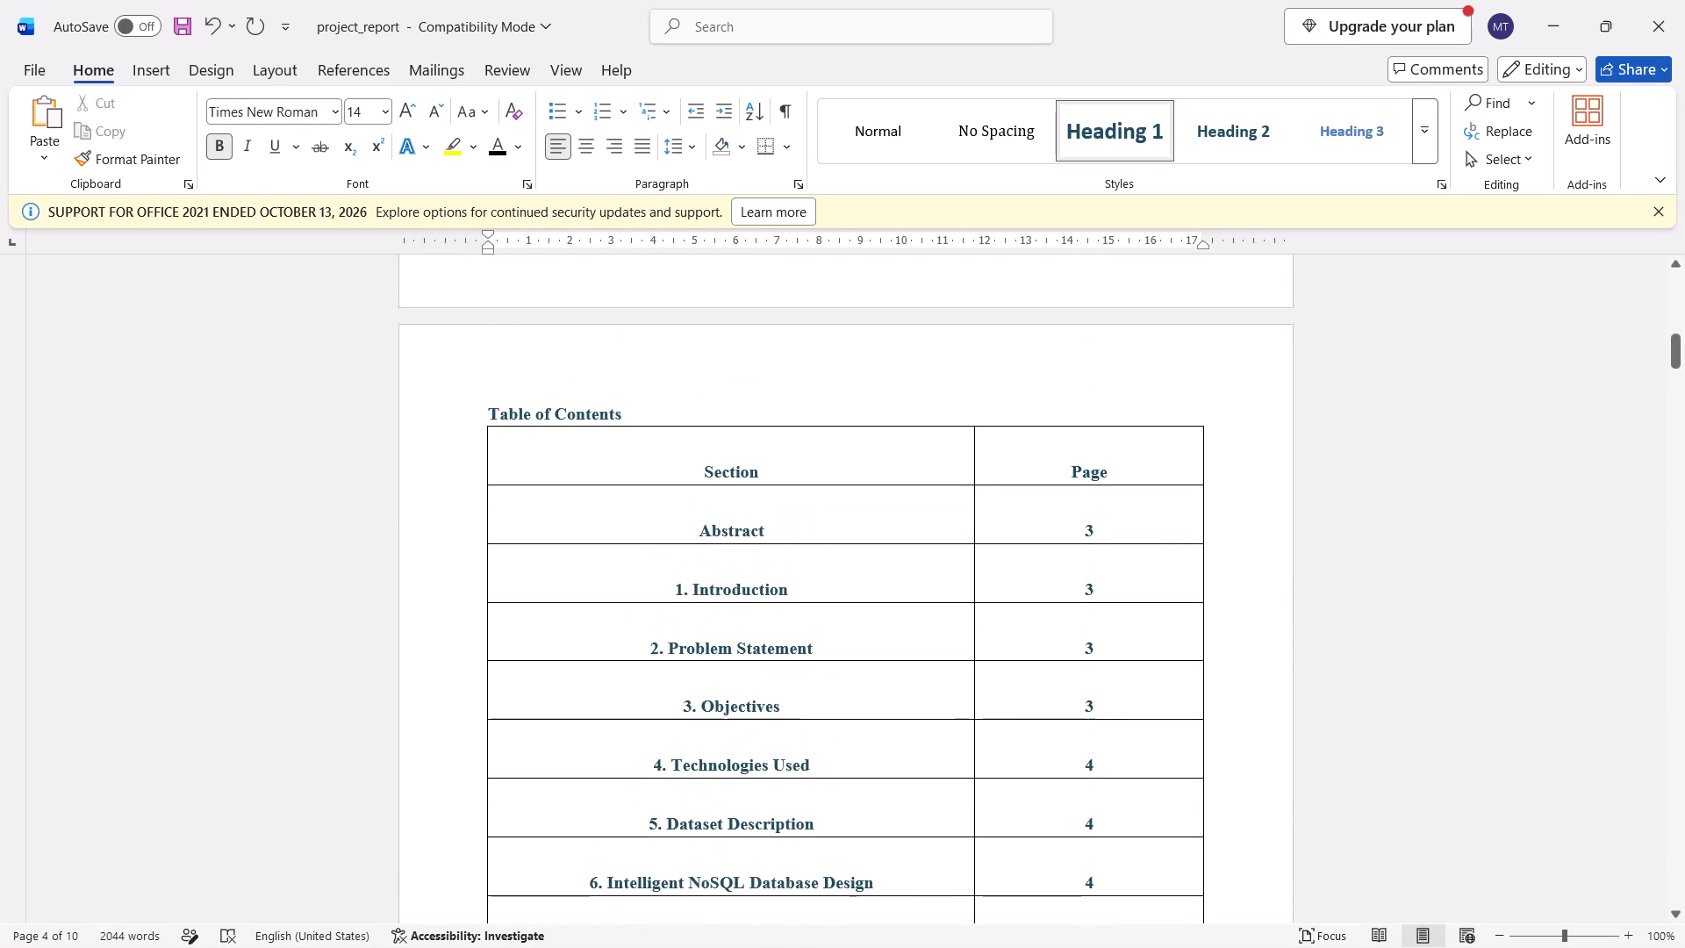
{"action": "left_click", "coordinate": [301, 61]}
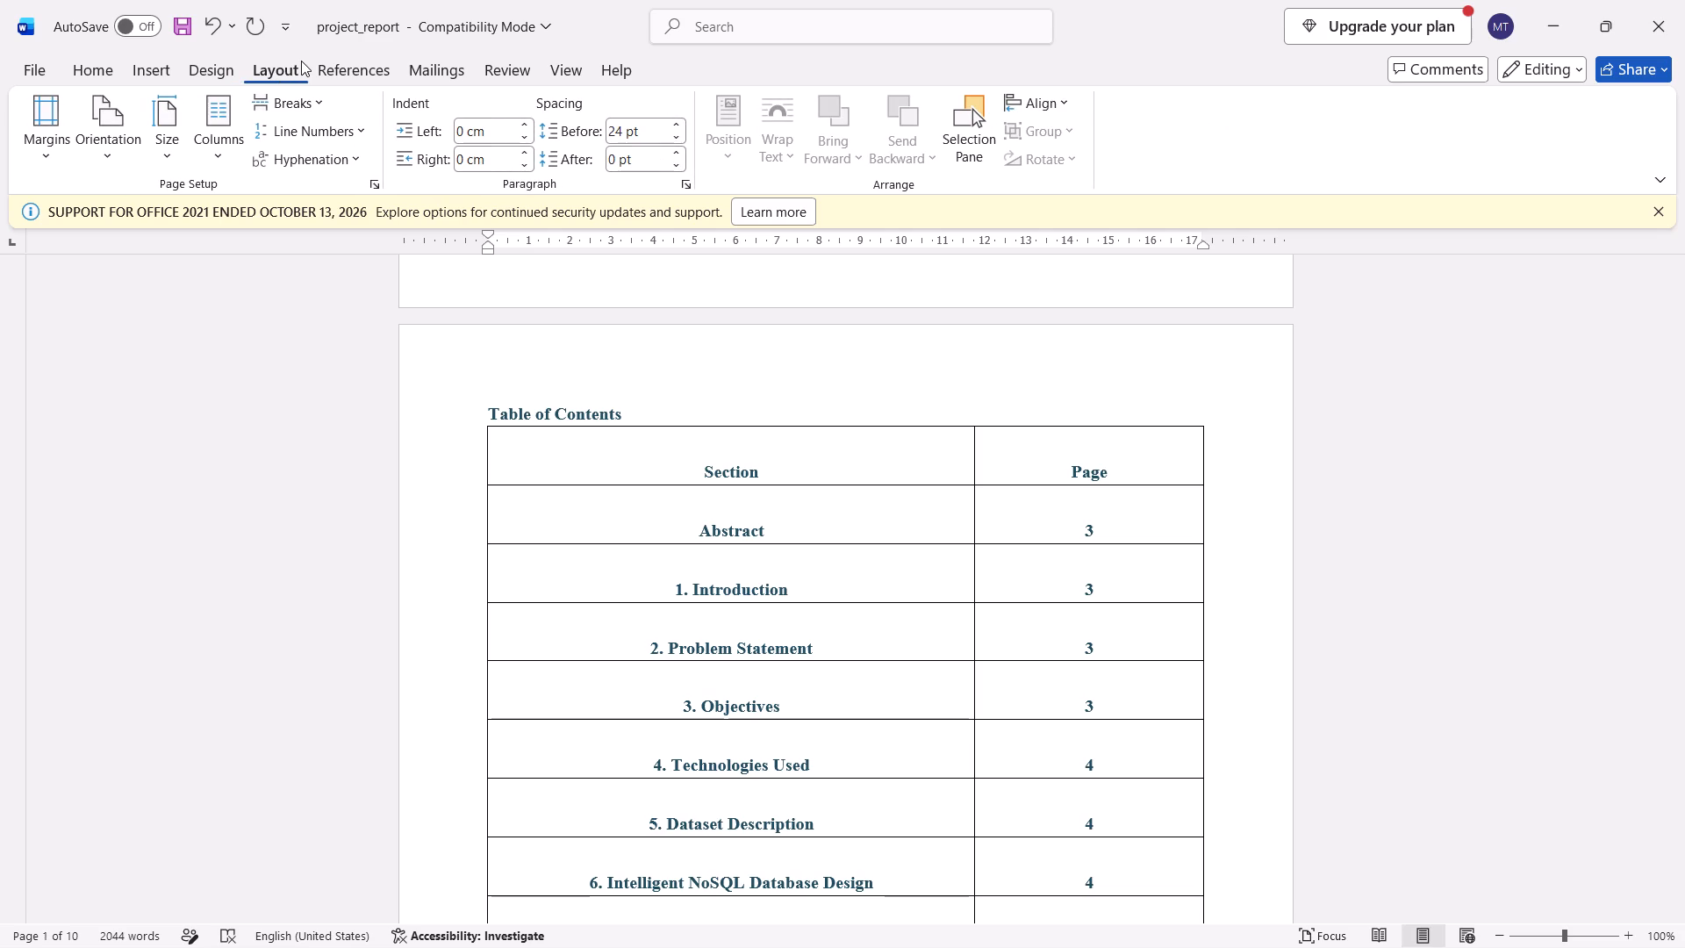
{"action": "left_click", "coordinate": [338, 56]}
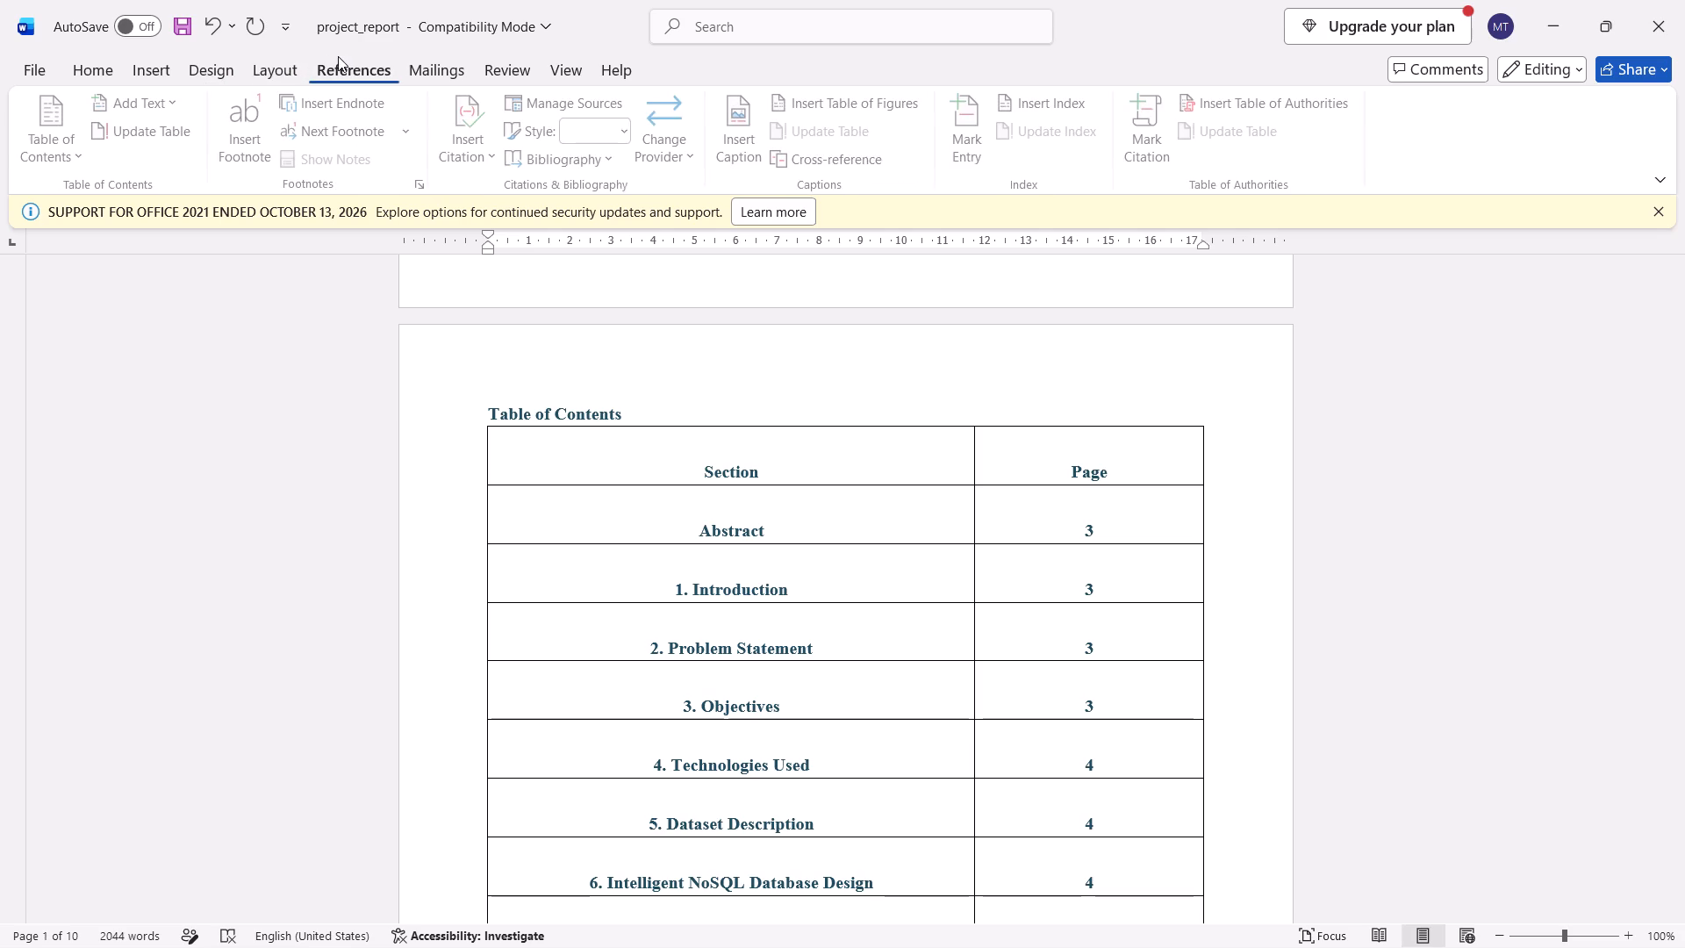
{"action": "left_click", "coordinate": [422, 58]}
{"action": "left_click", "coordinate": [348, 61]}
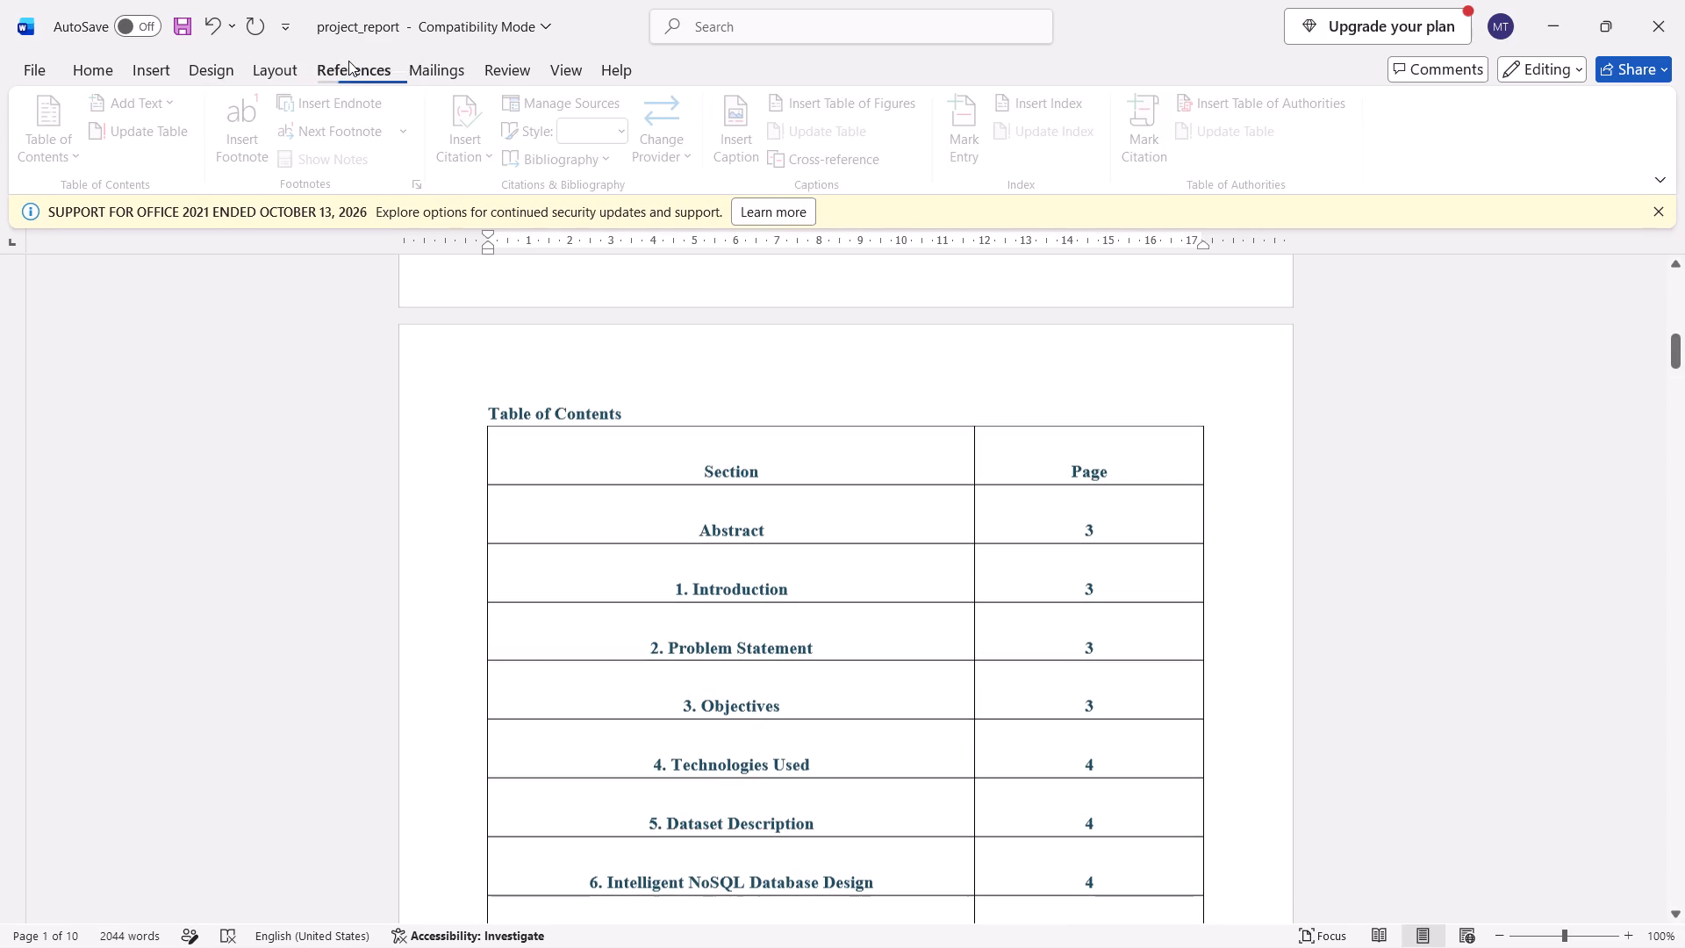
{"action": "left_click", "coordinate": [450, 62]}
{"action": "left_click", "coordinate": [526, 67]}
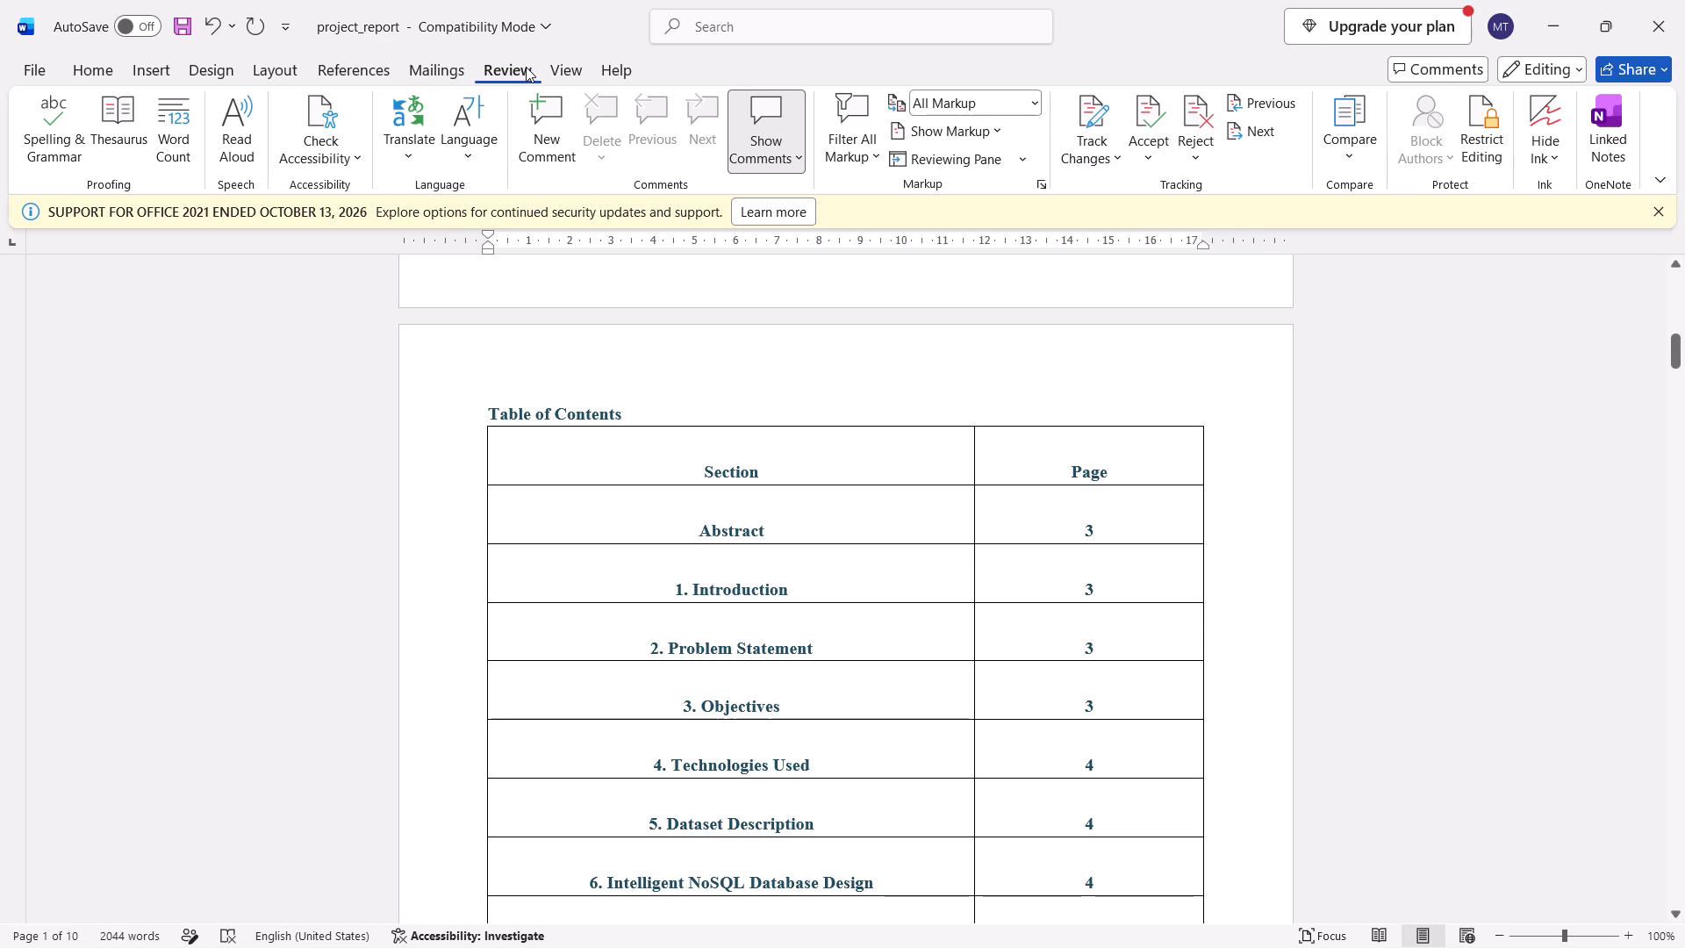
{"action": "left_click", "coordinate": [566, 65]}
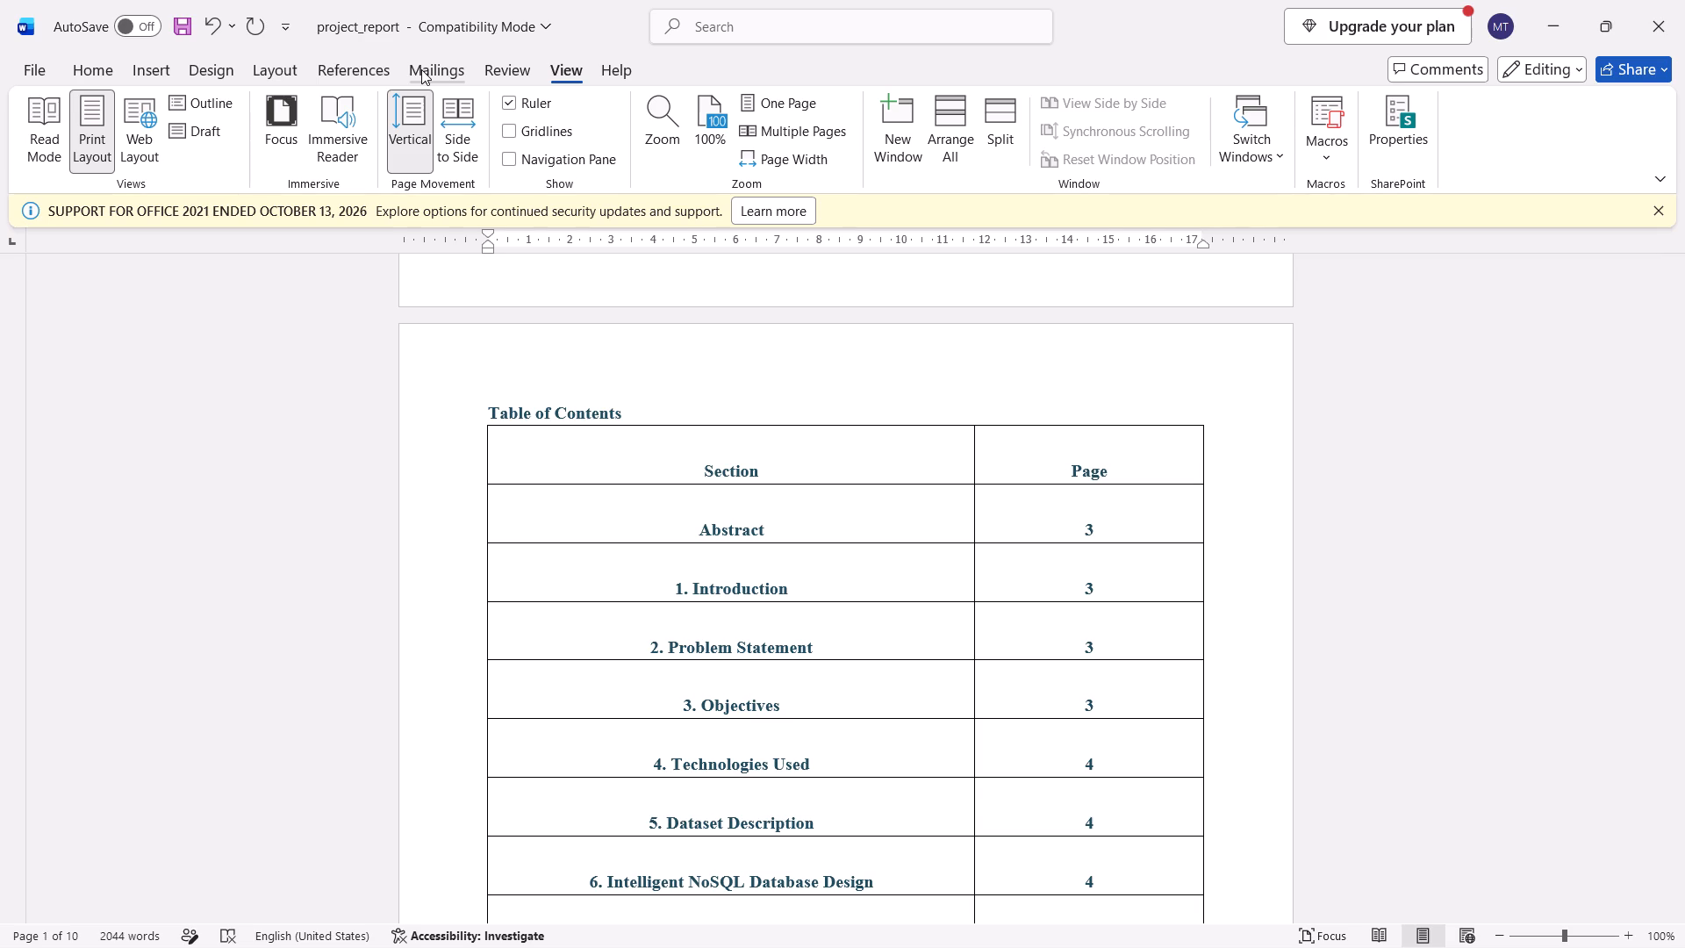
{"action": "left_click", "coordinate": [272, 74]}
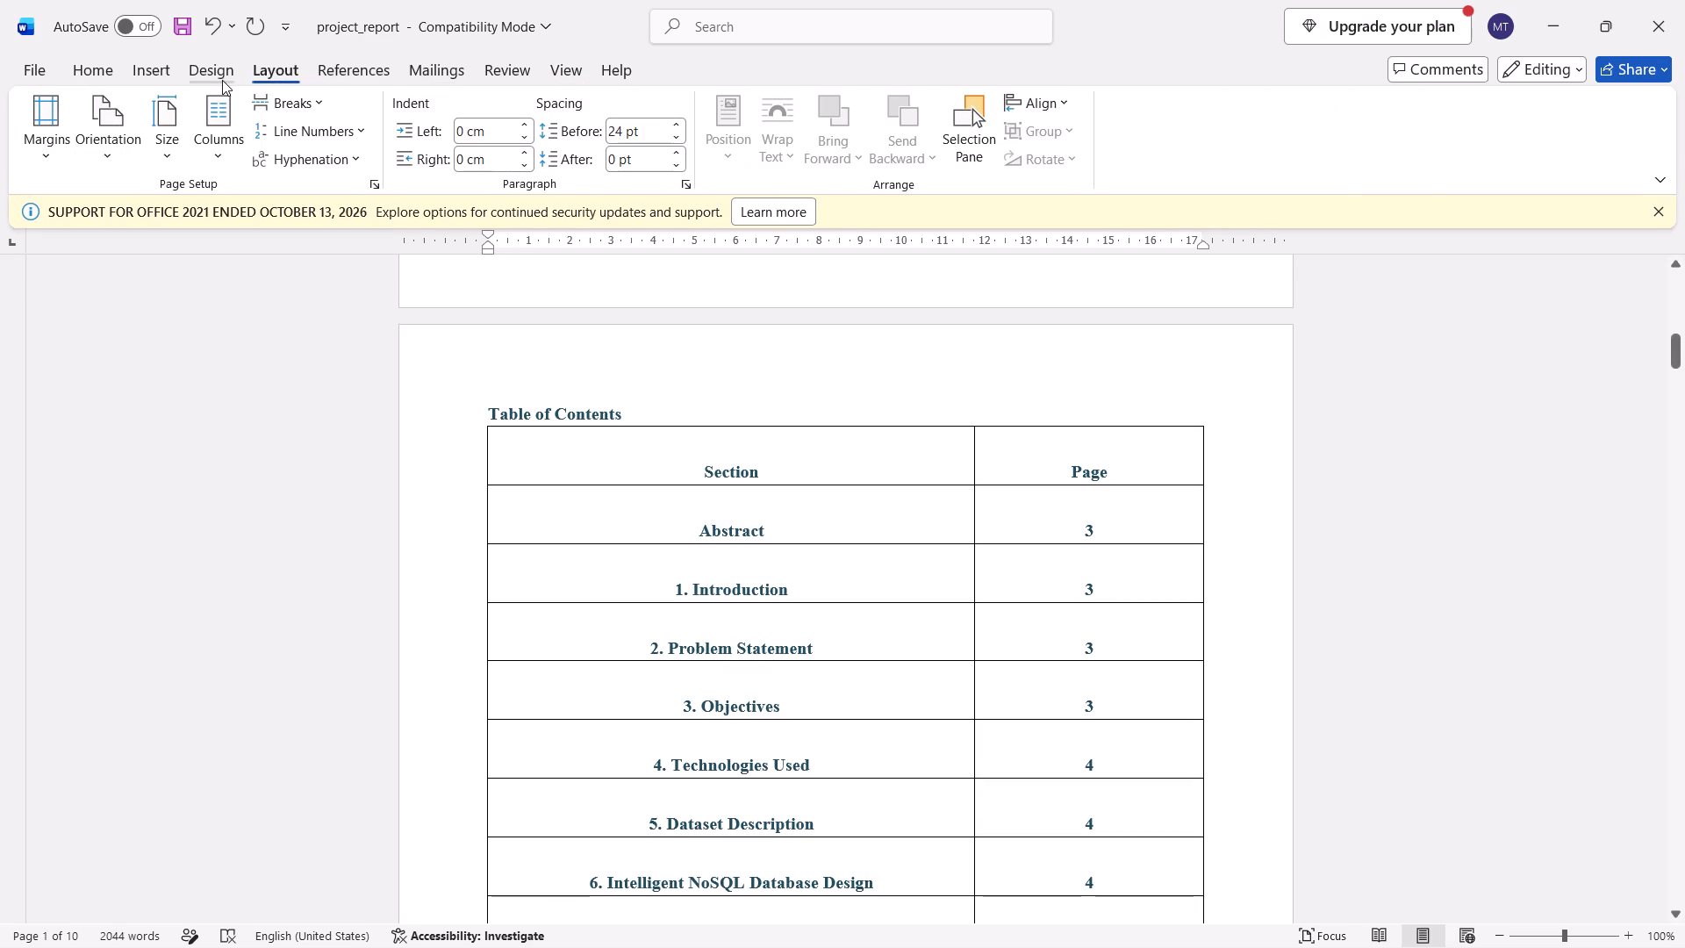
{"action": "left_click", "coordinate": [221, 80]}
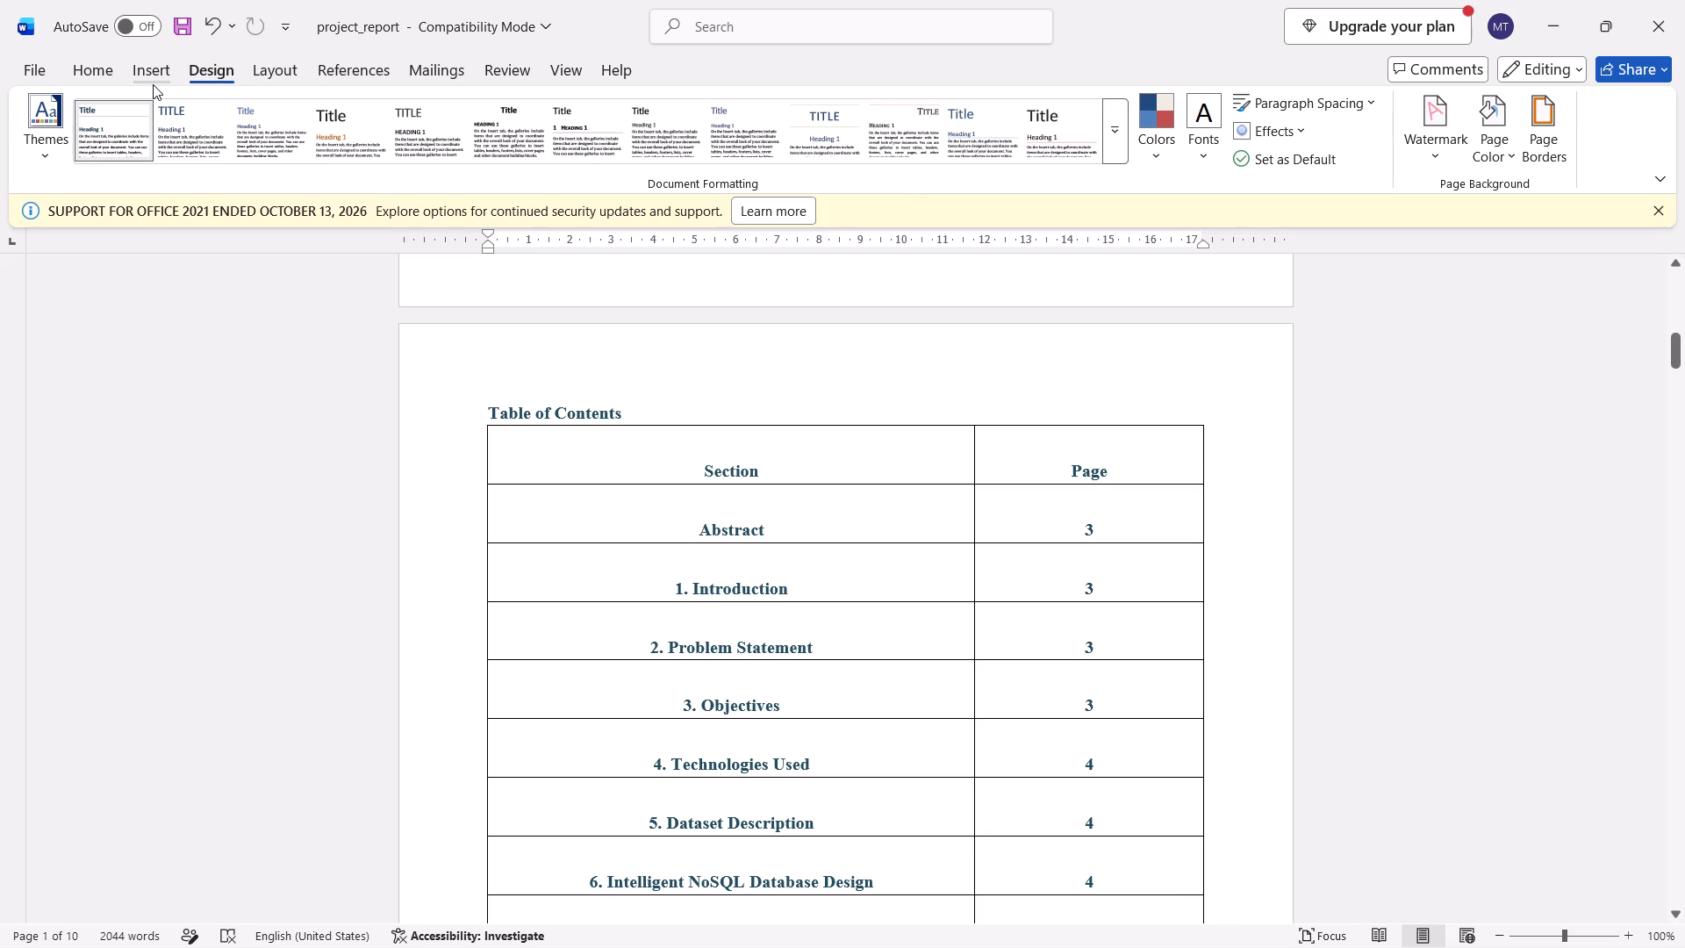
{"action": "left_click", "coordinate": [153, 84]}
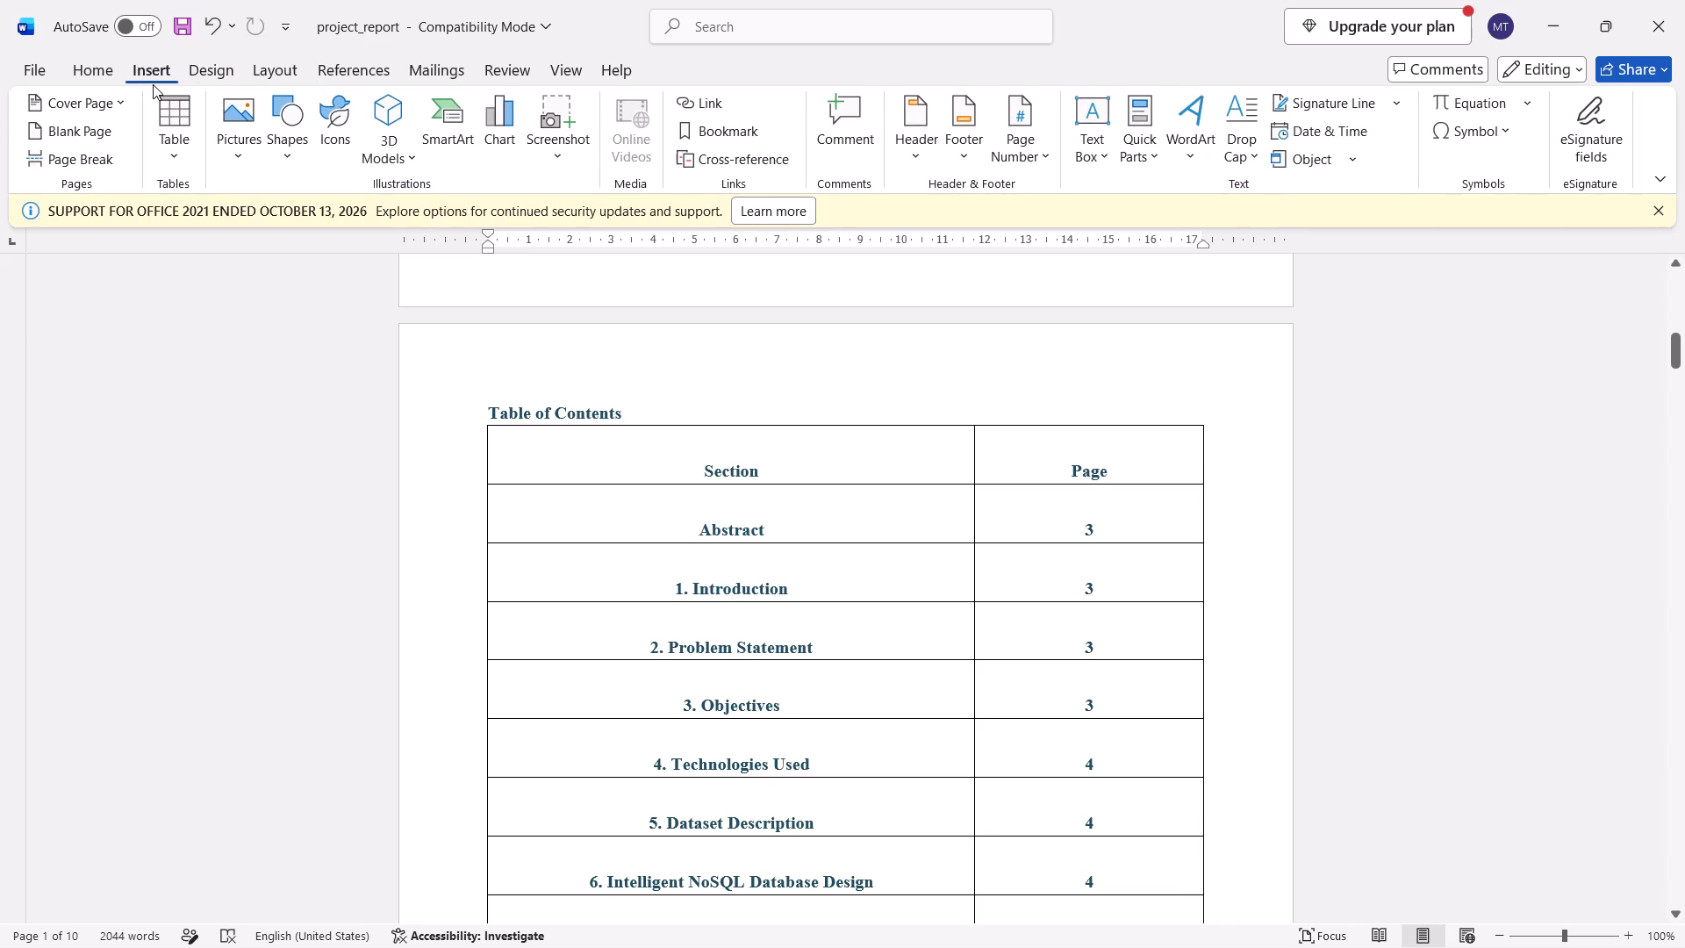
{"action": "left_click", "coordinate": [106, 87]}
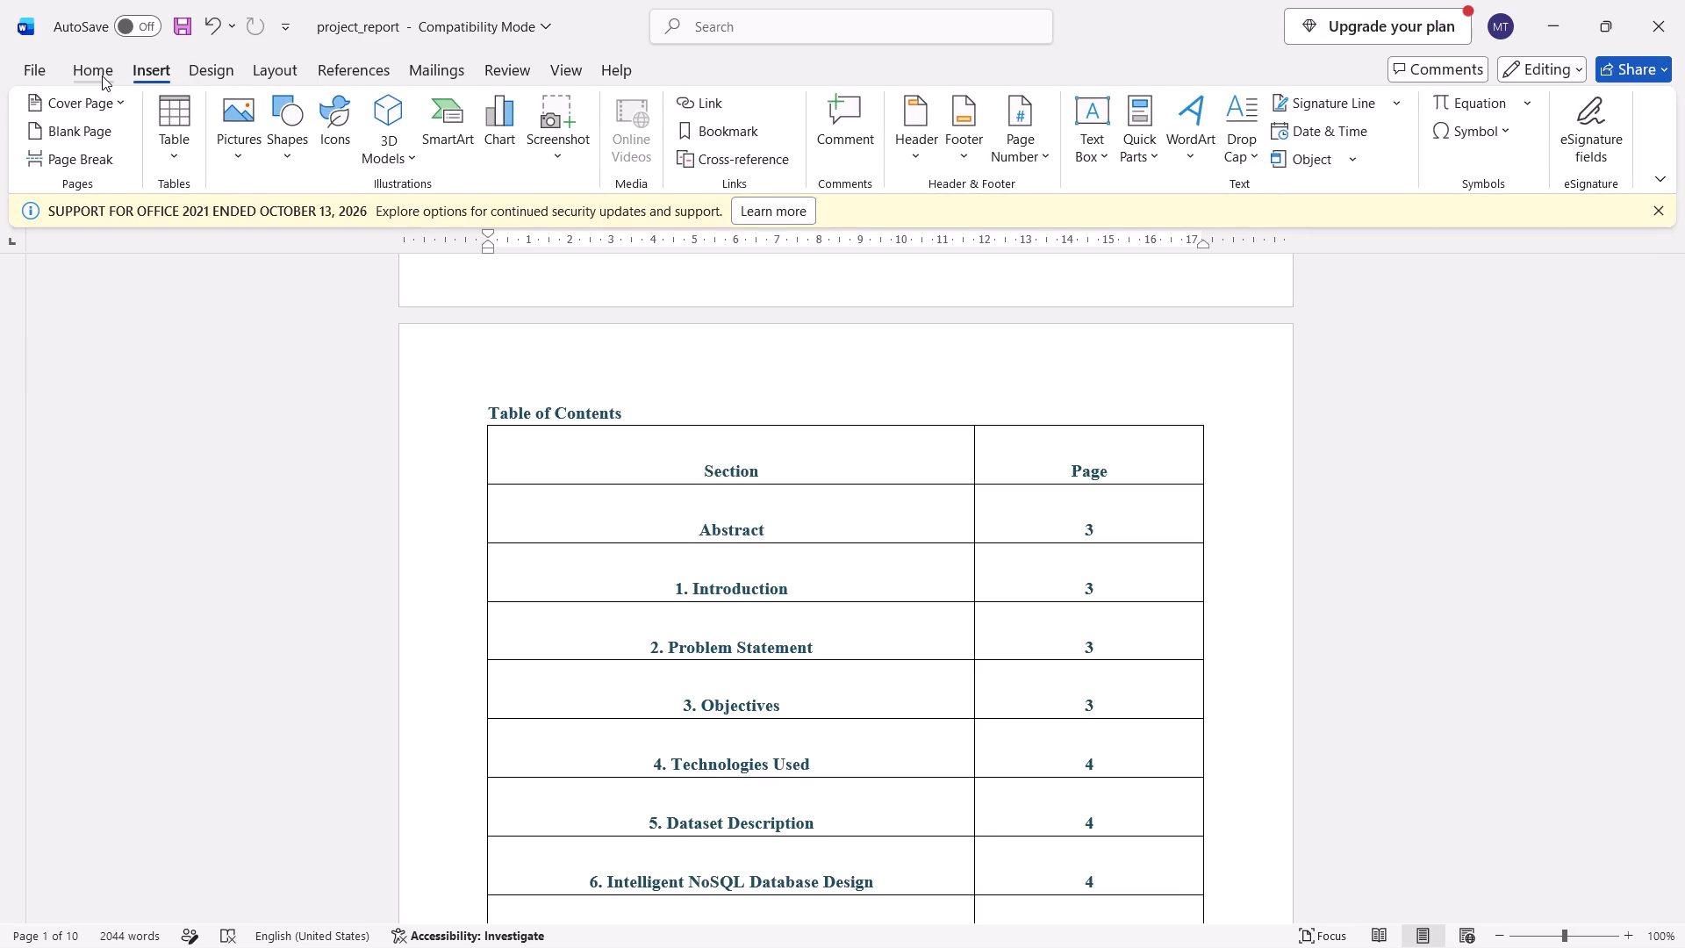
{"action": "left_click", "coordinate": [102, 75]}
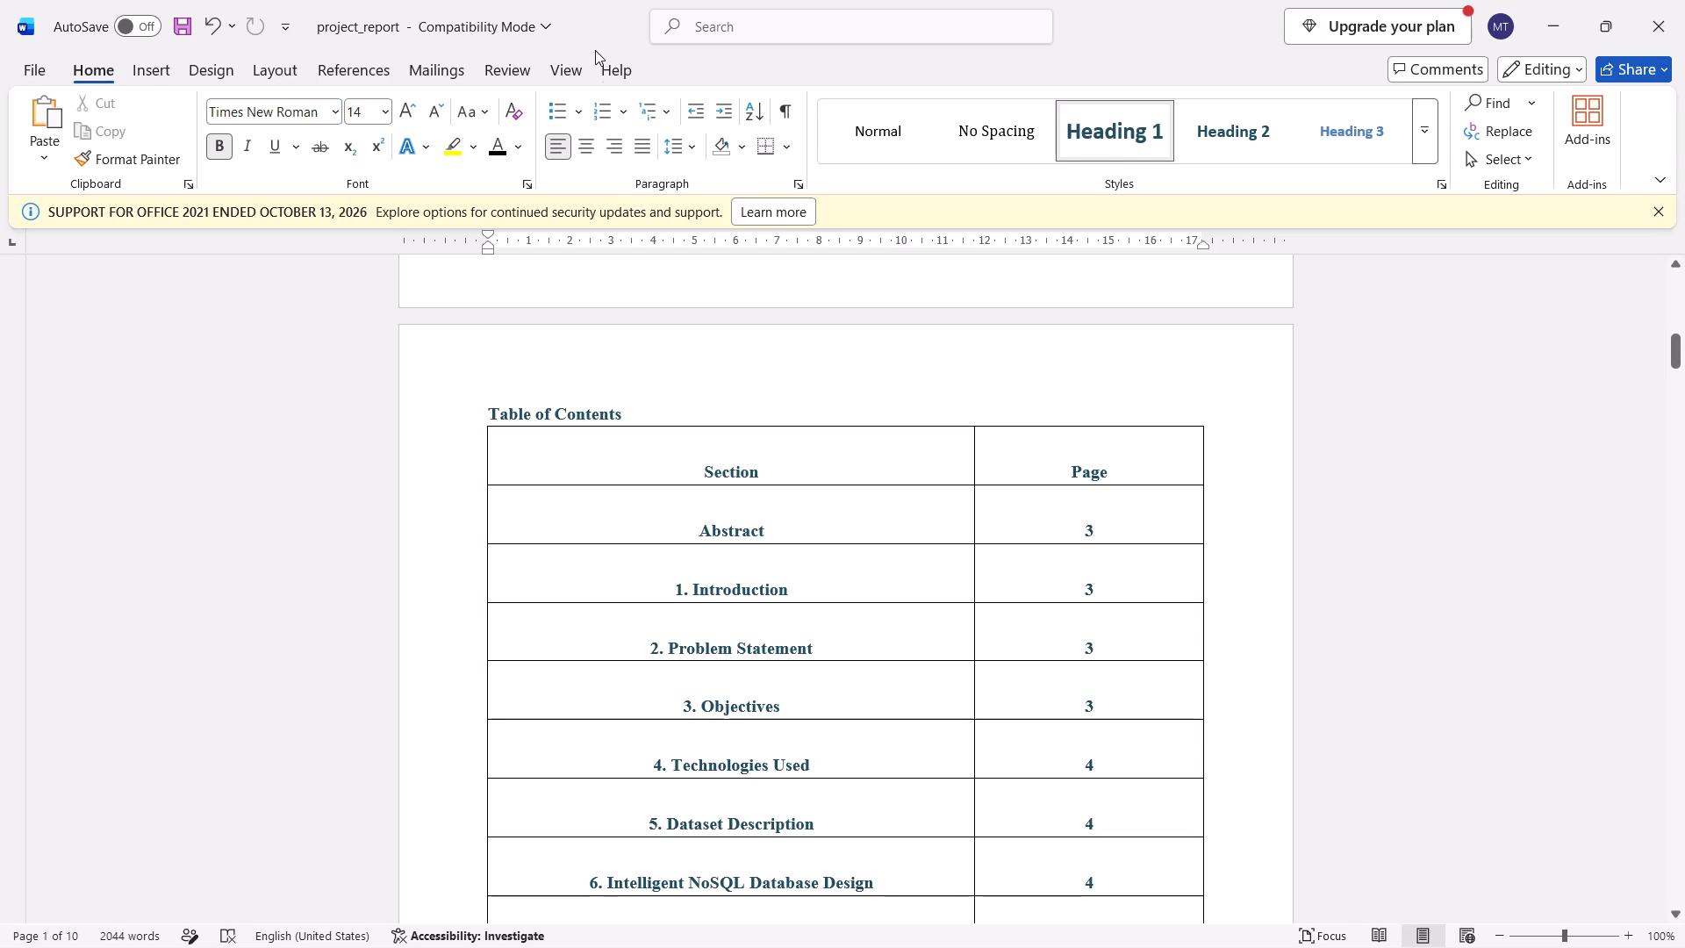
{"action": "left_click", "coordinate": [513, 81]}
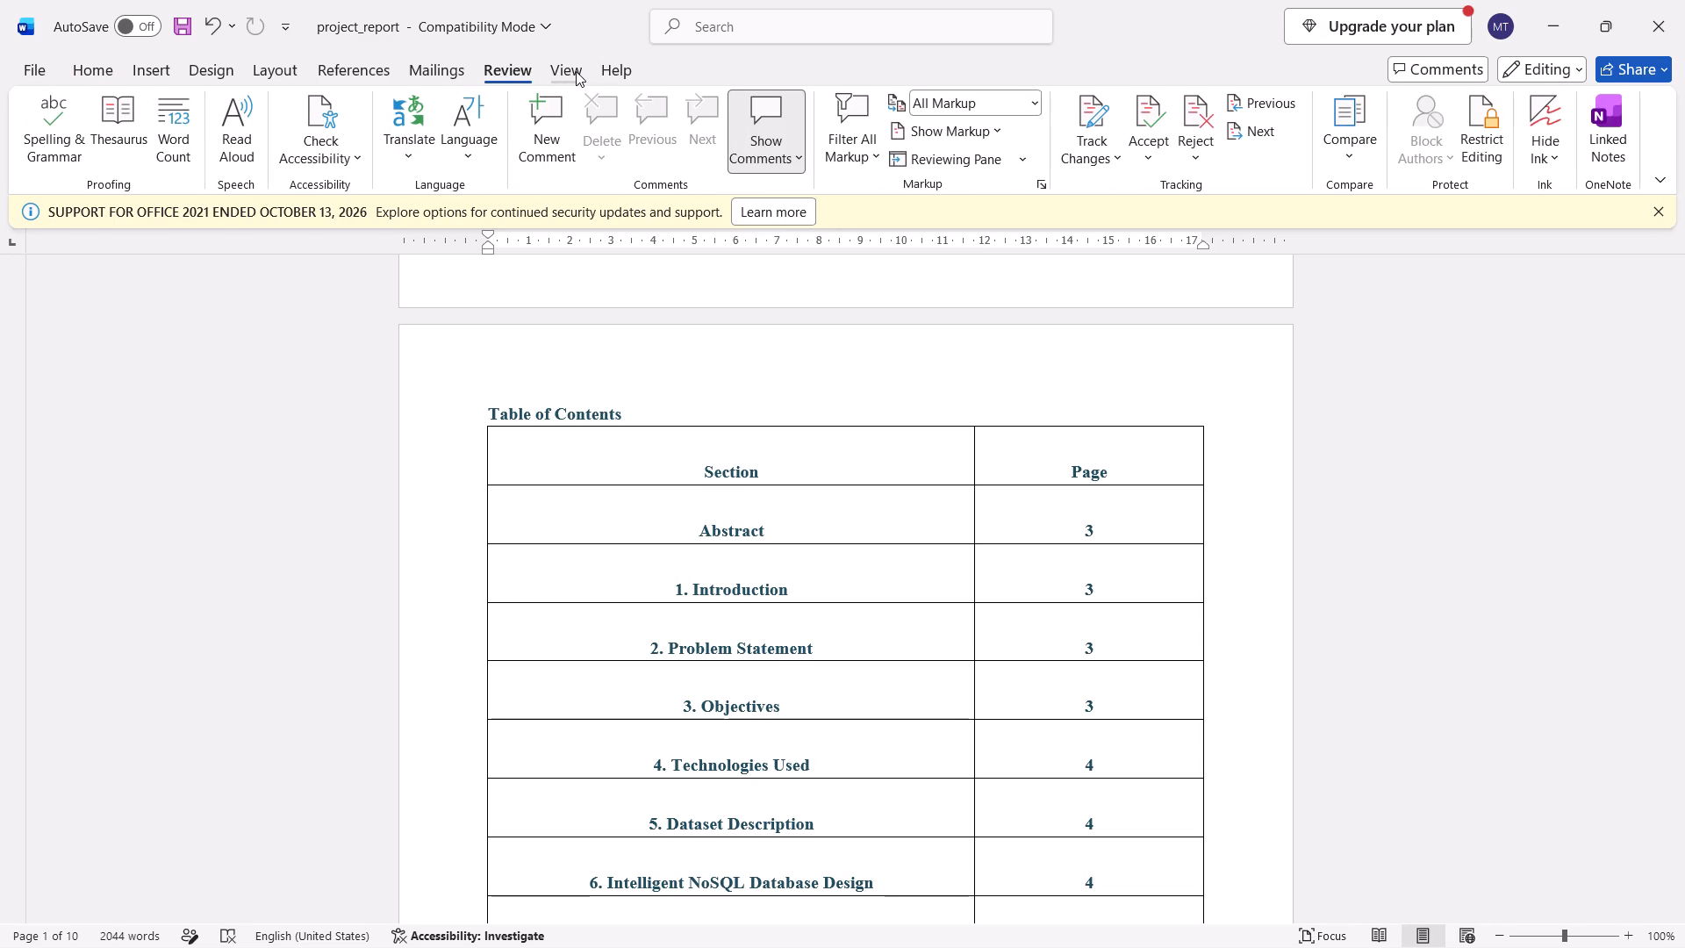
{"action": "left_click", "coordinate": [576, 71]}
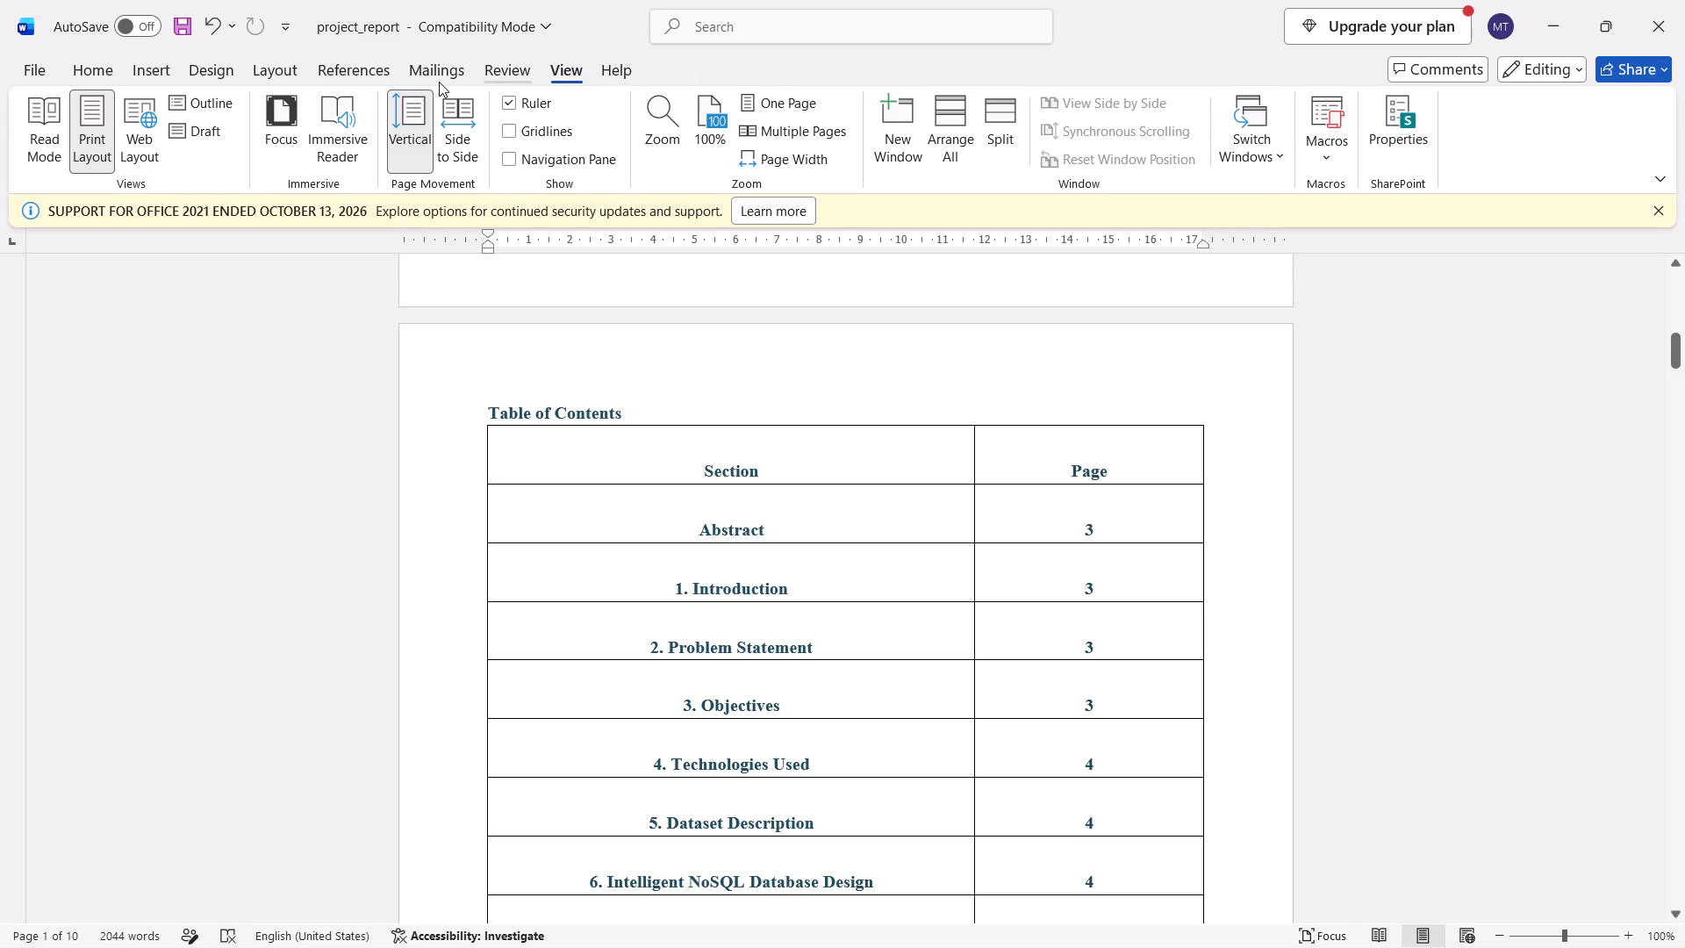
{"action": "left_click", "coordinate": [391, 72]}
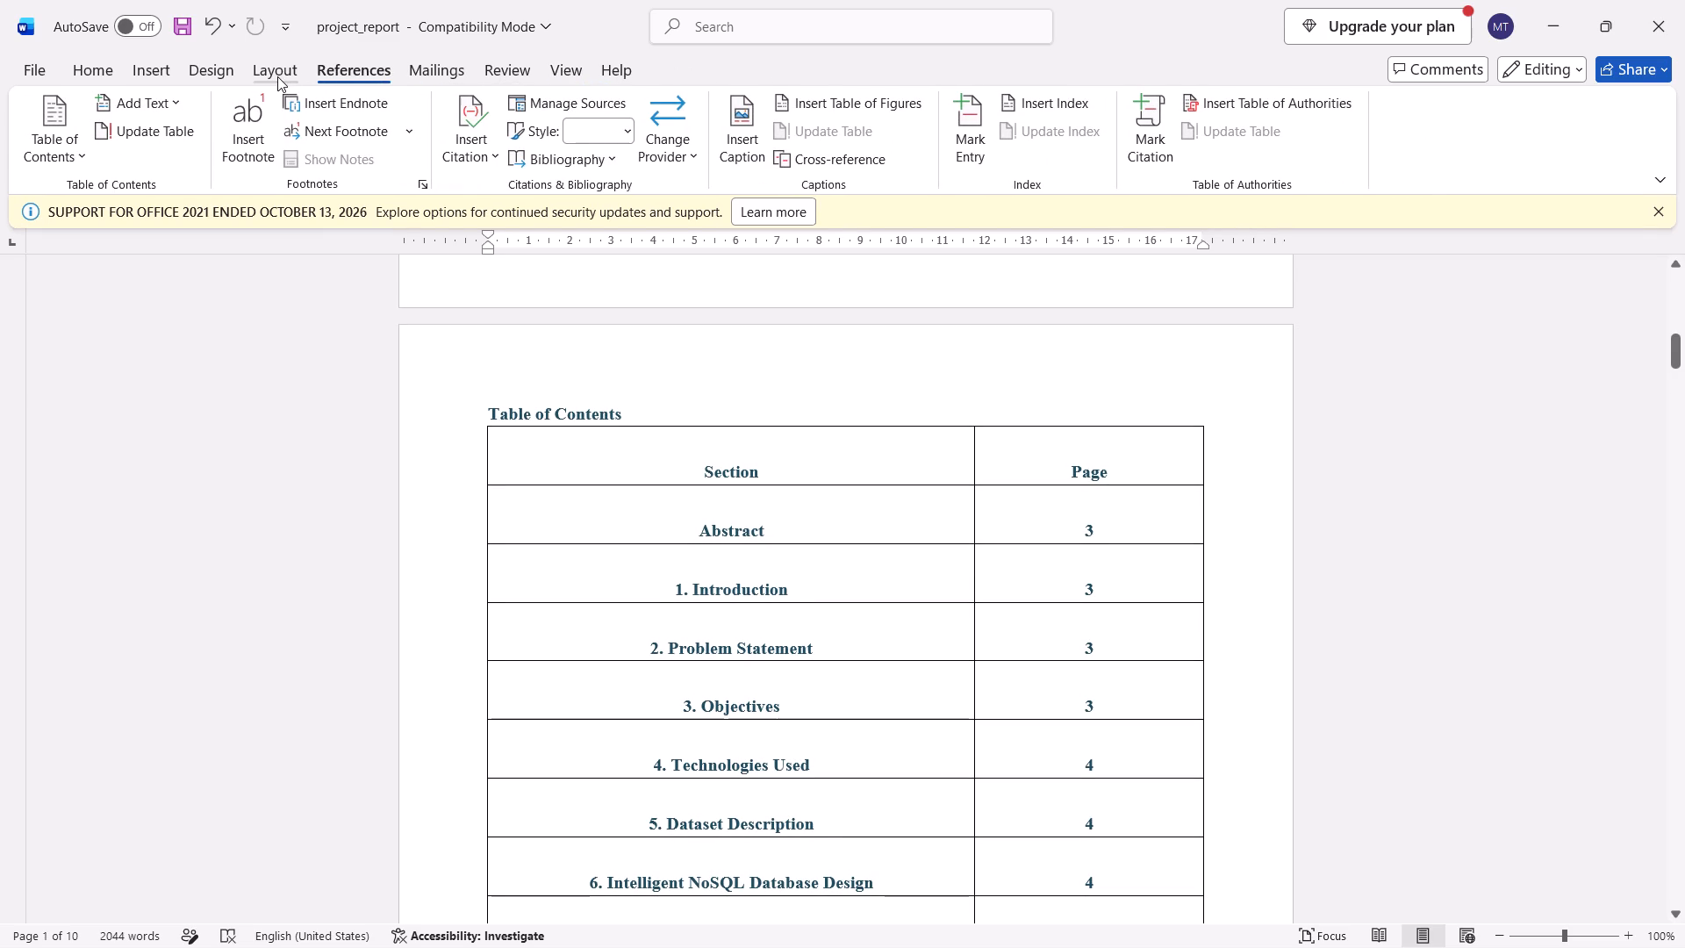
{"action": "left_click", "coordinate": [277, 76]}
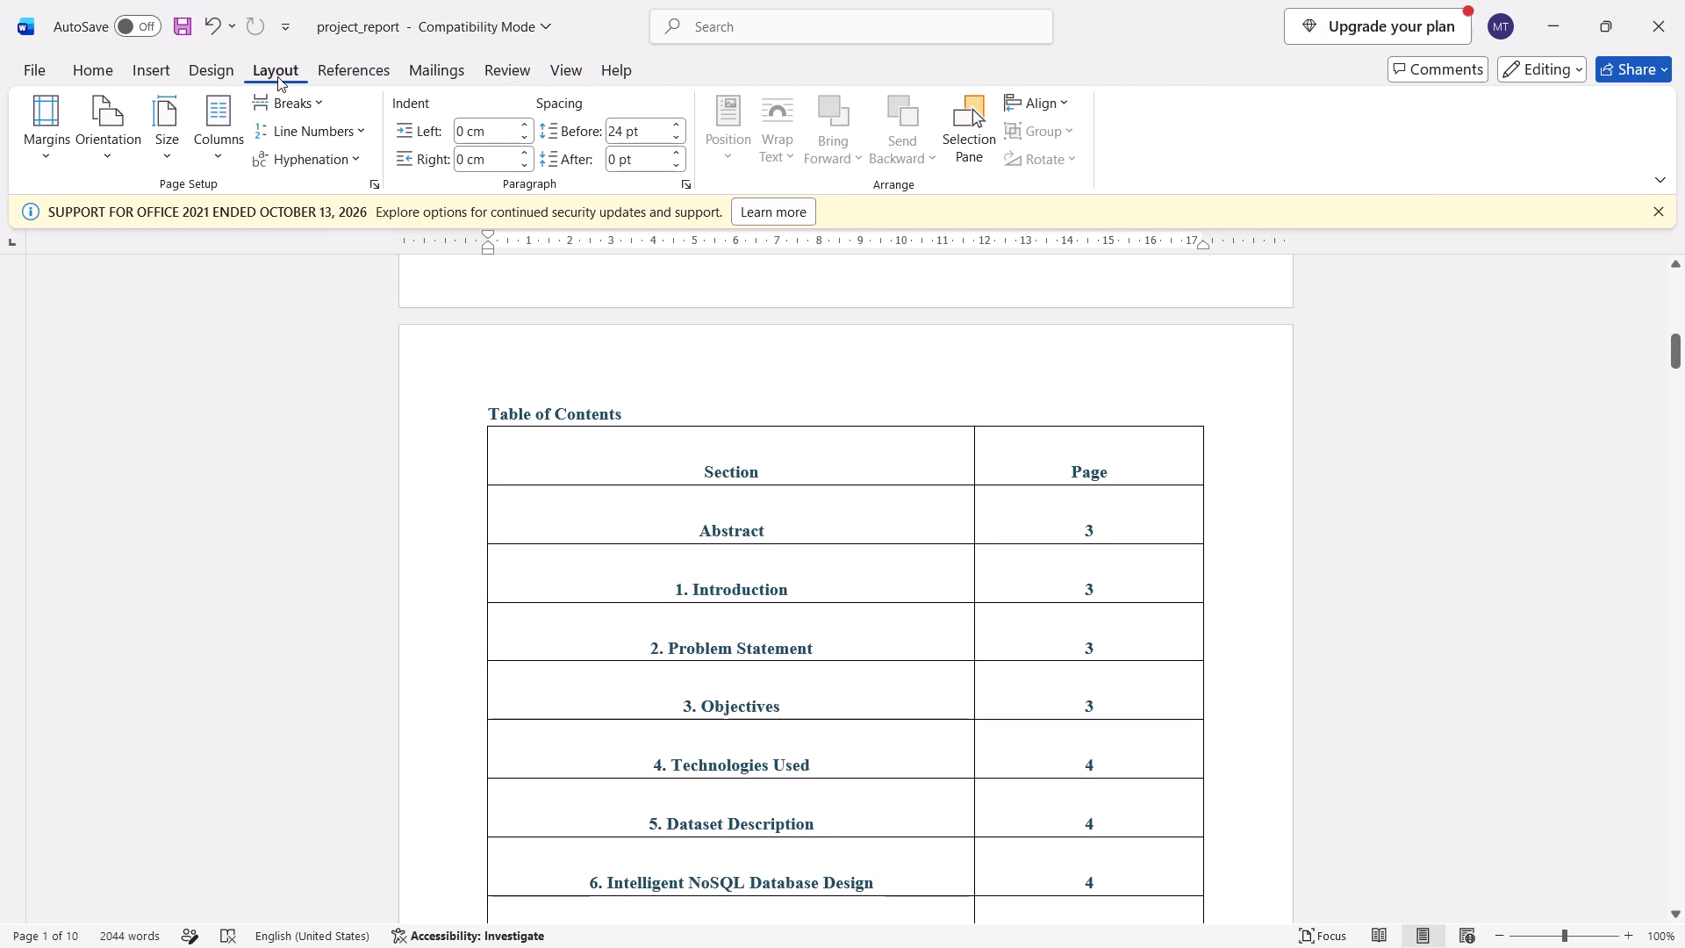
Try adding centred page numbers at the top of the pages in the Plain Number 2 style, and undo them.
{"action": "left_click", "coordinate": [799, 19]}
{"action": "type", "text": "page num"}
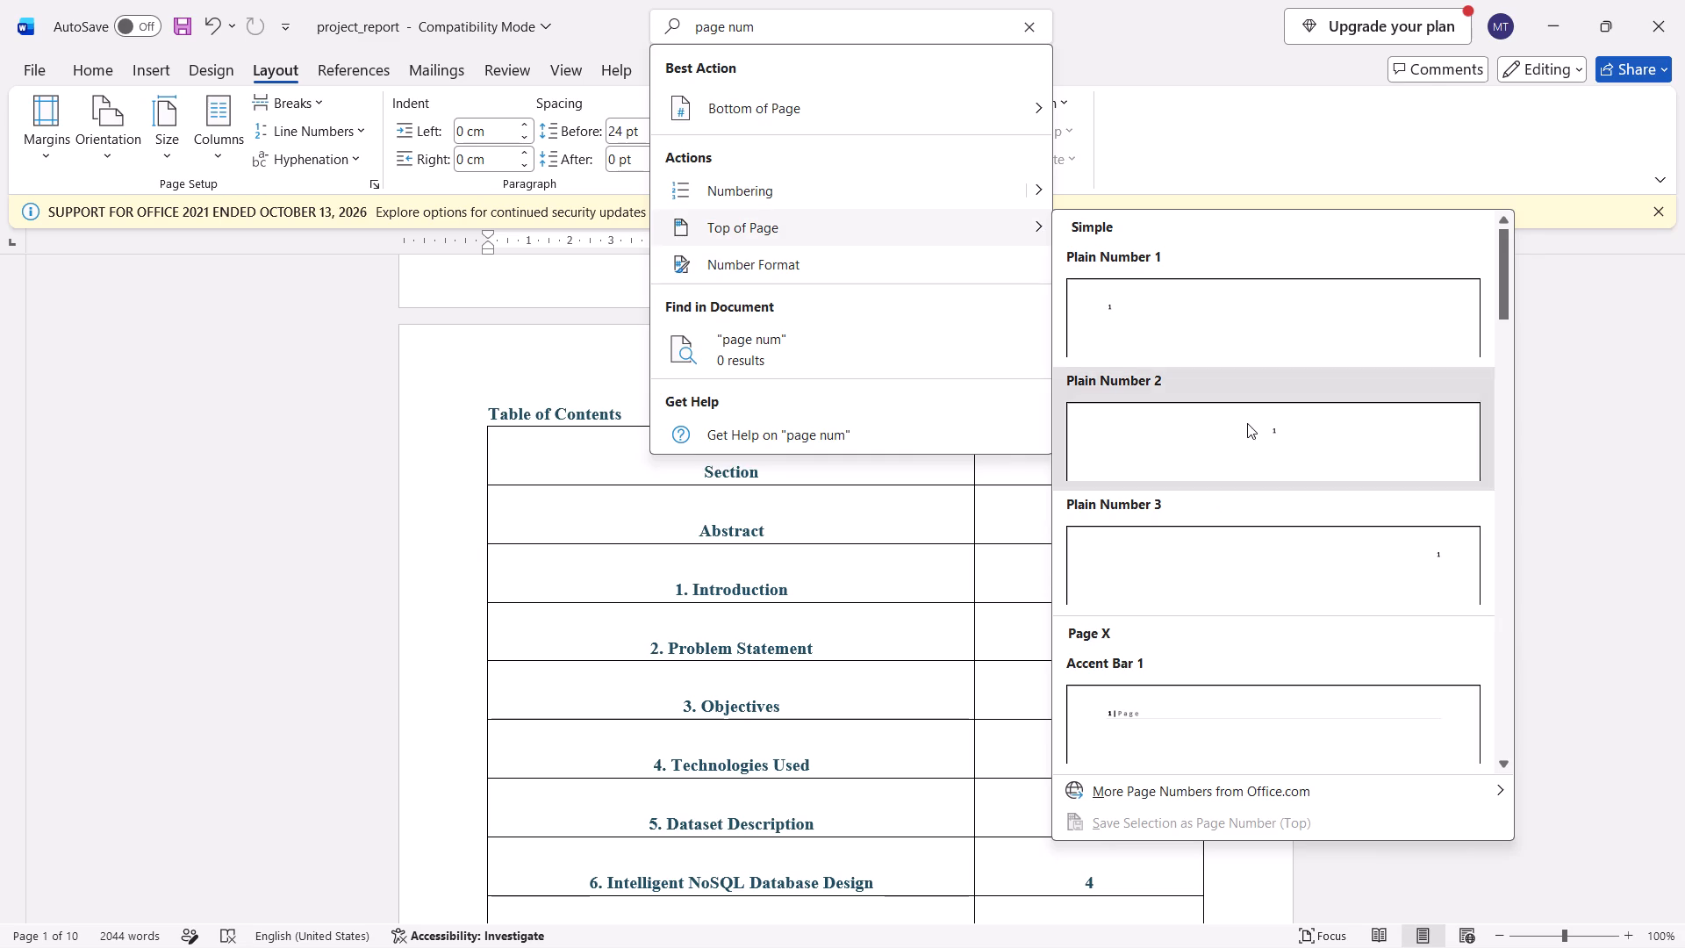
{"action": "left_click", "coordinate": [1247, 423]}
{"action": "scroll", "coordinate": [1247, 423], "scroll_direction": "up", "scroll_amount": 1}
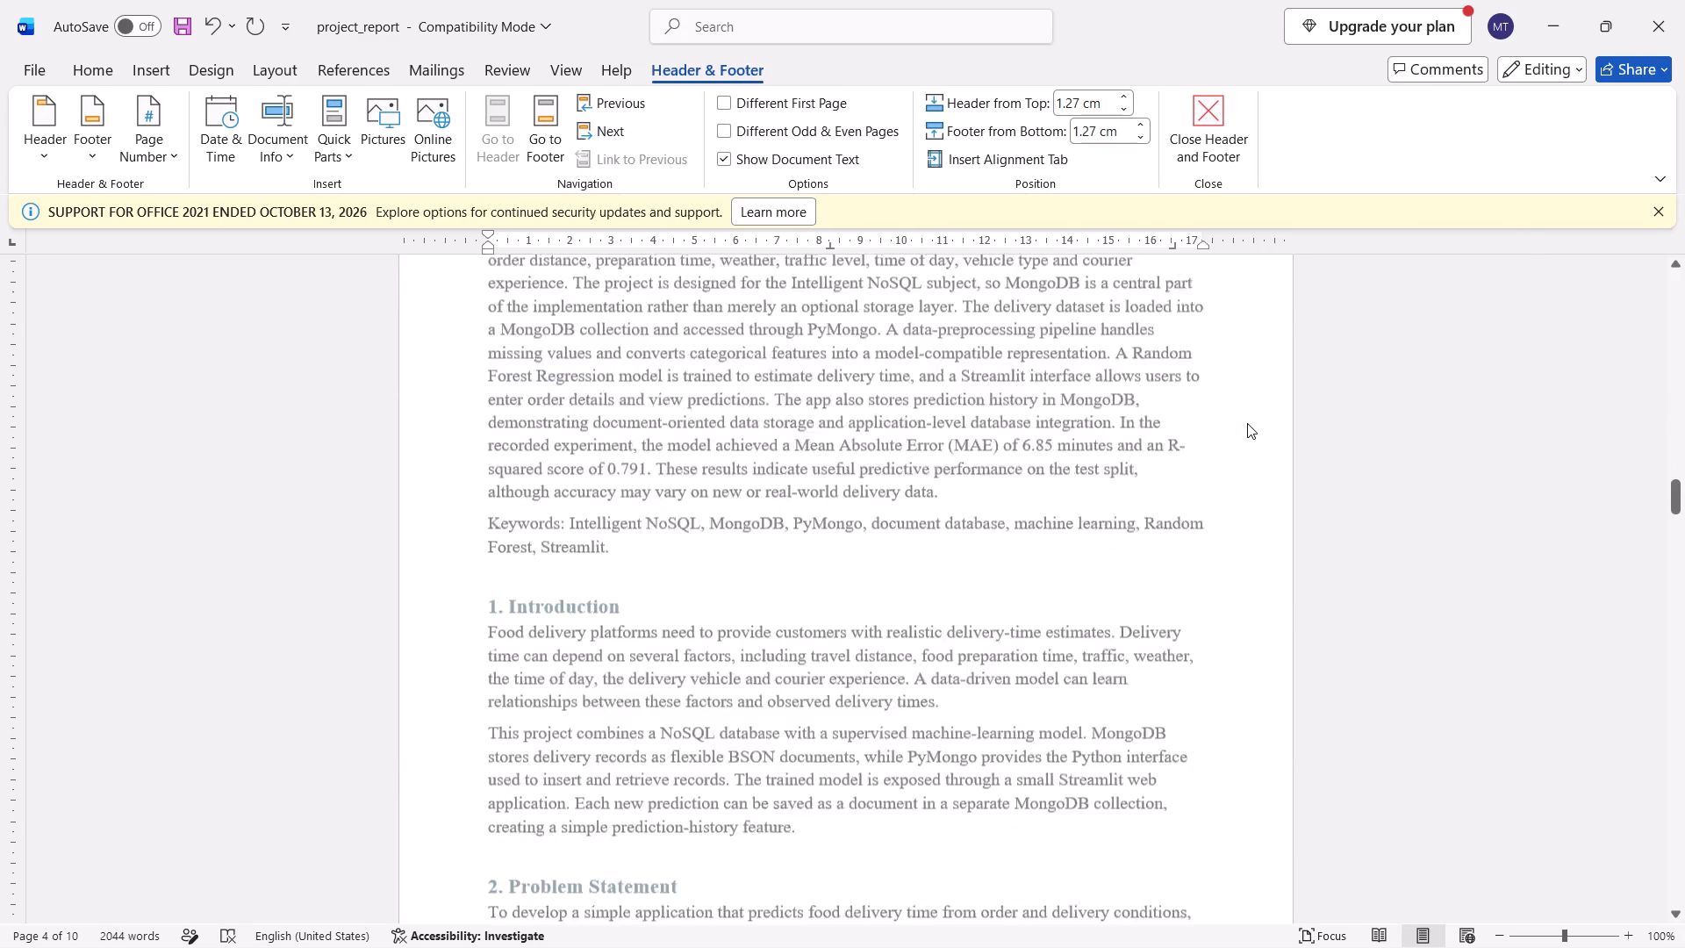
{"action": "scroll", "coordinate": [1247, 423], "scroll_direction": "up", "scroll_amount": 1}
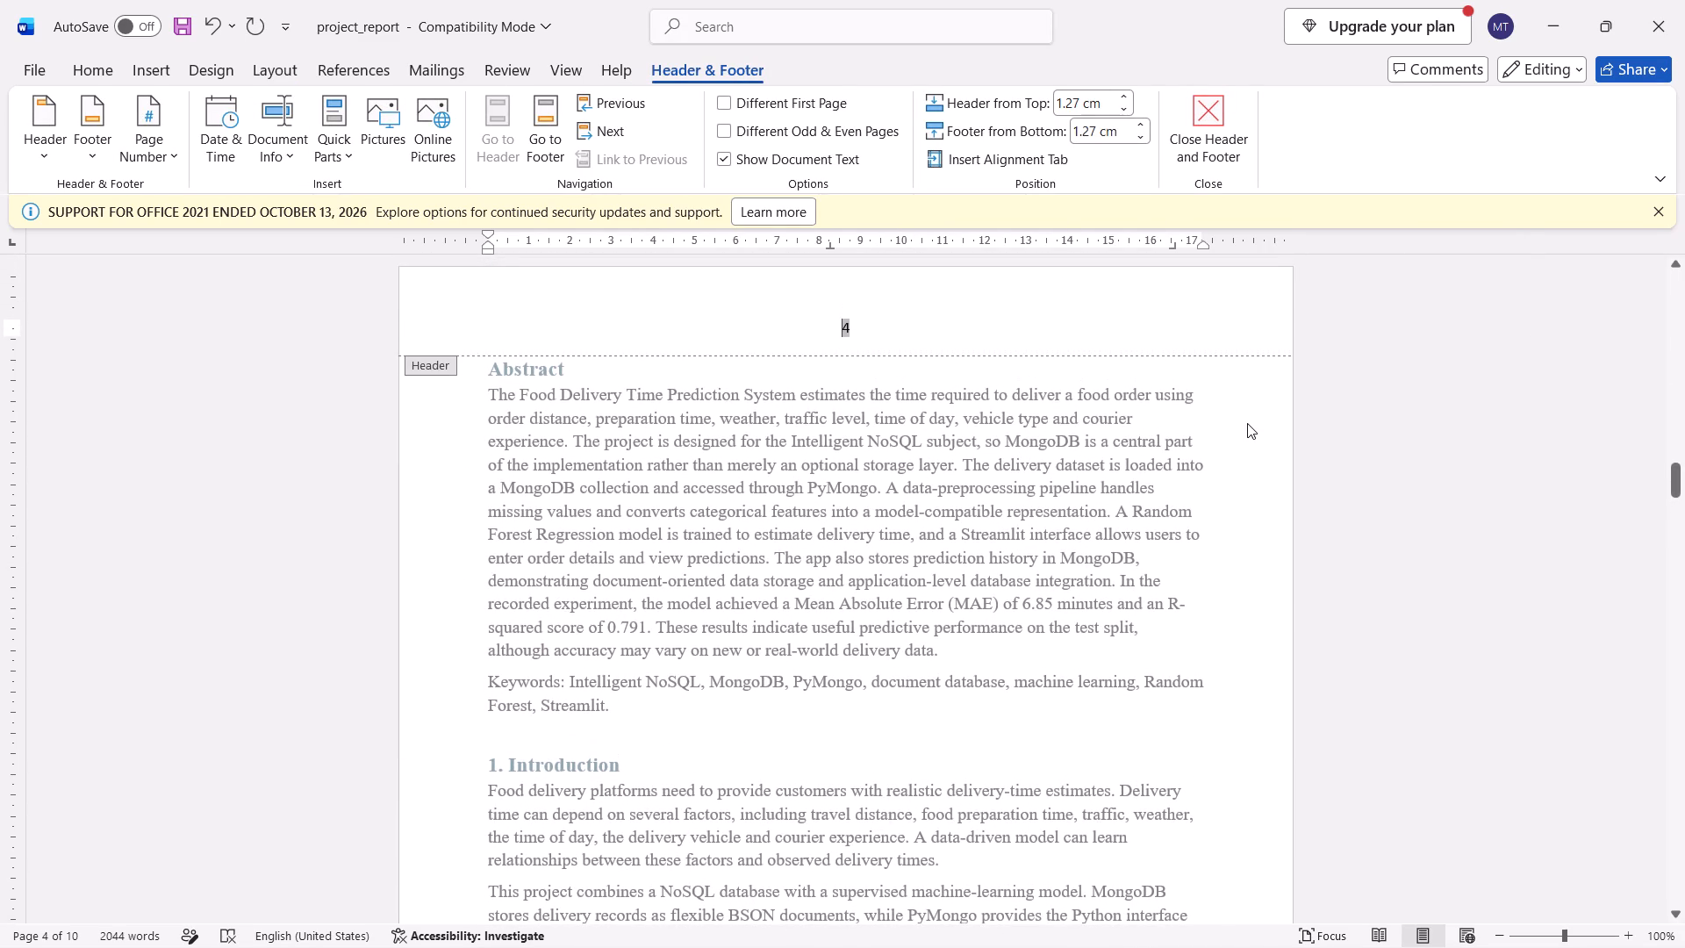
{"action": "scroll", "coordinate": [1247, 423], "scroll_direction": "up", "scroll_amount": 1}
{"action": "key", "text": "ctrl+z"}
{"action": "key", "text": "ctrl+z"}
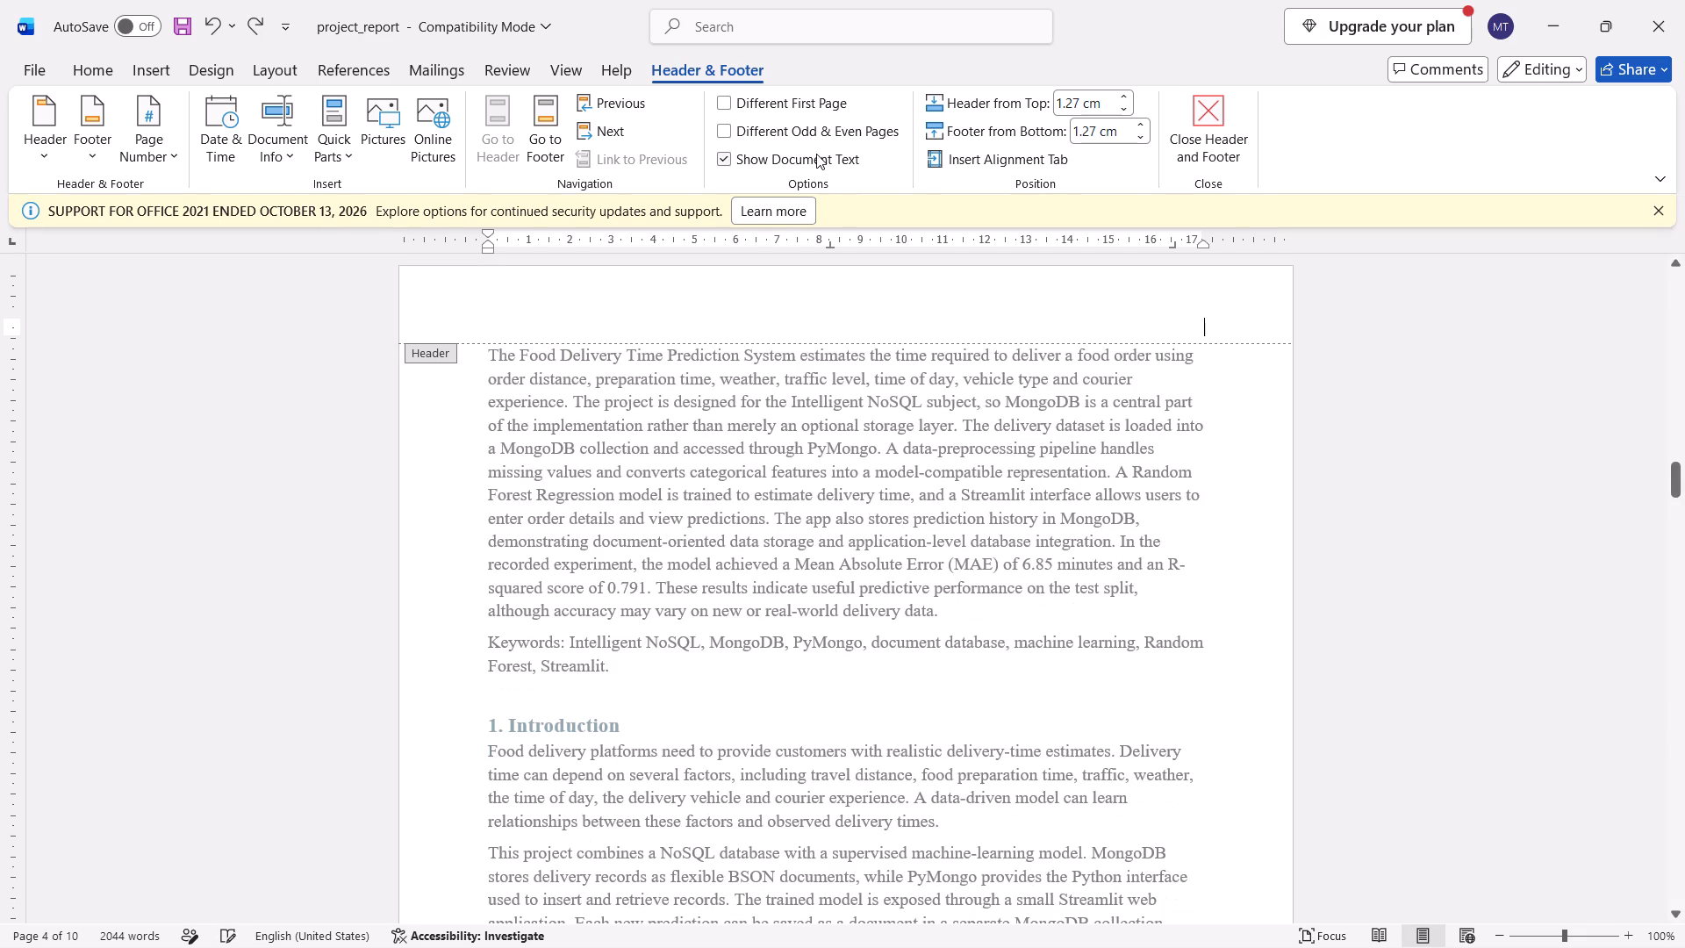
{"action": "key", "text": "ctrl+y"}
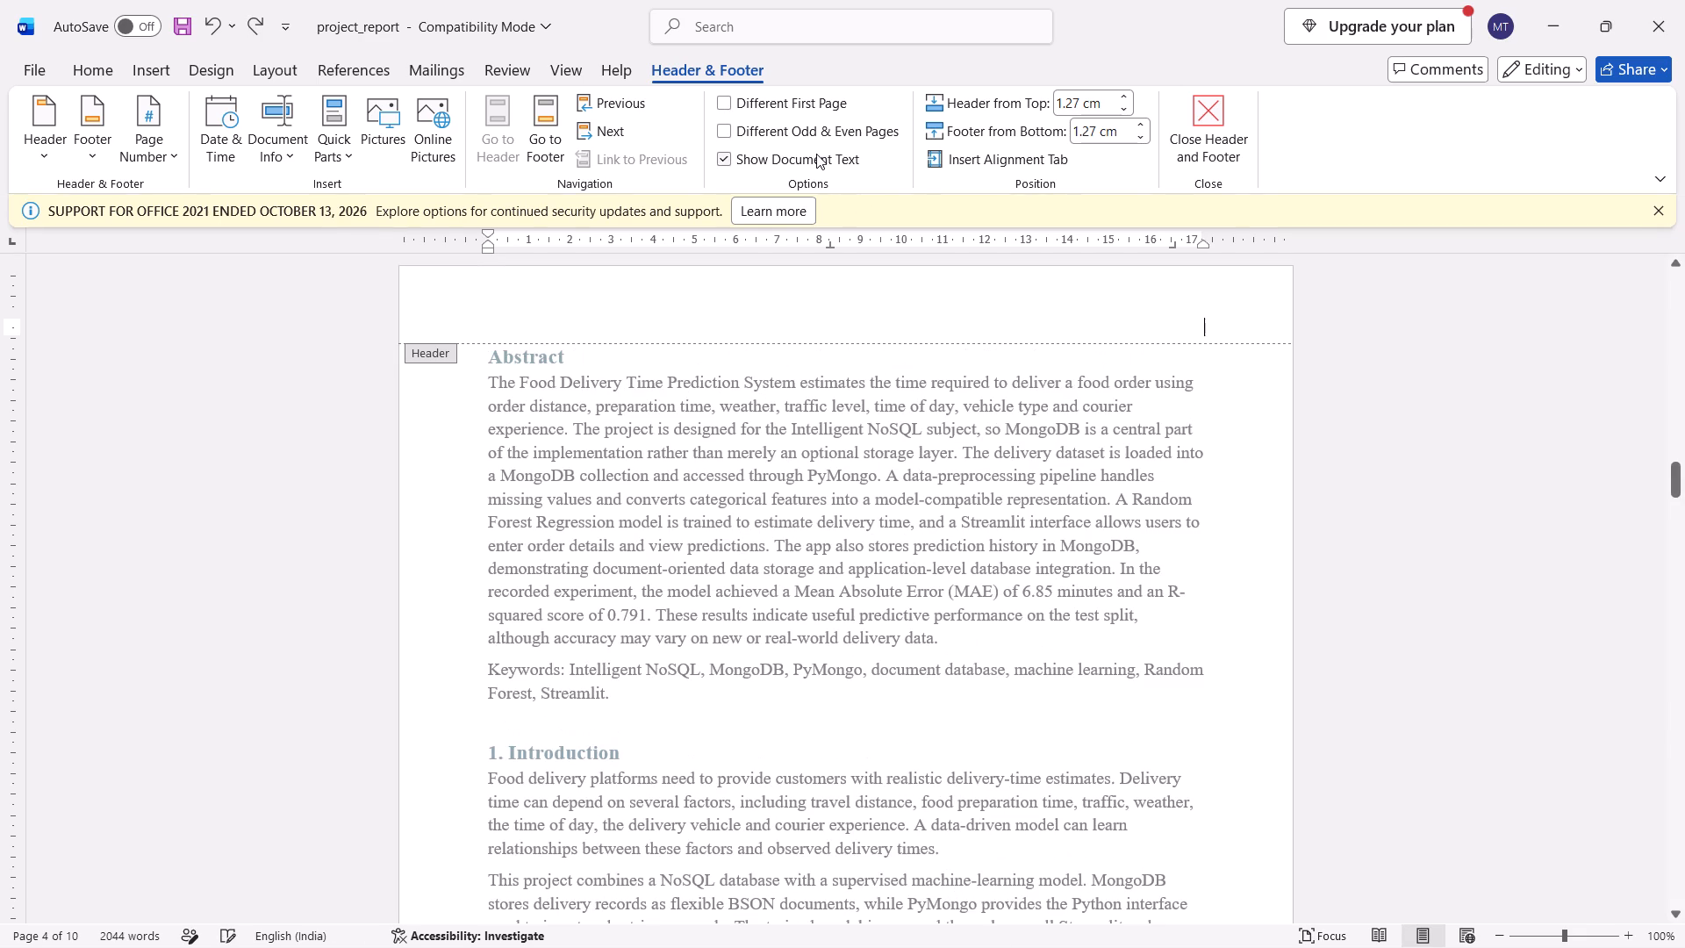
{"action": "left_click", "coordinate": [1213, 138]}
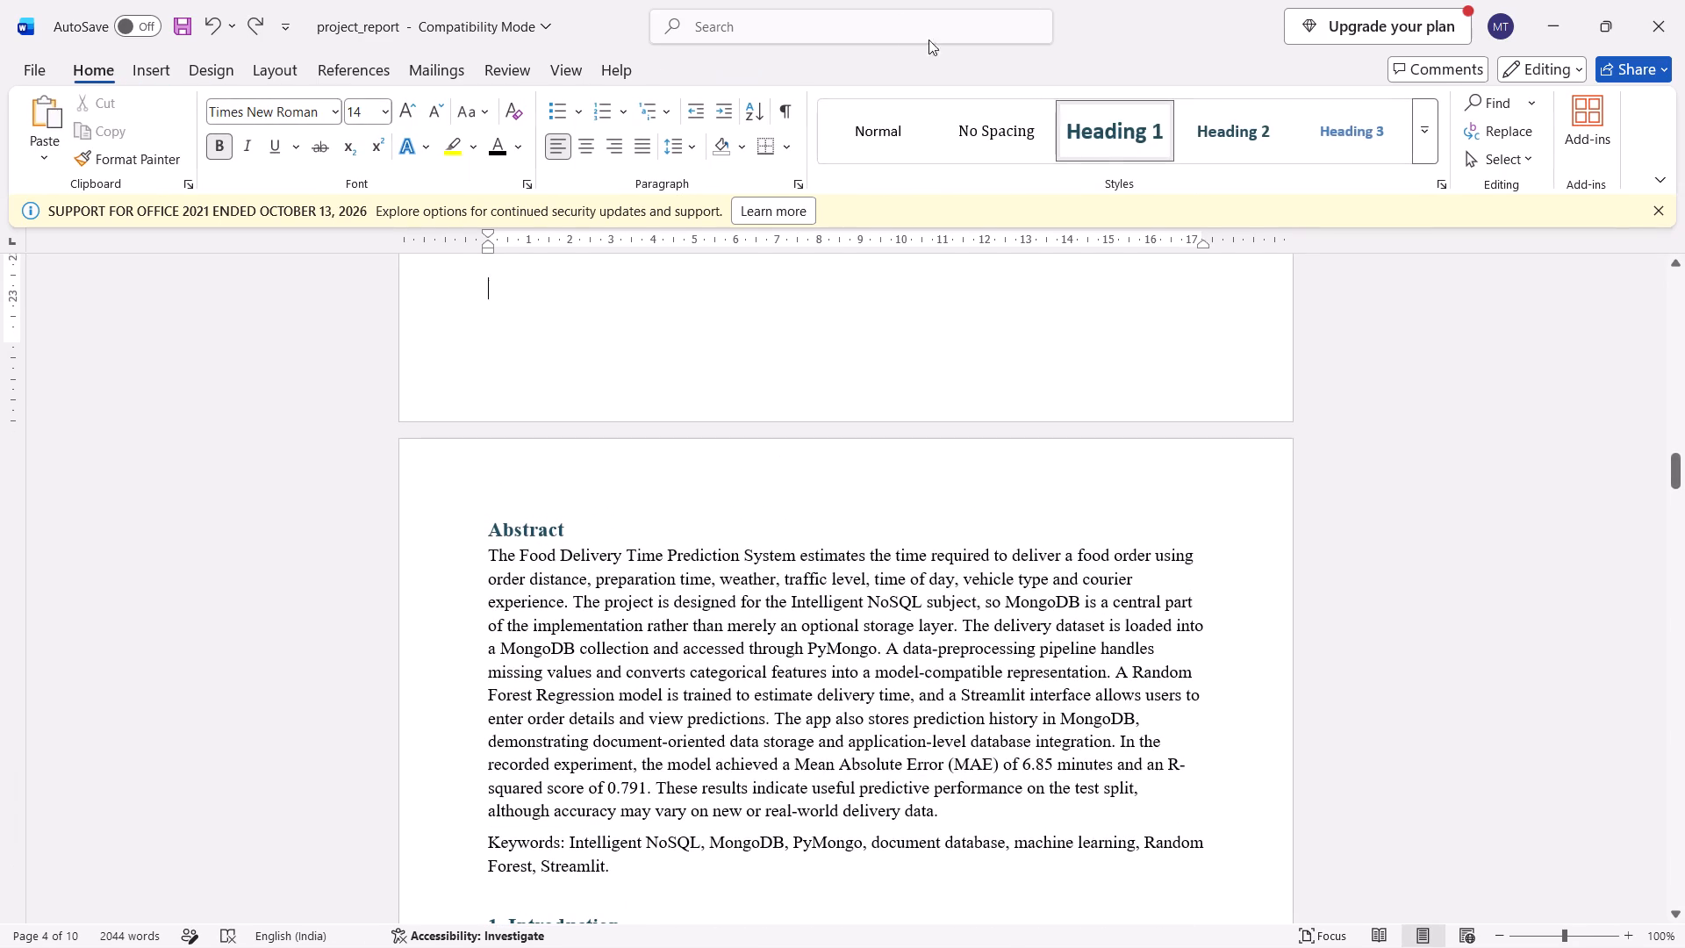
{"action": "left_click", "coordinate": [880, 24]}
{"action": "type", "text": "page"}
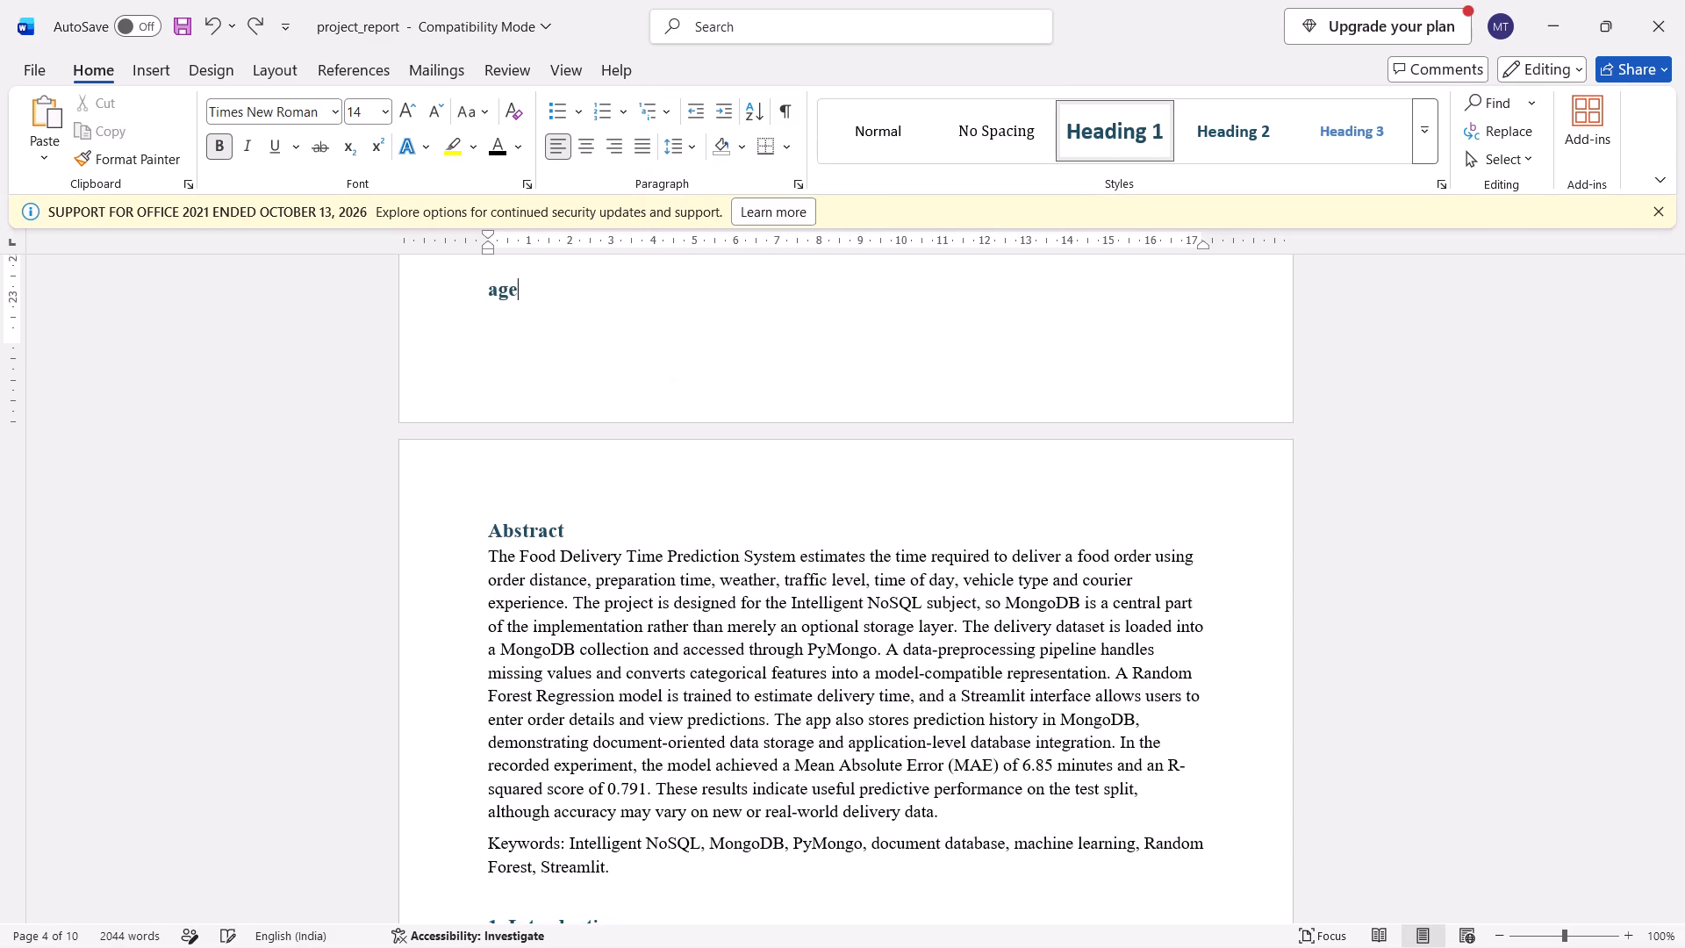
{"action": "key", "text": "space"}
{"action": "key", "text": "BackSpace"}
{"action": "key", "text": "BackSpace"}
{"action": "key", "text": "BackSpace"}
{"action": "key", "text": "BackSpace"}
Insert centred page numbers at the bottom of the report's pages in the Plain Number 2 style.
{"action": "left_click", "coordinate": [831, 23]}
{"action": "key", "text": "p"}
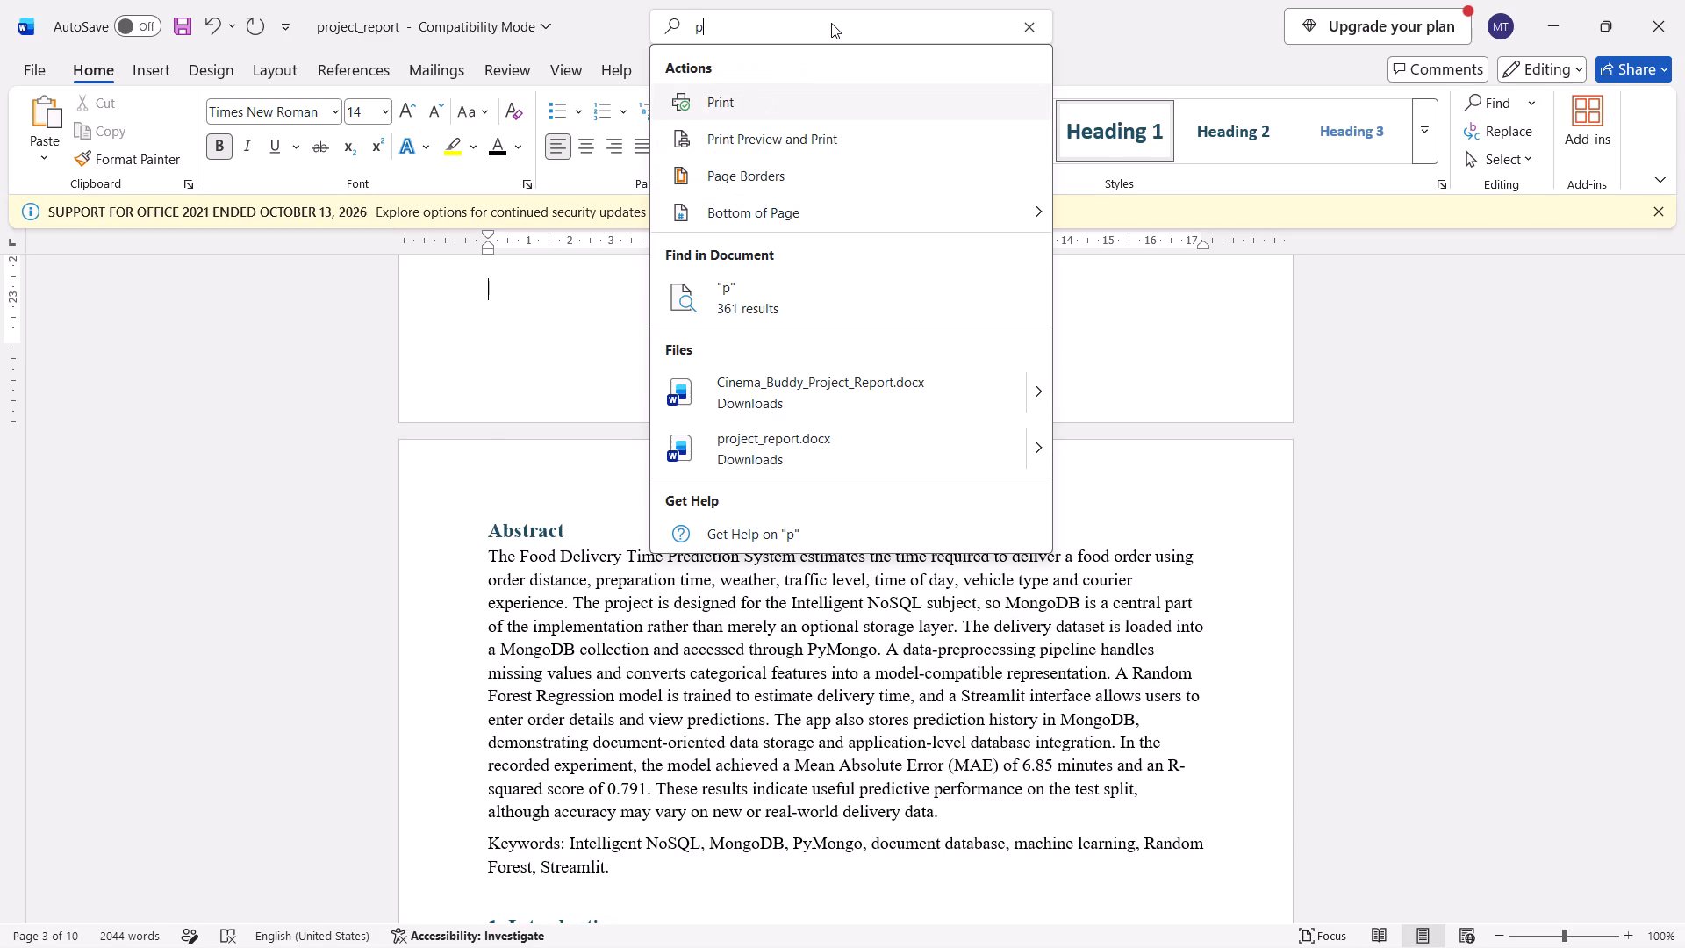
{"action": "type", "text": "age"}
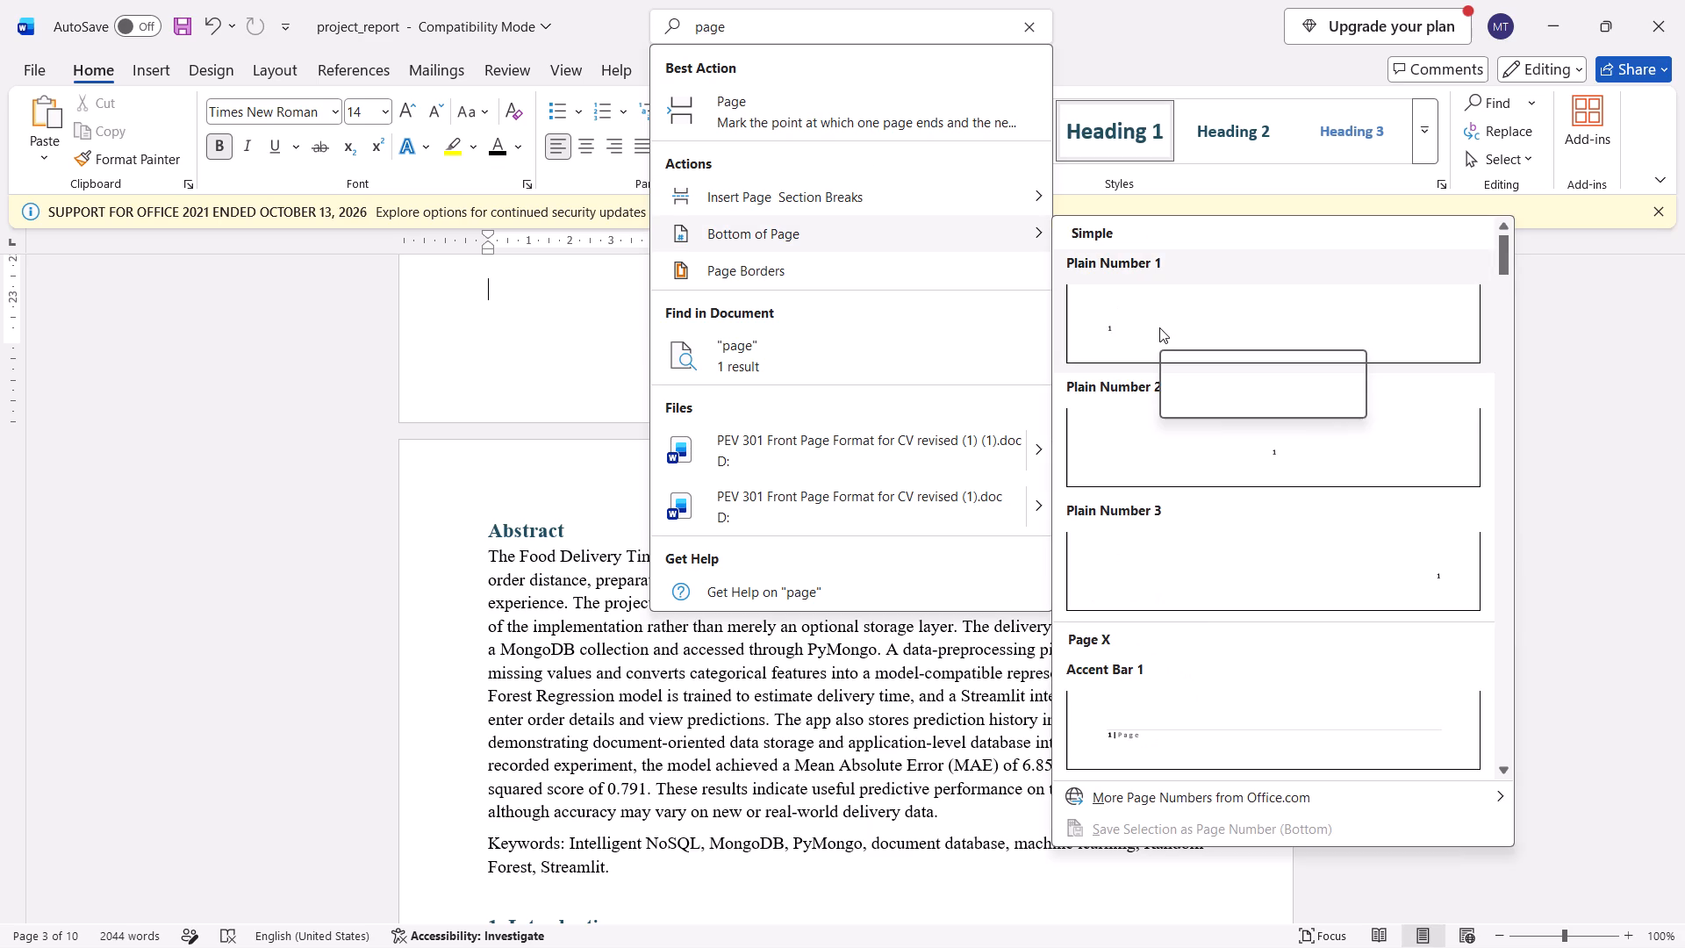
{"action": "left_click", "coordinate": [1311, 475]}
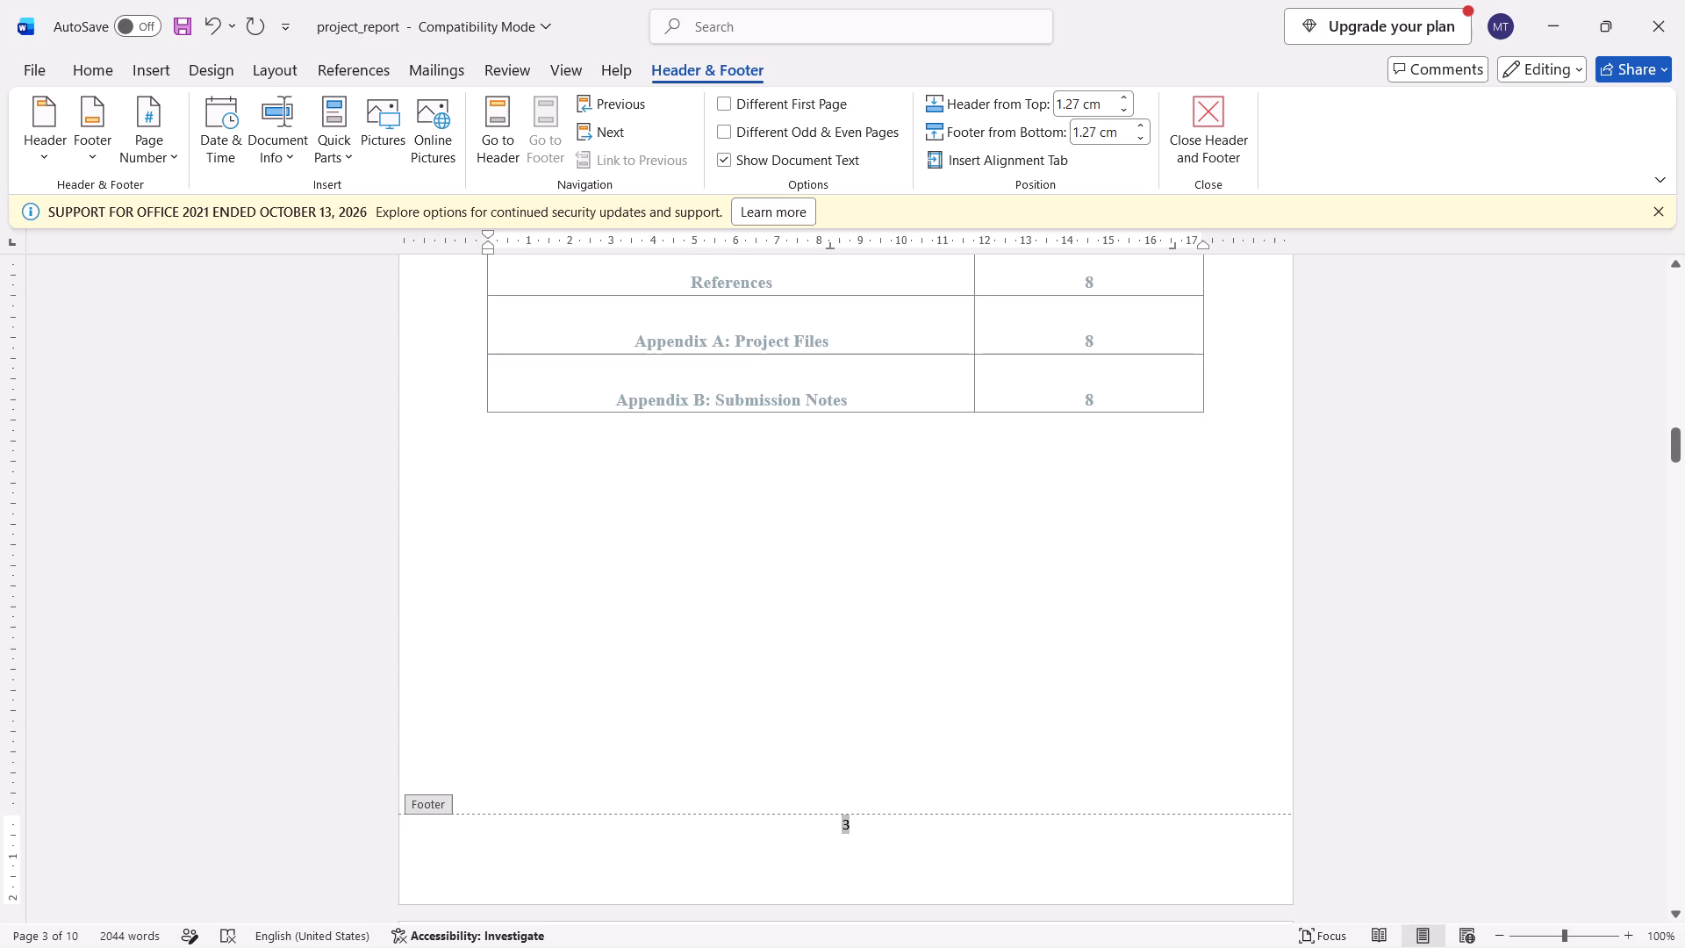
{"action": "scroll", "coordinate": [1311, 475], "scroll_direction": "down", "scroll_amount": 7}
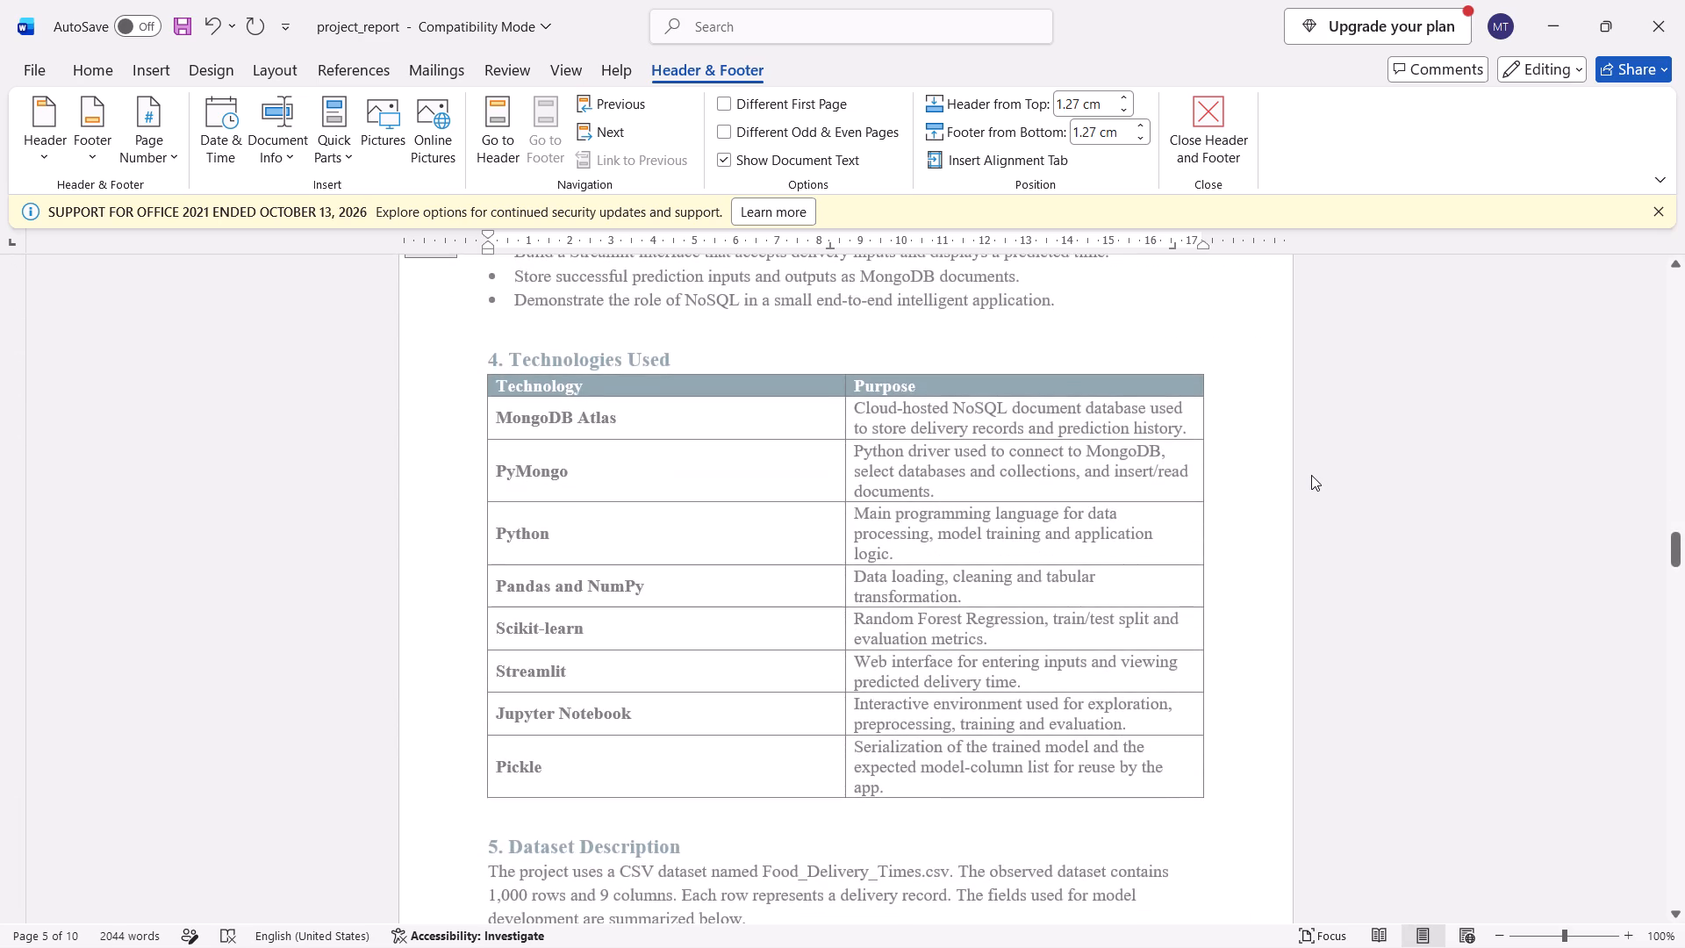
{"action": "scroll", "coordinate": [1311, 475], "scroll_direction": "up", "scroll_amount": 8}
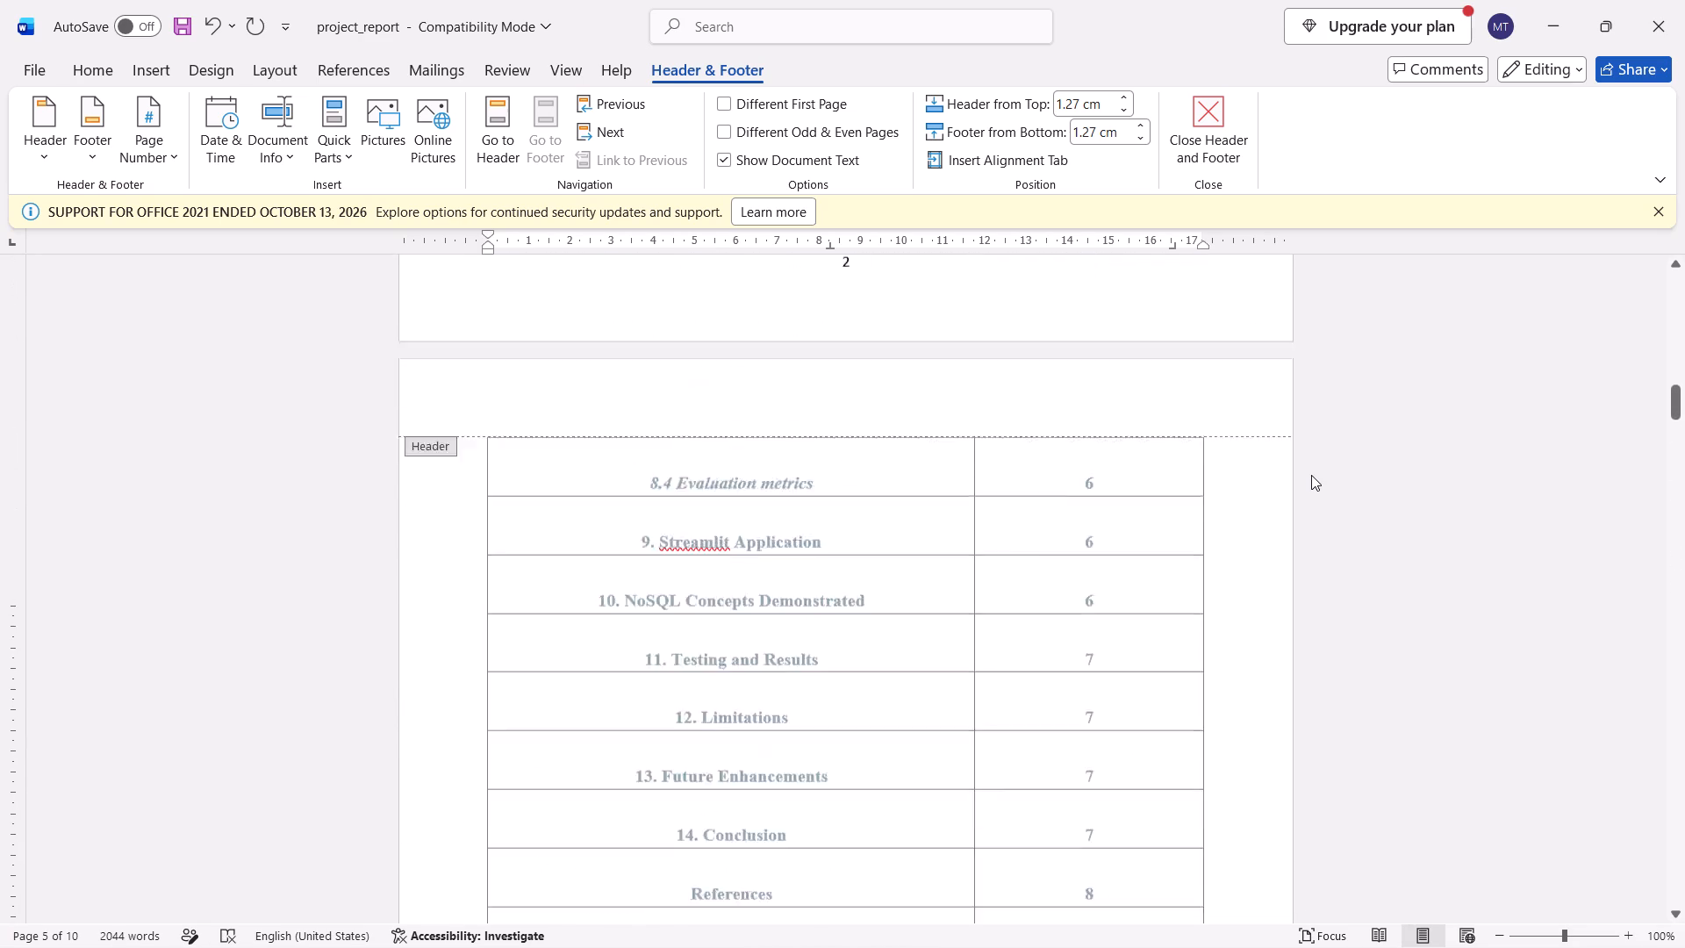
{"action": "scroll", "coordinate": [1311, 475], "scroll_direction": "up", "scroll_amount": 7}
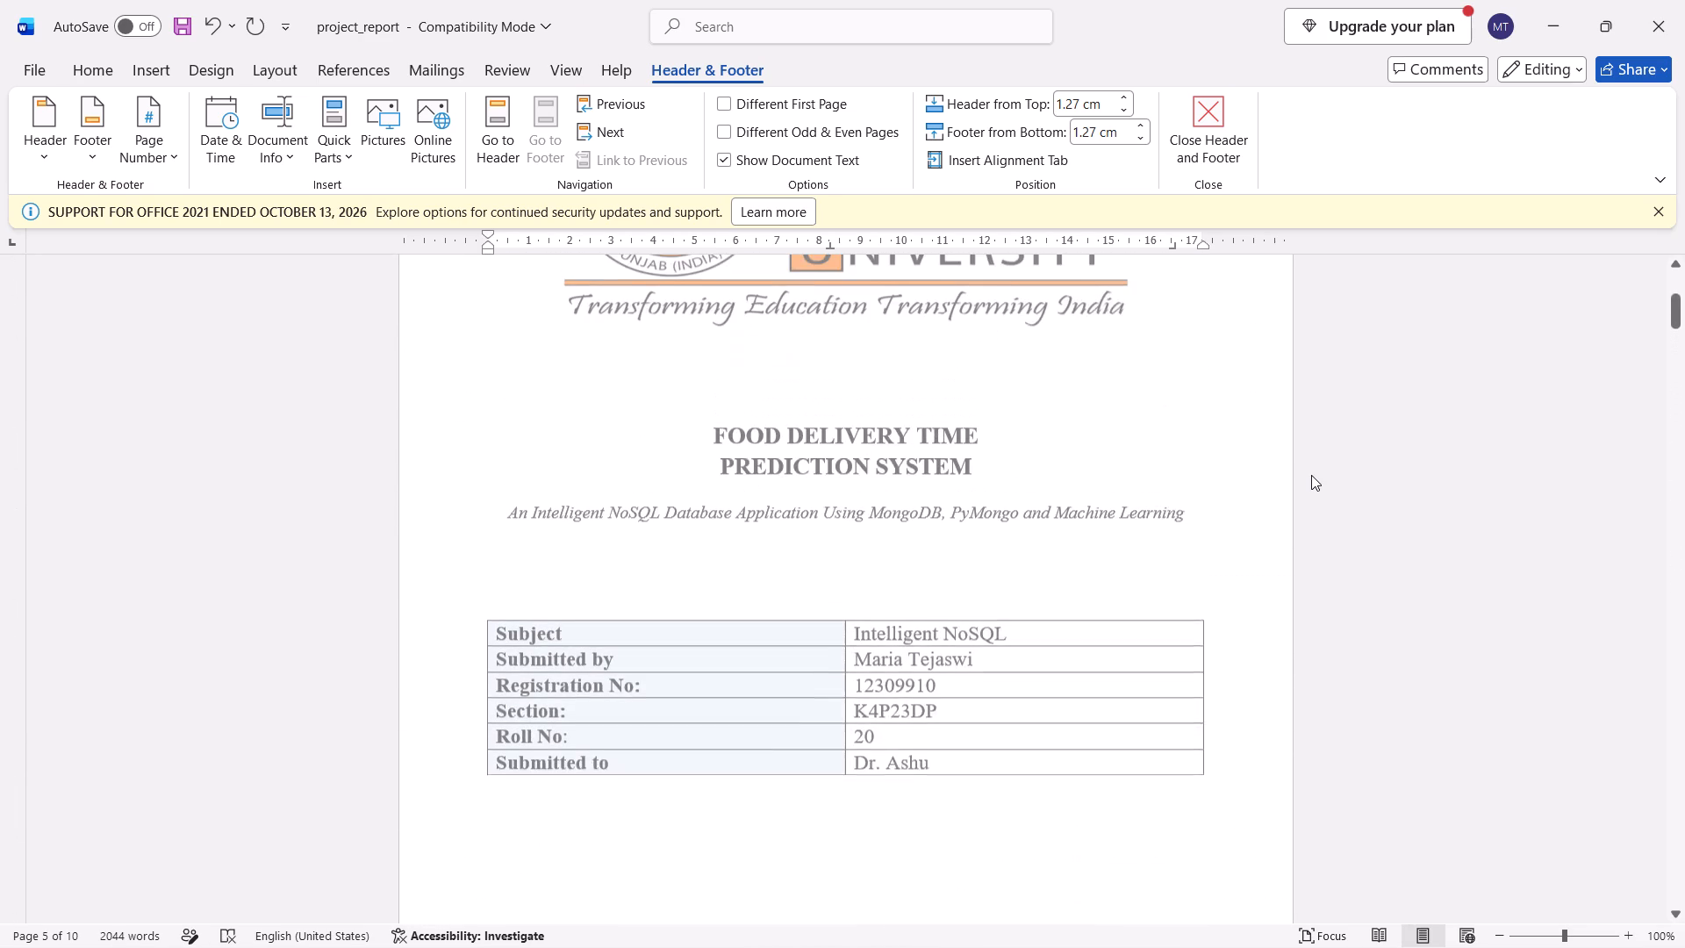
{"action": "left_click", "coordinate": [1212, 122]}
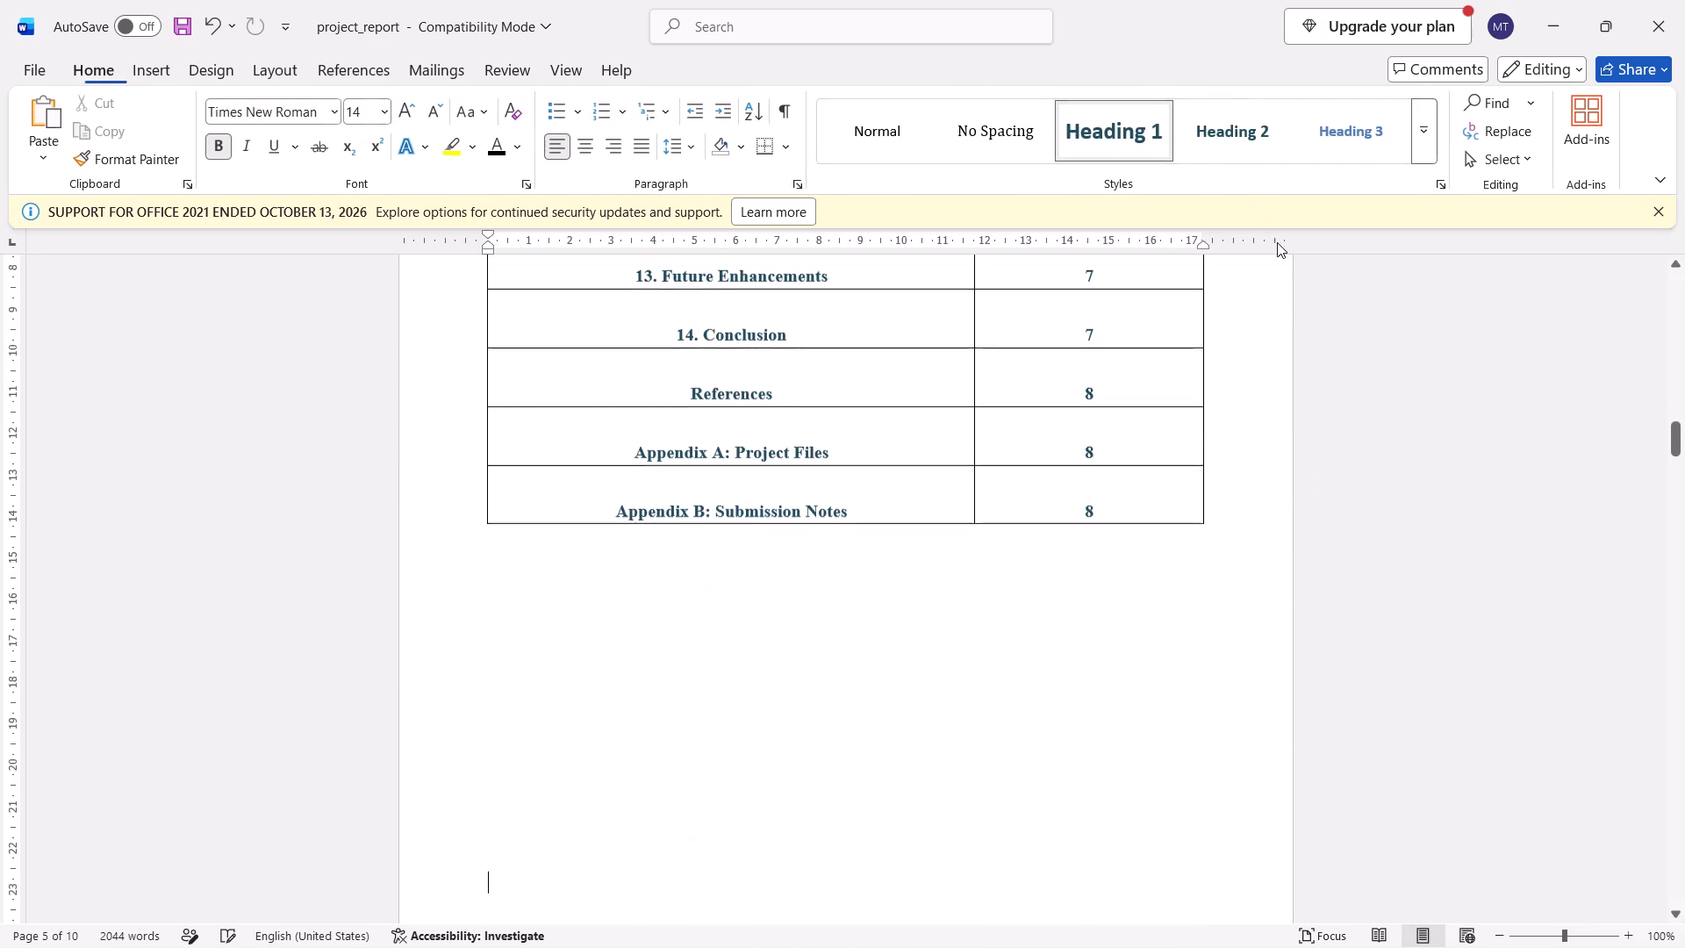
Check the footer page numbers throughout the report against the sections listed in the table of contents.
{"action": "scroll", "coordinate": [1362, 449], "scroll_direction": "down", "scroll_amount": 3}
{"action": "scroll", "coordinate": [1362, 449], "scroll_direction": "up", "scroll_amount": 5}
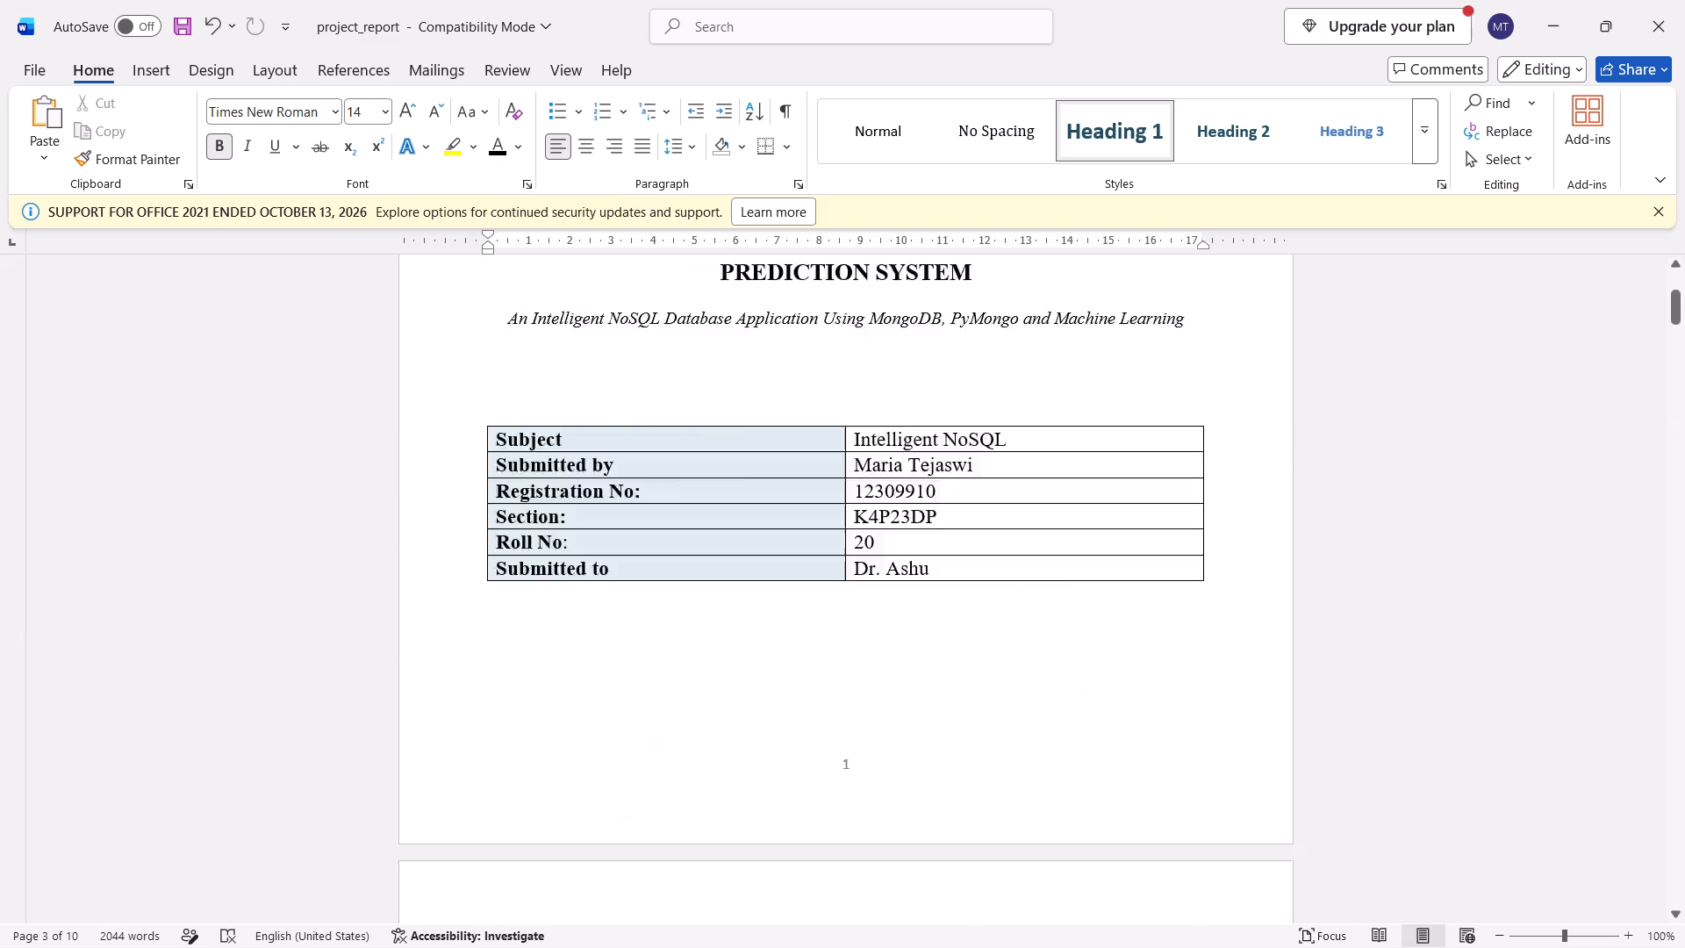
{"action": "scroll", "coordinate": [1362, 449], "scroll_direction": "down", "scroll_amount": 13}
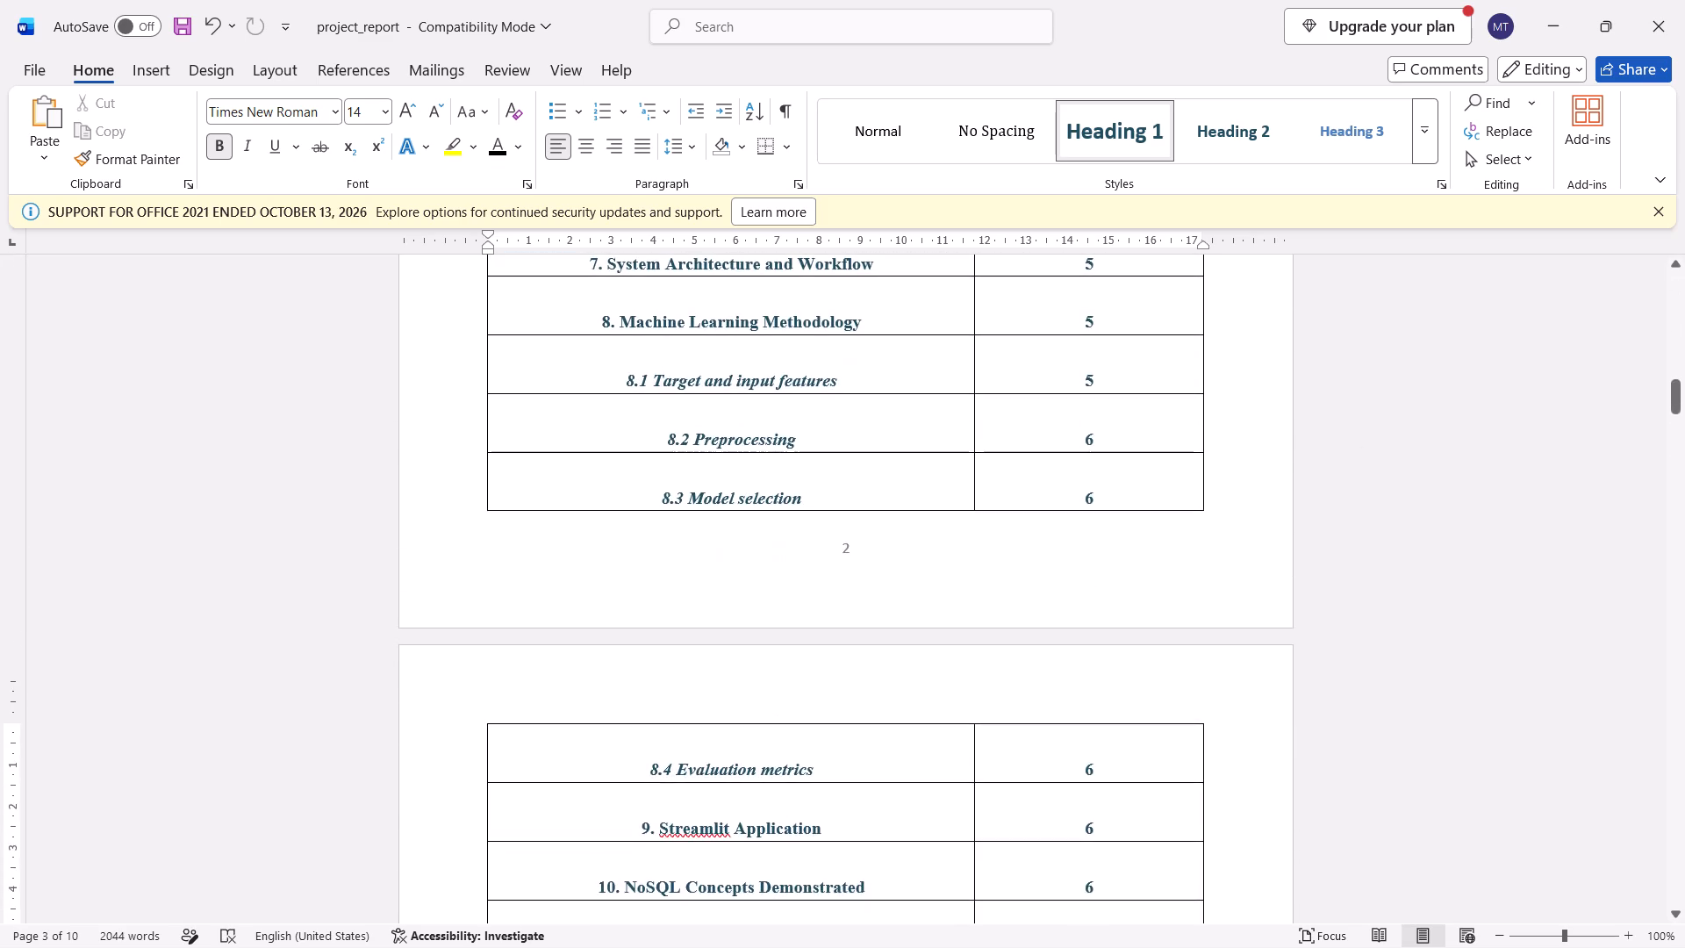
{"action": "scroll", "coordinate": [1362, 449], "scroll_direction": "down", "scroll_amount": 11}
{"action": "scroll", "coordinate": [1362, 449], "scroll_direction": "down", "scroll_amount": 10}
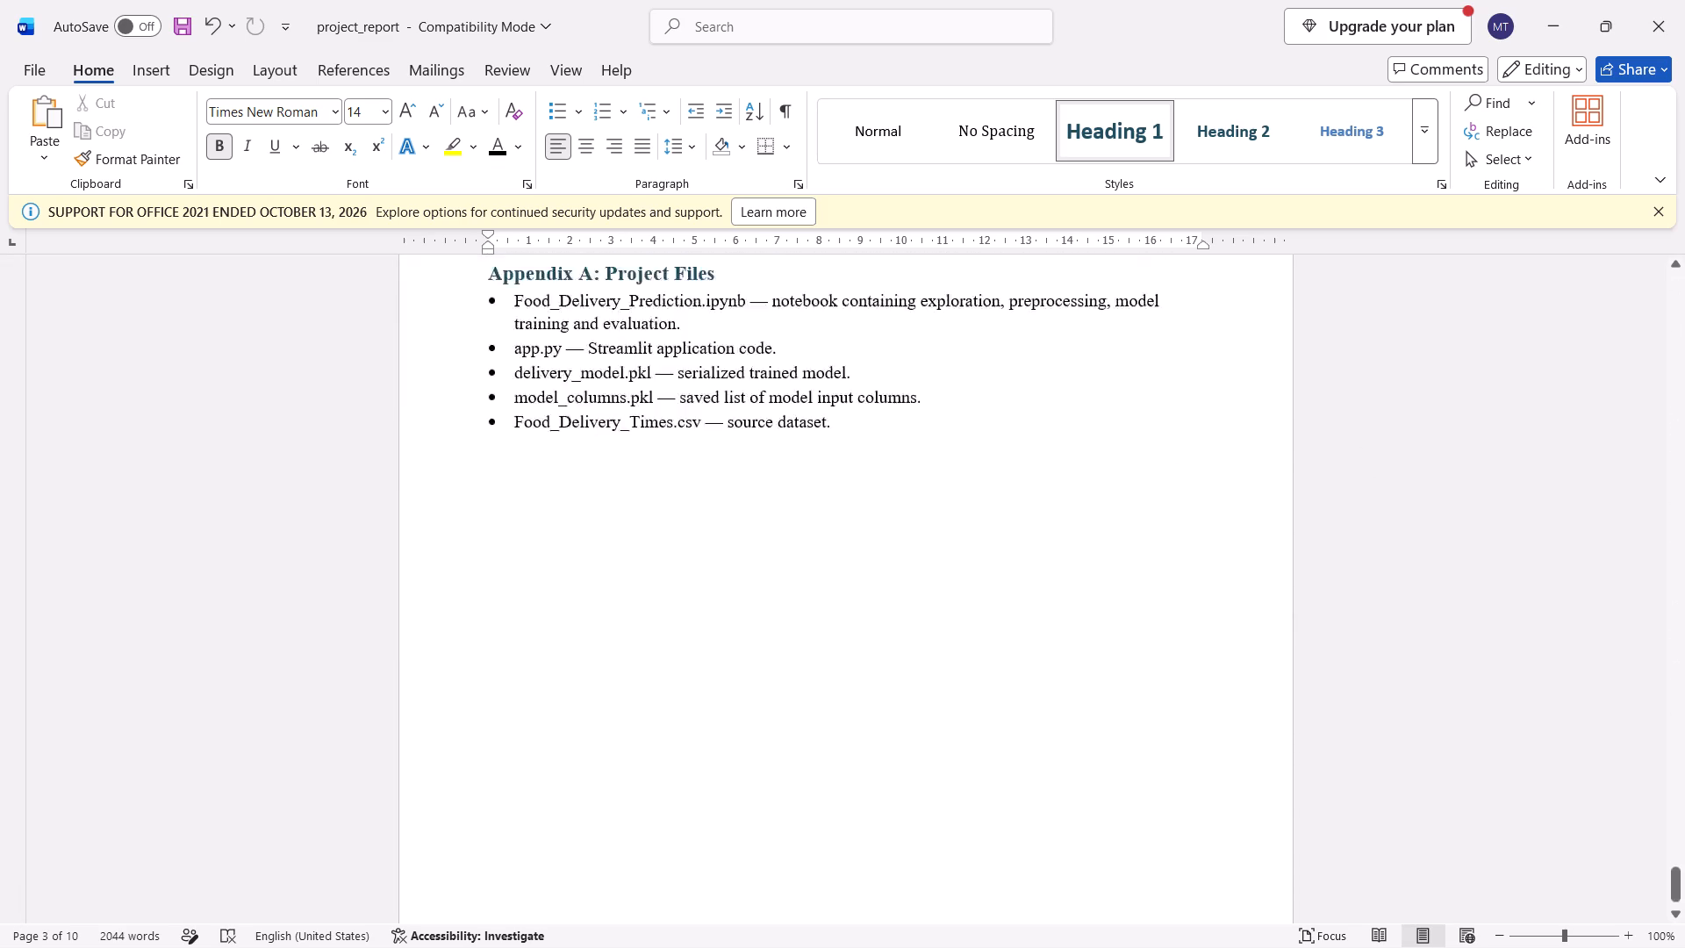
{"action": "scroll", "coordinate": [1362, 449], "scroll_direction": "down", "scroll_amount": 17}
{"action": "scroll", "coordinate": [1362, 449], "scroll_direction": "up", "scroll_amount": 8}
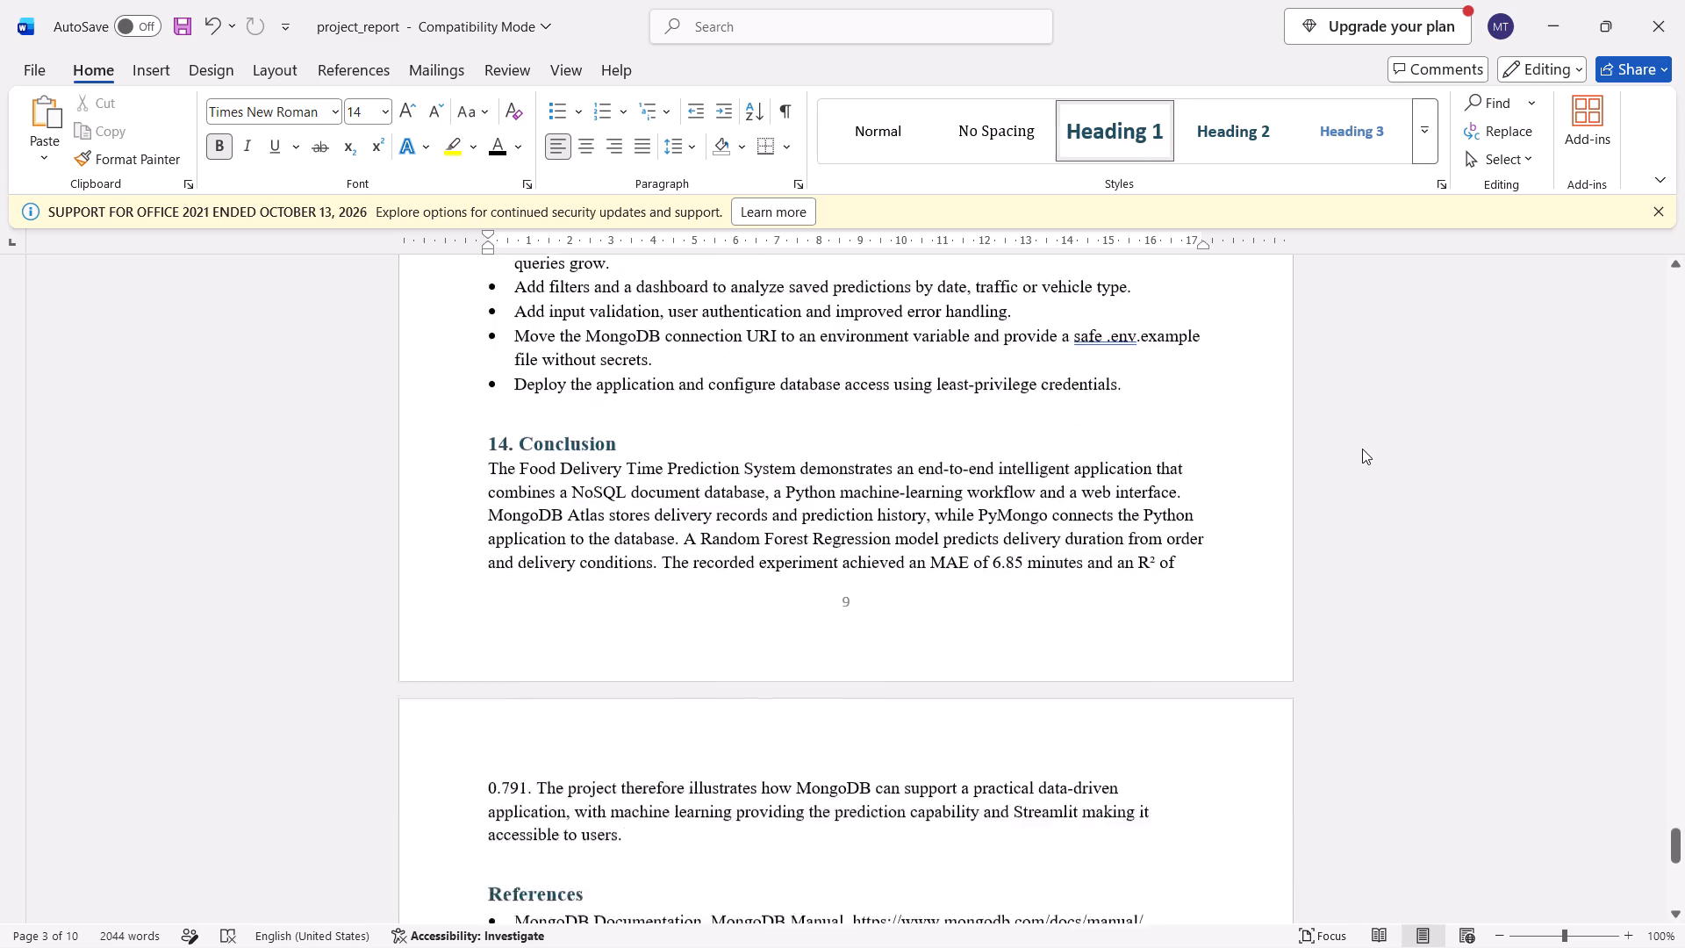
{"action": "scroll", "coordinate": [1362, 449], "scroll_direction": "up", "scroll_amount": 11}
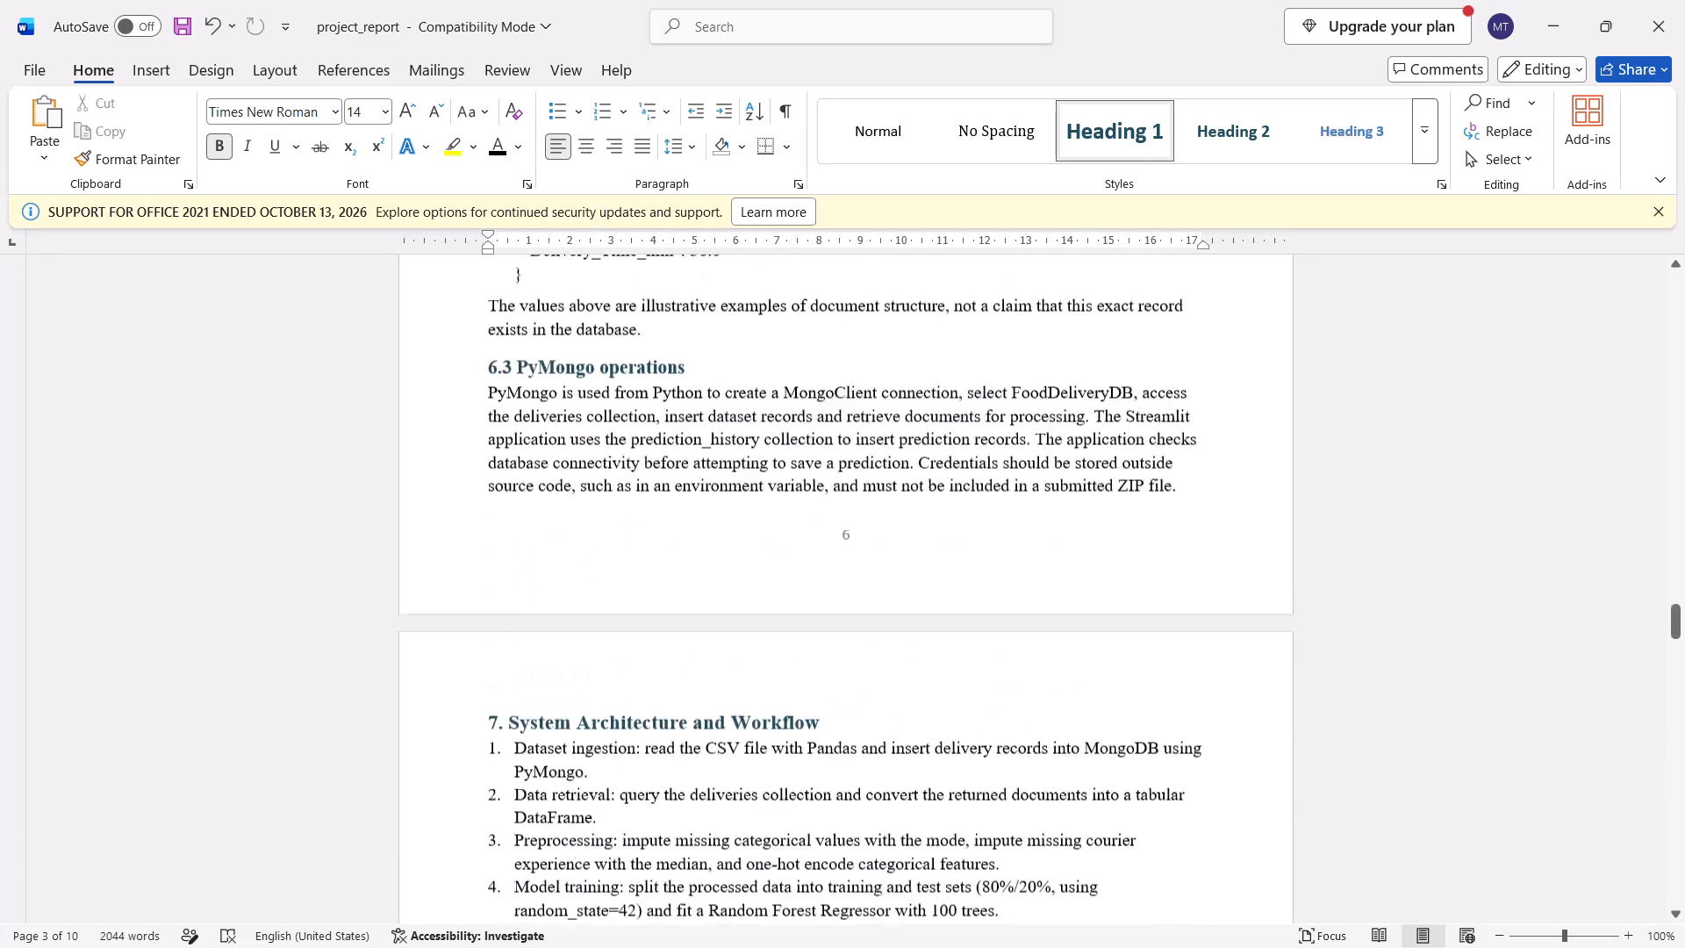
{"action": "scroll", "coordinate": [1362, 449], "scroll_direction": "up", "scroll_amount": 14}
{"action": "scroll", "coordinate": [1362, 449], "scroll_direction": "down", "scroll_amount": 1}
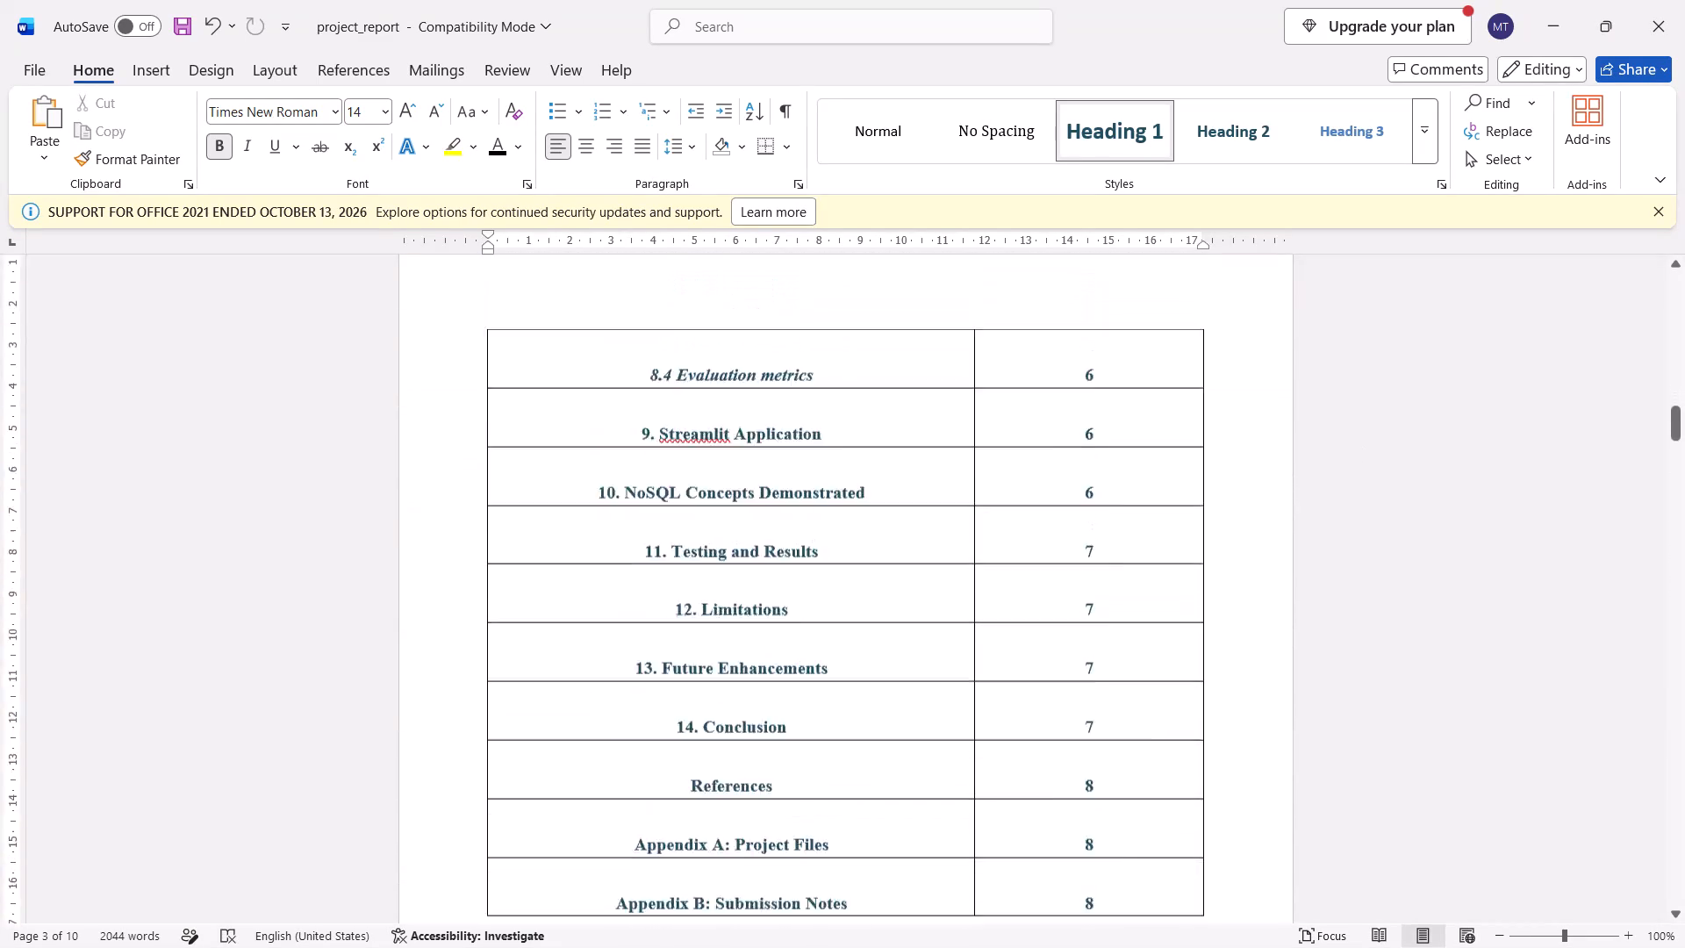
{"action": "scroll", "coordinate": [1362, 449], "scroll_direction": "down", "scroll_amount": 2}
{"action": "scroll", "coordinate": [1280, 473], "scroll_direction": "up", "scroll_amount": 8}
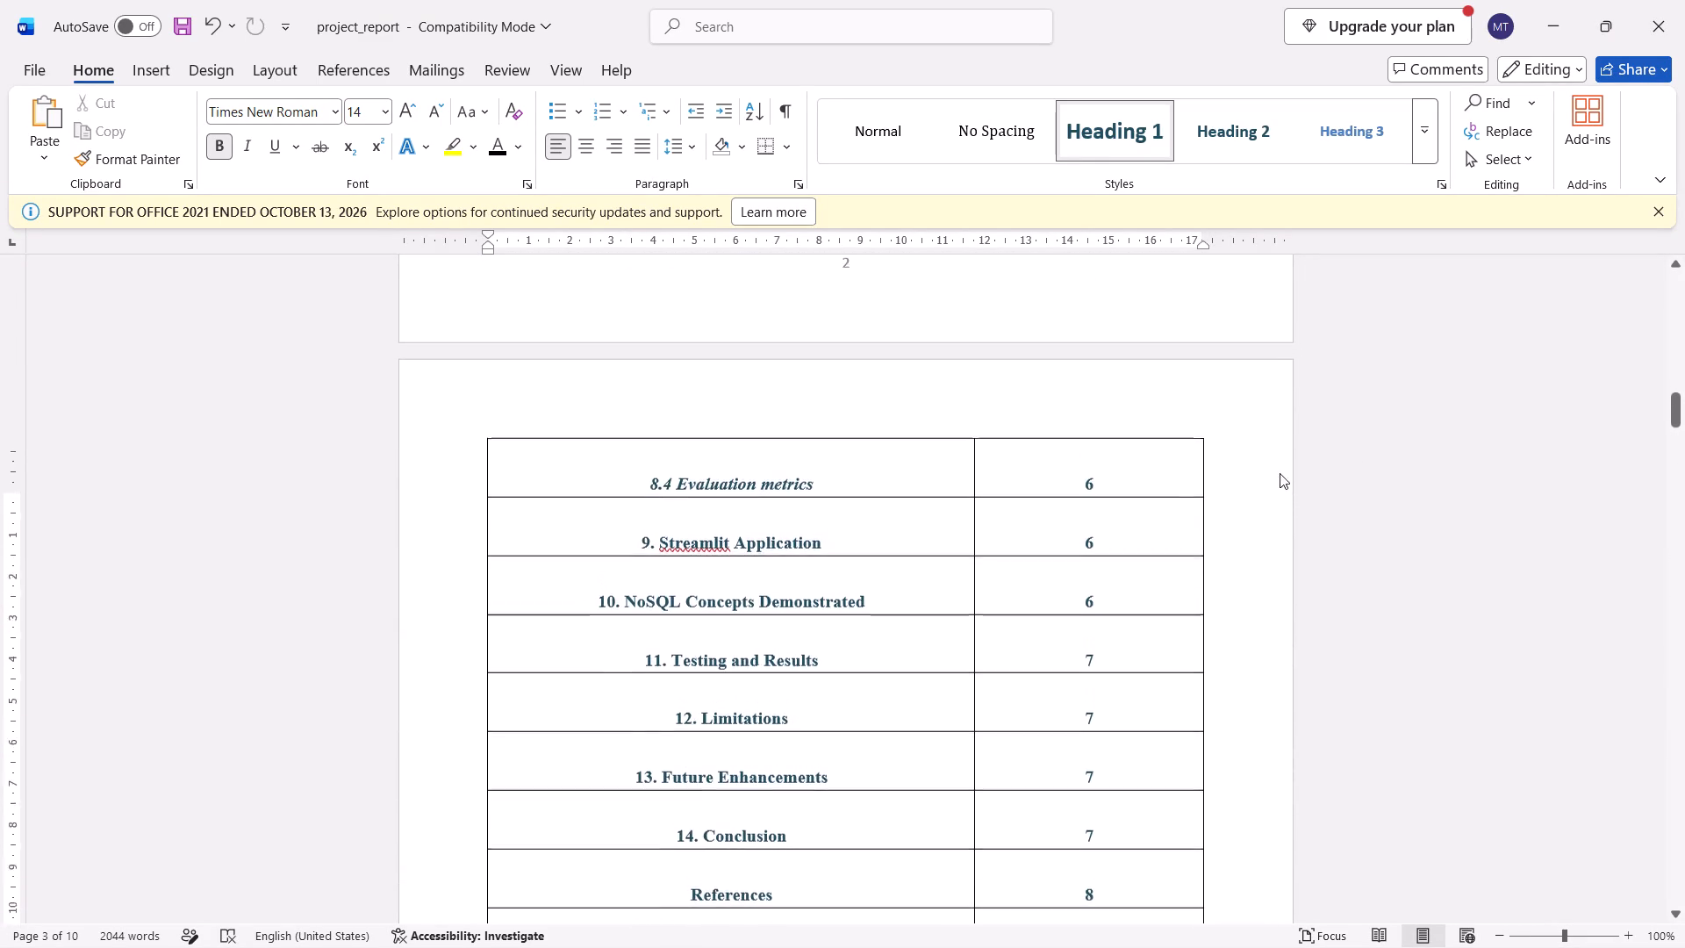
{"action": "scroll", "coordinate": [1280, 473], "scroll_direction": "up", "scroll_amount": 2}
{"action": "scroll", "coordinate": [1280, 473], "scroll_direction": "down", "scroll_amount": 1}
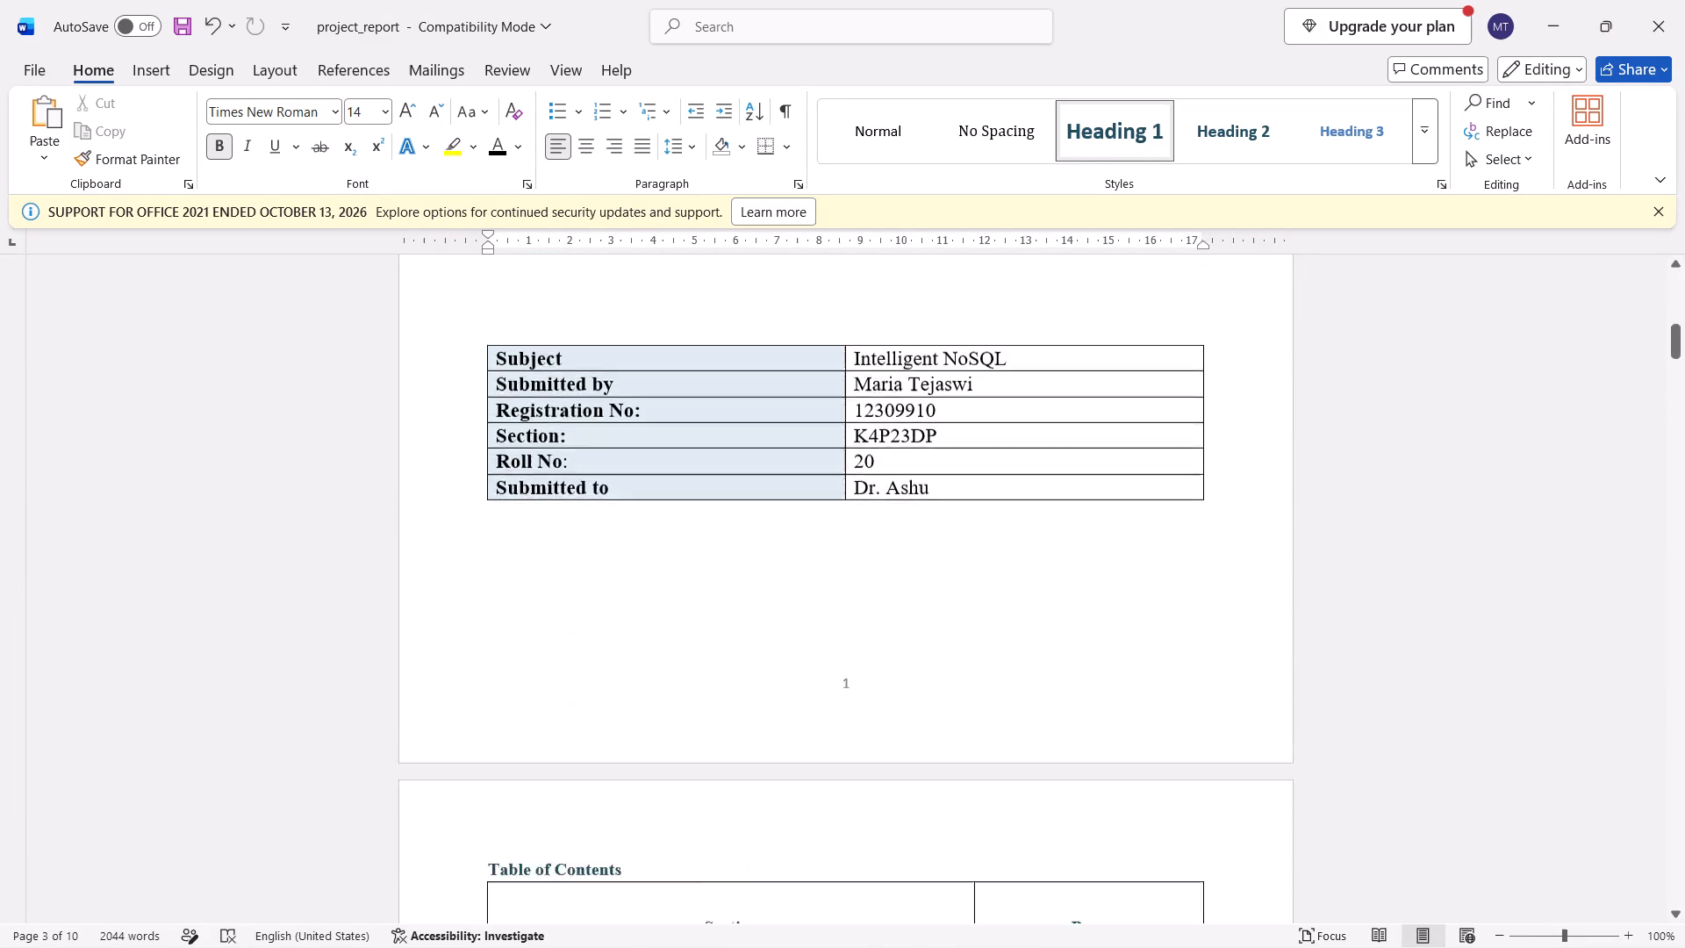
{"action": "scroll", "coordinate": [1280, 473], "scroll_direction": "down", "scroll_amount": 9}
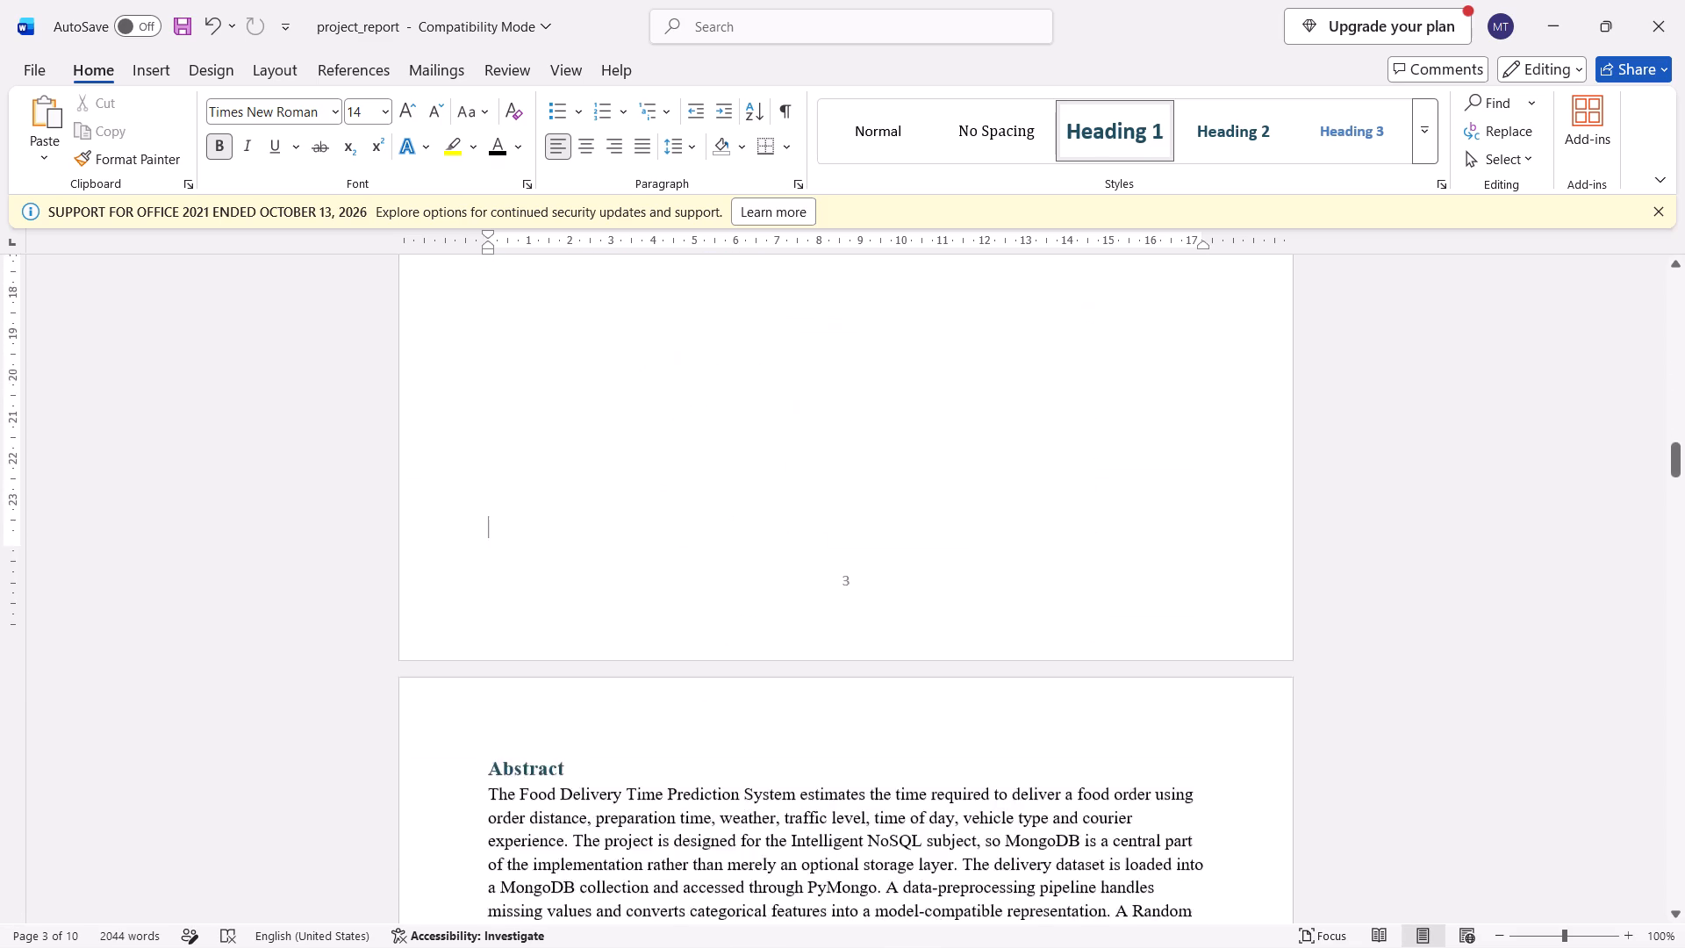
{"action": "scroll", "coordinate": [1280, 473], "scroll_direction": "up", "scroll_amount": 4}
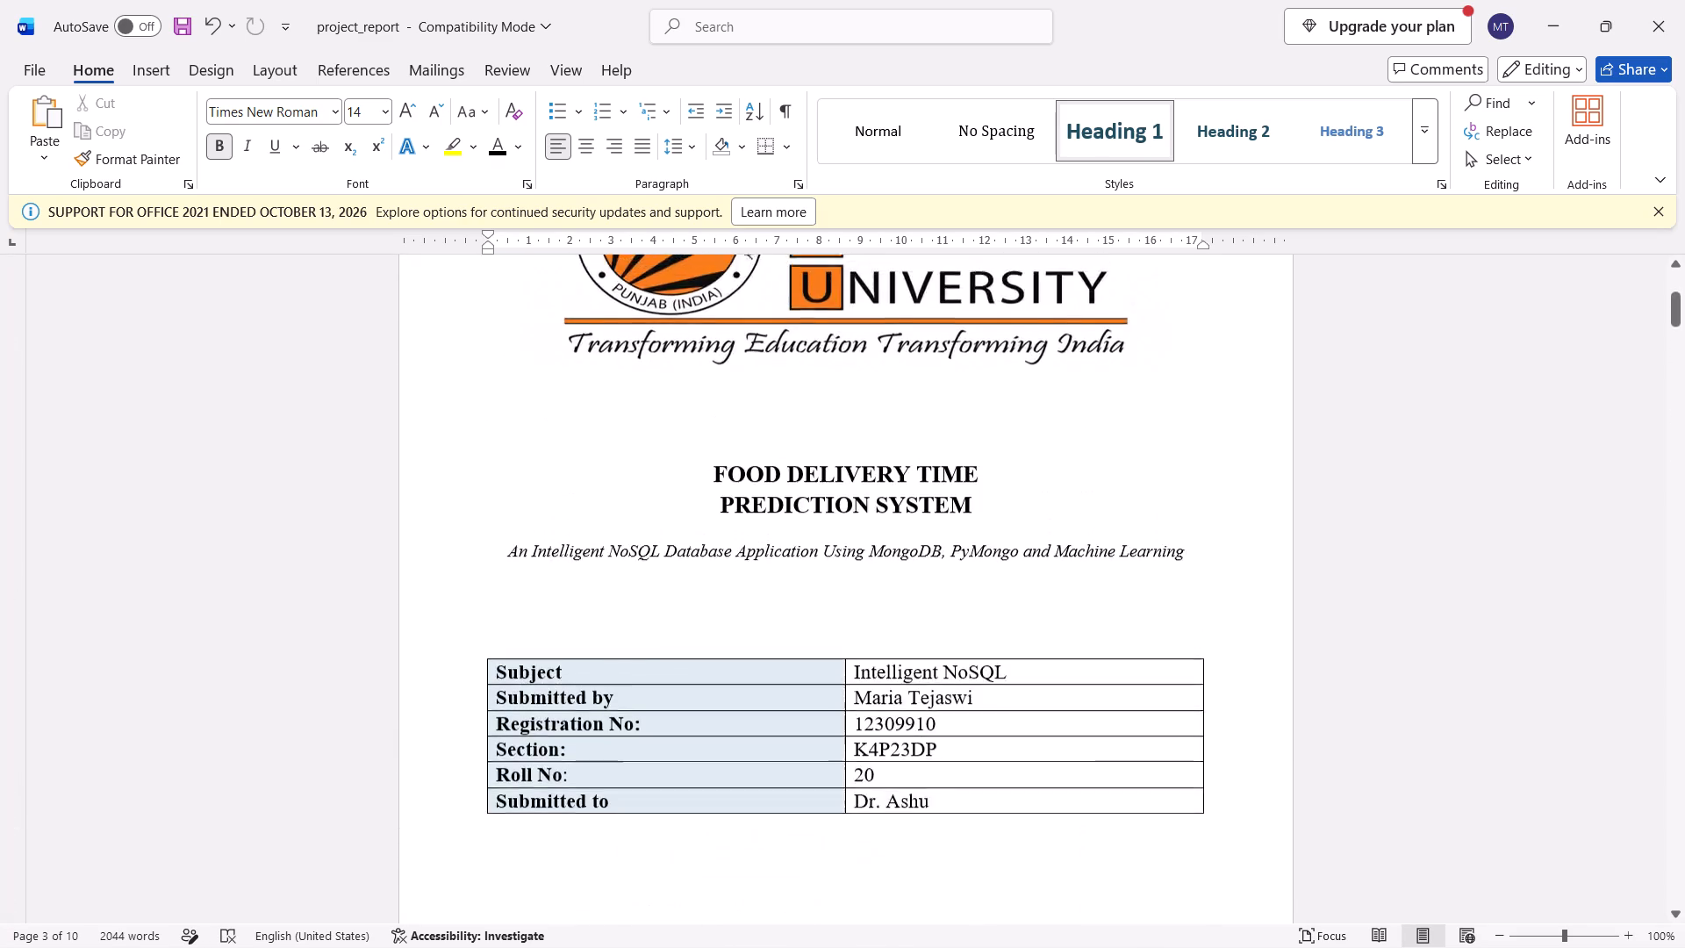
{"action": "scroll", "coordinate": [1280, 473], "scroll_direction": "up", "scroll_amount": 1}
{"action": "scroll", "coordinate": [1280, 473], "scroll_direction": "down", "scroll_amount": 1}
{"action": "scroll", "coordinate": [1280, 473], "scroll_direction": "up", "scroll_amount": 1}
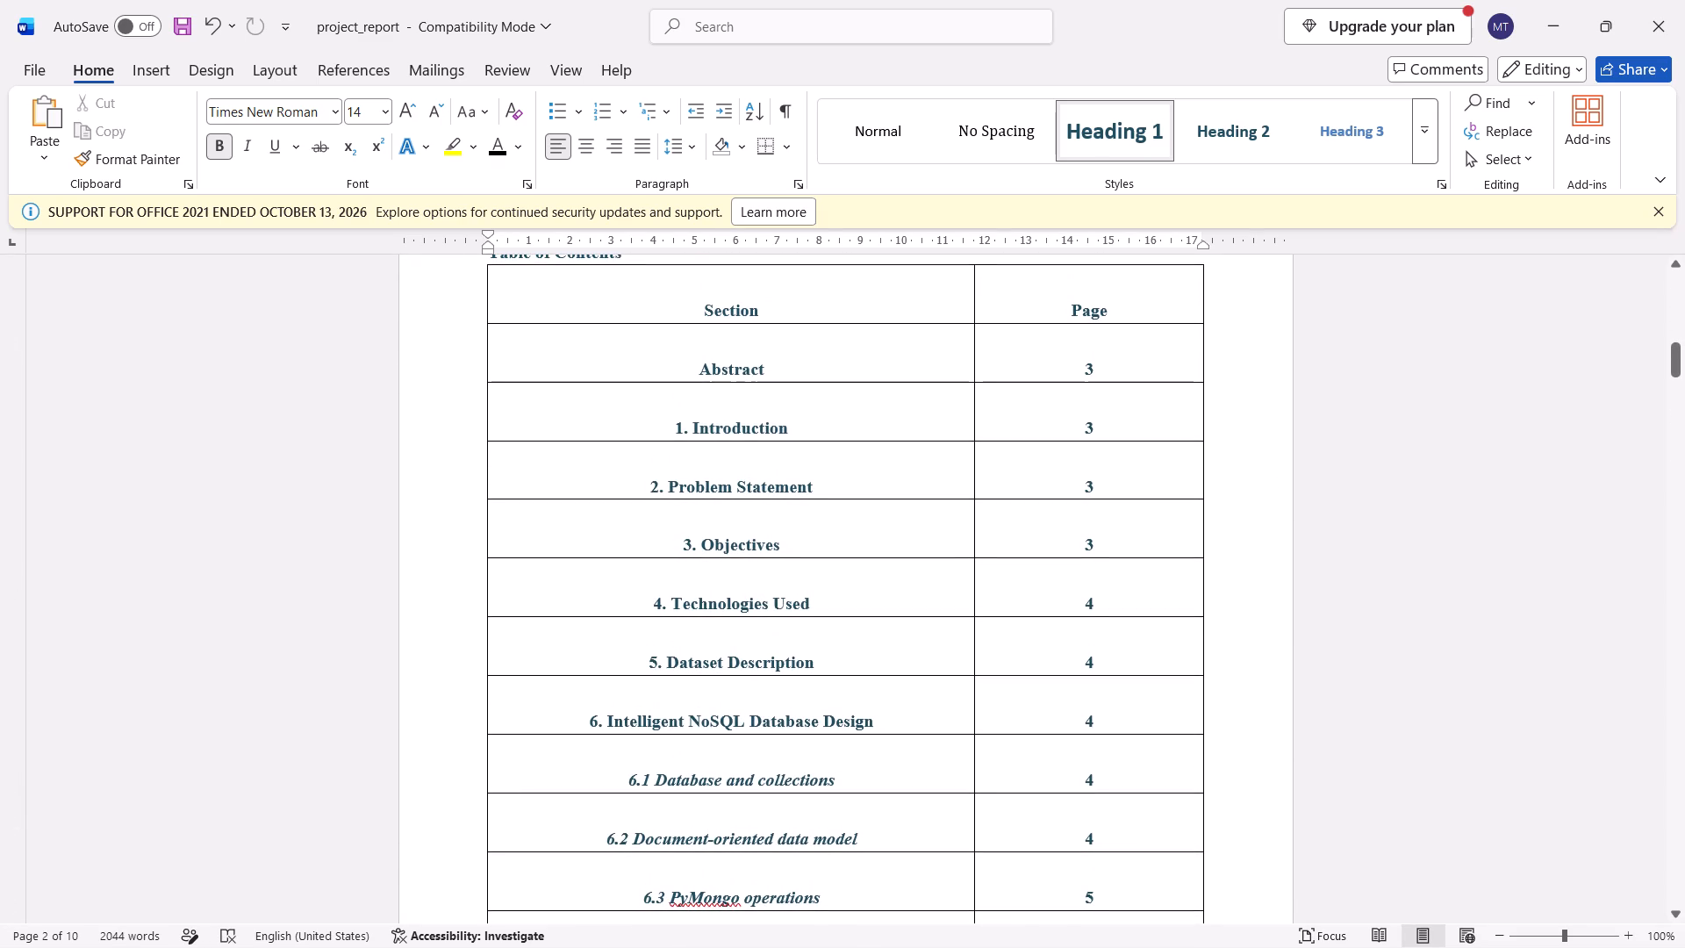
Set the table of contents page number to 4 for Abstract, Introduction, Problem Statement and Objectives.
{"action": "left_click", "coordinate": [1114, 373]}
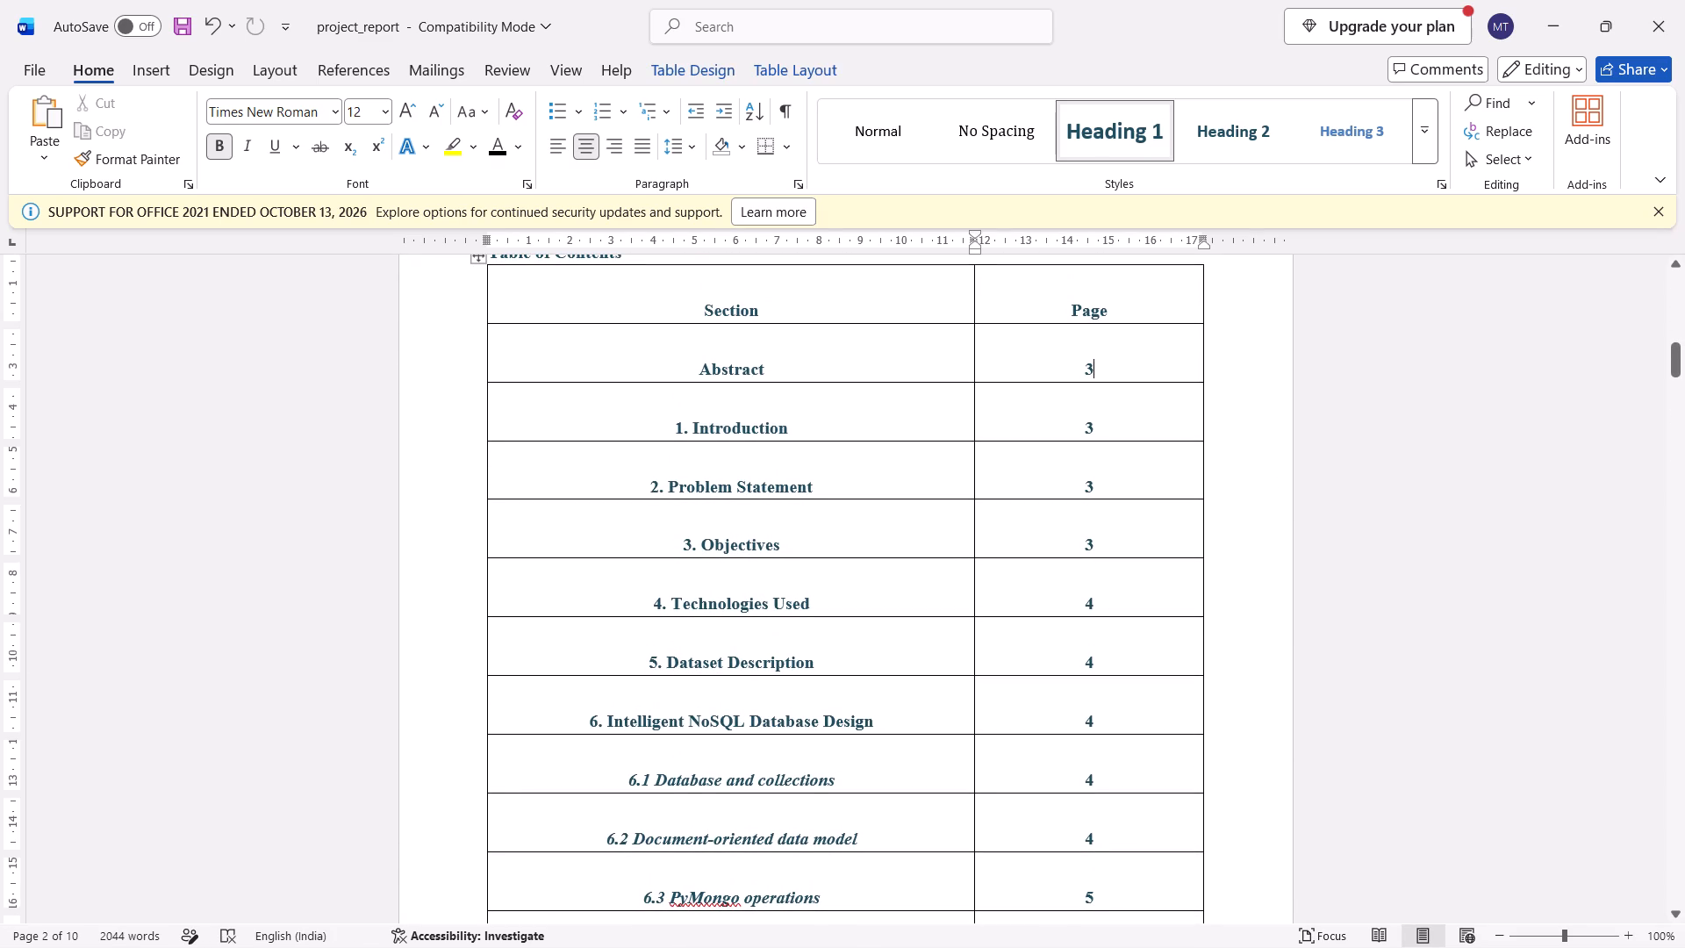
{"action": "key", "text": "BackSpace"}
{"action": "key", "text": "4"}
{"action": "key", "text": "Down"}
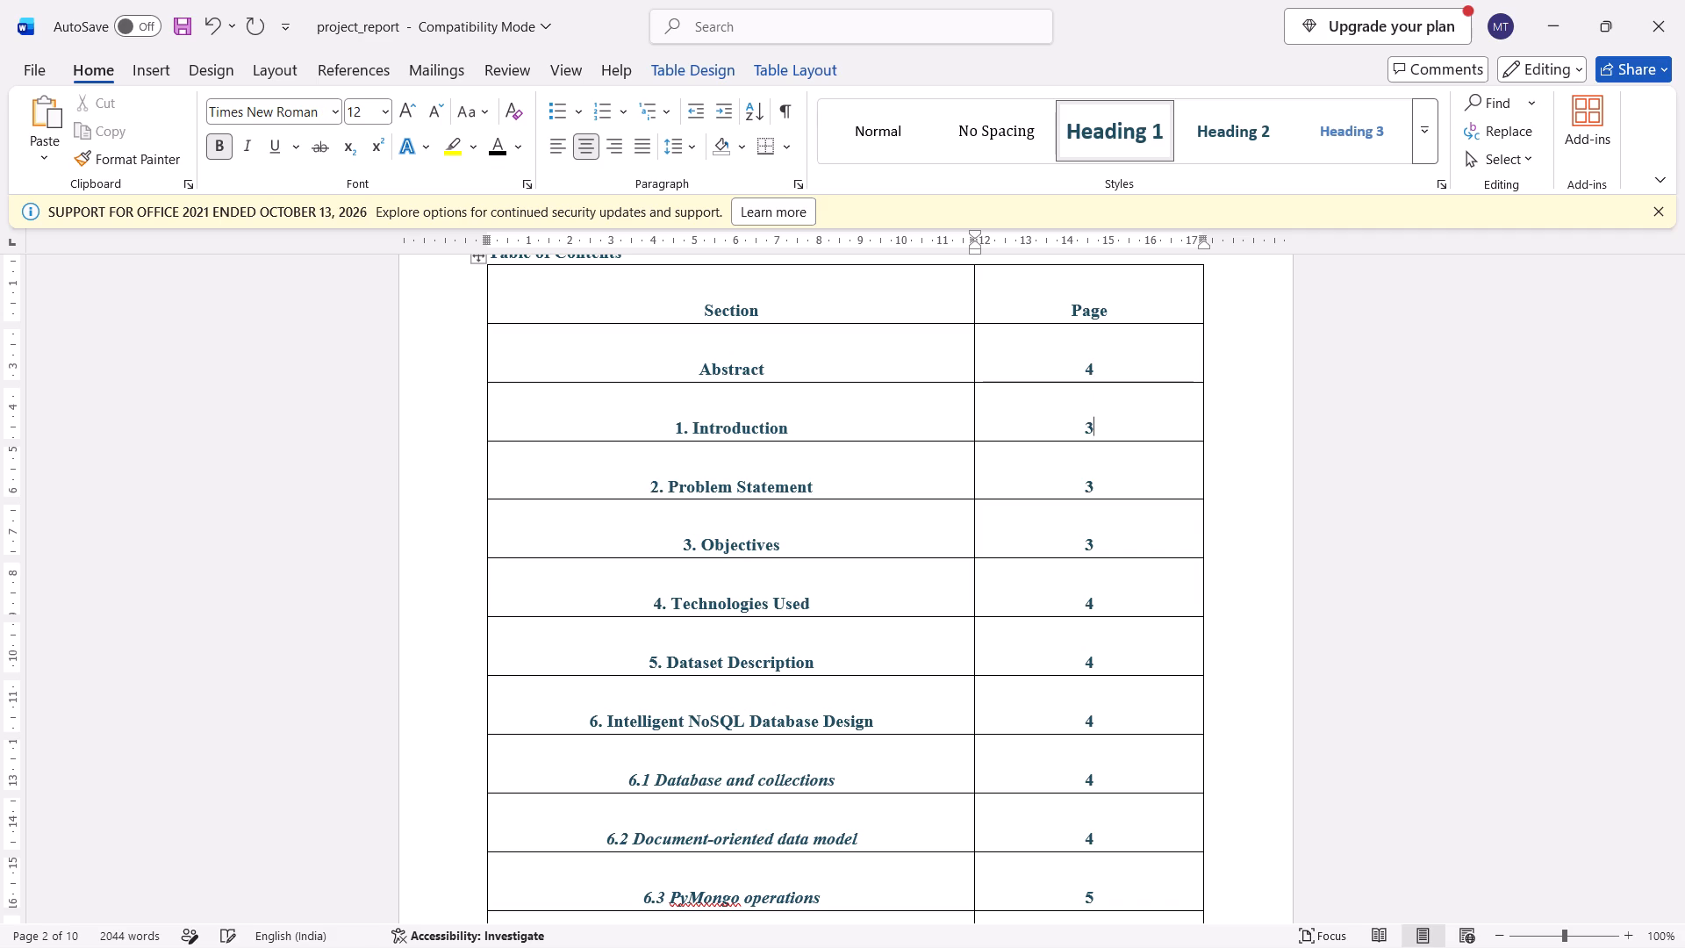
{"action": "key", "text": "BackSpace"}
{"action": "key", "text": "4"}
{"action": "key", "text": "Down"}
{"action": "key", "text": "BackSpace"}
{"action": "key", "text": "4"}
{"action": "key", "text": "Down"}
{"action": "key", "text": "BackSpace"}
{"action": "key", "text": "4"}
Set the contents page number to 5 for Technologies Used, Dataset Description, Intelligent NoSQL Database Design and 6.1 Database and collections.
{"action": "key", "text": "Down"}
{"action": "key", "text": "BackSpace"}
{"action": "key", "text": "5"}
{"action": "key", "text": "Down"}
{"action": "key", "text": "BackSpace"}
{"action": "key", "text": "5"}
{"action": "key", "text": "Down"}
{"action": "key", "text": "BackSpace"}
{"action": "key", "text": "5"}
{"action": "key", "text": "Down"}
{"action": "key", "text": "BackSpace"}
{"action": "key", "text": "5"}
Set the contents page number to 6 for 6.2 Document-oriented data model and 6.3 PyMongo operations.
{"action": "key", "text": "Down"}
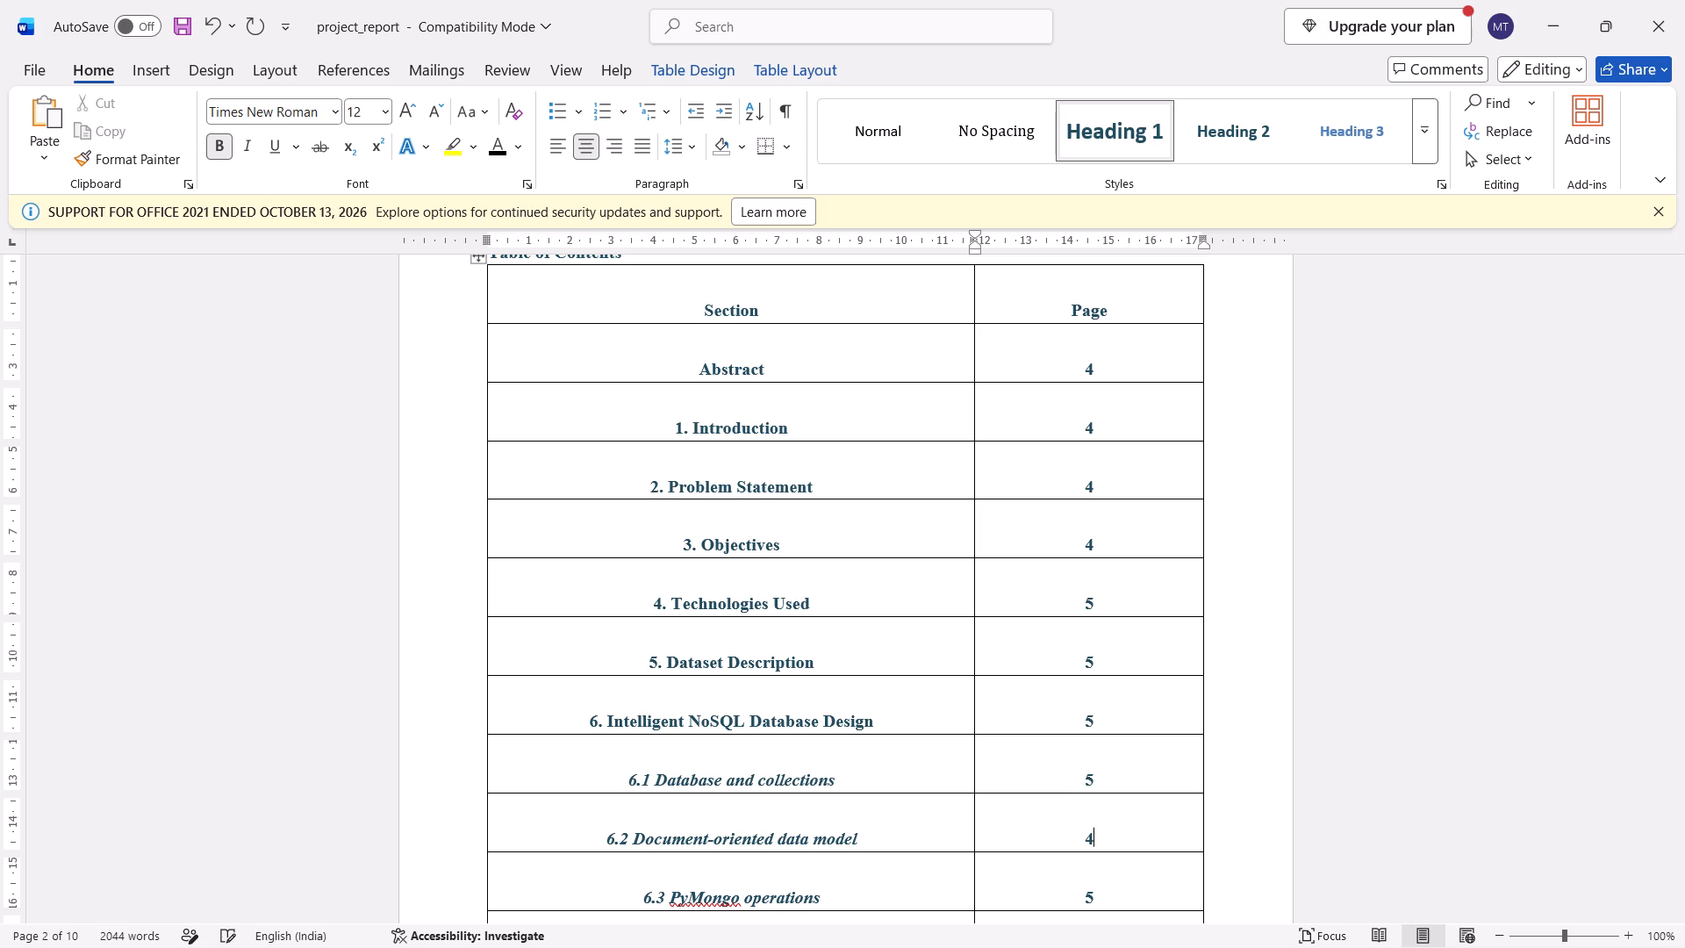
{"action": "key", "text": "BackSpace"}
{"action": "key", "text": "6"}
{"action": "key", "text": "Down"}
{"action": "key", "text": "BackSpace"}
{"action": "key", "text": "6"}
Set the contents page number to 6 for 11. Testing and Results and 12. Limitations, and to 7 for 13. Future Enhancements.
{"action": "scroll", "coordinate": [1114, 373], "scroll_direction": "down", "scroll_amount": 3}
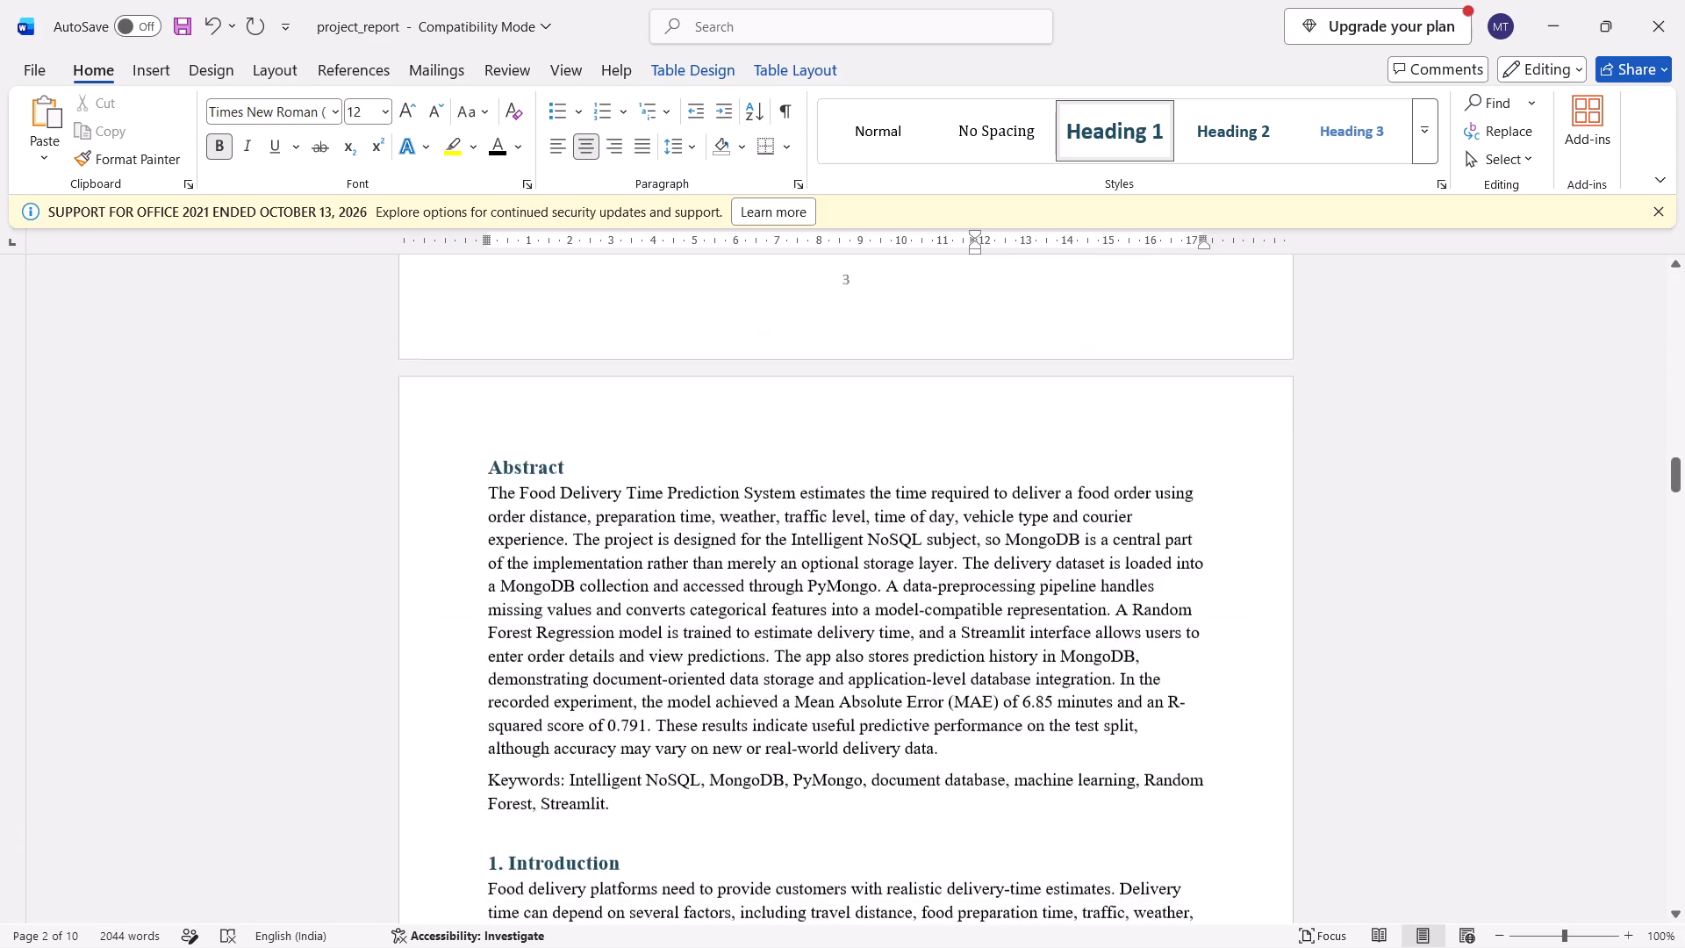
{"action": "scroll", "coordinate": [1114, 373], "scroll_direction": "up", "scroll_amount": 4}
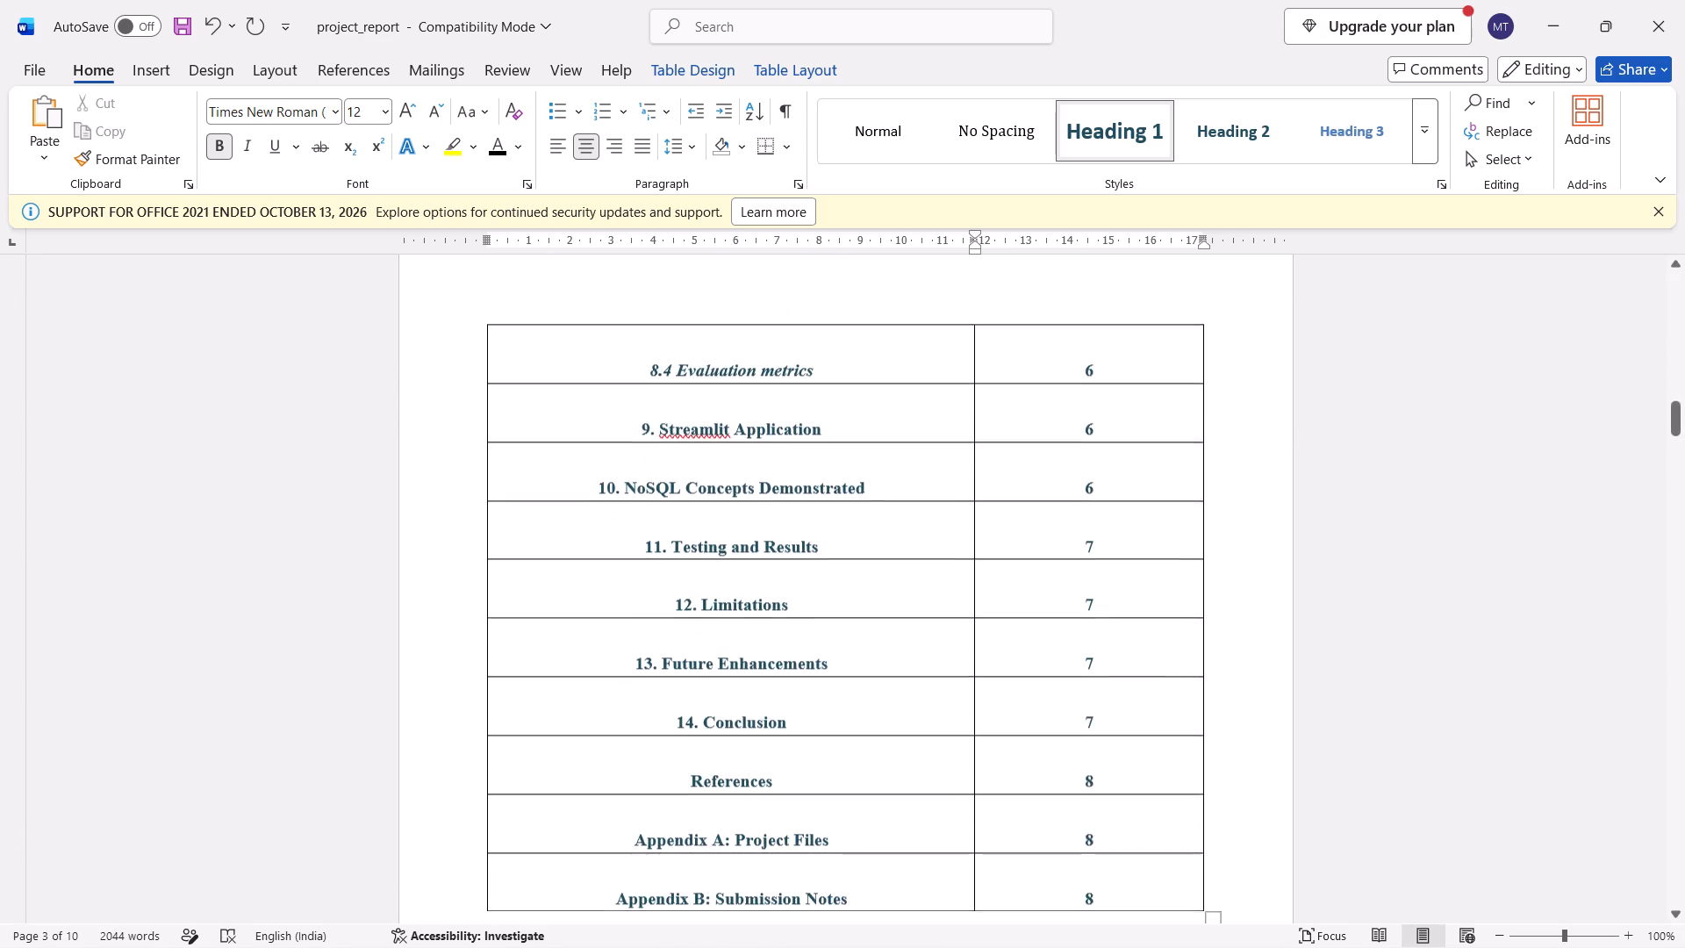
{"action": "scroll", "coordinate": [1114, 373], "scroll_direction": "up", "scroll_amount": 1}
{"action": "left_click", "coordinate": [1114, 542]}
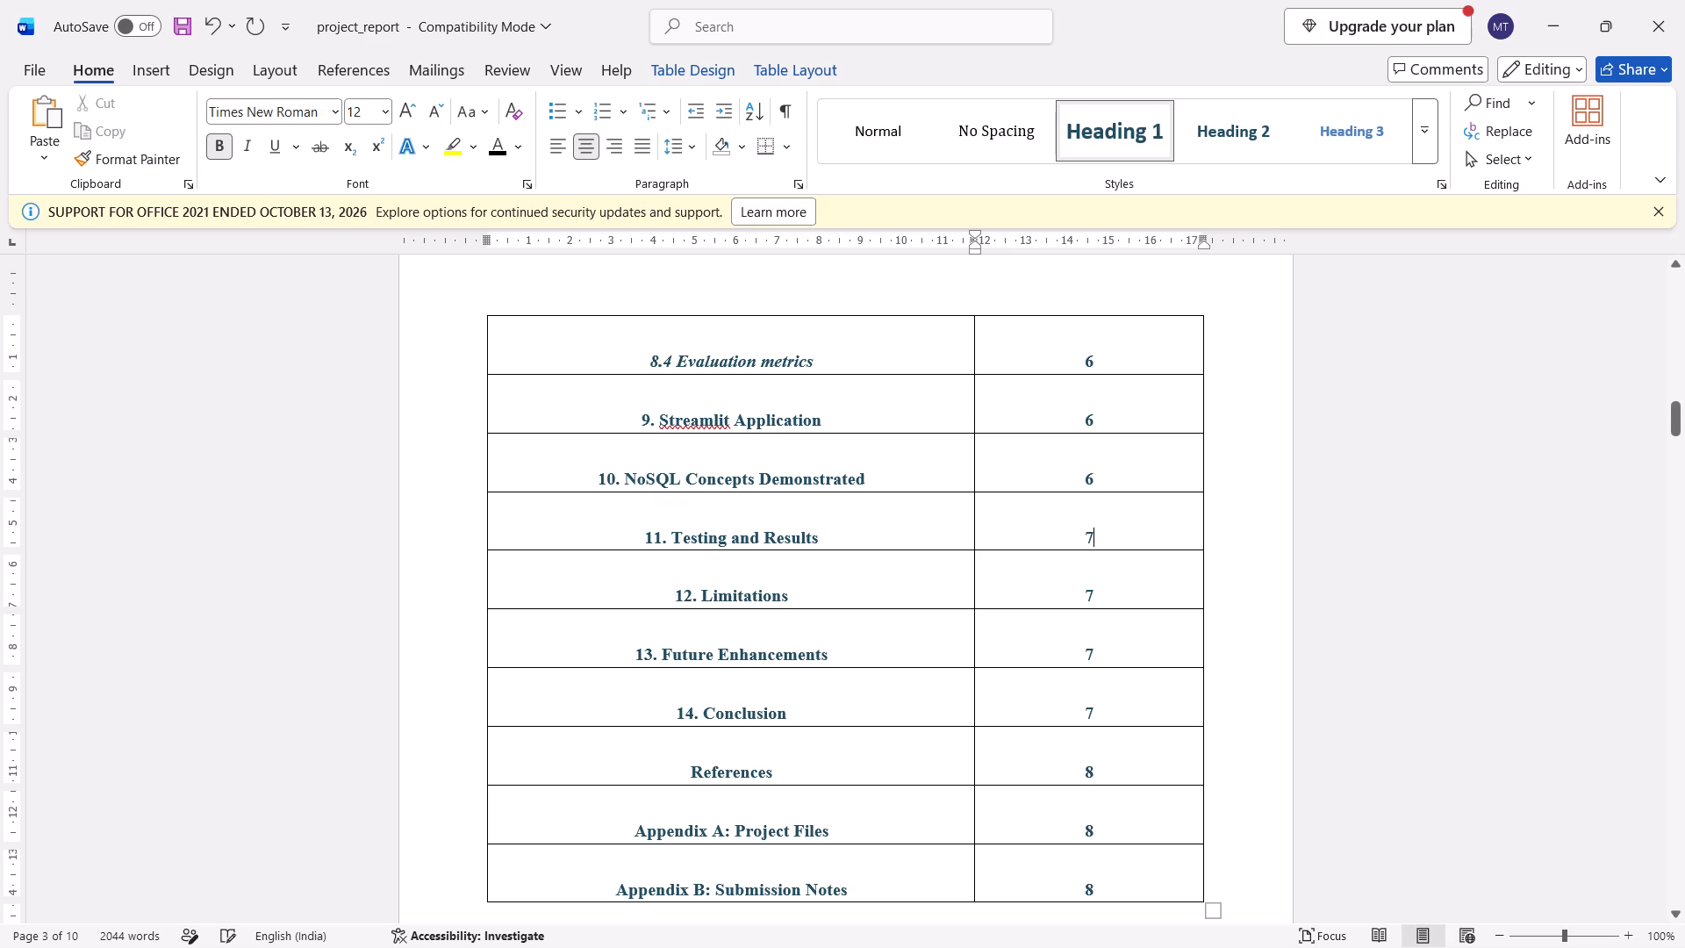
{"action": "key", "text": "BackSpace"}
{"action": "key", "text": "6"}
{"action": "key", "text": "Down"}
{"action": "key", "text": "BackSpace"}
{"action": "key", "text": "6"}
{"action": "key", "text": "Down"}
{"action": "key", "text": "BackSpace"}
{"action": "key", "text": "7"}
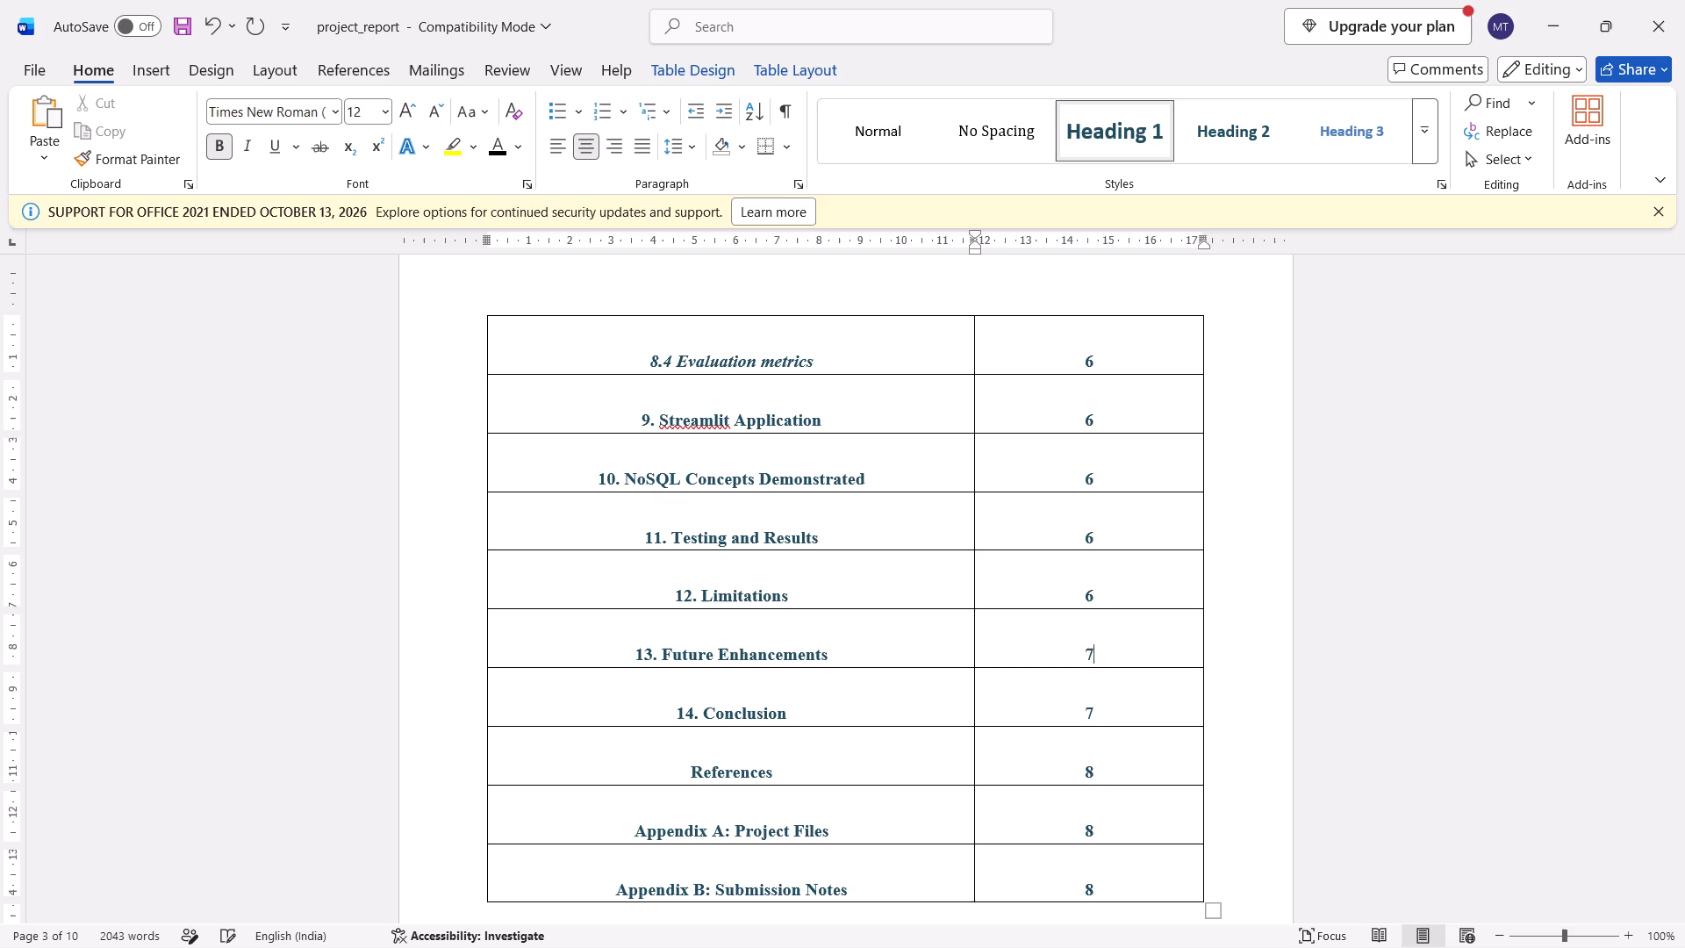
{"action": "key", "text": "Down"}
{"action": "key", "text": "Down"}
{"action": "key", "text": "Down"}
{"action": "key", "text": "Down"}
Compare the table of contents entries with the footer page numbers of the report's opening sections.
{"action": "scroll", "coordinate": [1114, 542], "scroll_direction": "down", "scroll_amount": 1}
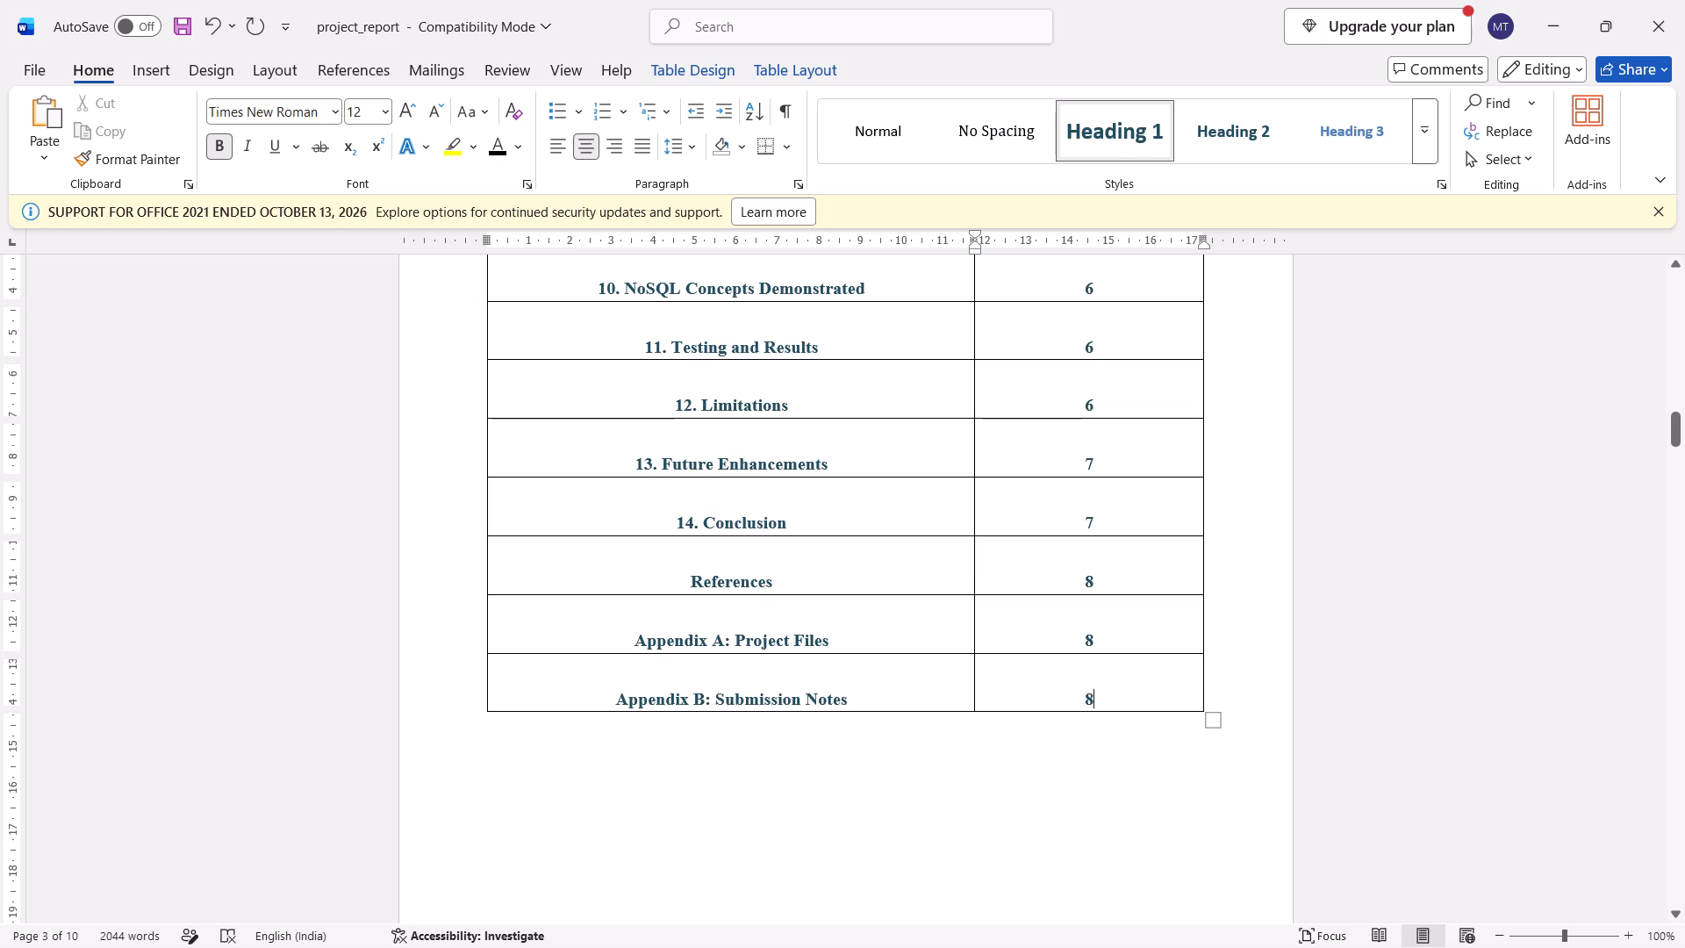
{"action": "scroll", "coordinate": [1109, 323], "scroll_direction": "down", "scroll_amount": 8}
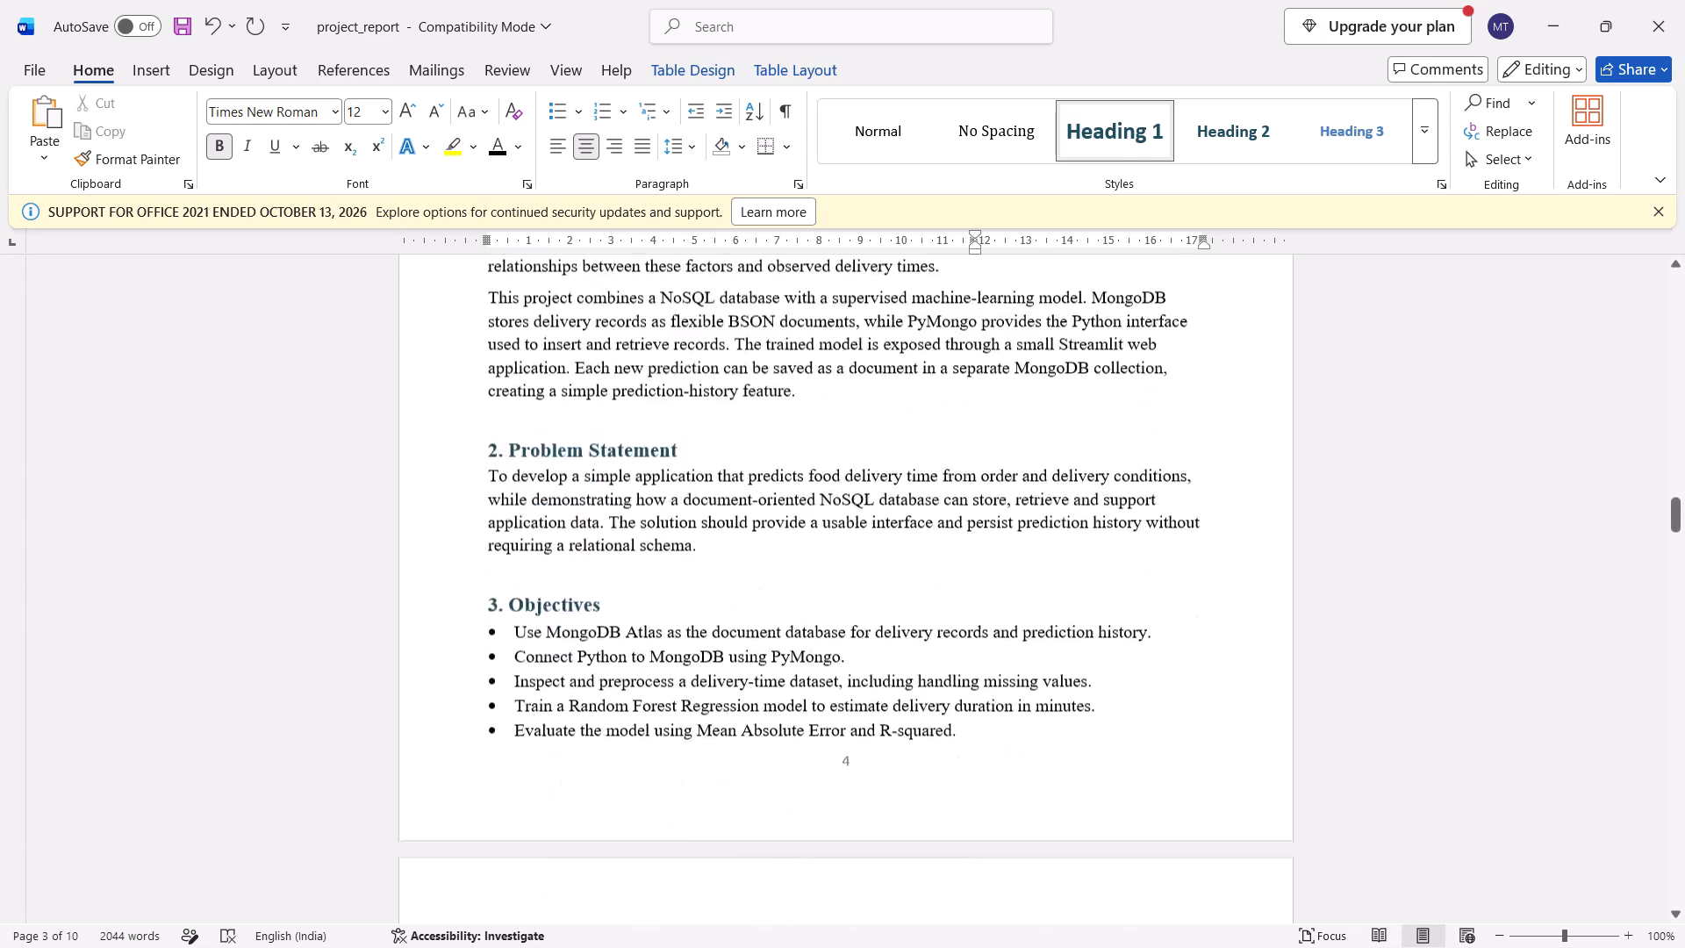
{"action": "scroll", "coordinate": [1109, 323], "scroll_direction": "down", "scroll_amount": 2}
{"action": "scroll", "coordinate": [1109, 323], "scroll_direction": "up", "scroll_amount": 1}
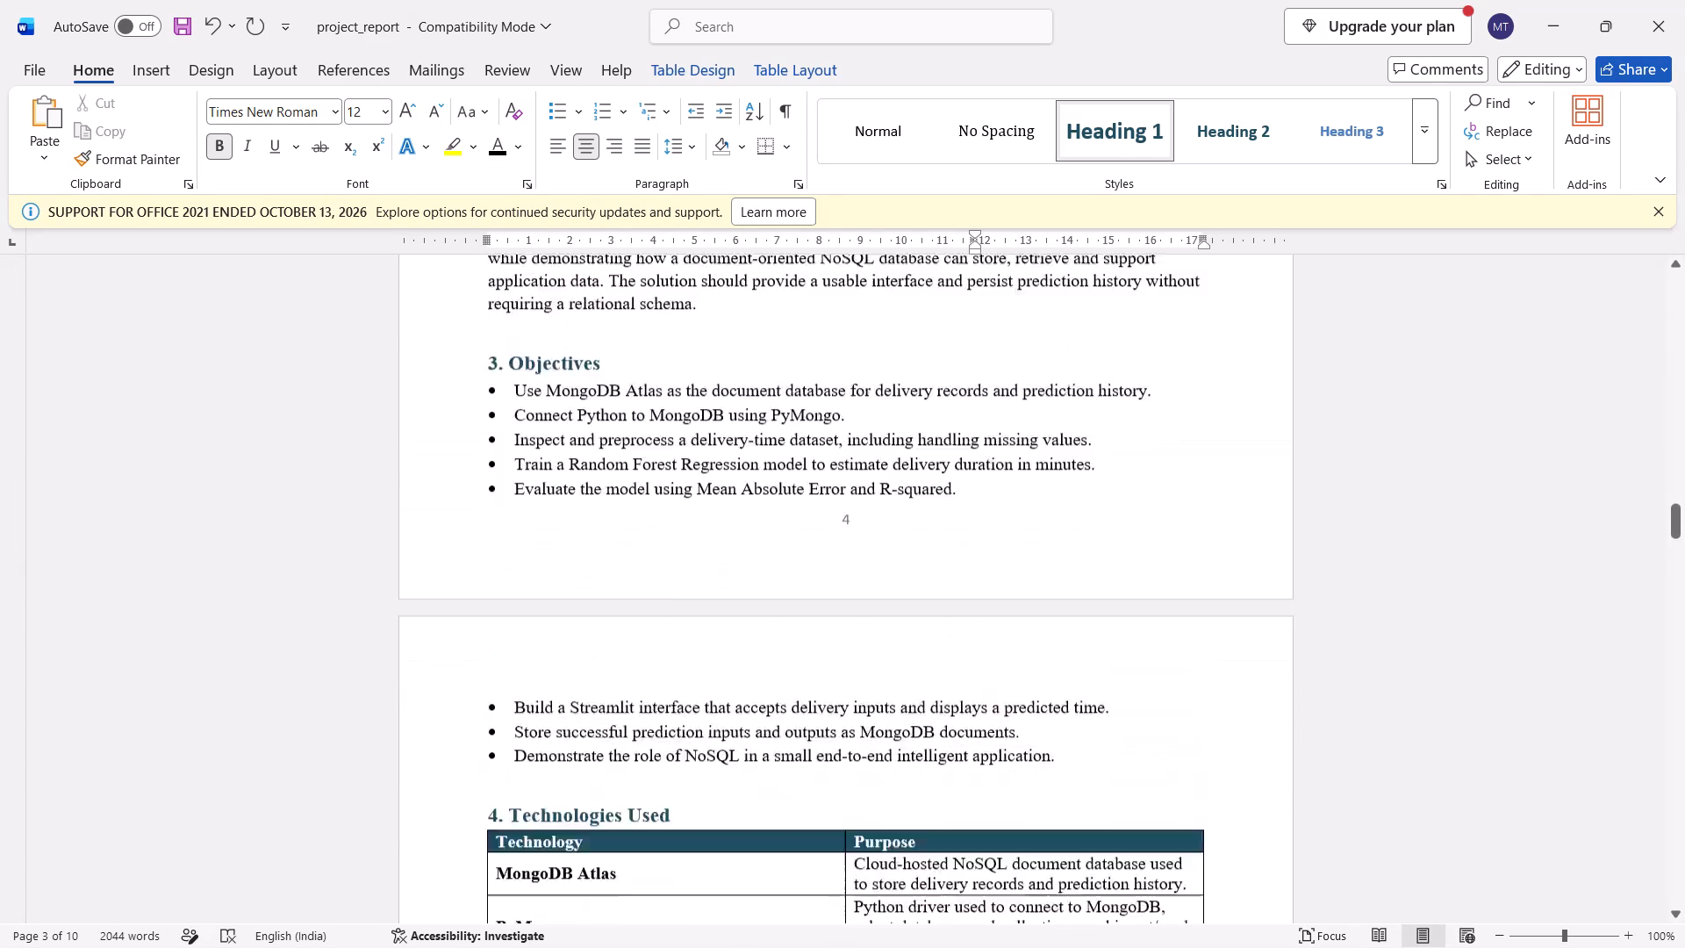
{"action": "scroll", "coordinate": [1109, 323], "scroll_direction": "up", "scroll_amount": 6}
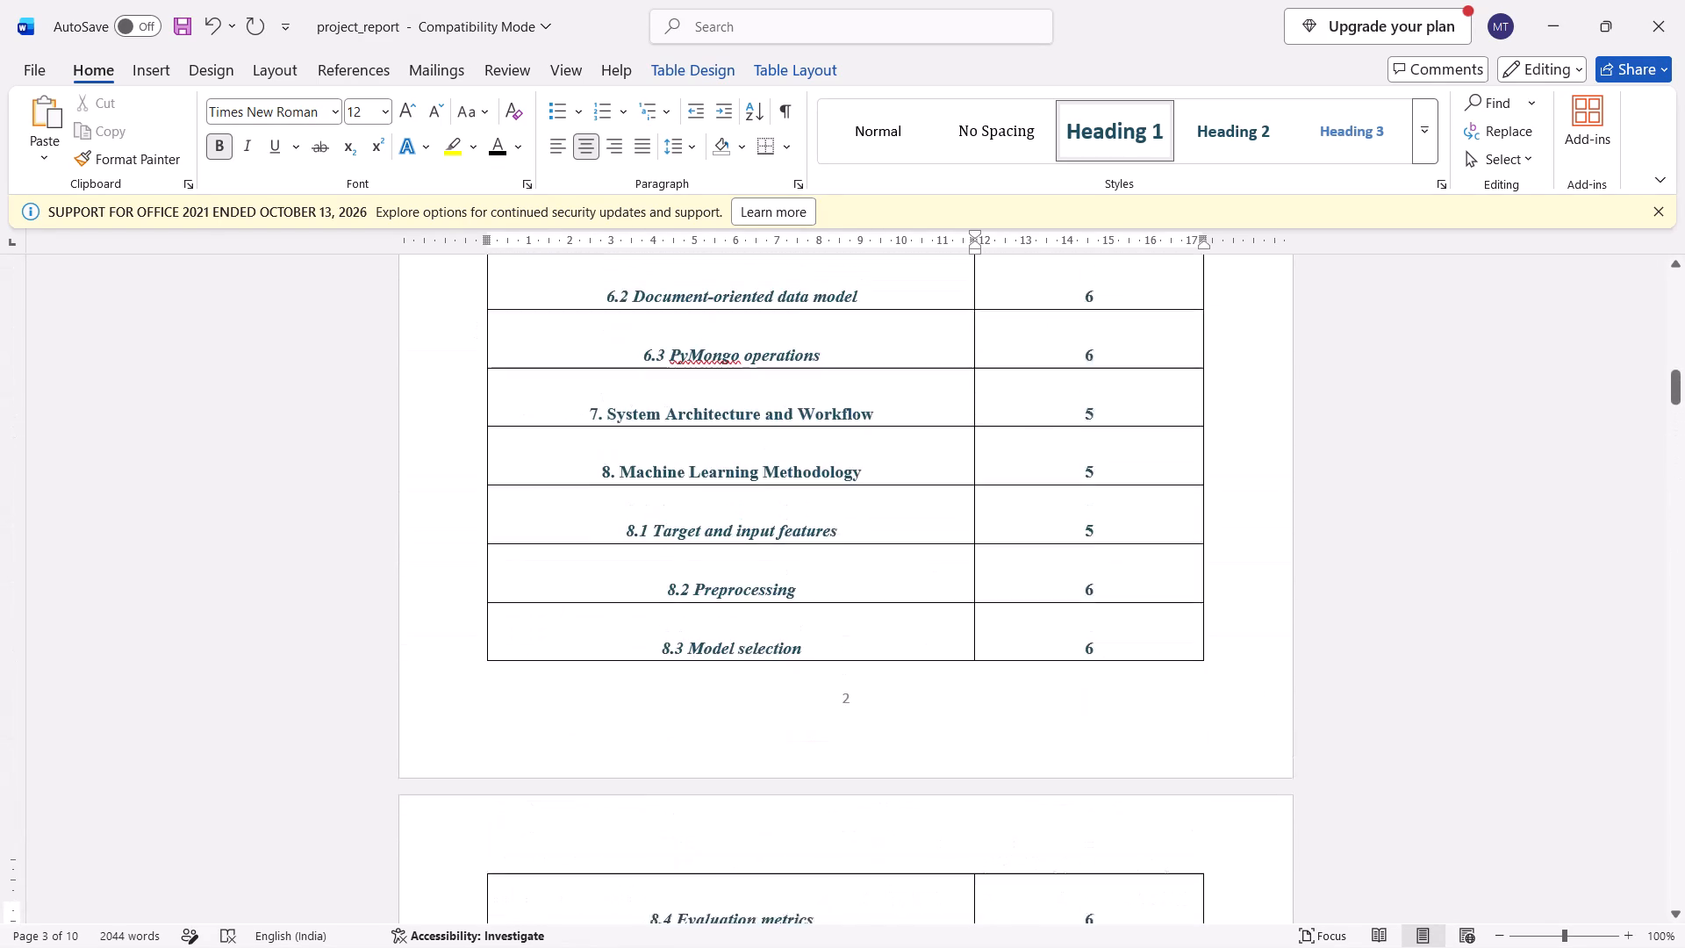
{"action": "scroll", "coordinate": [1109, 323], "scroll_direction": "up", "scroll_amount": 2}
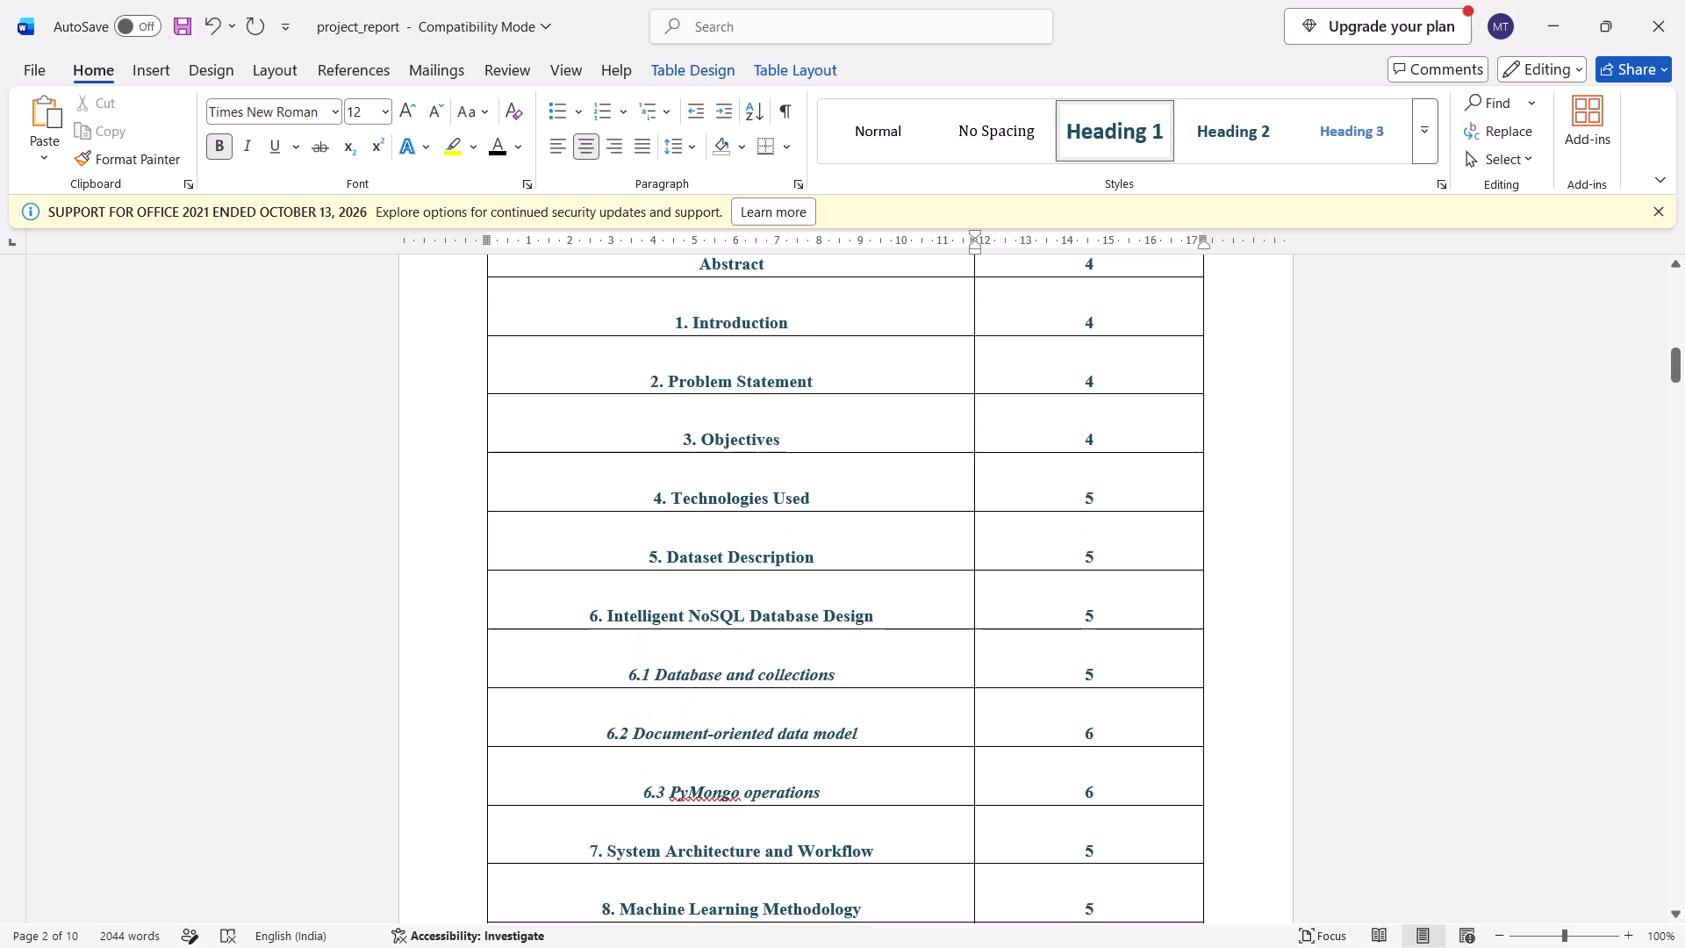
Find the page for section 6 in the report and set the contents page number of 6. Intelligent NoSQL Database Design to 6.
{"action": "scroll", "coordinate": [1117, 595], "scroll_direction": "down", "scroll_amount": 9}
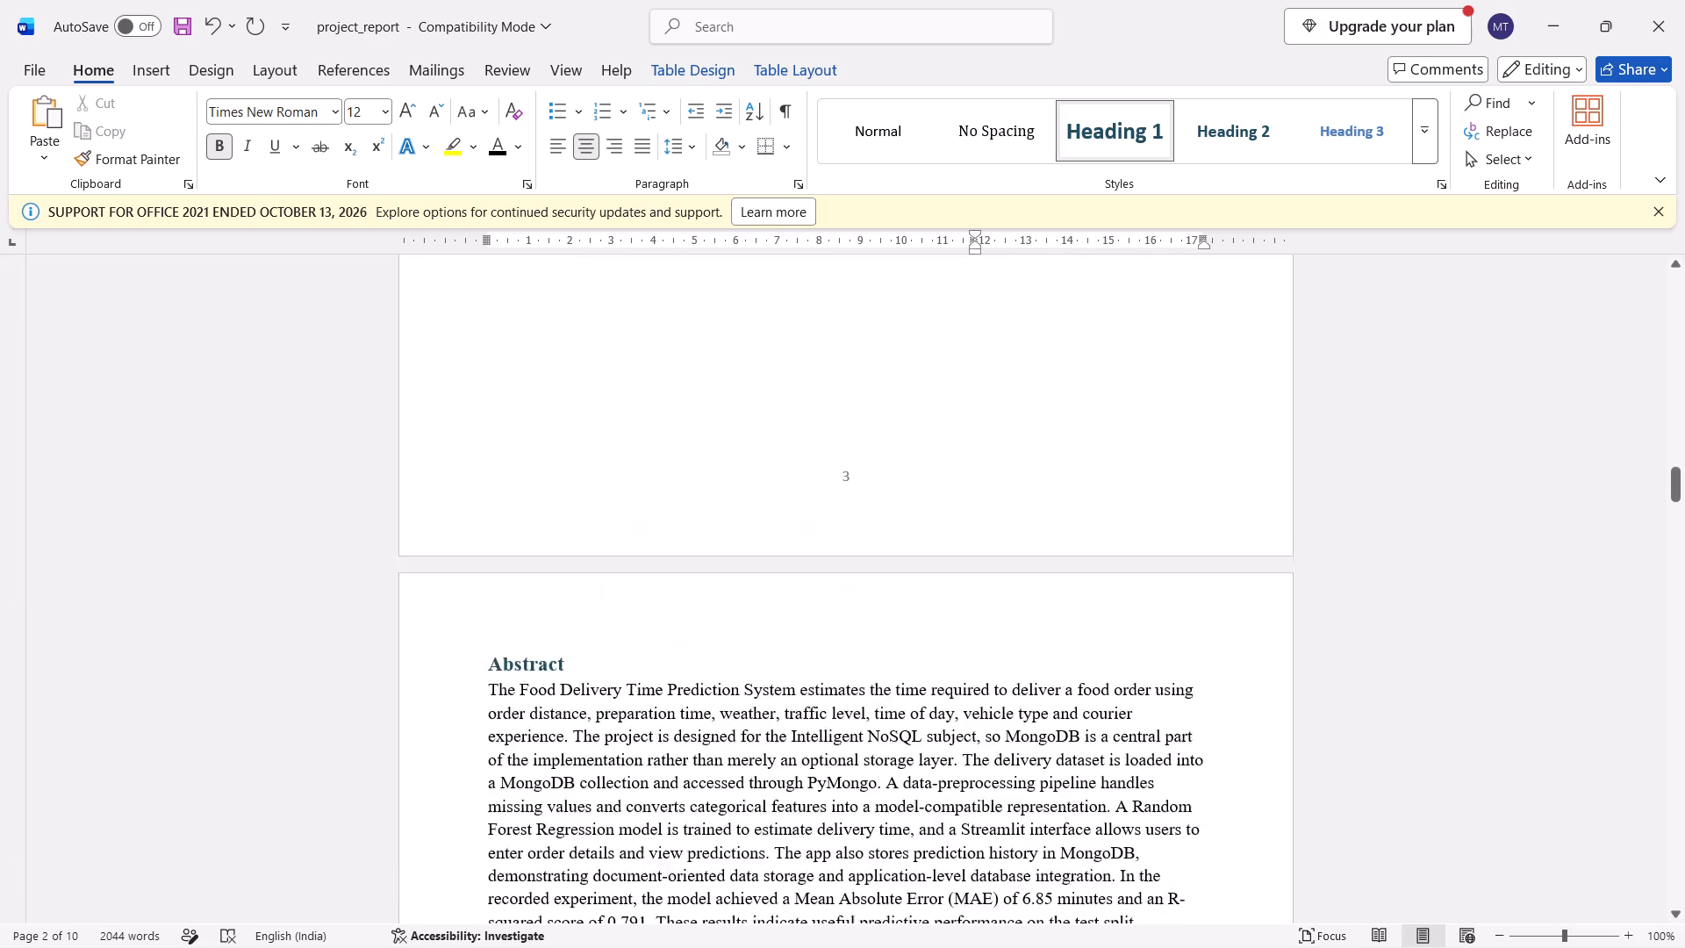
{"action": "scroll", "coordinate": [1117, 595], "scroll_direction": "down", "scroll_amount": 7}
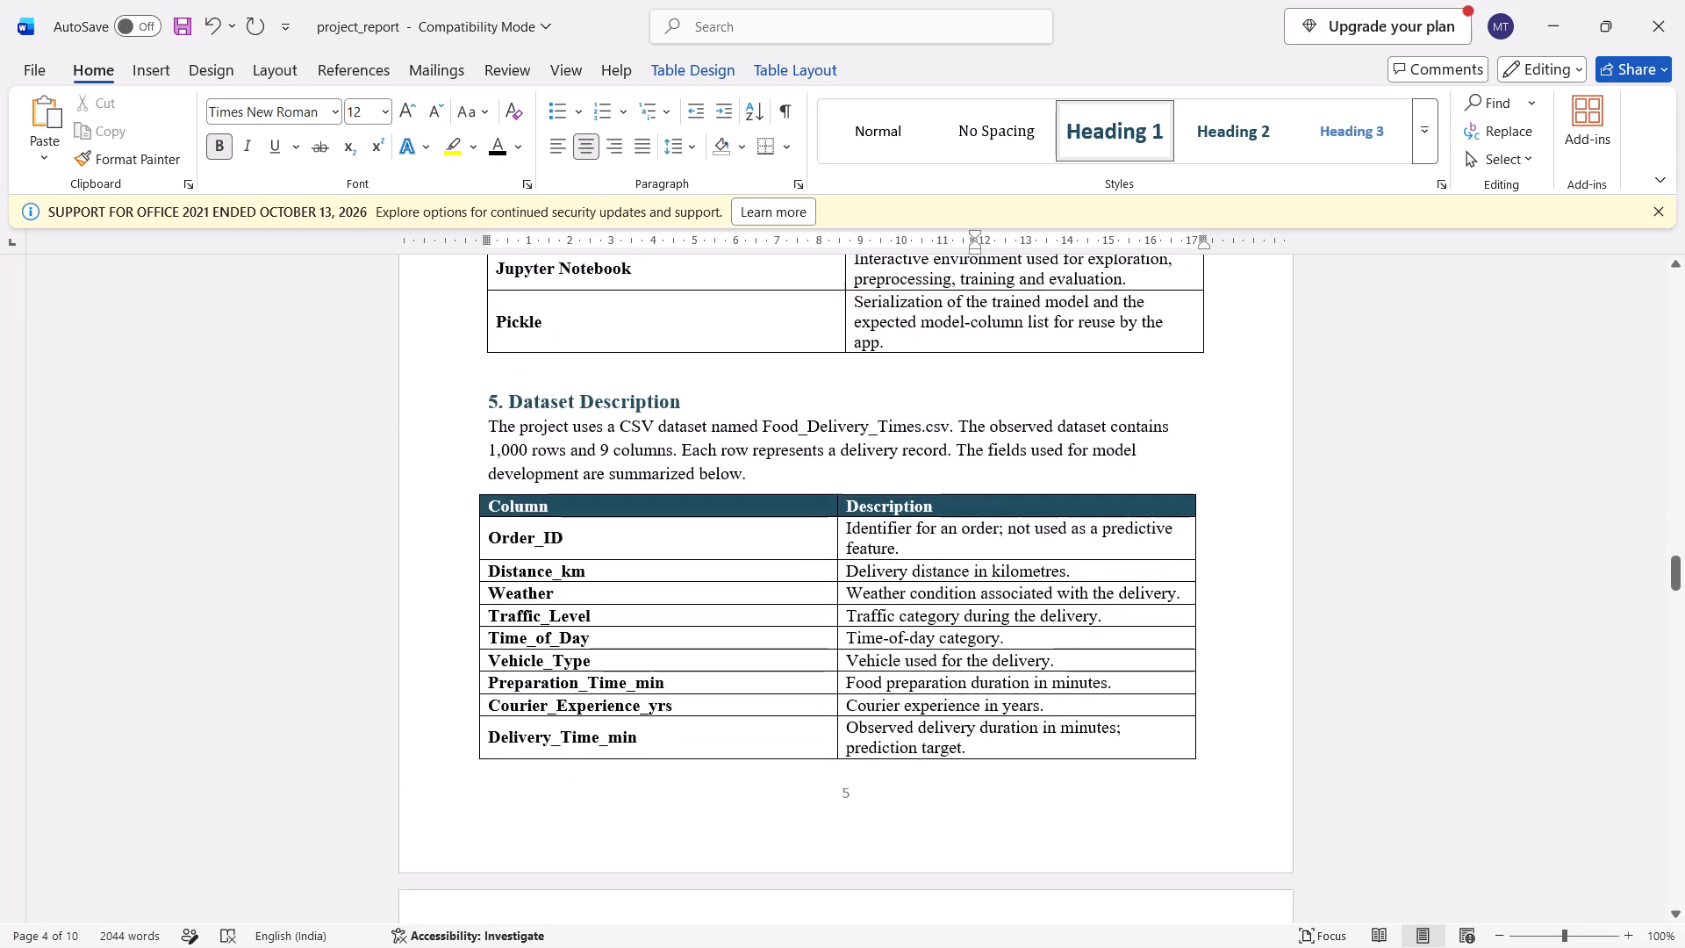
{"action": "scroll", "coordinate": [1117, 595], "scroll_direction": "down", "scroll_amount": 4}
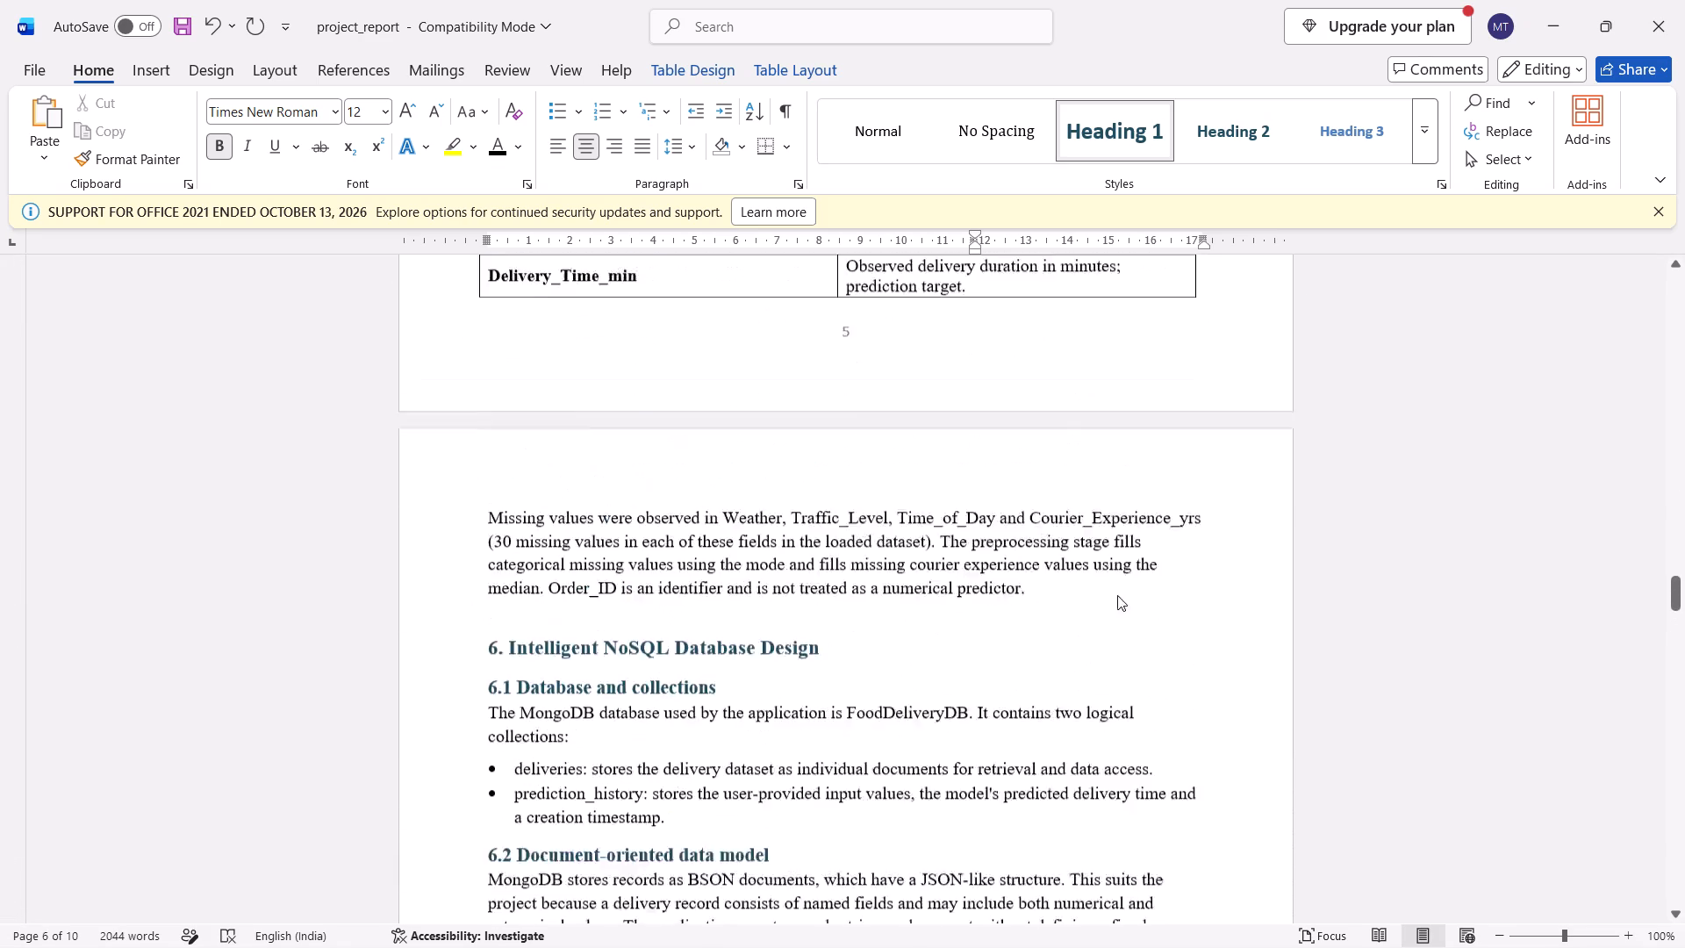
{"action": "scroll", "coordinate": [1117, 595], "scroll_direction": "up", "scroll_amount": 8}
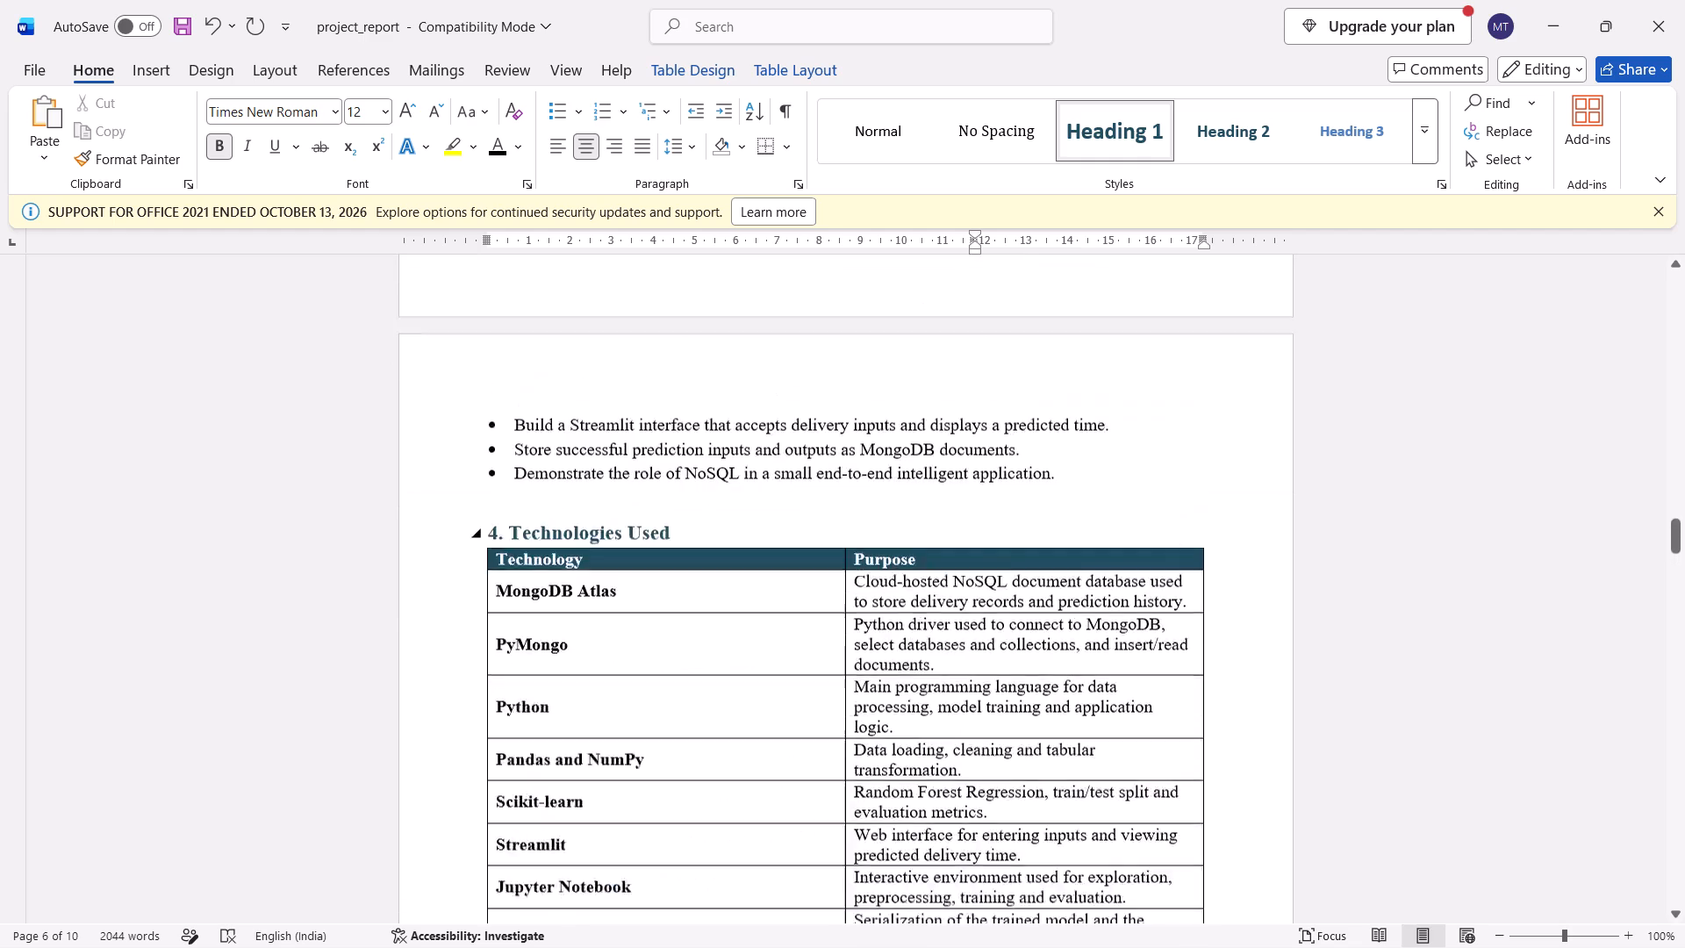
{"action": "scroll", "coordinate": [1117, 595], "scroll_direction": "up", "scroll_amount": 6}
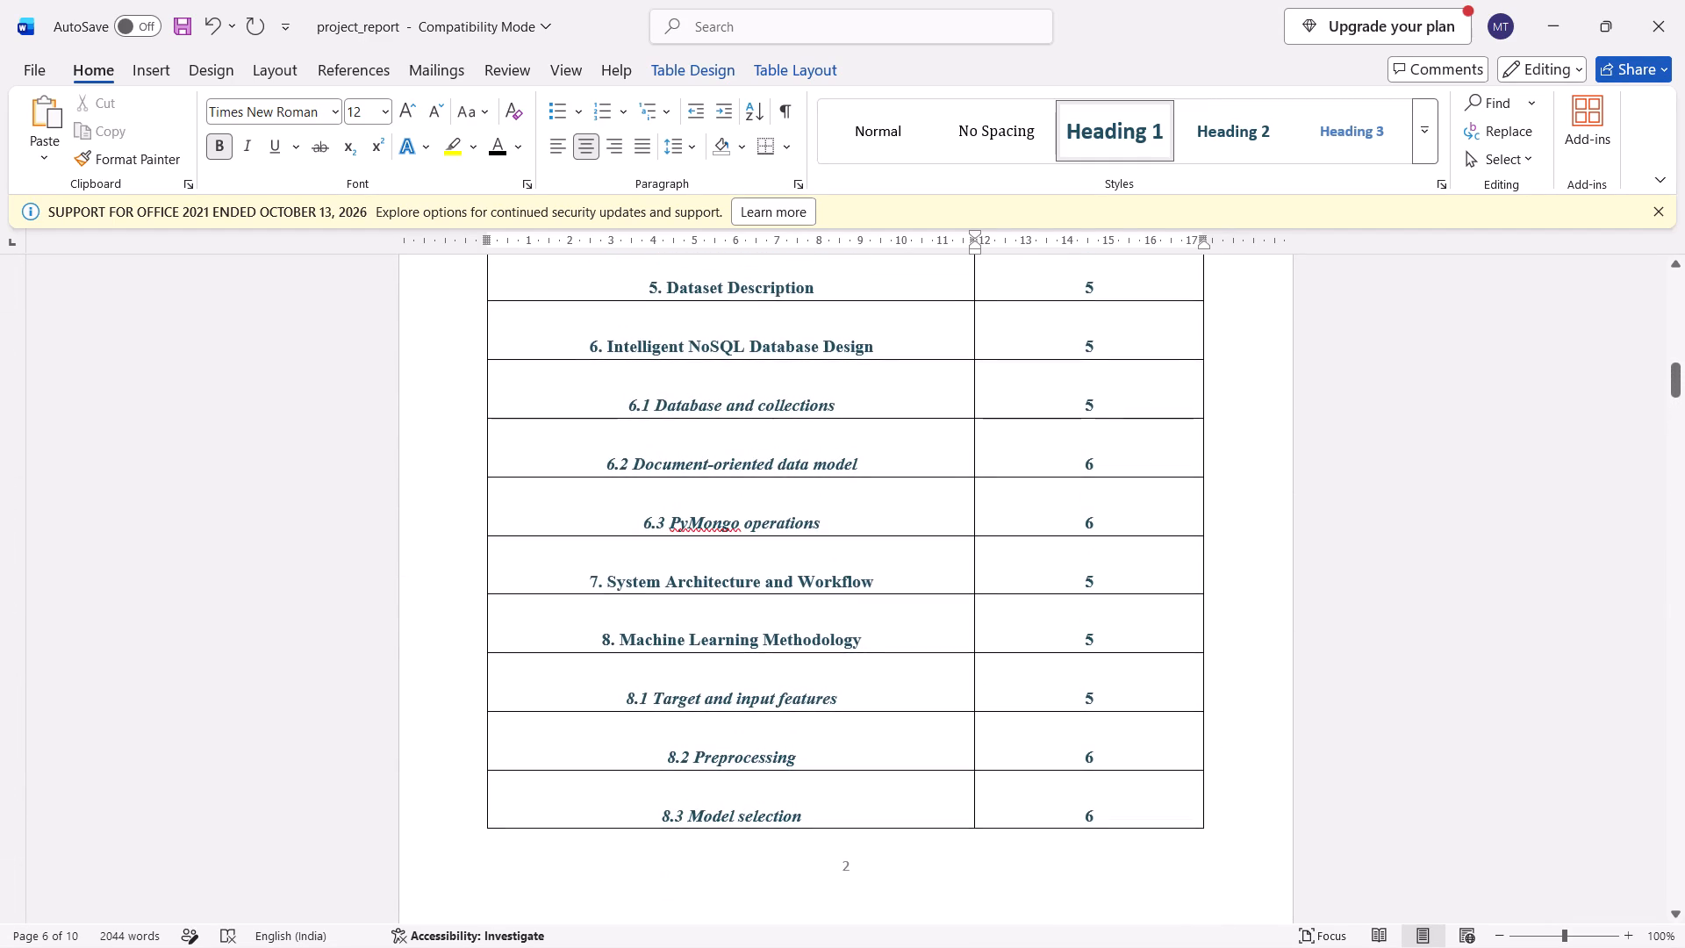
{"action": "scroll", "coordinate": [983, 547], "scroll_direction": "up", "scroll_amount": 1}
{"action": "left_click", "coordinate": [1100, 484]}
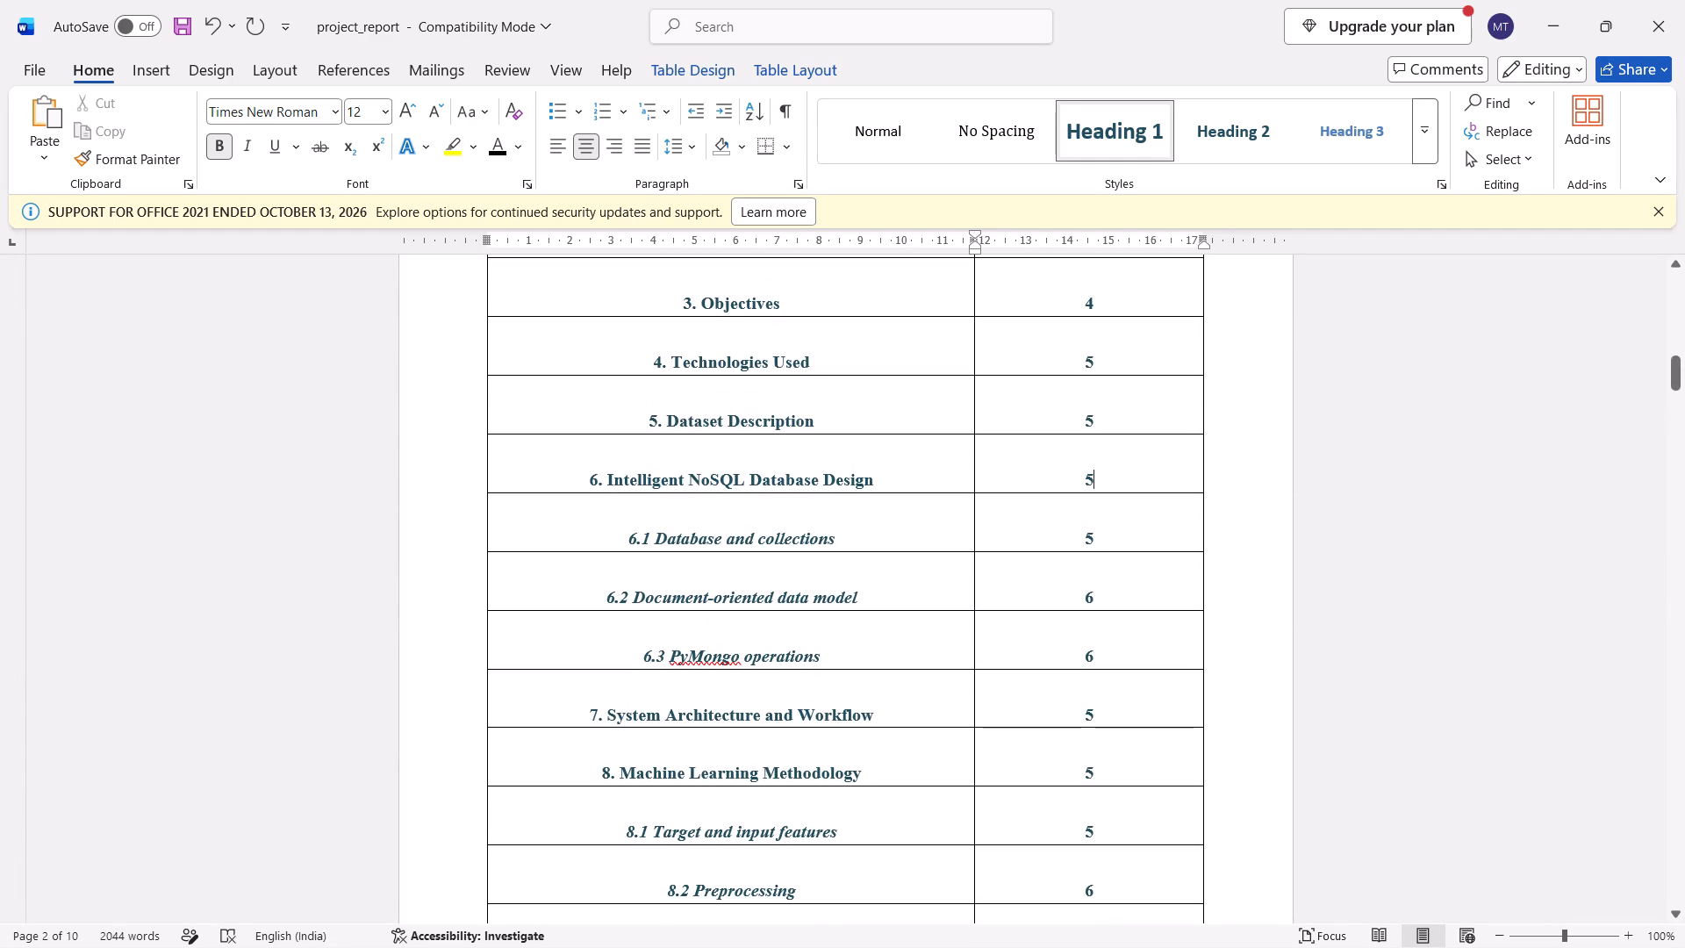
{"action": "key", "text": "BackSpace"}
{"action": "key", "text": "6"}
Find the page for section 7 in the report and set the contents page number of 7. System Architecture and Workflow to 7.
{"action": "scroll", "coordinate": [1100, 484], "scroll_direction": "down", "scroll_amount": 13}
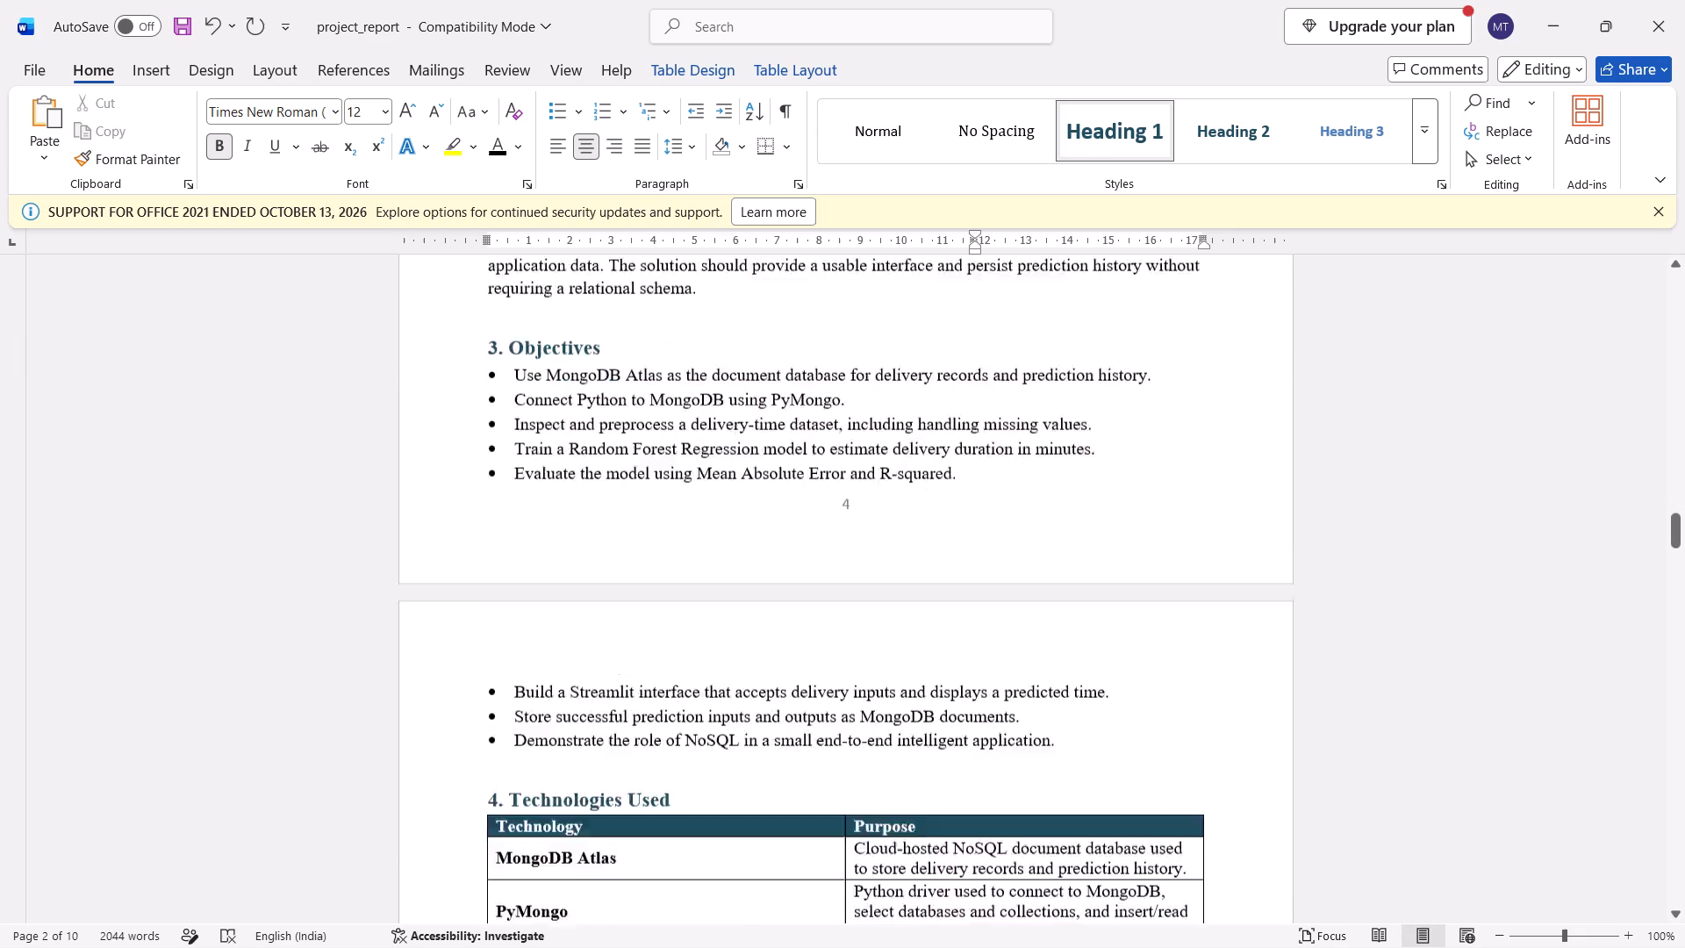
{"action": "scroll", "coordinate": [1100, 484], "scroll_direction": "down", "scroll_amount": 7}
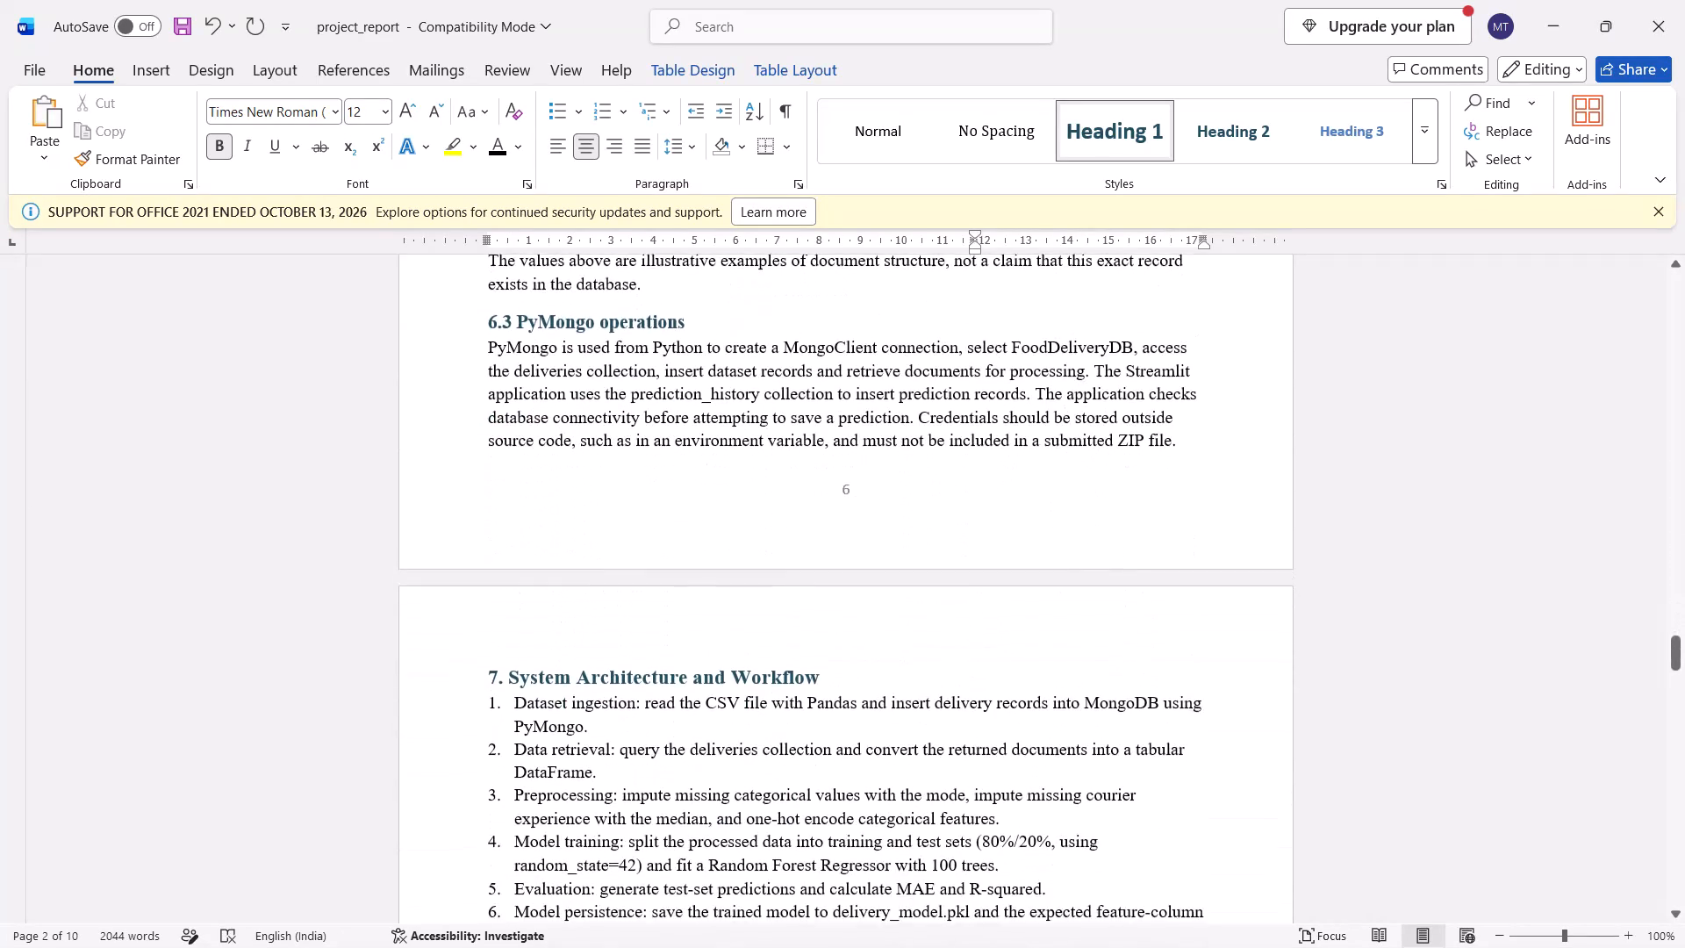
{"action": "scroll", "coordinate": [1100, 484], "scroll_direction": "down", "scroll_amount": 1}
{"action": "scroll", "coordinate": [1100, 484], "scroll_direction": "up", "scroll_amount": 10}
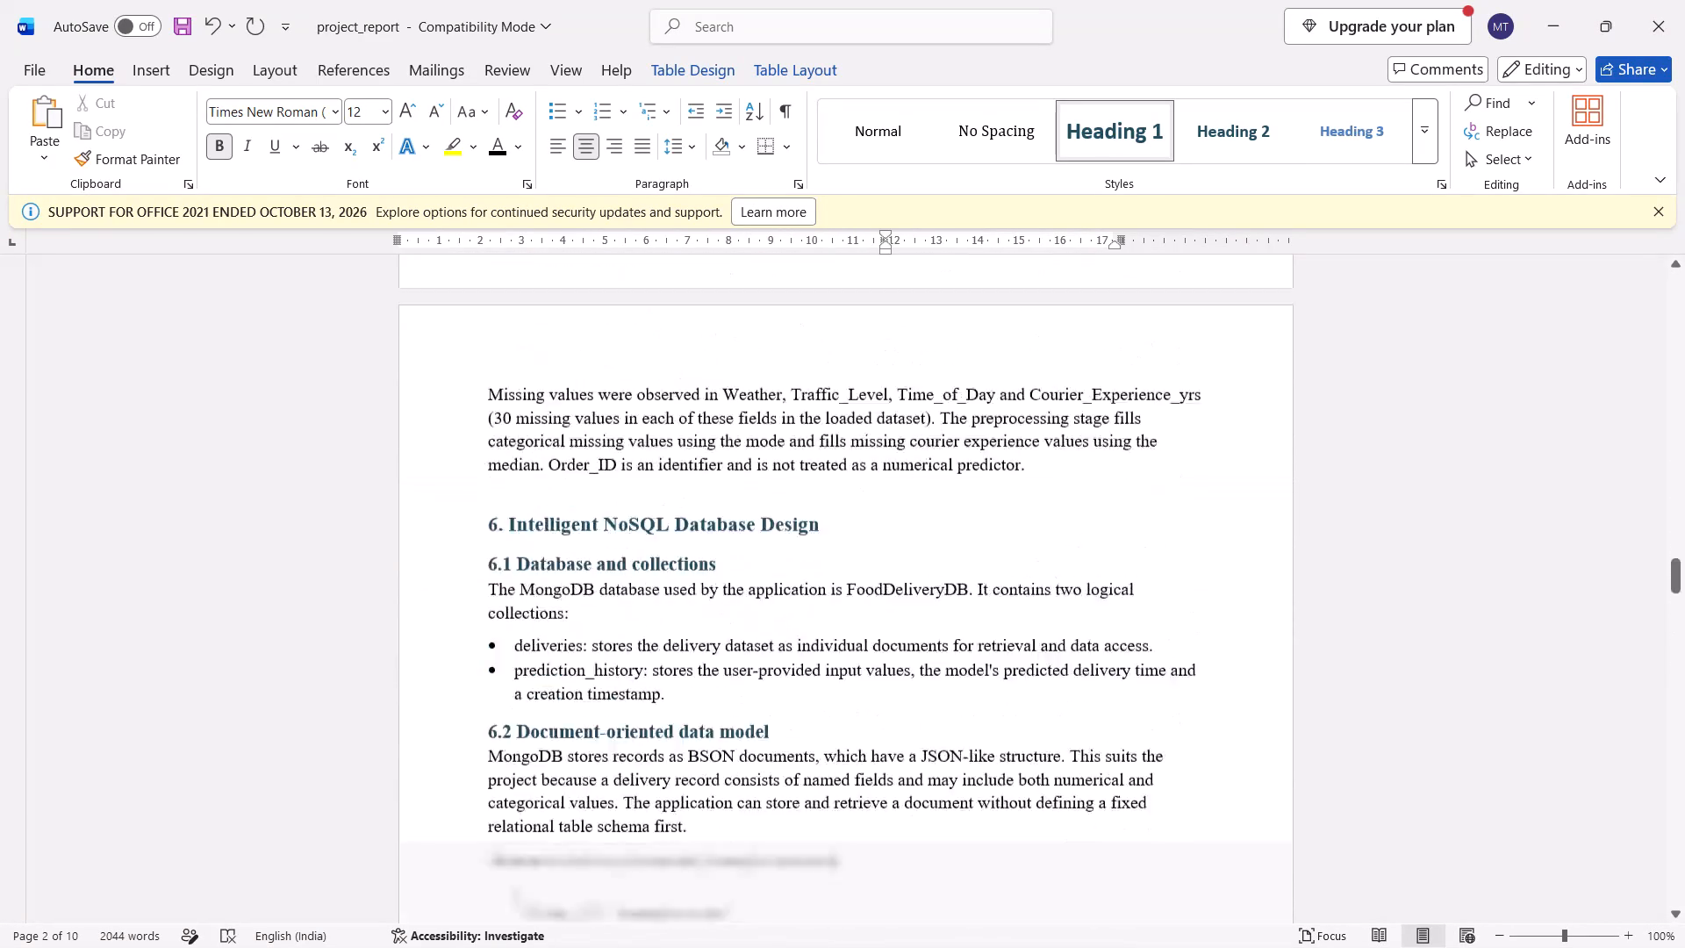
{"action": "scroll", "coordinate": [1100, 484], "scroll_direction": "up", "scroll_amount": 5}
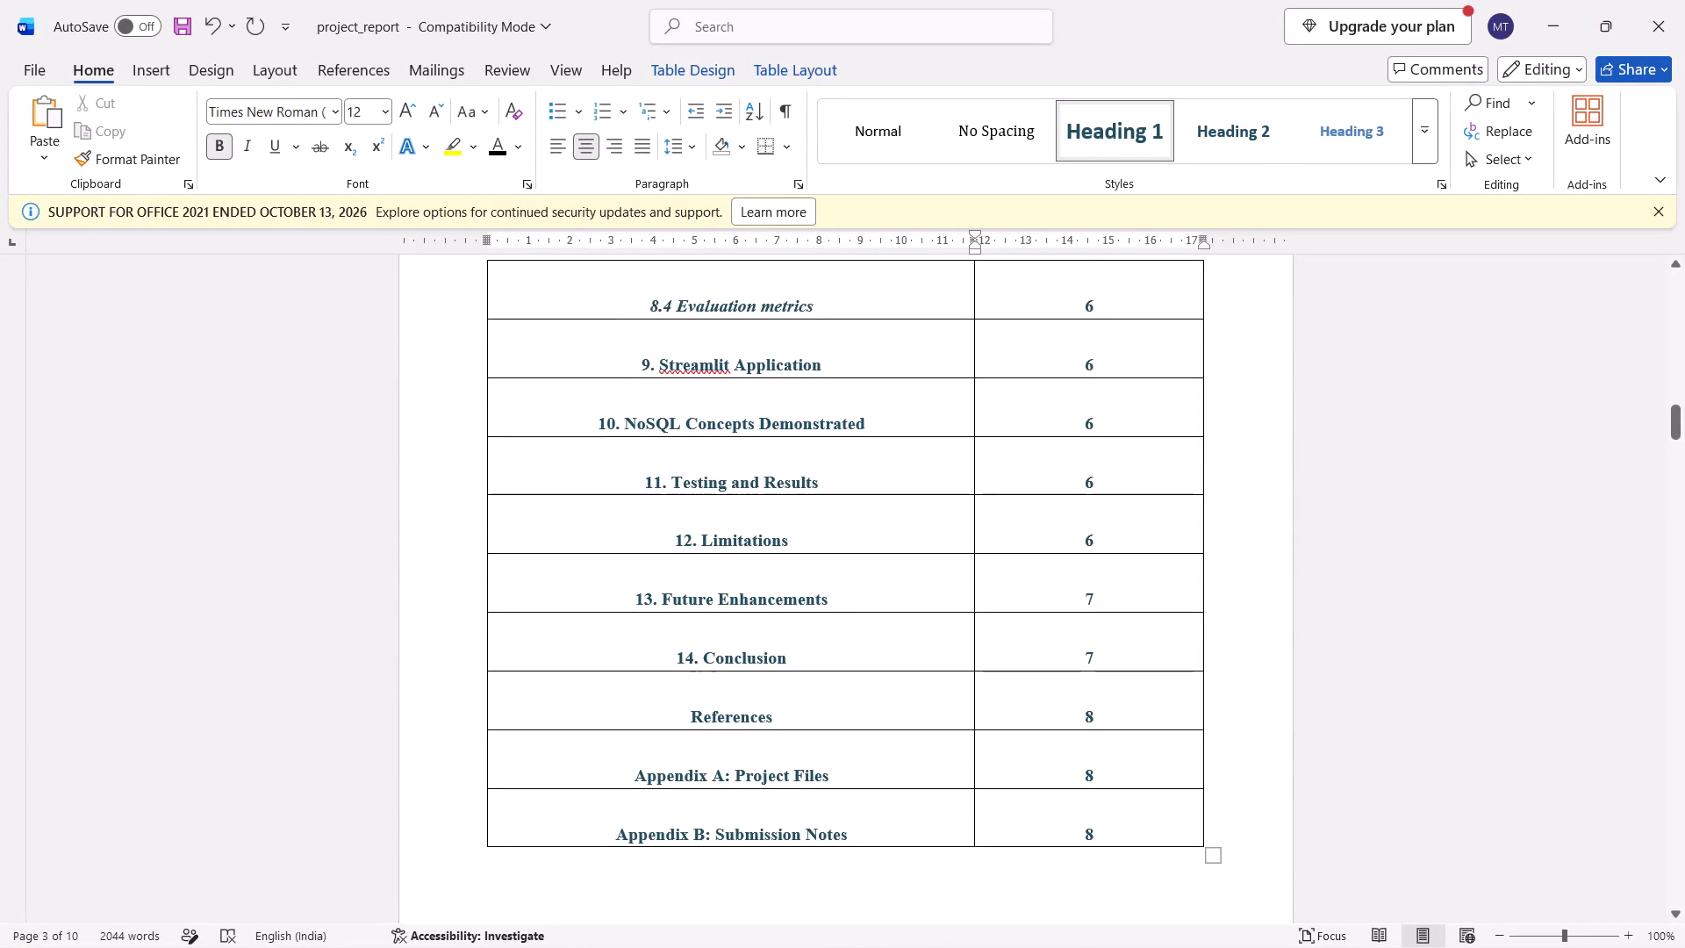
{"action": "scroll", "coordinate": [881, 401], "scroll_direction": "up", "scroll_amount": 2}
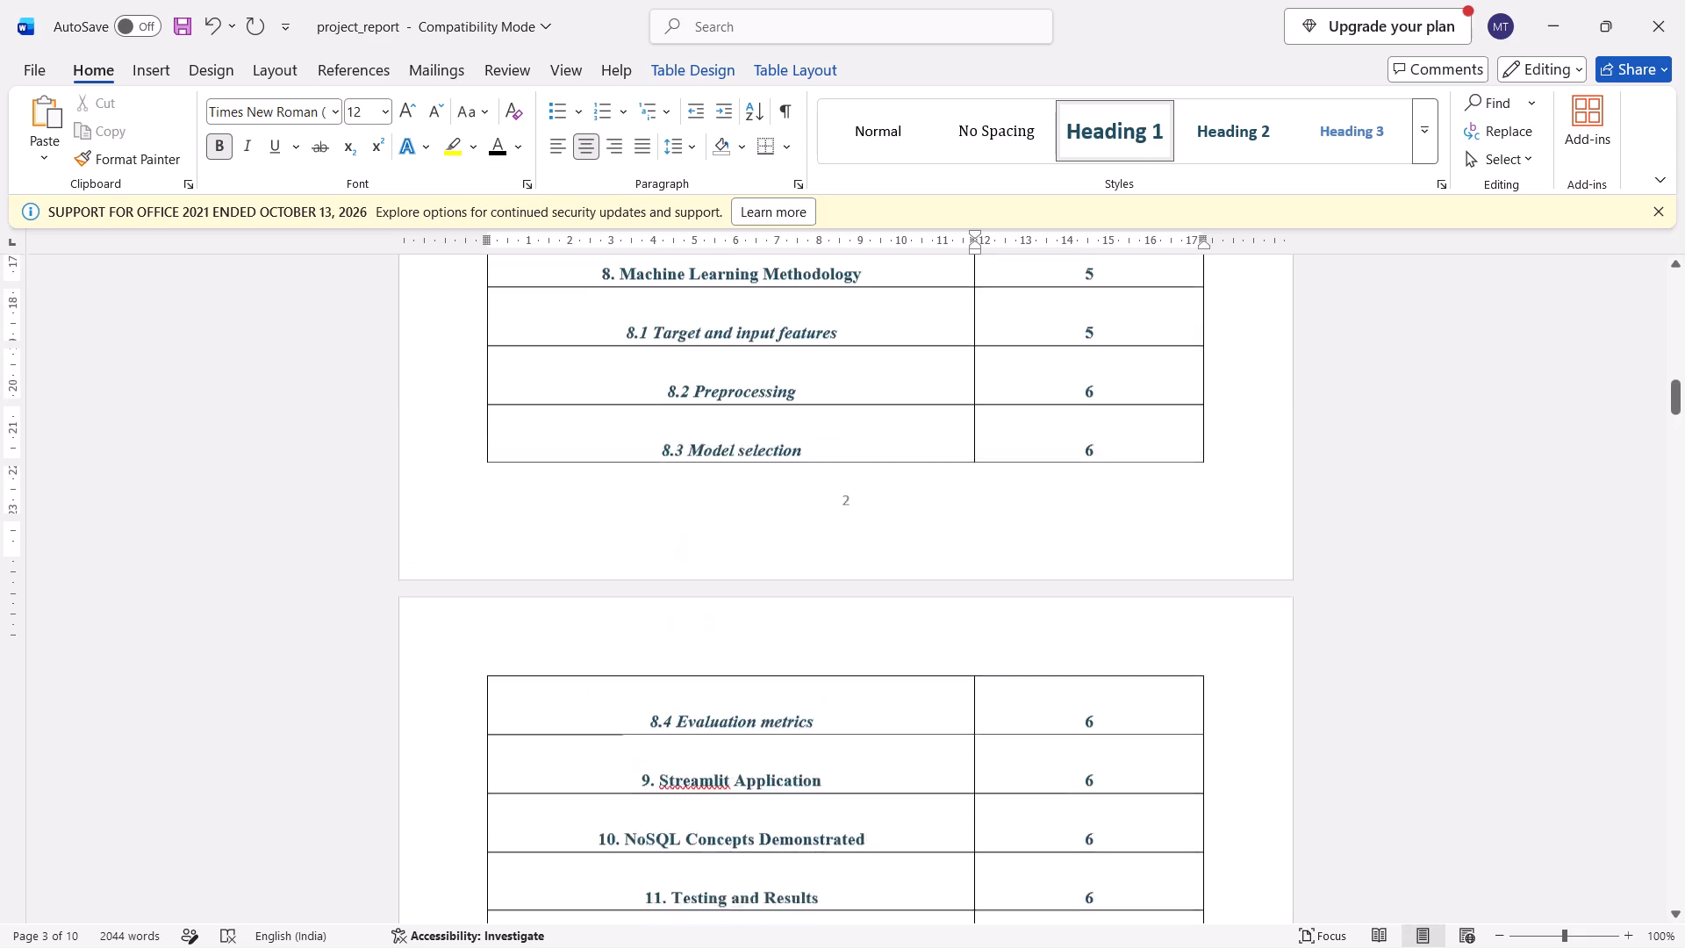
{"action": "scroll", "coordinate": [881, 401], "scroll_direction": "up", "scroll_amount": 1}
{"action": "left_click", "coordinate": [1094, 399]}
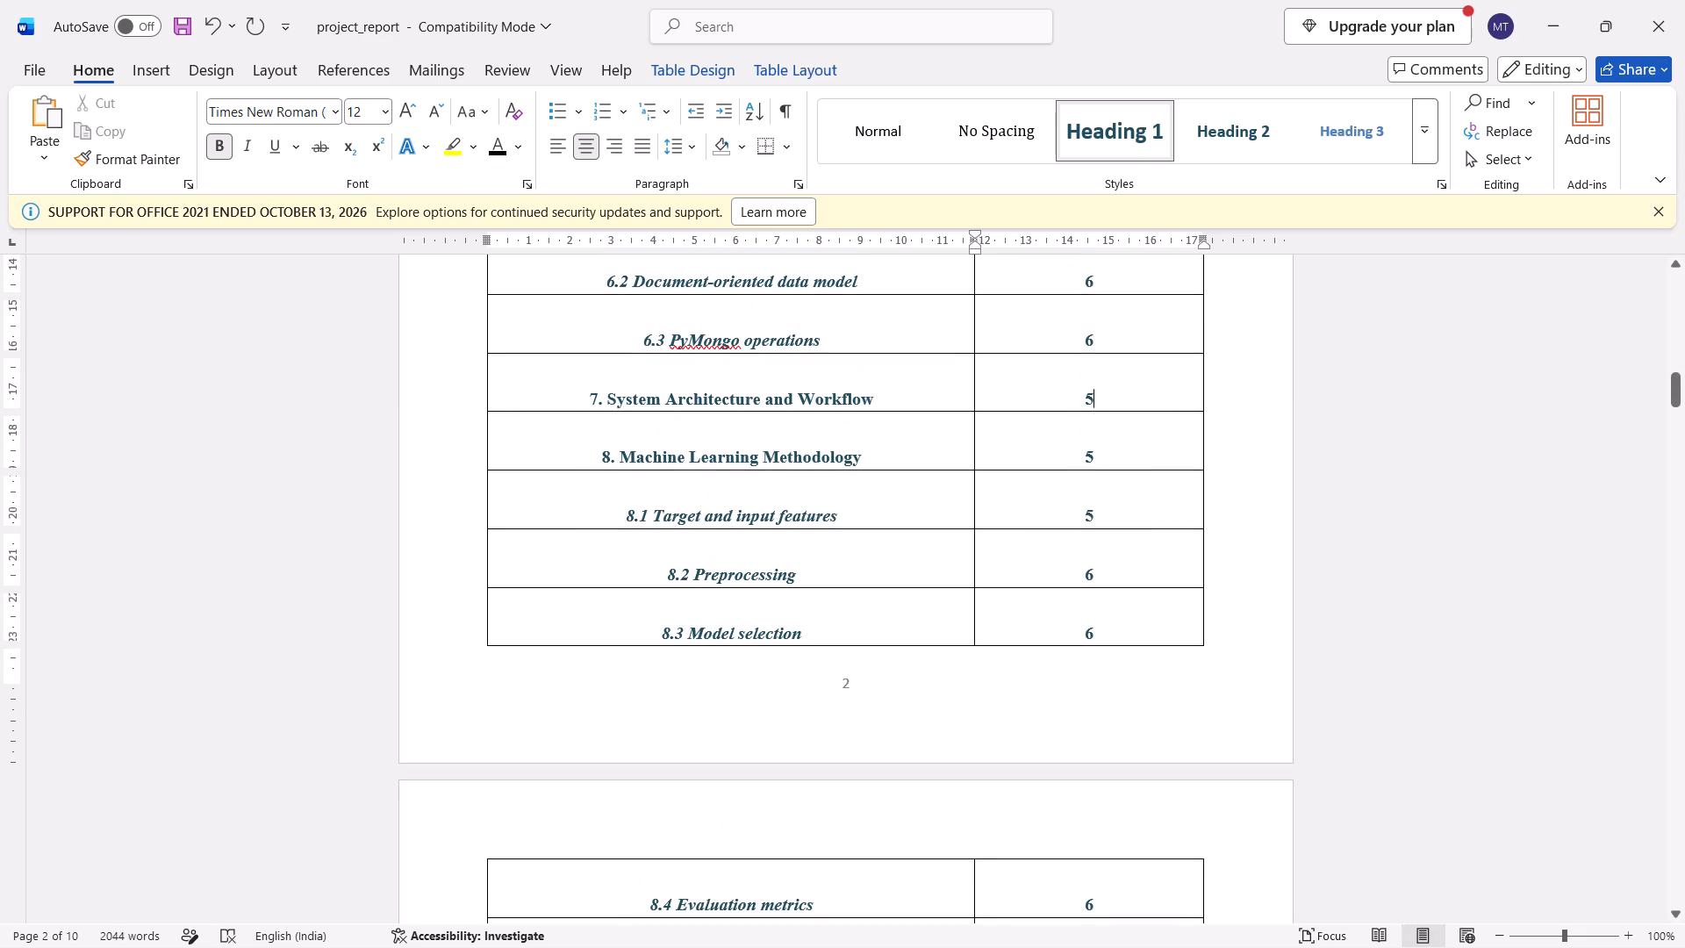
{"action": "key", "text": "BackSpace"}
{"action": "key", "text": "7"}
Locate the section 8 pages and set the contents page number to 7 for 8. Machine Learning Methodology and 8.1 Target and input features.
{"action": "left_click", "coordinate": [1122, 451]}
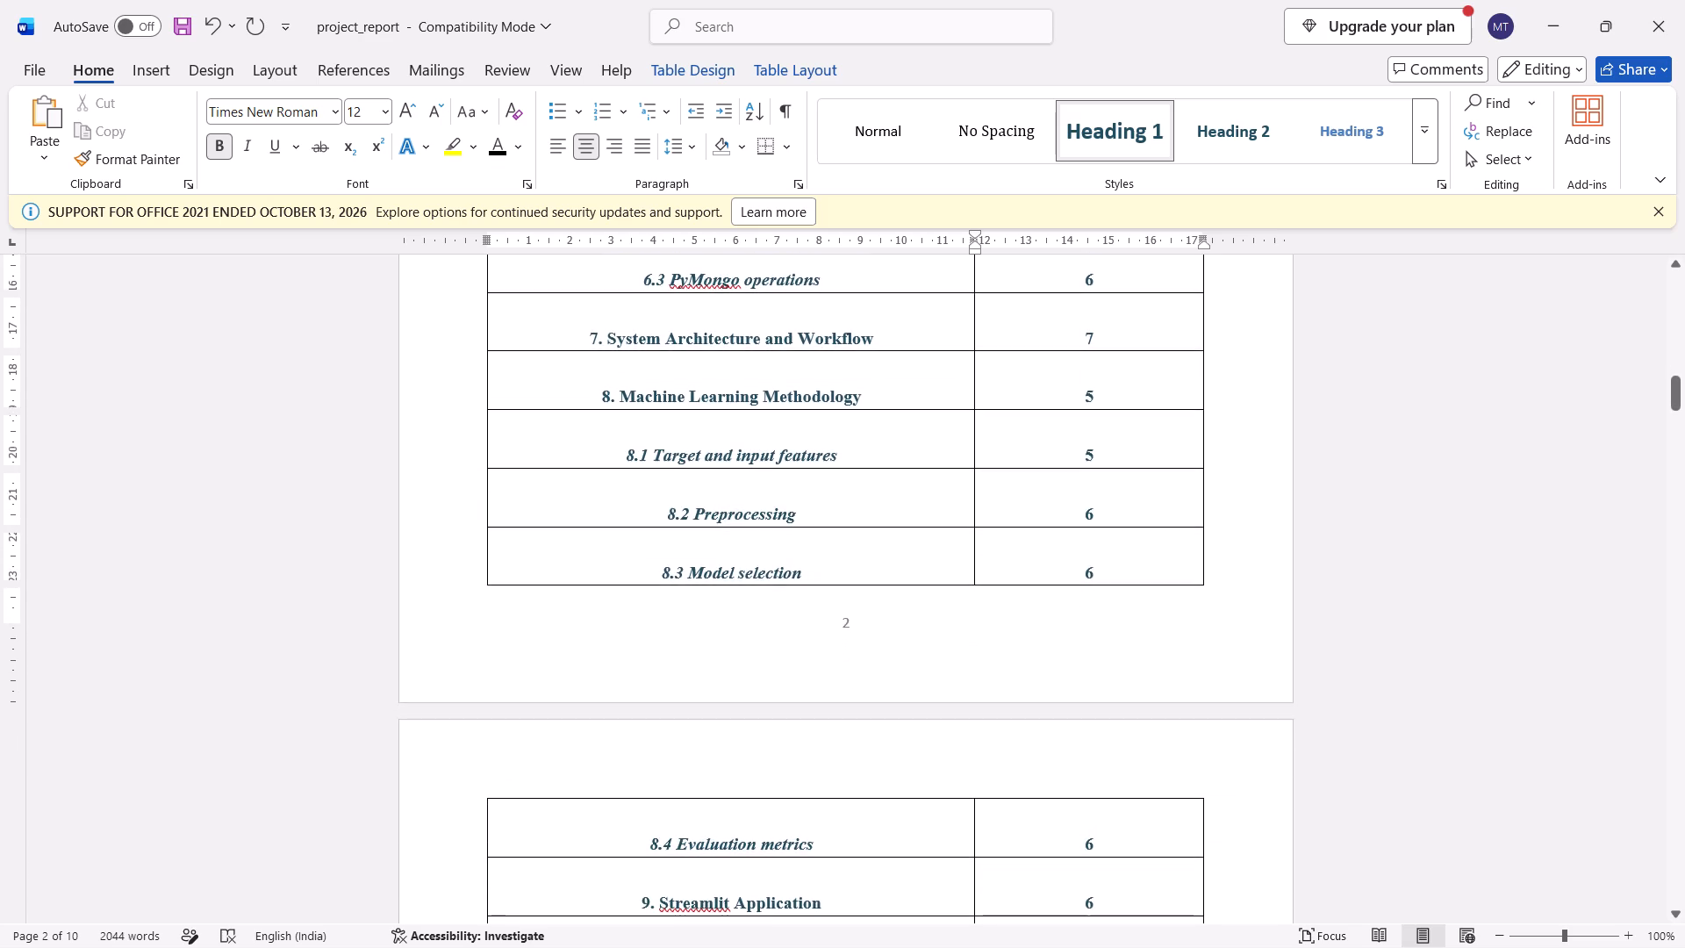
{"action": "scroll", "coordinate": [1122, 451], "scroll_direction": "down", "scroll_amount": 20}
{"action": "scroll", "coordinate": [1122, 451], "scroll_direction": "down", "scroll_amount": 5}
{"action": "scroll", "coordinate": [1122, 451], "scroll_direction": "up", "scroll_amount": 1}
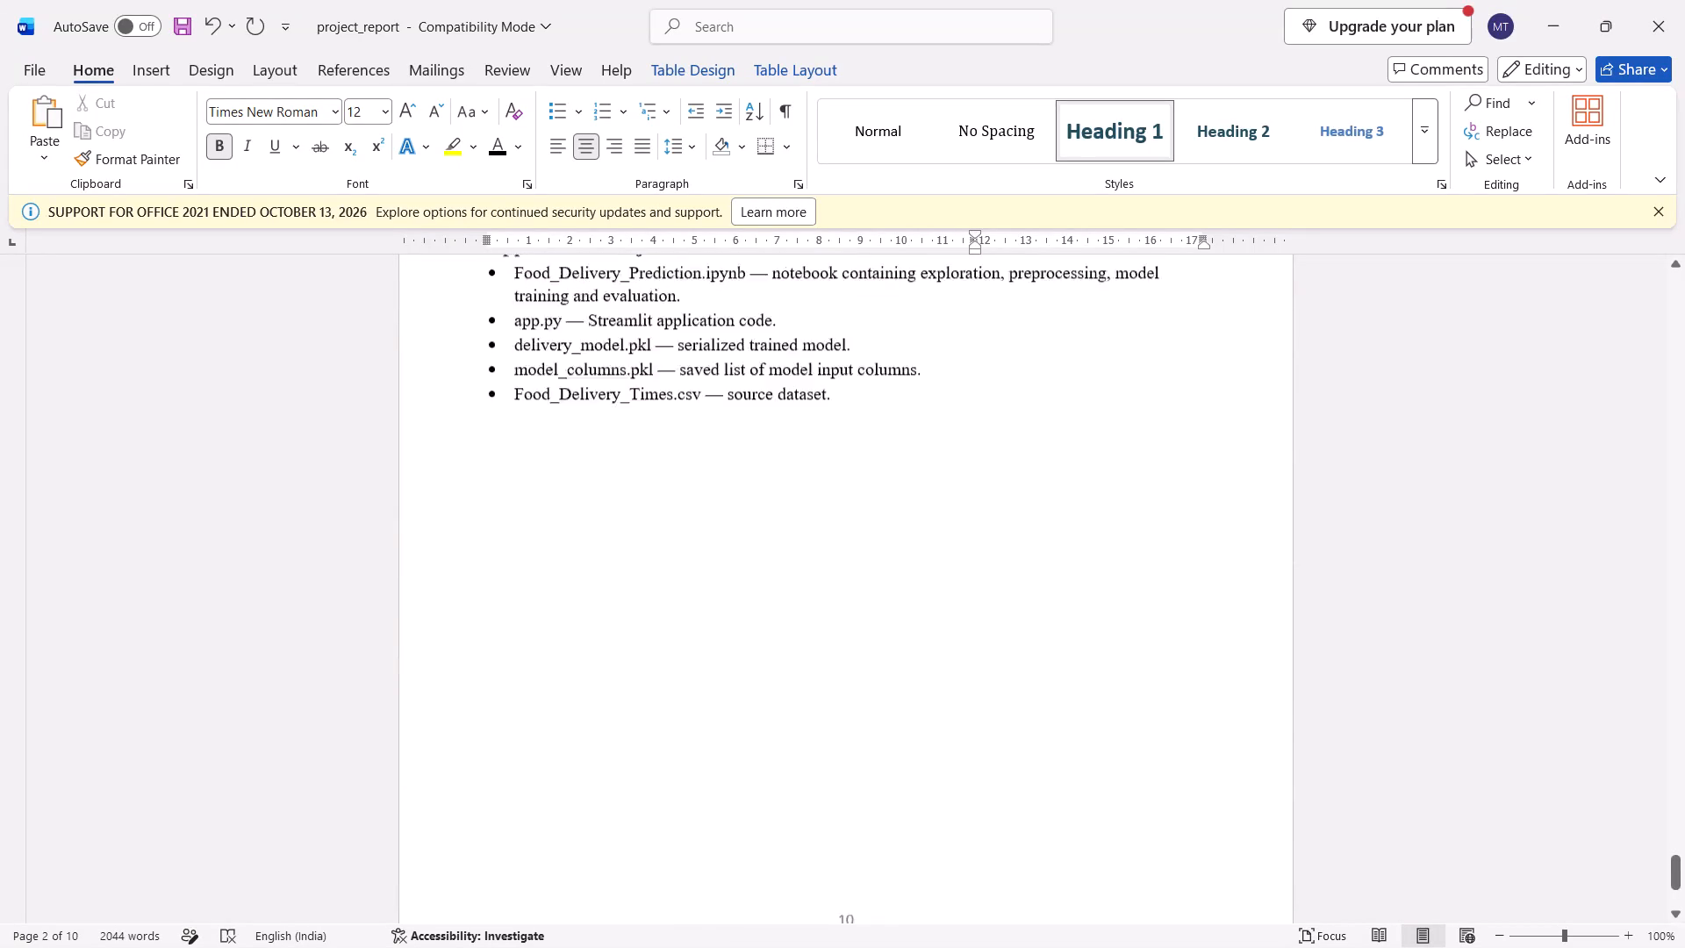
{"action": "scroll", "coordinate": [1122, 451], "scroll_direction": "up", "scroll_amount": 6}
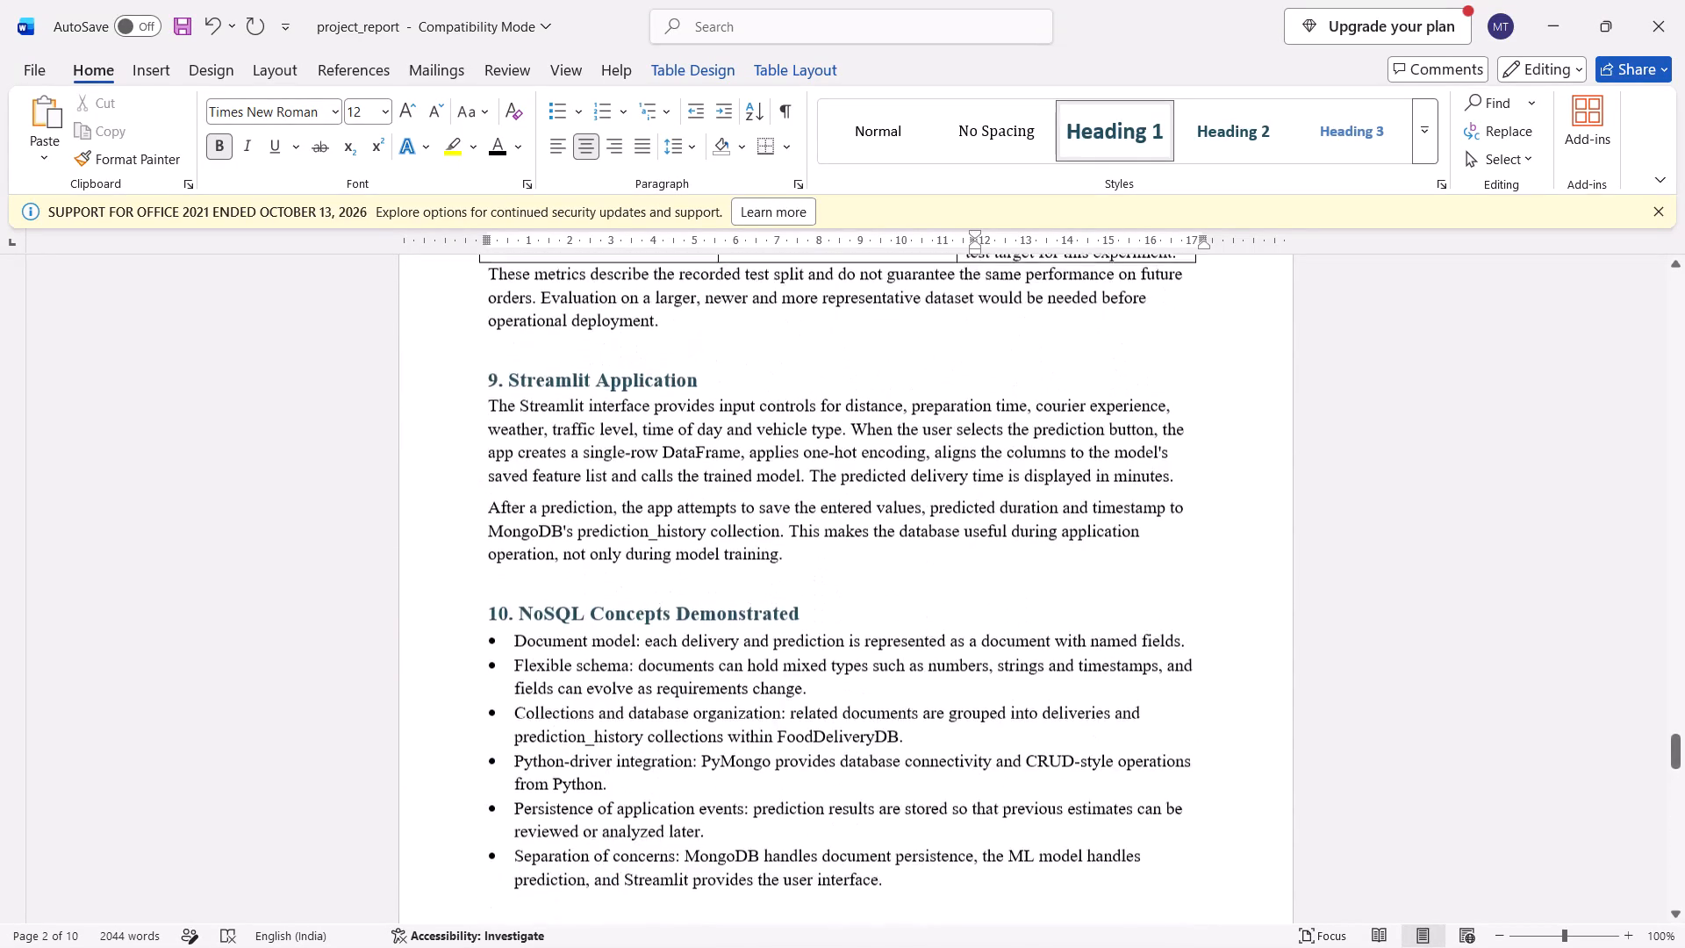
{"action": "scroll", "coordinate": [1122, 451], "scroll_direction": "up", "scroll_amount": 6}
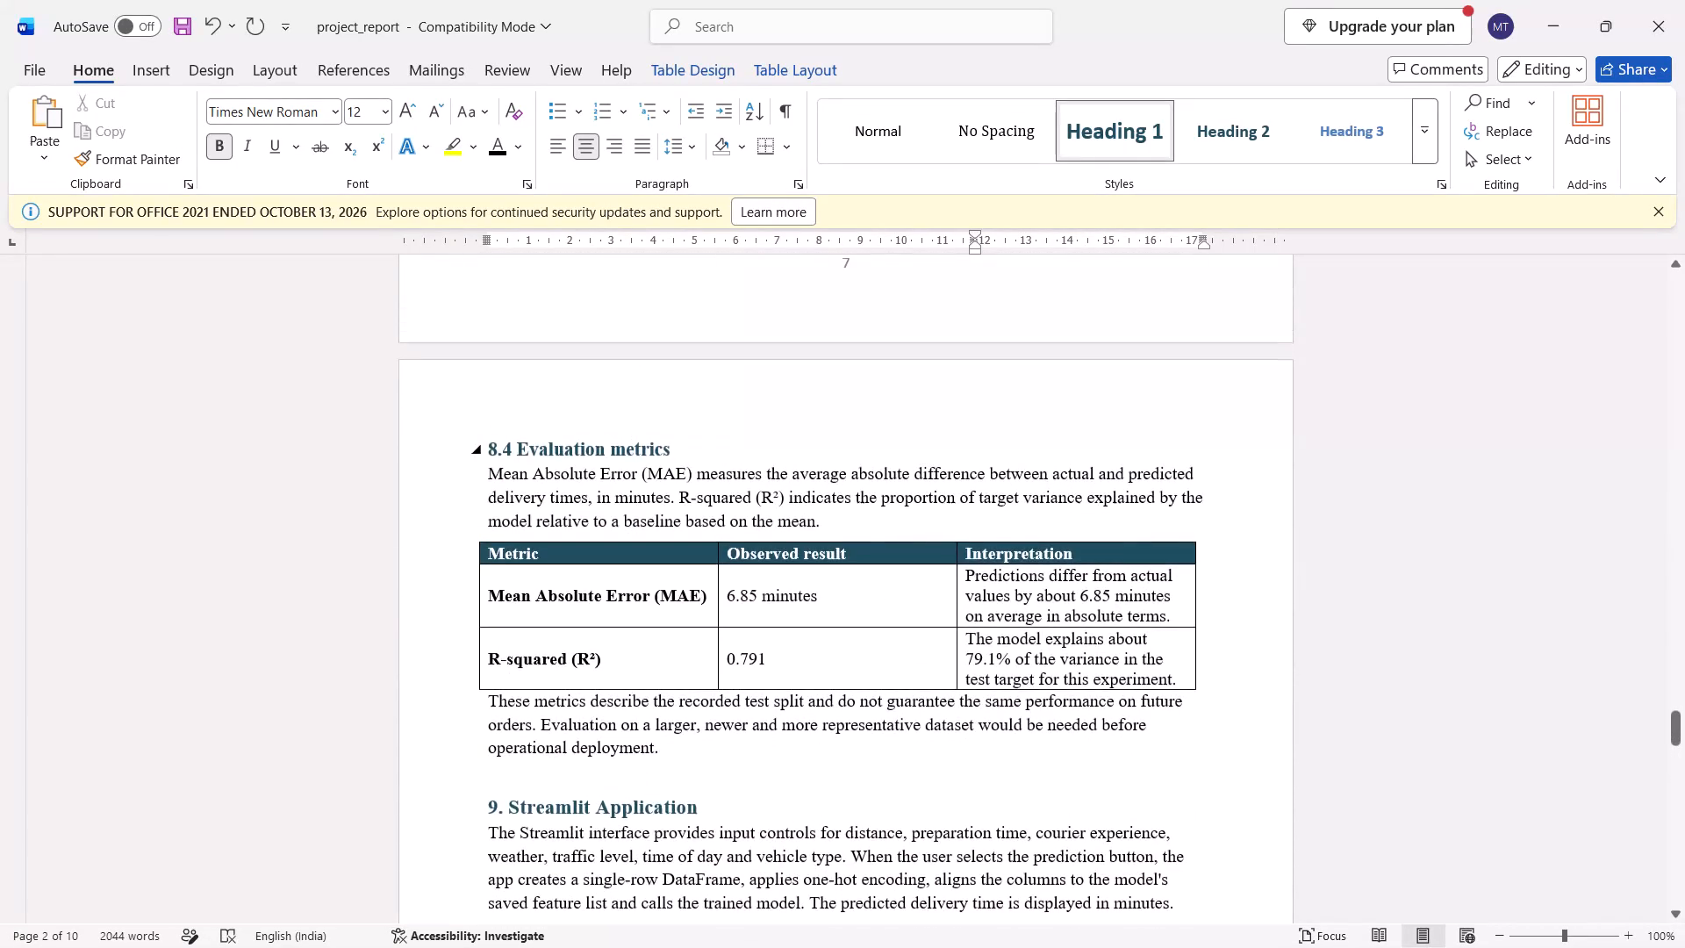
{"action": "scroll", "coordinate": [1122, 451], "scroll_direction": "up", "scroll_amount": 12}
{"action": "scroll", "coordinate": [1122, 451], "scroll_direction": "up", "scroll_amount": 20}
{"action": "scroll", "coordinate": [1122, 451], "scroll_direction": "up", "scroll_amount": 4}
{"action": "scroll", "coordinate": [1122, 451], "scroll_direction": "down", "scroll_amount": 5}
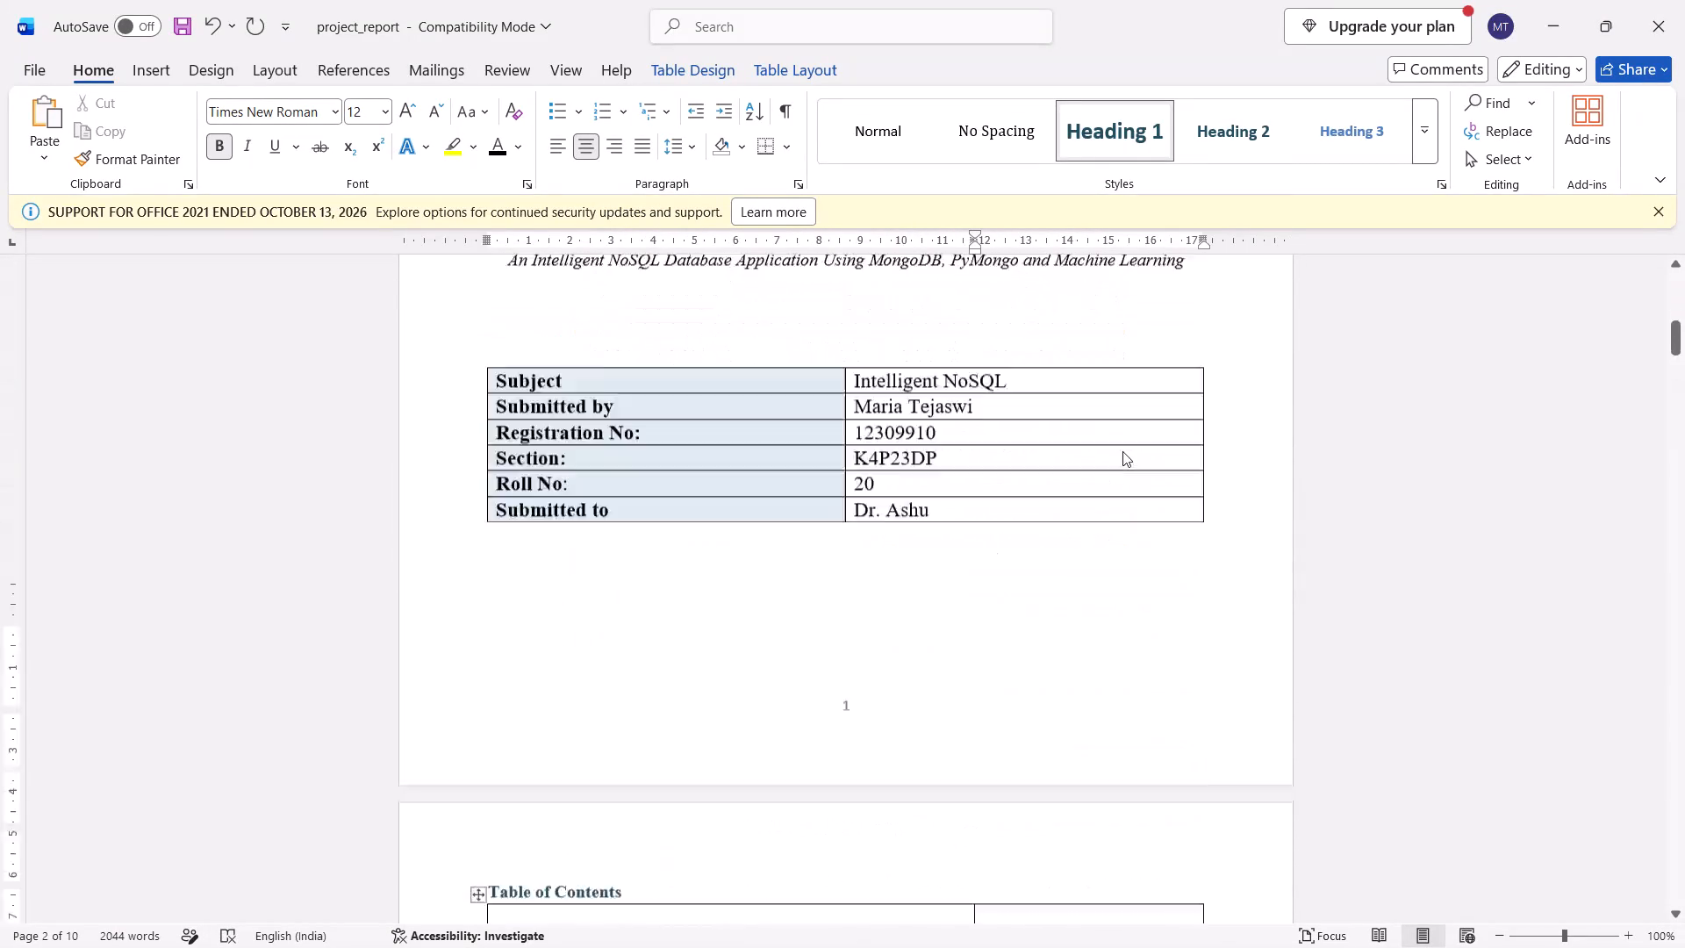
{"action": "scroll", "coordinate": [1122, 451], "scroll_direction": "down", "scroll_amount": 2}
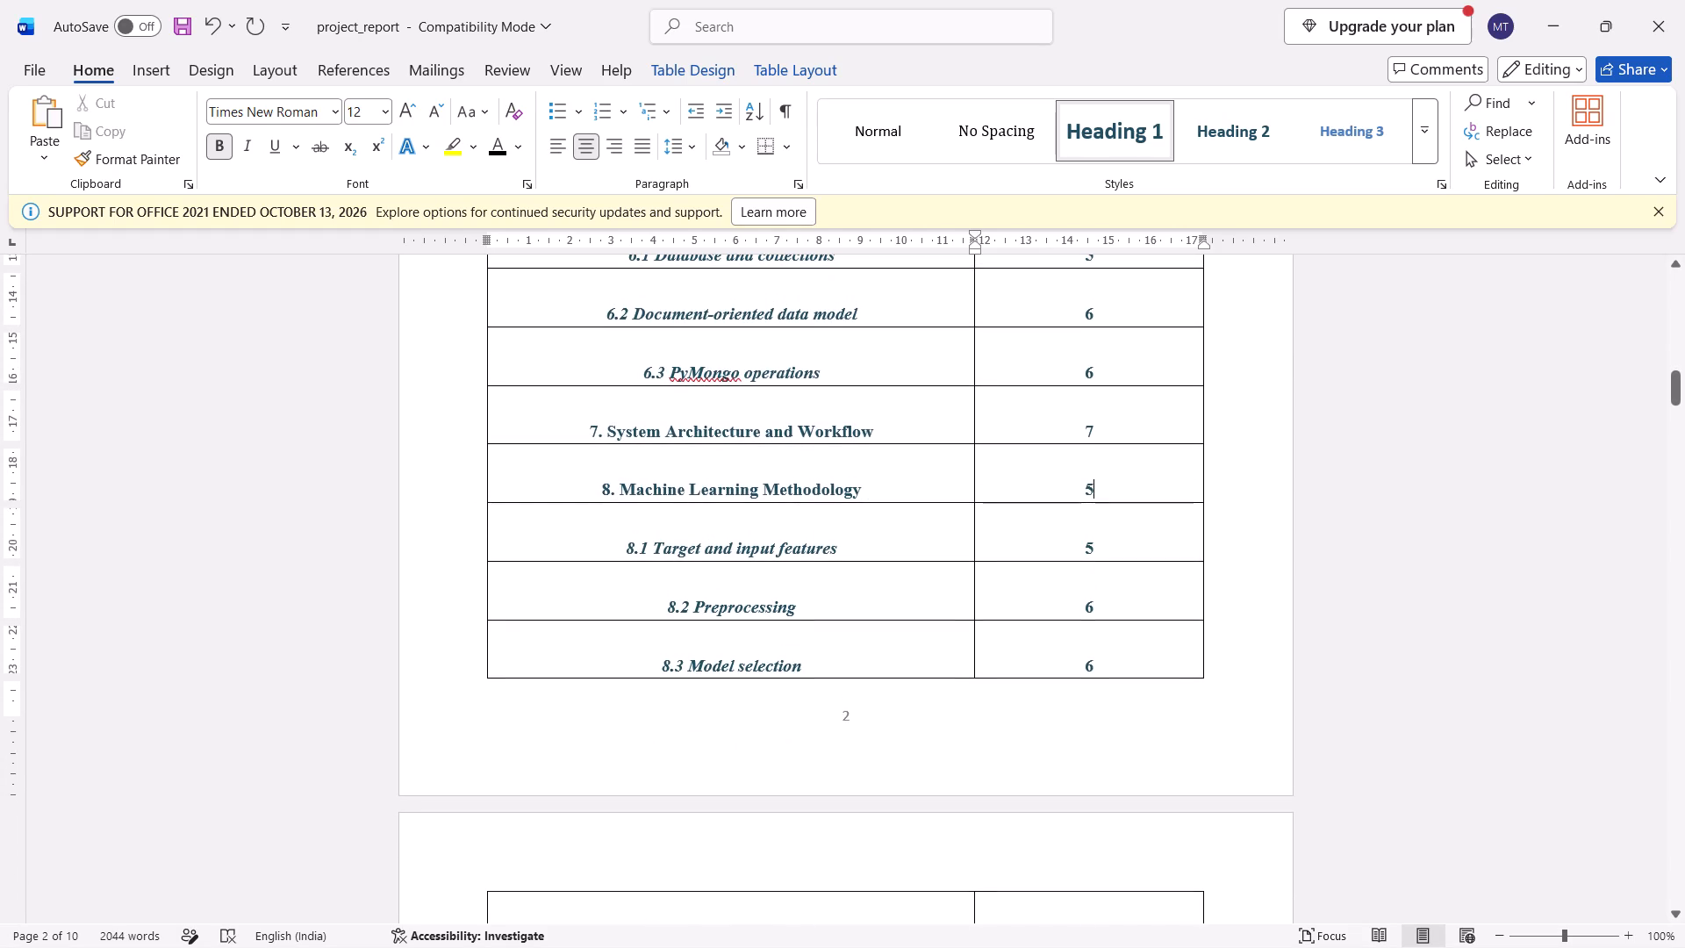
{"action": "scroll", "coordinate": [1077, 693], "scroll_direction": "down", "scroll_amount": 2}
{"action": "scroll", "coordinate": [1077, 693], "scroll_direction": "up", "scroll_amount": 1}
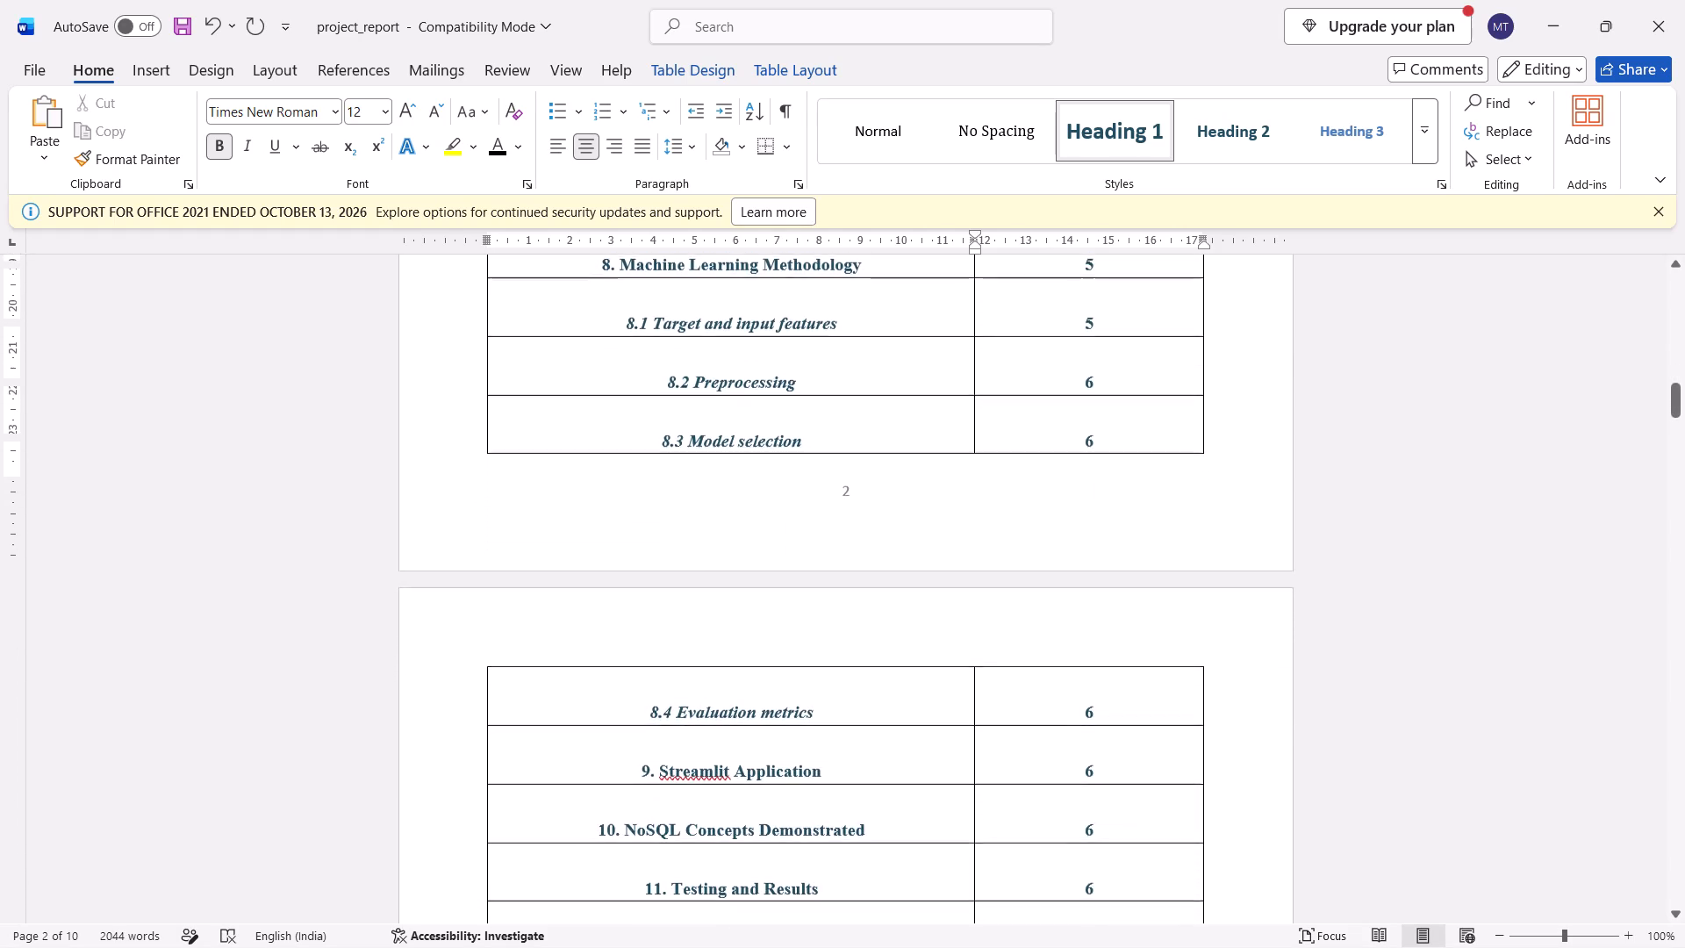
{"action": "scroll", "coordinate": [1077, 693], "scroll_direction": "up", "scroll_amount": 2}
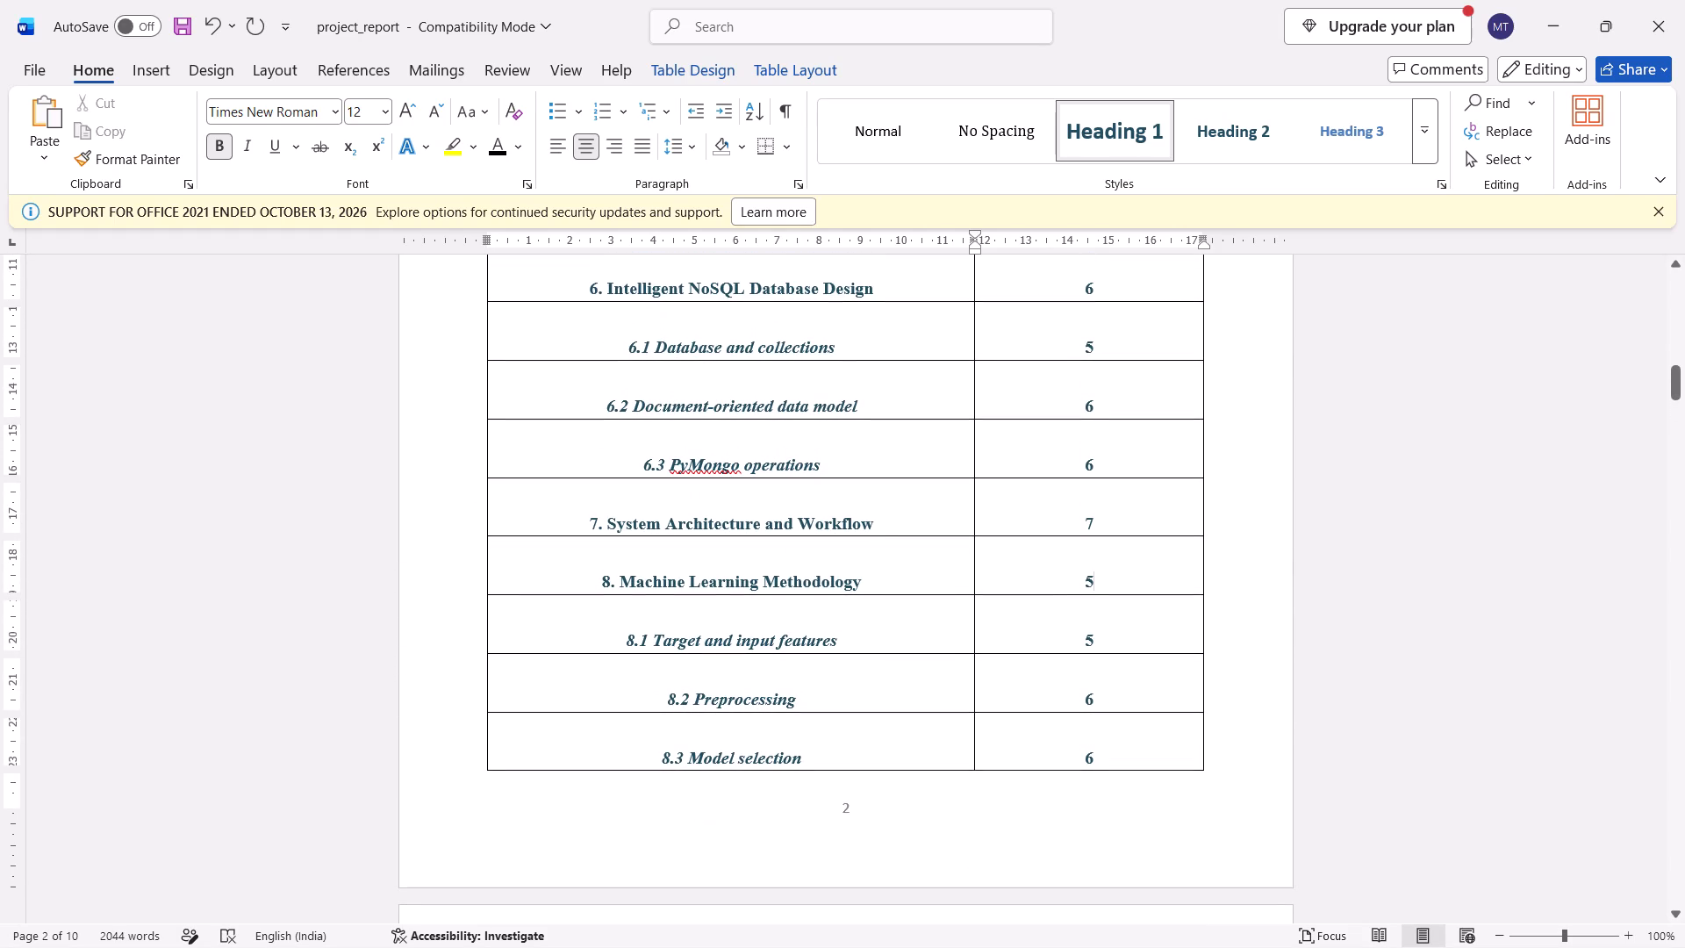
{"action": "key", "text": "BackSpace"}
{"action": "key", "text": "7"}
{"action": "key", "text": "Down"}
{"action": "key", "text": "BackSpace"}
{"action": "key", "text": "7"}
Set the contents page number to 7 for 8.2 Preprocessing and 8.3 Model selection.
{"action": "key", "text": "Down"}
{"action": "key", "text": "BackSpace"}
{"action": "key", "text": "7"}
{"action": "key", "text": "Down"}
{"action": "key", "text": "BackSpace"}
{"action": "key", "text": "7"}
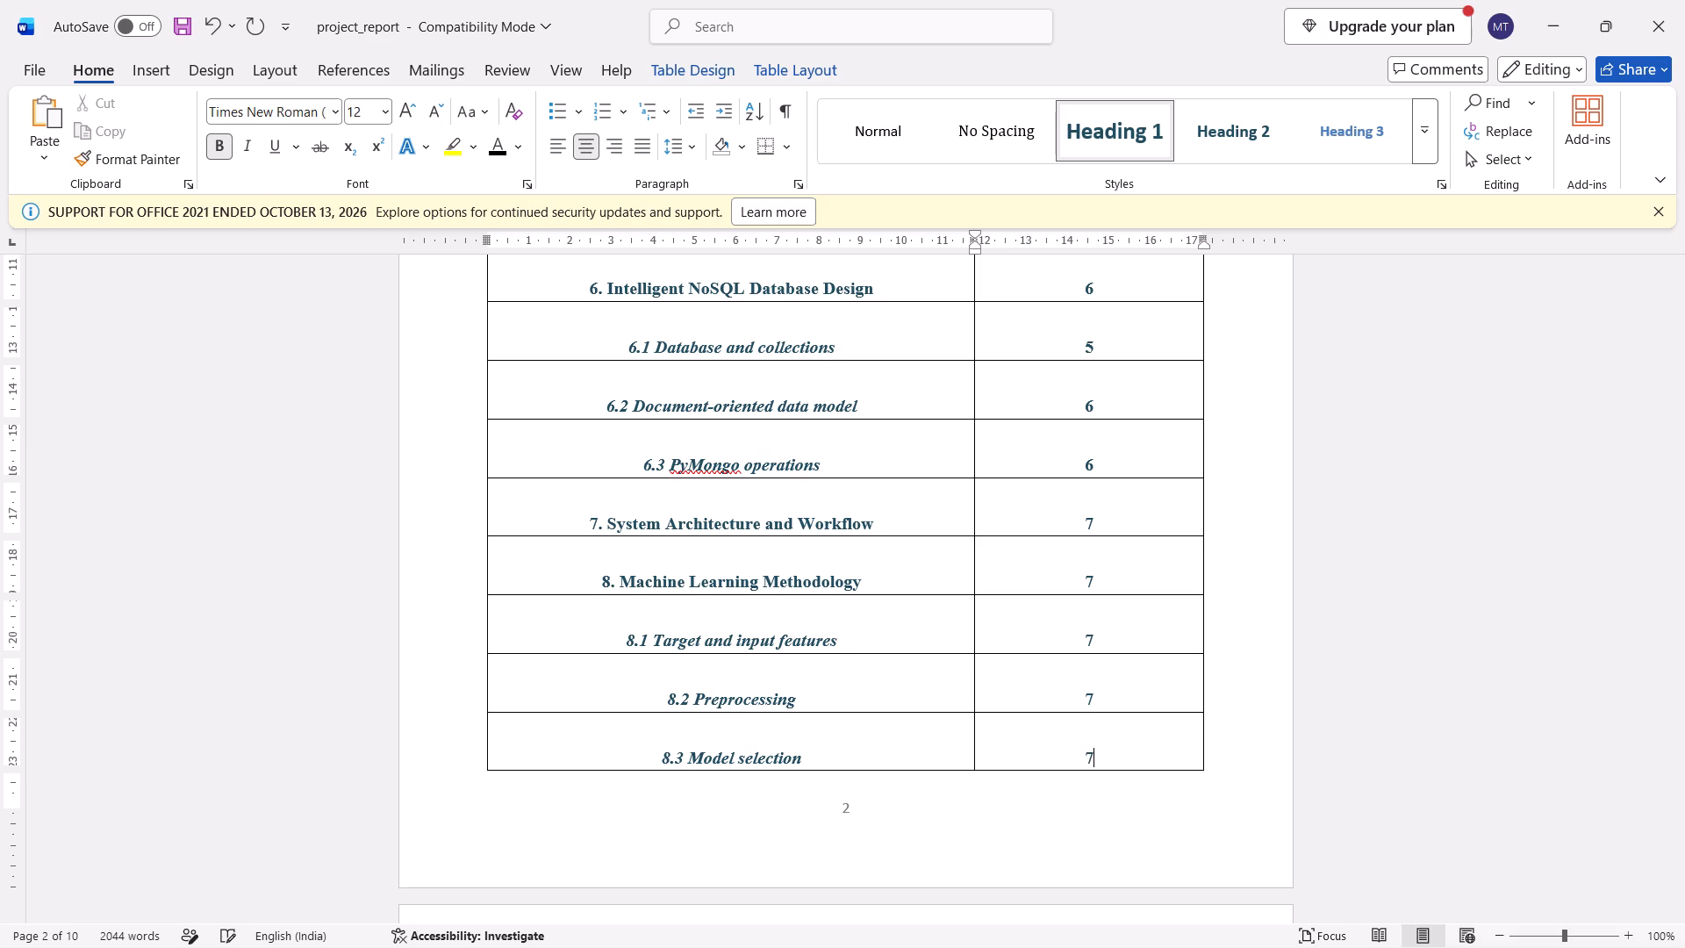
{"action": "scroll", "coordinate": [1119, 575], "scroll_direction": "down", "scroll_amount": 3}
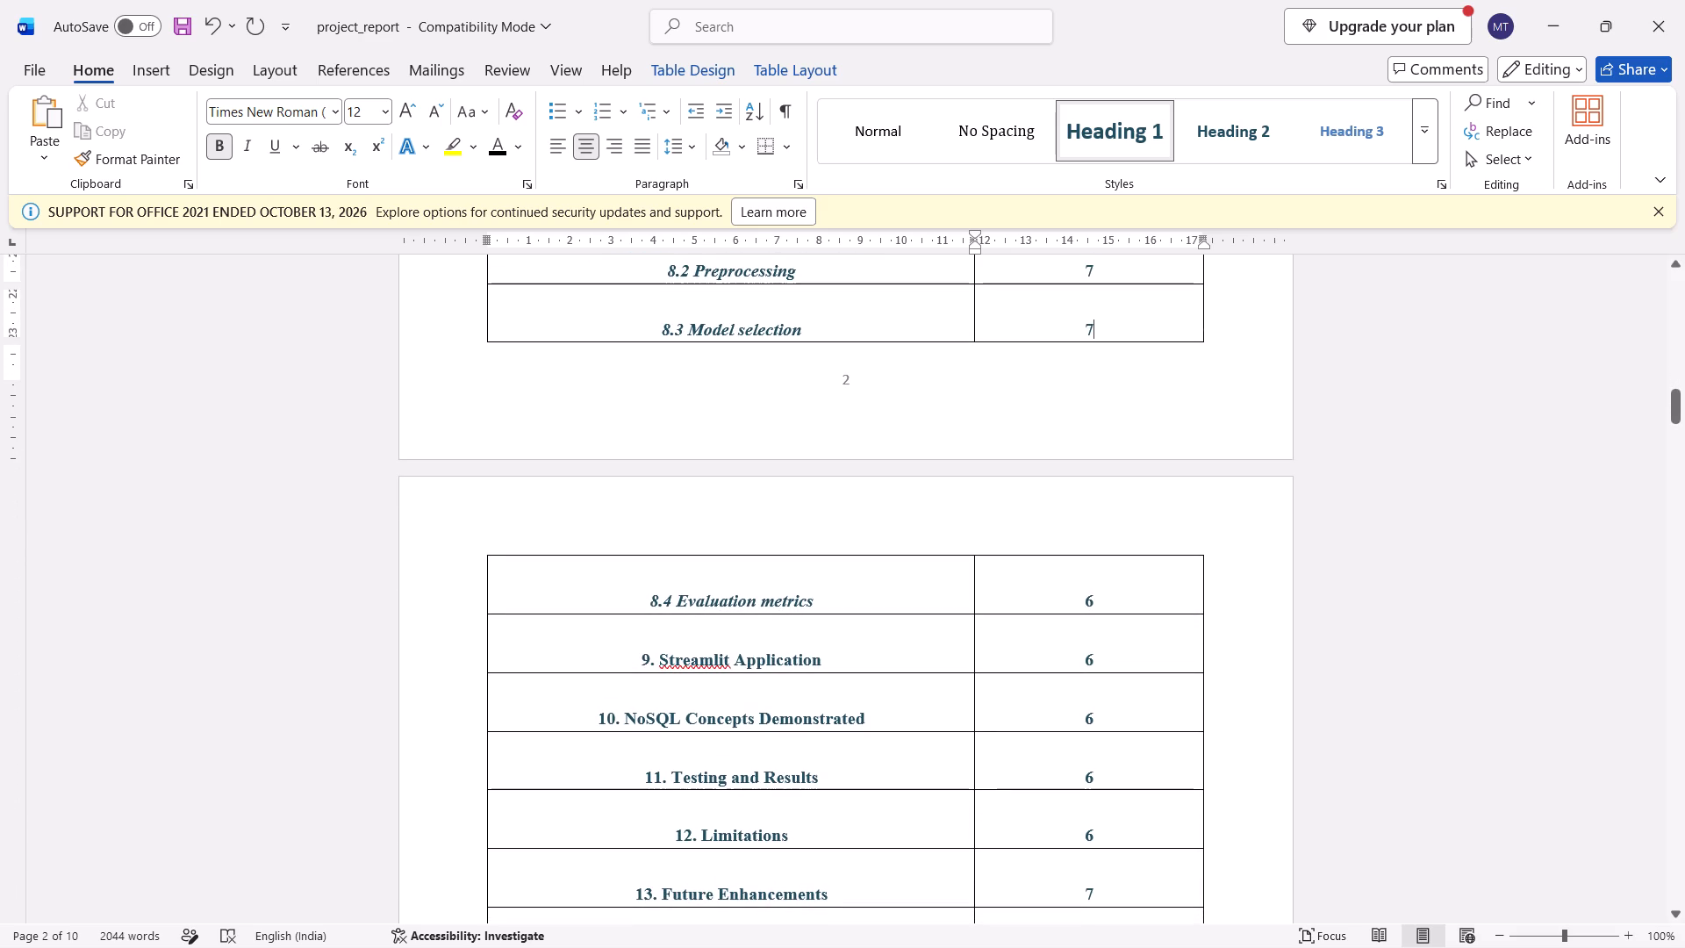
Set the contents page number of 8.4 Evaluation metrics to 8.
{"action": "left_click", "coordinate": [1123, 605]}
{"action": "key", "text": "BackSpace"}
{"action": "key", "text": "8"}
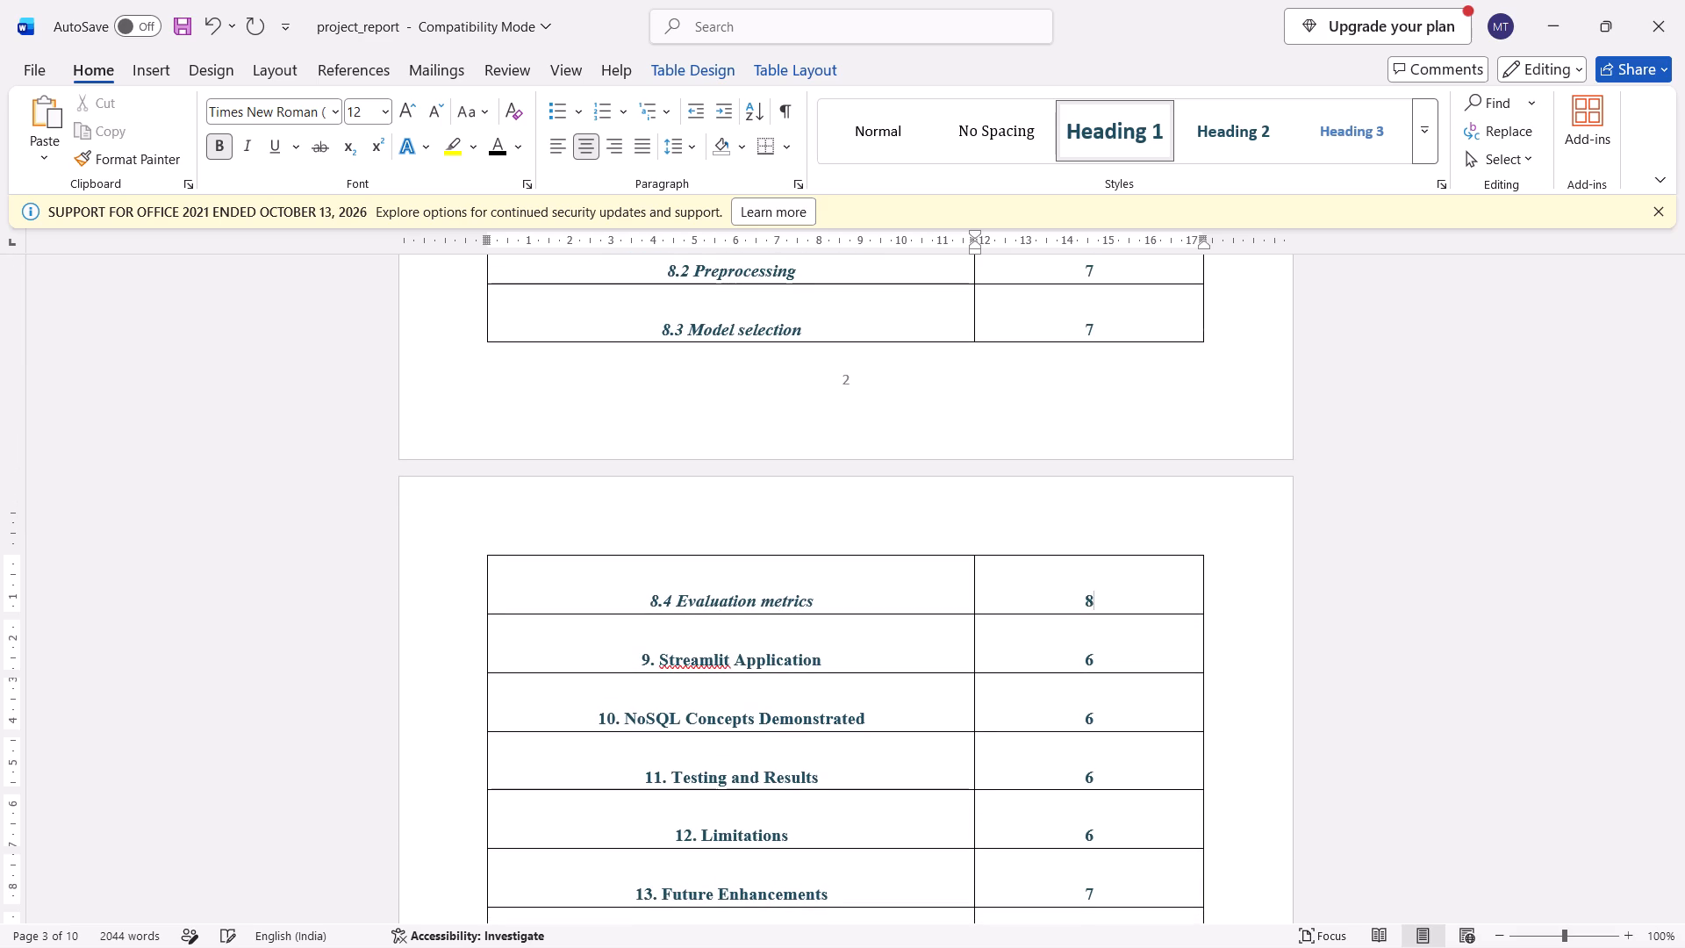
Find the pages for sections 12 to 14 and set the contents page number to 9 for Limitations, Future Enhancements and Conclusion.
{"action": "scroll", "coordinate": [1123, 605], "scroll_direction": "down", "scroll_amount": 13}
{"action": "scroll", "coordinate": [1123, 605], "scroll_direction": "down", "scroll_amount": 11}
{"action": "scroll", "coordinate": [1123, 605], "scroll_direction": "up", "scroll_amount": 2}
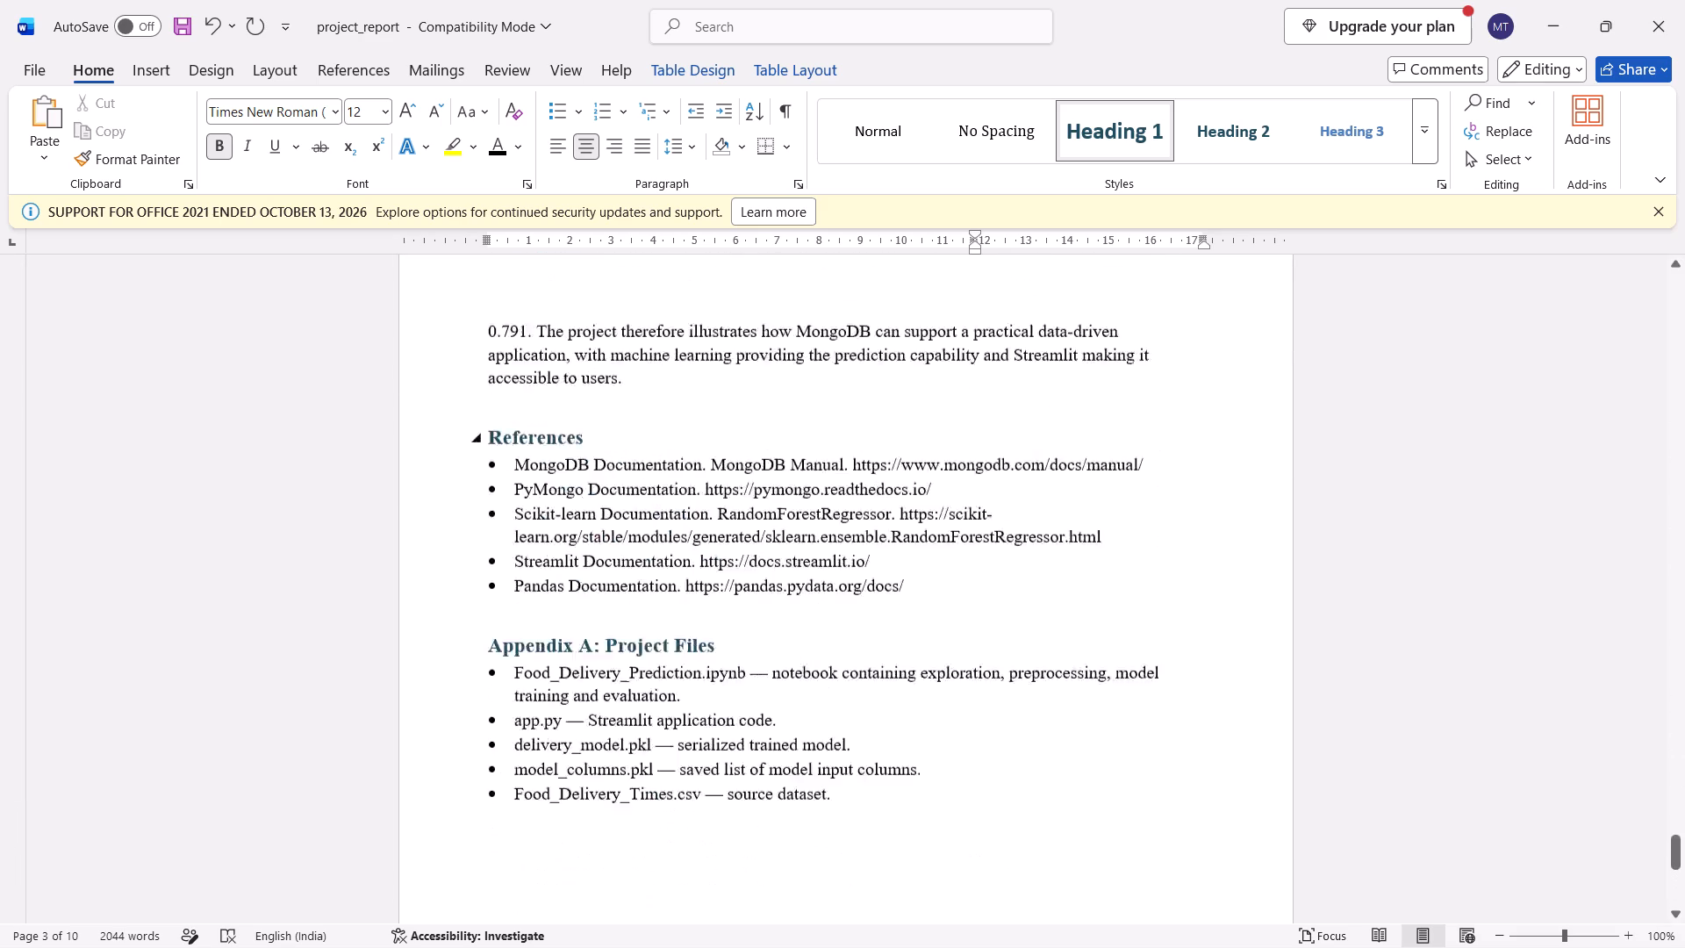
{"action": "scroll", "coordinate": [1123, 605], "scroll_direction": "up", "scroll_amount": 2}
{"action": "scroll", "coordinate": [1123, 605], "scroll_direction": "down", "scroll_amount": 1}
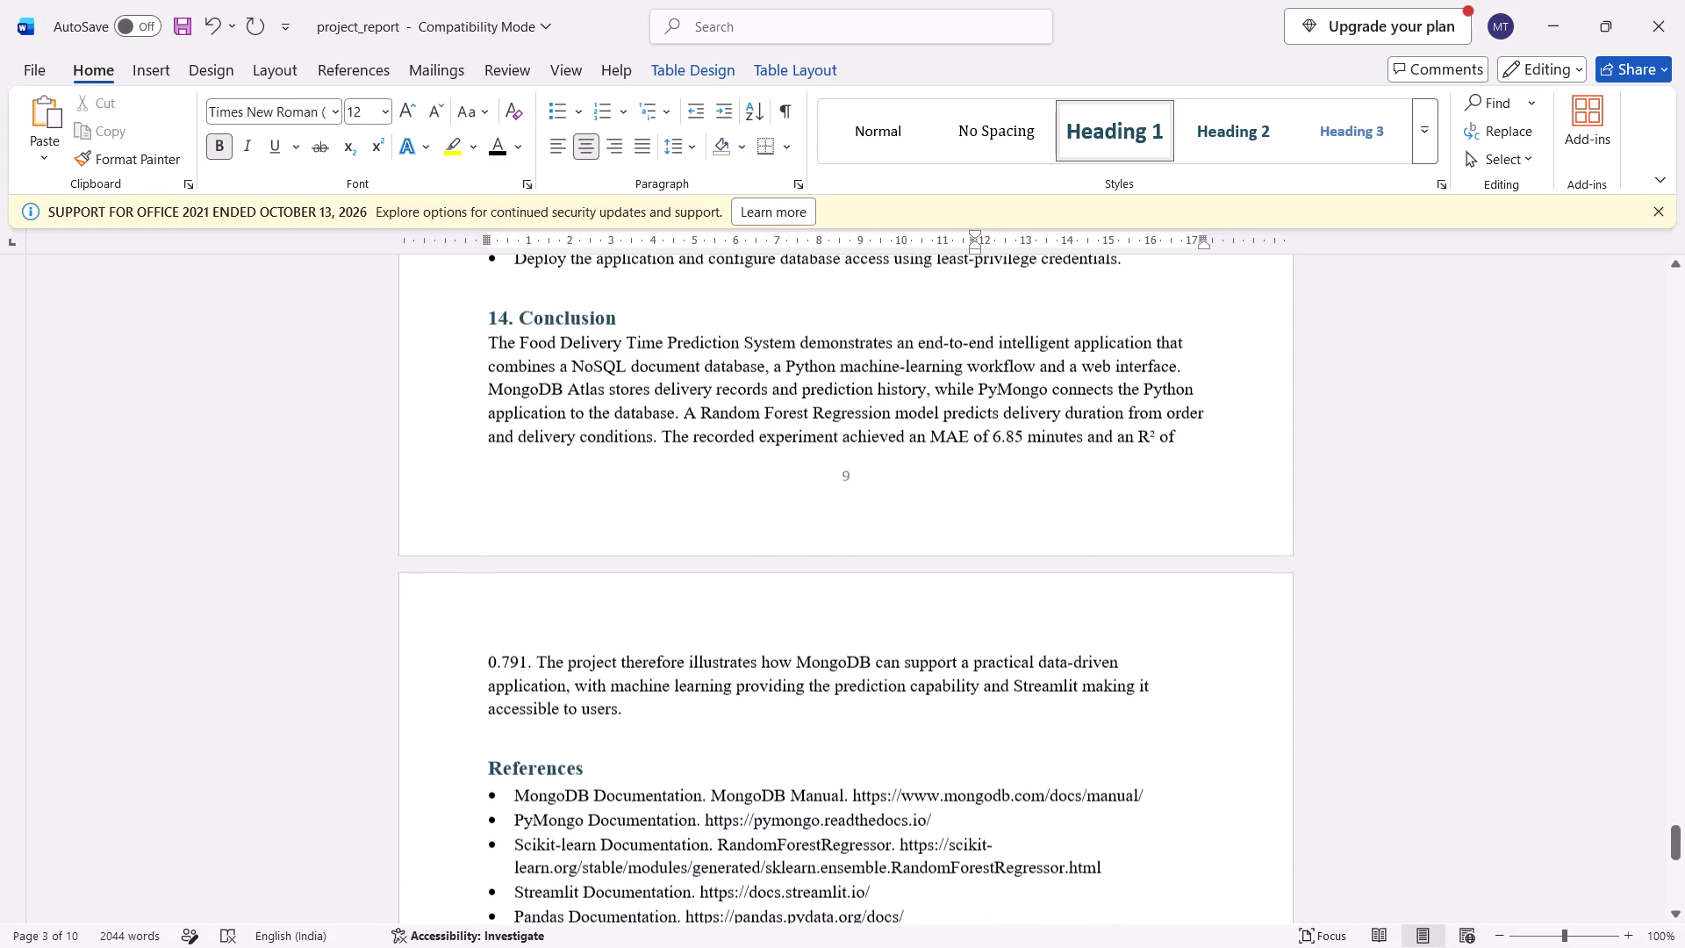
{"action": "scroll", "coordinate": [1123, 605], "scroll_direction": "down", "scroll_amount": 1}
{"action": "scroll", "coordinate": [1123, 605], "scroll_direction": "up", "scroll_amount": 8}
{"action": "scroll", "coordinate": [1123, 605], "scroll_direction": "right", "scroll_amount": 1}
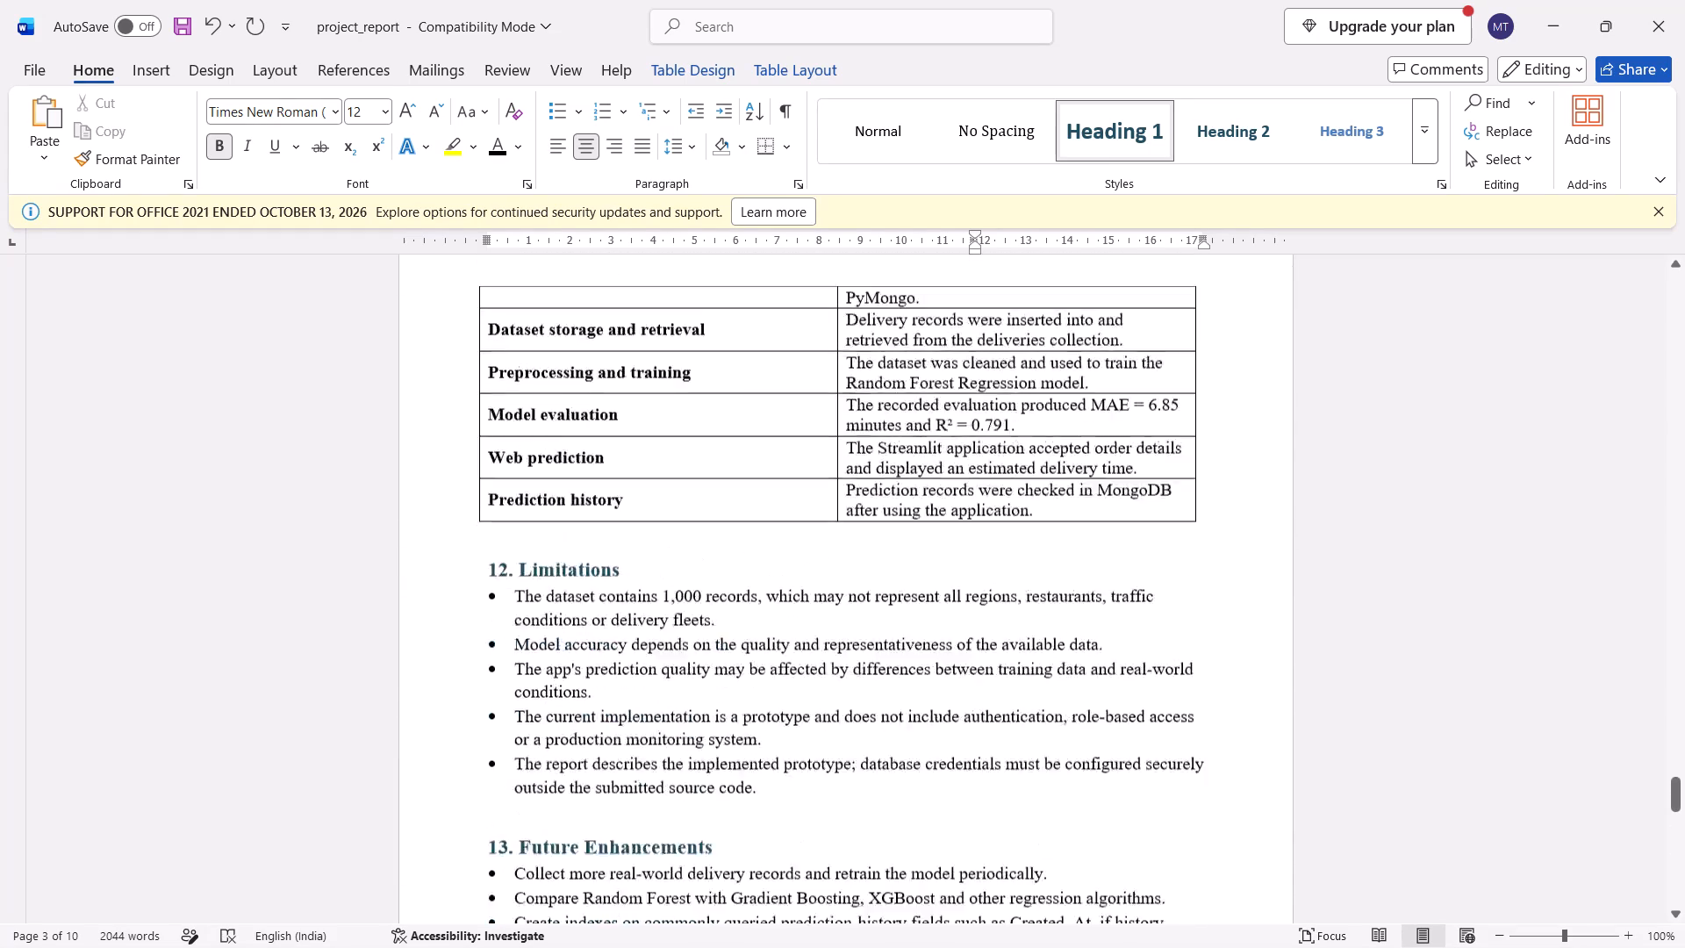
{"action": "scroll", "coordinate": [1123, 605], "scroll_direction": "right", "scroll_amount": 1}
{"action": "scroll", "coordinate": [1123, 605], "scroll_direction": "up", "scroll_amount": 3}
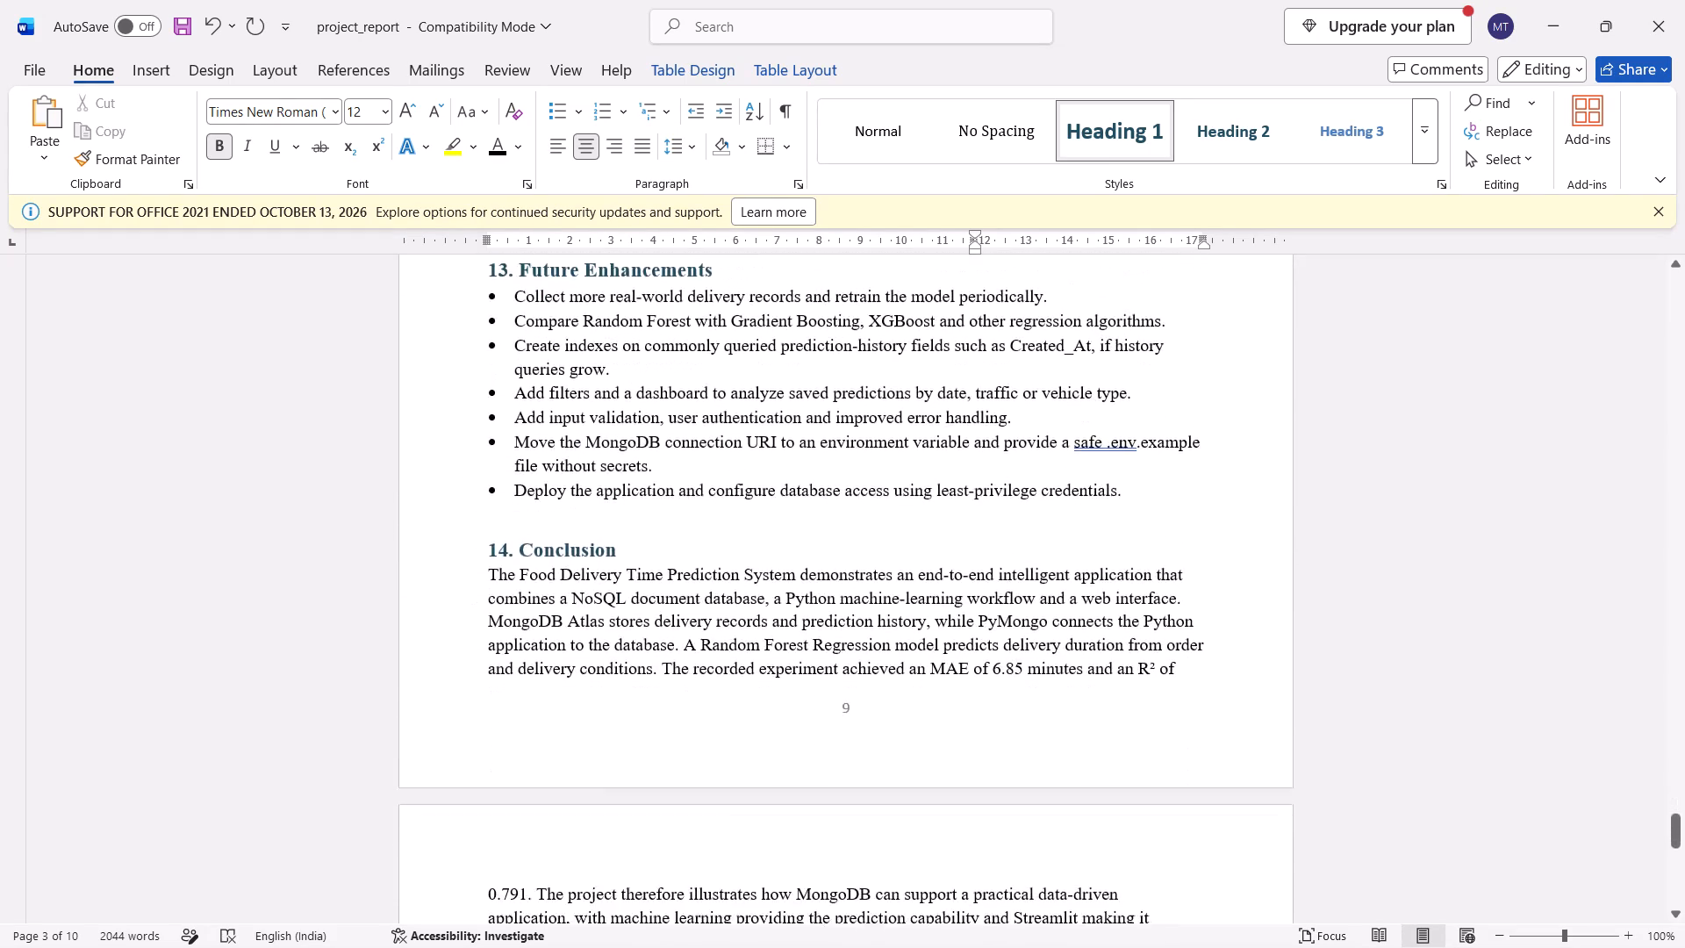
{"action": "scroll", "coordinate": [1123, 605], "scroll_direction": "up", "scroll_amount": 17}
{"action": "scroll", "coordinate": [1123, 605], "scroll_direction": "down", "scroll_amount": 4}
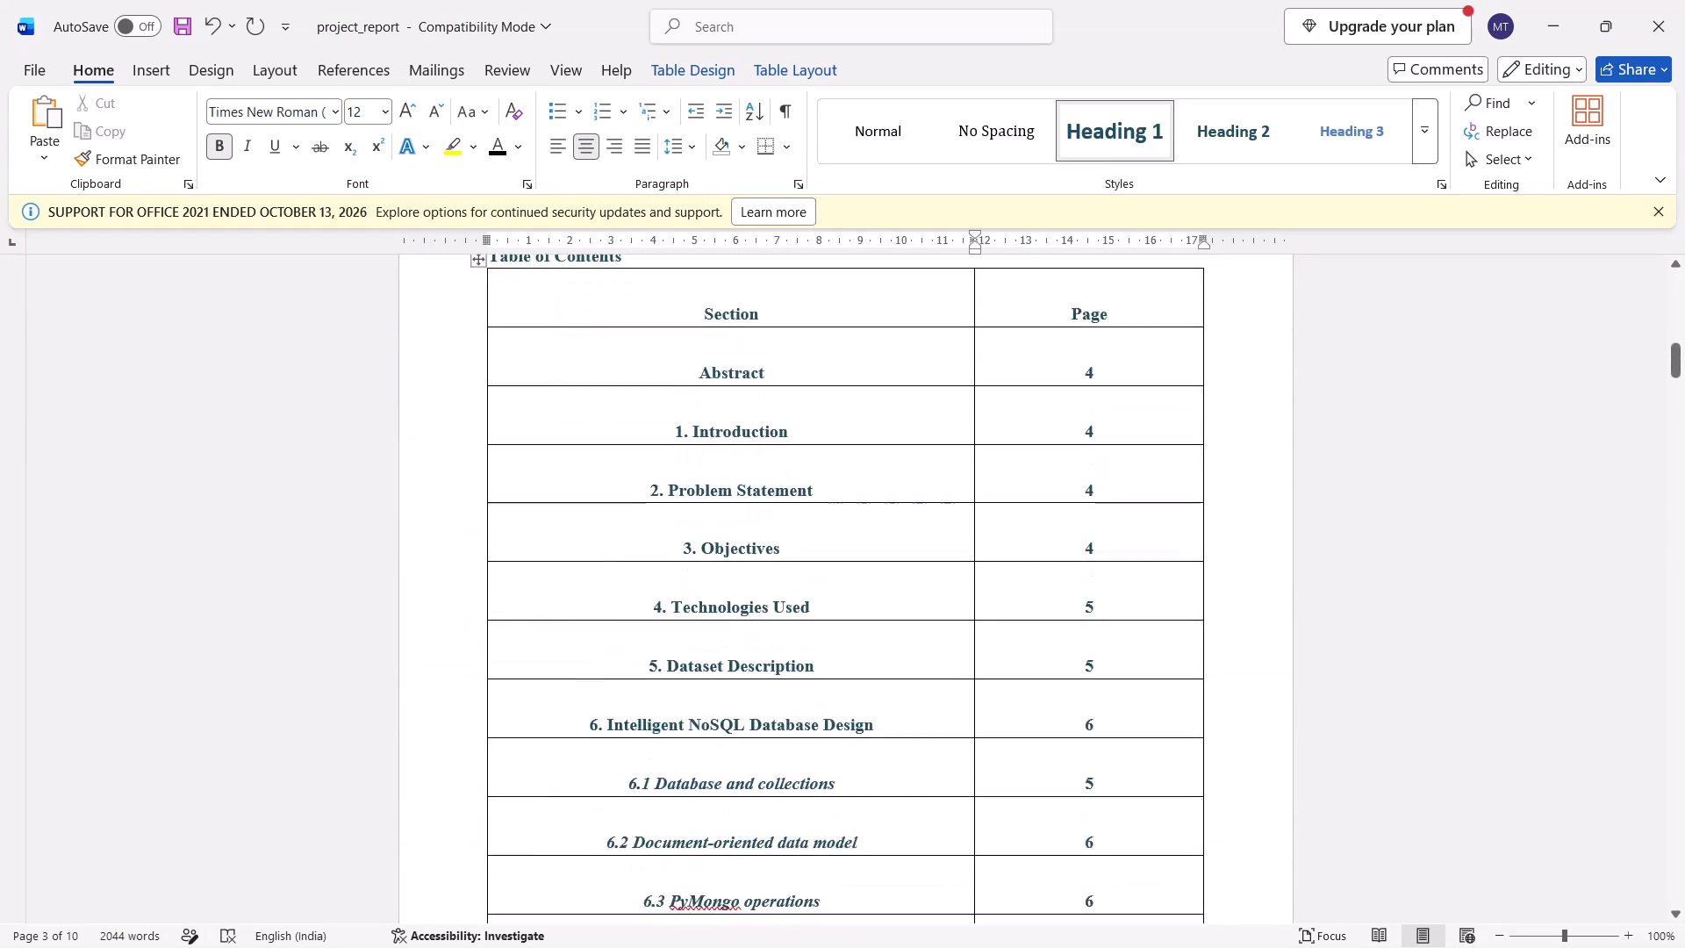
{"action": "scroll", "coordinate": [1123, 605], "scroll_direction": "down", "scroll_amount": 5}
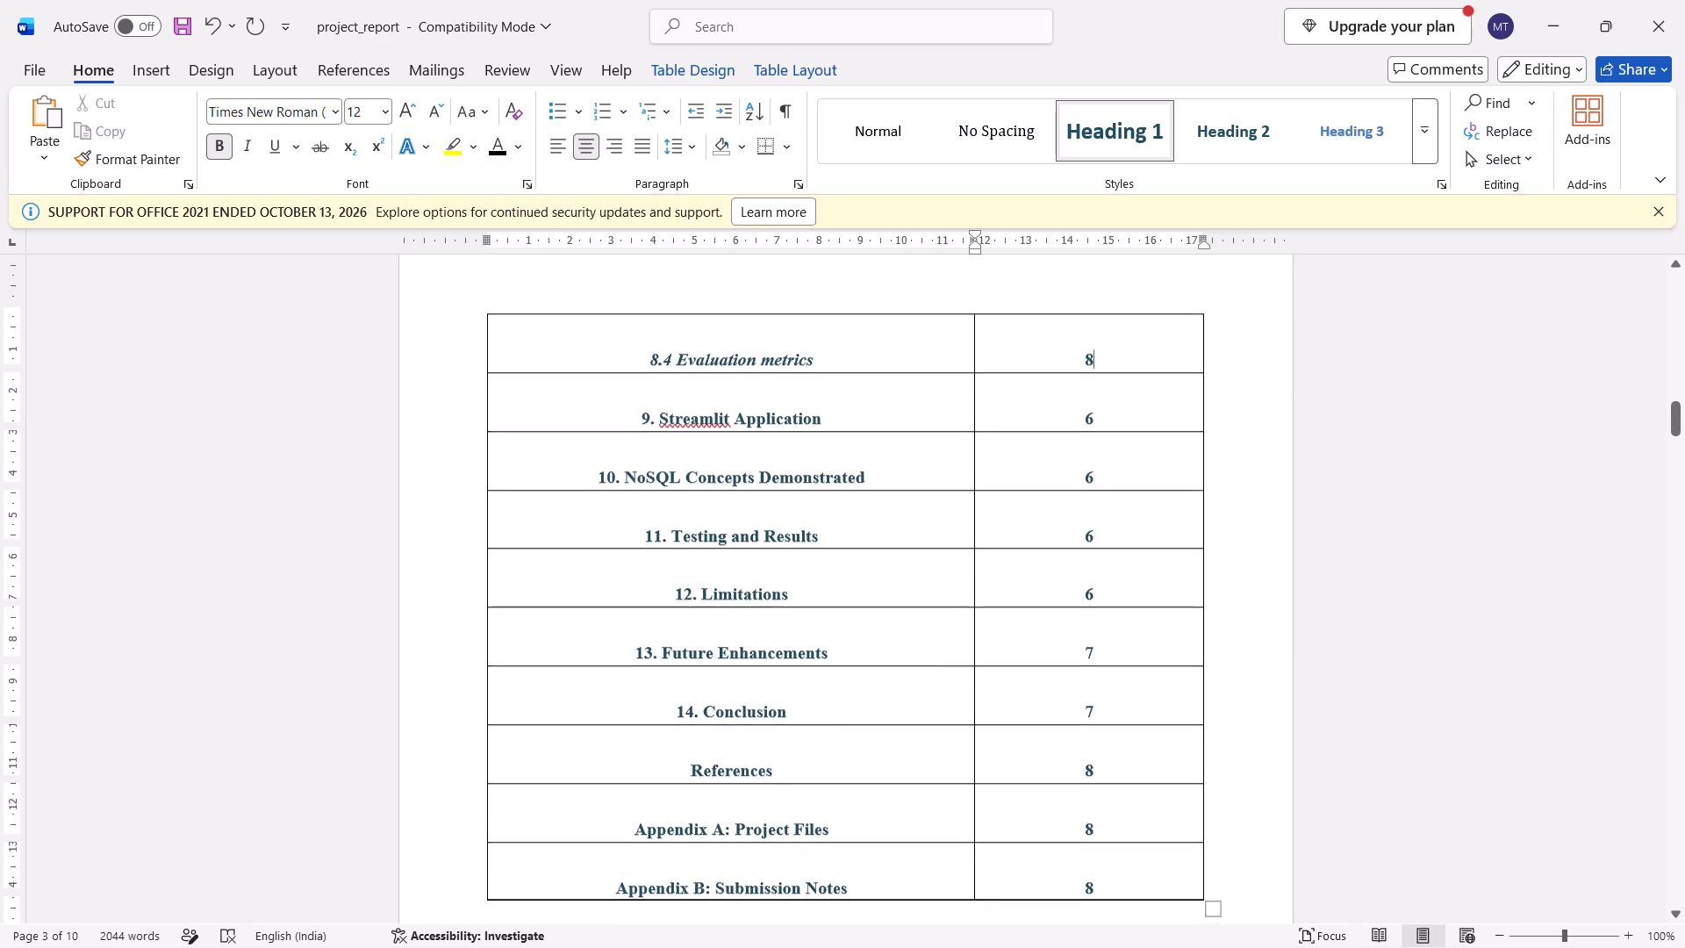
{"action": "scroll", "coordinate": [1123, 605], "scroll_direction": "down", "scroll_amount": 1}
{"action": "left_click", "coordinate": [1115, 437]}
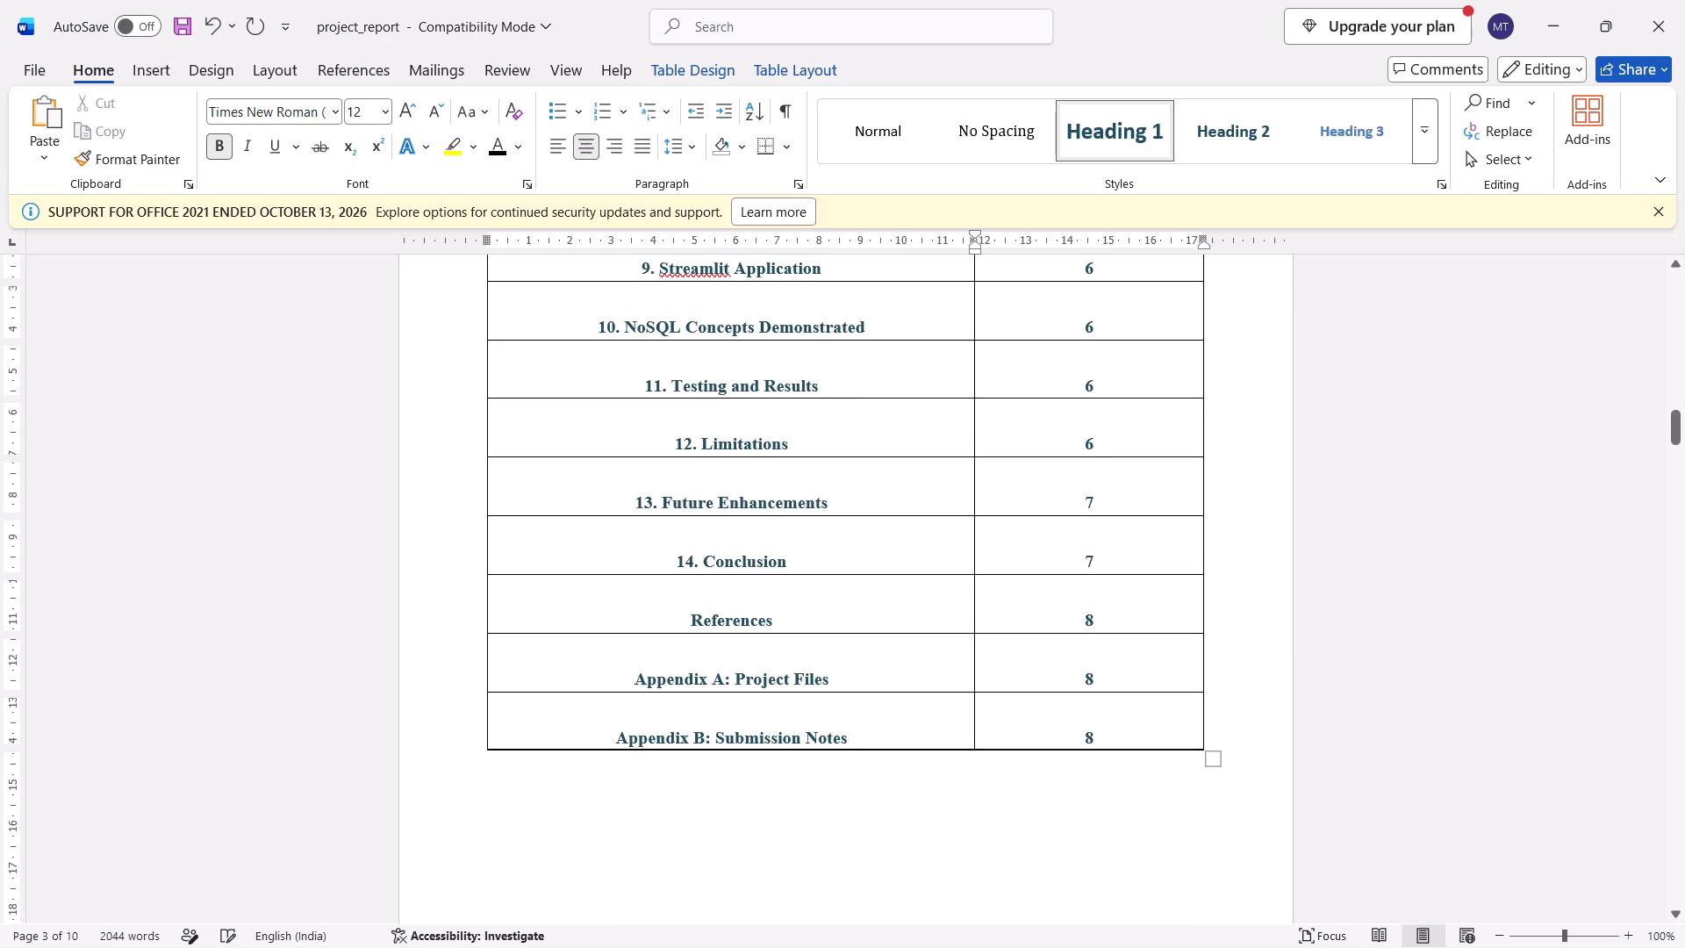
{"action": "key", "text": "BackSpace"}
{"action": "key", "text": "9"}
{"action": "key", "text": "Down"}
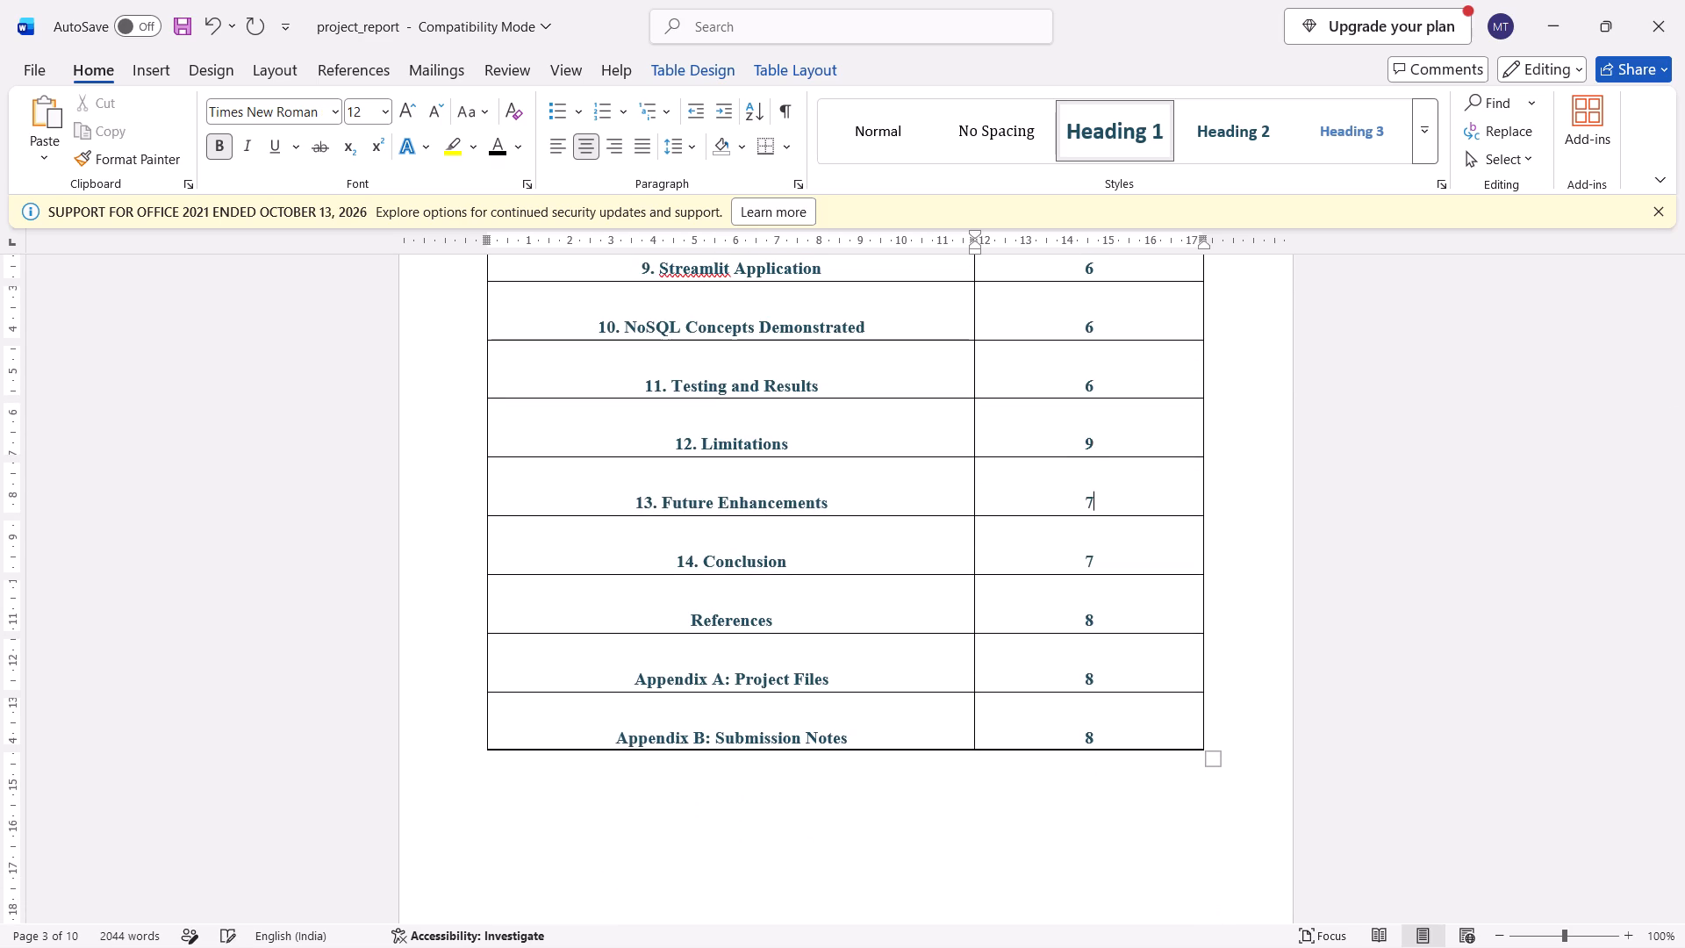
{"action": "key", "text": "BackSpace"}
{"action": "key", "text": "9"}
{"action": "key", "text": "Down"}
{"action": "key", "text": "BackSpace"}
{"action": "key", "text": "9"}
Set the contents page number to 8 for 9. Streamlit Application, 10. NoSQL Concepts Demonstrated and 11. Testing and Results.
{"action": "scroll", "coordinate": [1115, 437], "scroll_direction": "up", "scroll_amount": 2}
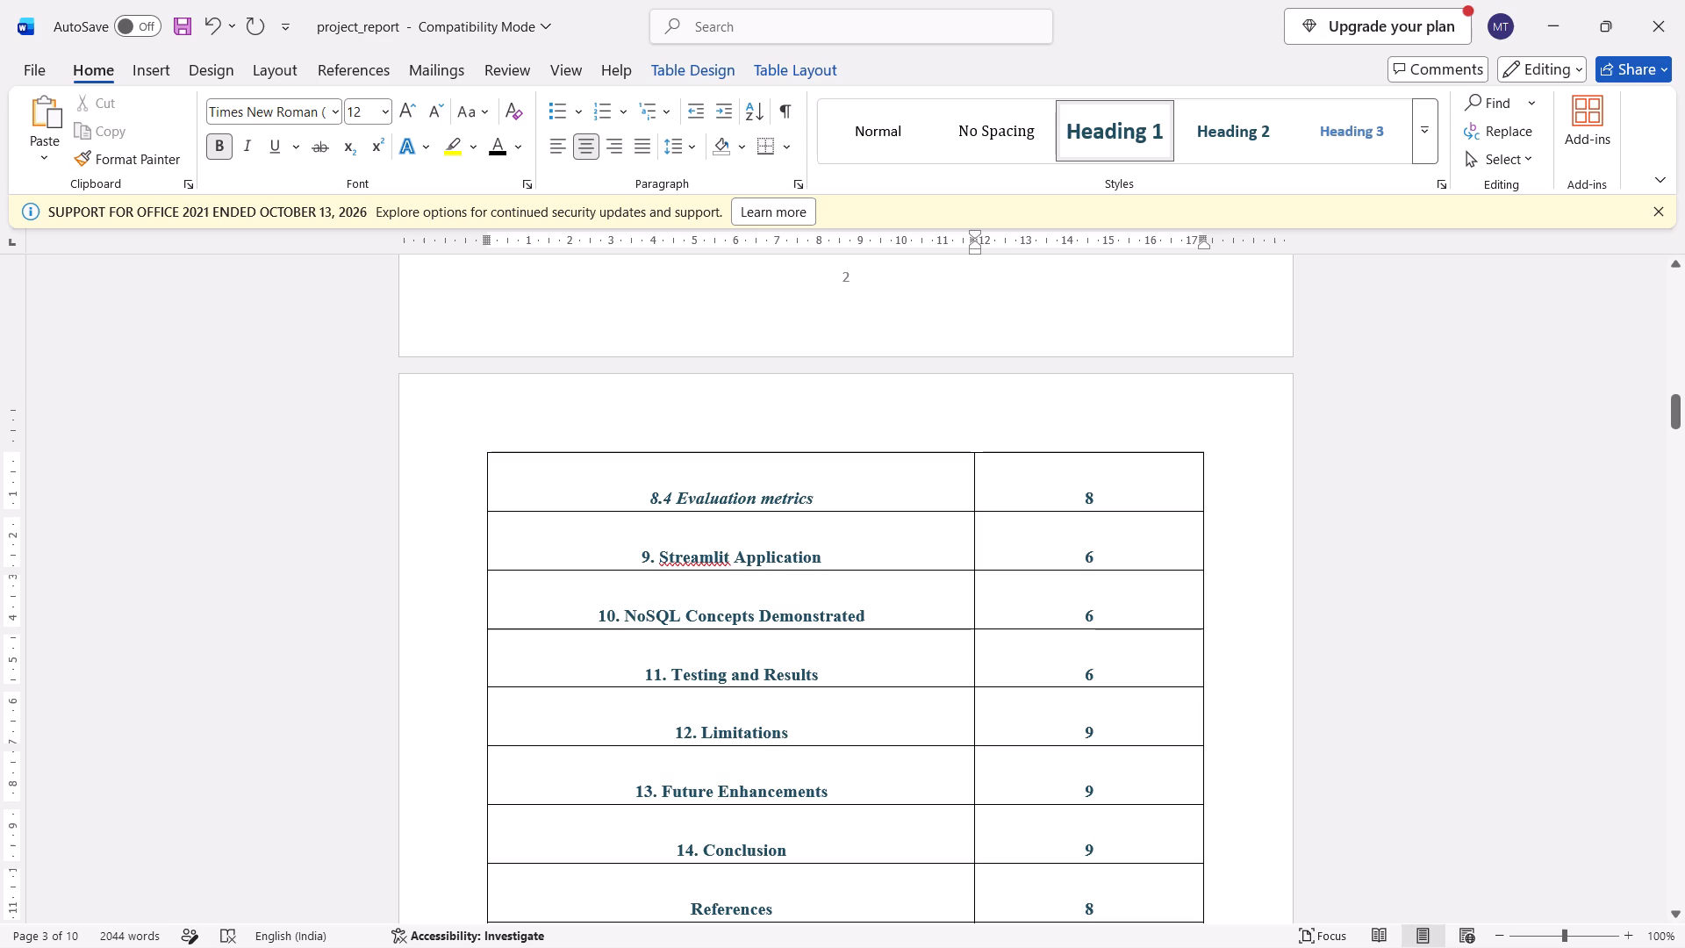
{"action": "left_click", "coordinate": [1126, 542]}
{"action": "key", "text": "BackSpace"}
{"action": "key", "text": "8"}
{"action": "key", "text": "Down"}
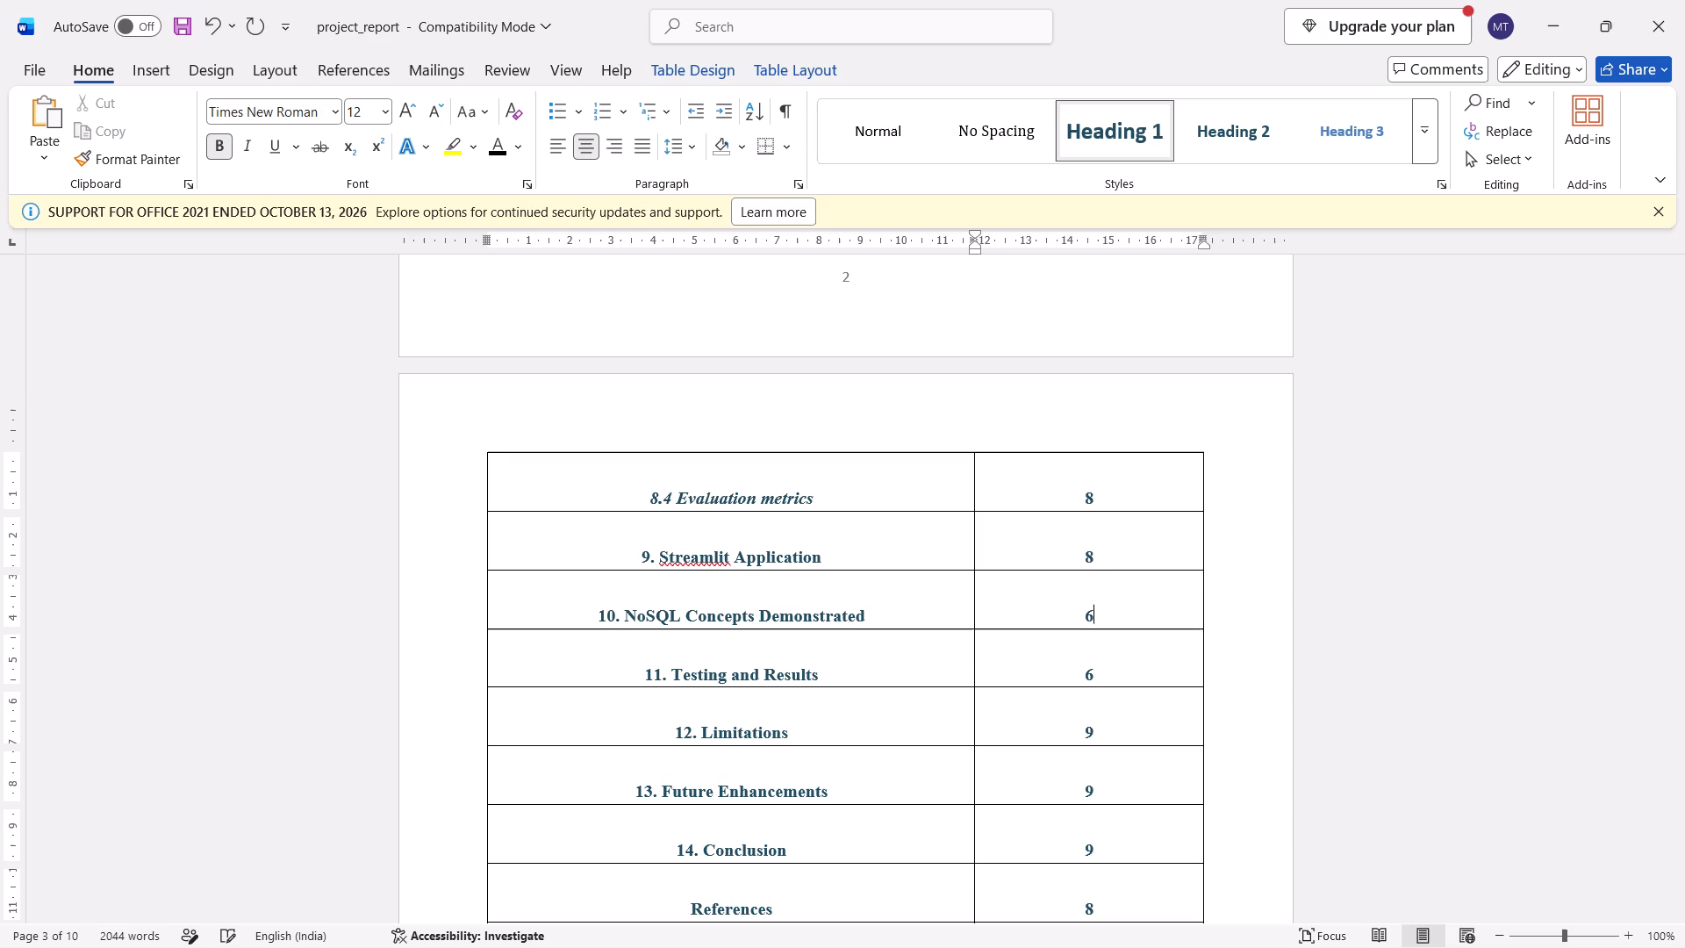
{"action": "key", "text": "BackSpace"}
{"action": "key", "text": "8"}
{"action": "key", "text": "Down"}
{"action": "key", "text": "BackSpace"}
{"action": "key", "text": "8"}
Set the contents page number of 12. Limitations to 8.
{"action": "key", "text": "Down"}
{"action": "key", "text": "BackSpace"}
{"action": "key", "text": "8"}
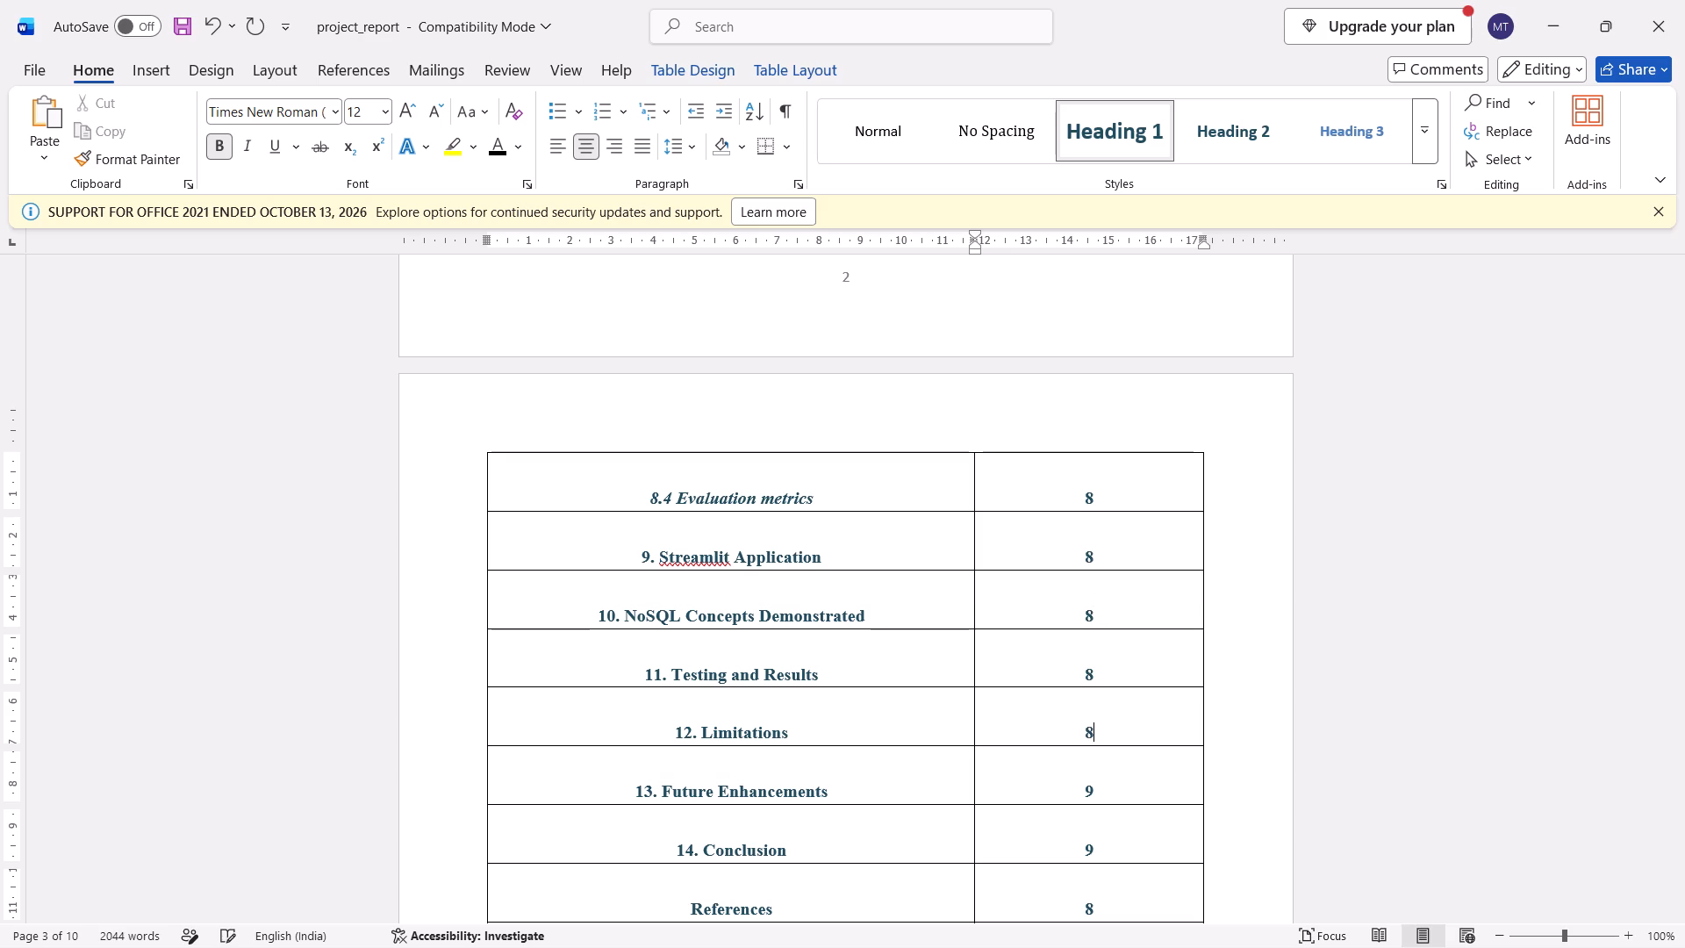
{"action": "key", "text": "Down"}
Set the contents page number of 12. Limitations to 9.
{"action": "scroll", "coordinate": [1126, 542], "scroll_direction": "down", "scroll_amount": 1}
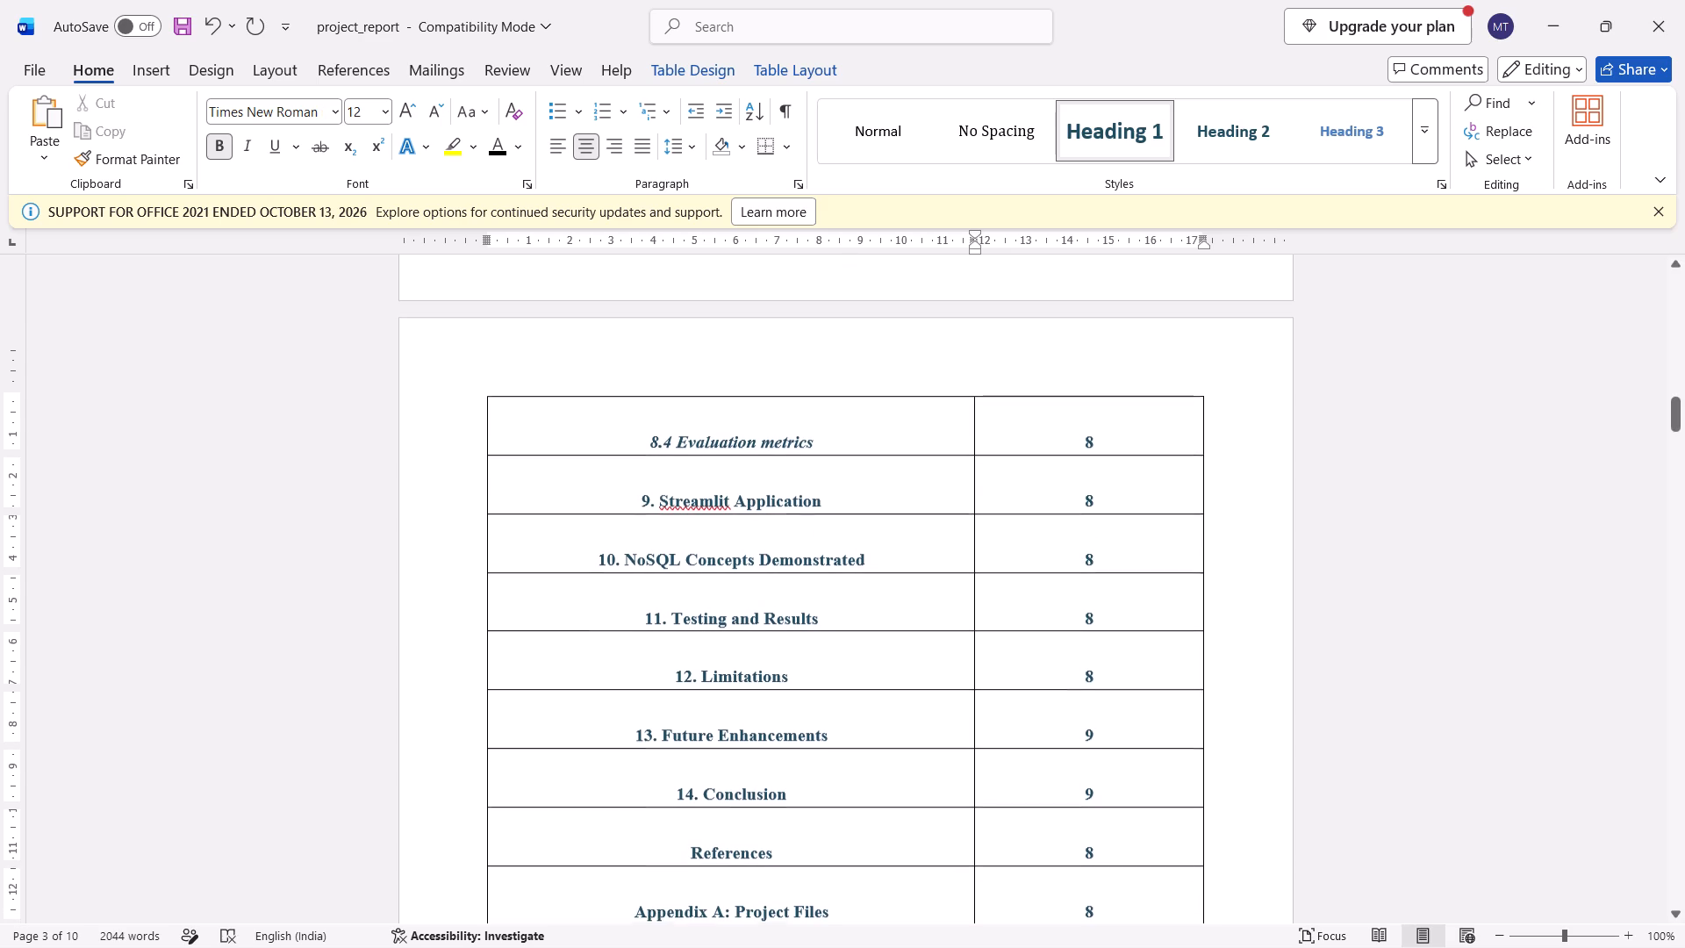
{"action": "scroll", "coordinate": [1126, 542], "scroll_direction": "down", "scroll_amount": 1}
{"action": "left_click", "coordinate": [1122, 675]}
{"action": "key", "text": "BackSpace"}
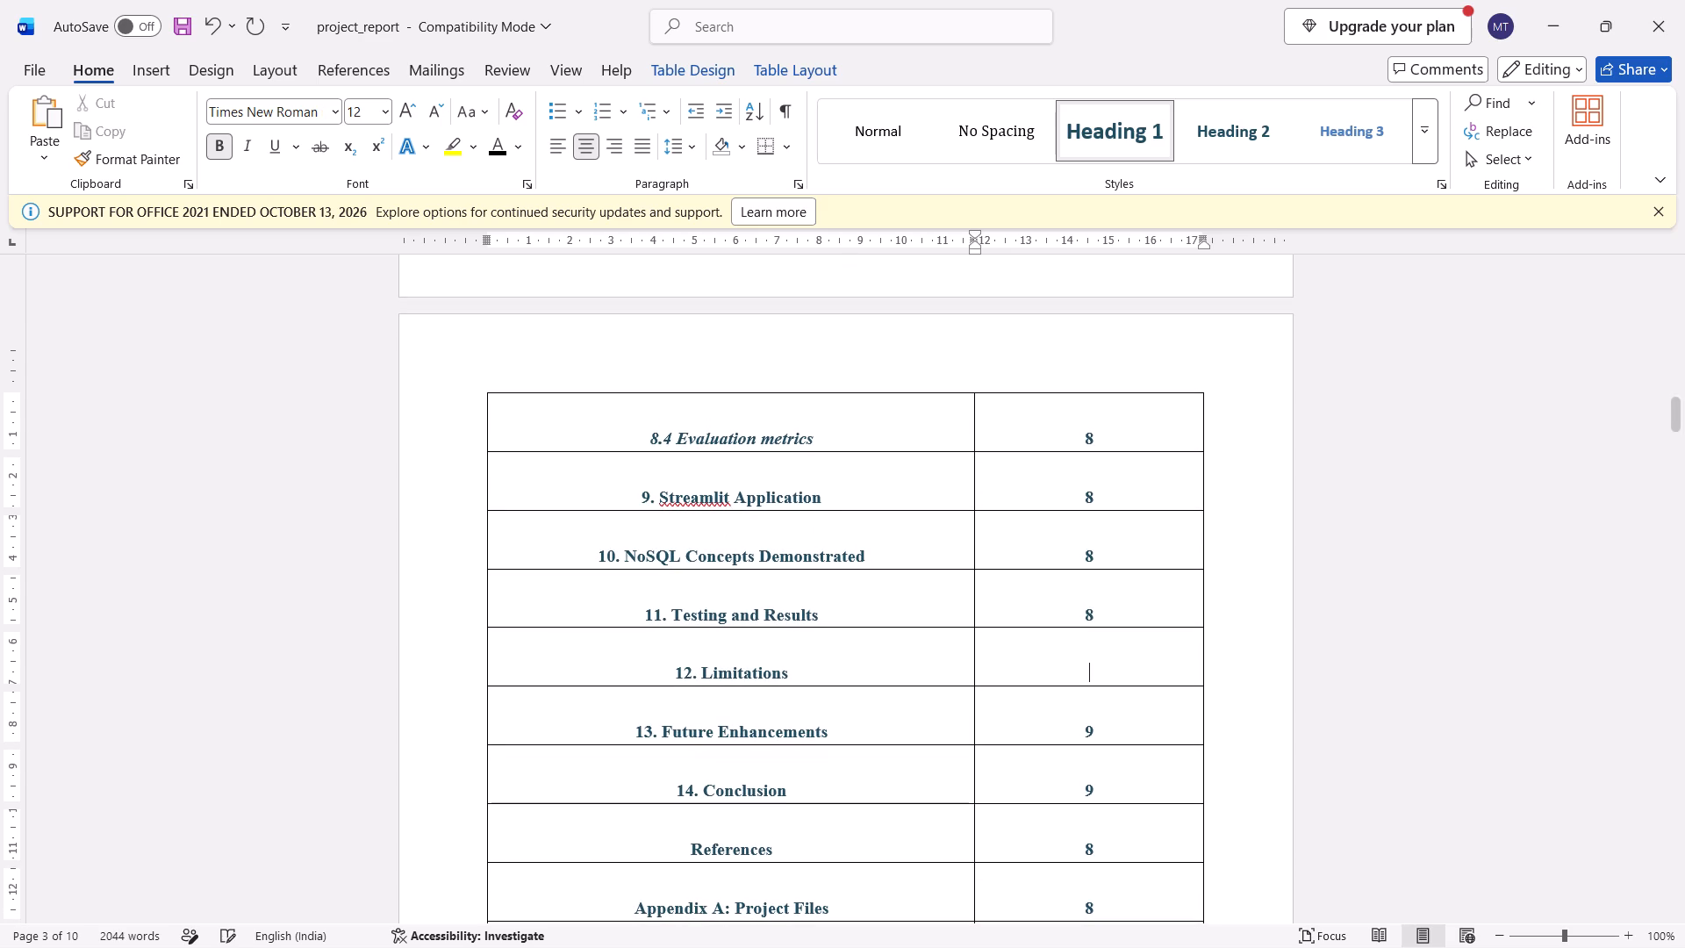
{"action": "key", "text": "9"}
Locate the References and appendix pages and set the contents page number to 10 for References, Appendix A and Appendix B.
{"action": "key", "text": "Down"}
{"action": "key", "text": "Down"}
{"action": "scroll", "coordinate": [1122, 675], "scroll_direction": "down", "scroll_amount": 5}
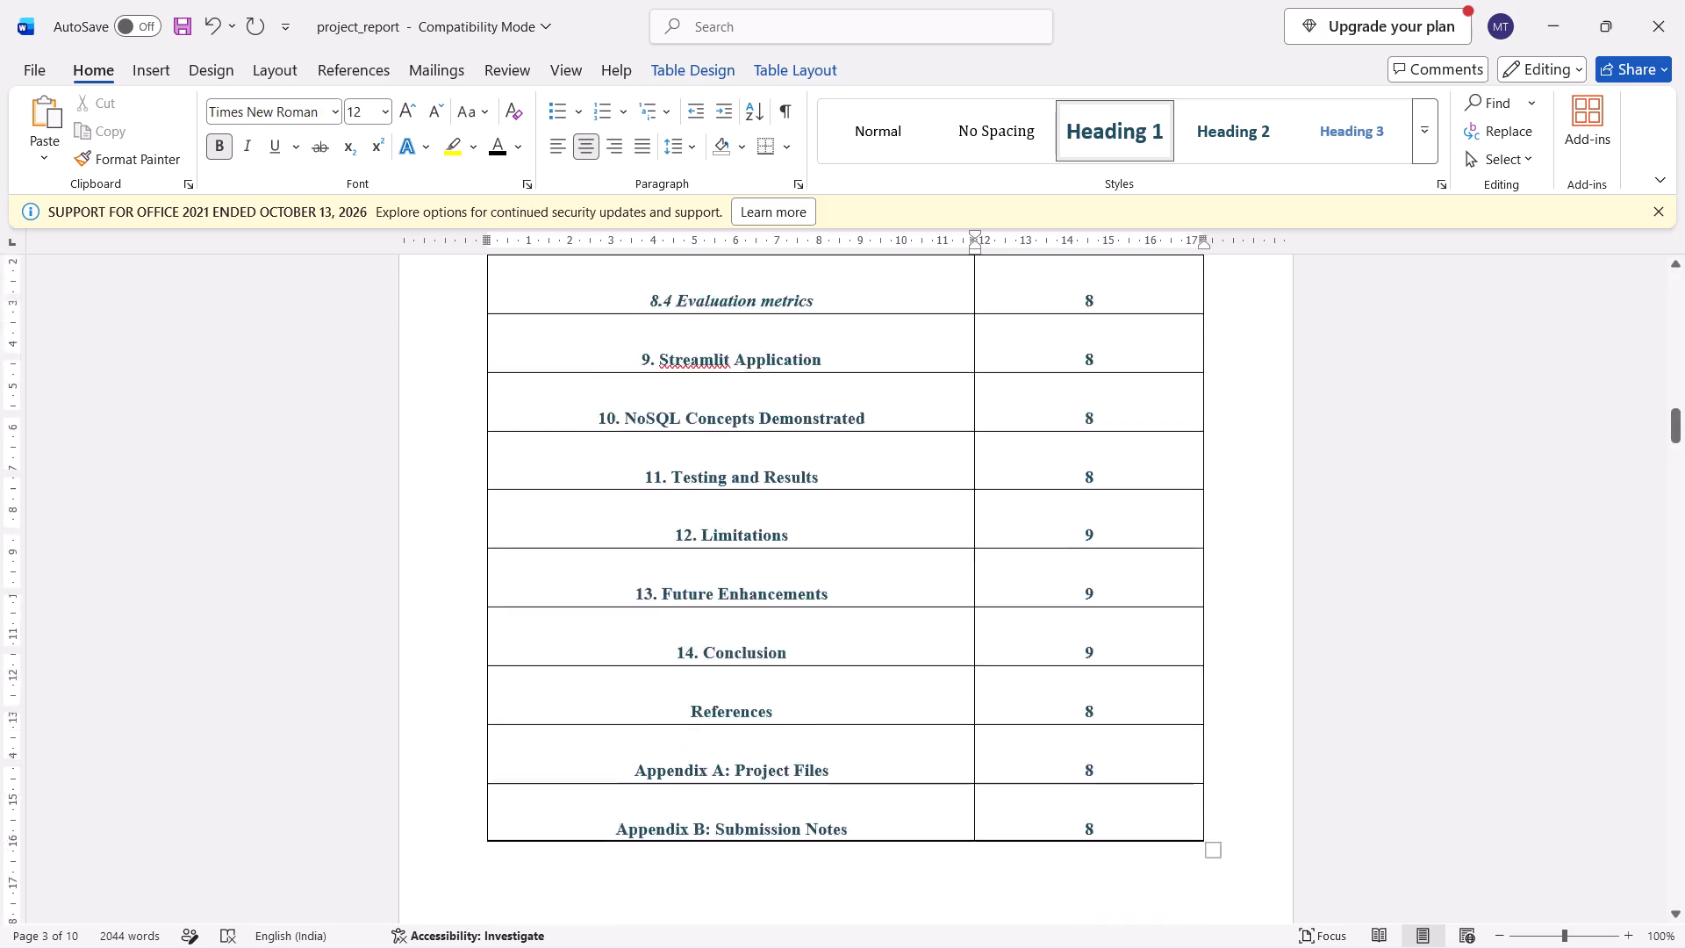
{"action": "scroll", "coordinate": [1122, 675], "scroll_direction": "down", "scroll_amount": 13}
{"action": "scroll", "coordinate": [1122, 675], "scroll_direction": "down", "scroll_amount": 15}
{"action": "scroll", "coordinate": [1122, 675], "scroll_direction": "up", "scroll_amount": 12}
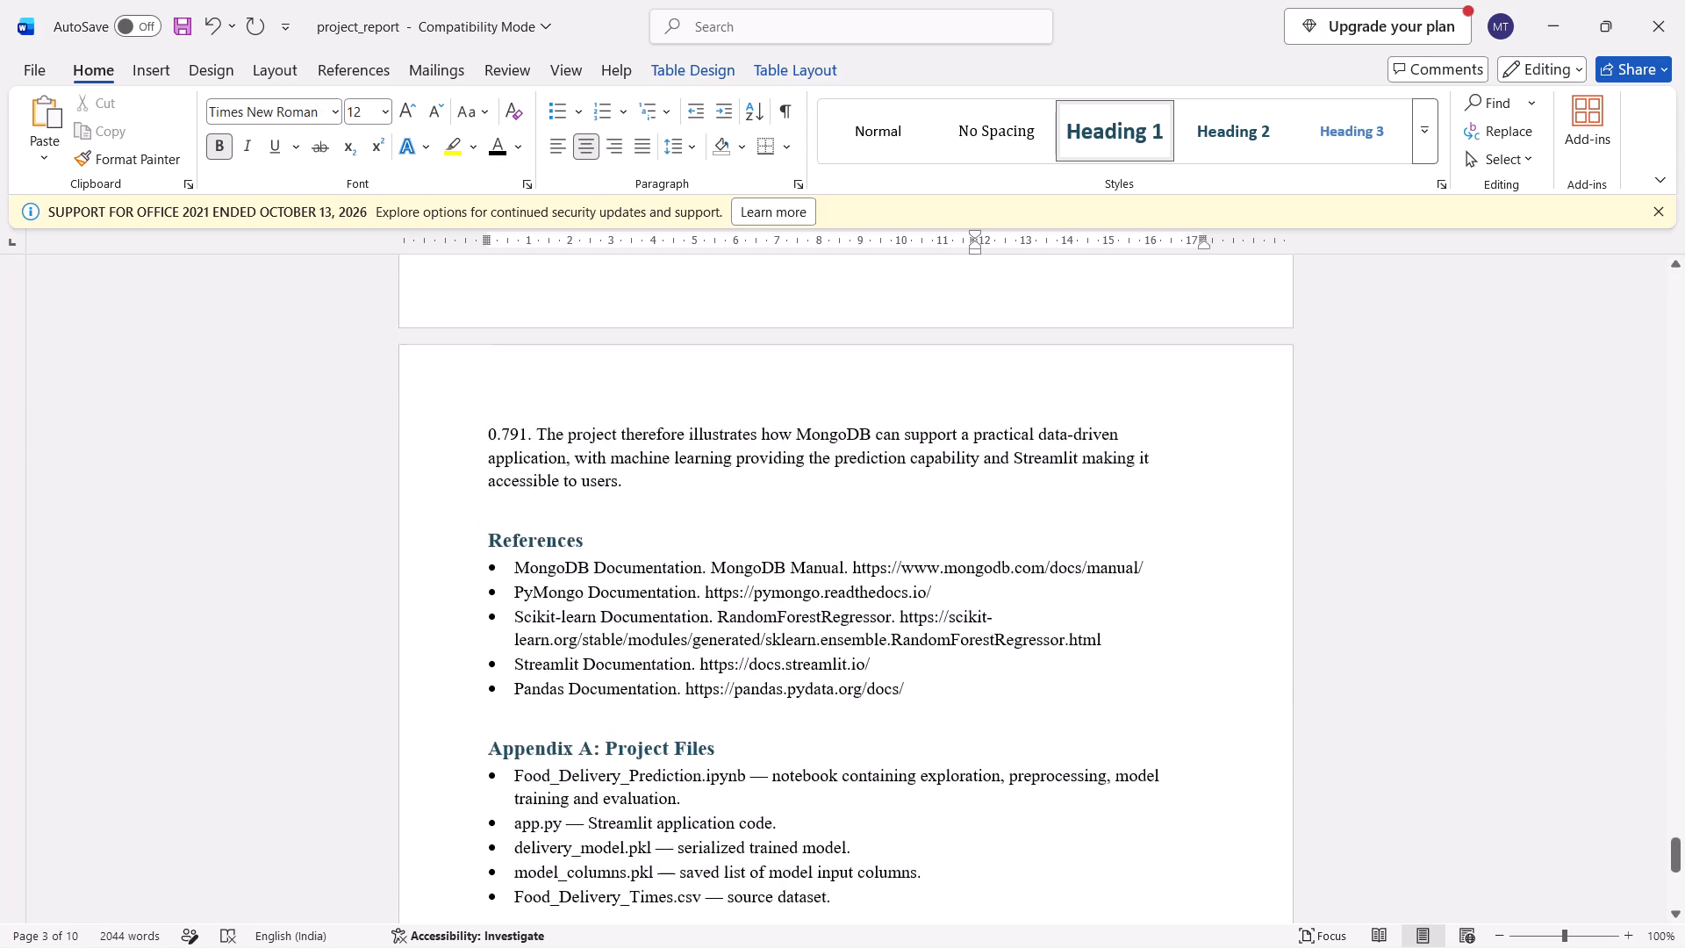
{"action": "scroll", "coordinate": [1122, 675], "scroll_direction": "up", "scroll_amount": 20}
{"action": "scroll", "coordinate": [1122, 675], "scroll_direction": "up", "scroll_amount": 7}
{"action": "scroll", "coordinate": [1122, 675], "scroll_direction": "down", "scroll_amount": 3}
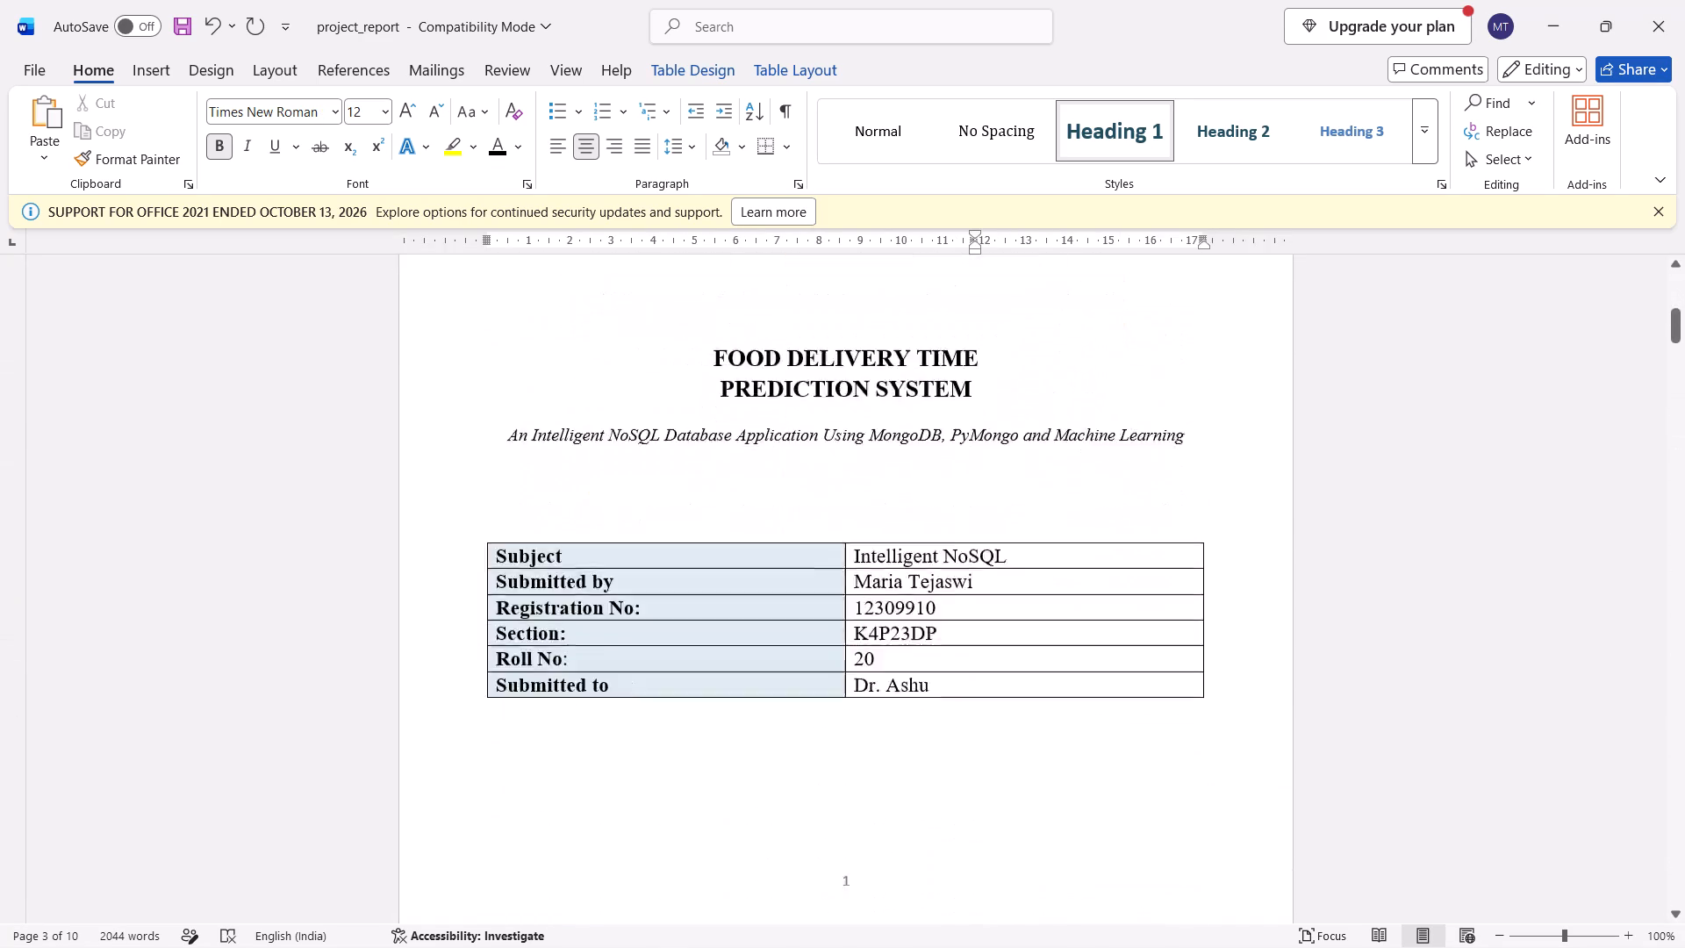
{"action": "scroll", "coordinate": [1122, 675], "scroll_direction": "down", "scroll_amount": 5}
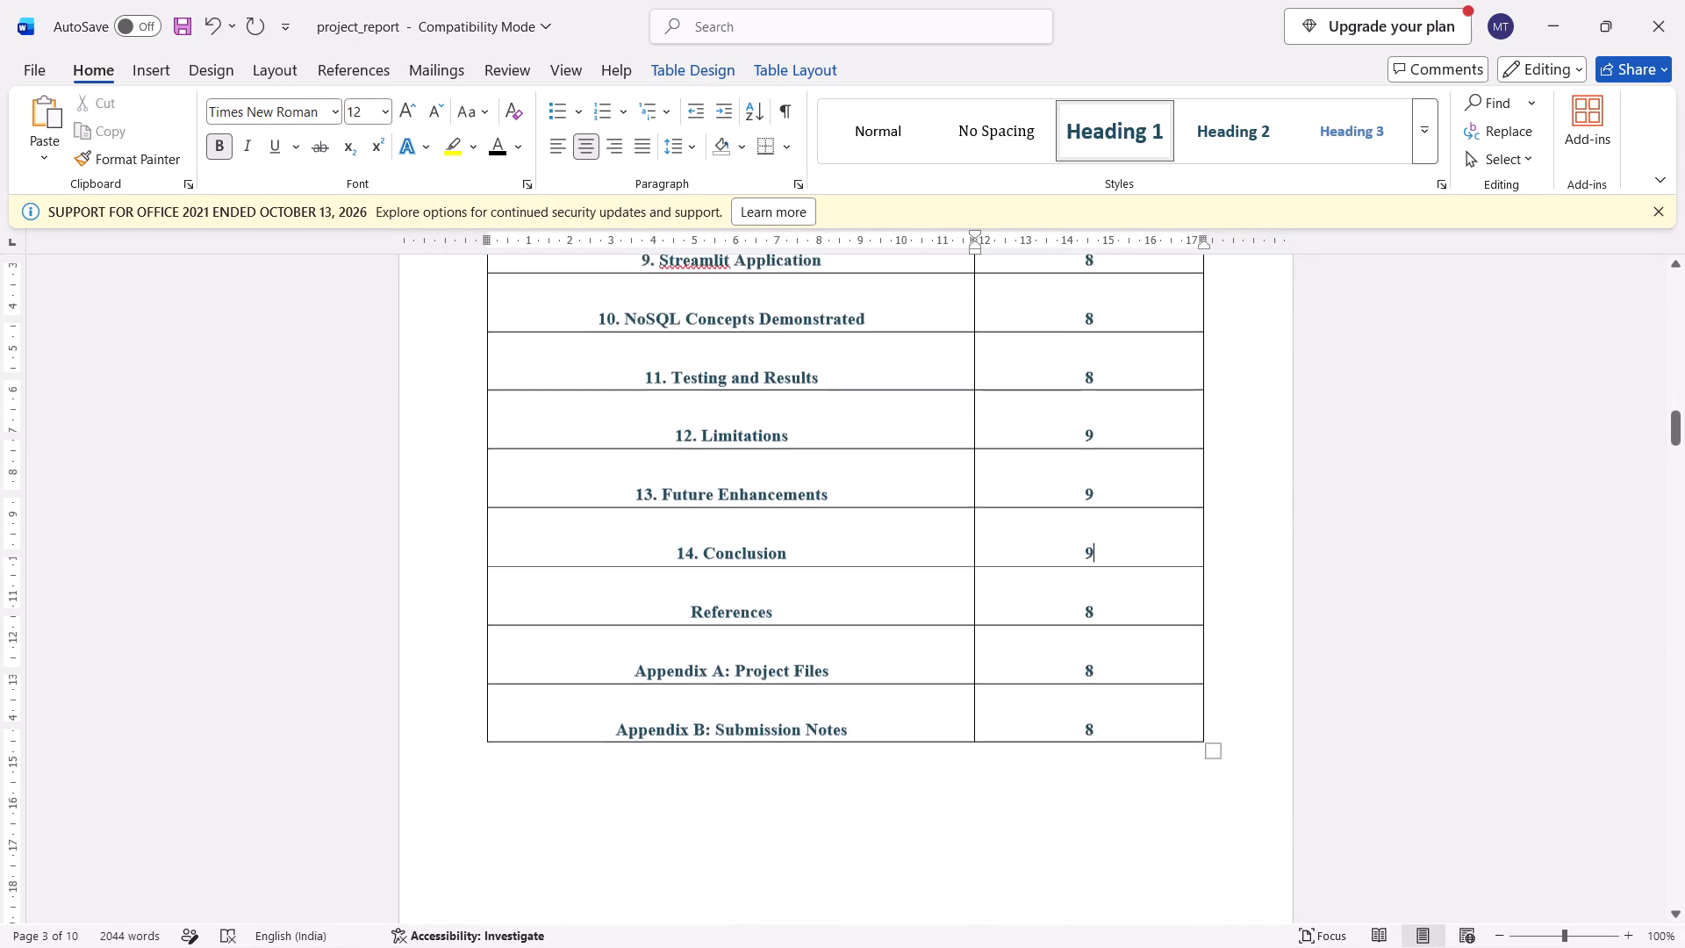
{"action": "scroll", "coordinate": [1122, 675], "scroll_direction": "down", "scroll_amount": 1}
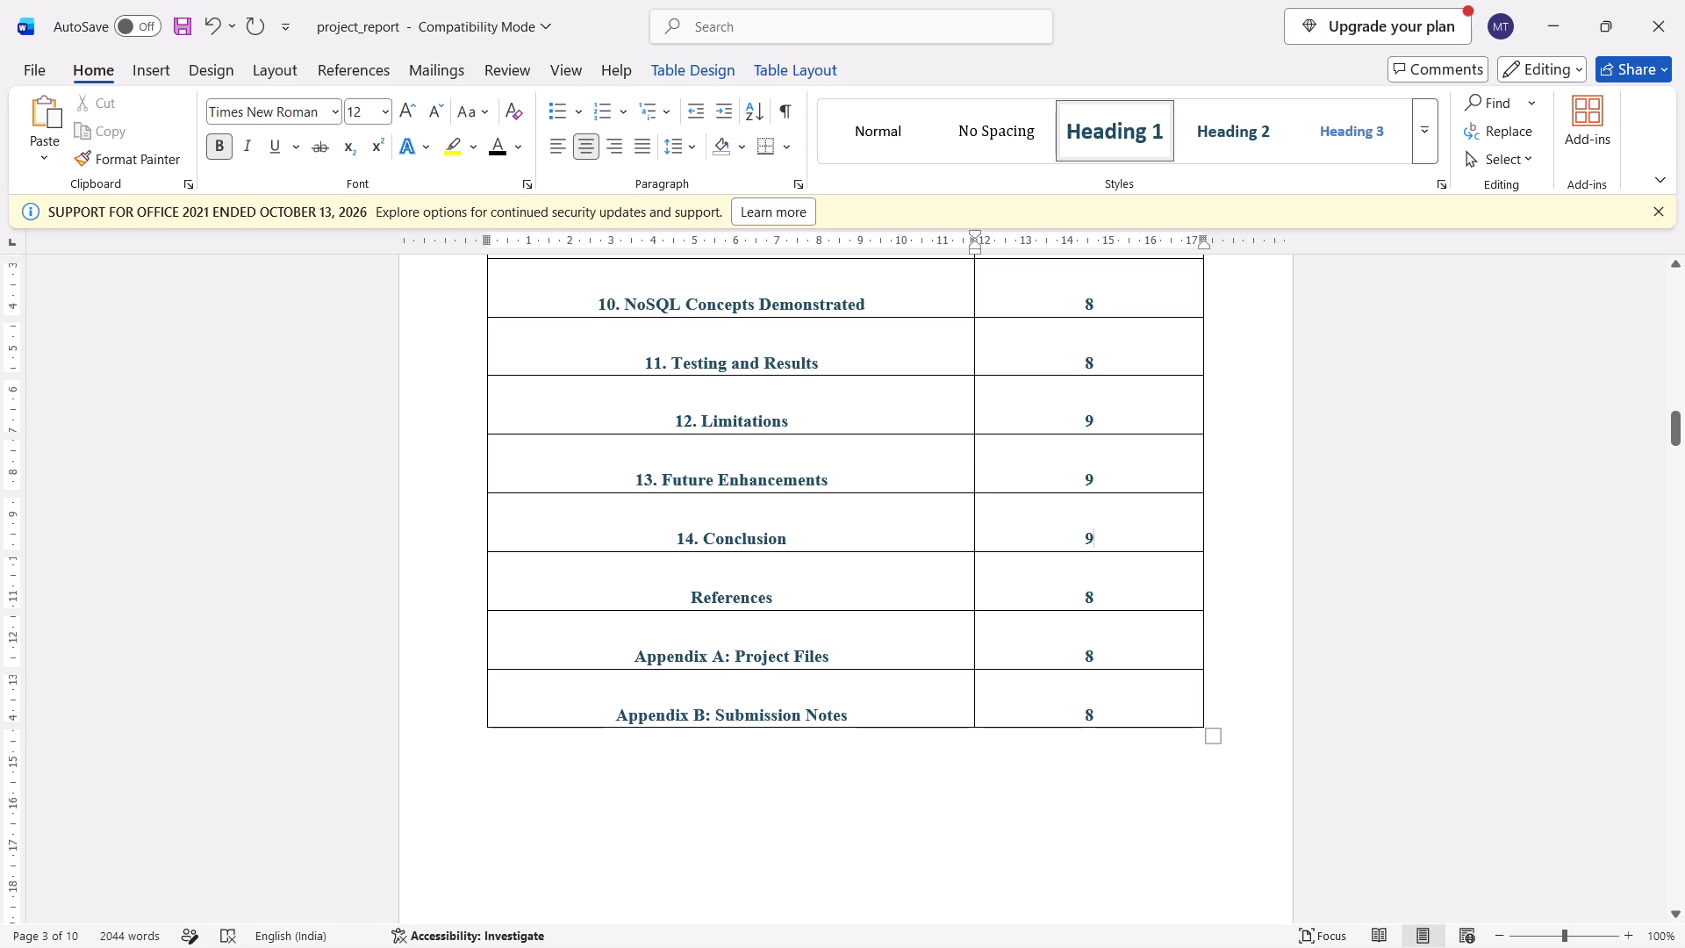
{"action": "left_click", "coordinate": [1110, 595]}
{"action": "key", "text": "BackSpace"}
{"action": "type", "text": "10"}
{"action": "key", "text": "Down"}
{"action": "key", "text": "BackSpace"}
{"action": "type", "text": "10"}
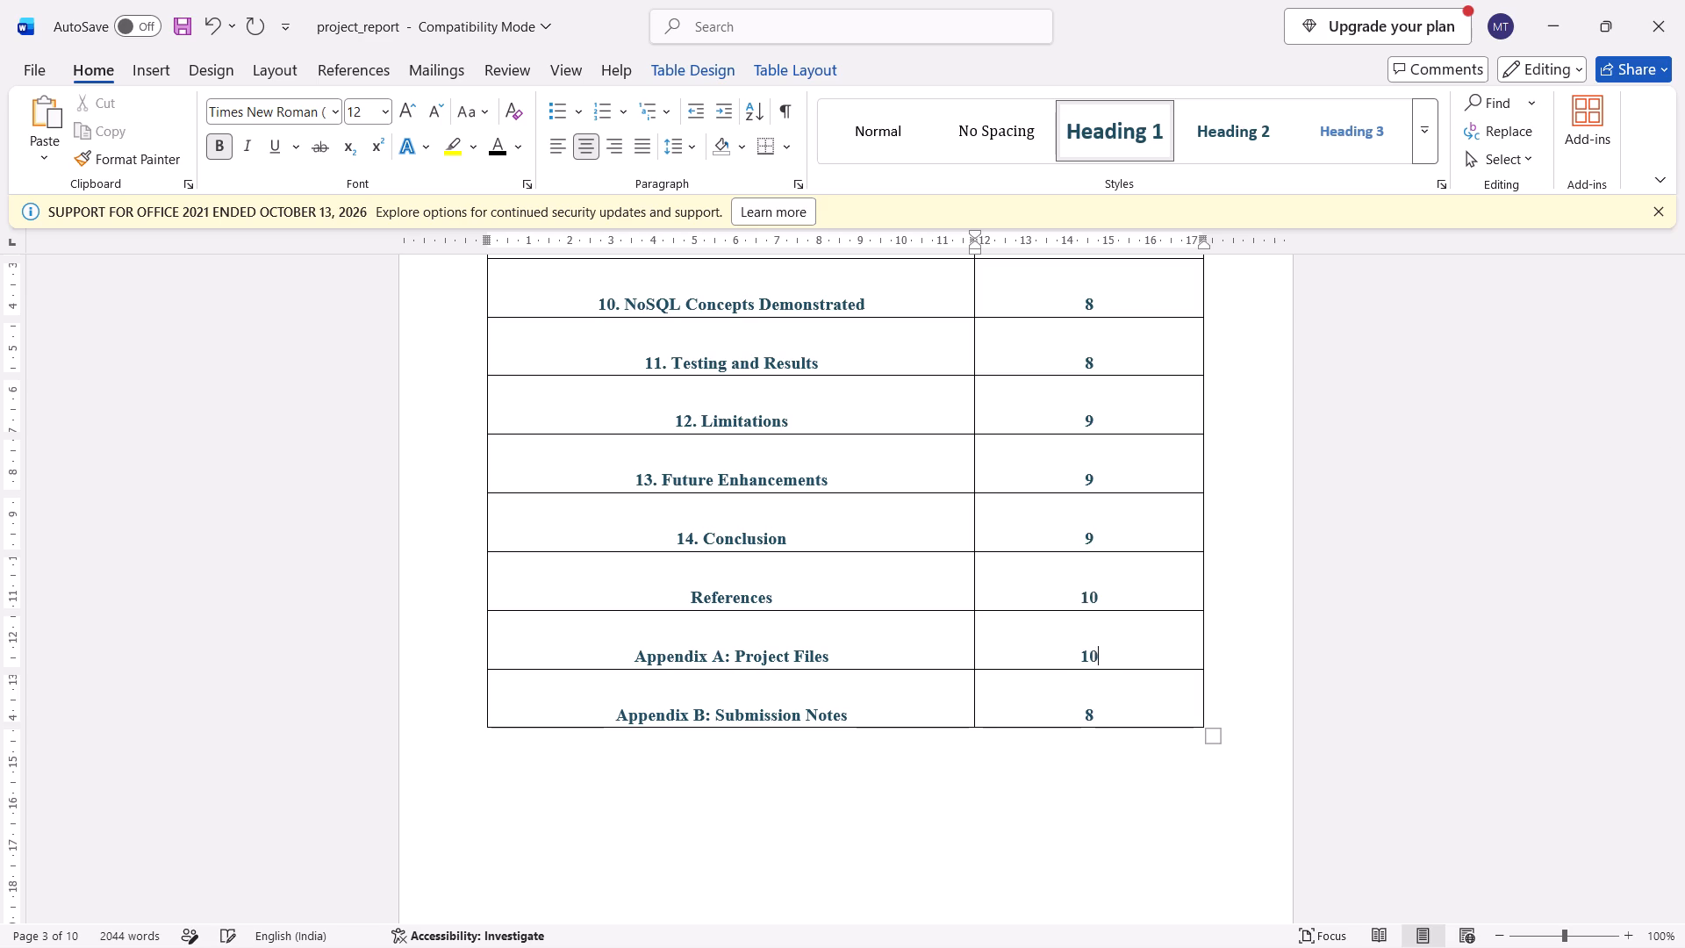
{"action": "key", "text": "Down"}
{"action": "key", "text": "BackSpace"}
{"action": "type", "text": "10"}
Save the report with the corrected table of contents.
{"action": "scroll", "coordinate": [1110, 595], "scroll_direction": "up", "scroll_amount": 1}
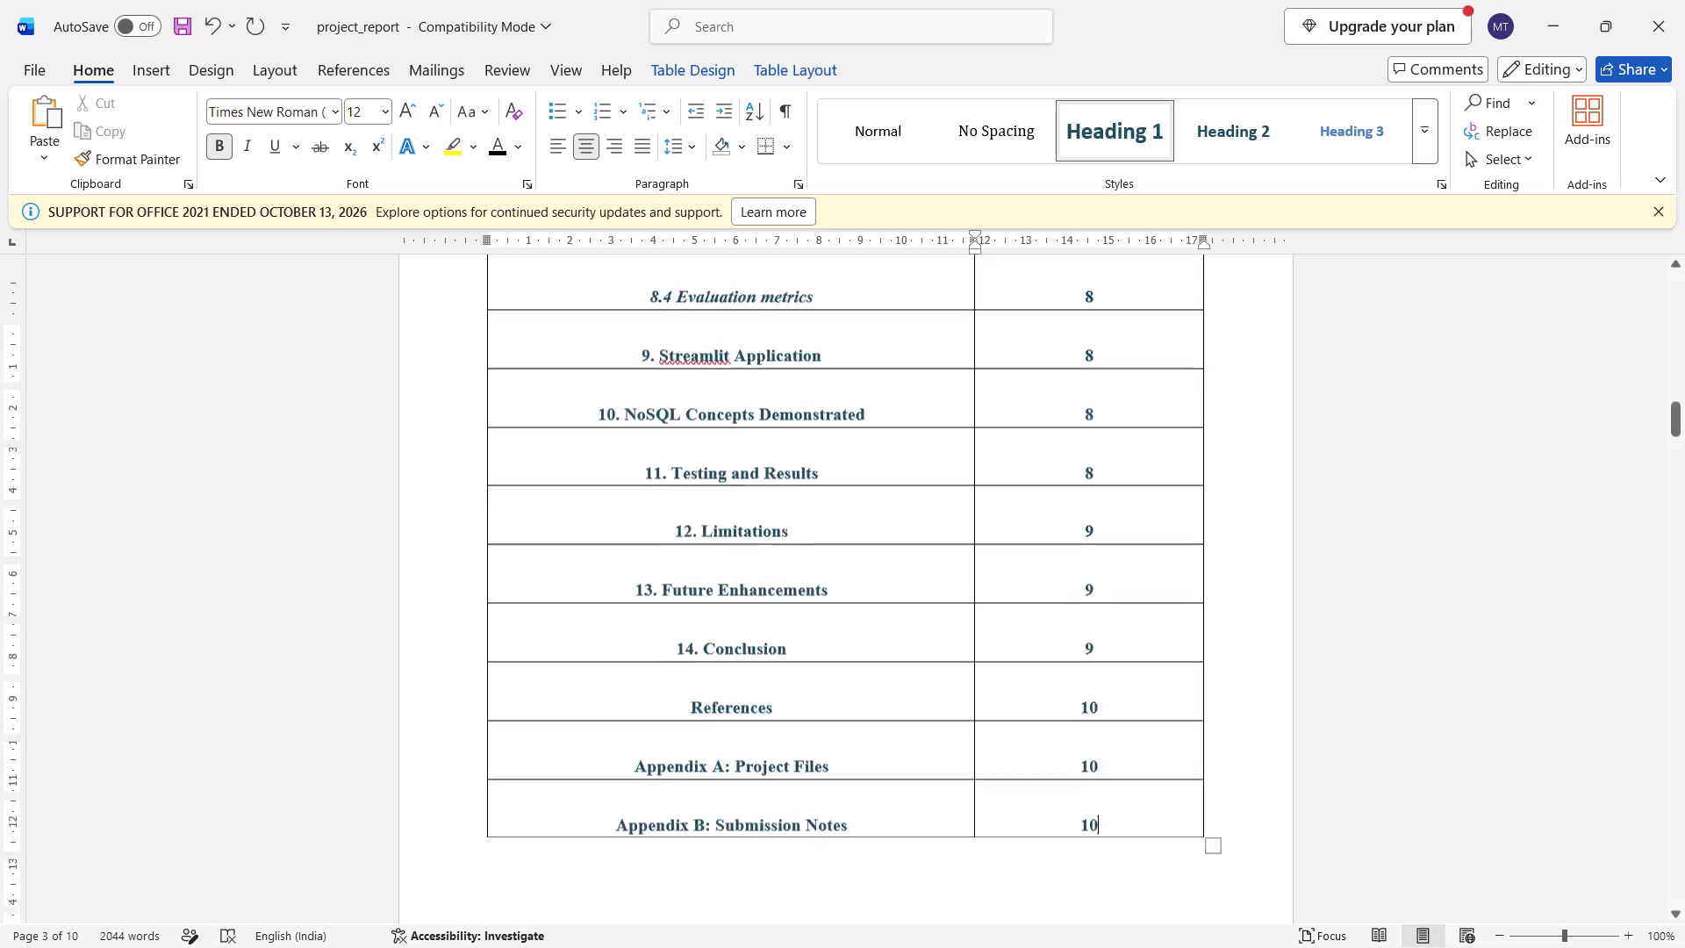
{"action": "scroll", "coordinate": [1110, 595], "scroll_direction": "up", "scroll_amount": 1}
{"action": "left_click", "coordinate": [176, 25]}
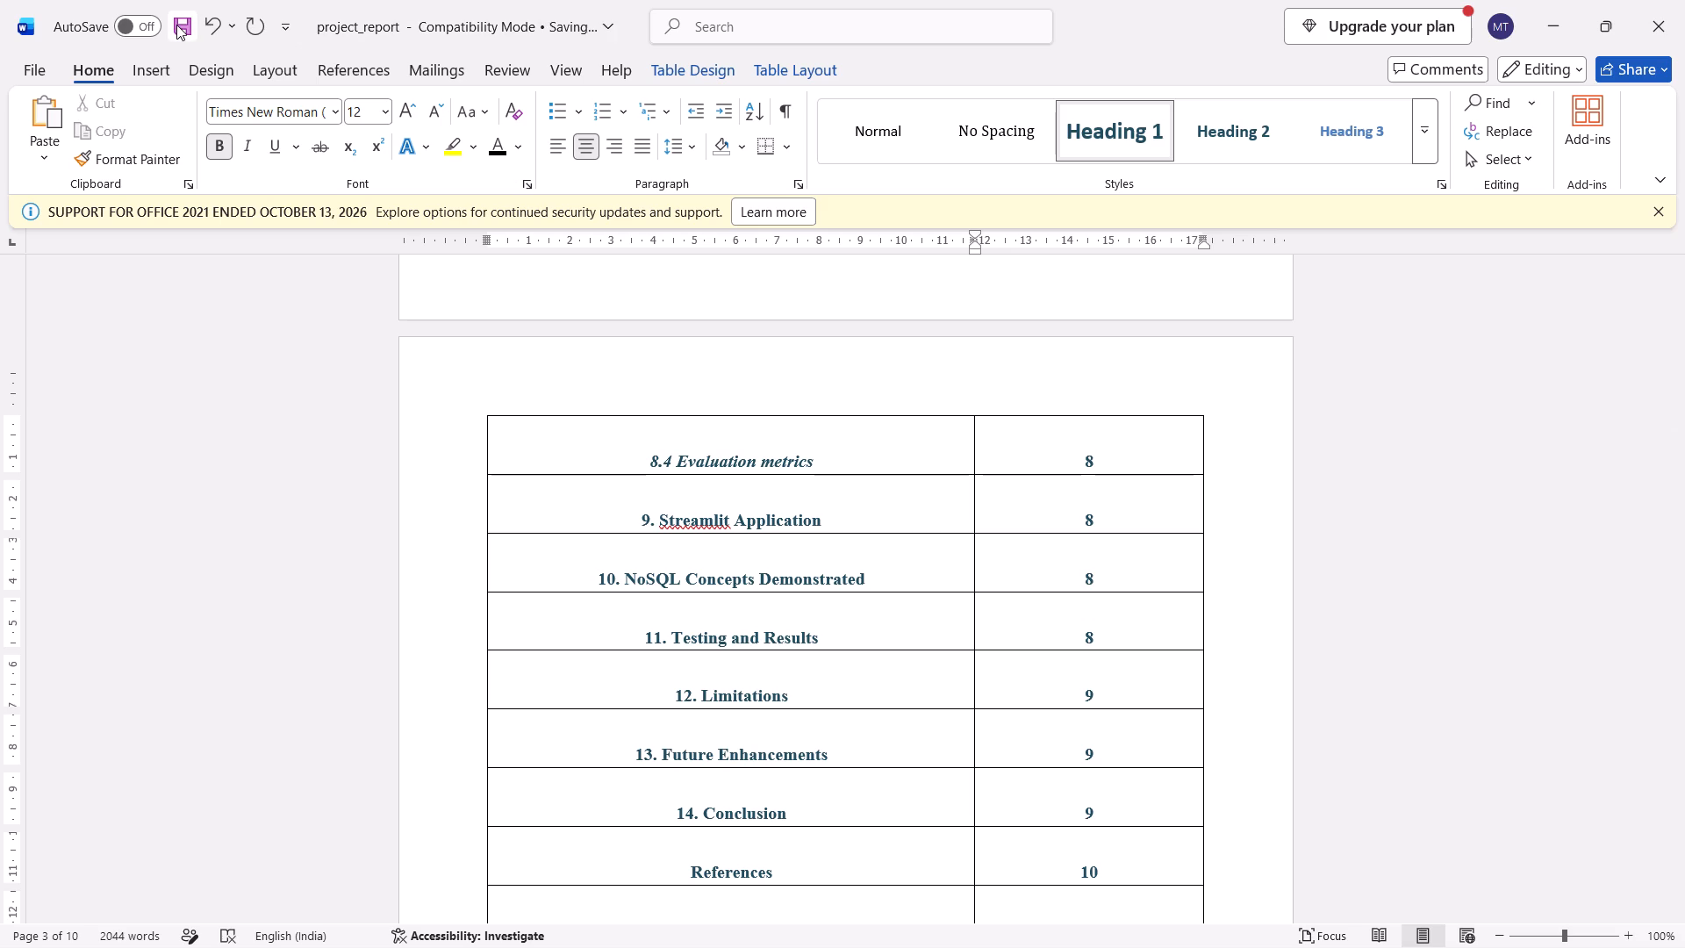
Switch to File Explorer and delete the old report_nosql PDF from the Food_Delivery_Prediction folder.
{"action": "left_click", "coordinate": [54, 77]}
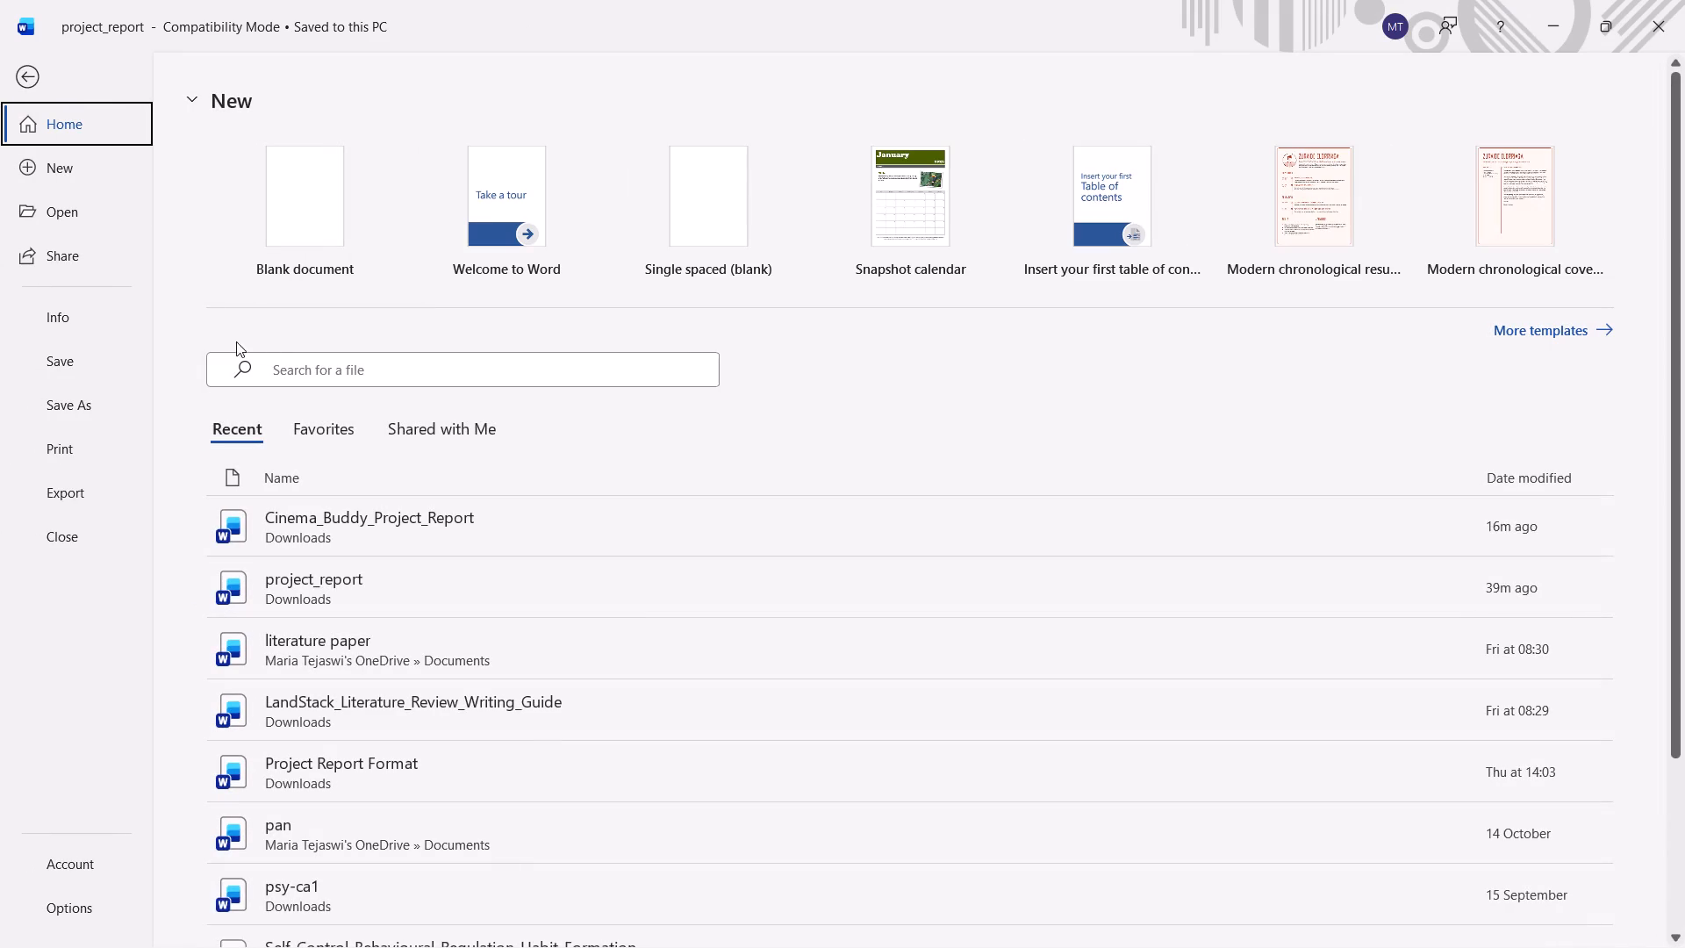
{"action": "left_click", "coordinate": [766, 922]}
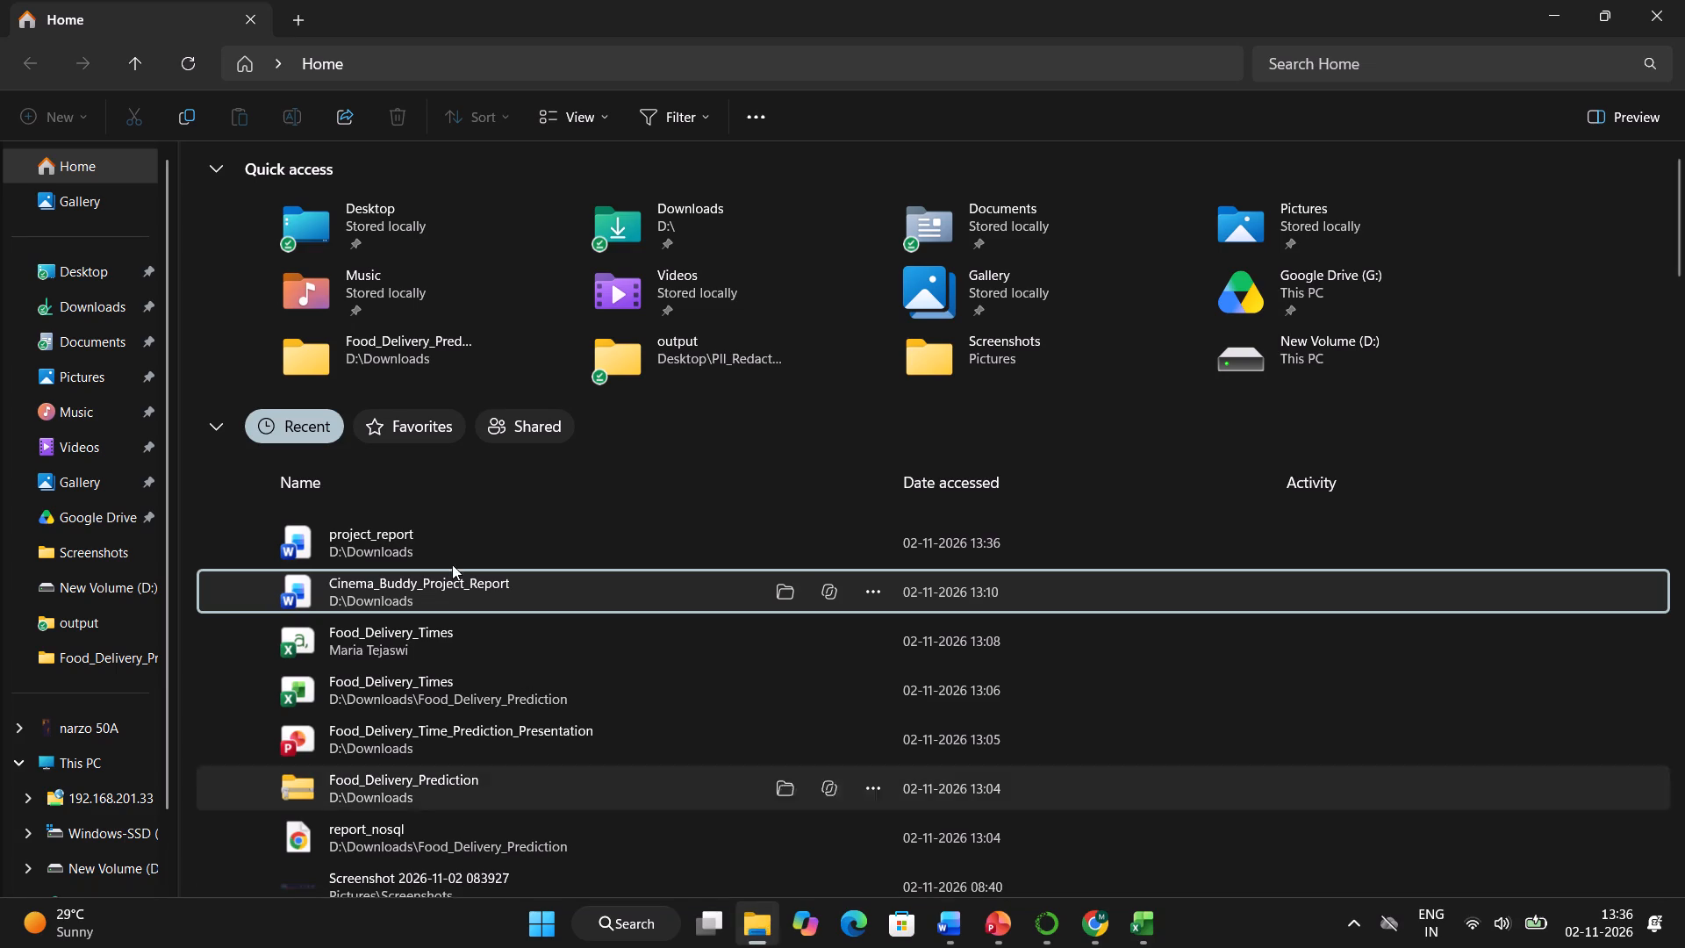
{"action": "double_click", "coordinate": [385, 361]}
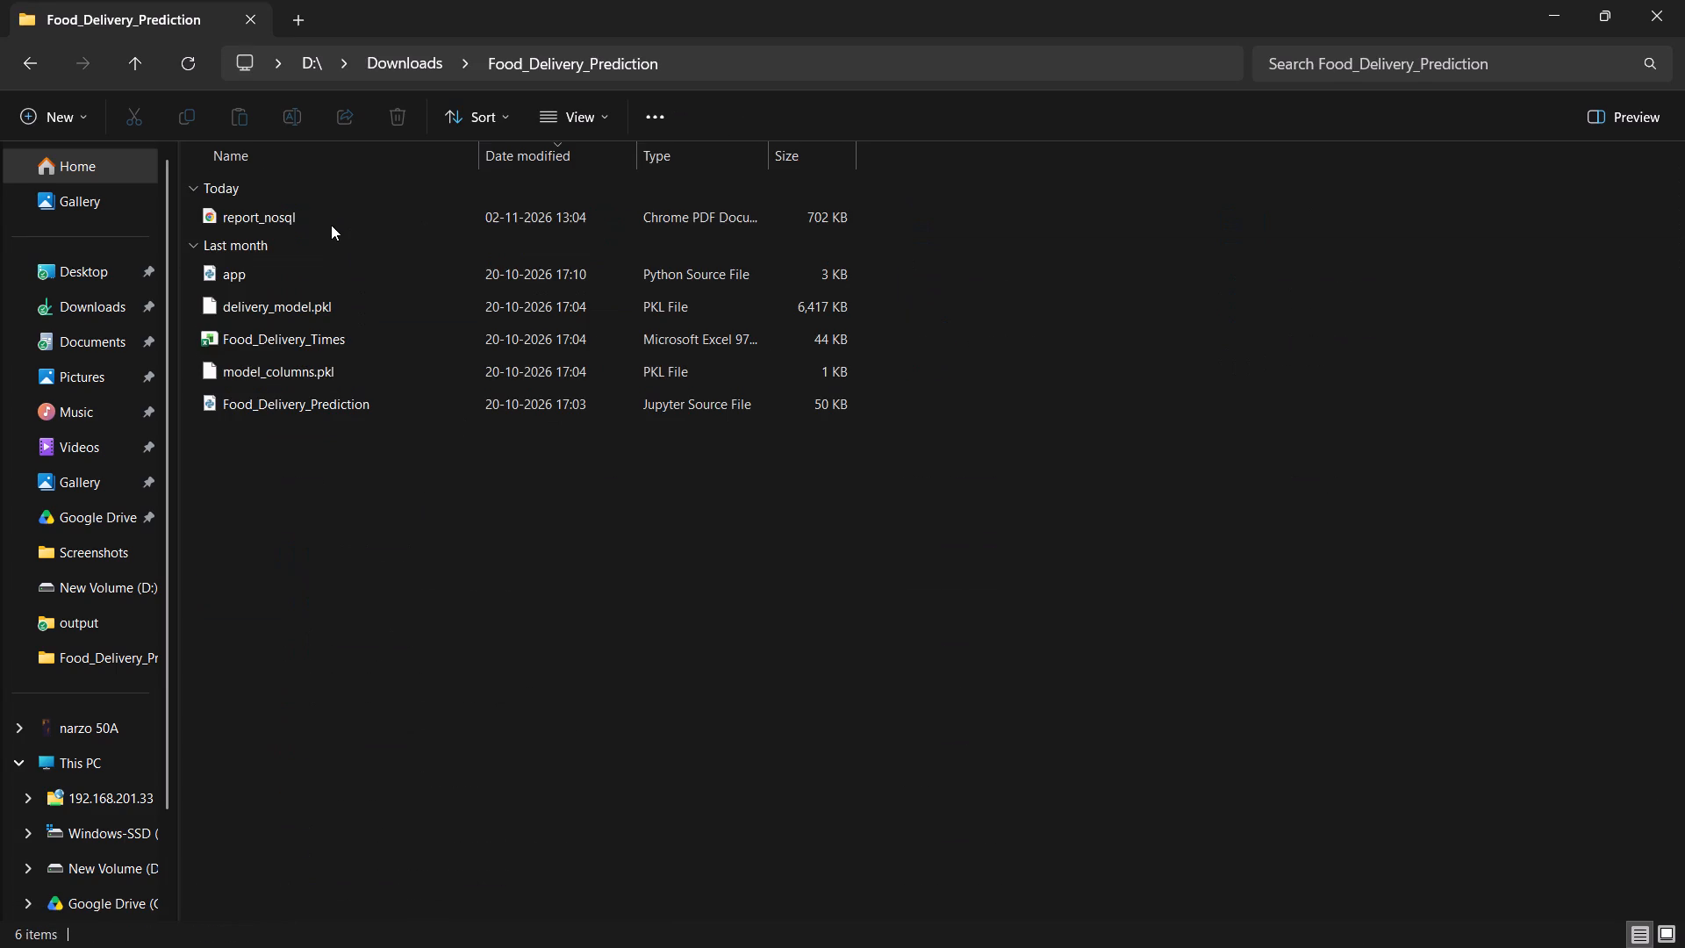
{"action": "right_click", "coordinate": [331, 224]}
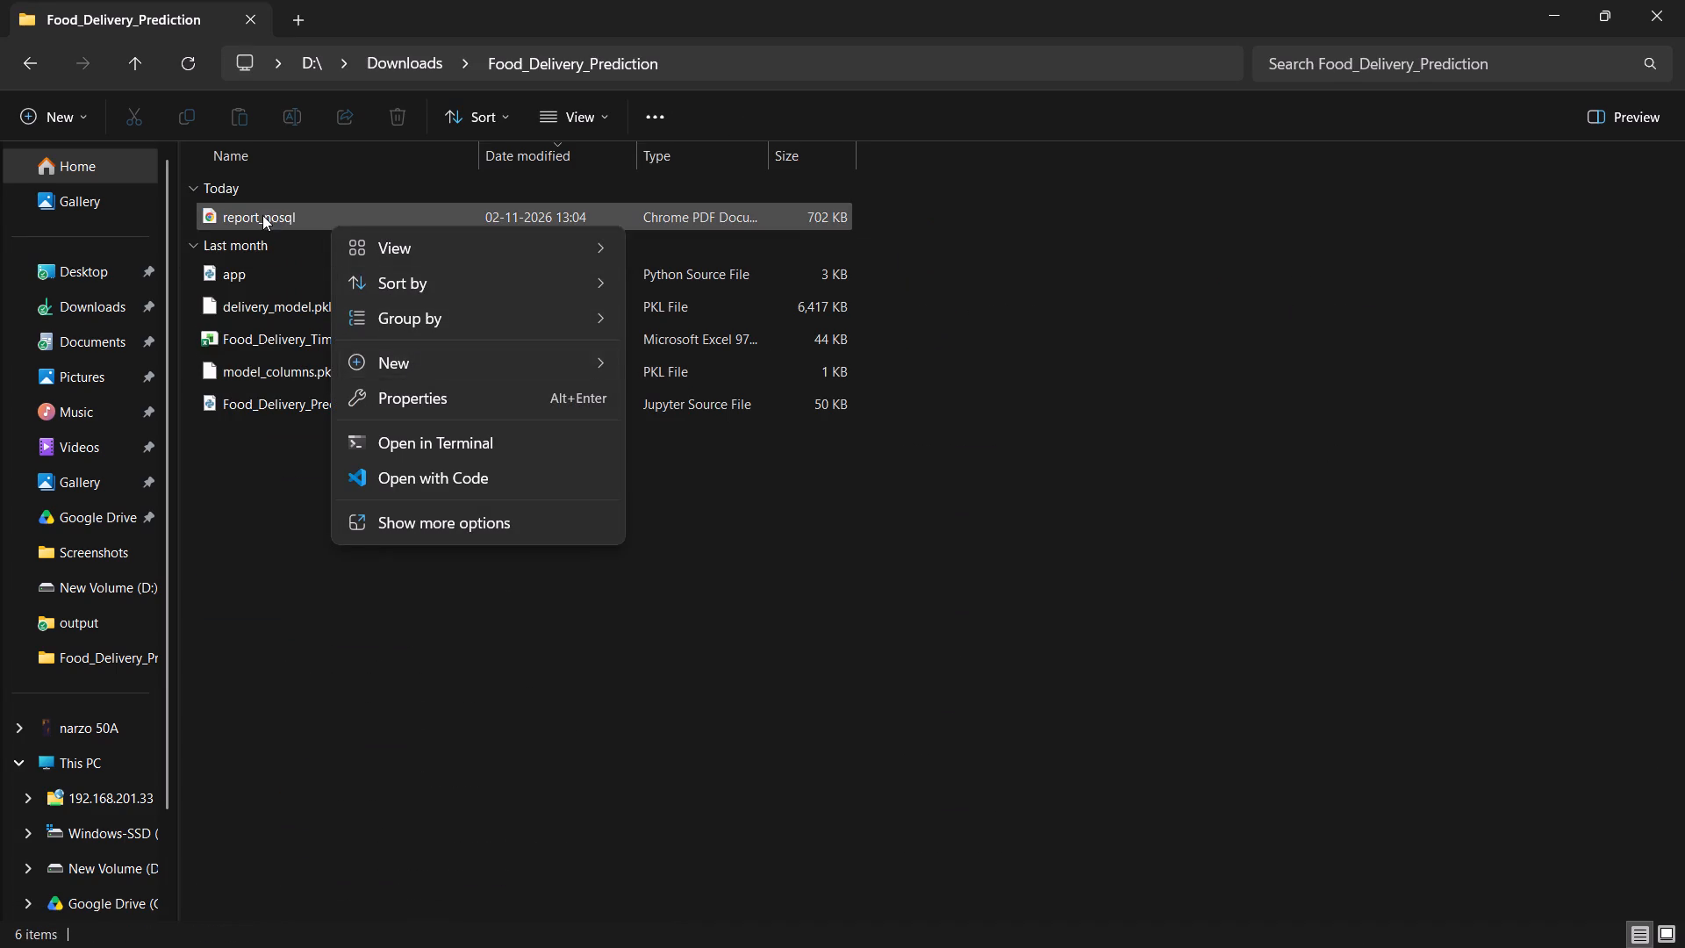
{"action": "left_click", "coordinate": [262, 215]}
{"action": "left_click", "coordinate": [405, 124]}
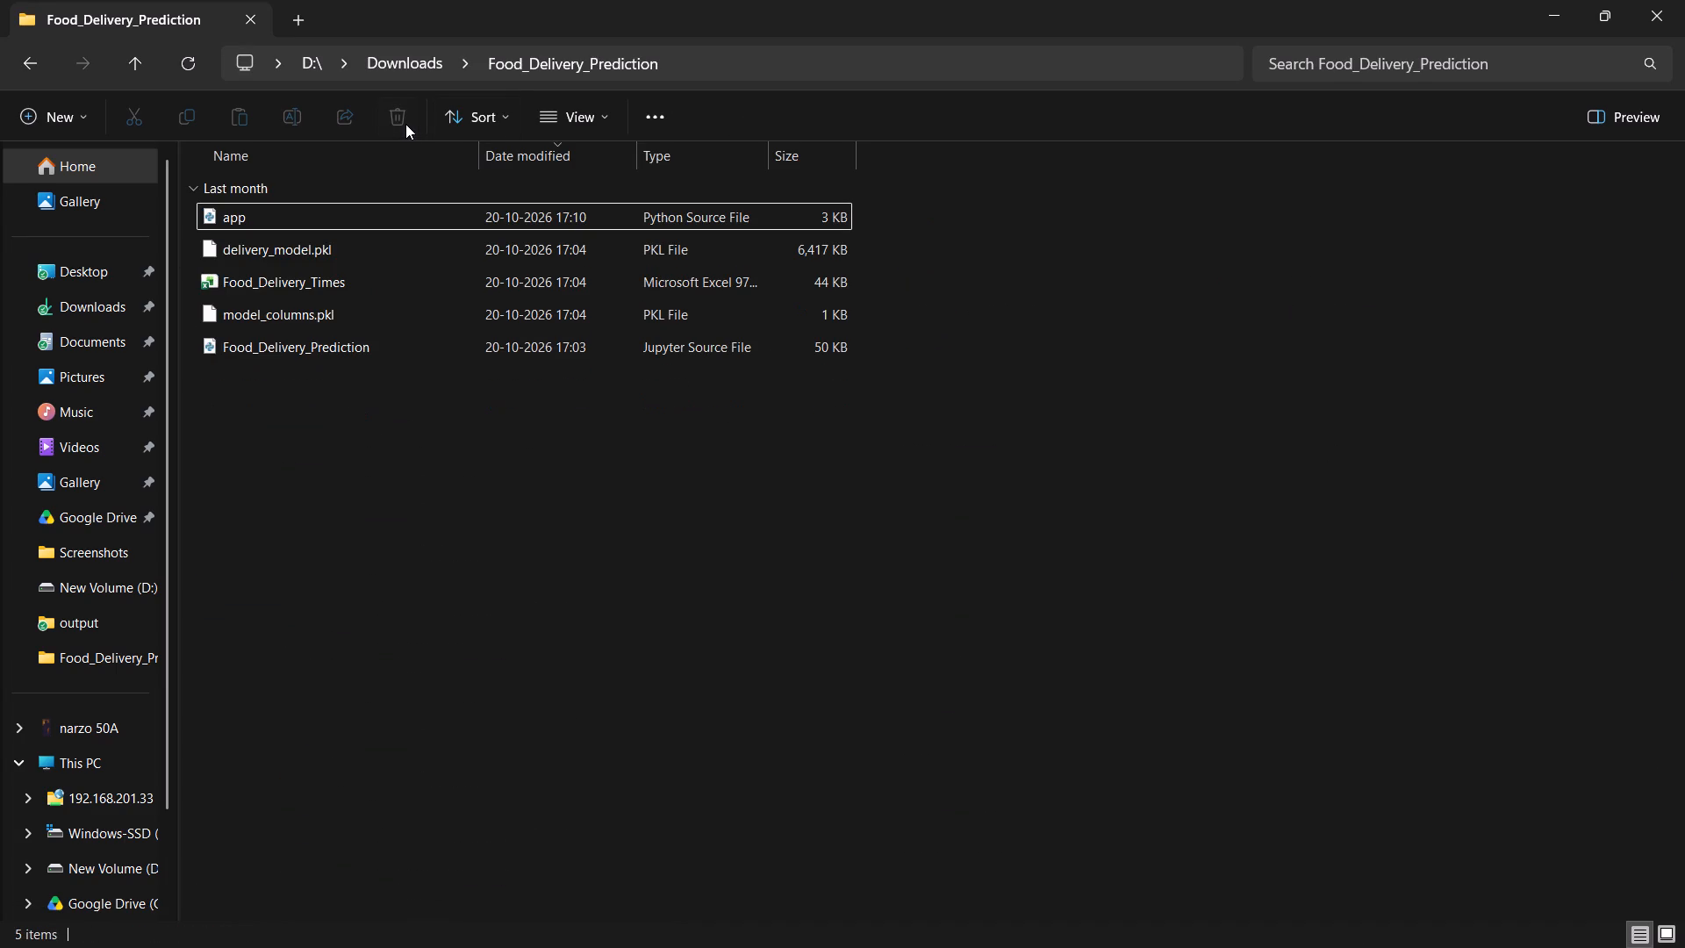
{"action": "left_click", "coordinate": [1548, 5]}
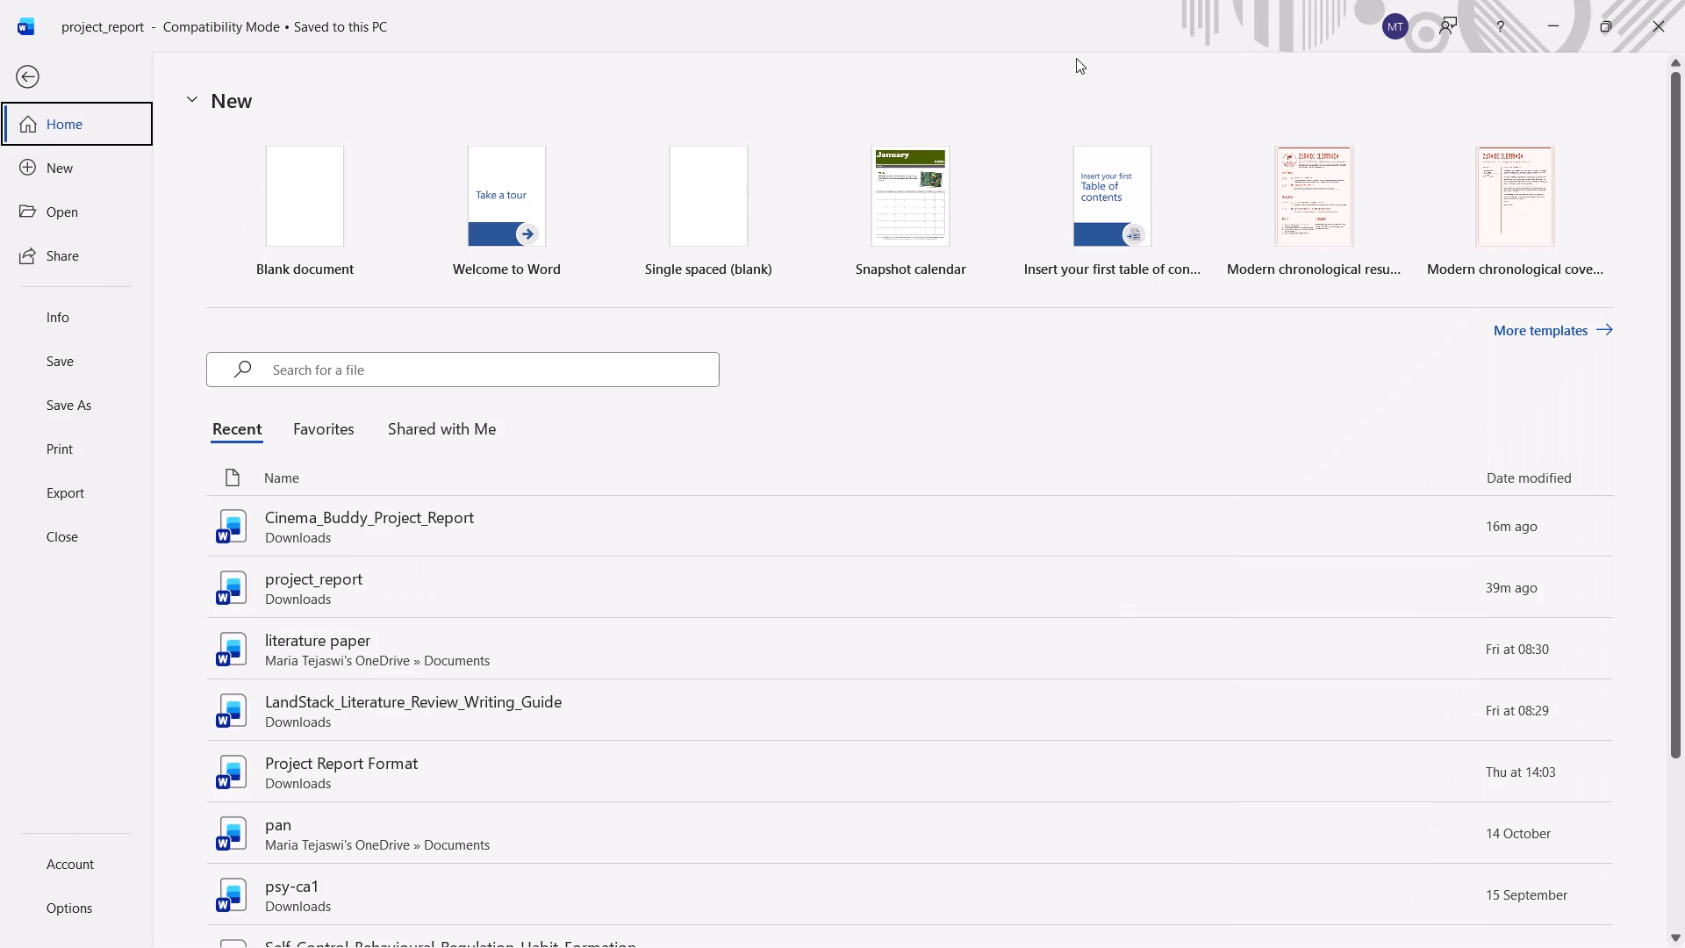
Print the report to a PDF named report in the Food_Delivery_Prediction folder under Downloads.
{"action": "left_click", "coordinate": [79, 458]}
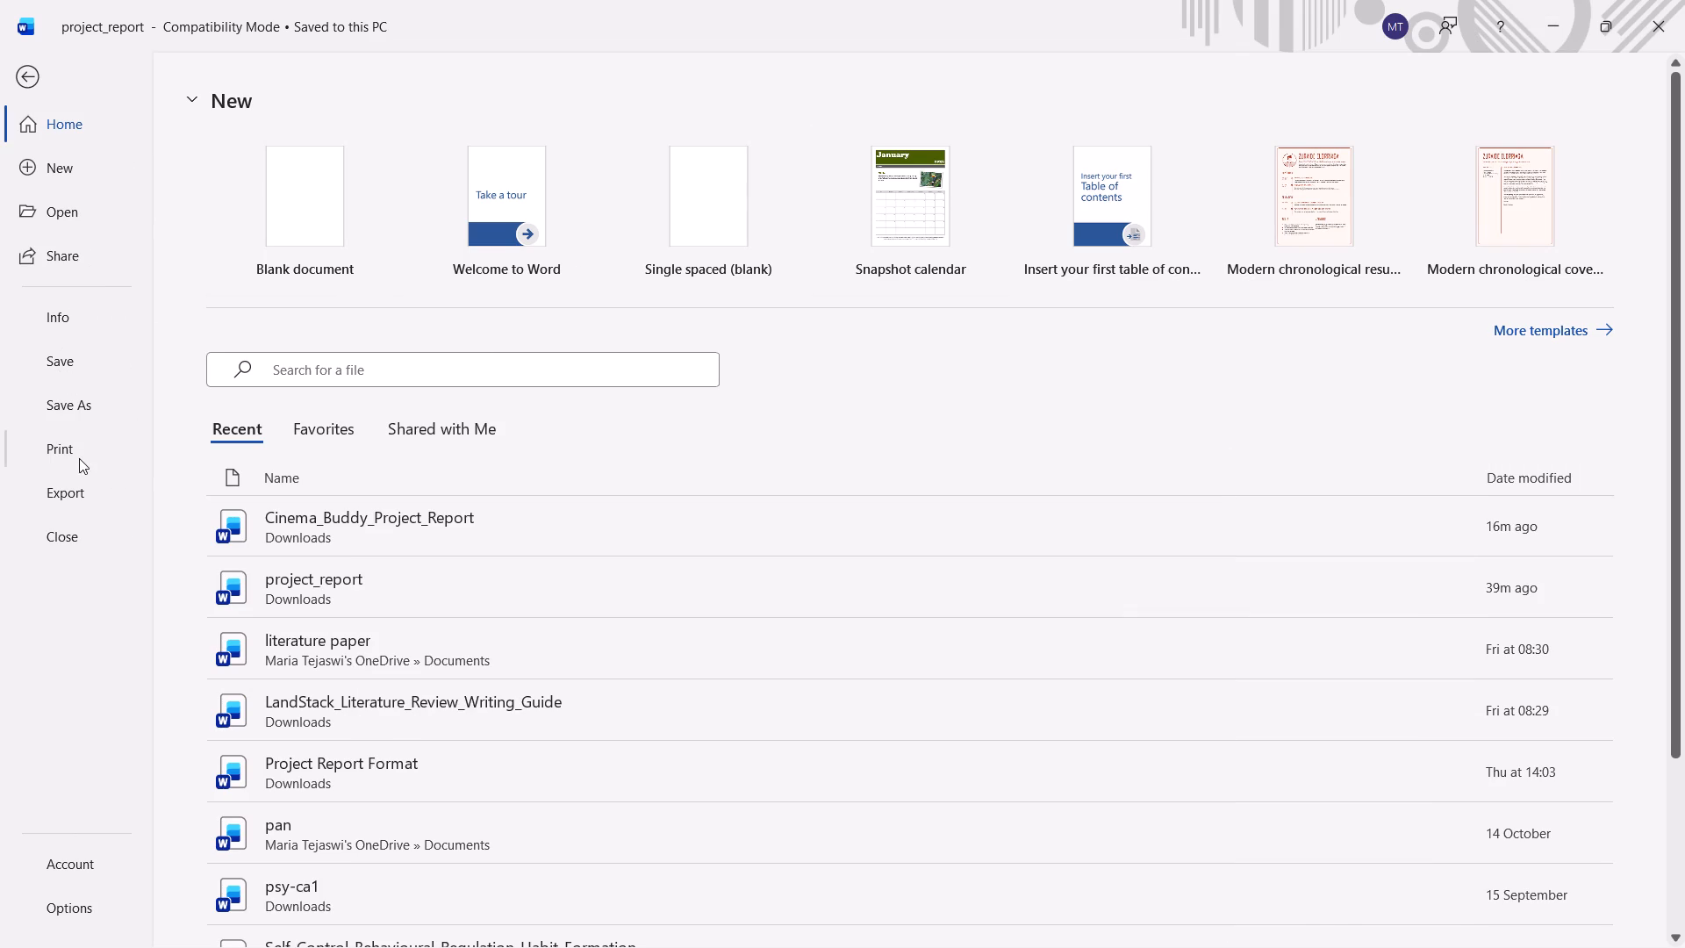
{"action": "left_click", "coordinate": [284, 165]}
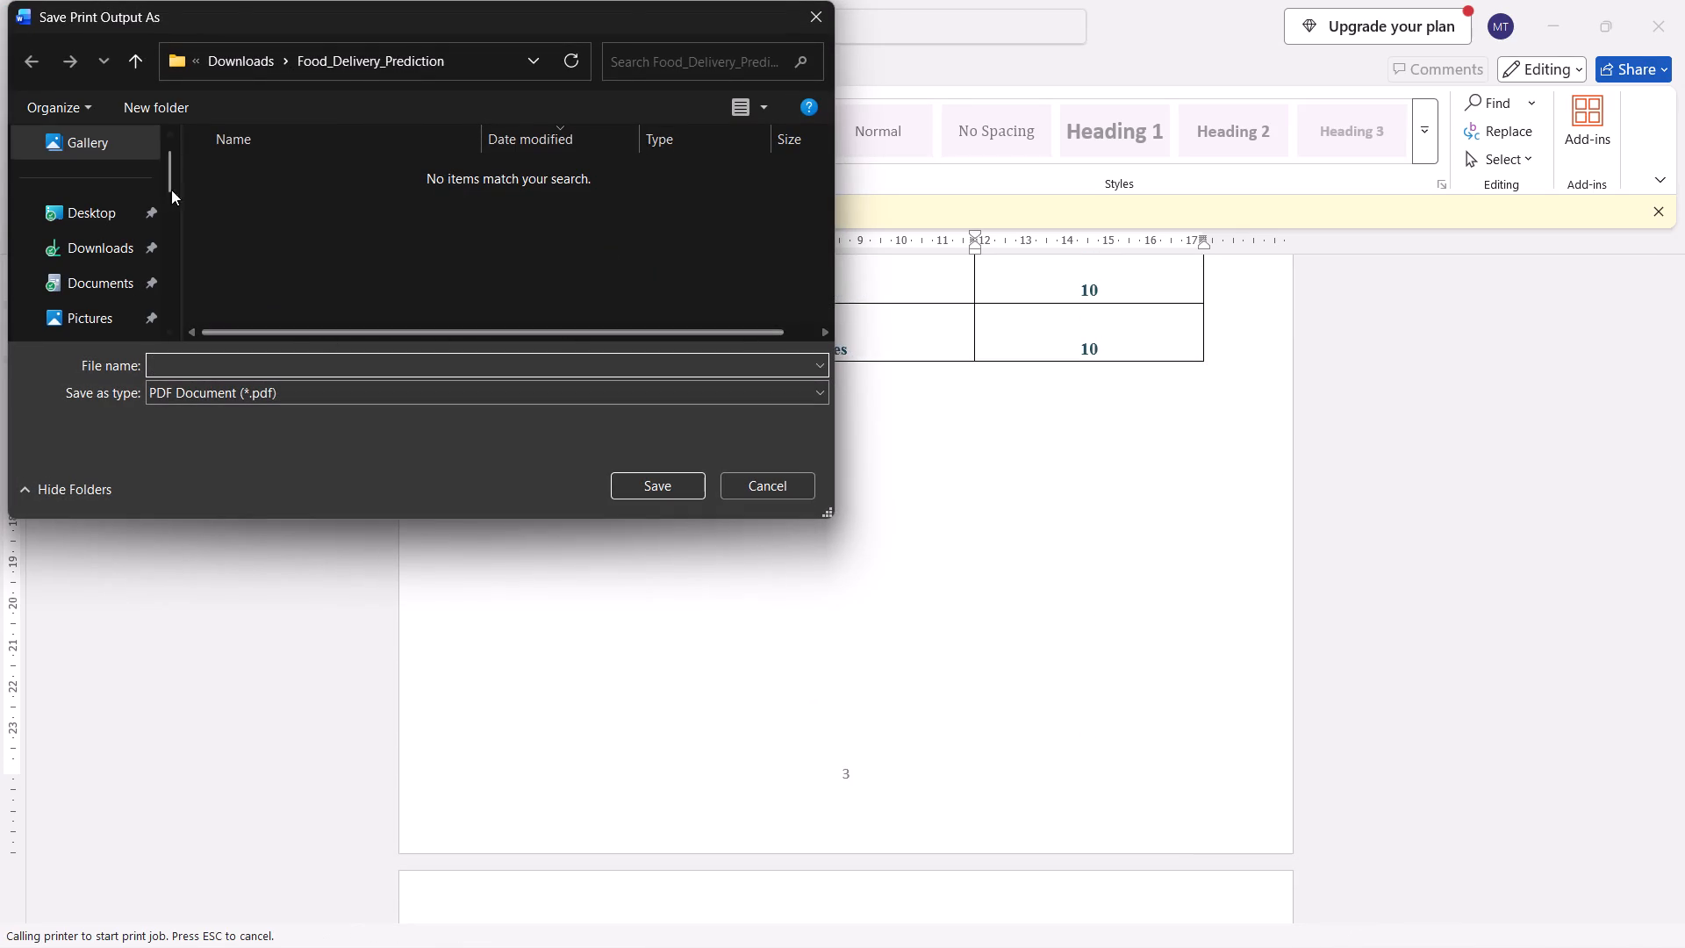
{"action": "scroll", "coordinate": [92, 203], "scroll_direction": "up", "scroll_amount": 2}
{"action": "left_click", "coordinate": [87, 157]}
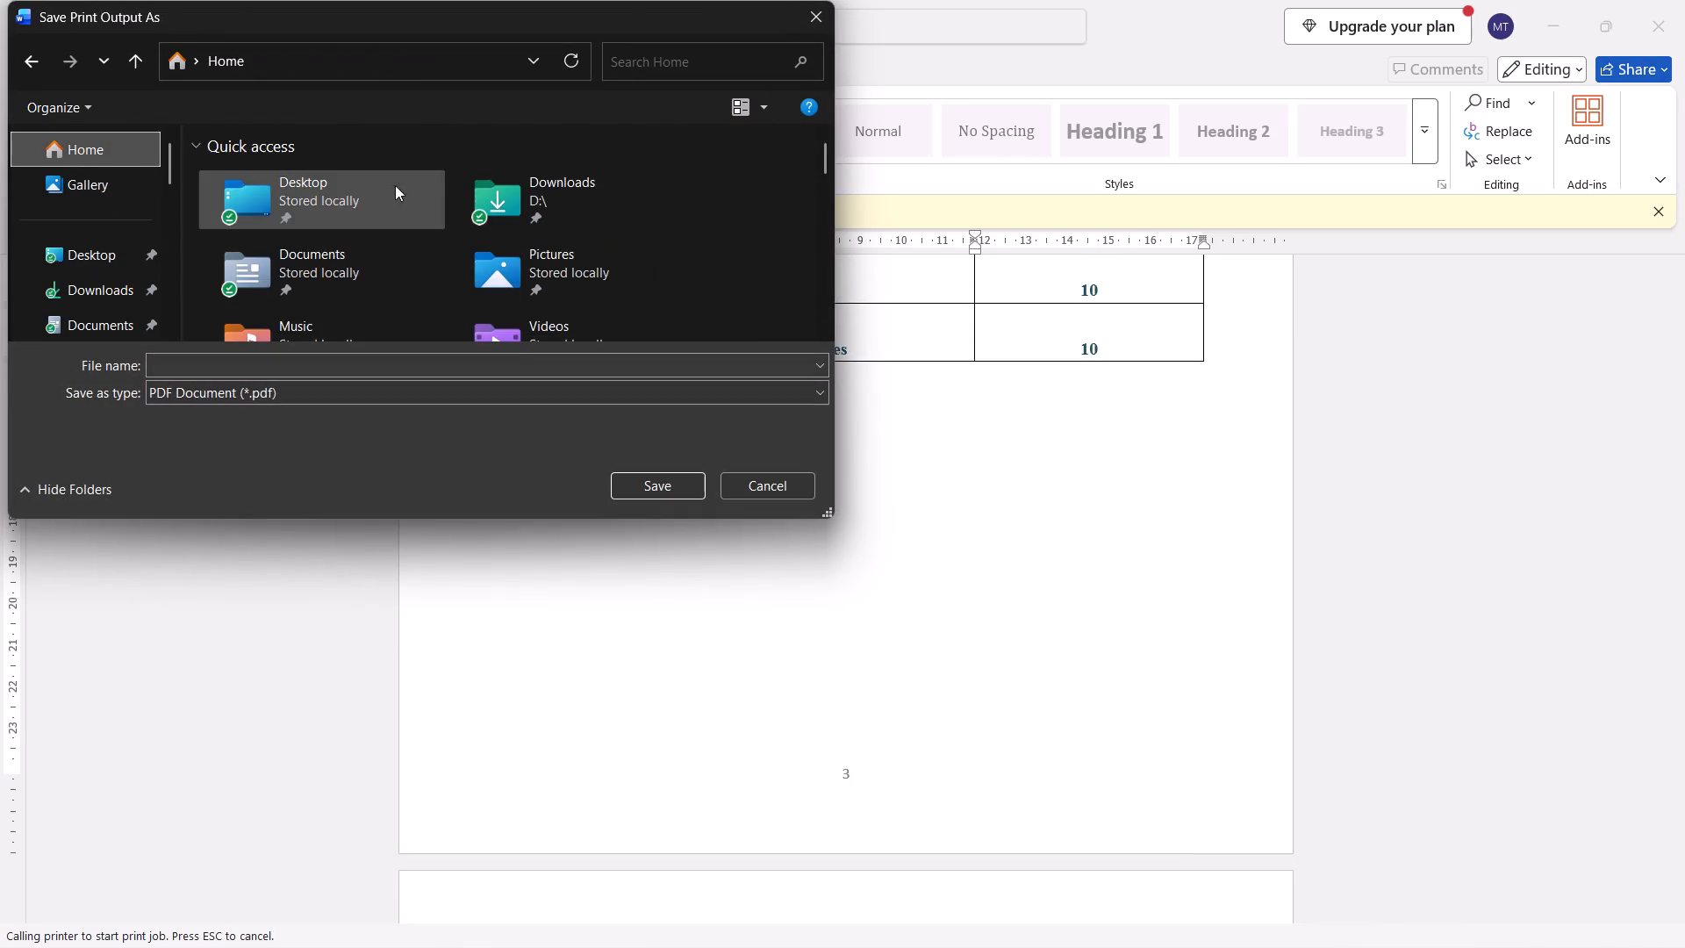
{"action": "scroll", "coordinate": [437, 200], "scroll_direction": "down", "scroll_amount": 1}
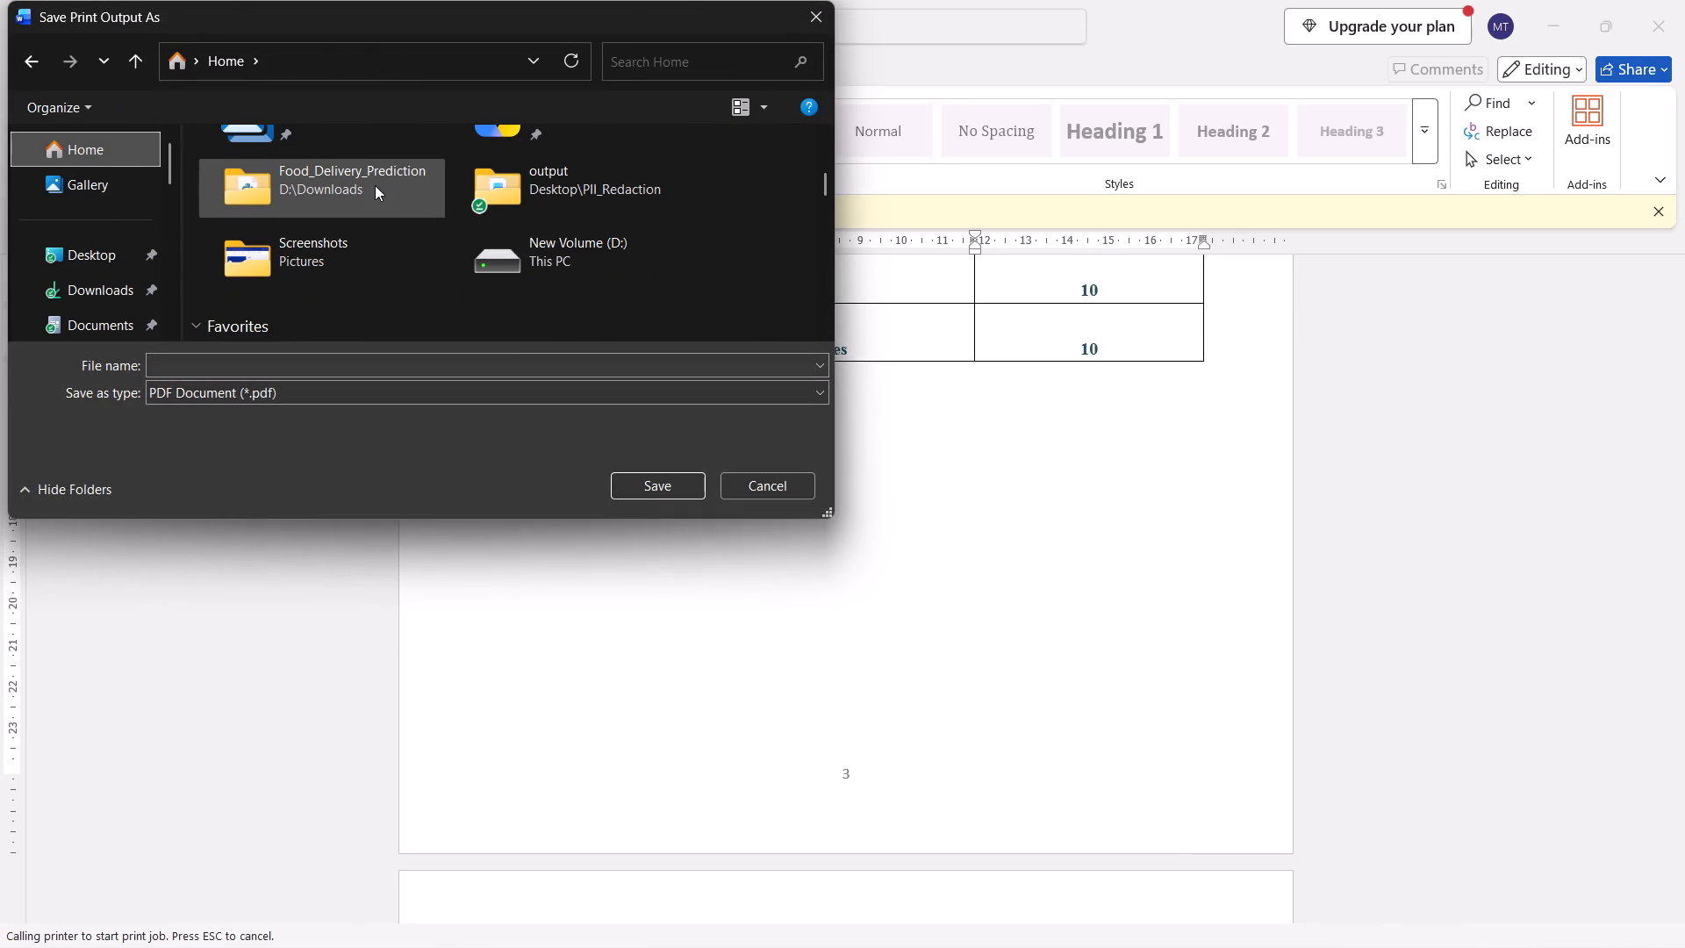
{"action": "double_click", "coordinate": [375, 185]}
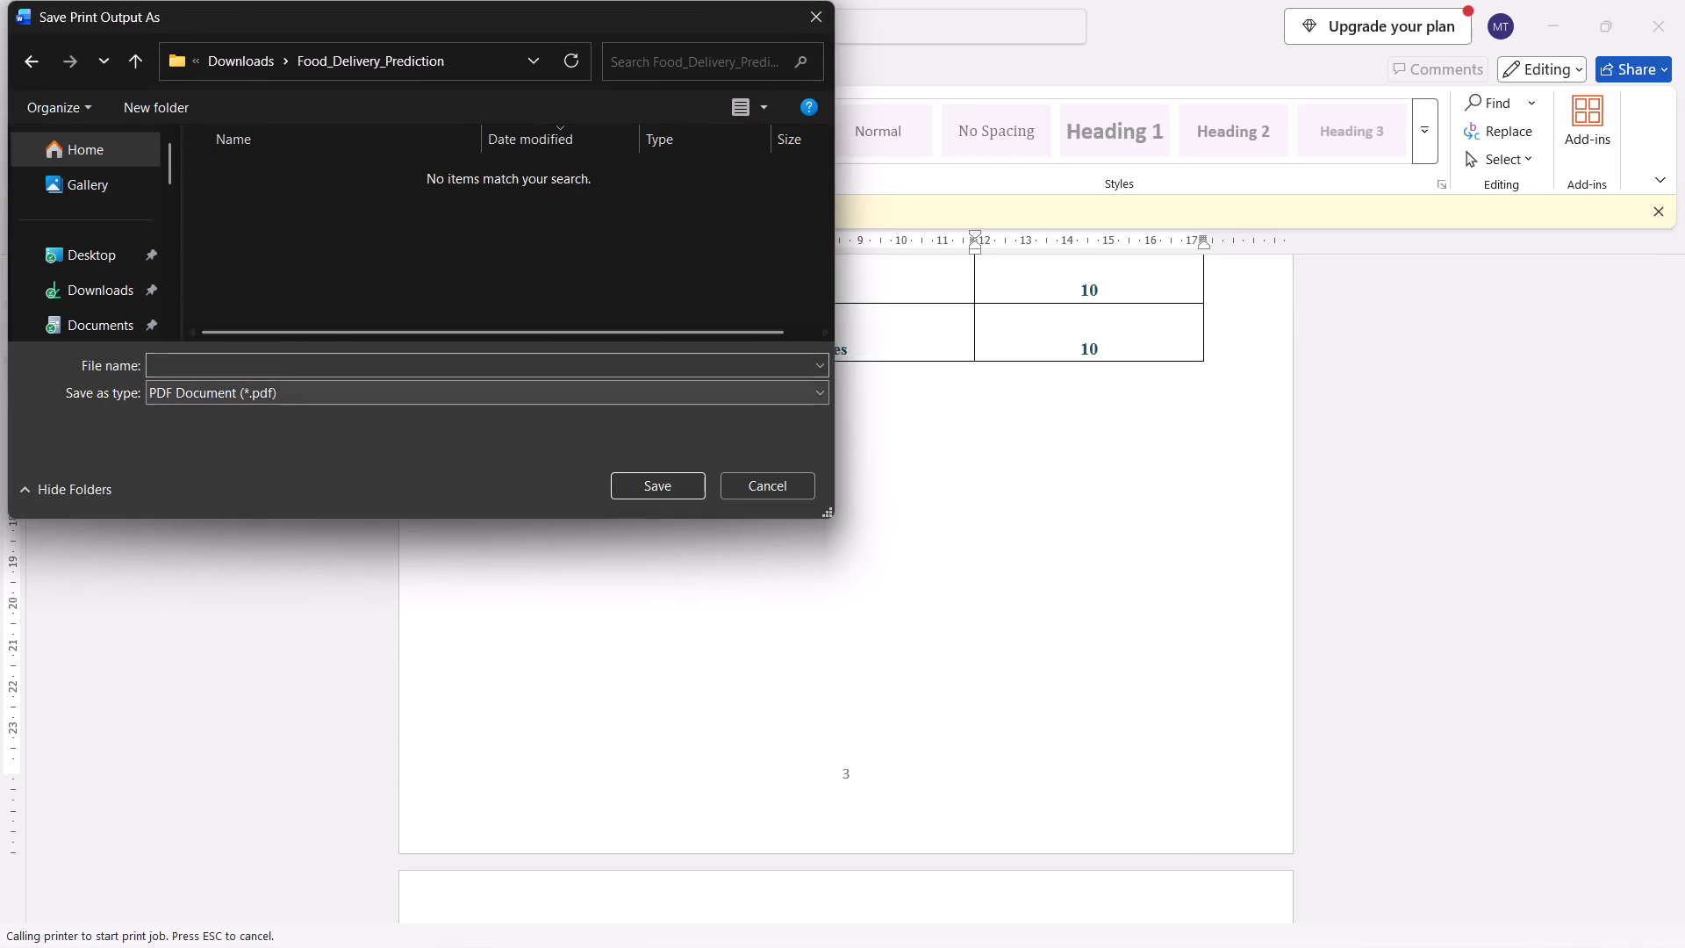
{"action": "left_click", "coordinate": [280, 363]}
{"action": "type", "text": "report"}
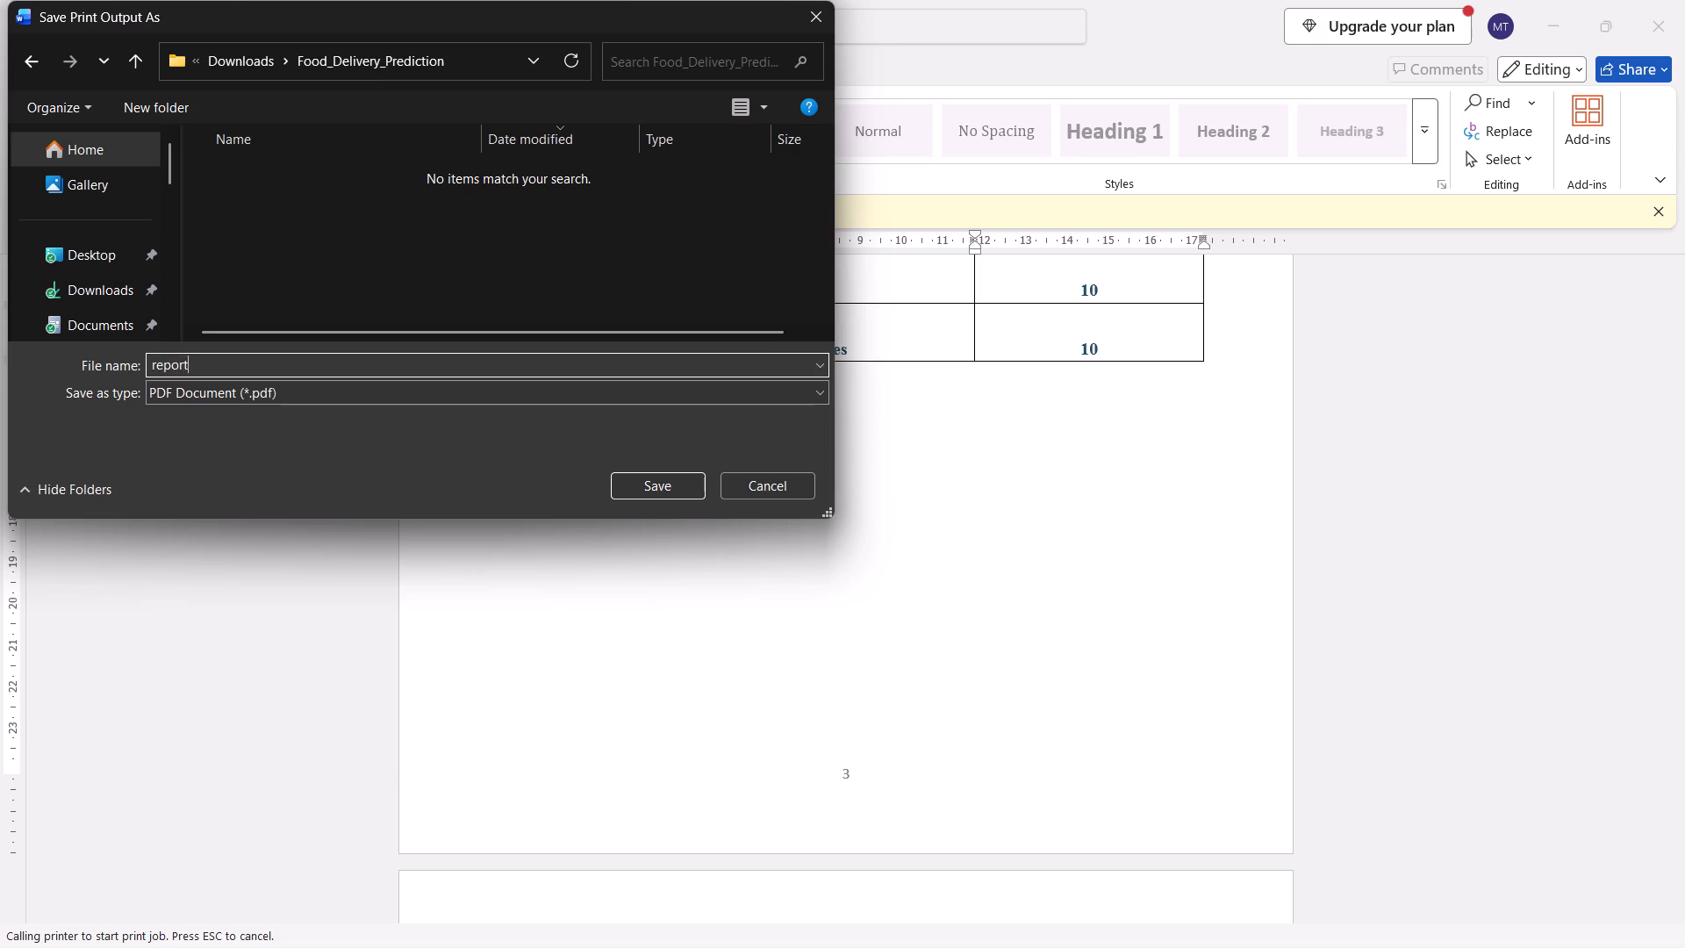
{"action": "left_click", "coordinate": [634, 479]}
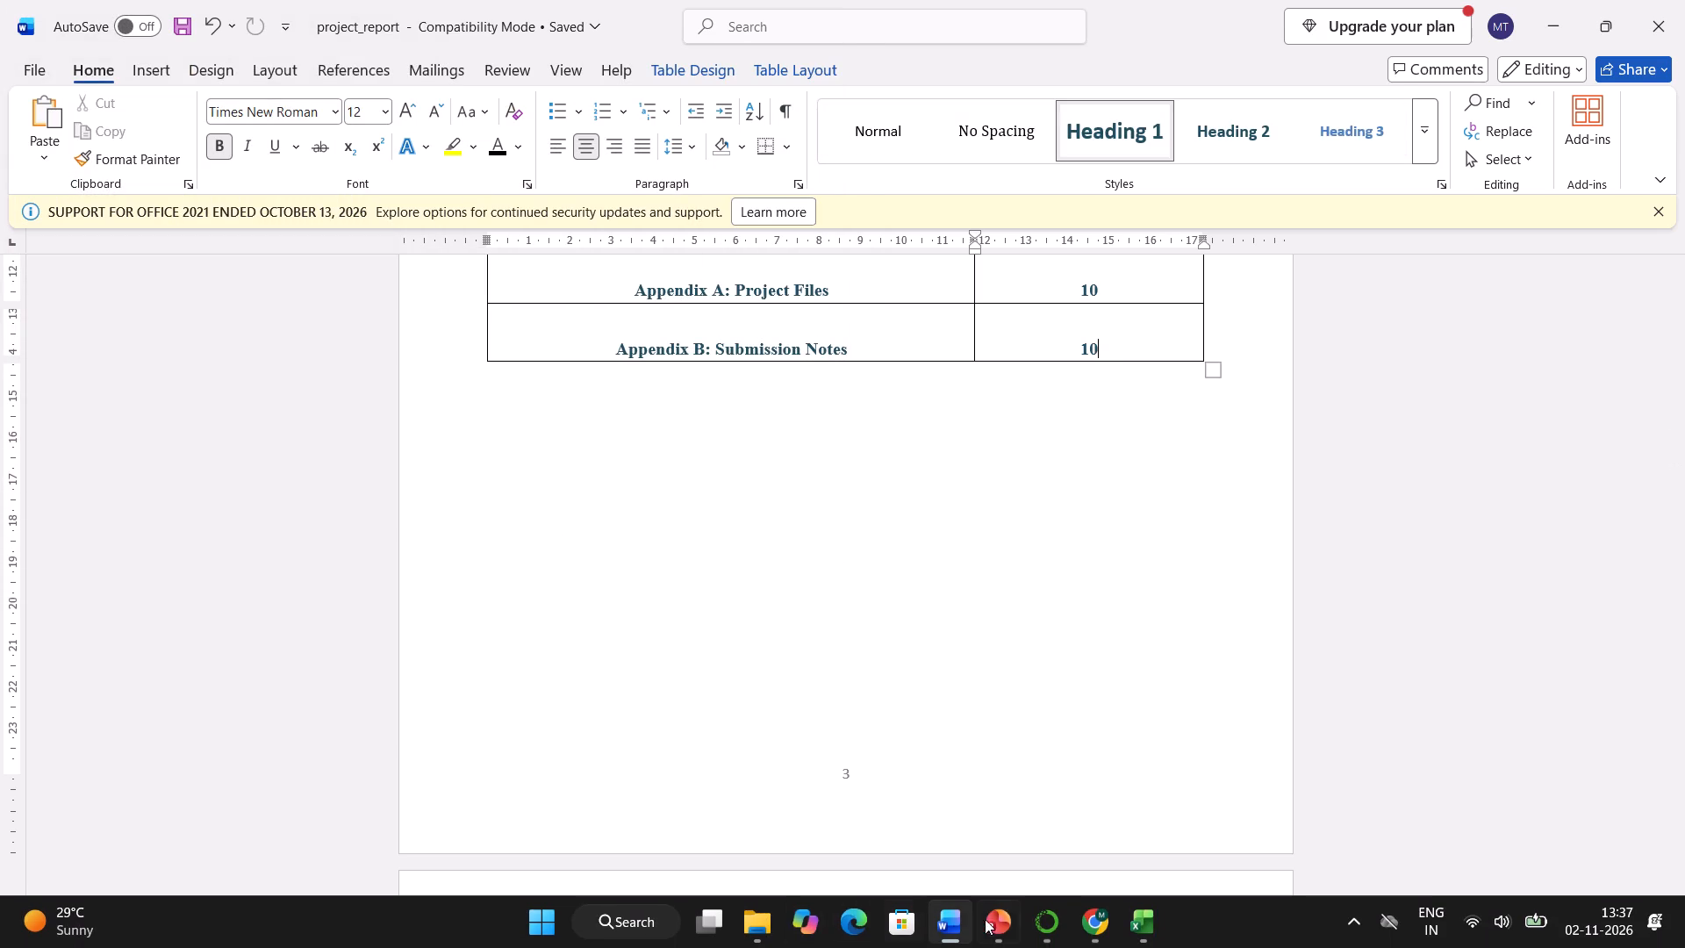
Switch to File Explorer, check the Food_Delivery_Prediction folder for the new report PDF, and close the window.
{"action": "left_click", "coordinate": [754, 916]}
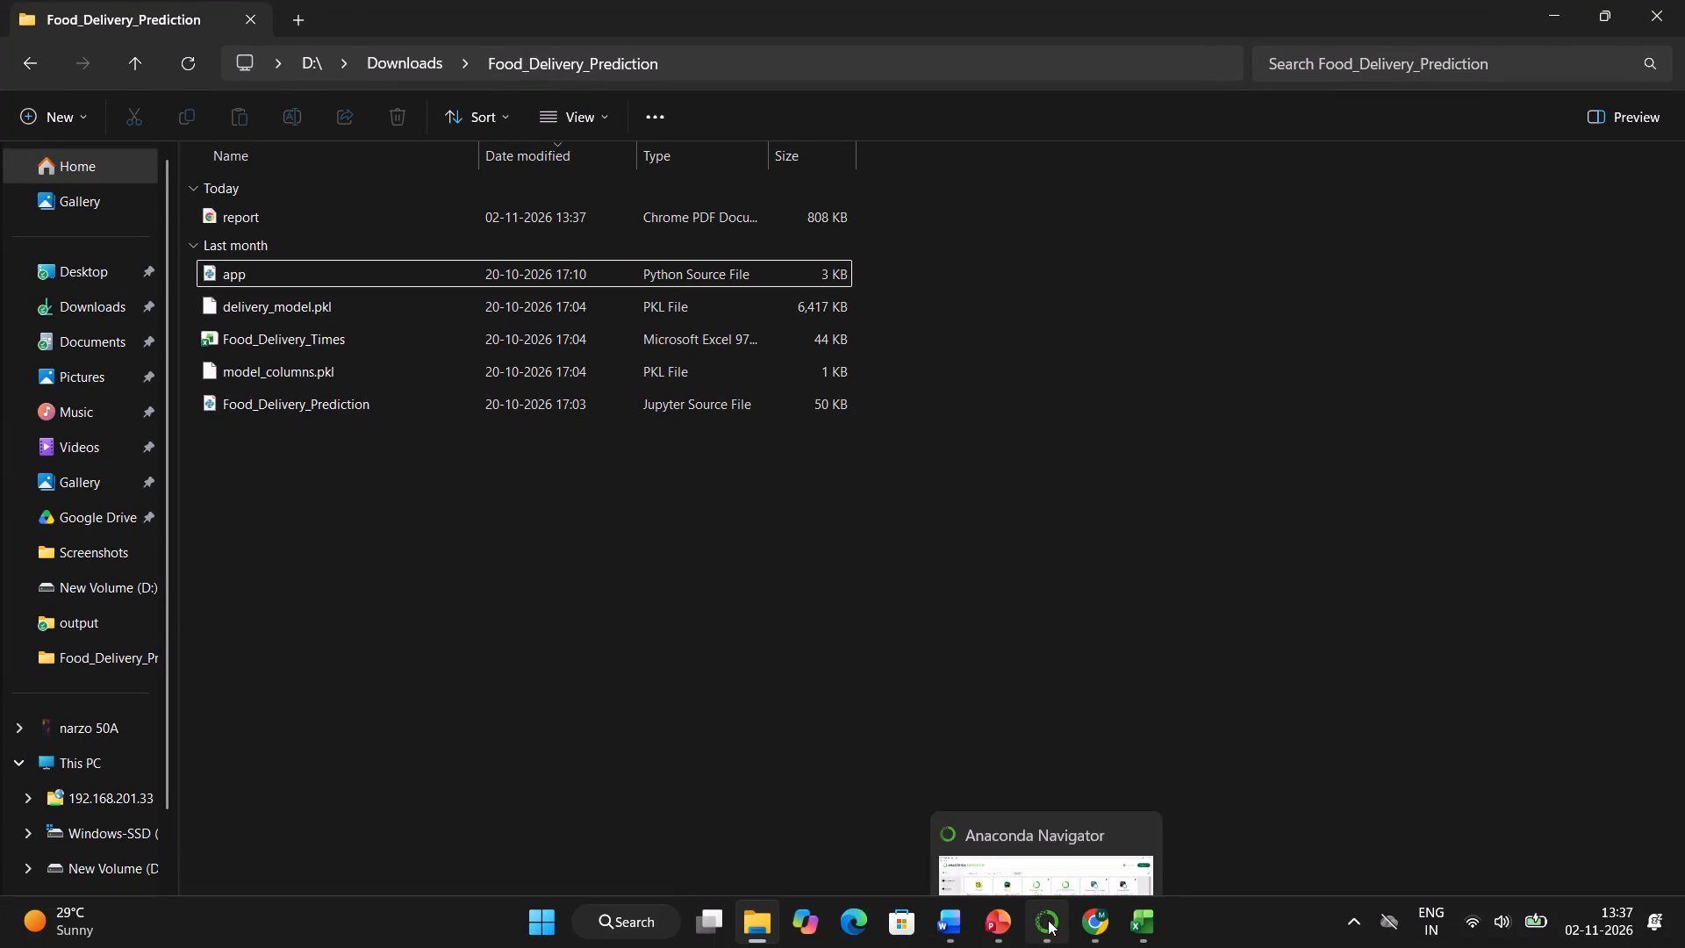
{"action": "left_click", "coordinate": [1643, 1]}
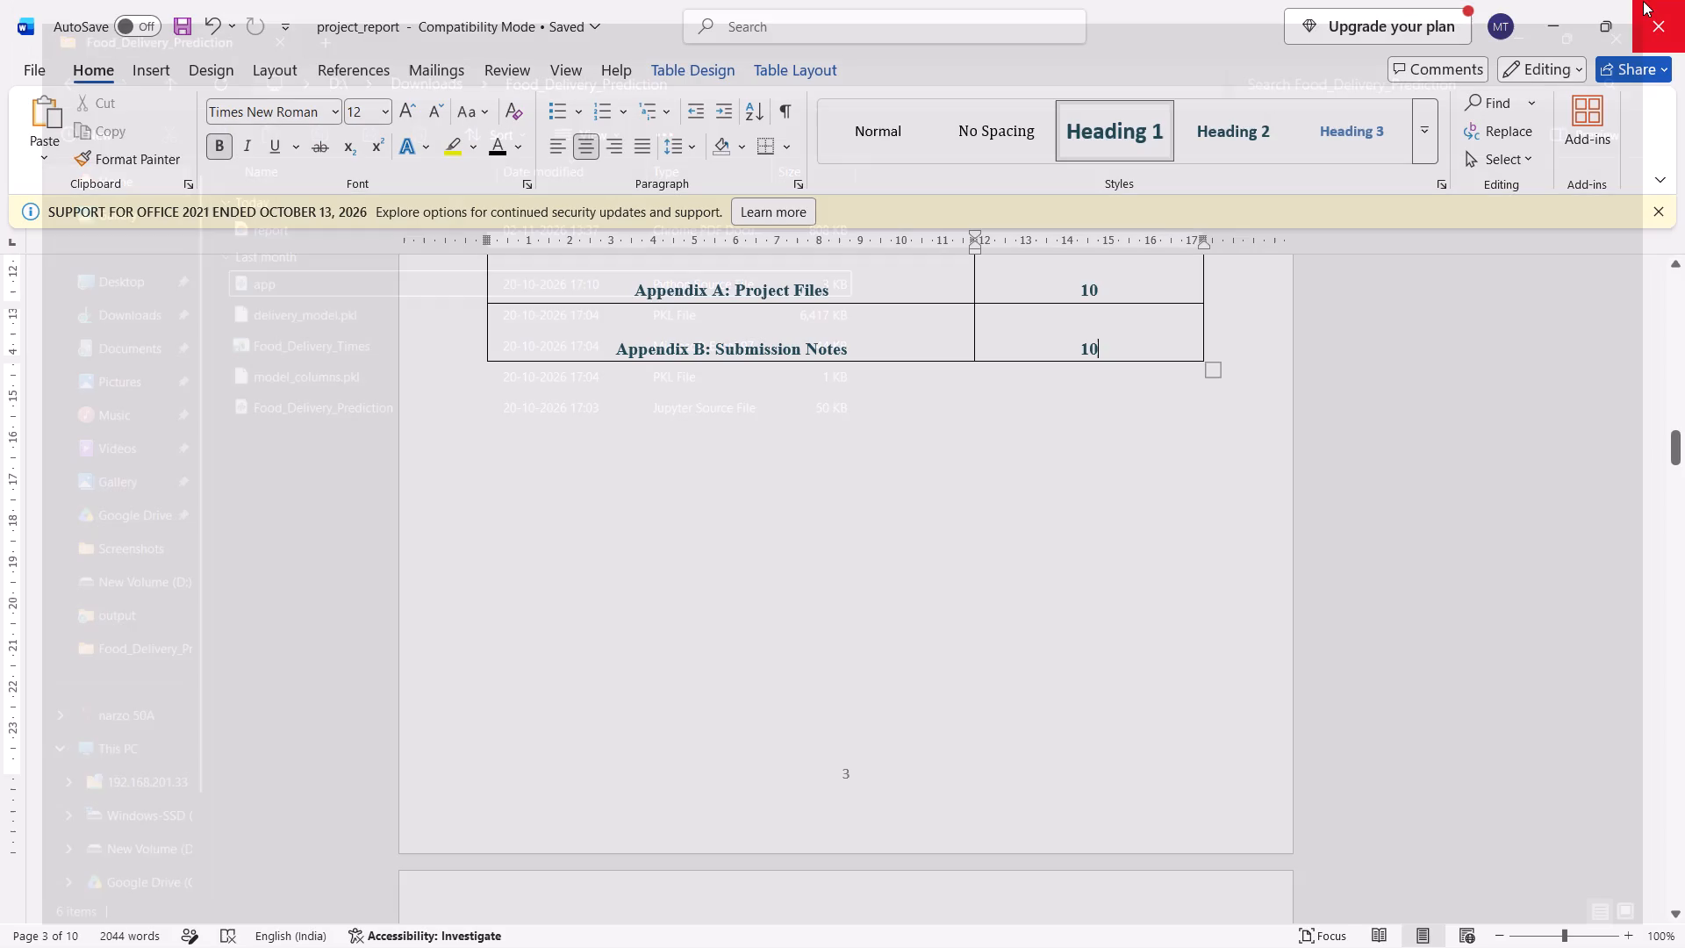
Close the project_report document in Word and the Chrome window.
{"action": "scroll", "coordinate": [1096, 355], "scroll_direction": "up", "scroll_amount": 10}
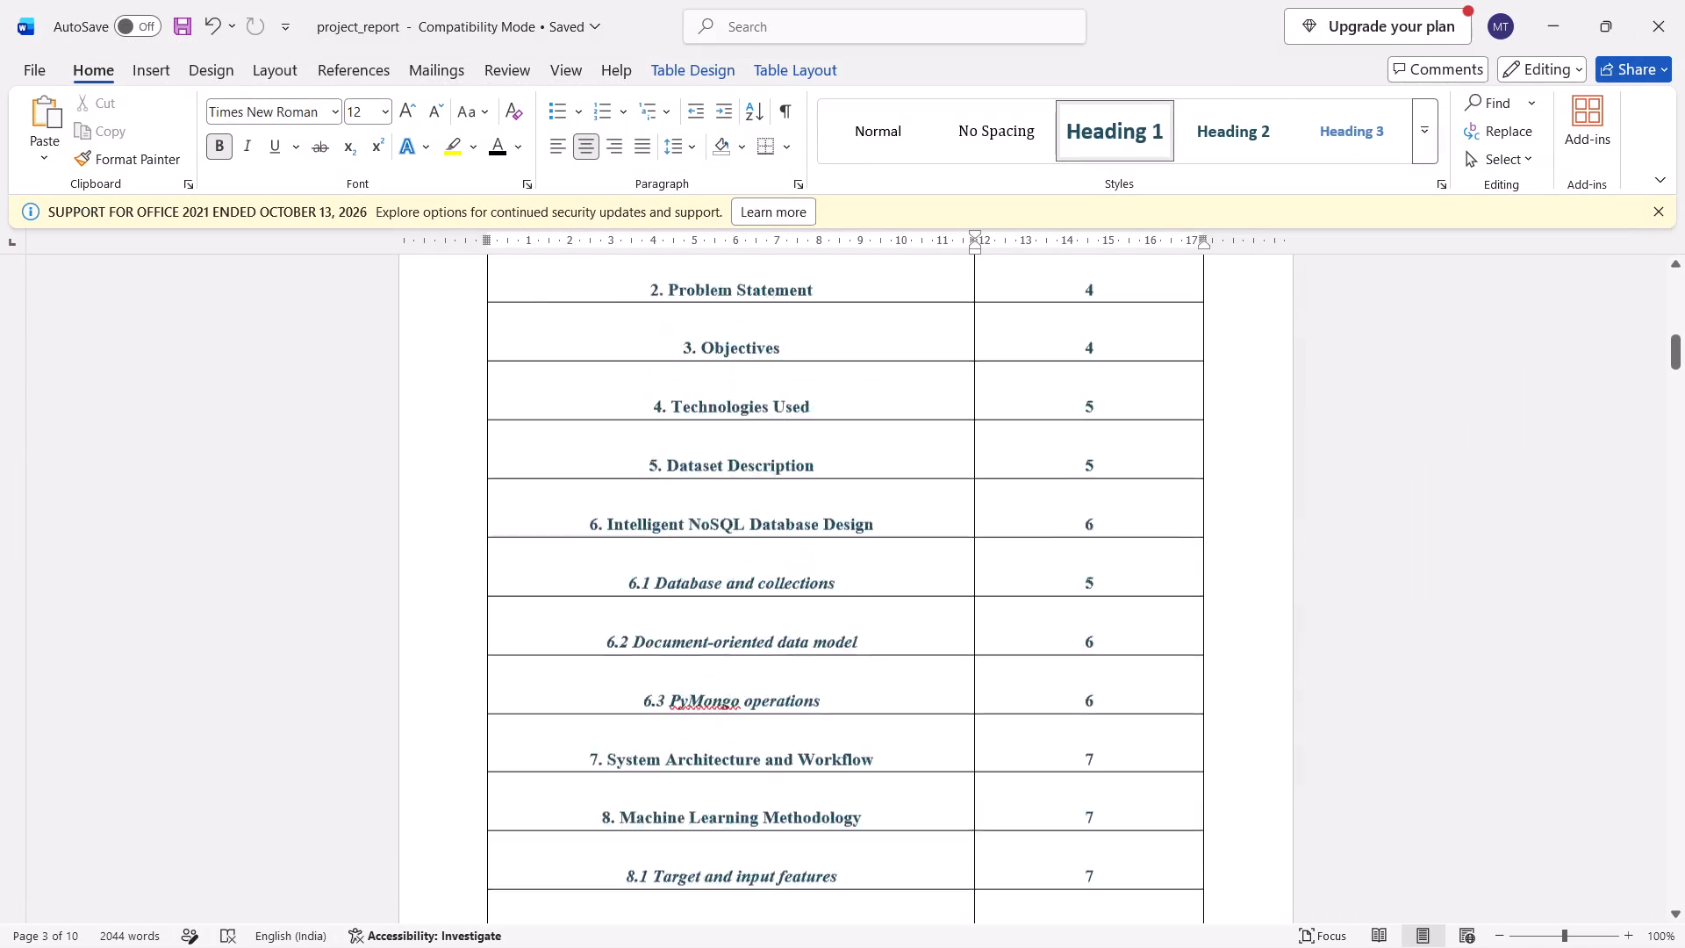
{"action": "scroll", "coordinate": [1096, 355], "scroll_direction": "up", "scroll_amount": 8}
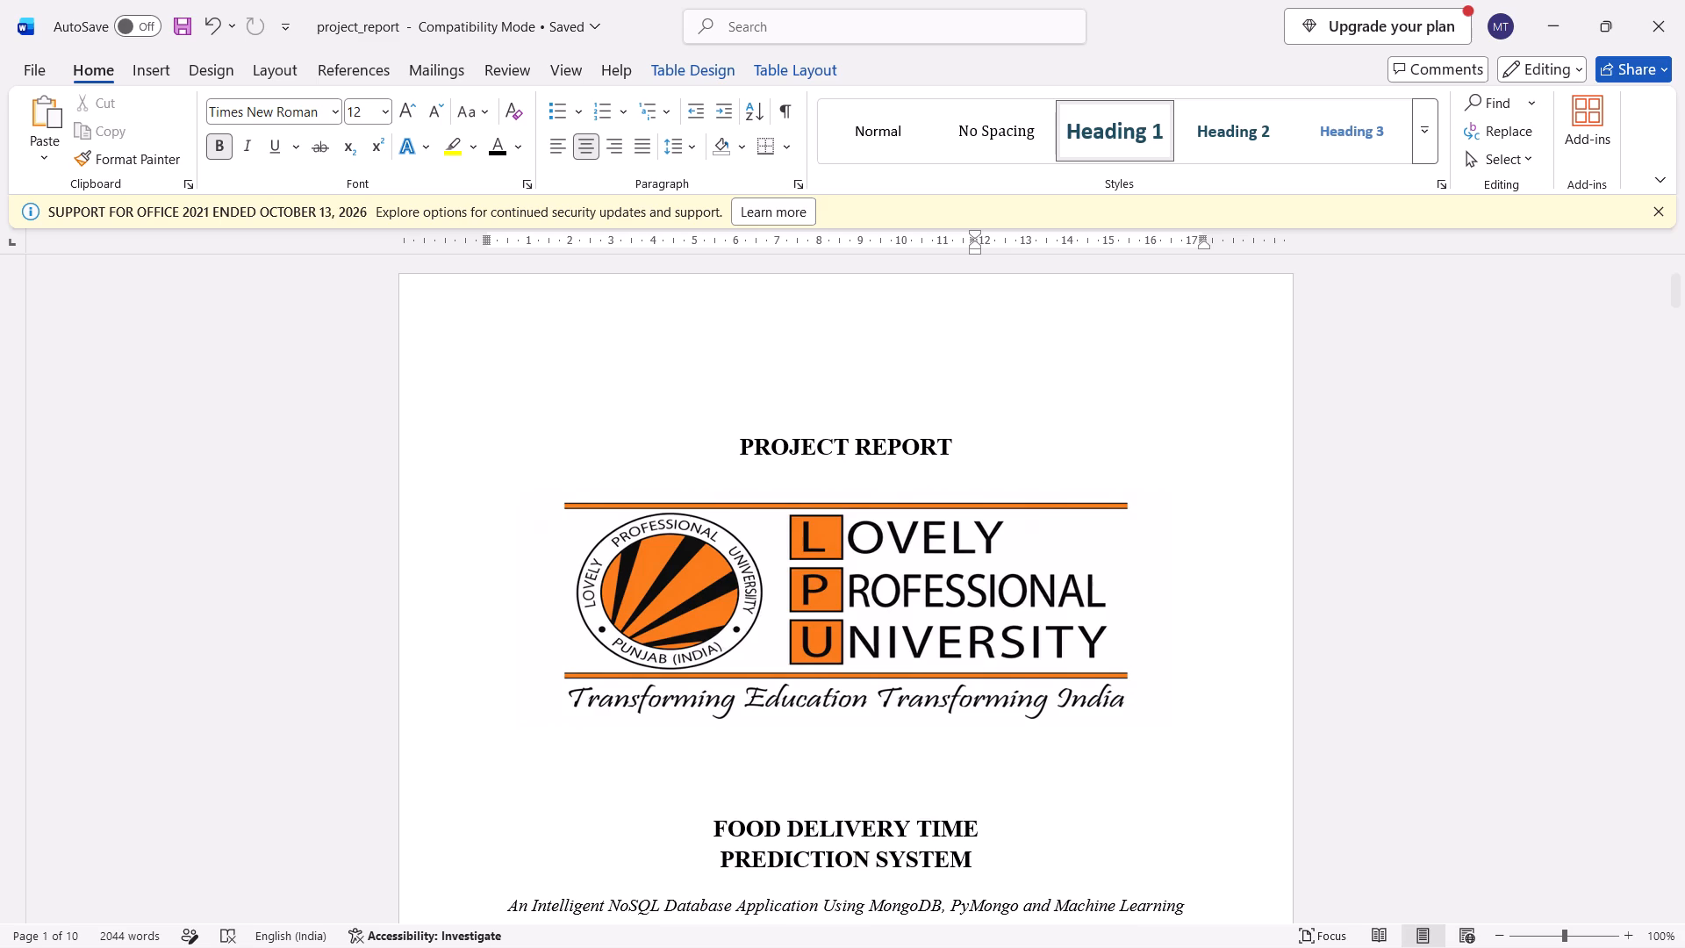
{"action": "left_click", "coordinate": [1684, 0]}
{"action": "left_click", "coordinate": [1684, 0]}
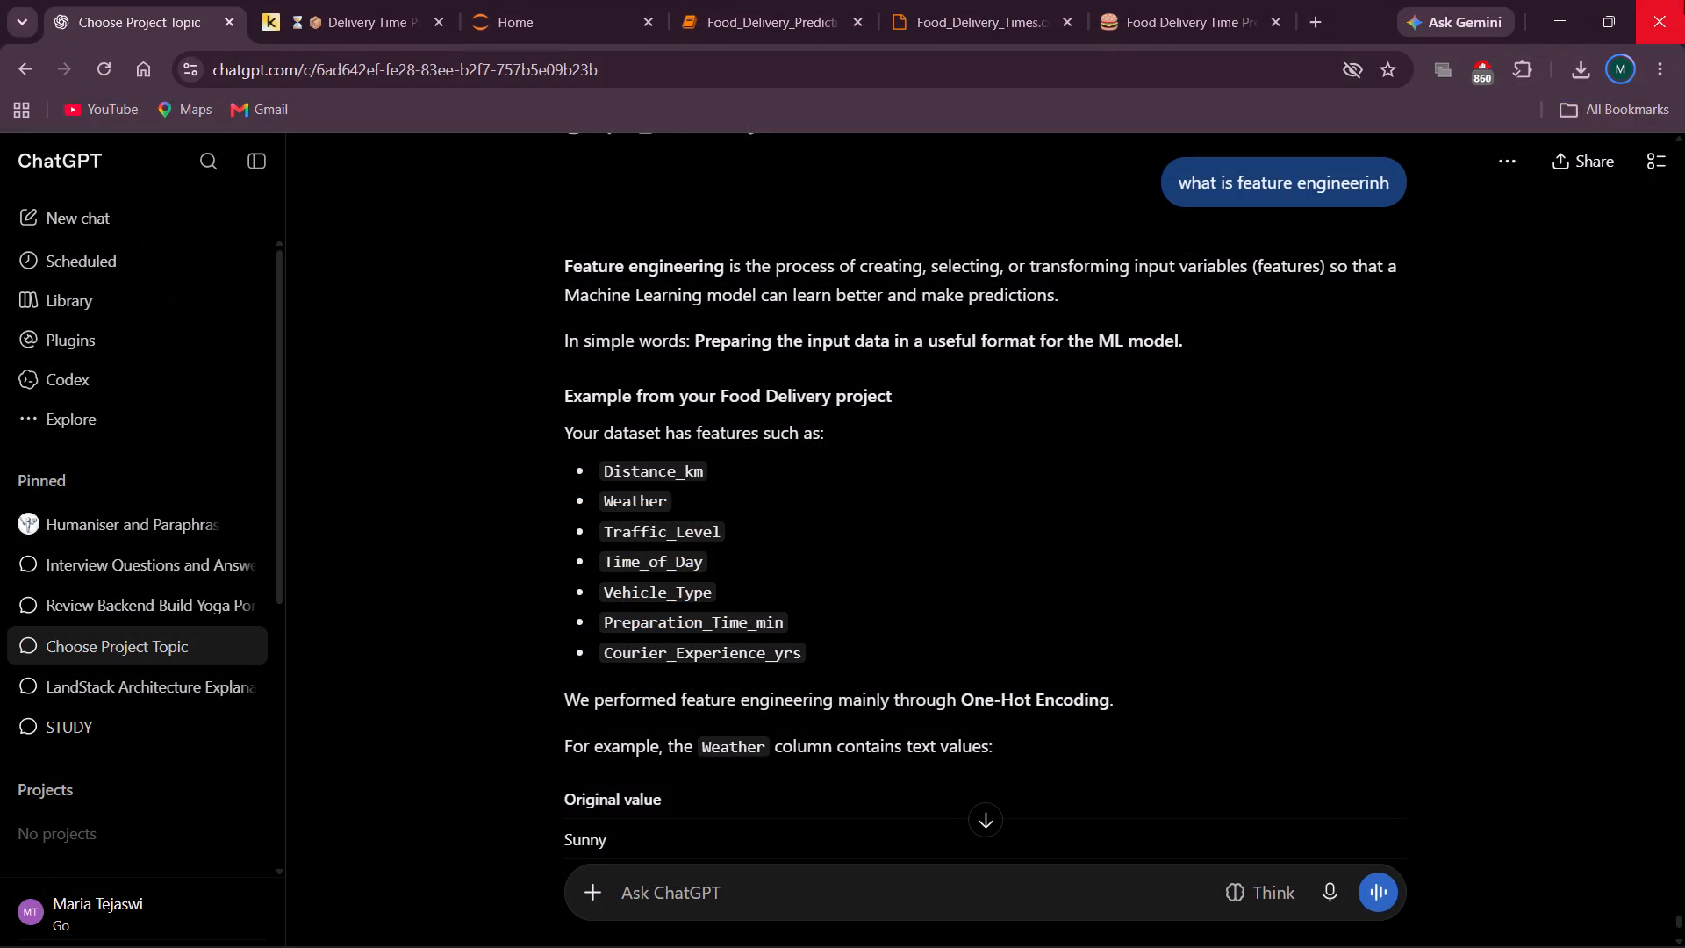
Close the Food_Delivery_Time_Prediction_Presentation in PowerPoint, saving its changes to the Downloads folder.
{"action": "left_click", "coordinate": [1684, 0]}
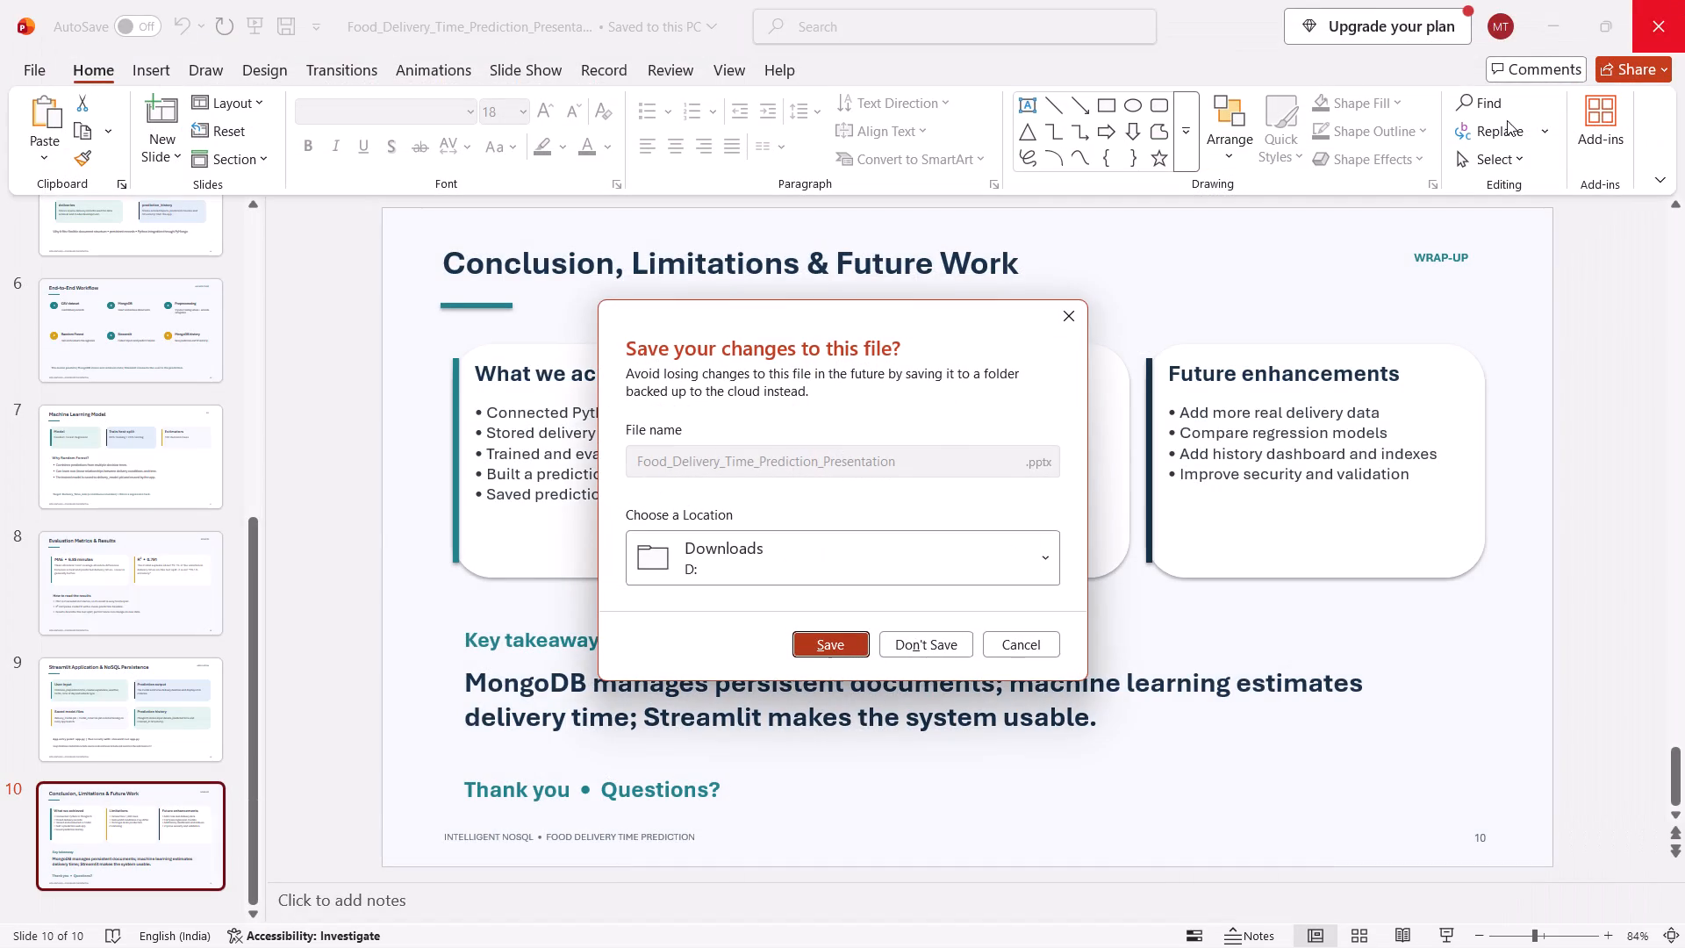
{"action": "left_click", "coordinate": [859, 653]}
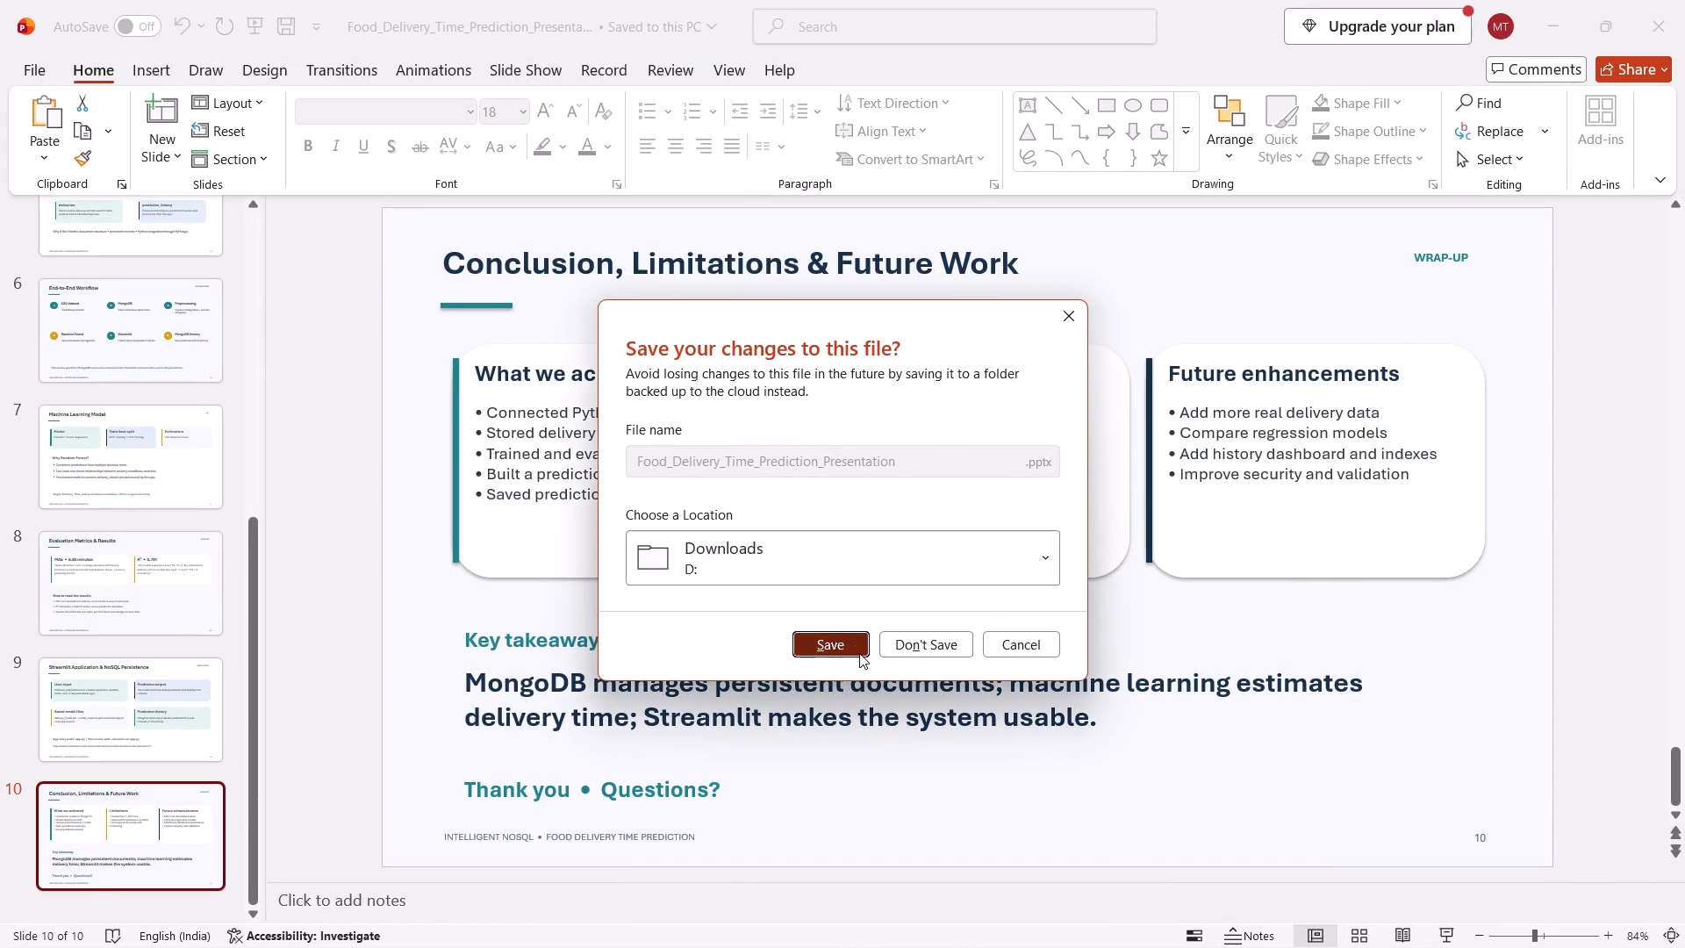
Quit Anaconda Navigator, leaving the running notebook unselected for closing.
{"action": "left_click", "coordinate": [1683, 0]}
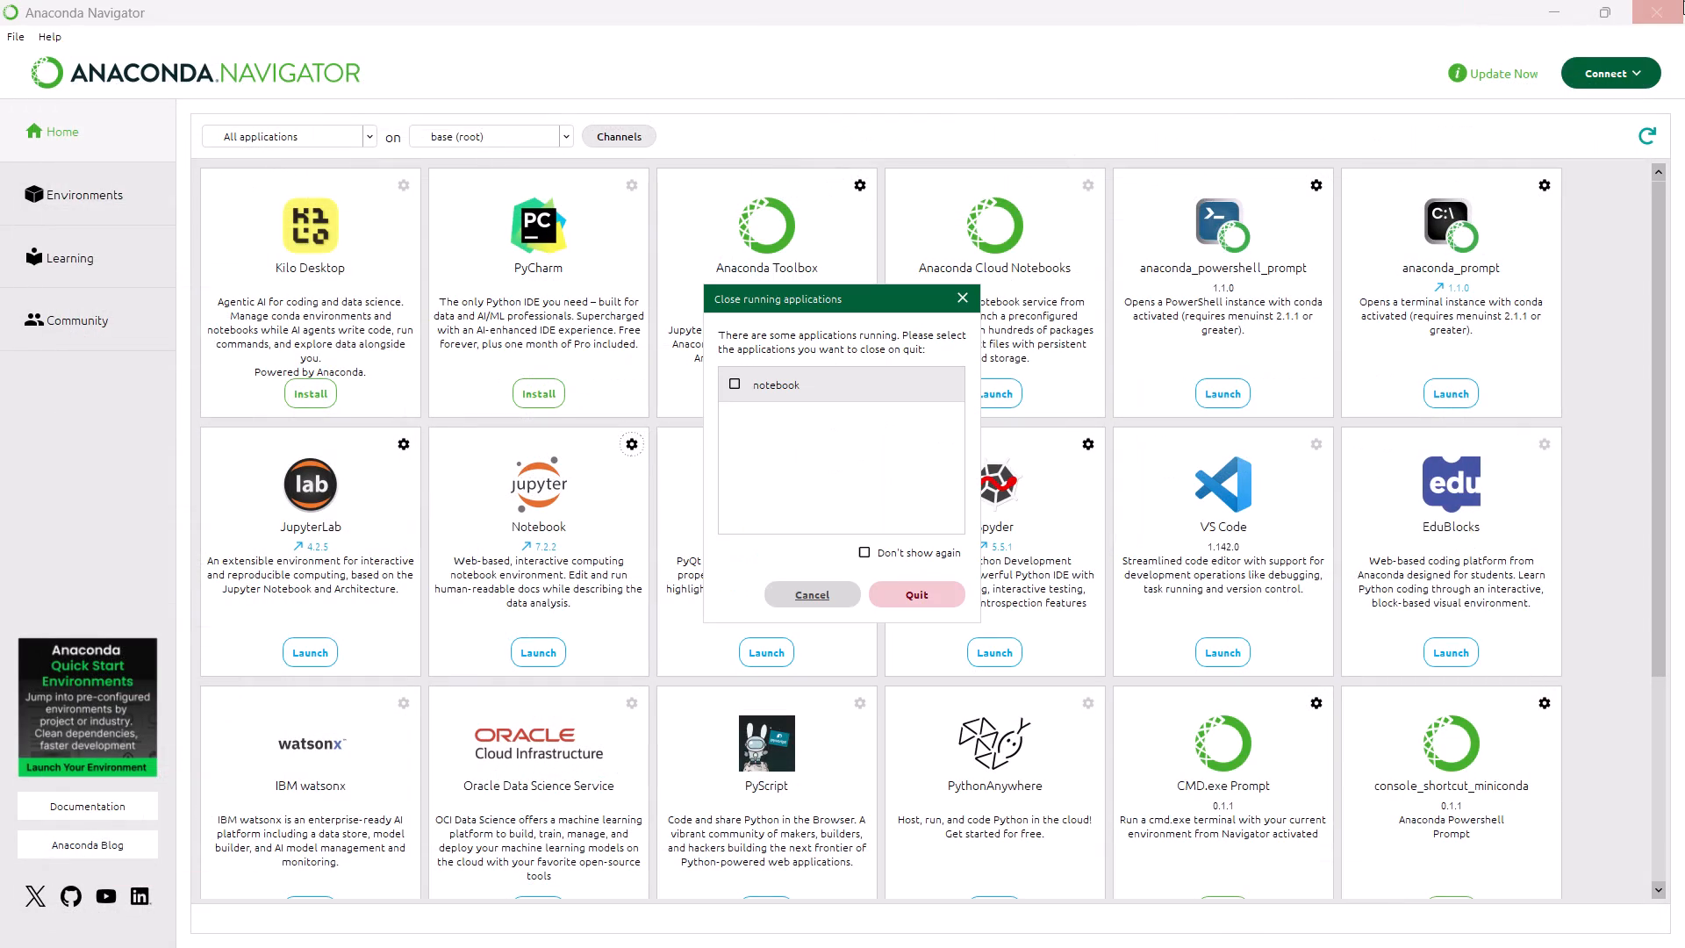
{"action": "left_click", "coordinate": [907, 601]}
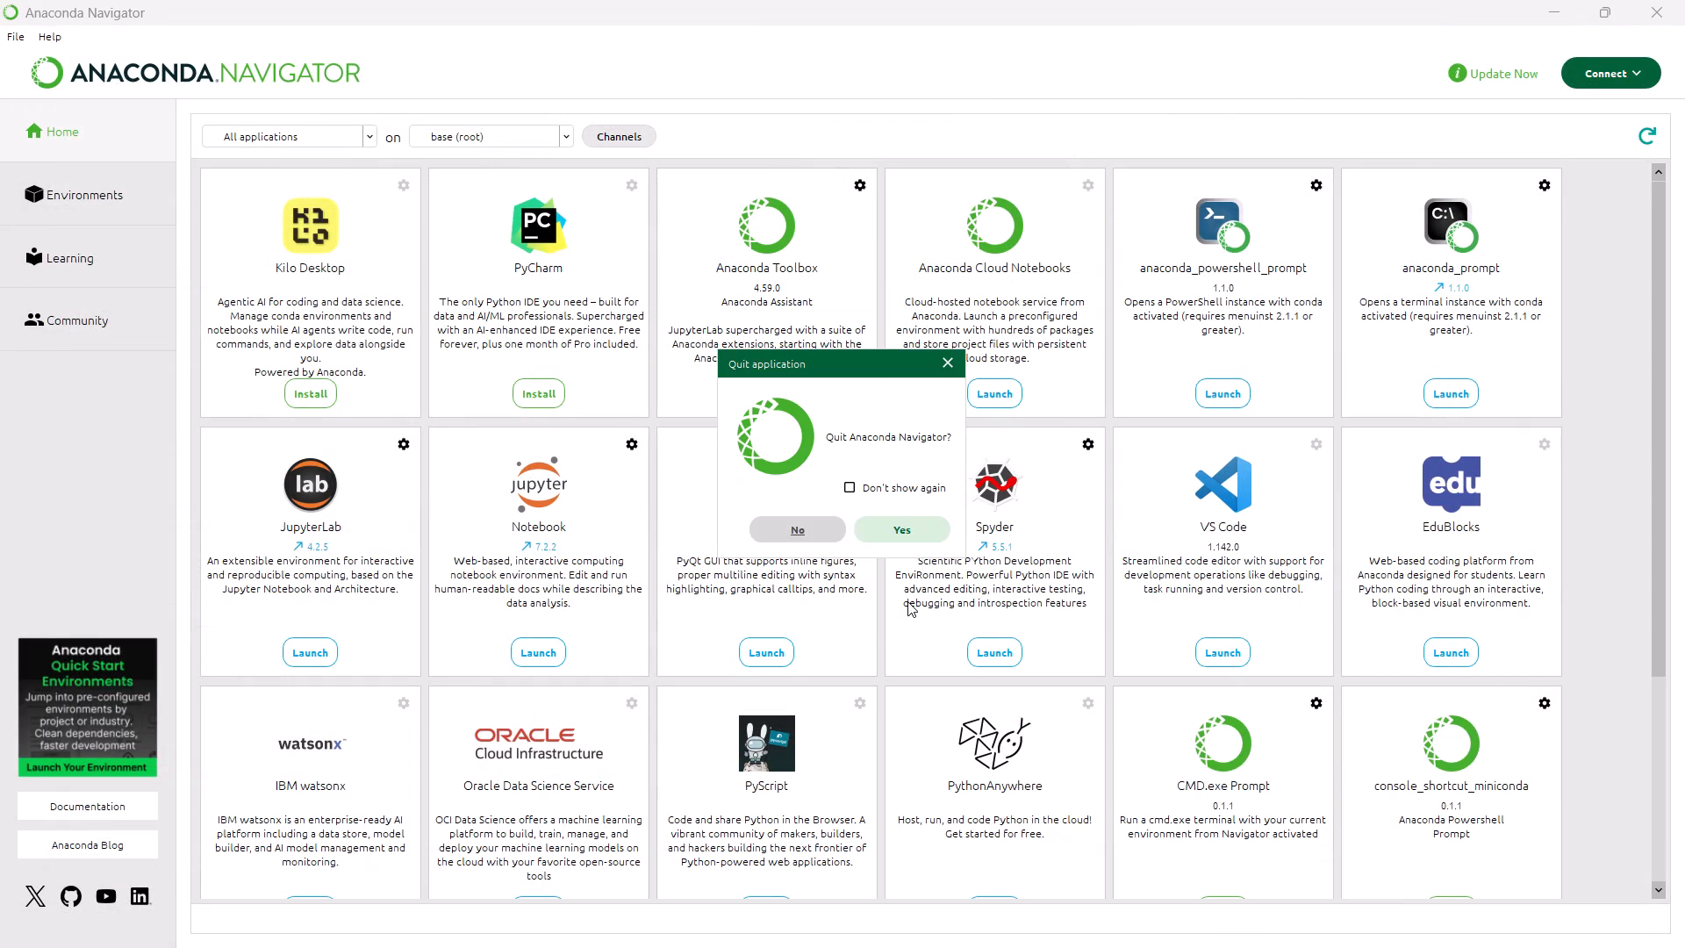
{"action": "left_click", "coordinate": [895, 527]}
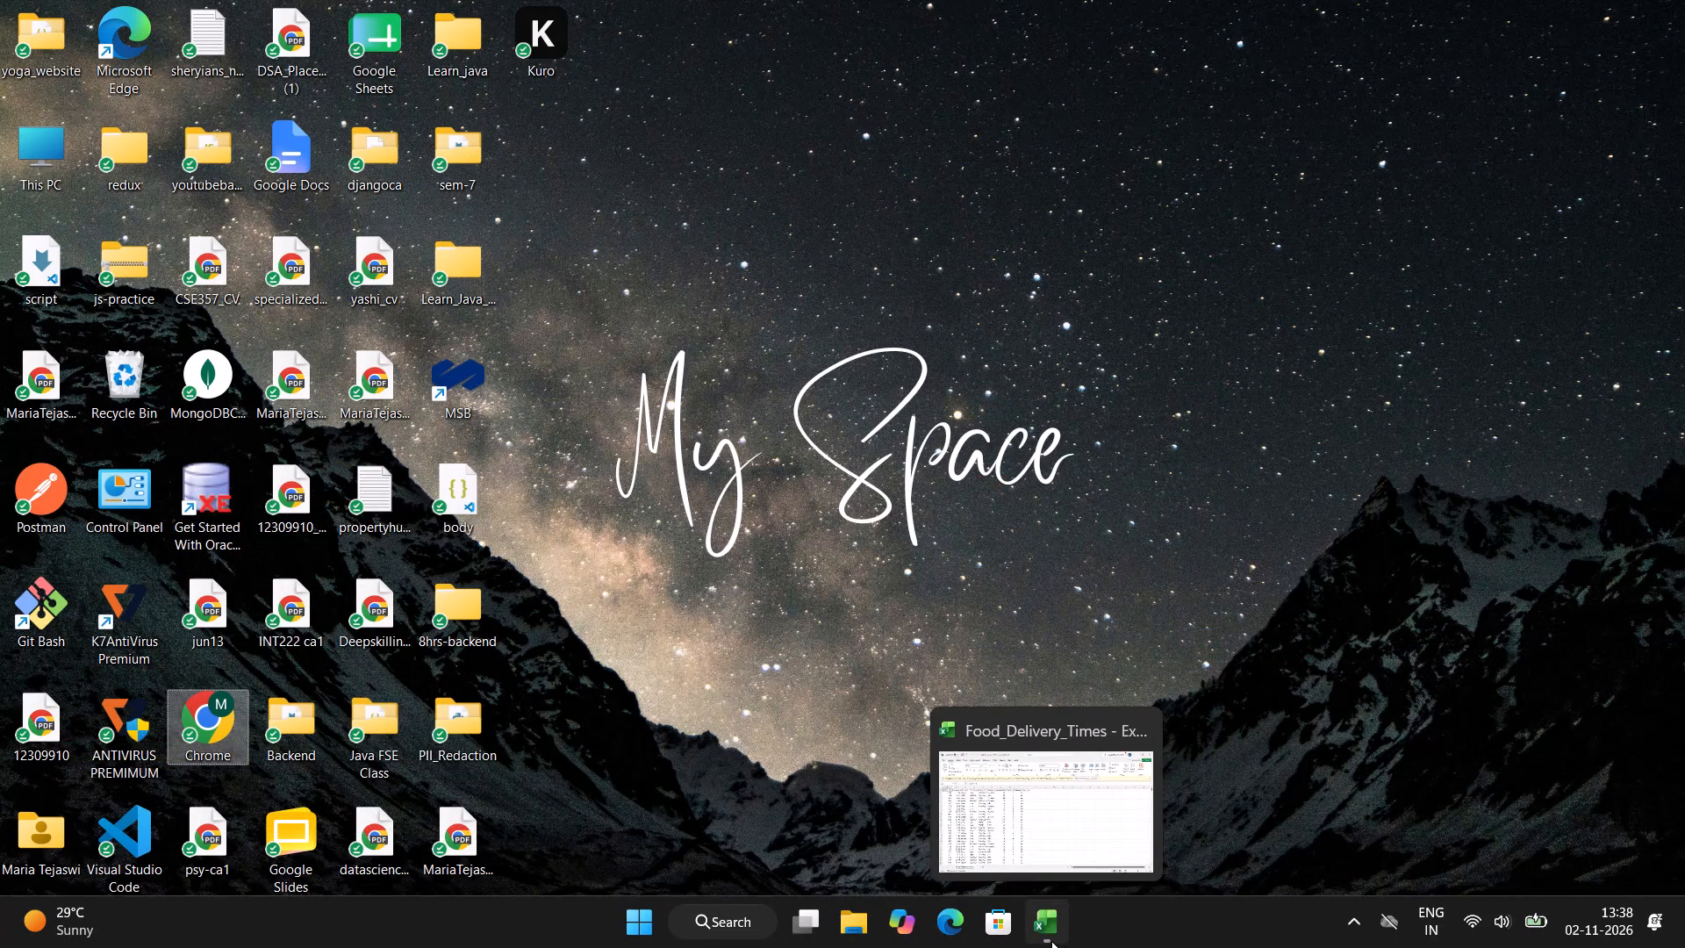
Bring up the Food_Delivery_Times workbook in Excel and close it.
{"action": "left_click", "coordinate": [1051, 941]}
{"action": "left_click", "coordinate": [1684, 0]}
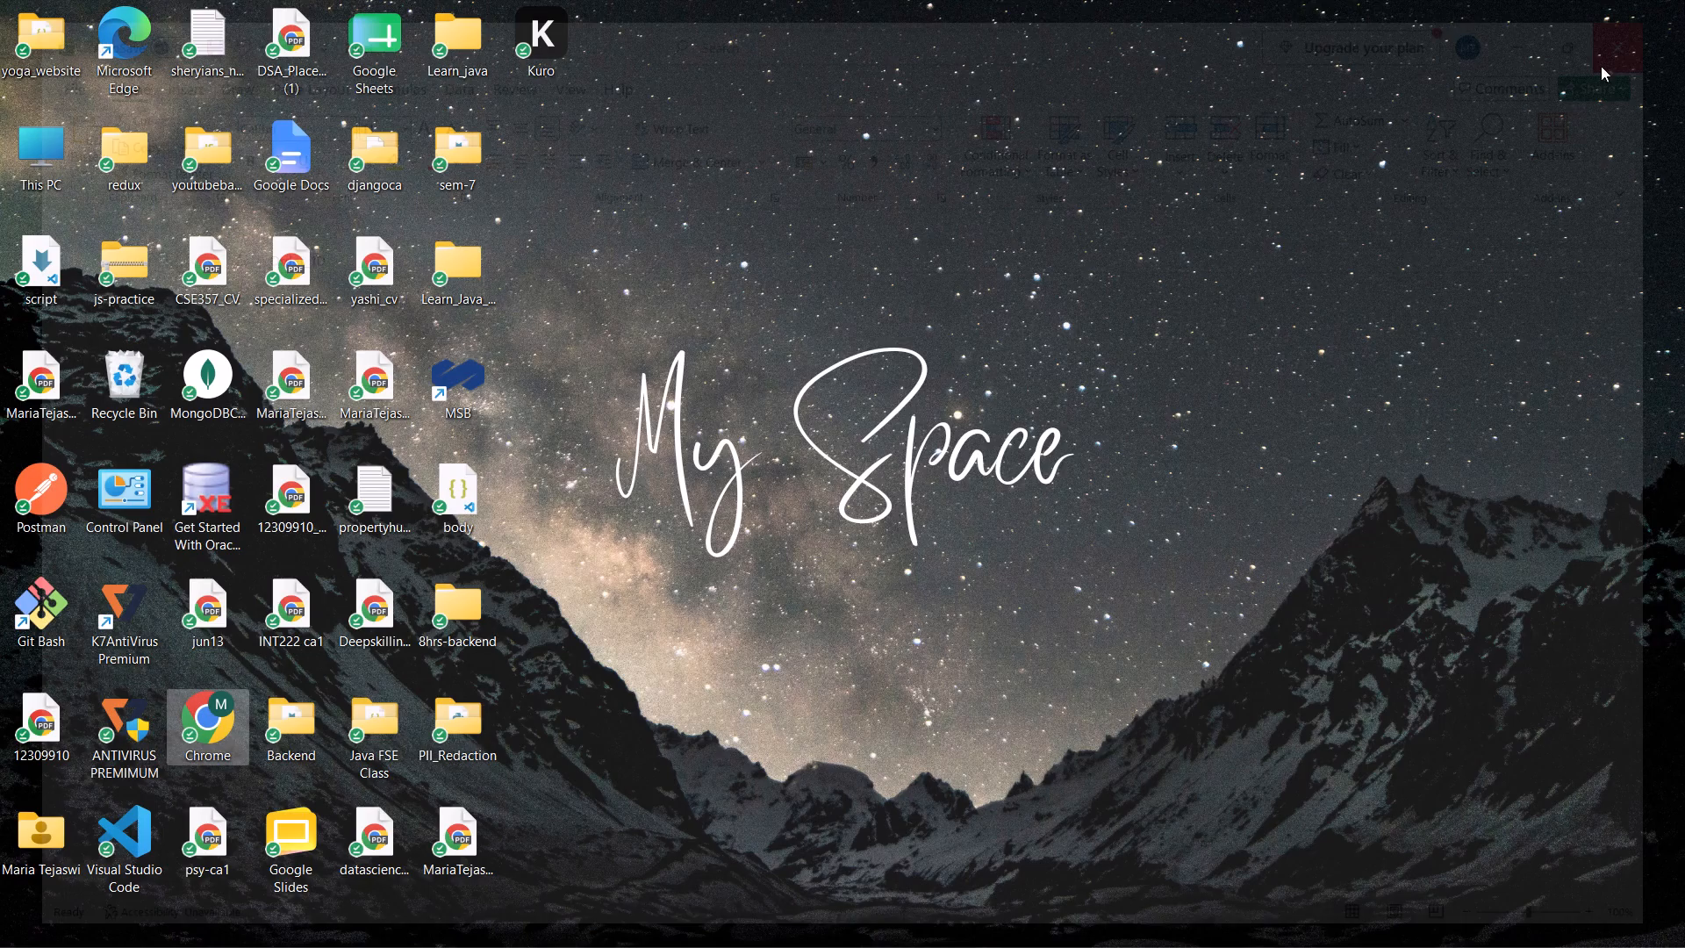
Open the Windows quick-link menu containing the system and shutdown options.
{"action": "key", "text": "super+x"}
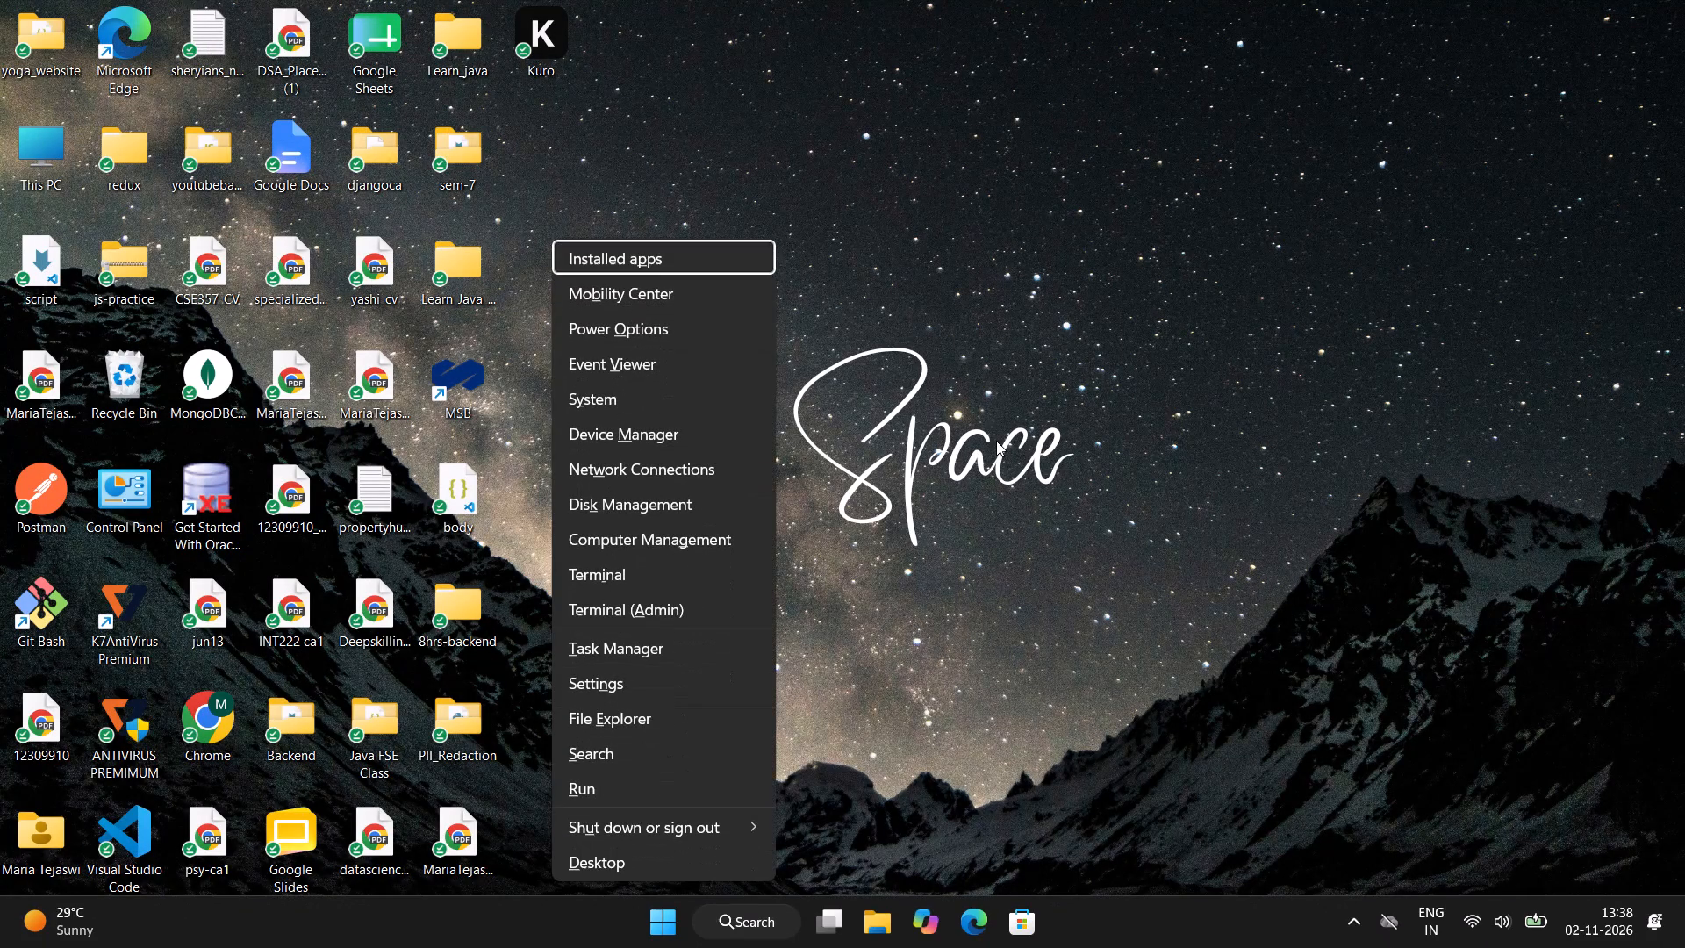